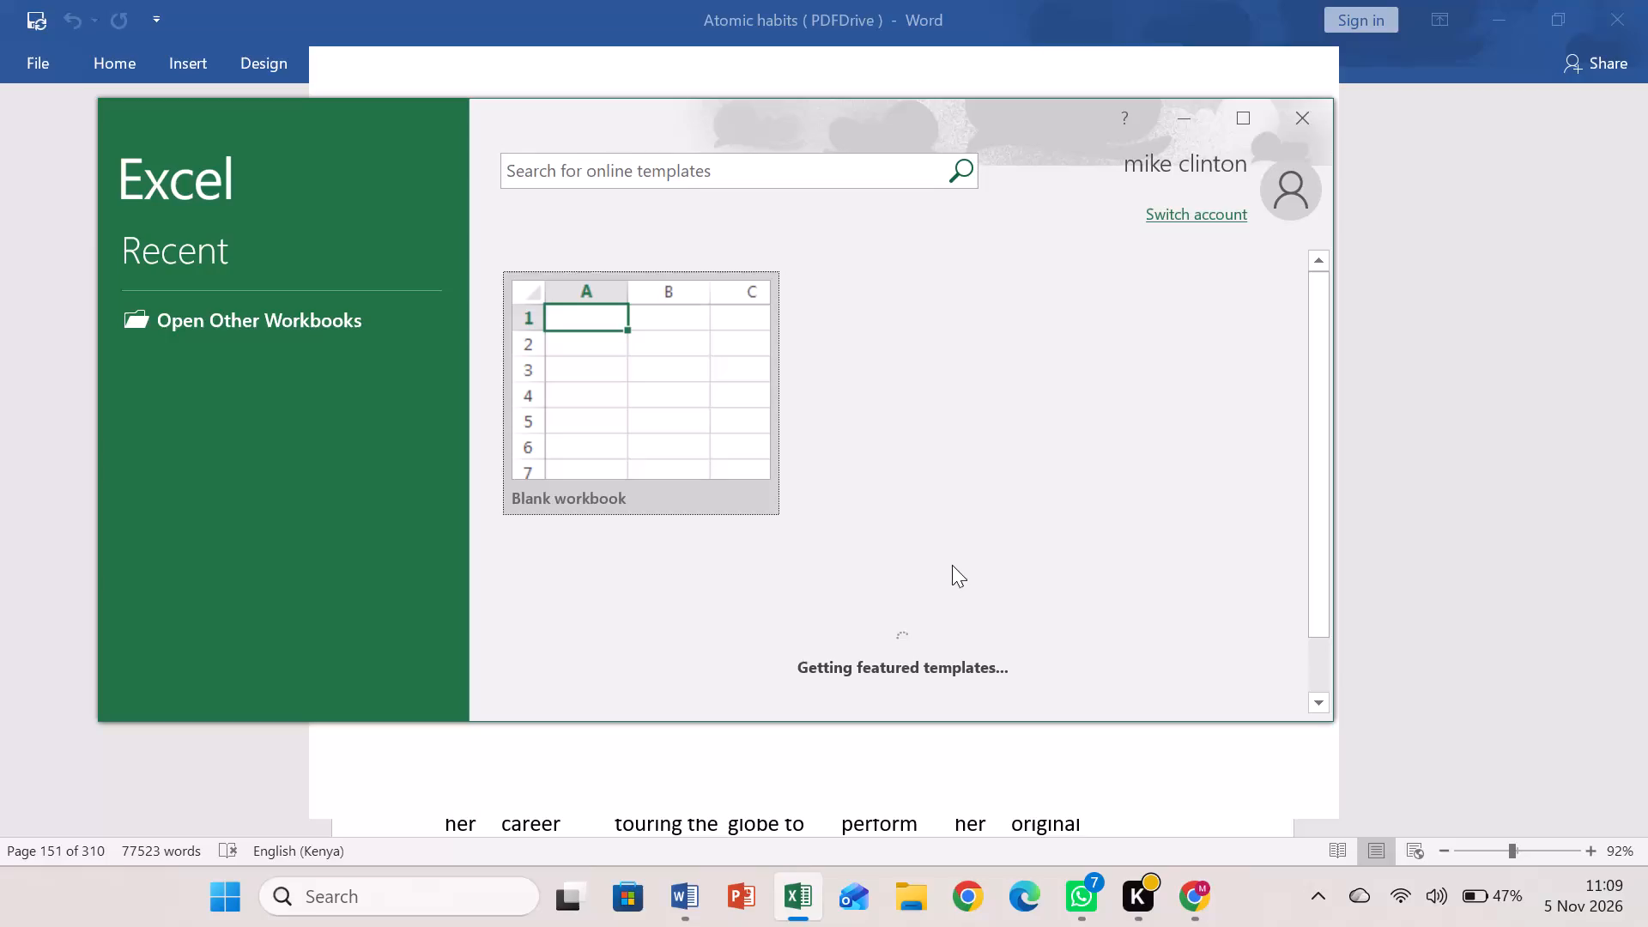
Create a new blank workbook and maximize its window.
{"action": "left_click", "coordinate": [661, 389]}
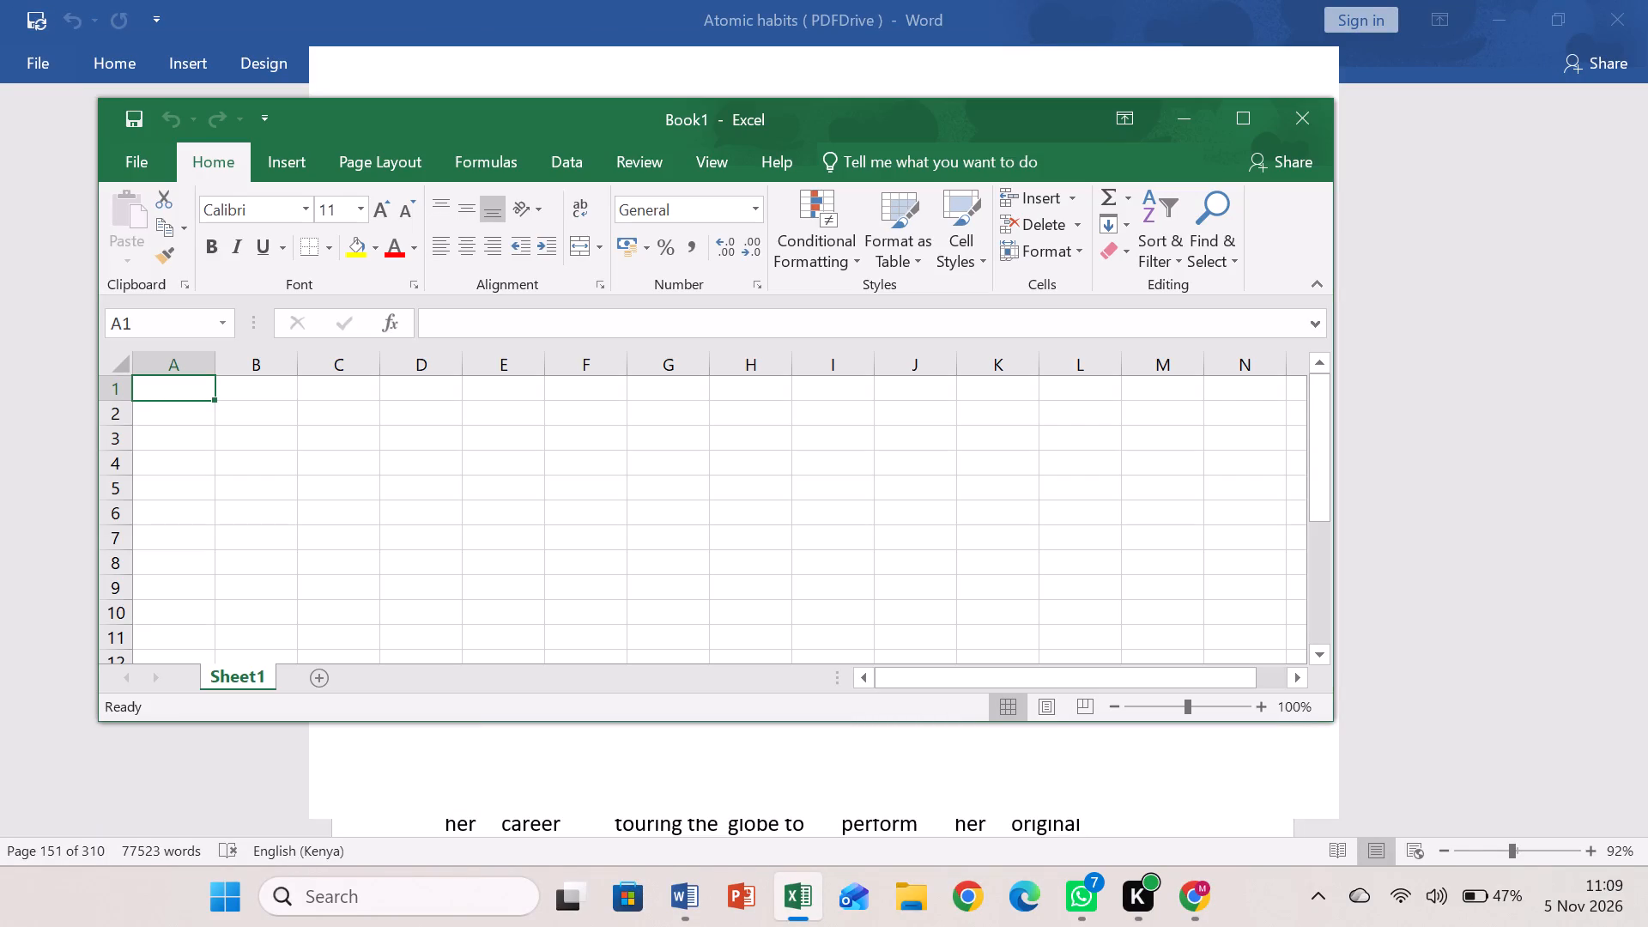
{"action": "left_click", "coordinate": [1242, 112]}
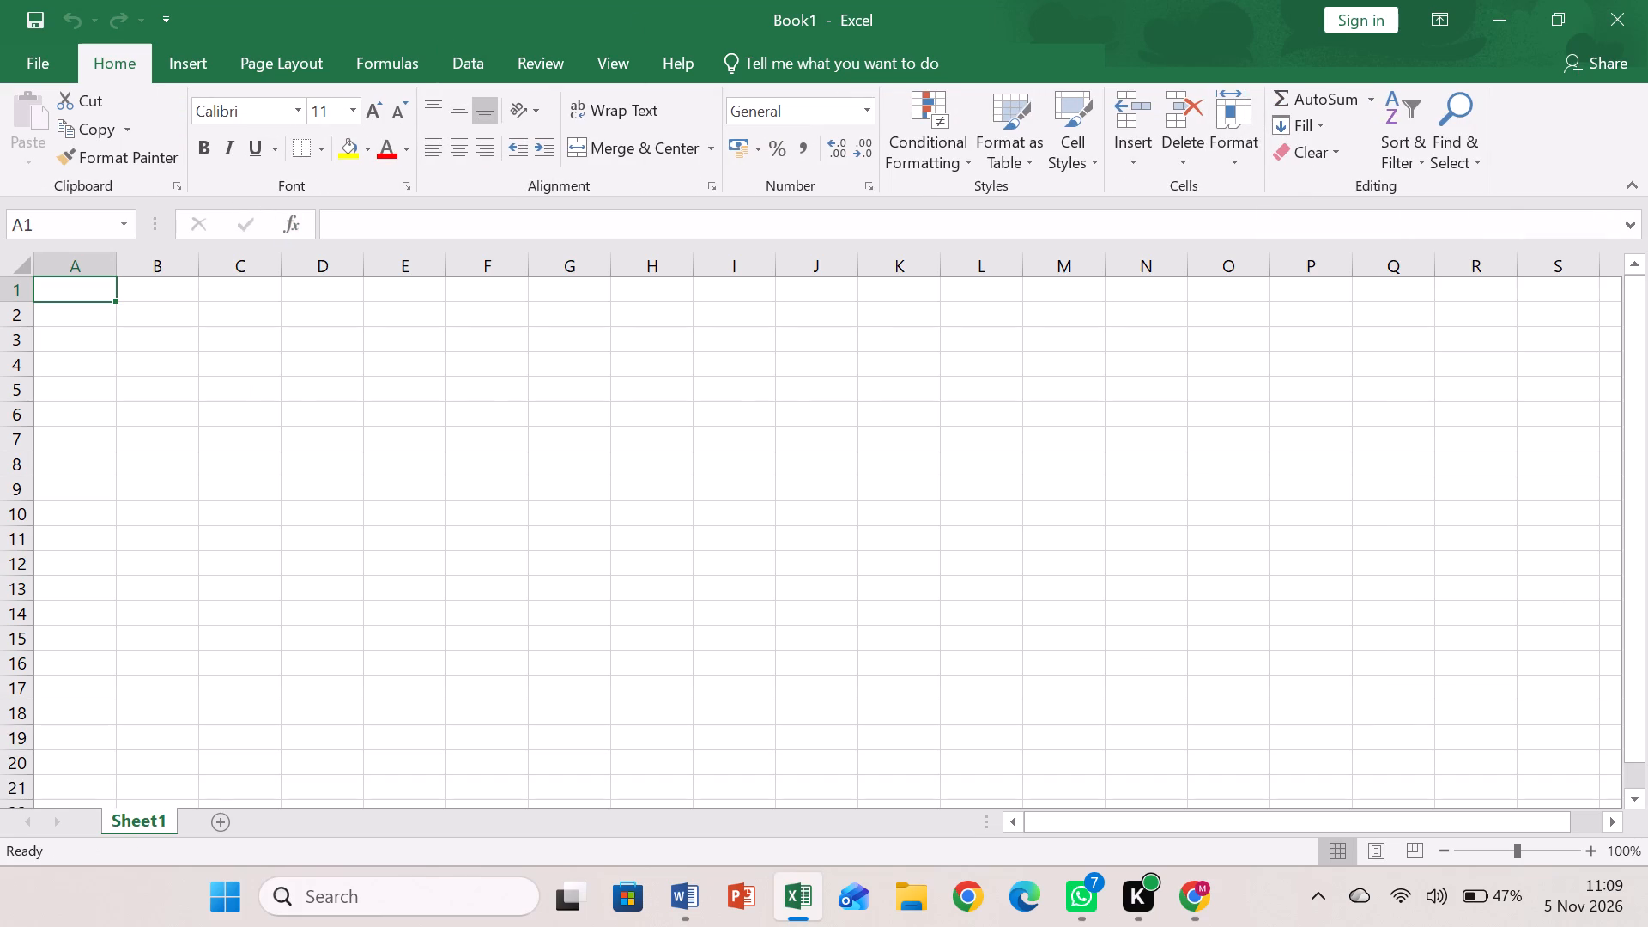
{"action": "left_click", "coordinate": [1306, 833]}
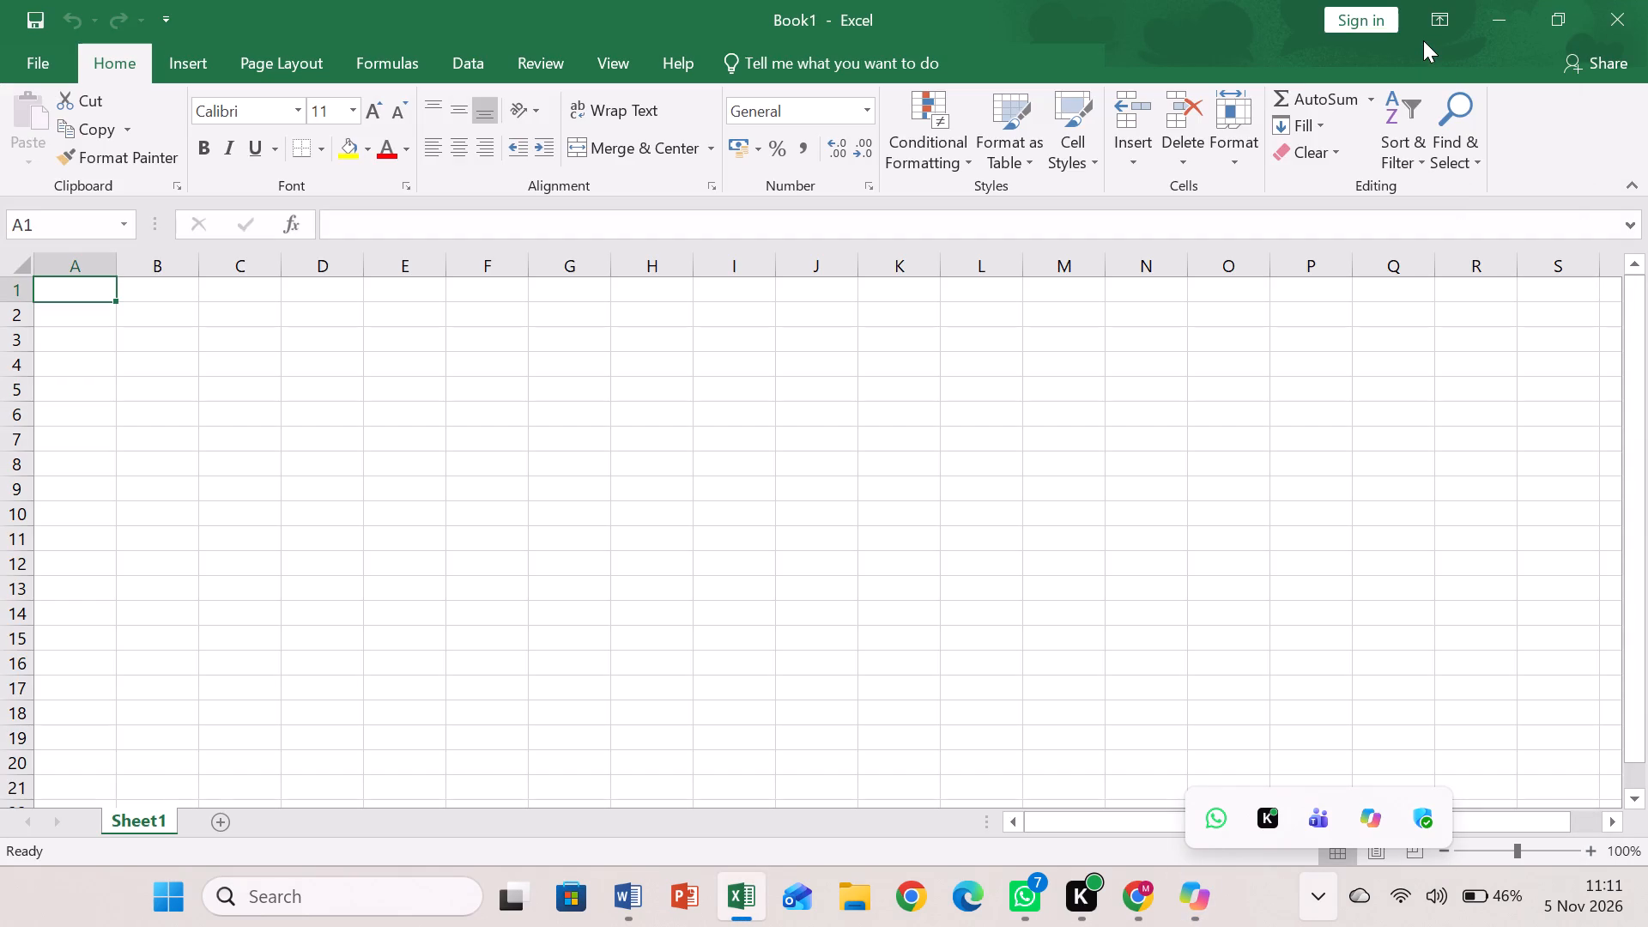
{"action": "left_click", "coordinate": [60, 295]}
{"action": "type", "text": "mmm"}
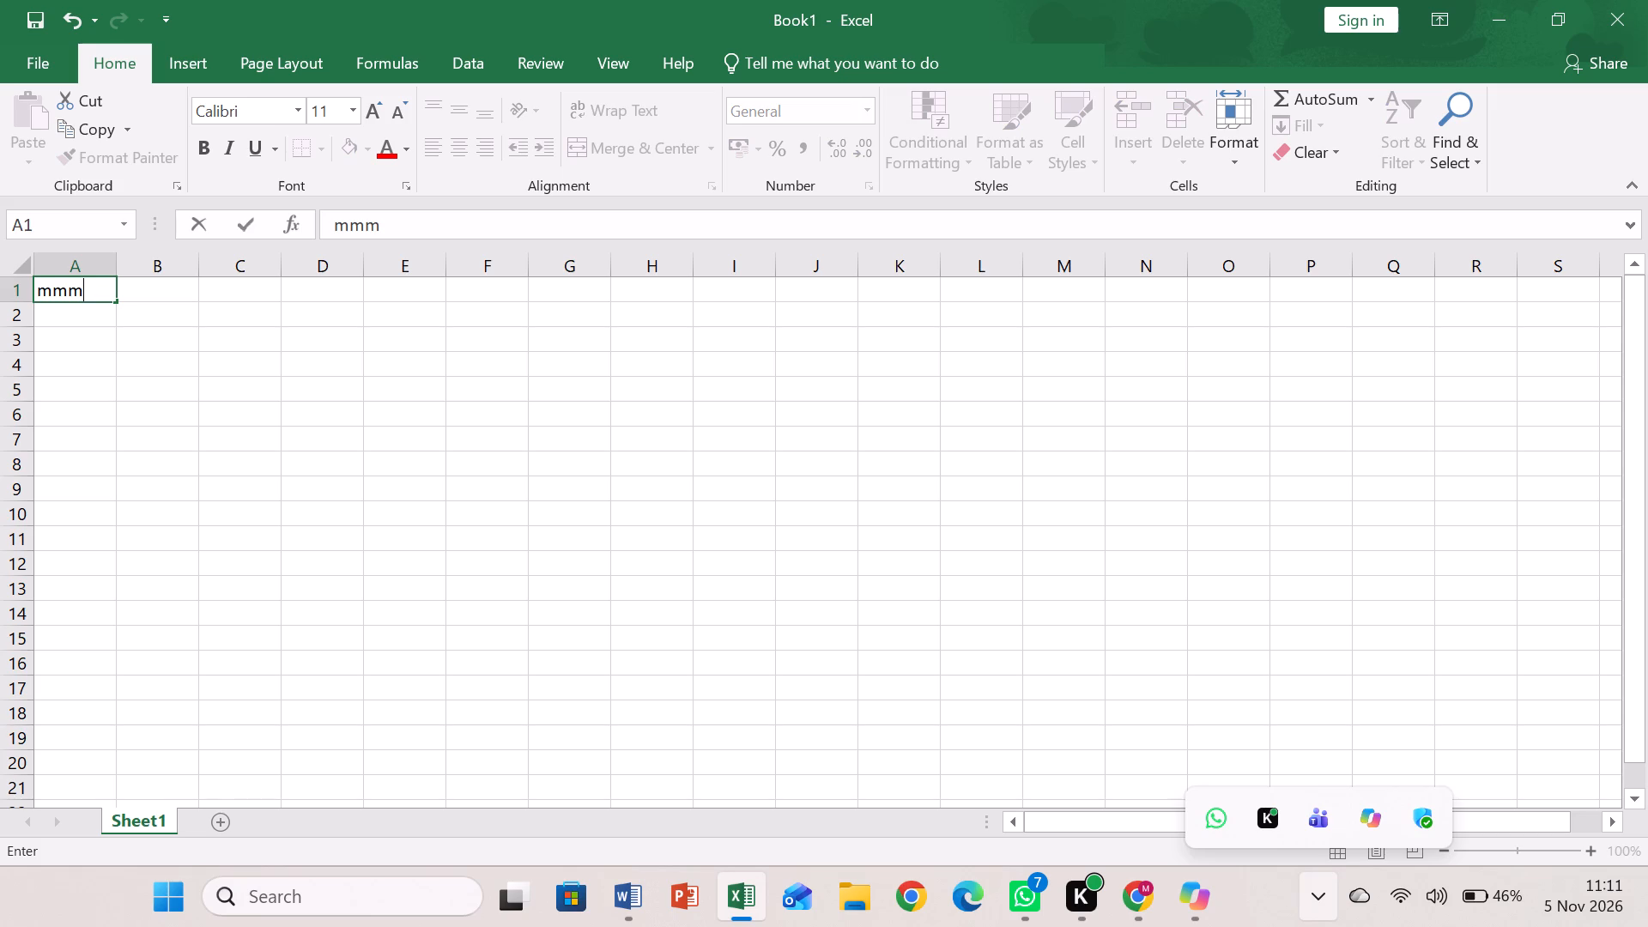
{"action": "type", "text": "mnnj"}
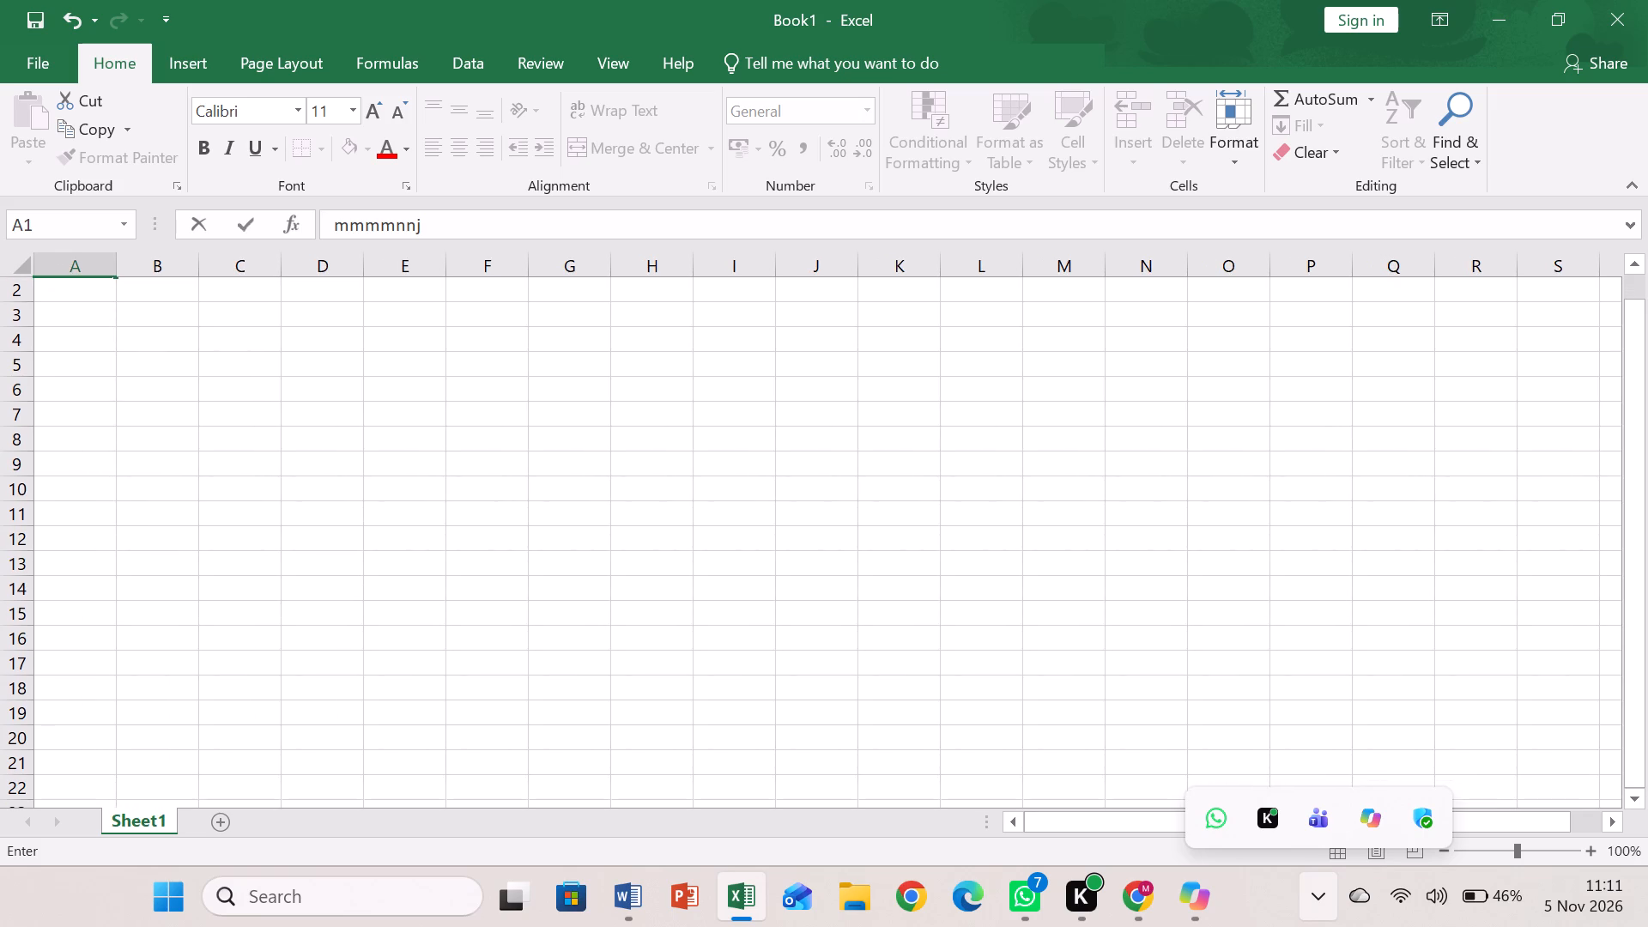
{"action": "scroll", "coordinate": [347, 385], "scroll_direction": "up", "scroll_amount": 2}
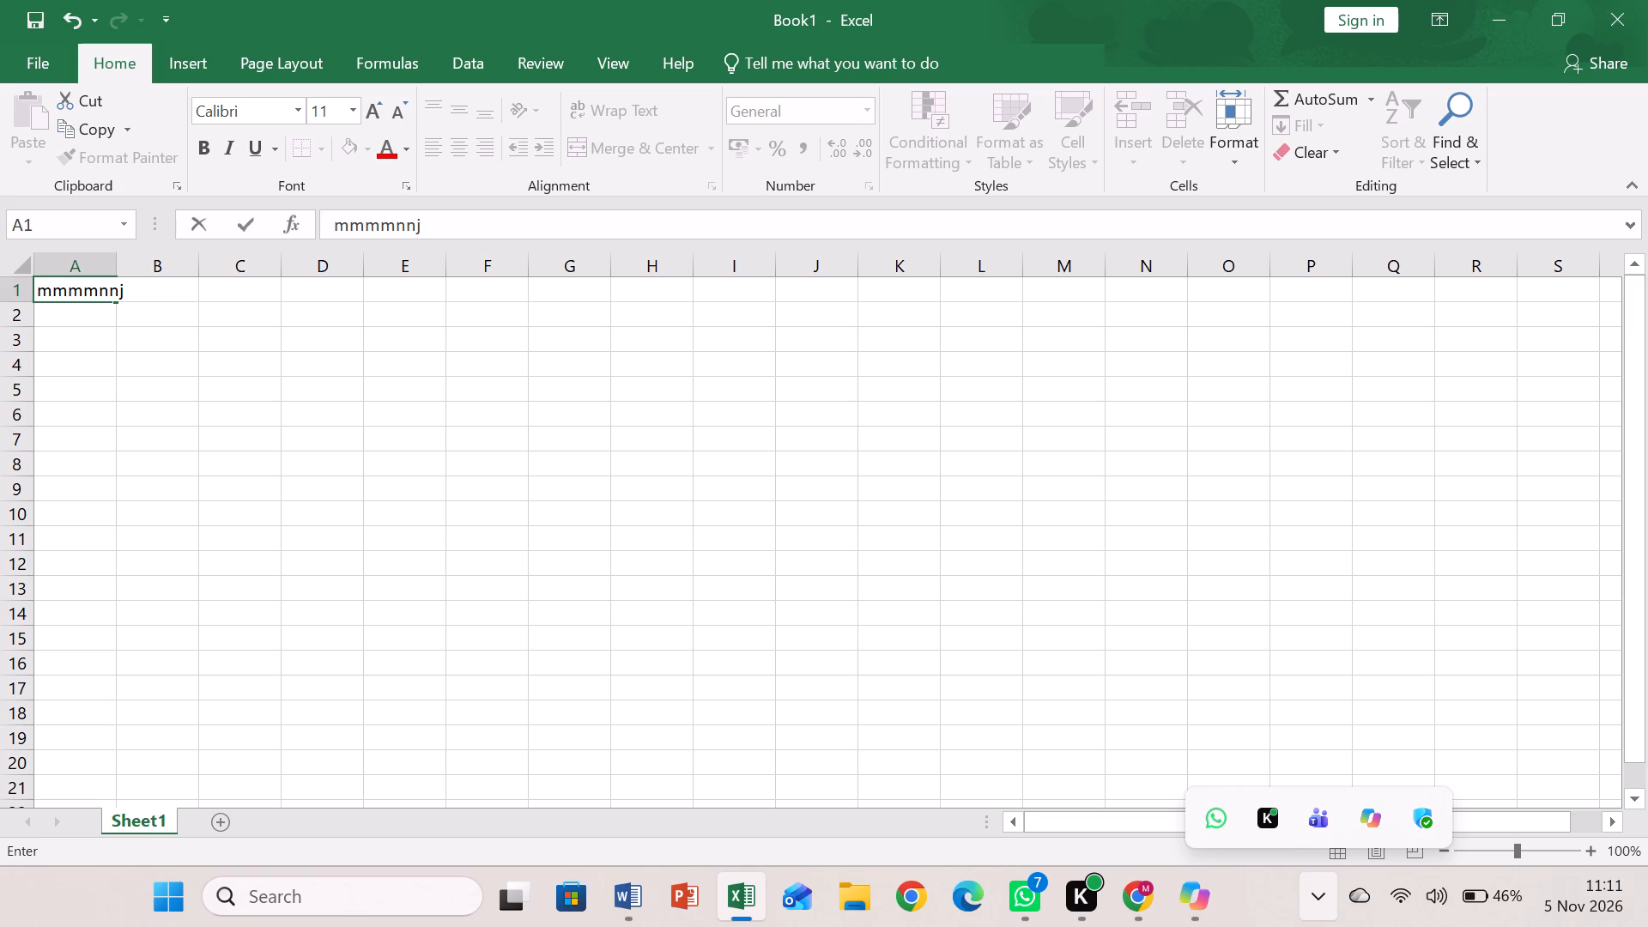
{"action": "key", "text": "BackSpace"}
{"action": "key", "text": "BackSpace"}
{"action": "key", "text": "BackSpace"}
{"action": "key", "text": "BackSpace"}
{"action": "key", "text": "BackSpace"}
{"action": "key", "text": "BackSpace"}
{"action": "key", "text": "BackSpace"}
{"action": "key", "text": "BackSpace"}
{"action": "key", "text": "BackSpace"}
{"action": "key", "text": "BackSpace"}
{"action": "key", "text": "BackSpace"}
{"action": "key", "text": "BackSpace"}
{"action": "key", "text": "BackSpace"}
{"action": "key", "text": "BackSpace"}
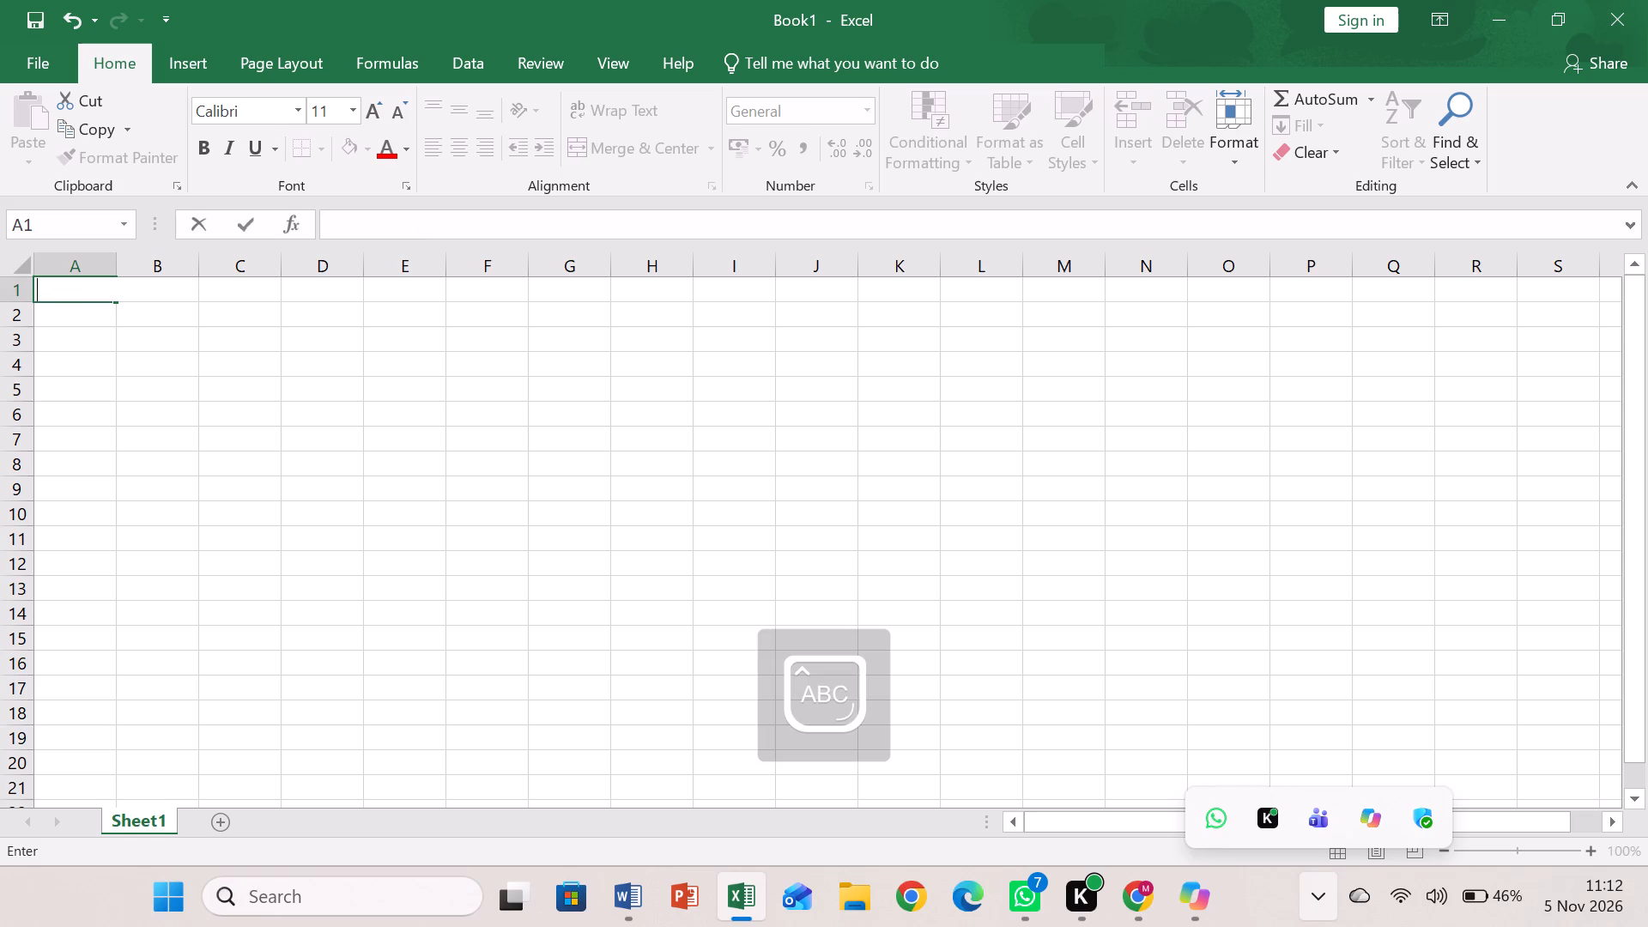
Enter the heading "DEDAN KIMATHI UNIVERSITY OF TECHNOLOGY" in cell A1.
{"action": "type", "text": "DEDAN KIMA"}
{"action": "type", "text": "THI"}
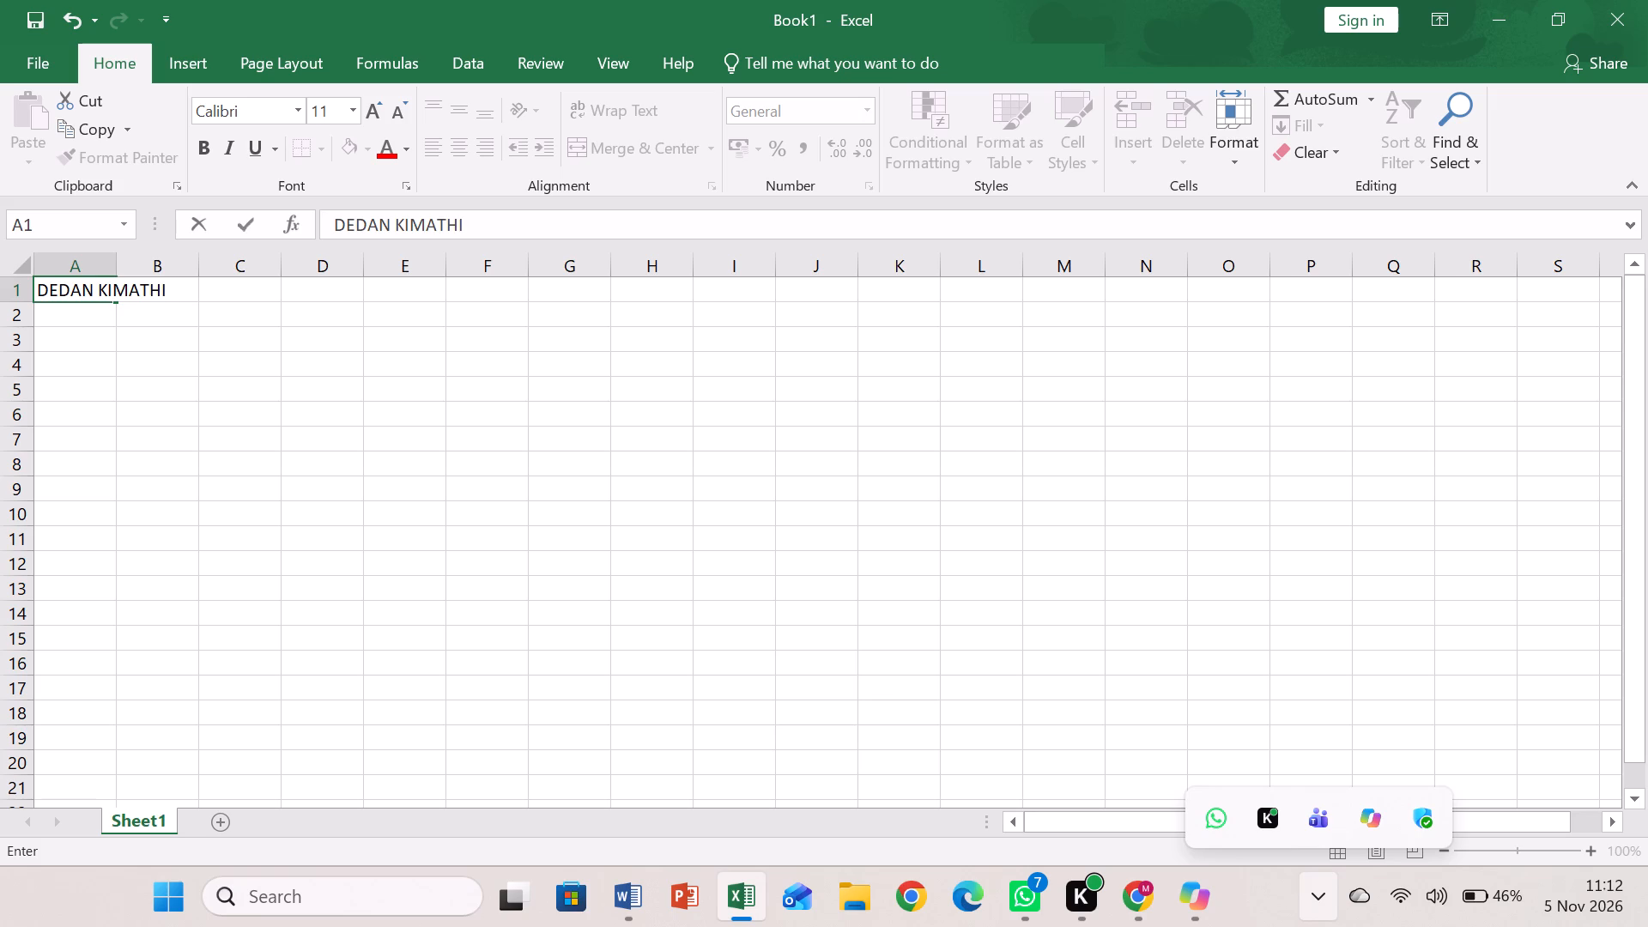
{"action": "key", "text": "space"}
{"action": "type", "text": "UNI"}
{"action": "type", "text": "VERSITY OF TR"}
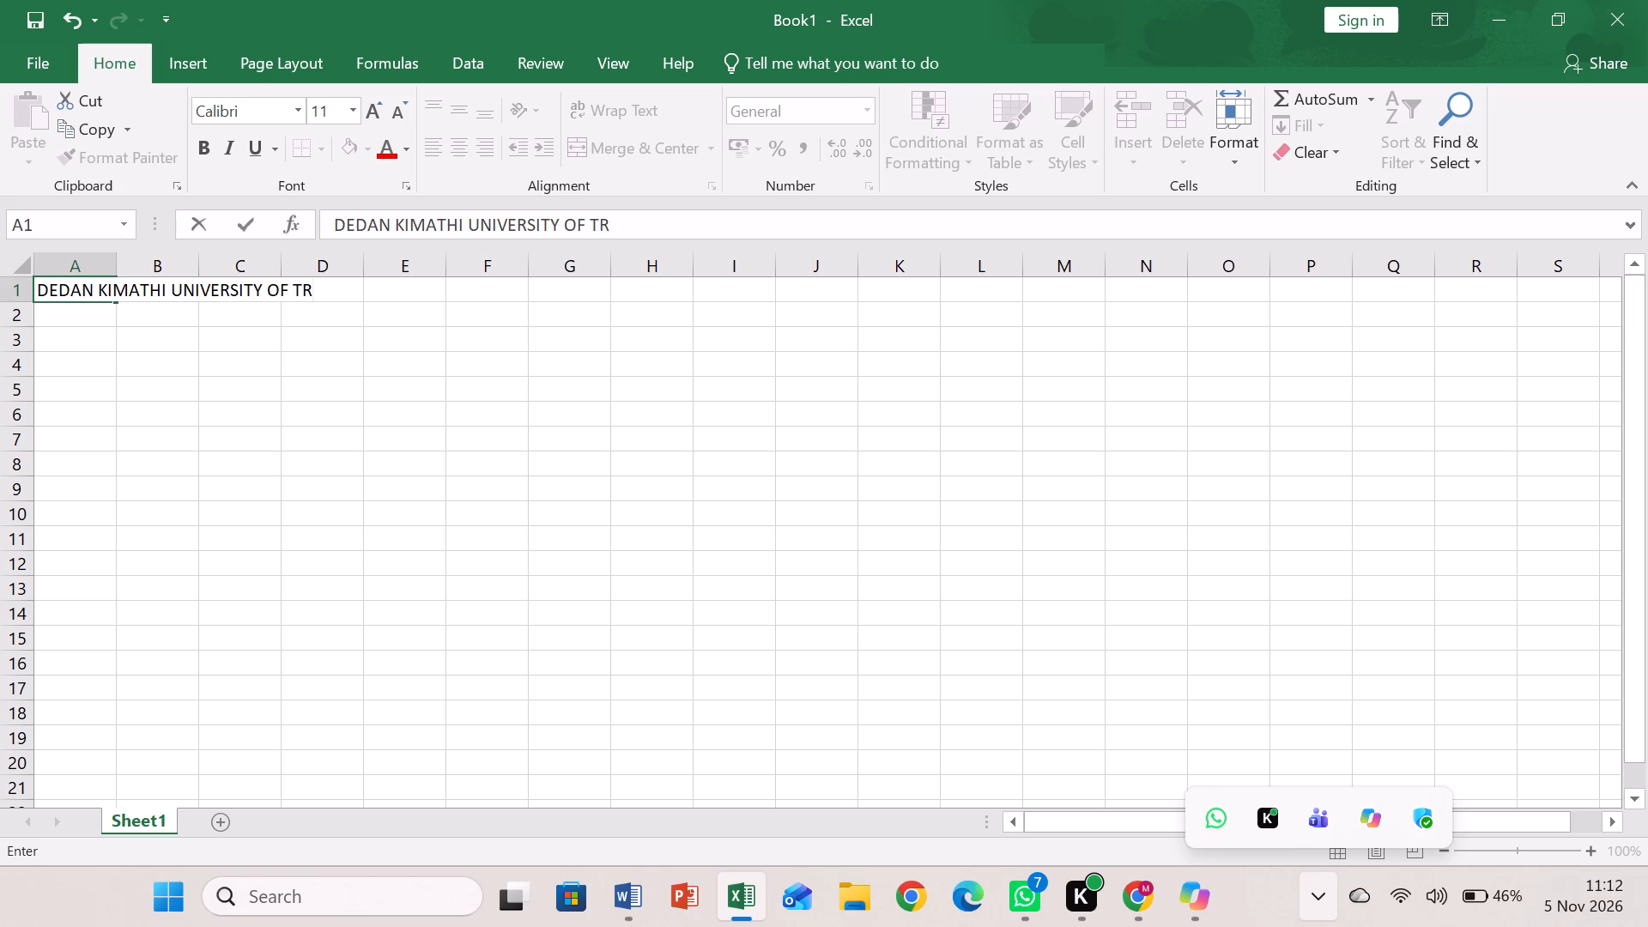
{"action": "key", "text": "BackSpace"}
{"action": "type", "text": "ECHNOLOGY"}
{"action": "key", "text": "Return"}
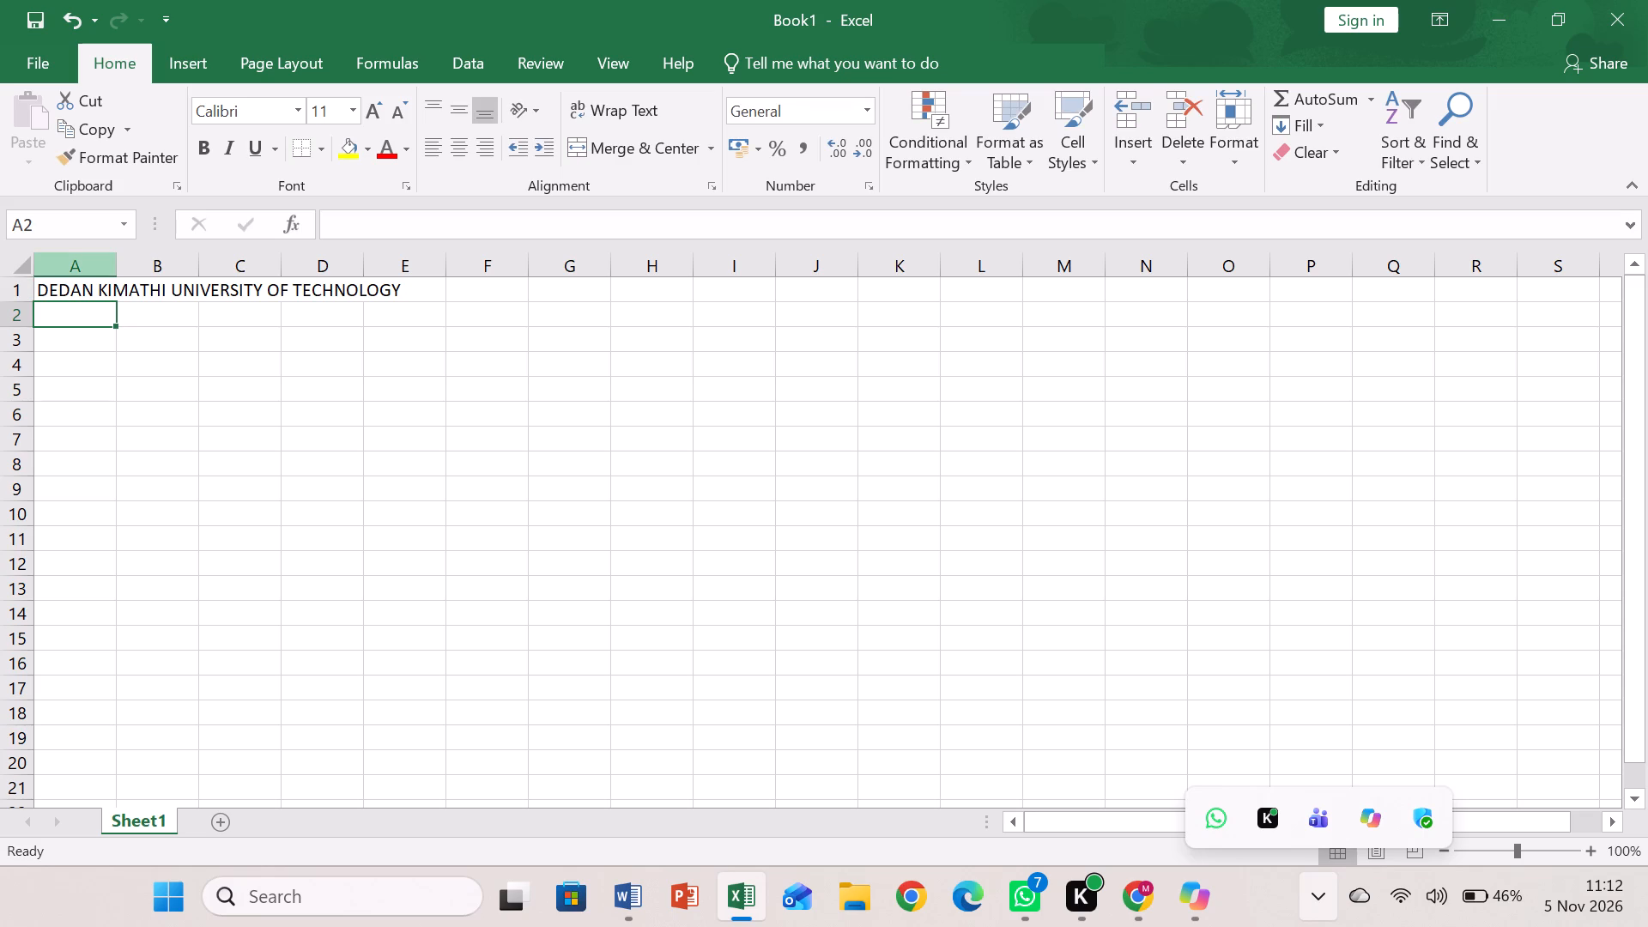
Merge and center the university heading across cells A1 to M1.
{"action": "left_click", "coordinate": [69, 300]}
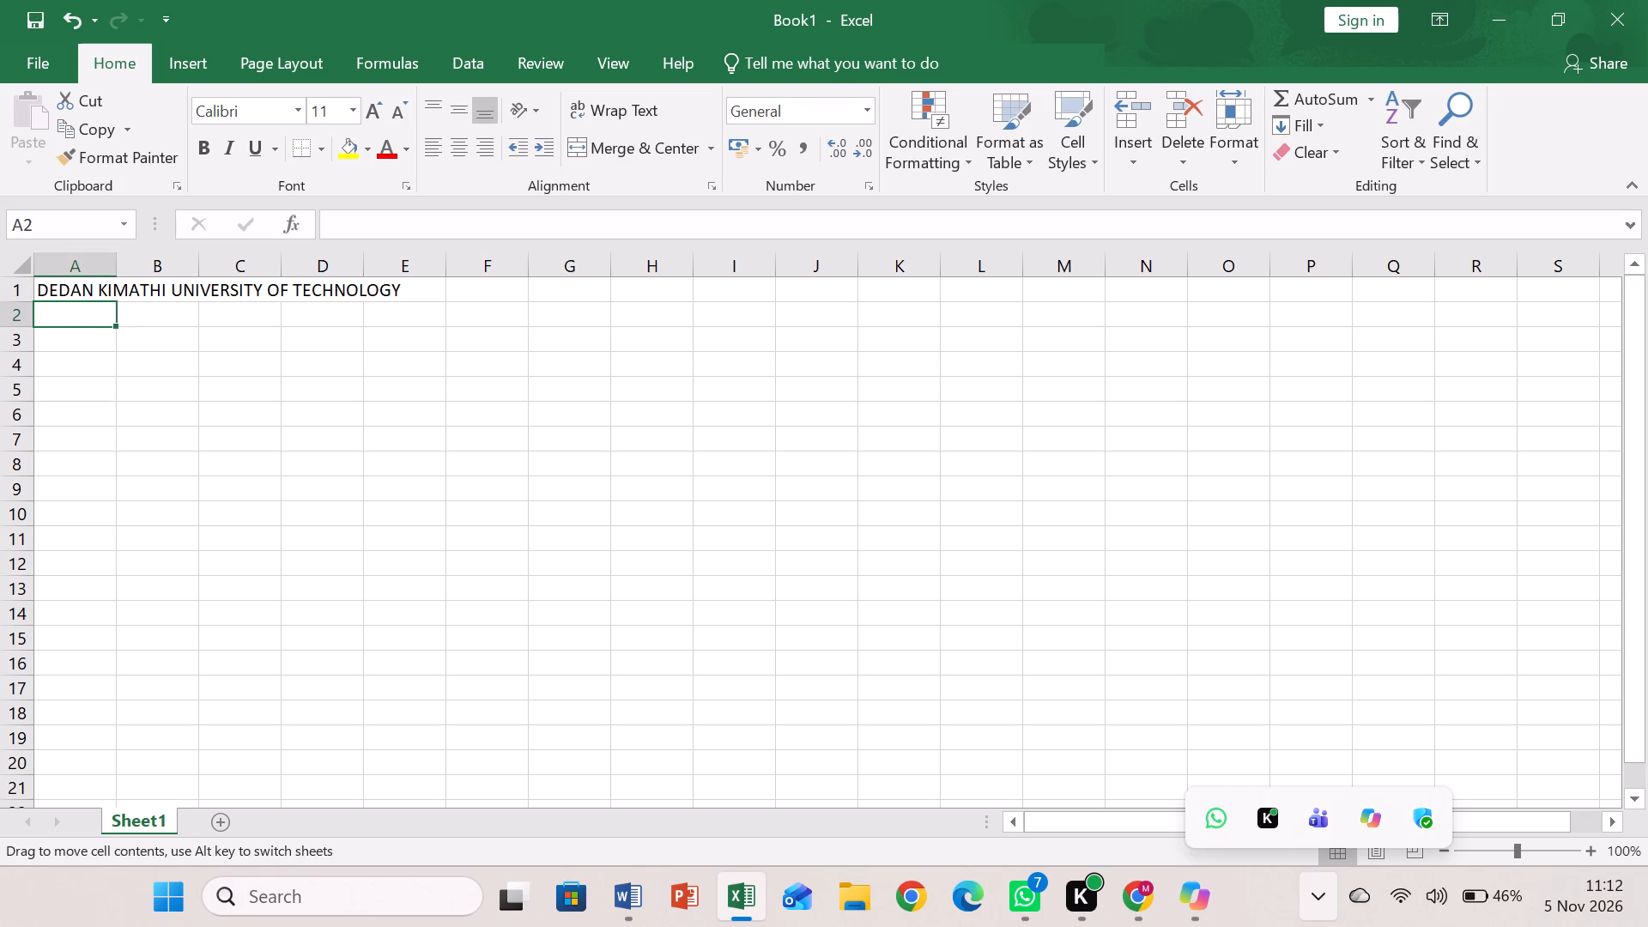
{"action": "left_click", "coordinate": [67, 298]}
{"action": "left_click", "coordinate": [69, 284]}
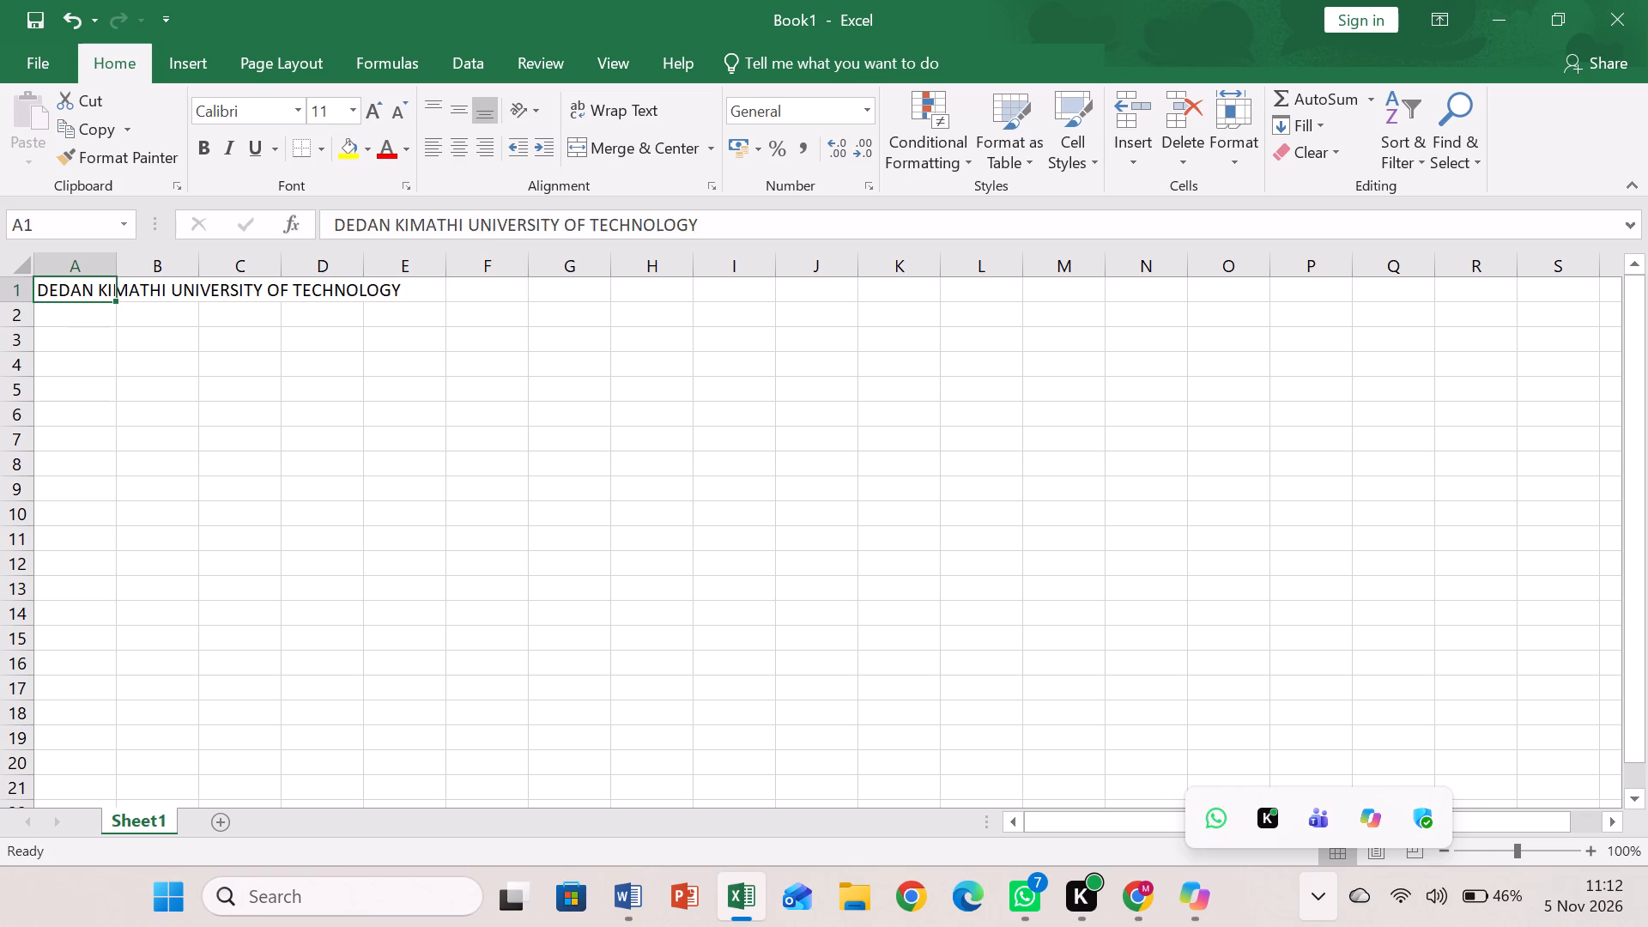
{"action": "left_click_drag", "start_coordinate": [69, 284], "coordinate": [367, 288]}
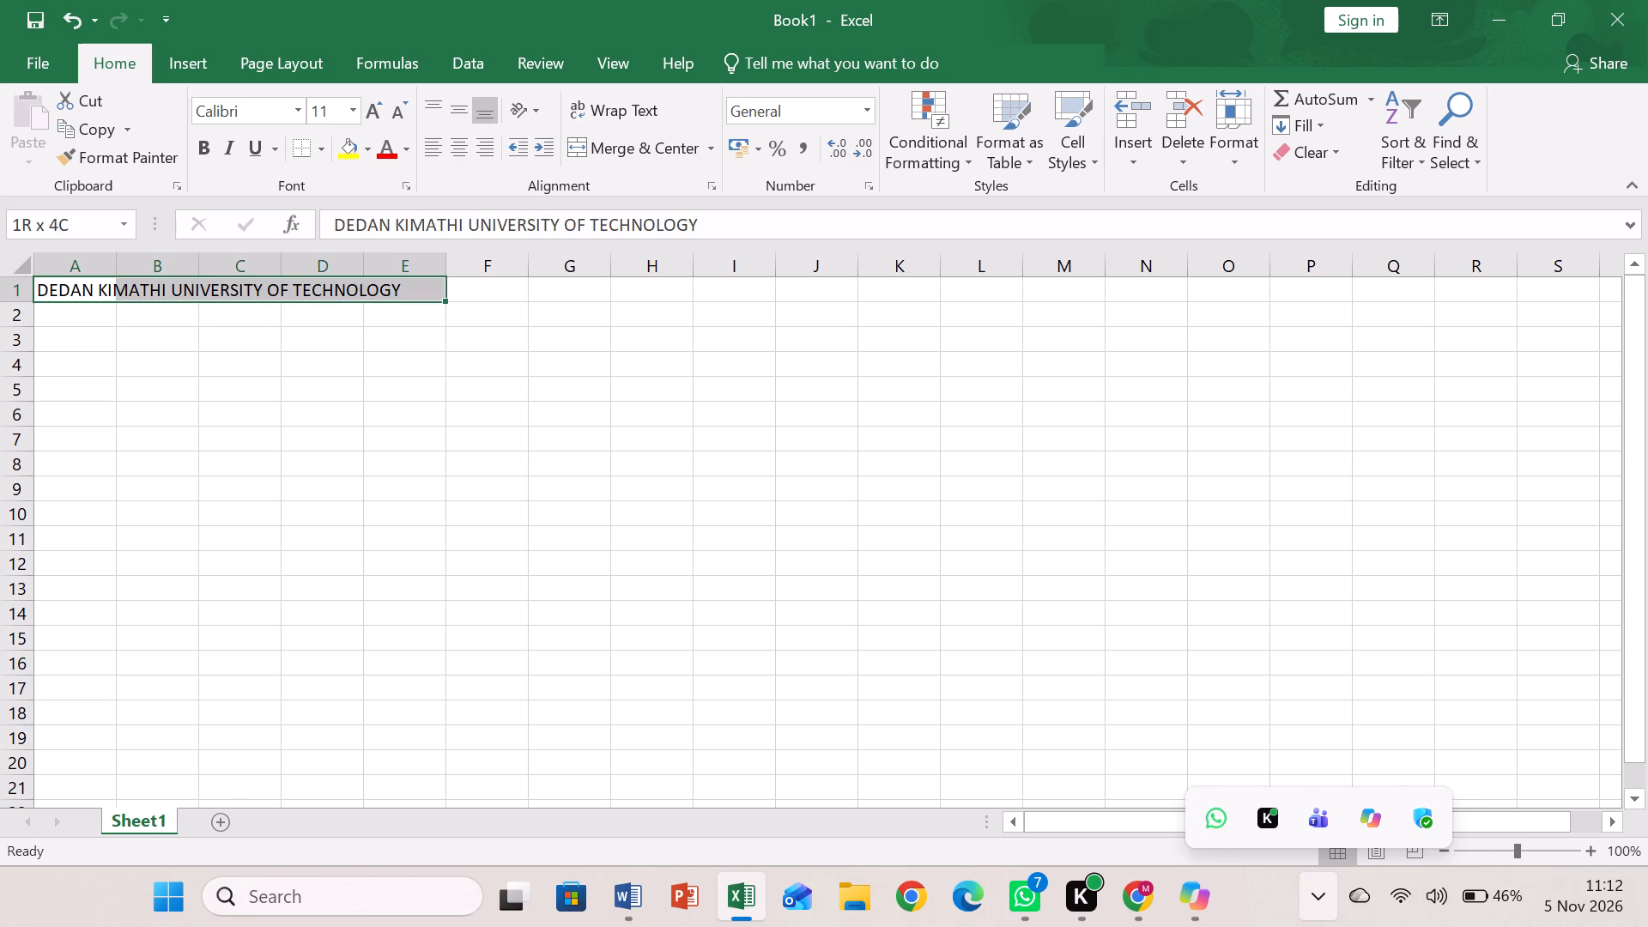
{"action": "left_click_drag", "start_coordinate": [367, 288], "coordinate": [705, 273]}
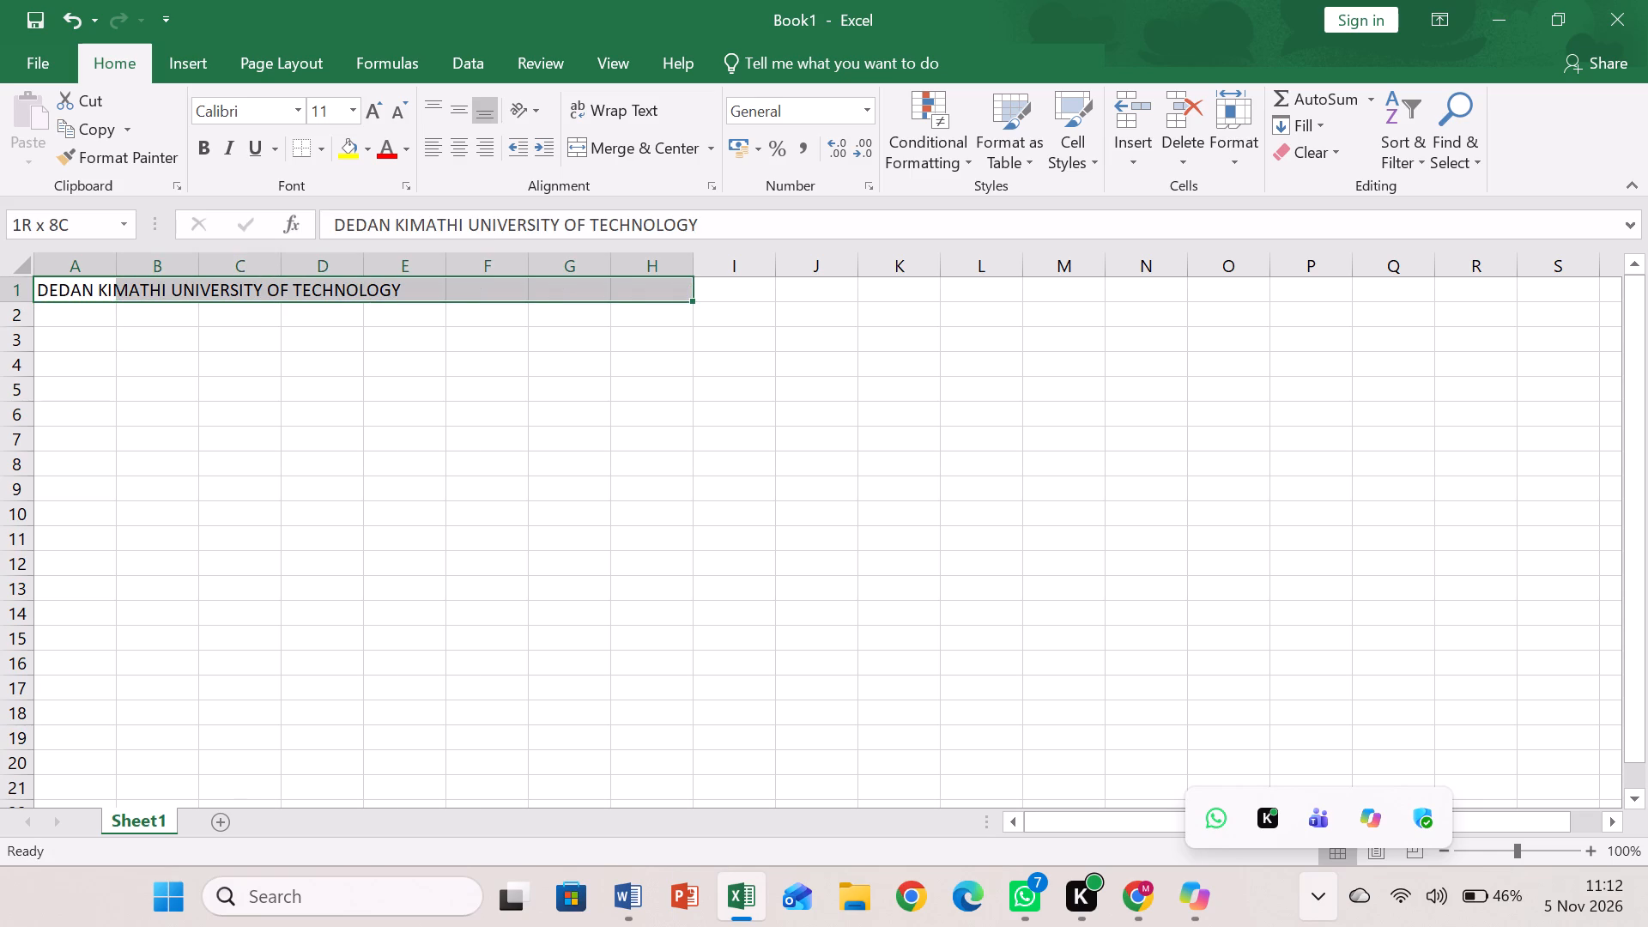
{"action": "left_click_drag", "start_coordinate": [705, 273], "coordinate": [884, 266]}
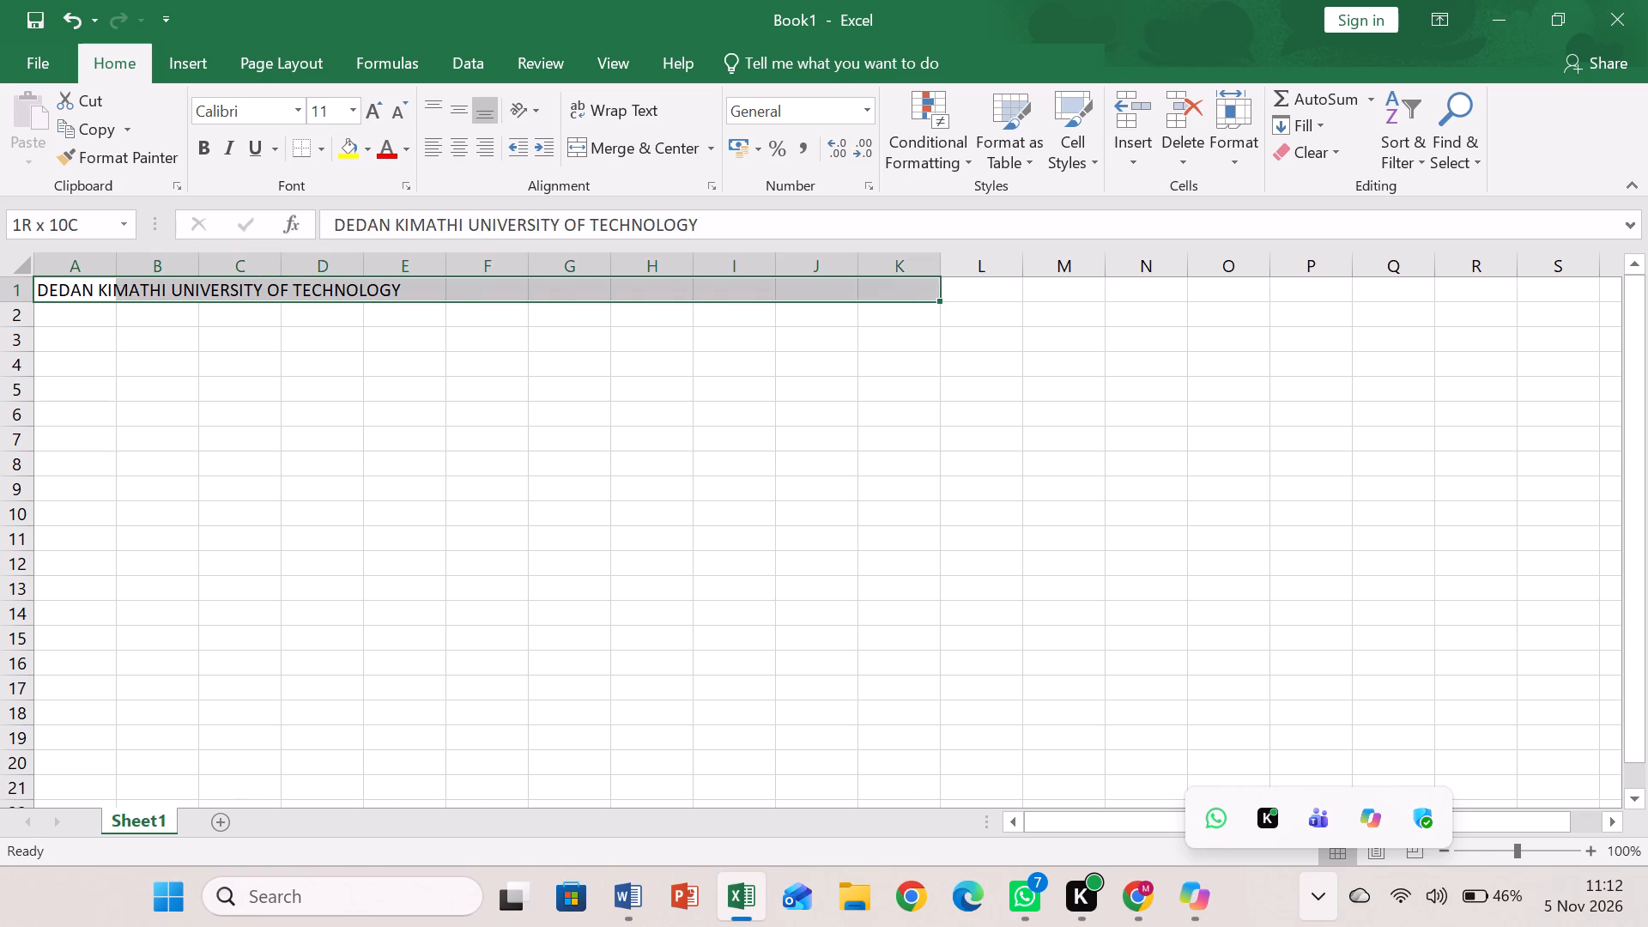
{"action": "left_click_drag", "start_coordinate": [884, 266], "coordinate": [1082, 271]}
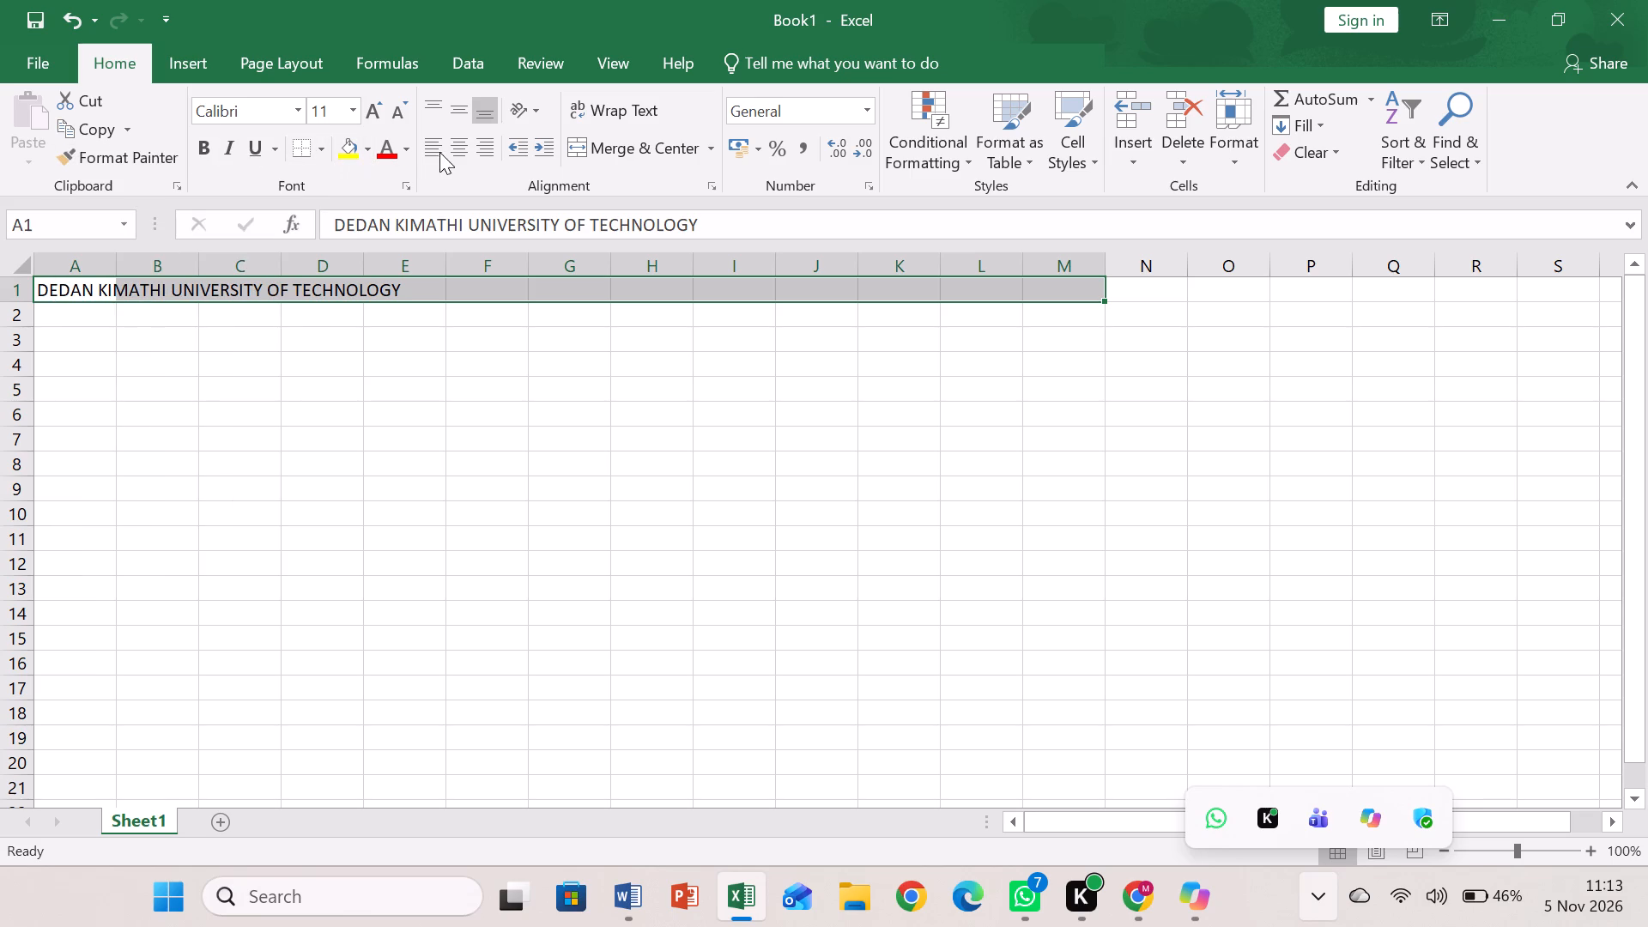
{"action": "left_click", "coordinate": [633, 142]}
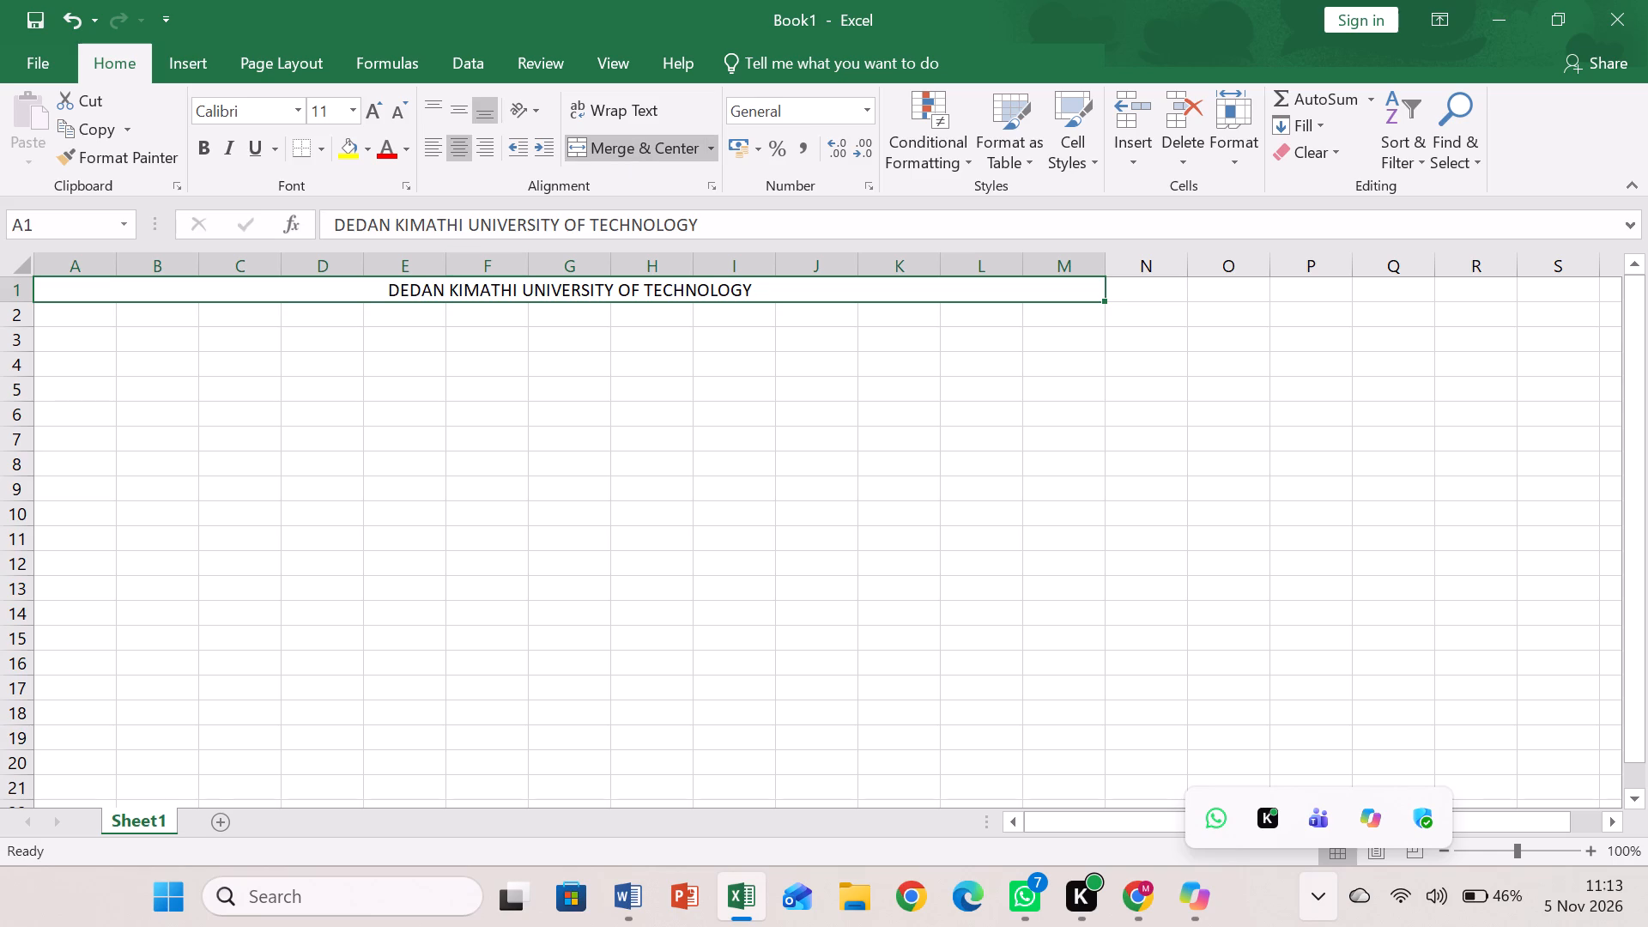
Enter the subheading "SCHOOL OF SCIENCE" in cell A2.
{"action": "left_click", "coordinate": [98, 316]}
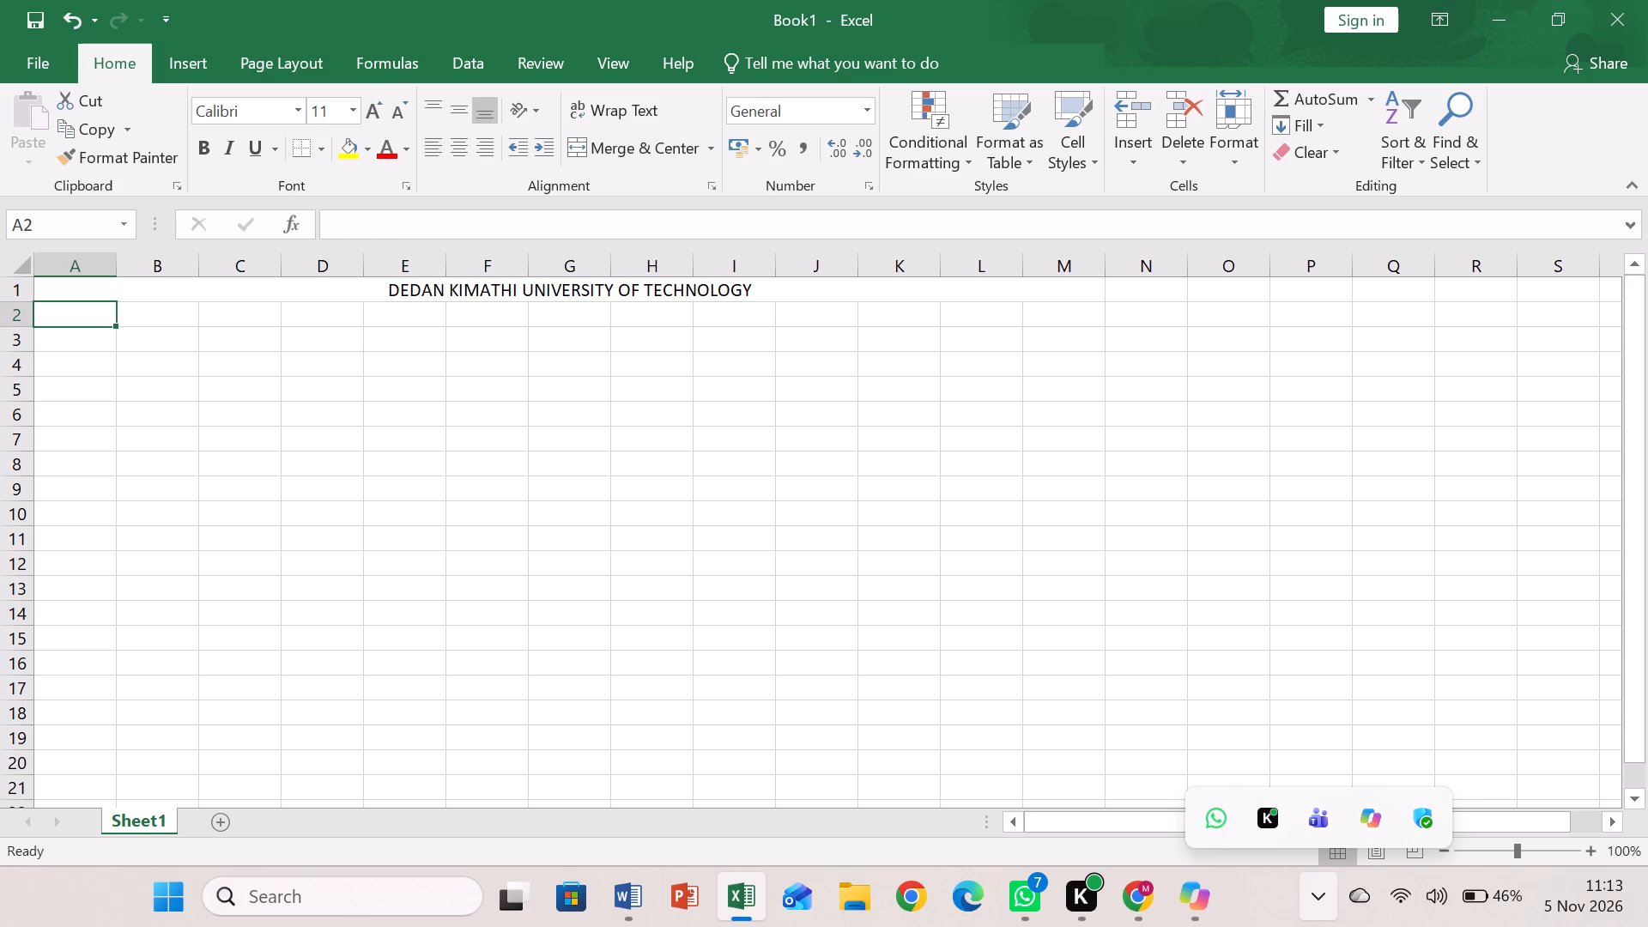
{"action": "key", "text": "s"}
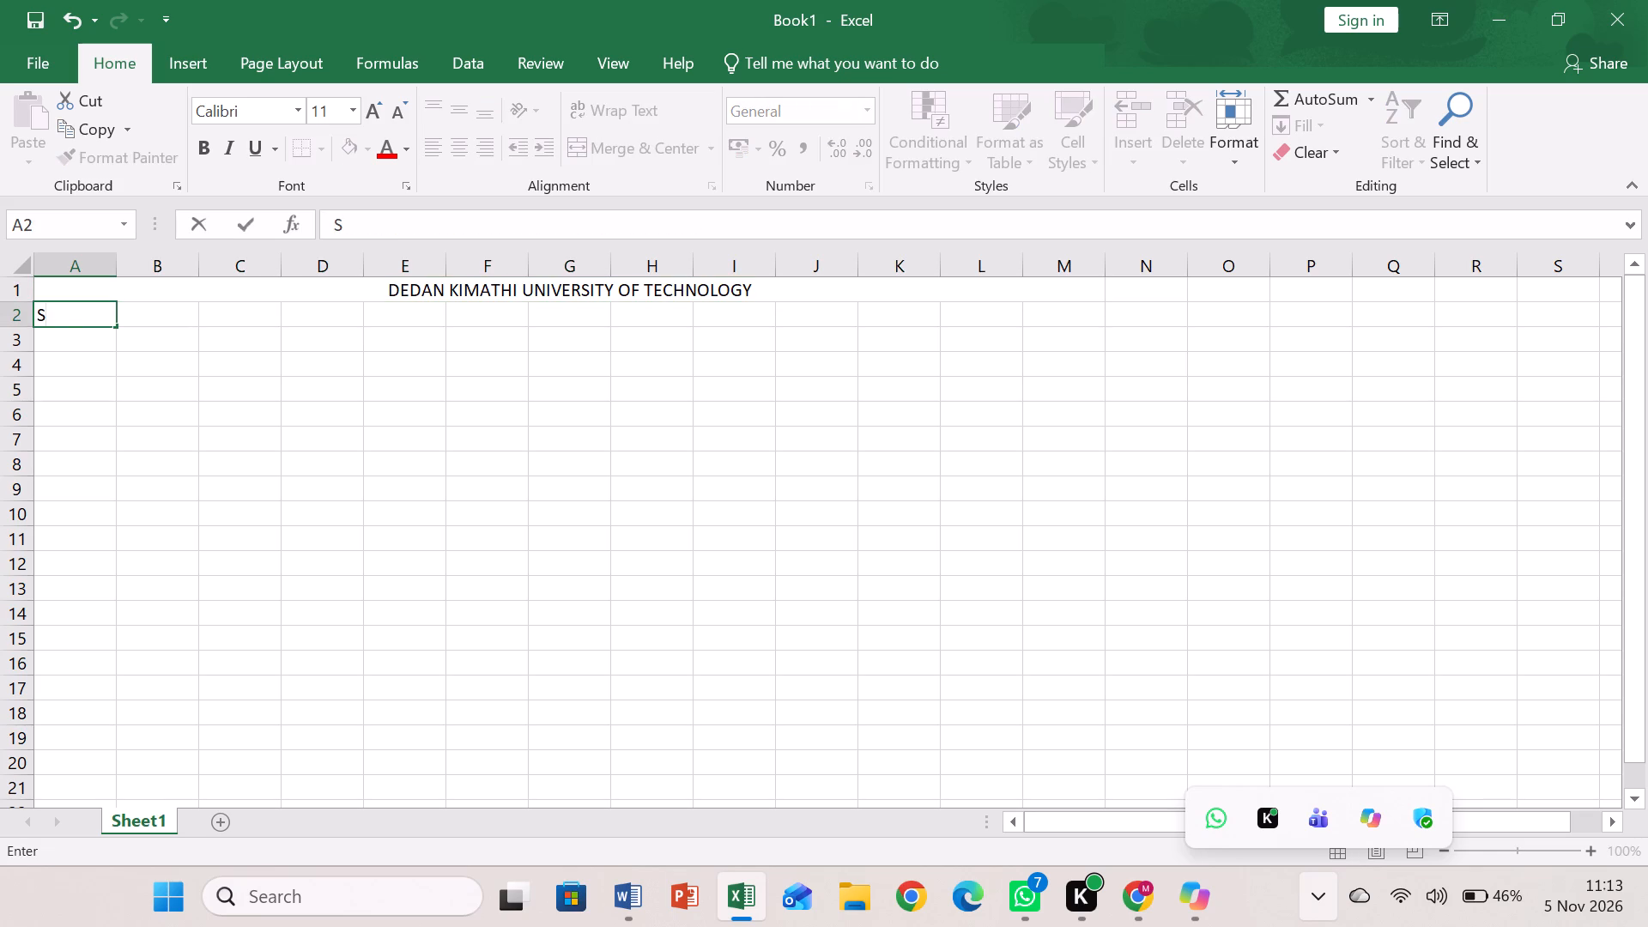
{"action": "type", "text": "CHOOL OF SCIENCE"}
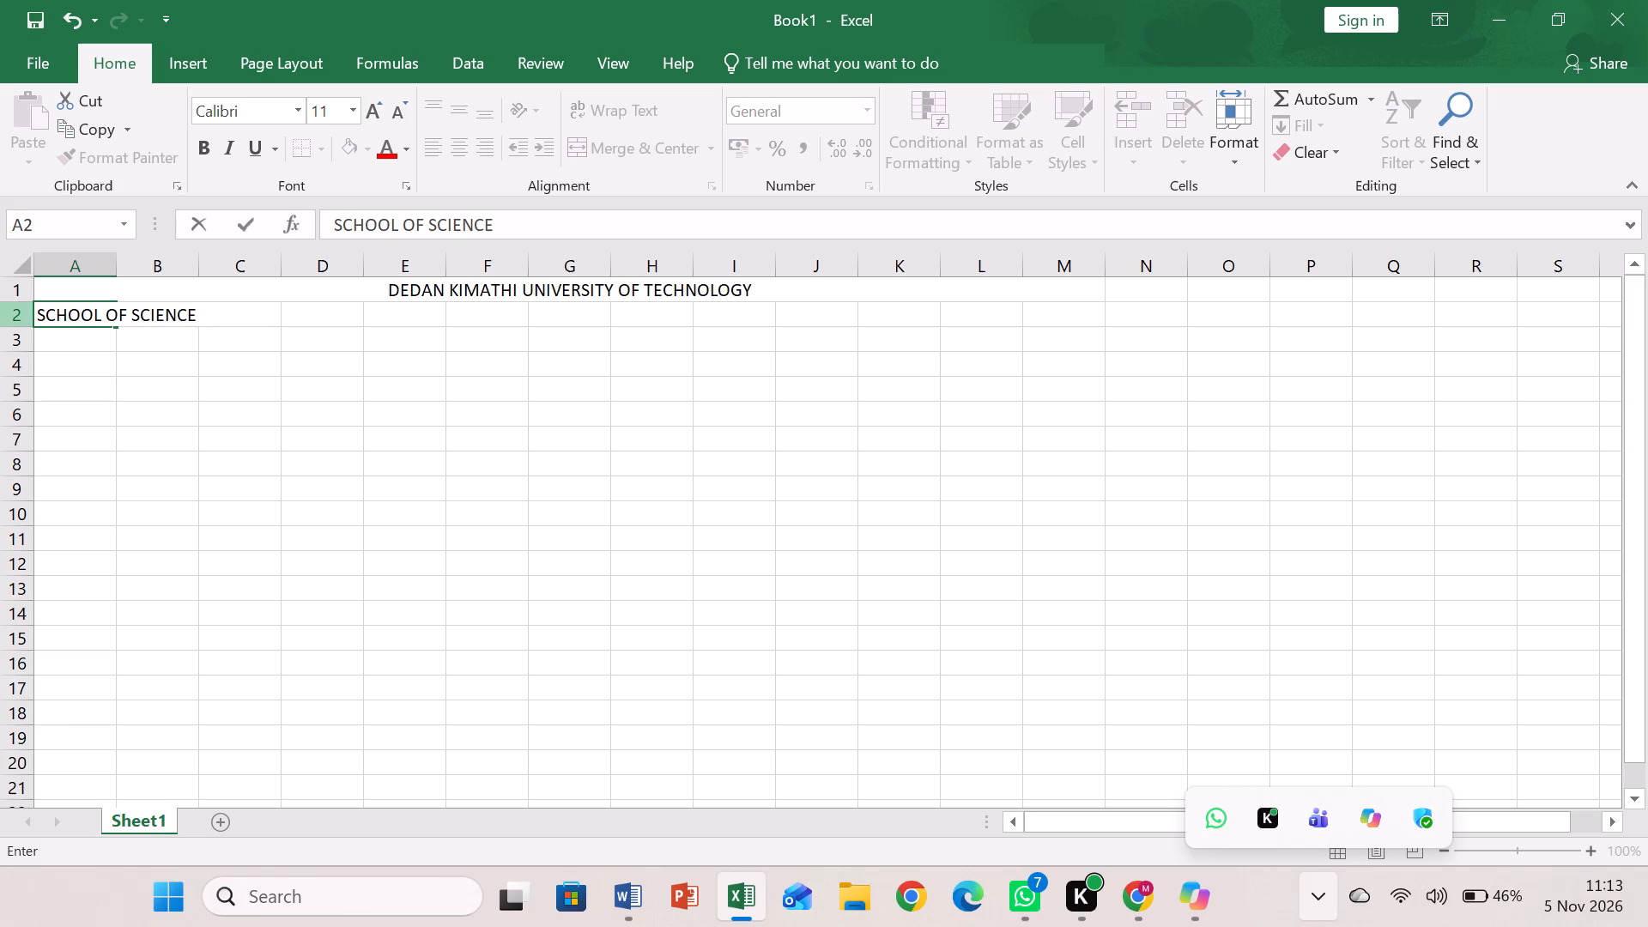
{"action": "key", "text": "Return"}
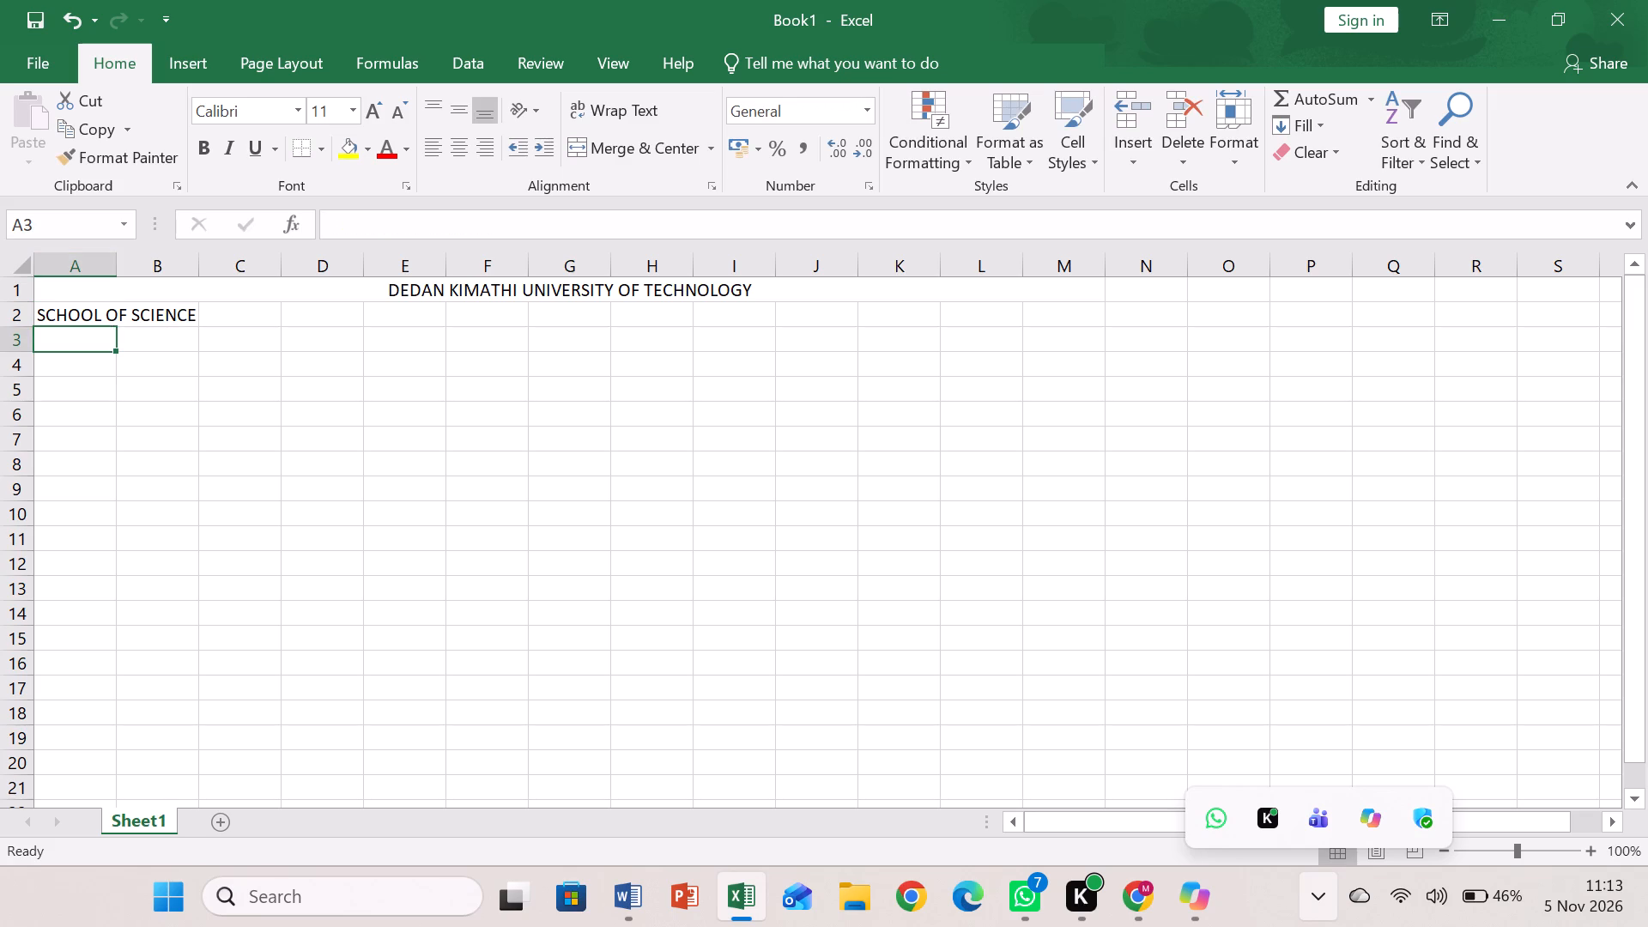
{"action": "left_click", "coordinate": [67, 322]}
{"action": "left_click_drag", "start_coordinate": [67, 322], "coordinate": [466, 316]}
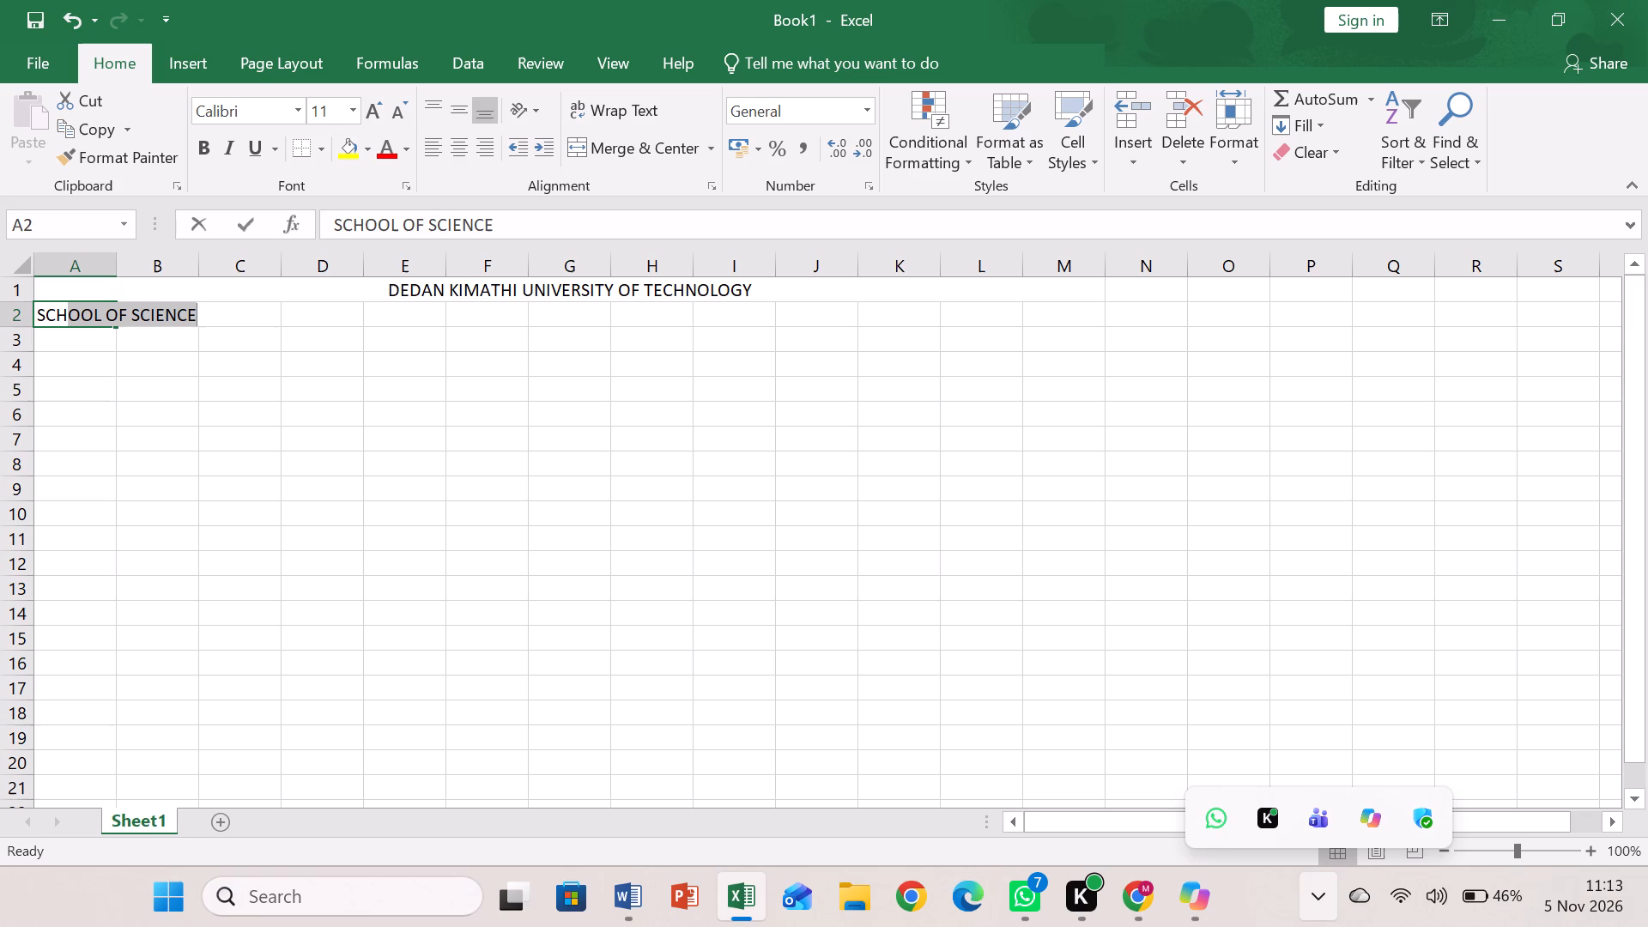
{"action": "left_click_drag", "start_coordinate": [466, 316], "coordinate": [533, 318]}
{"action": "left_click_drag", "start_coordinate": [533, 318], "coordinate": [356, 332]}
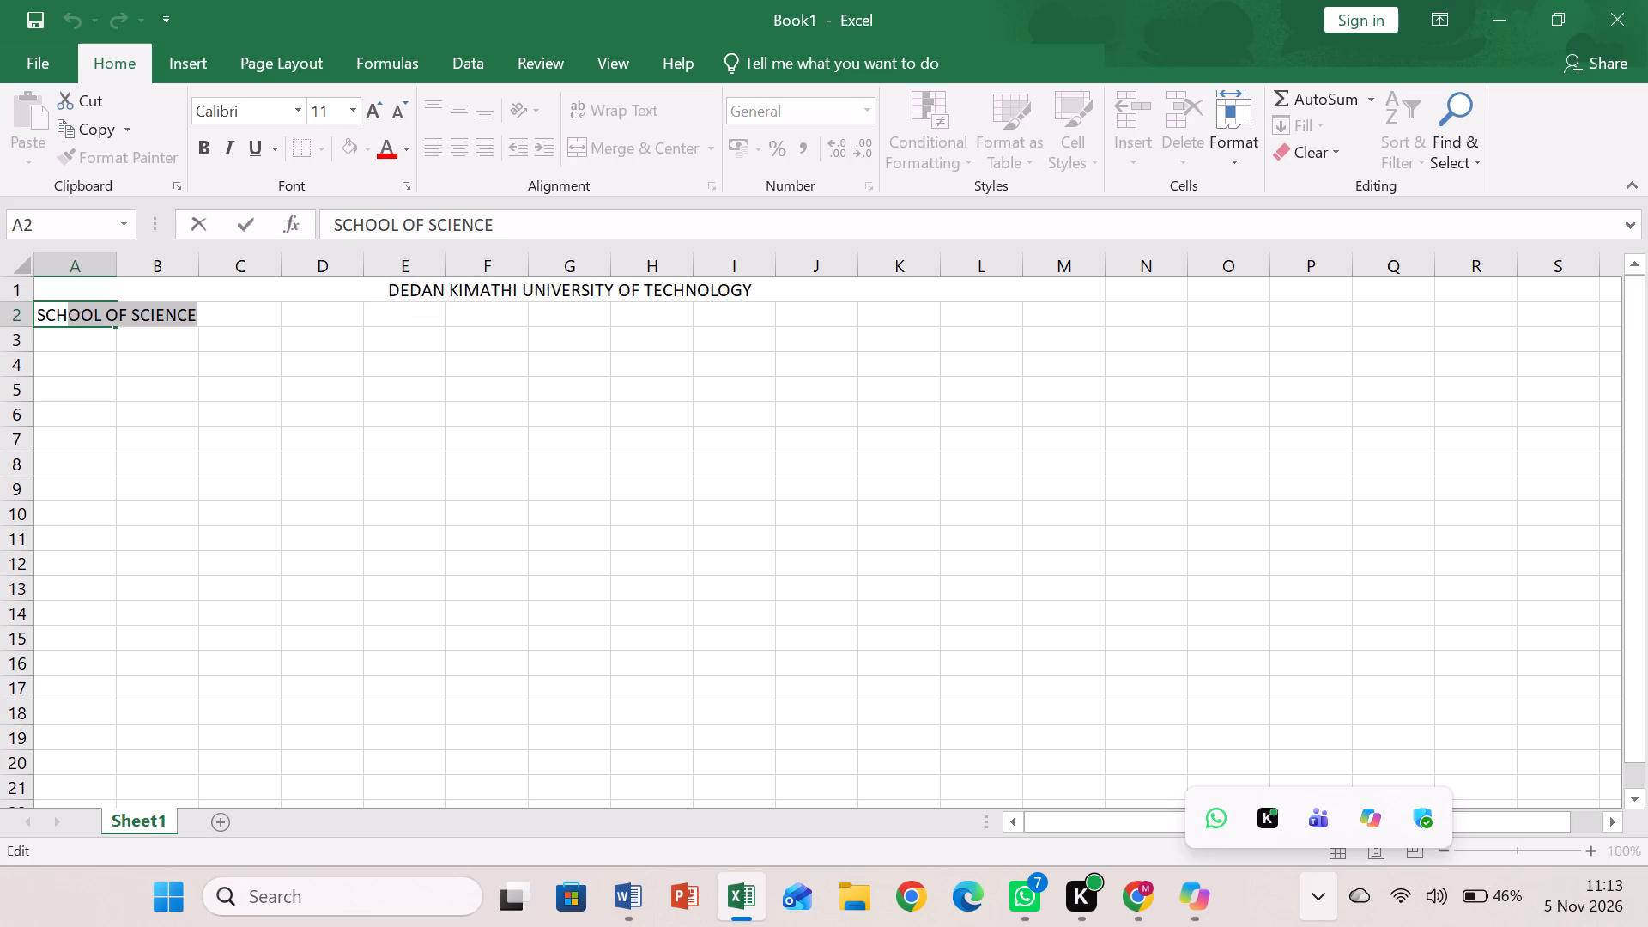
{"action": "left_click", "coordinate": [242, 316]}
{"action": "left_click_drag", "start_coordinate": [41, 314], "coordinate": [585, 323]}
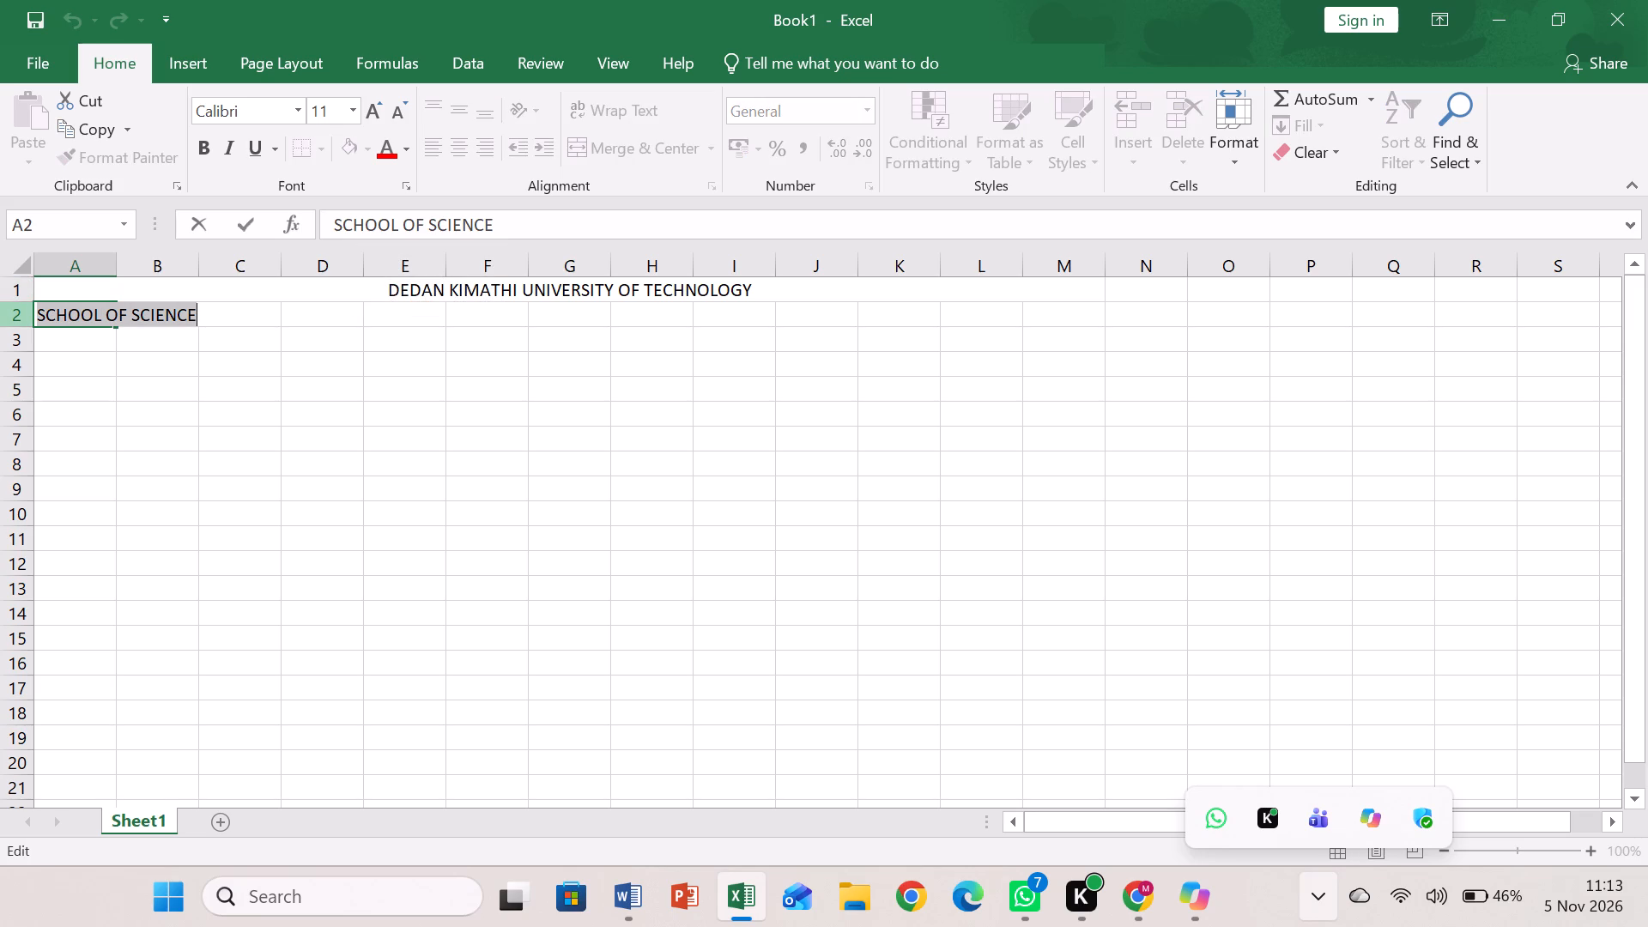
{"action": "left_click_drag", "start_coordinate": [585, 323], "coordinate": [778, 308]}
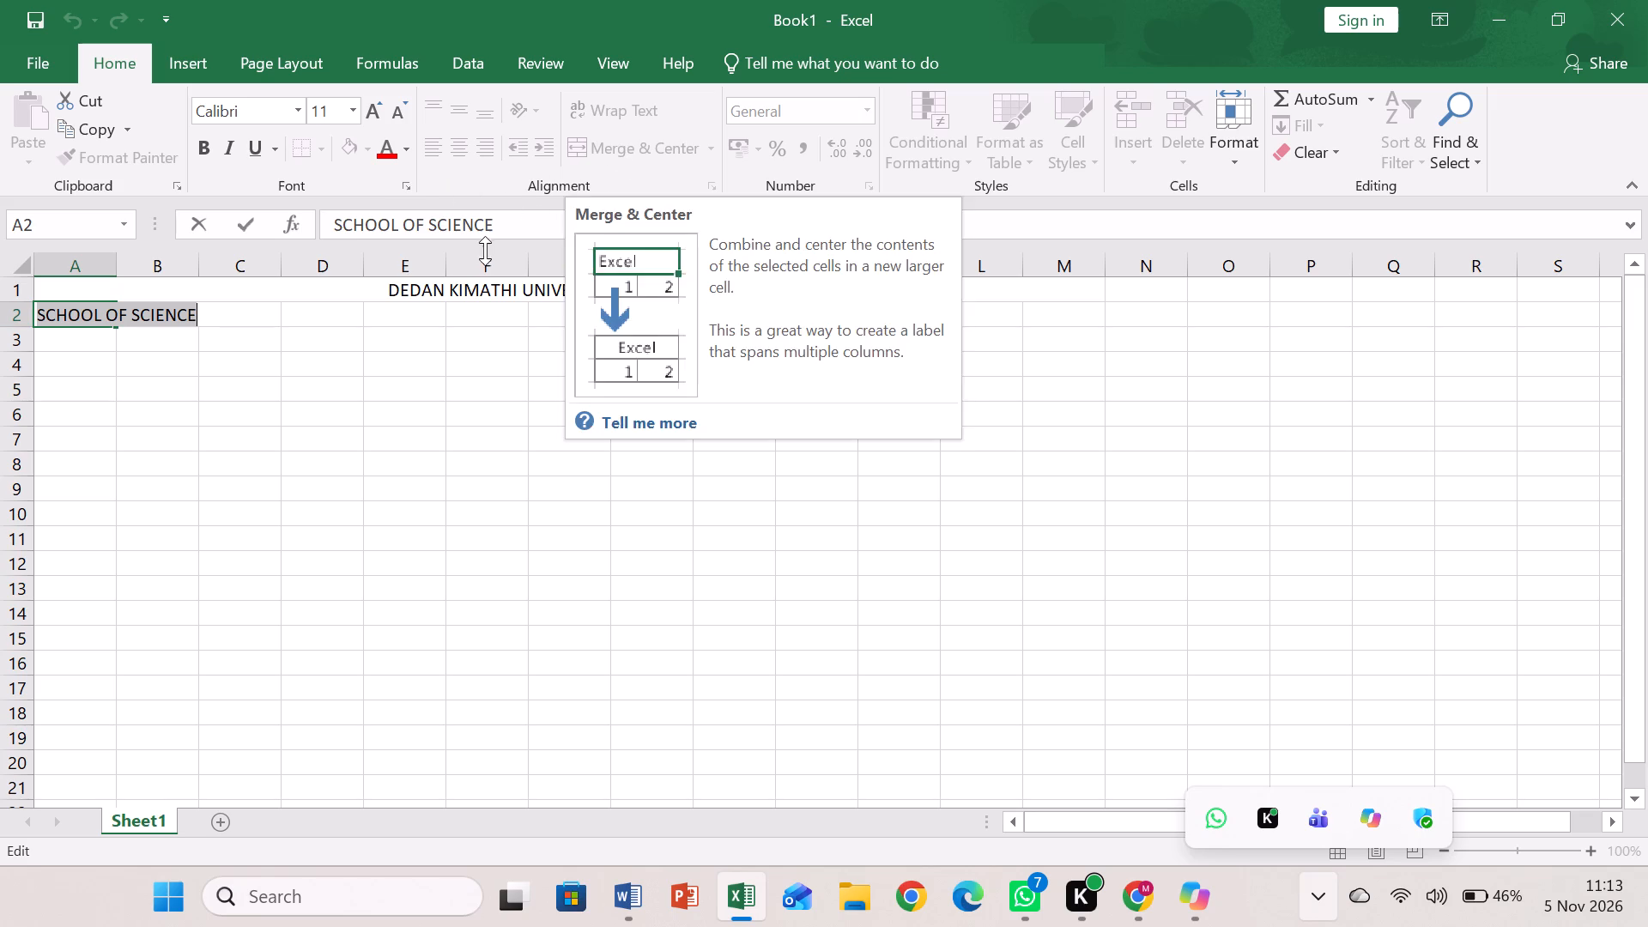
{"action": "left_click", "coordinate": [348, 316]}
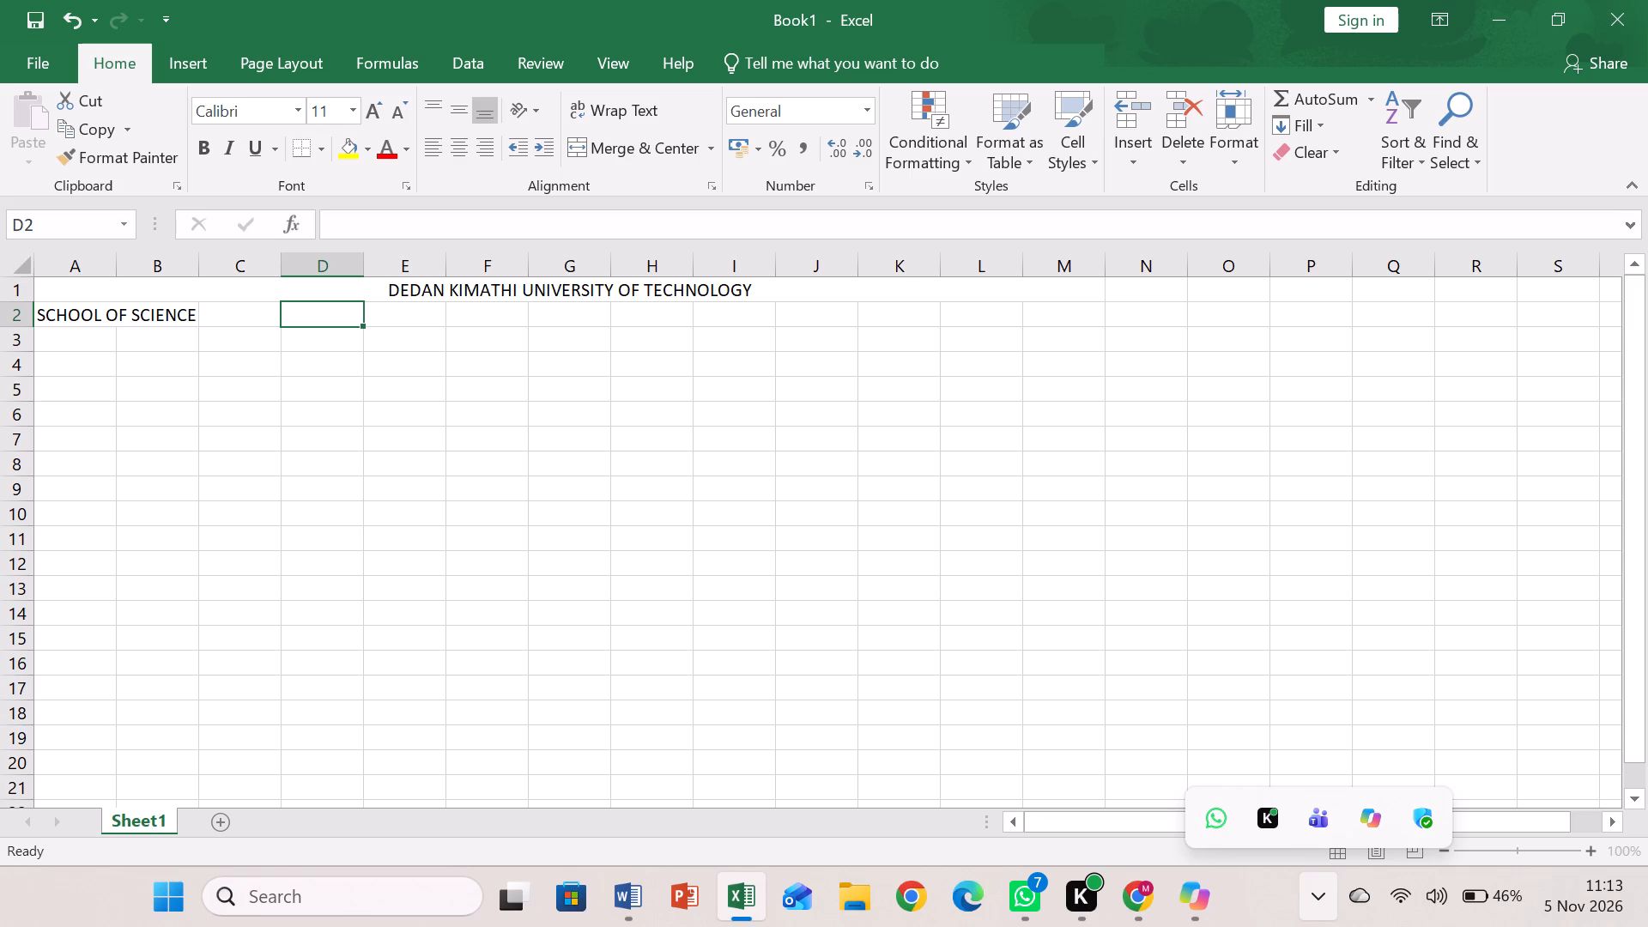
Merge and center the "SCHOOL OF SCIENCE" subheading across cells A2 to I2.
{"action": "left_click_drag", "start_coordinate": [82, 319], "coordinate": [246, 331]}
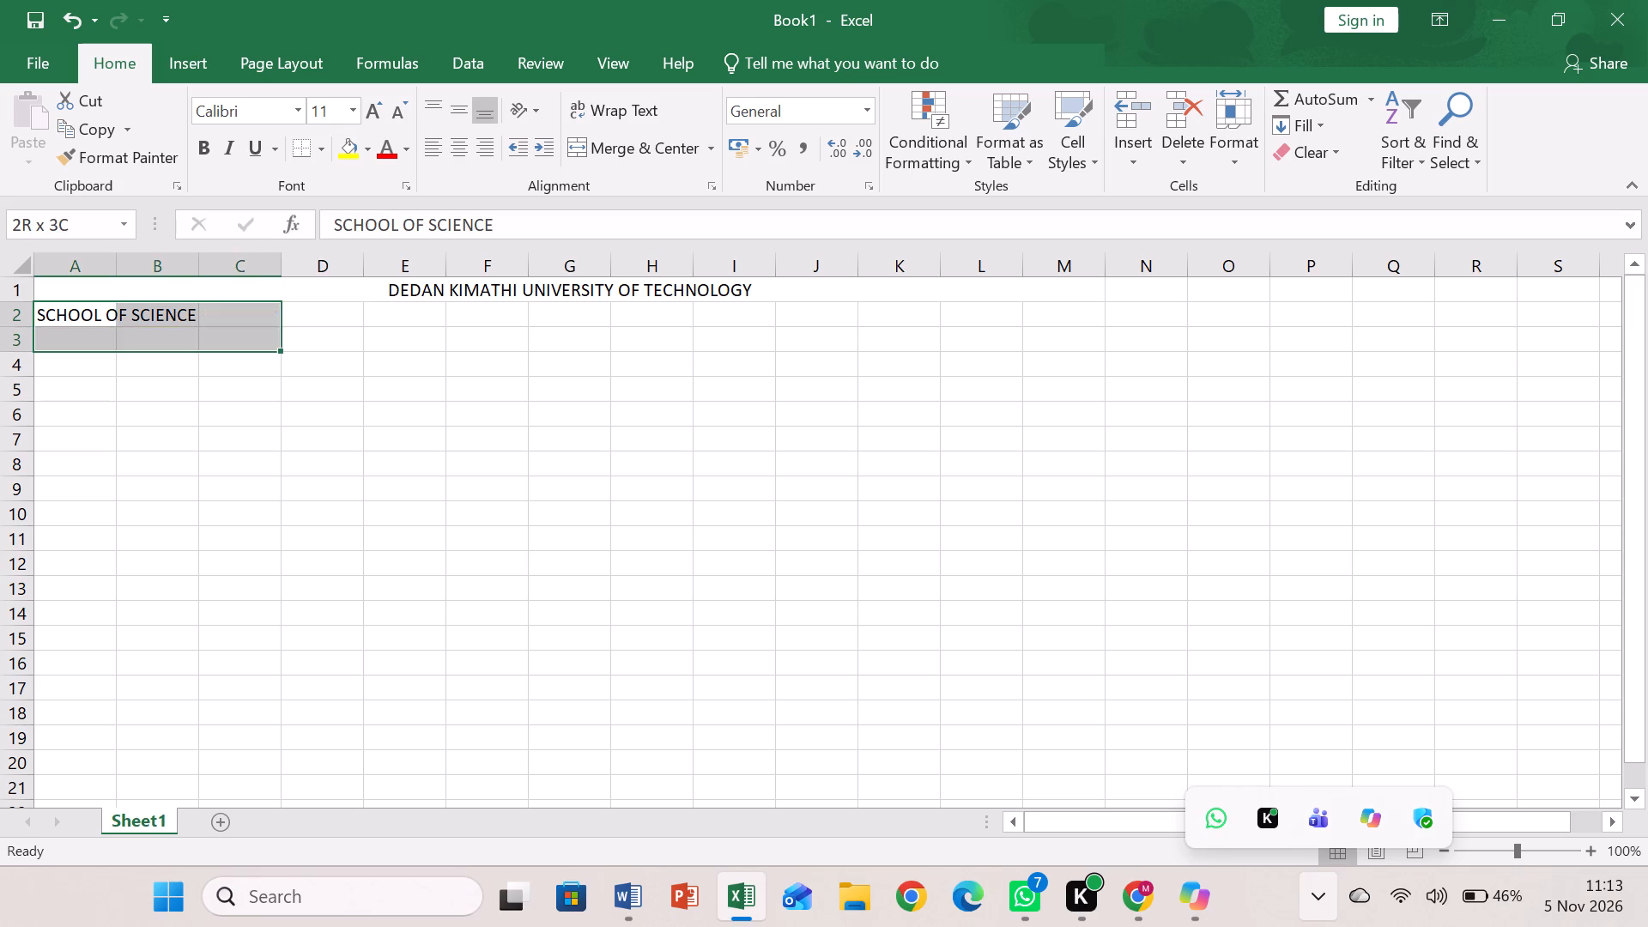
{"action": "left_click_drag", "start_coordinate": [246, 331], "coordinate": [463, 329]}
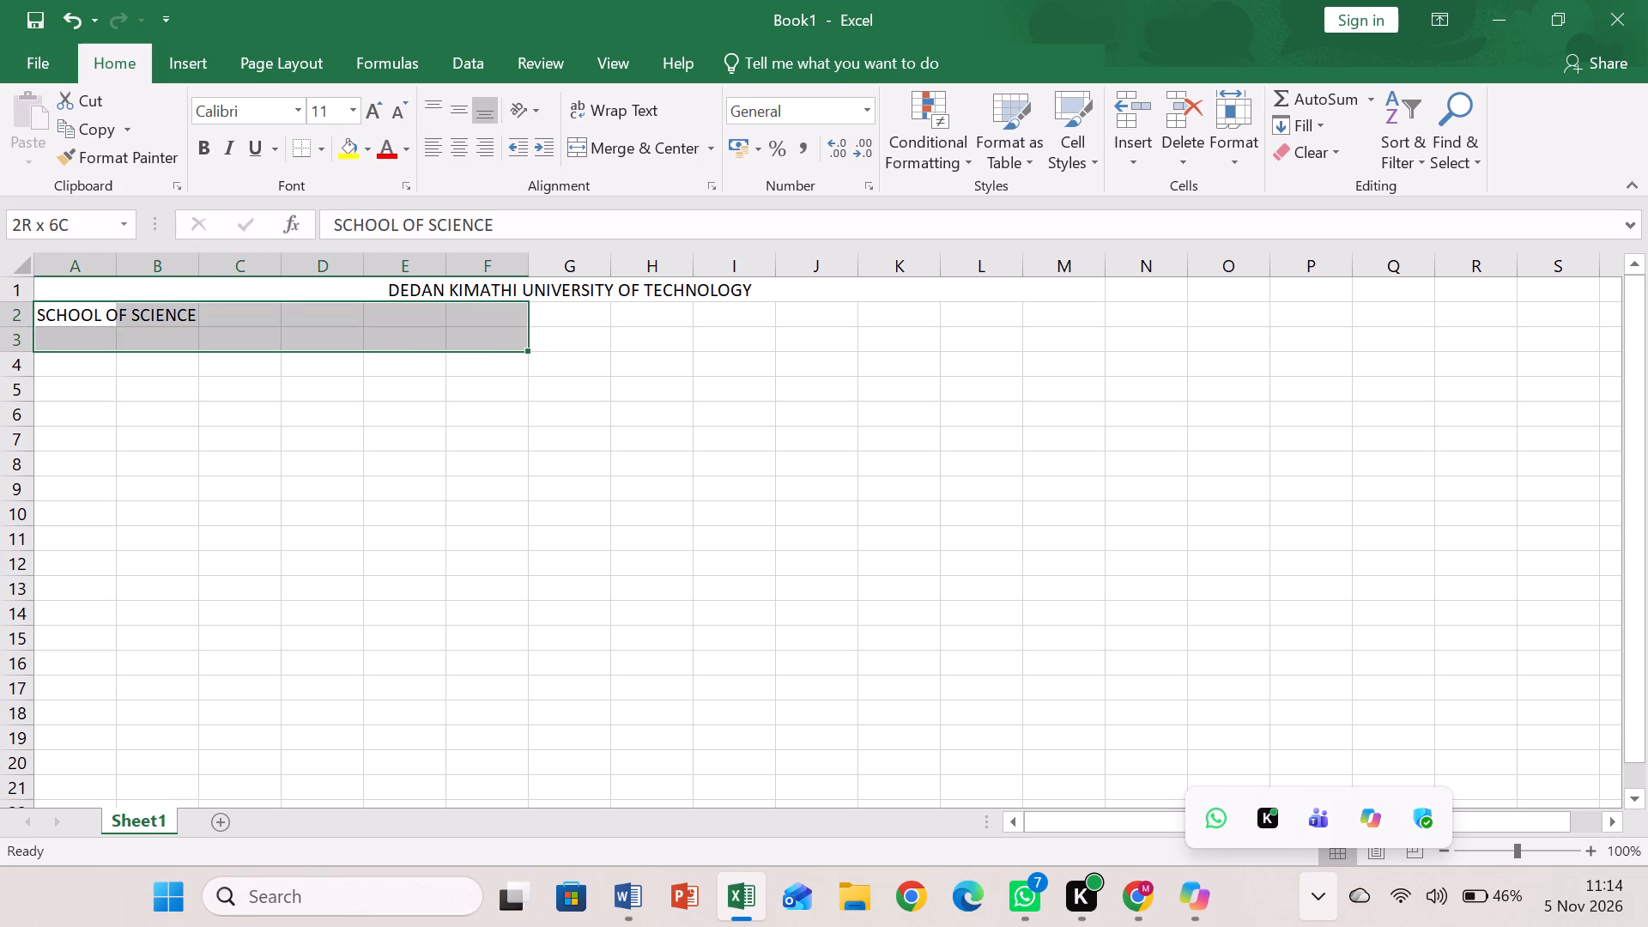
{"action": "left_click_drag", "start_coordinate": [463, 329], "coordinate": [665, 318]}
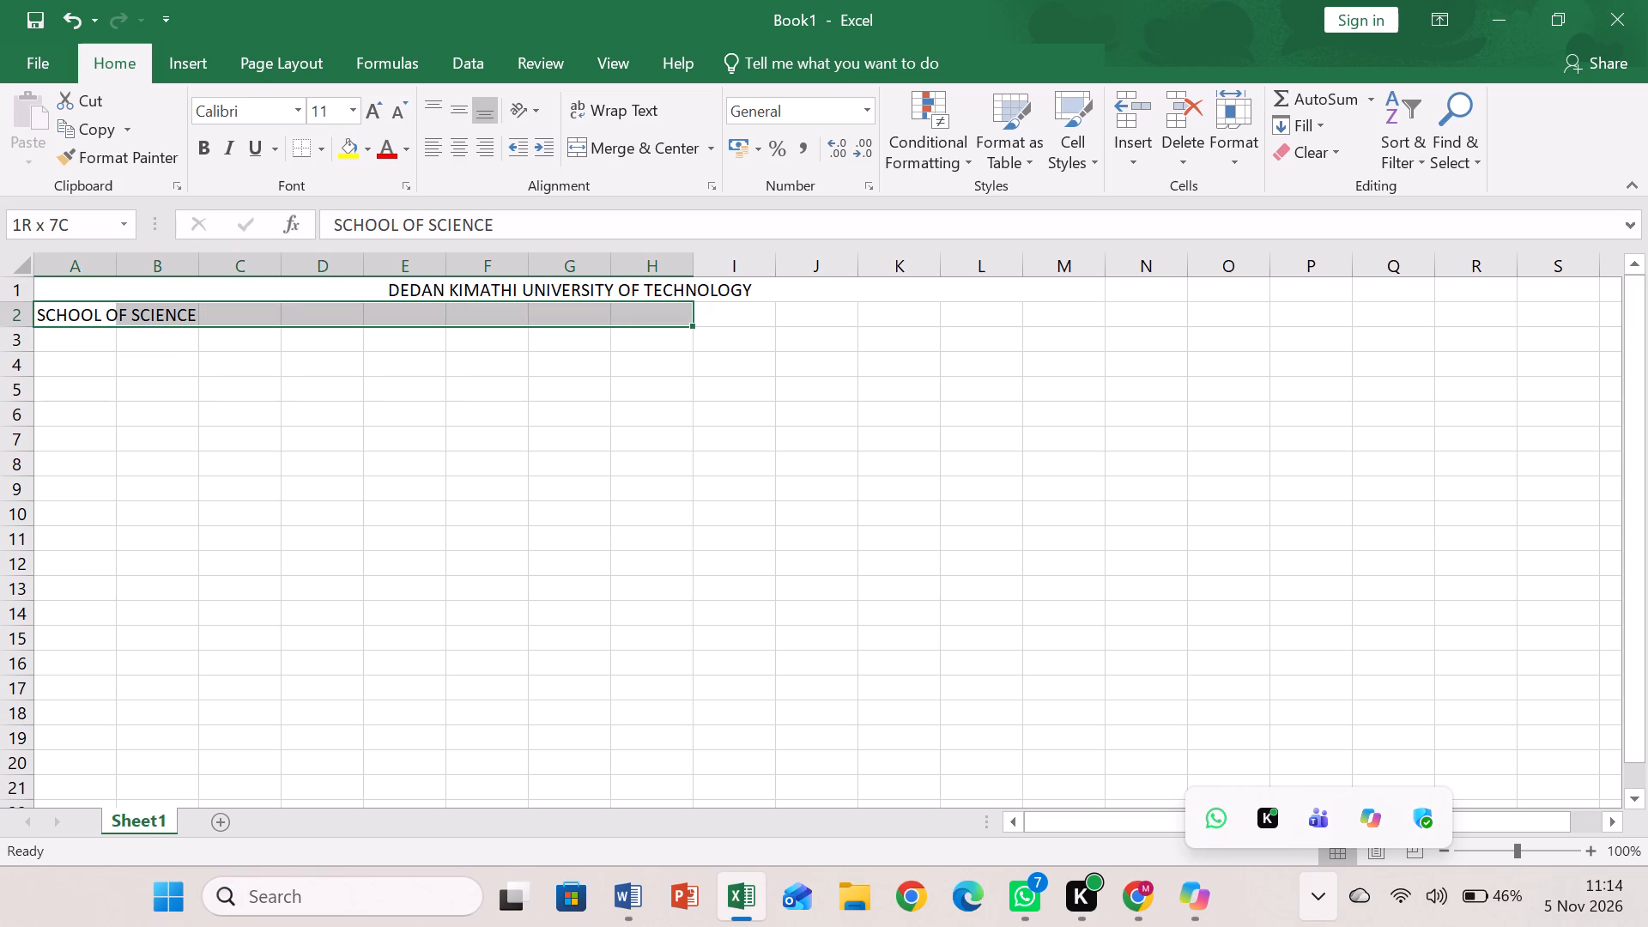
{"action": "left_click_drag", "start_coordinate": [665, 318], "coordinate": [731, 314]}
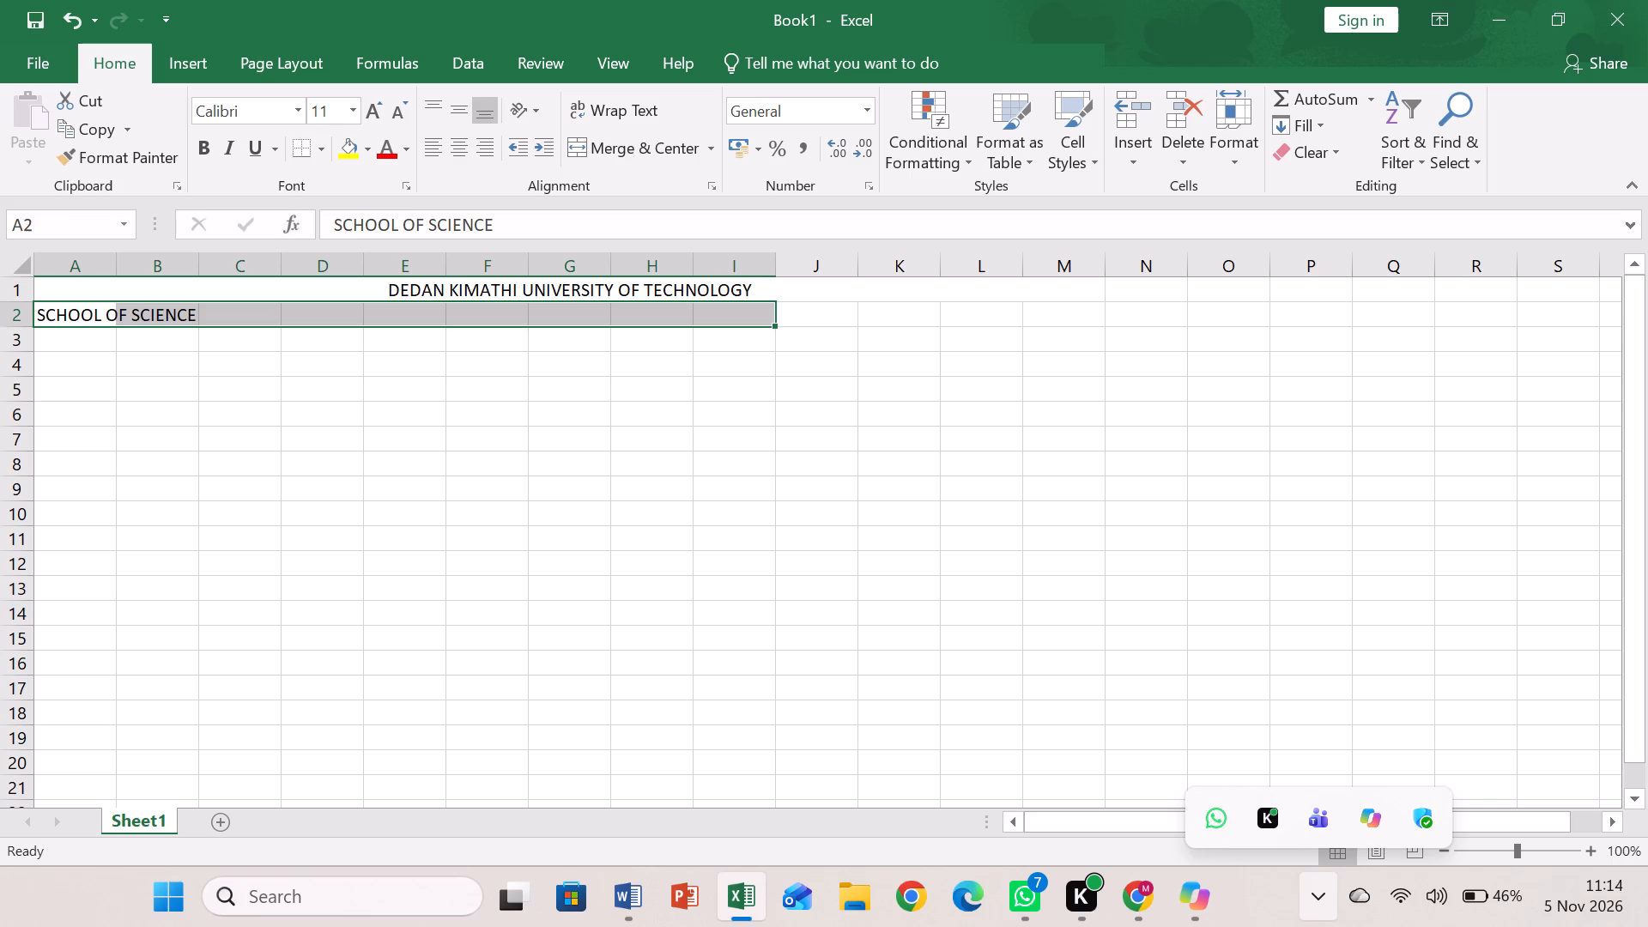
{"action": "left_click", "coordinate": [644, 148]}
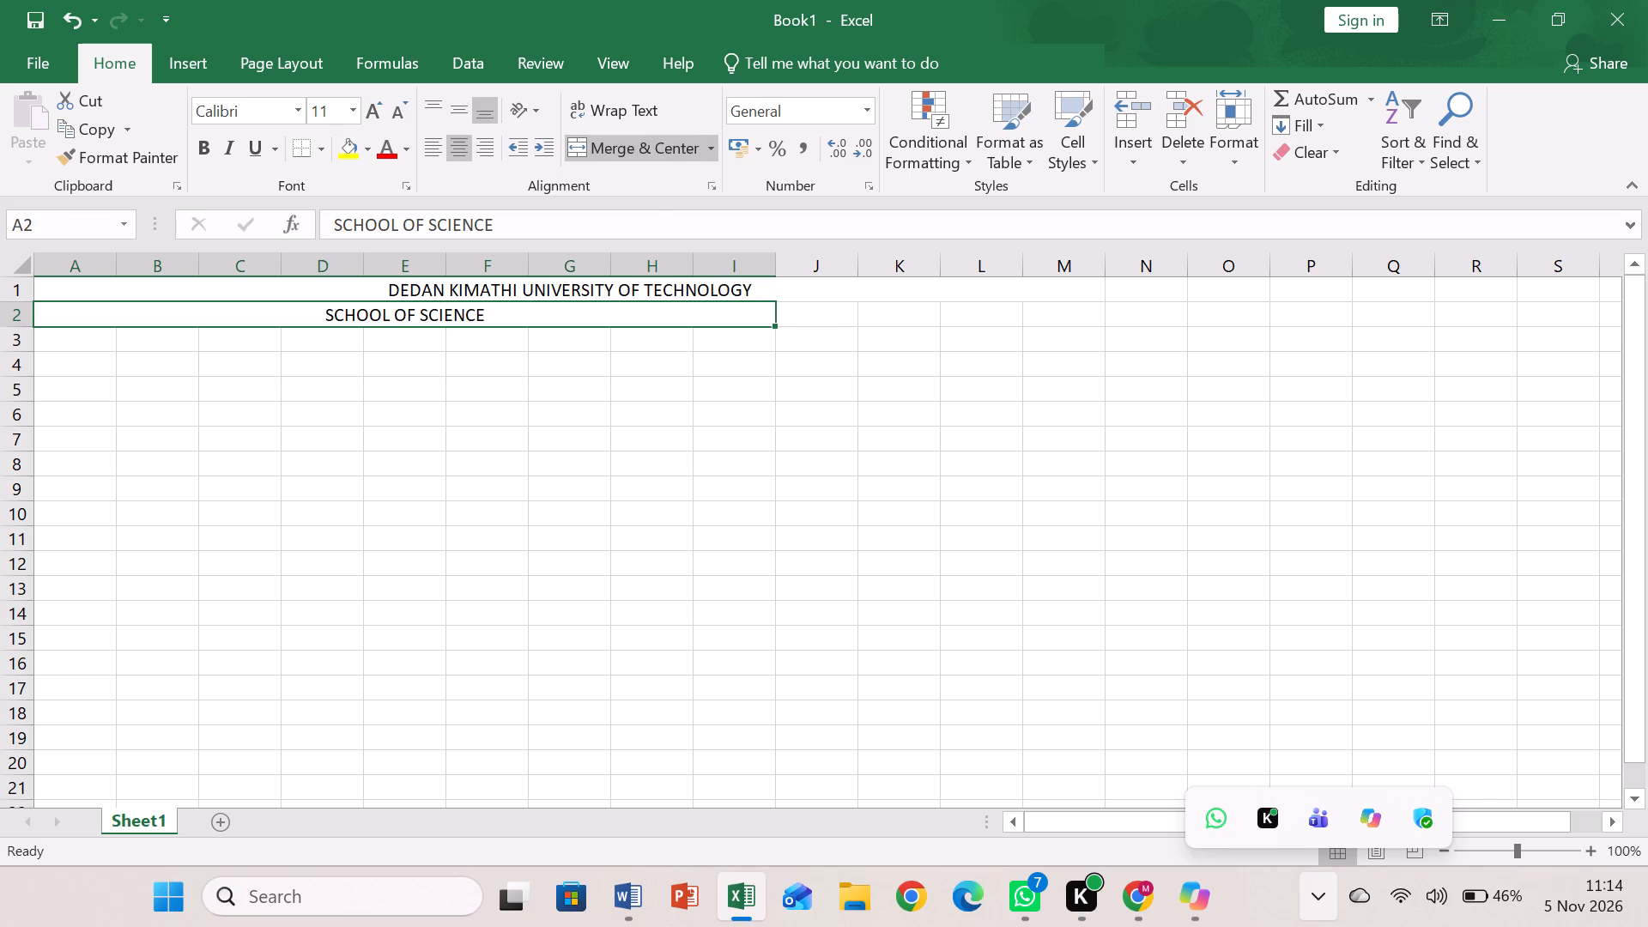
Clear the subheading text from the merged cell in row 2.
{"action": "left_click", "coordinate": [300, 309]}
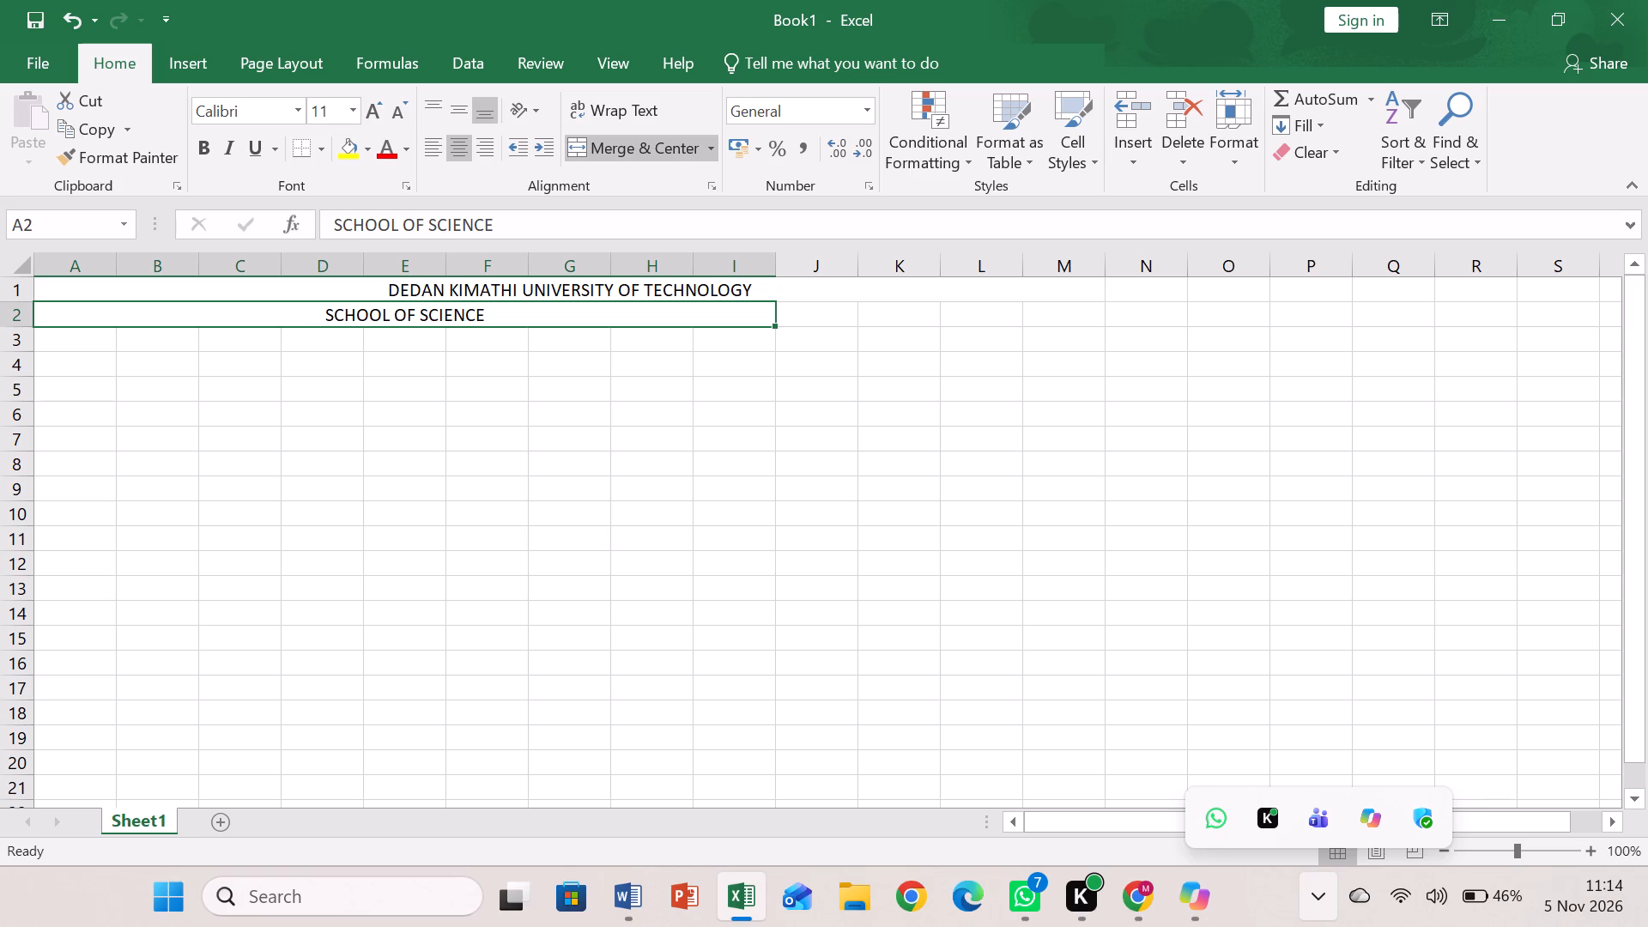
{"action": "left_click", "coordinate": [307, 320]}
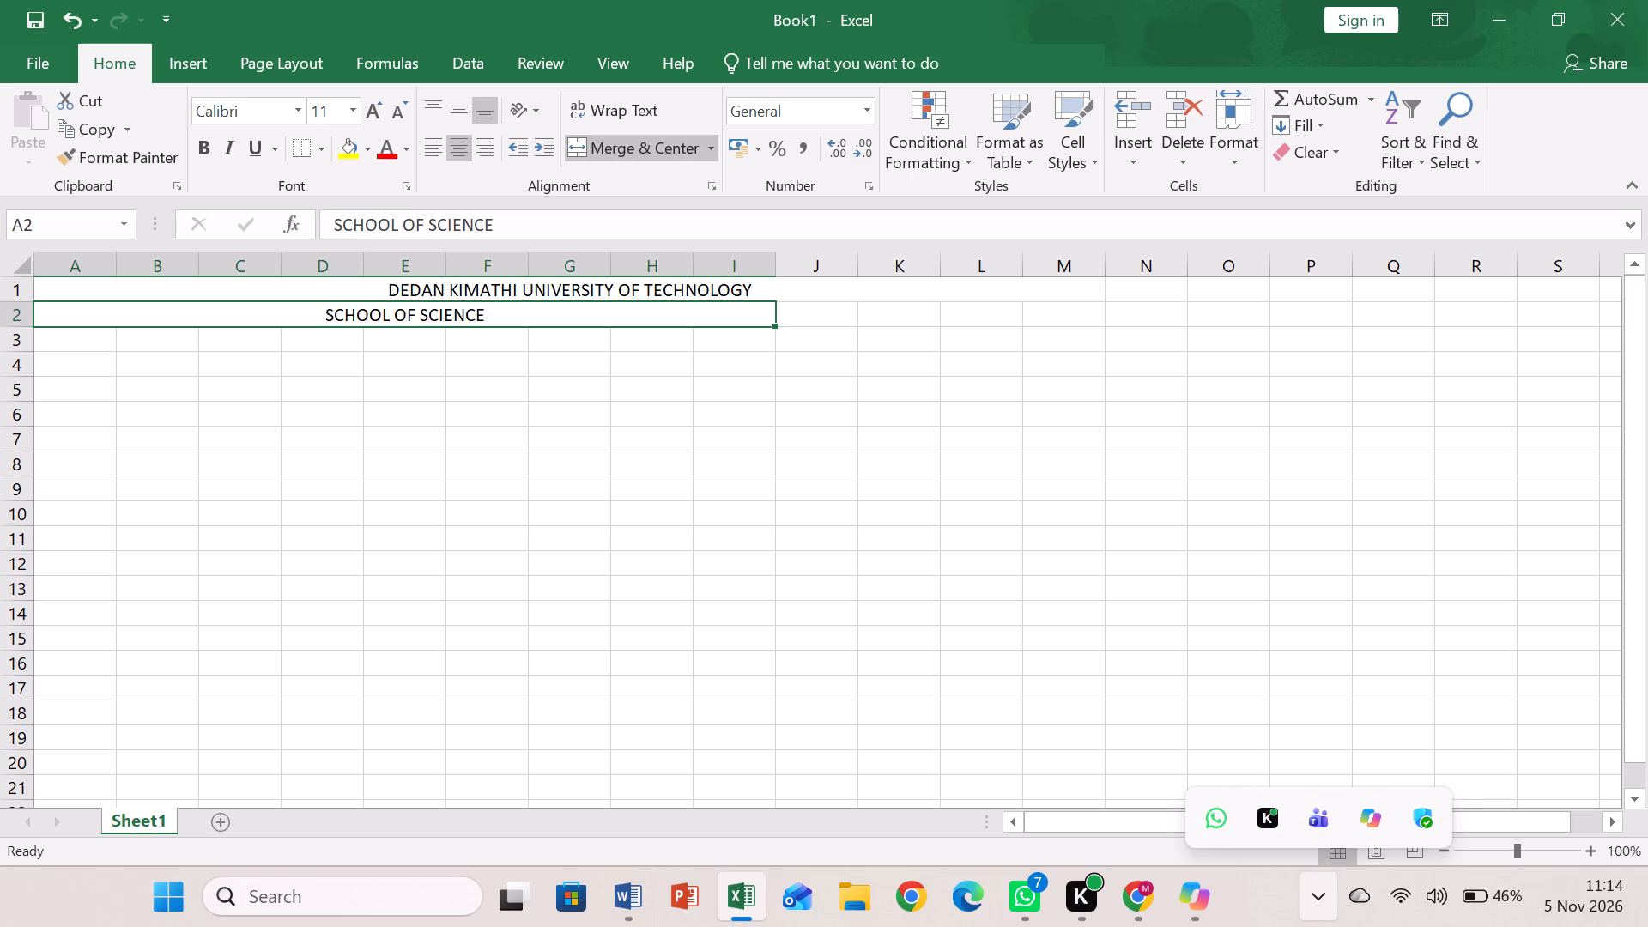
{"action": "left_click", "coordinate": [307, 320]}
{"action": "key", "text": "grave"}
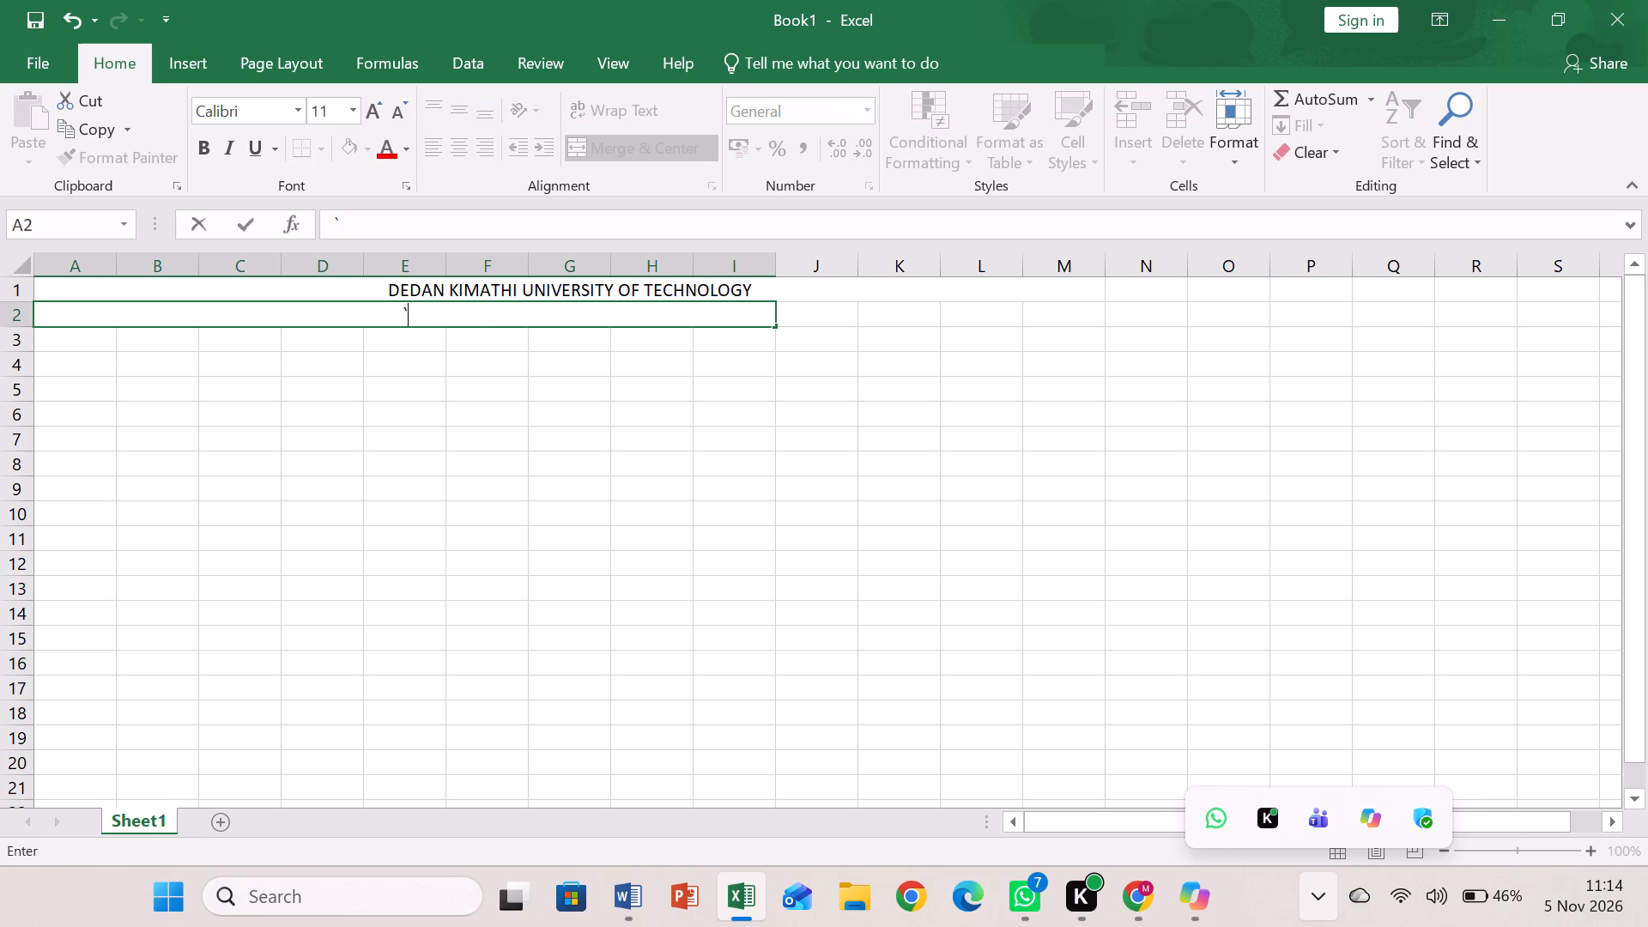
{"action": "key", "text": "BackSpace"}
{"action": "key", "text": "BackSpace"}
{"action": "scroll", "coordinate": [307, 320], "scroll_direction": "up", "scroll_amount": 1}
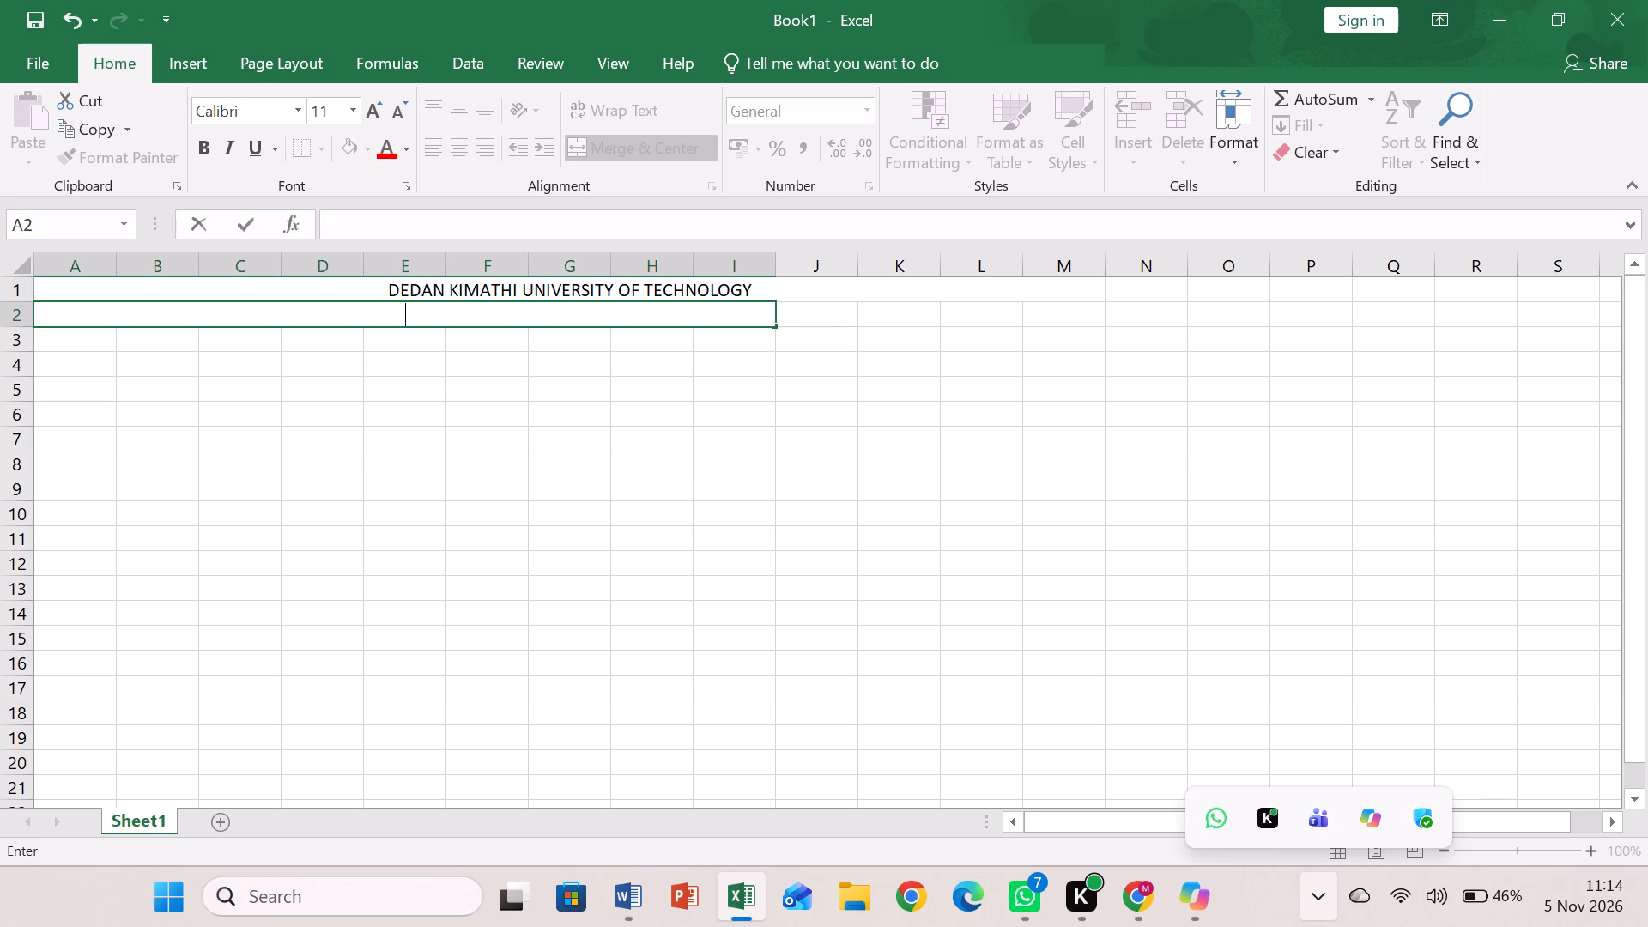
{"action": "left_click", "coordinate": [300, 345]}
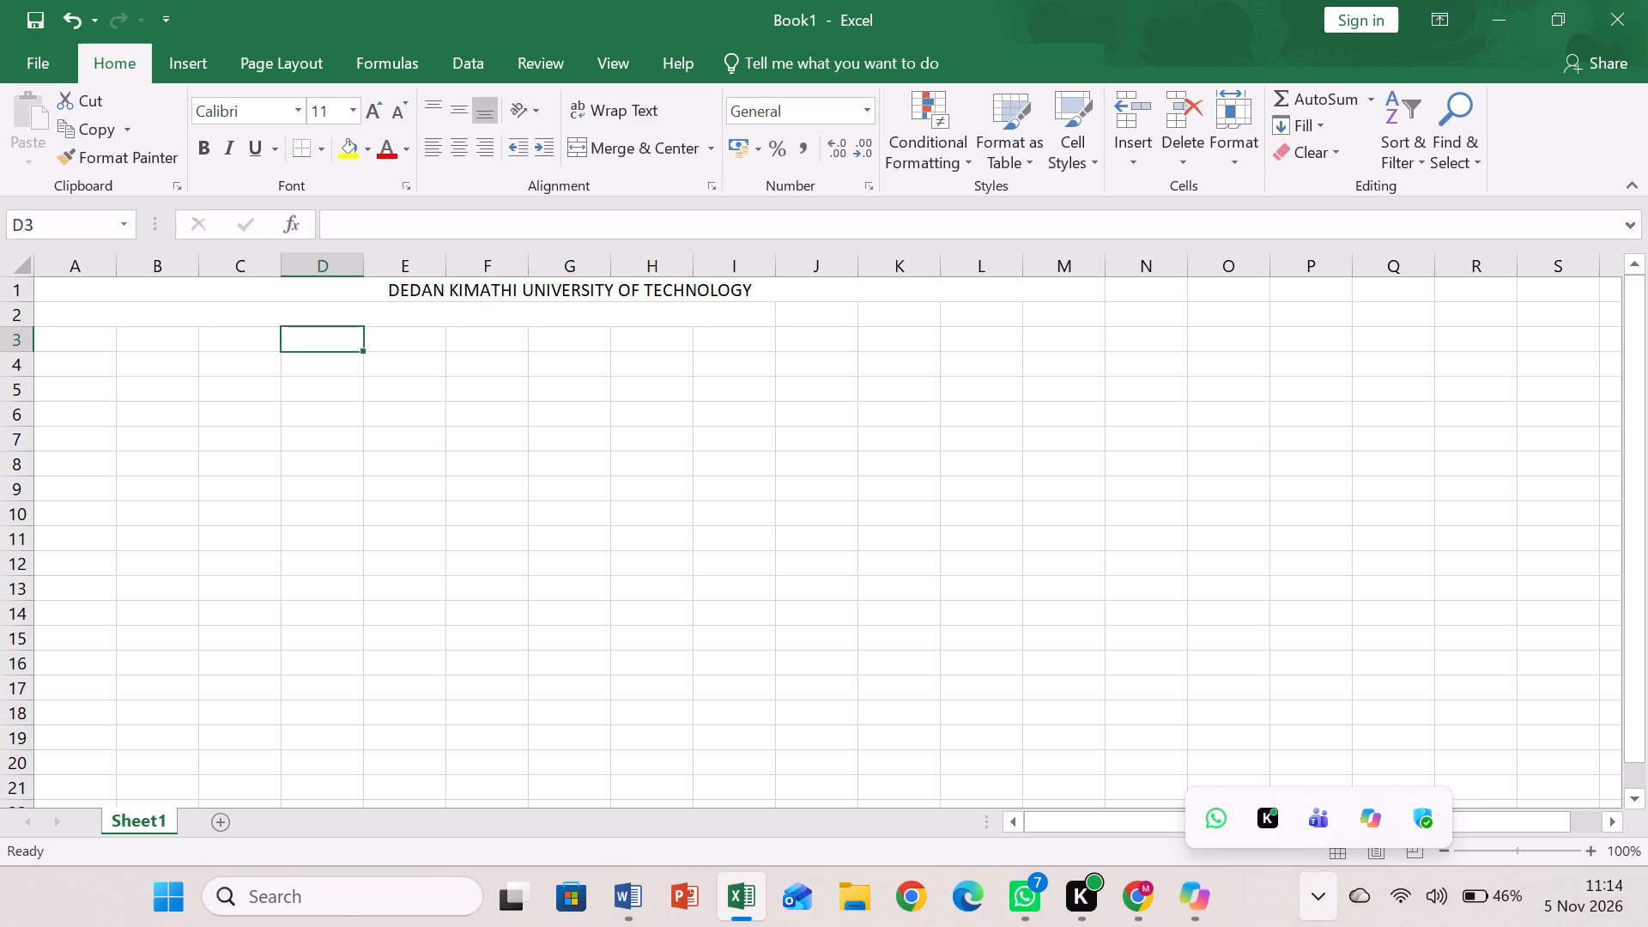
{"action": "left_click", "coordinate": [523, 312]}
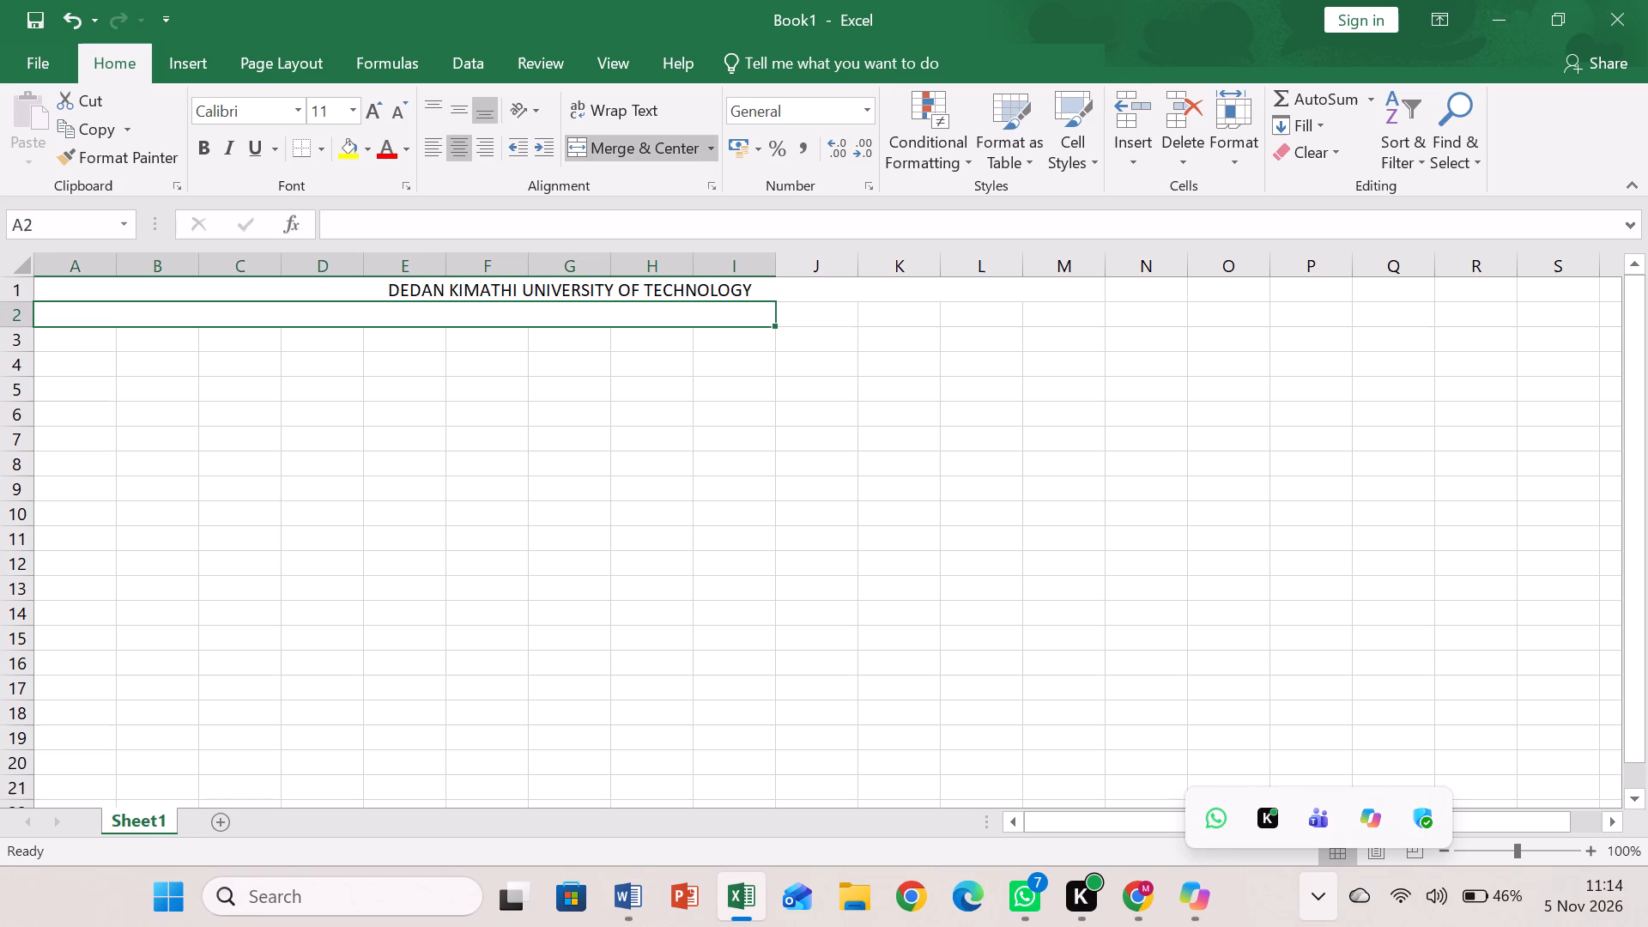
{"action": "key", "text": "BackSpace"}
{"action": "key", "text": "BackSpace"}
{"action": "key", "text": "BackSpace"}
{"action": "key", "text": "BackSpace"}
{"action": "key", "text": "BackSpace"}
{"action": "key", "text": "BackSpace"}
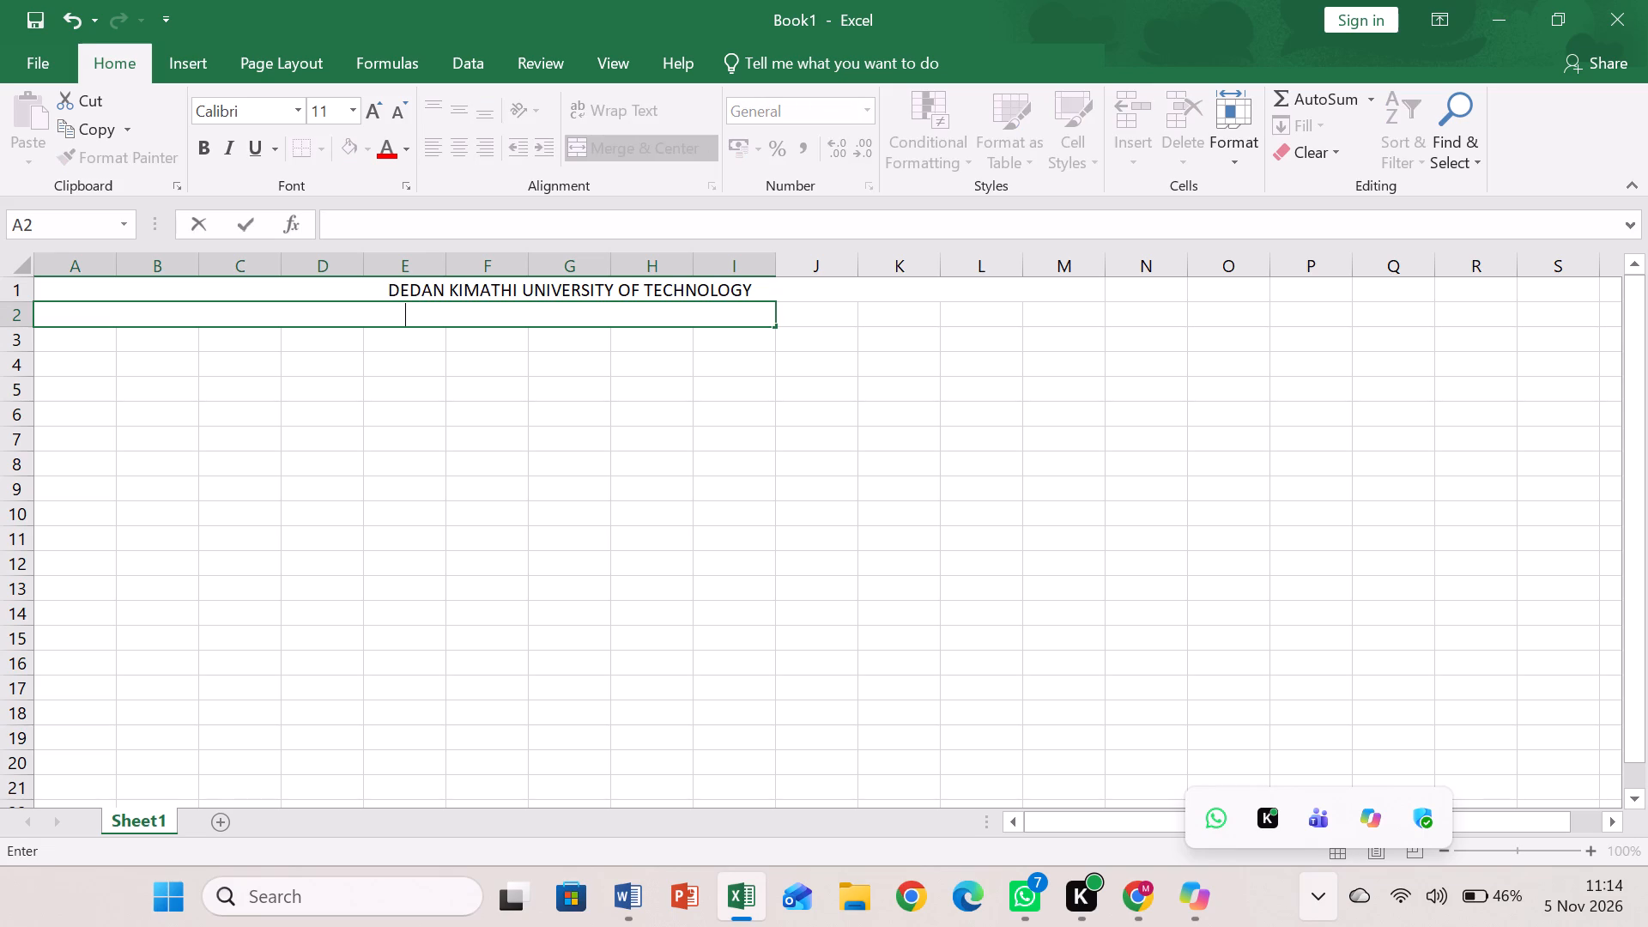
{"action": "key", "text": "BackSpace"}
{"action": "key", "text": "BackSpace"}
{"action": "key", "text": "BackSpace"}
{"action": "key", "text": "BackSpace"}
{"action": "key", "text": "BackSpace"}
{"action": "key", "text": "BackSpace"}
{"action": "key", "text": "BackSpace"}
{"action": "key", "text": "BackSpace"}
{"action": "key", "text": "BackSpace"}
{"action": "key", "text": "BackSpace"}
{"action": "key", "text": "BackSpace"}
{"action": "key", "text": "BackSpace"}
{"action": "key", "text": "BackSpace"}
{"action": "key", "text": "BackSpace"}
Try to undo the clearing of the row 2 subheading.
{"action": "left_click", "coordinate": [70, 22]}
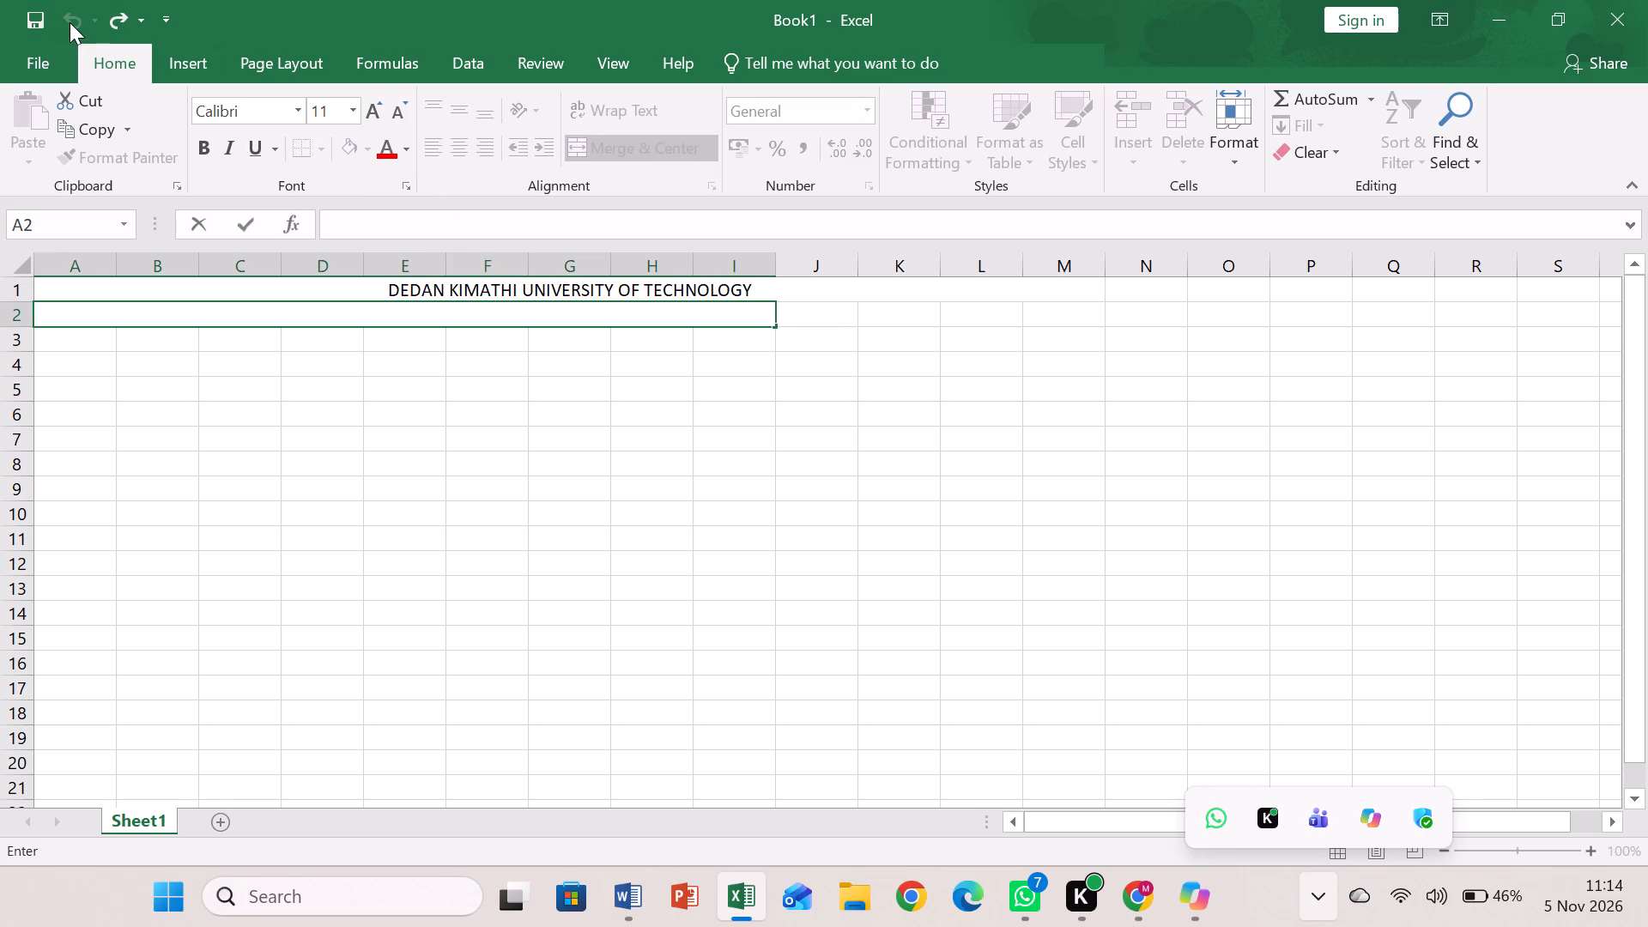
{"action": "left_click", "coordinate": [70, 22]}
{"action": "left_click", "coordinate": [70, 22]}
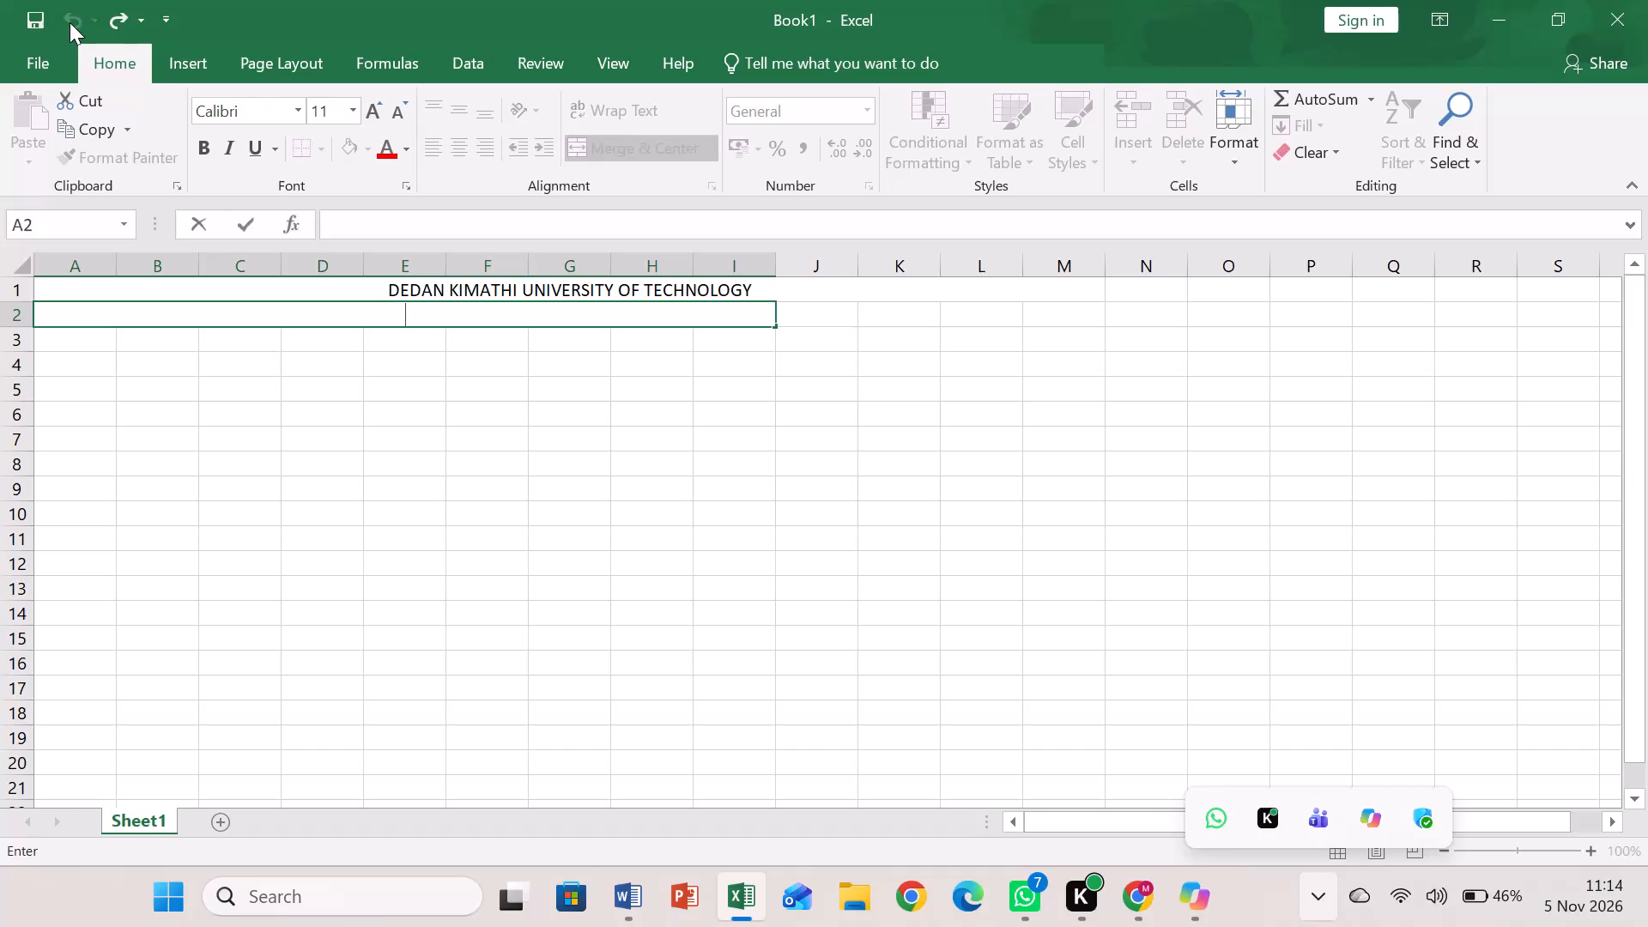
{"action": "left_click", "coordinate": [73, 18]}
Enter "SCHOLL OF SCIENCE" as the subheading in the merged cell A2.
{"action": "left_click", "coordinate": [557, 324]}
{"action": "scroll", "coordinate": [345, 342], "scroll_direction": "right", "scroll_amount": 3}
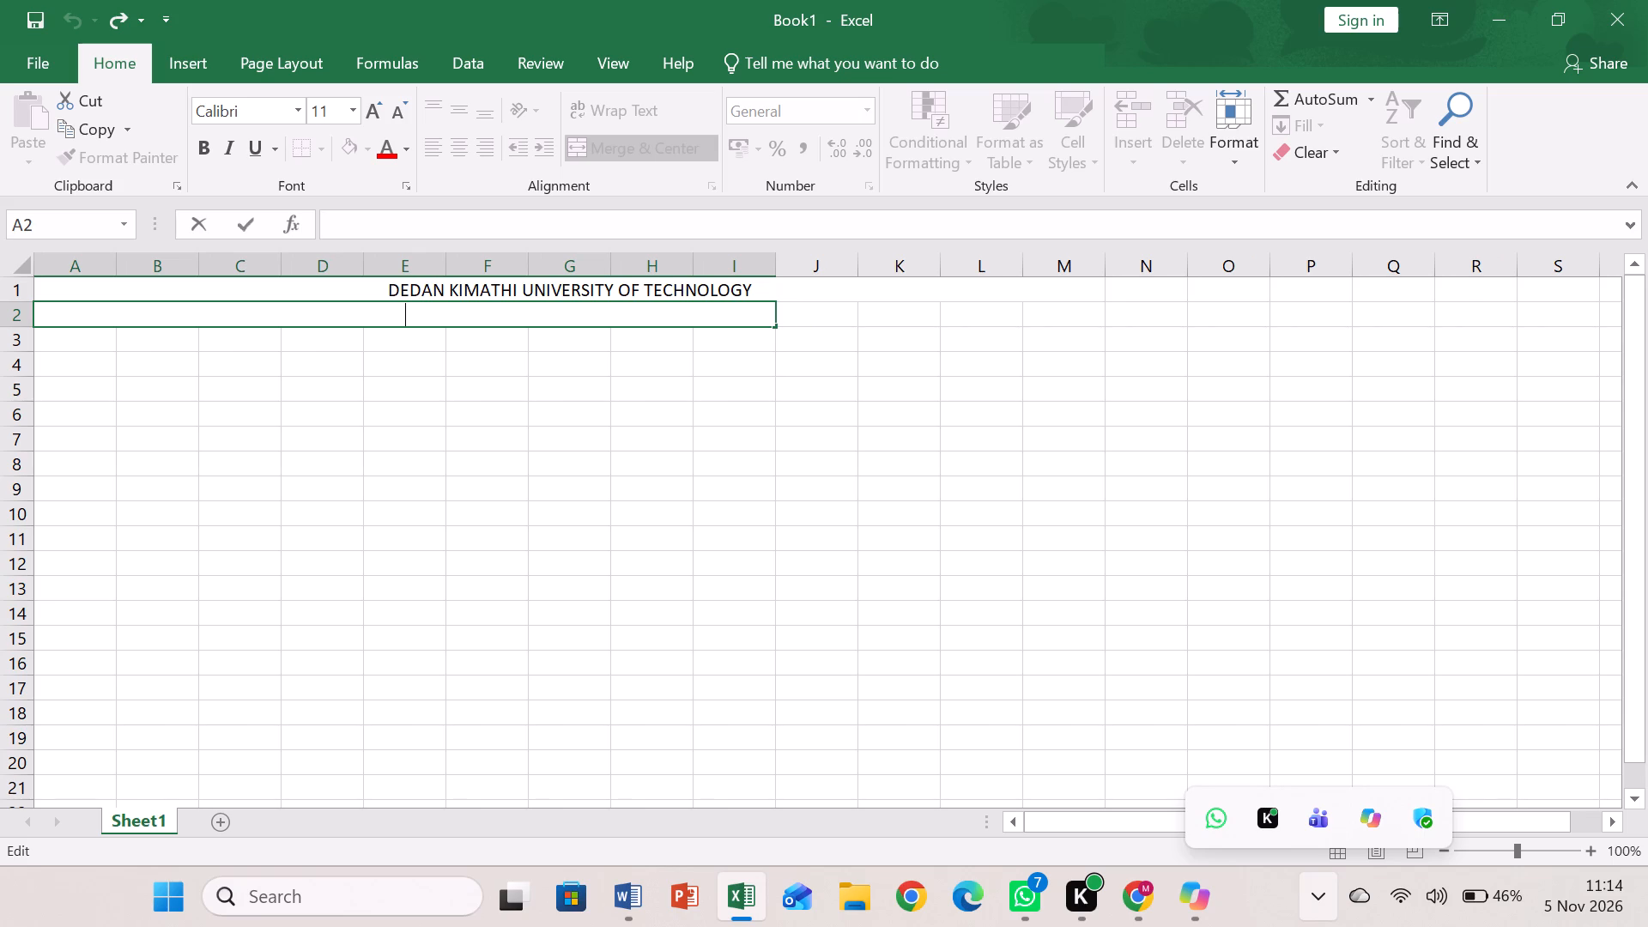
{"action": "key", "text": "s"}
{"action": "type", "text": "CHOLL OF"}
{"action": "key", "text": "space"}
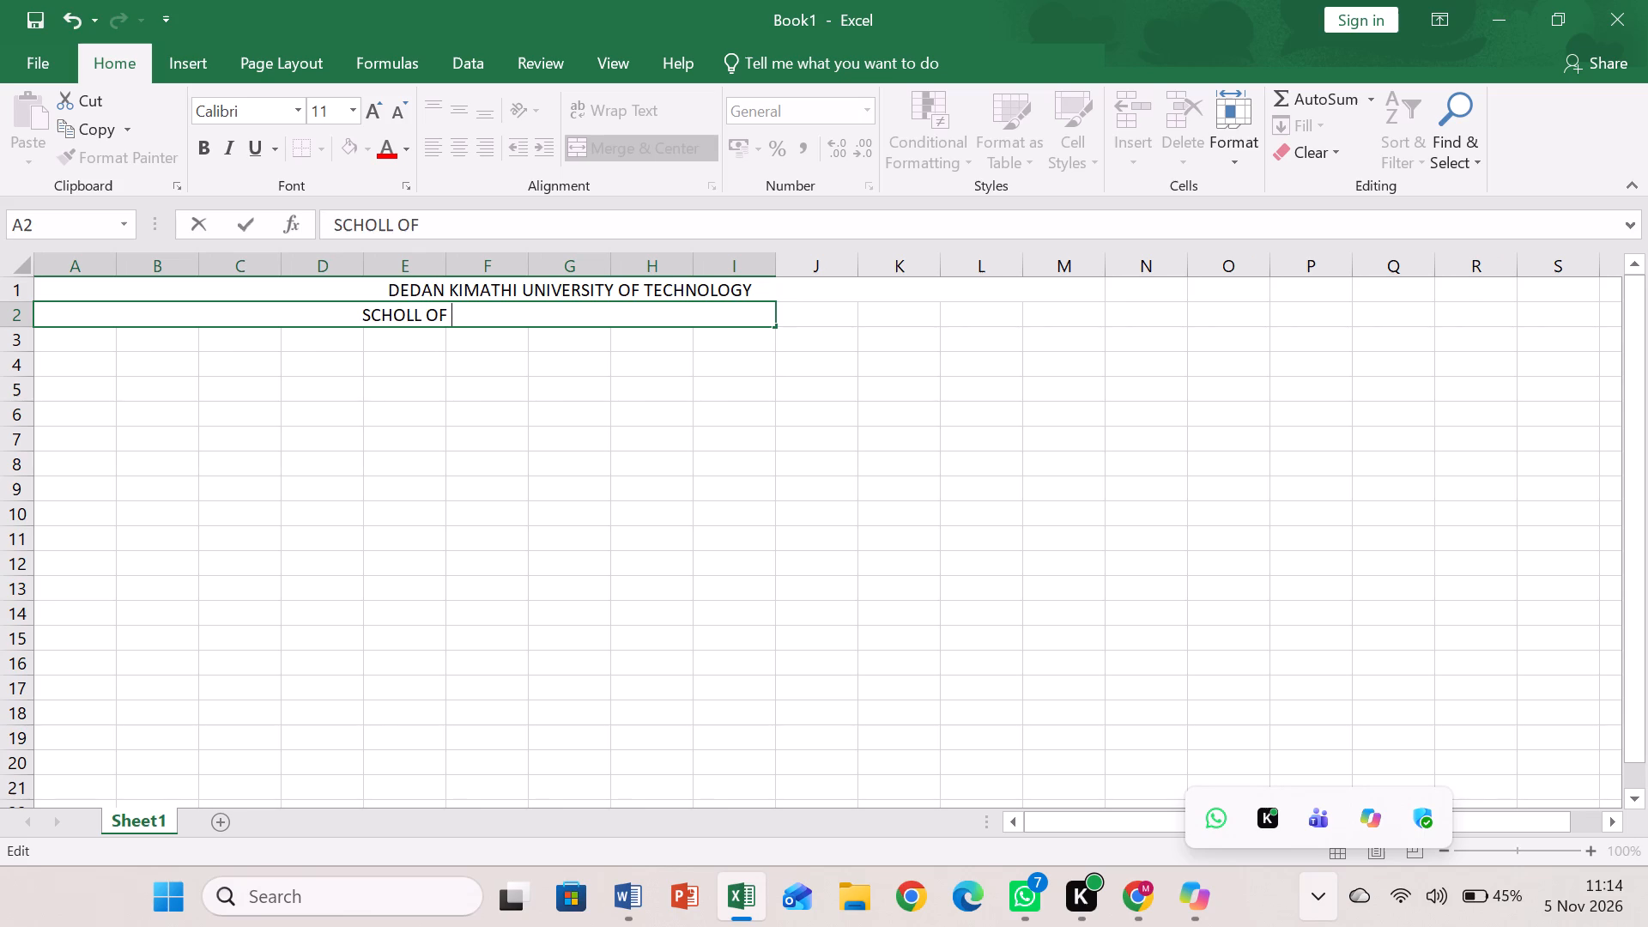
{"action": "type", "text": "SCIENCE"}
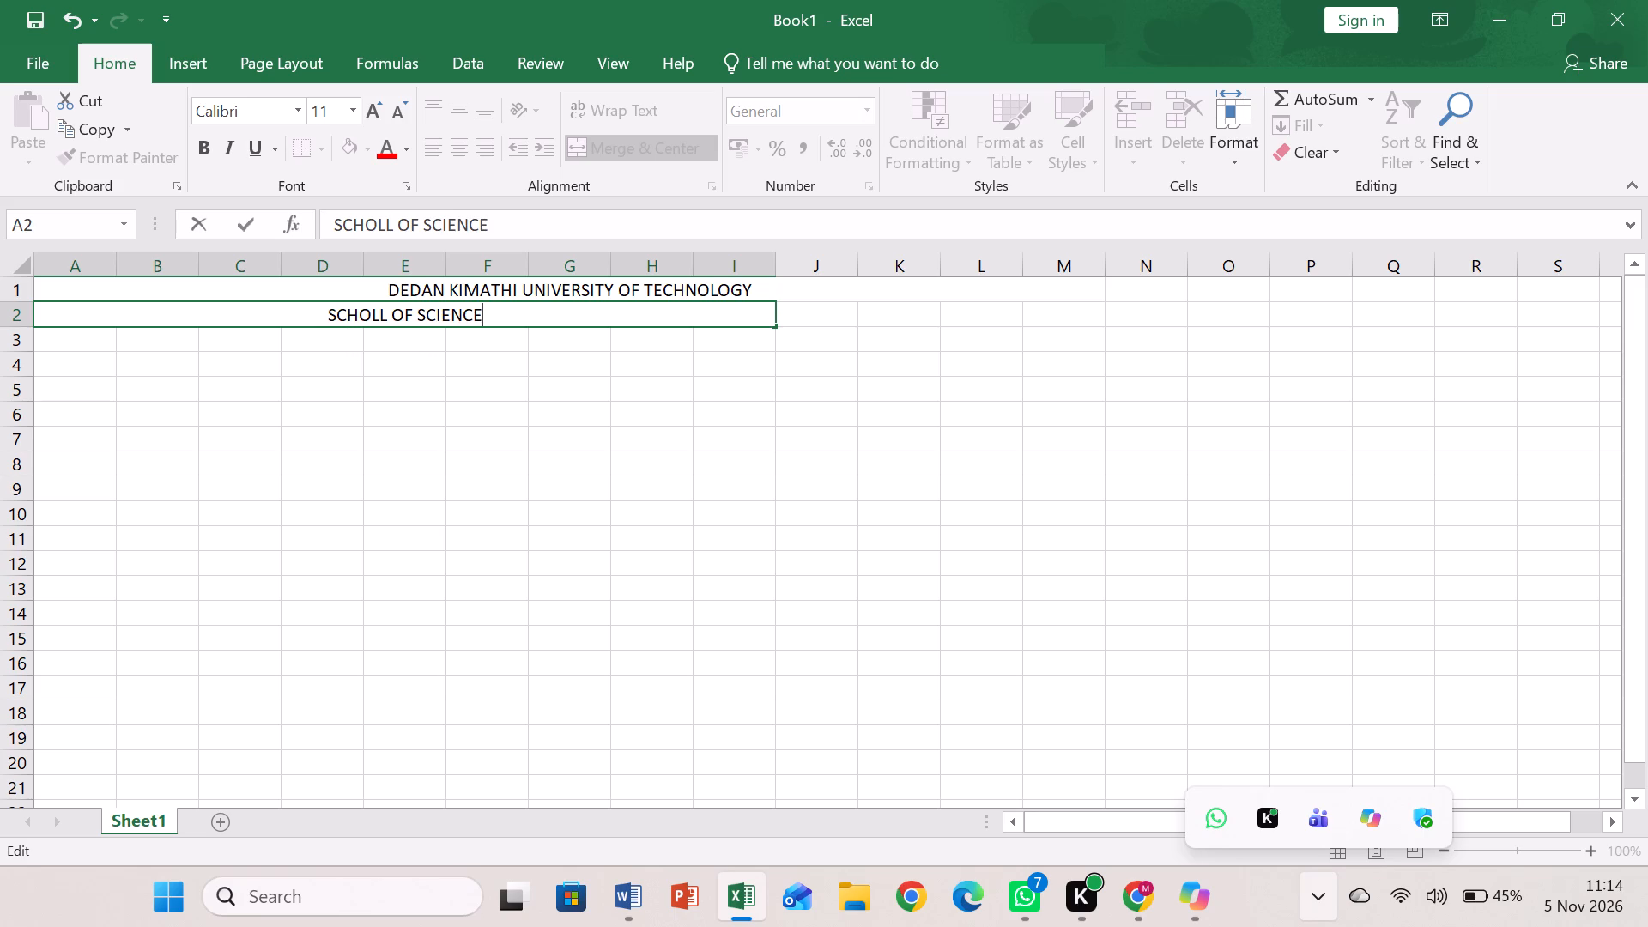
{"action": "key", "text": "Return"}
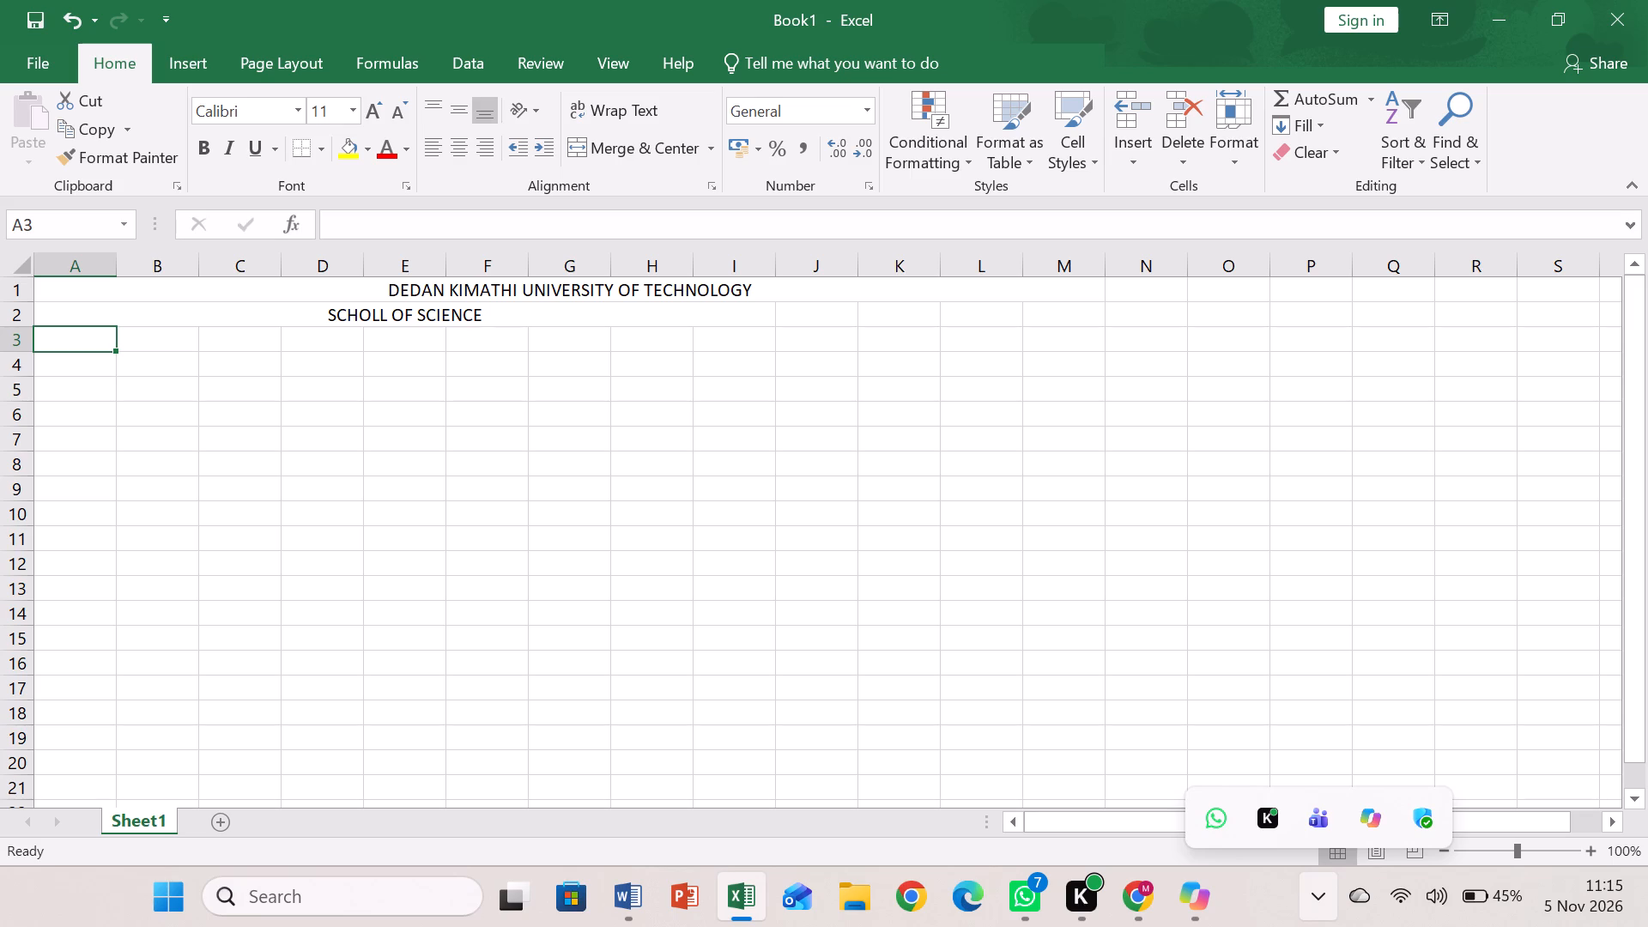
Enter the programme heading "BACHELOR OF SCIENCE IN INDUSTRIAL CHEMISTRY" in cell A3.
{"action": "type", "text": "BACHELOR"}
{"action": "key", "text": "space"}
{"action": "type", "text": "OF SCI"}
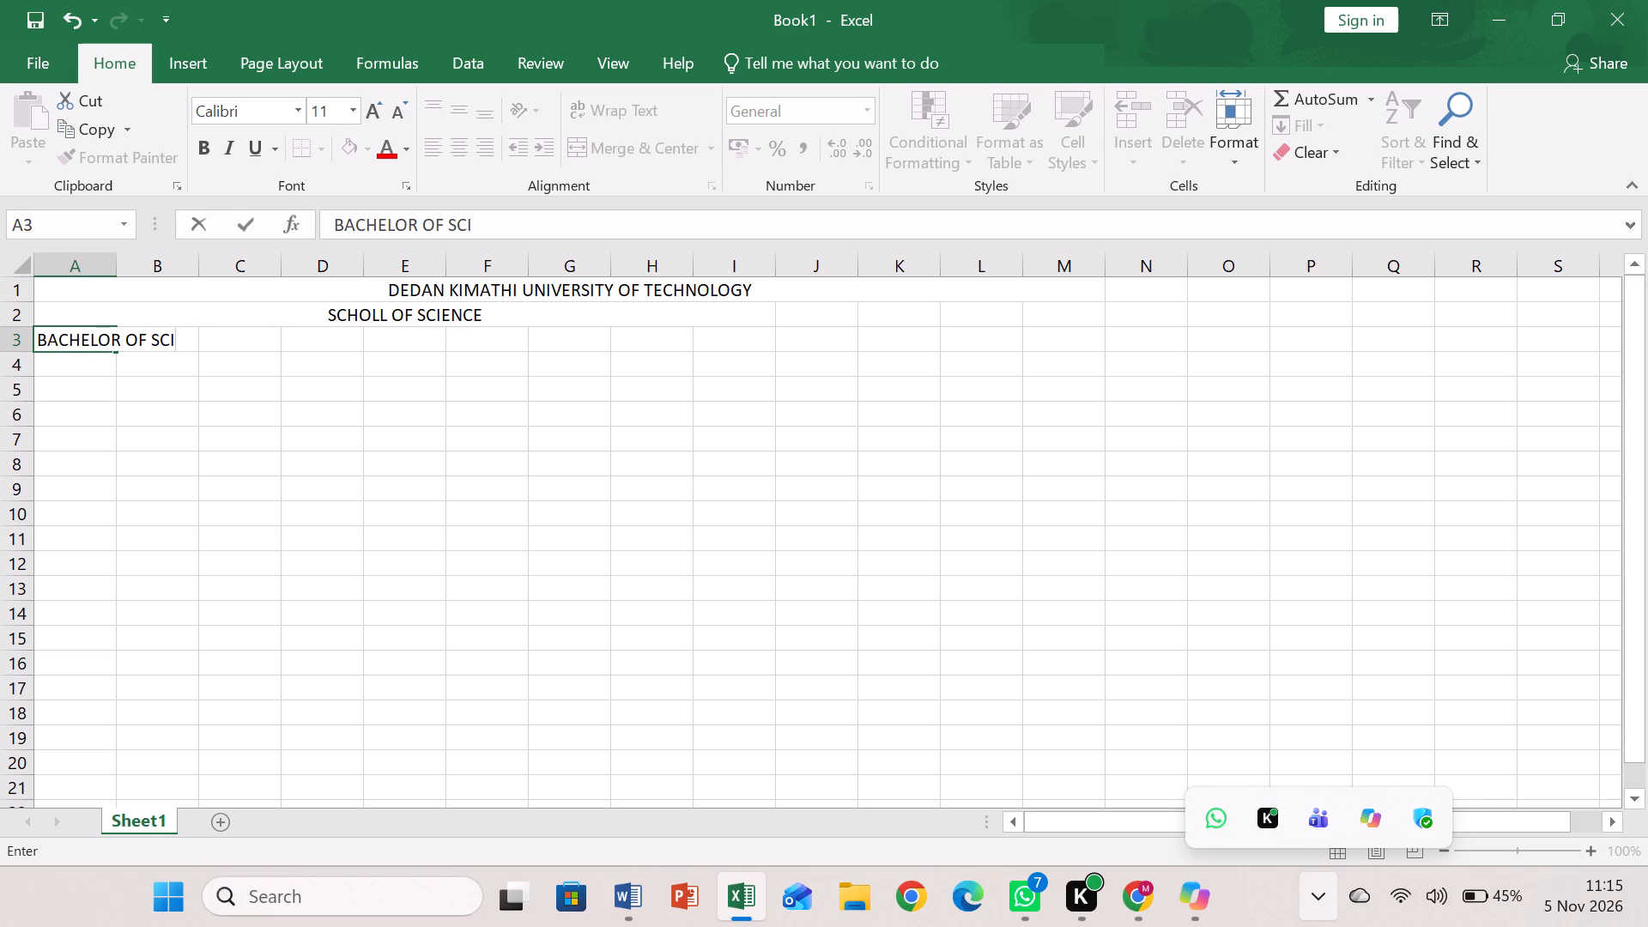
{"action": "type", "text": "EN"}
{"action": "type", "text": "CE IN INDUS"}
{"action": "type", "text": "TRIAL"}
{"action": "key", "text": "space"}
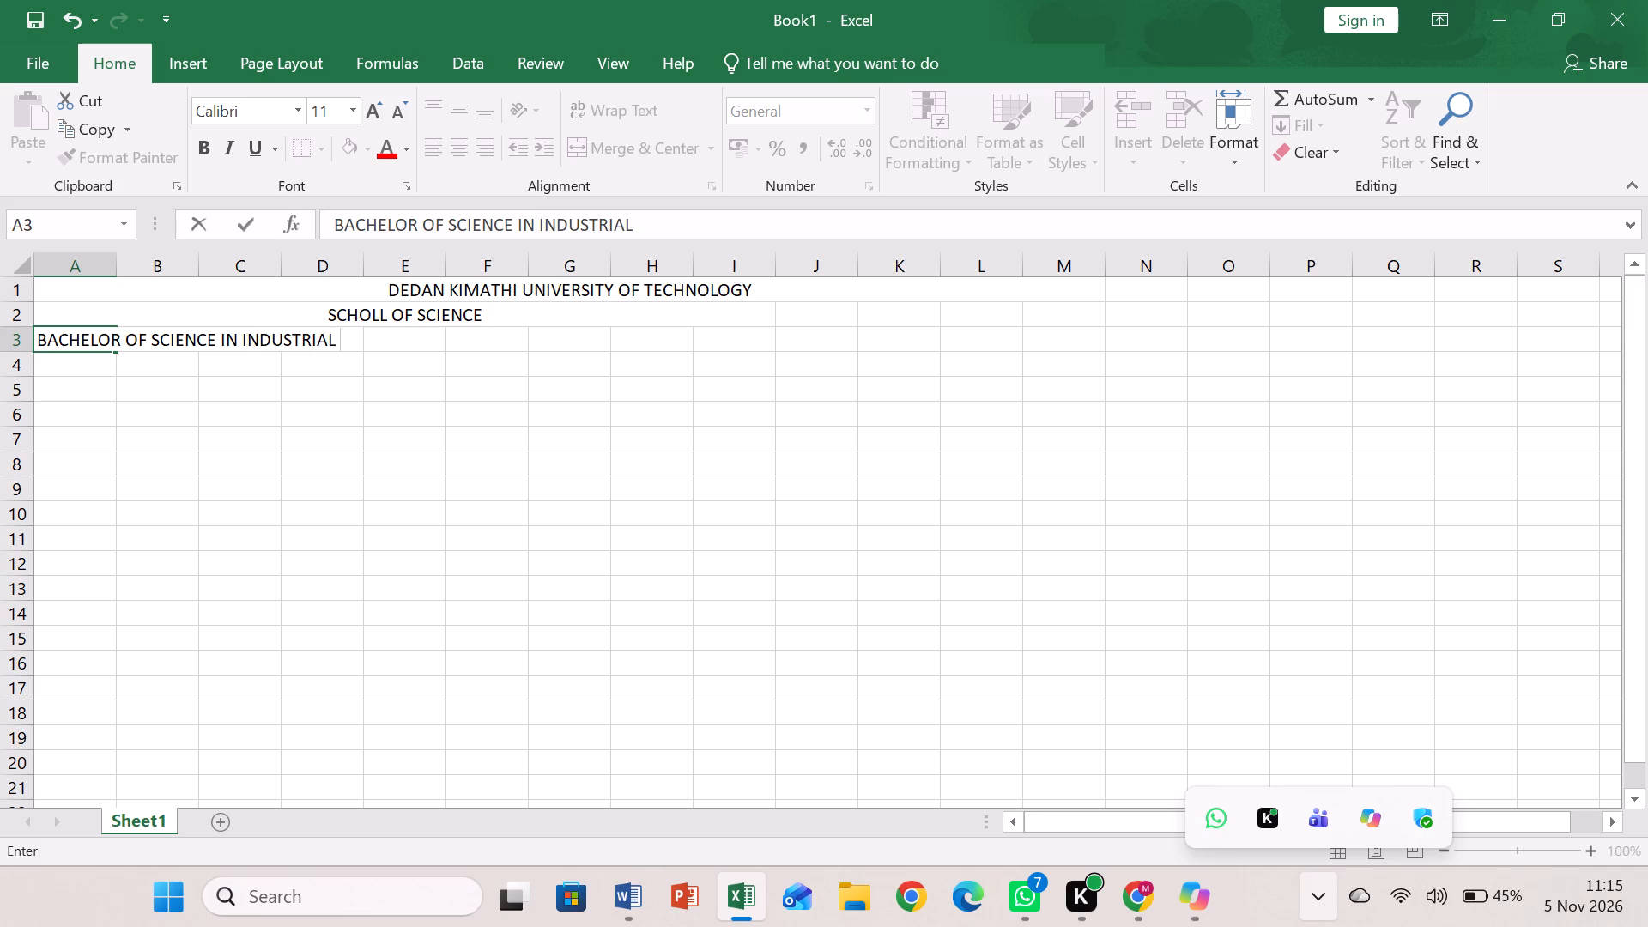
{"action": "type", "text": "CHEMI"}
{"action": "type", "text": "STRY"}
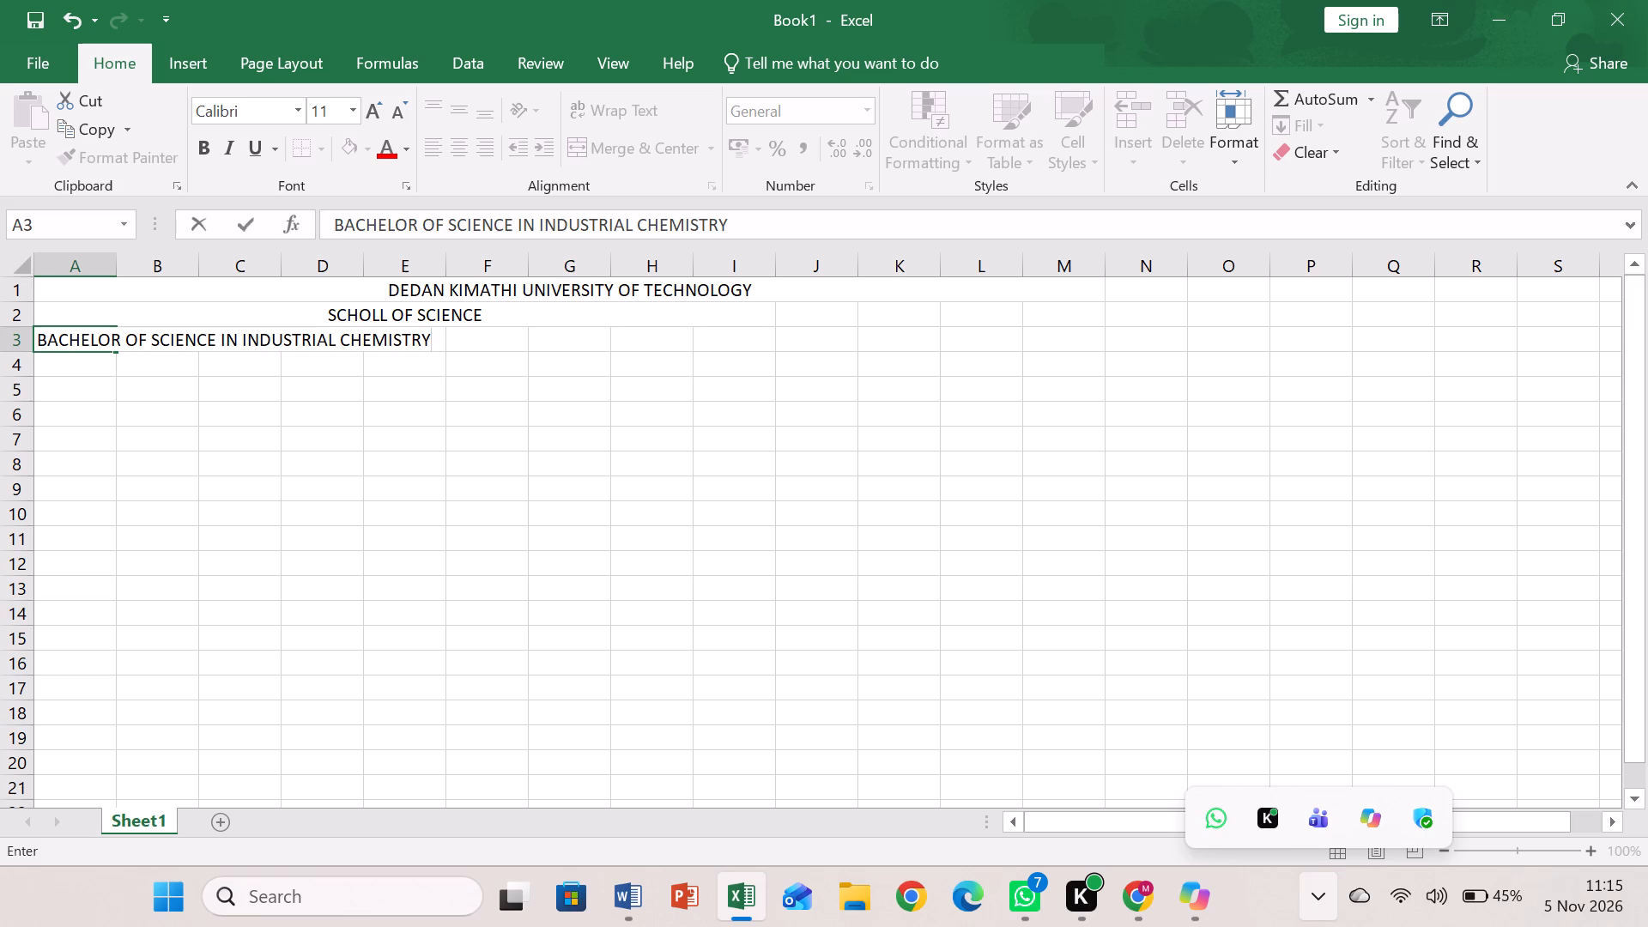
{"action": "key", "text": "Return"}
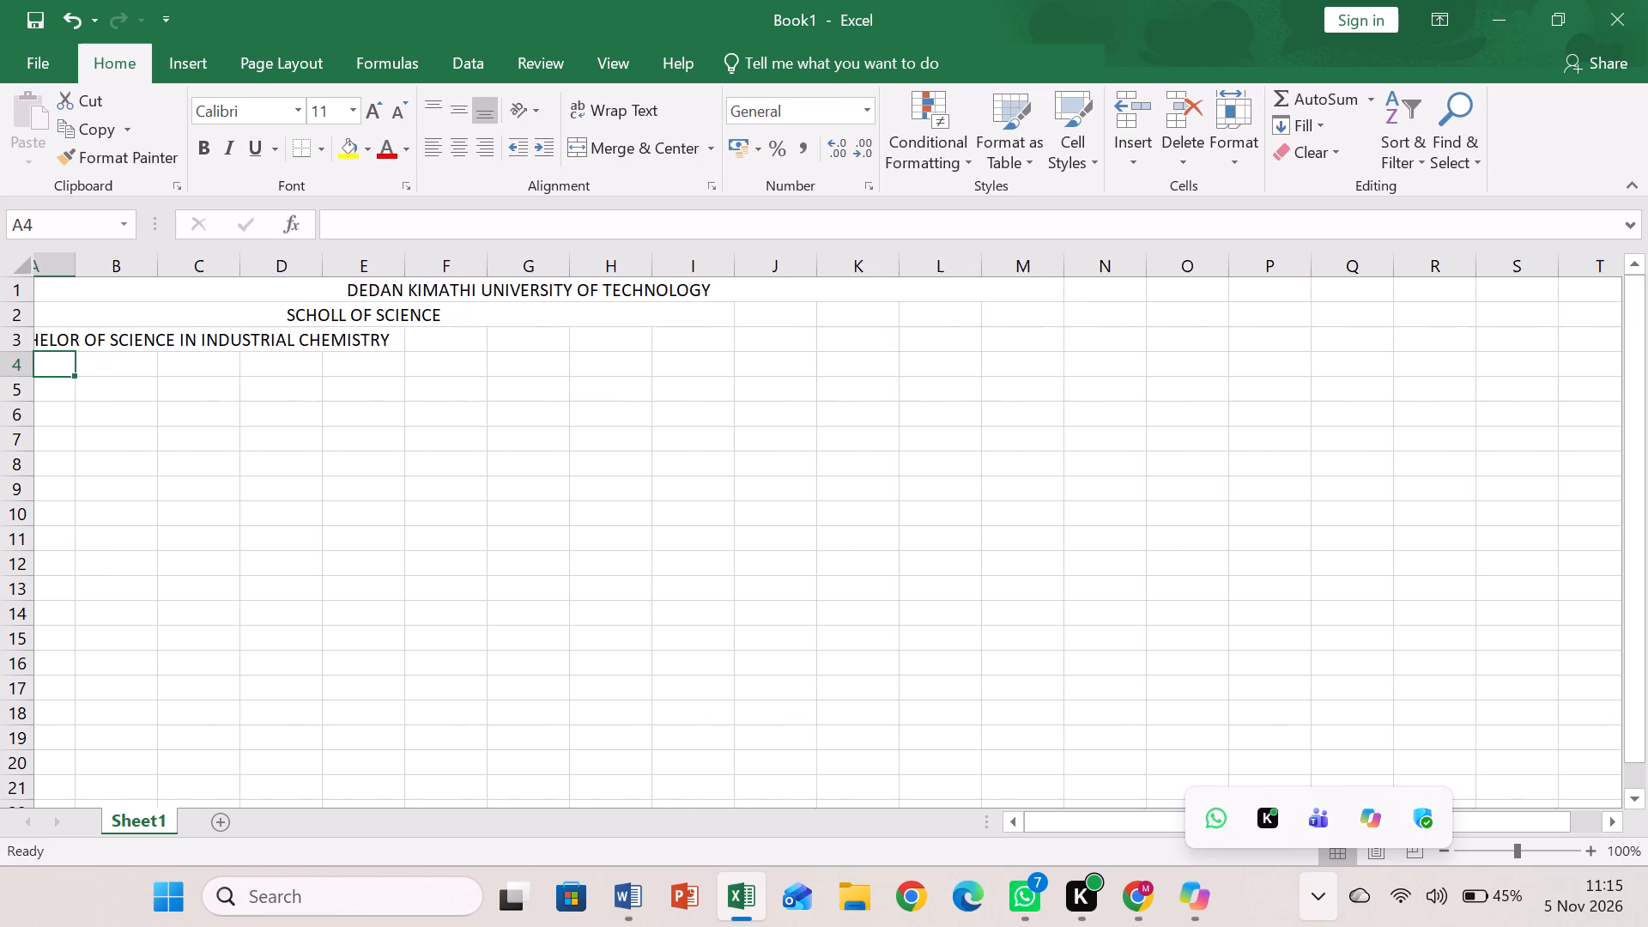
{"action": "scroll", "coordinate": [0, 425], "scroll_direction": "right", "scroll_amount": 1}
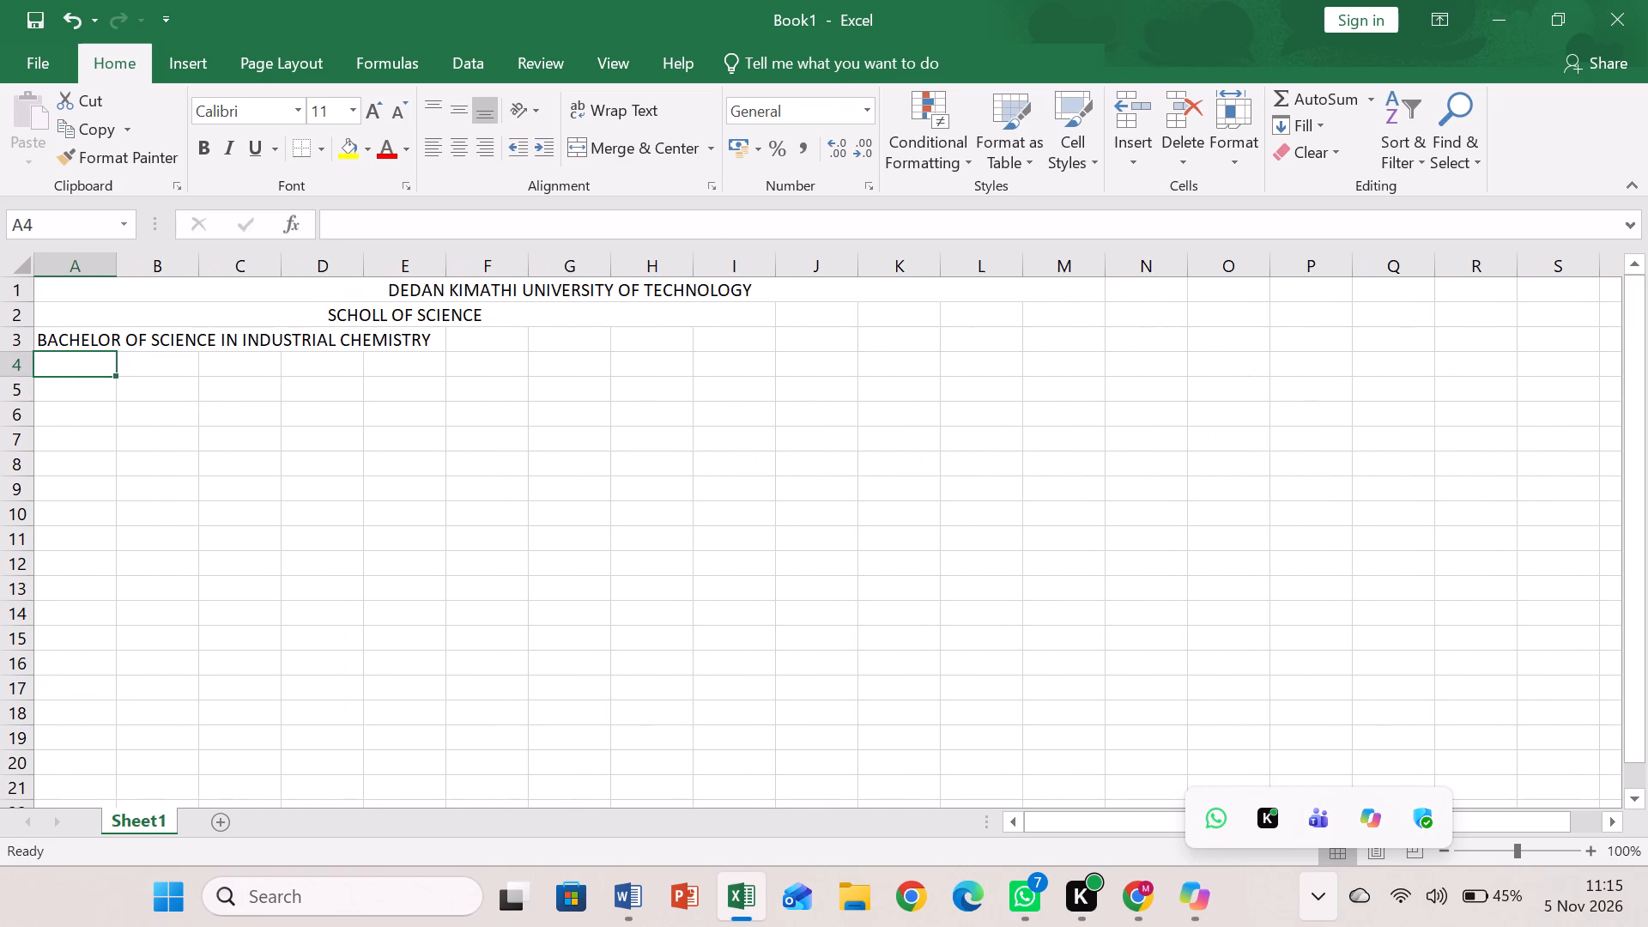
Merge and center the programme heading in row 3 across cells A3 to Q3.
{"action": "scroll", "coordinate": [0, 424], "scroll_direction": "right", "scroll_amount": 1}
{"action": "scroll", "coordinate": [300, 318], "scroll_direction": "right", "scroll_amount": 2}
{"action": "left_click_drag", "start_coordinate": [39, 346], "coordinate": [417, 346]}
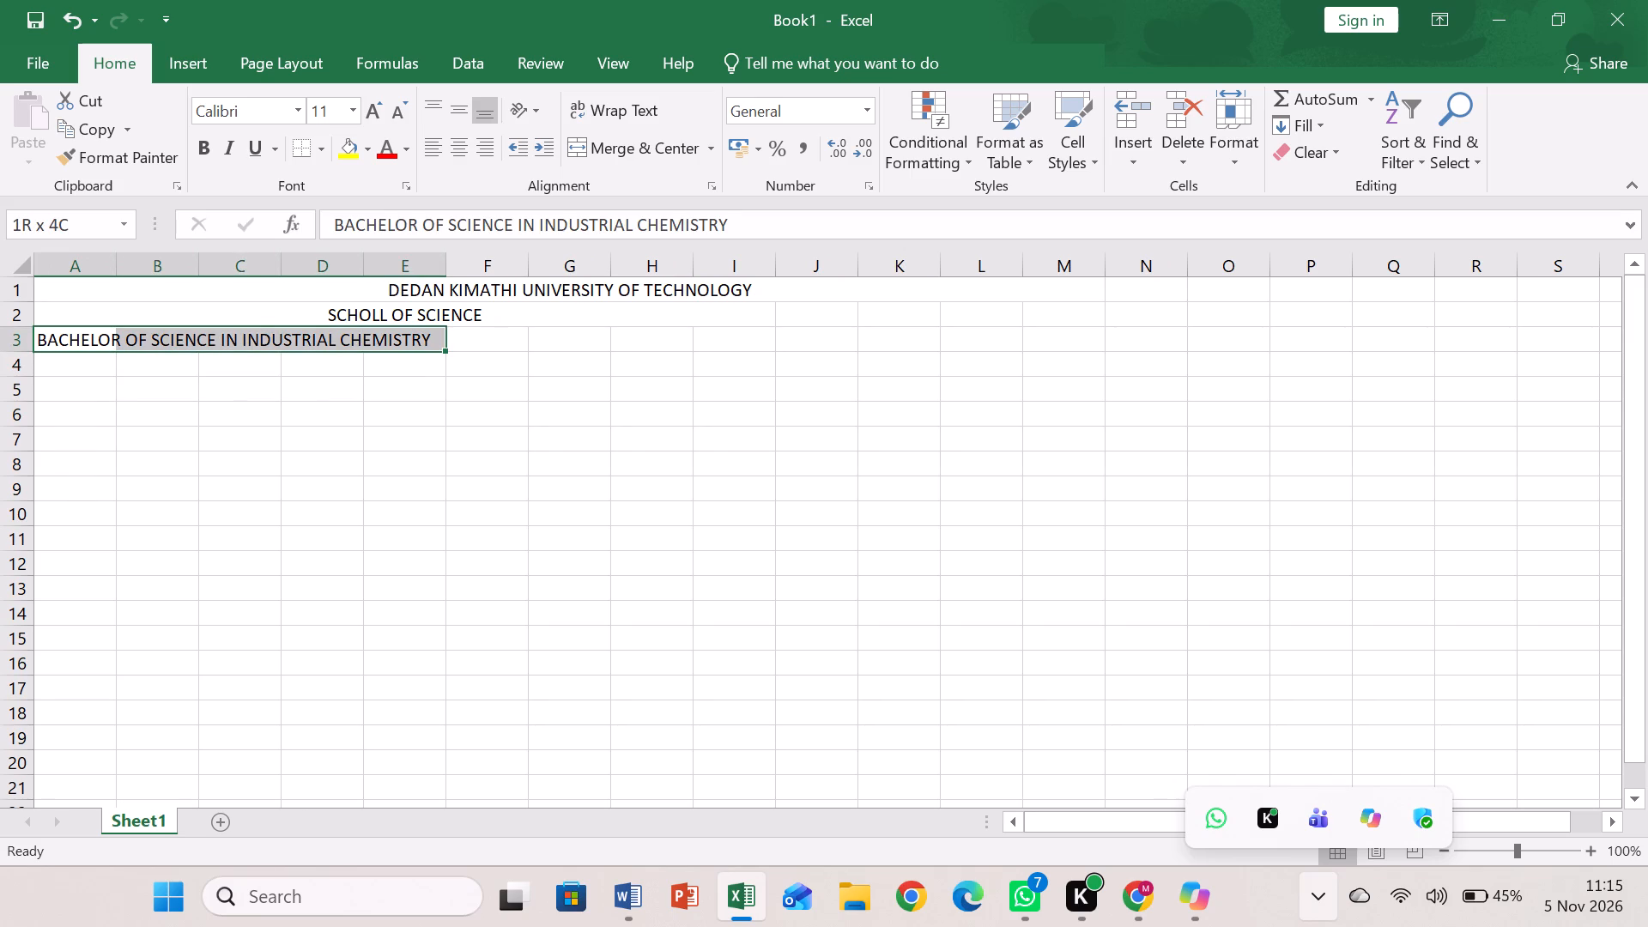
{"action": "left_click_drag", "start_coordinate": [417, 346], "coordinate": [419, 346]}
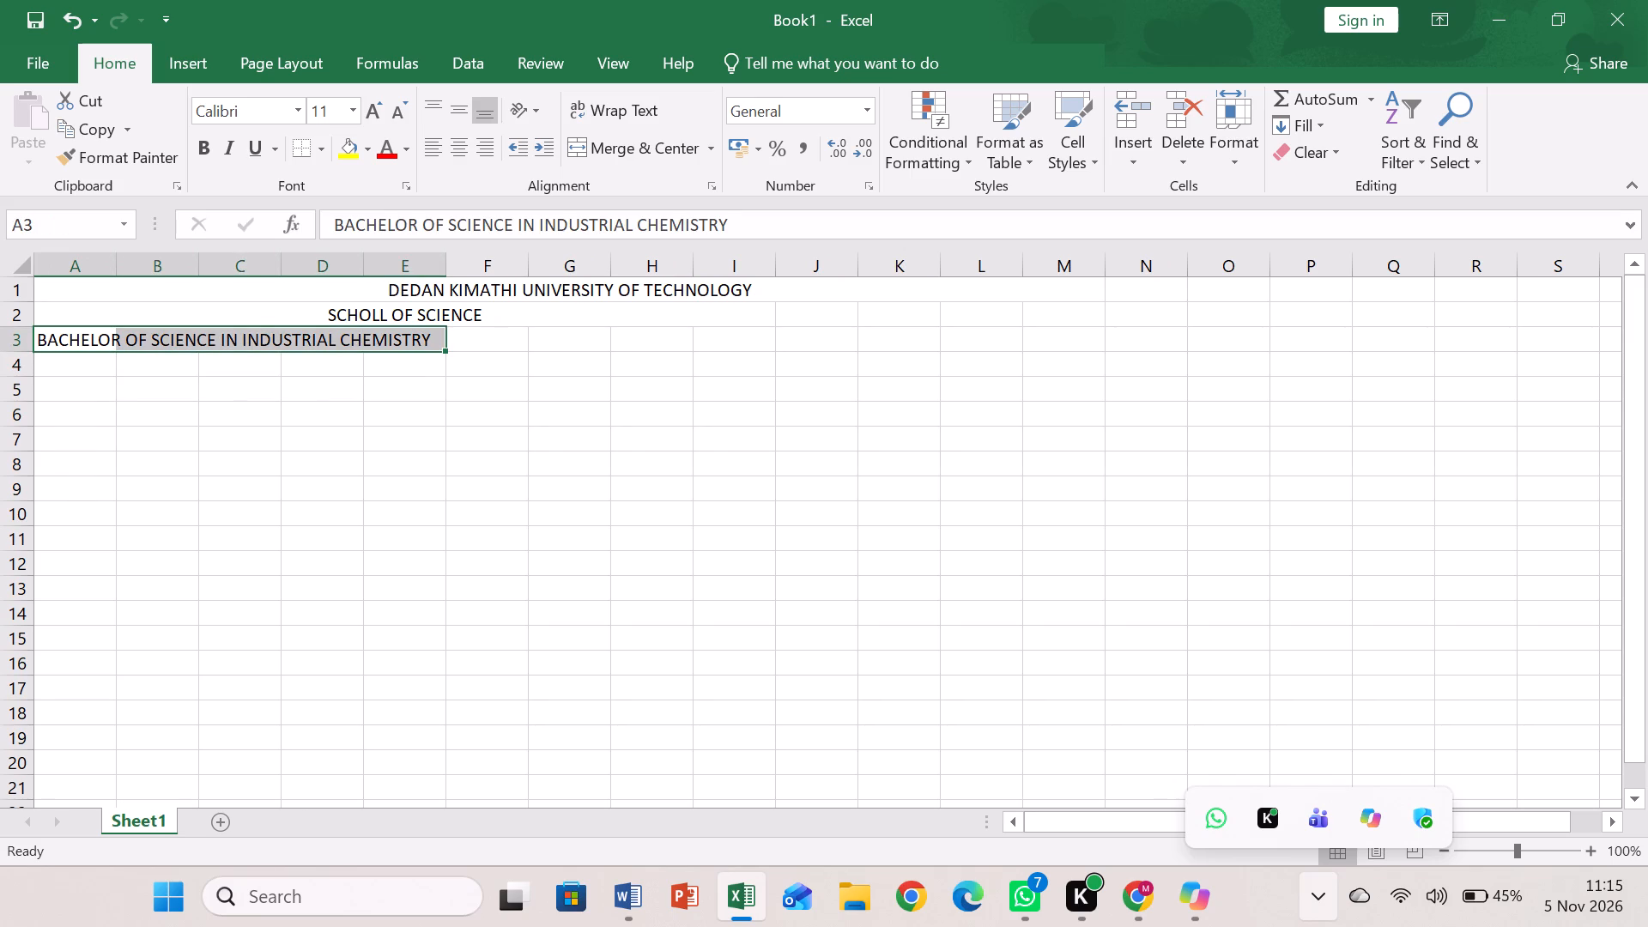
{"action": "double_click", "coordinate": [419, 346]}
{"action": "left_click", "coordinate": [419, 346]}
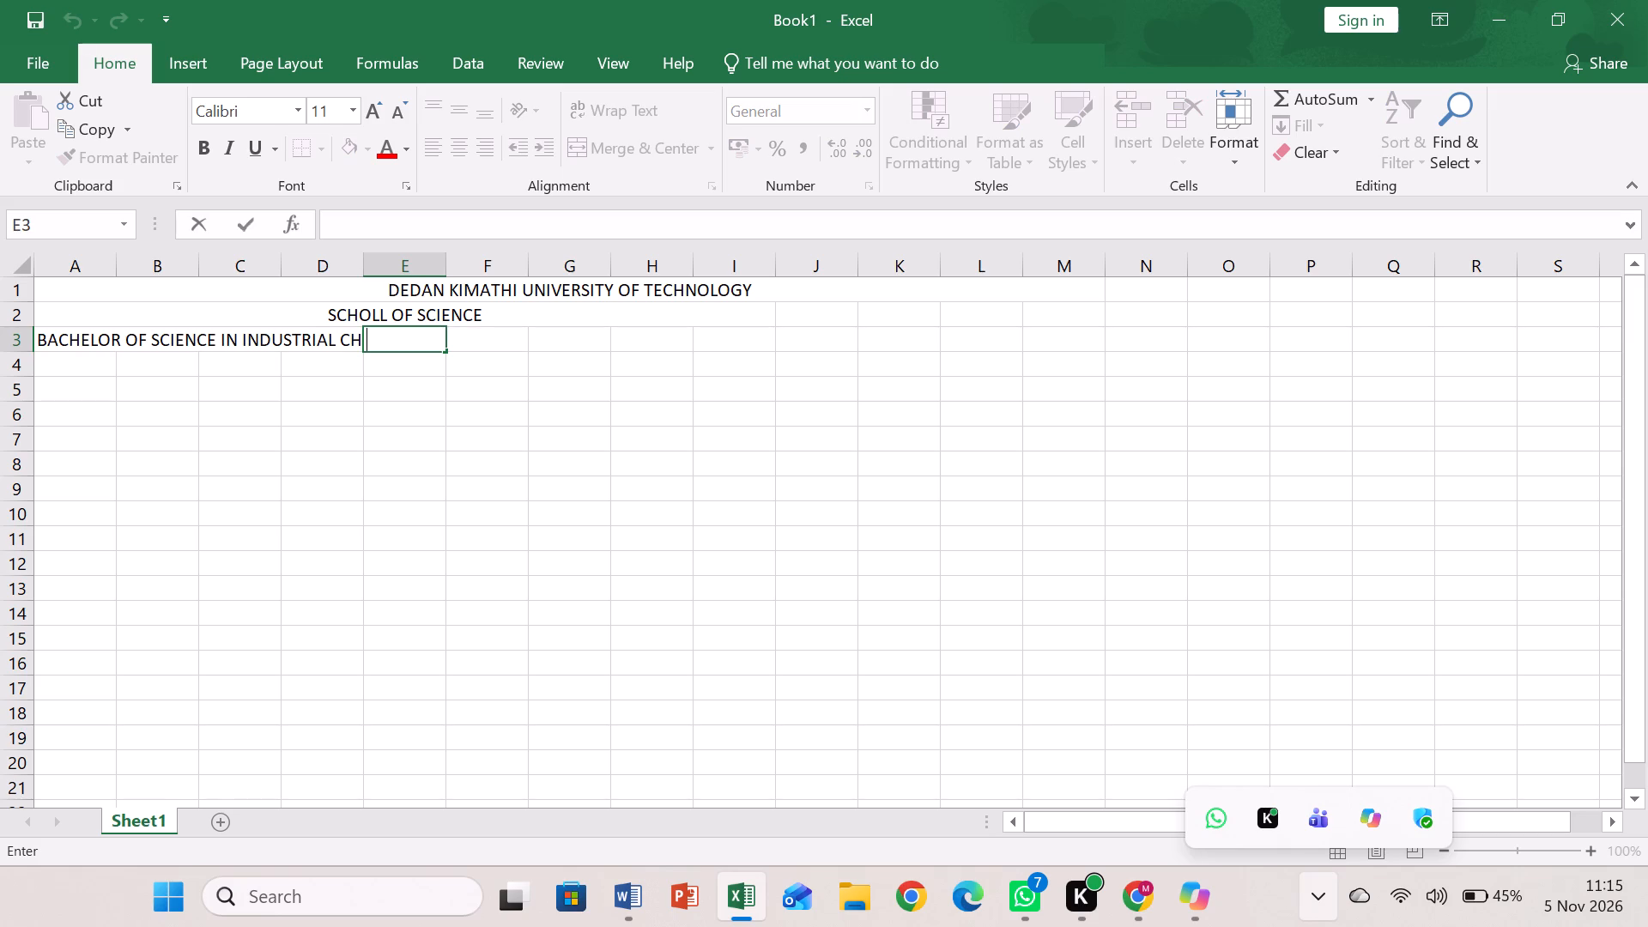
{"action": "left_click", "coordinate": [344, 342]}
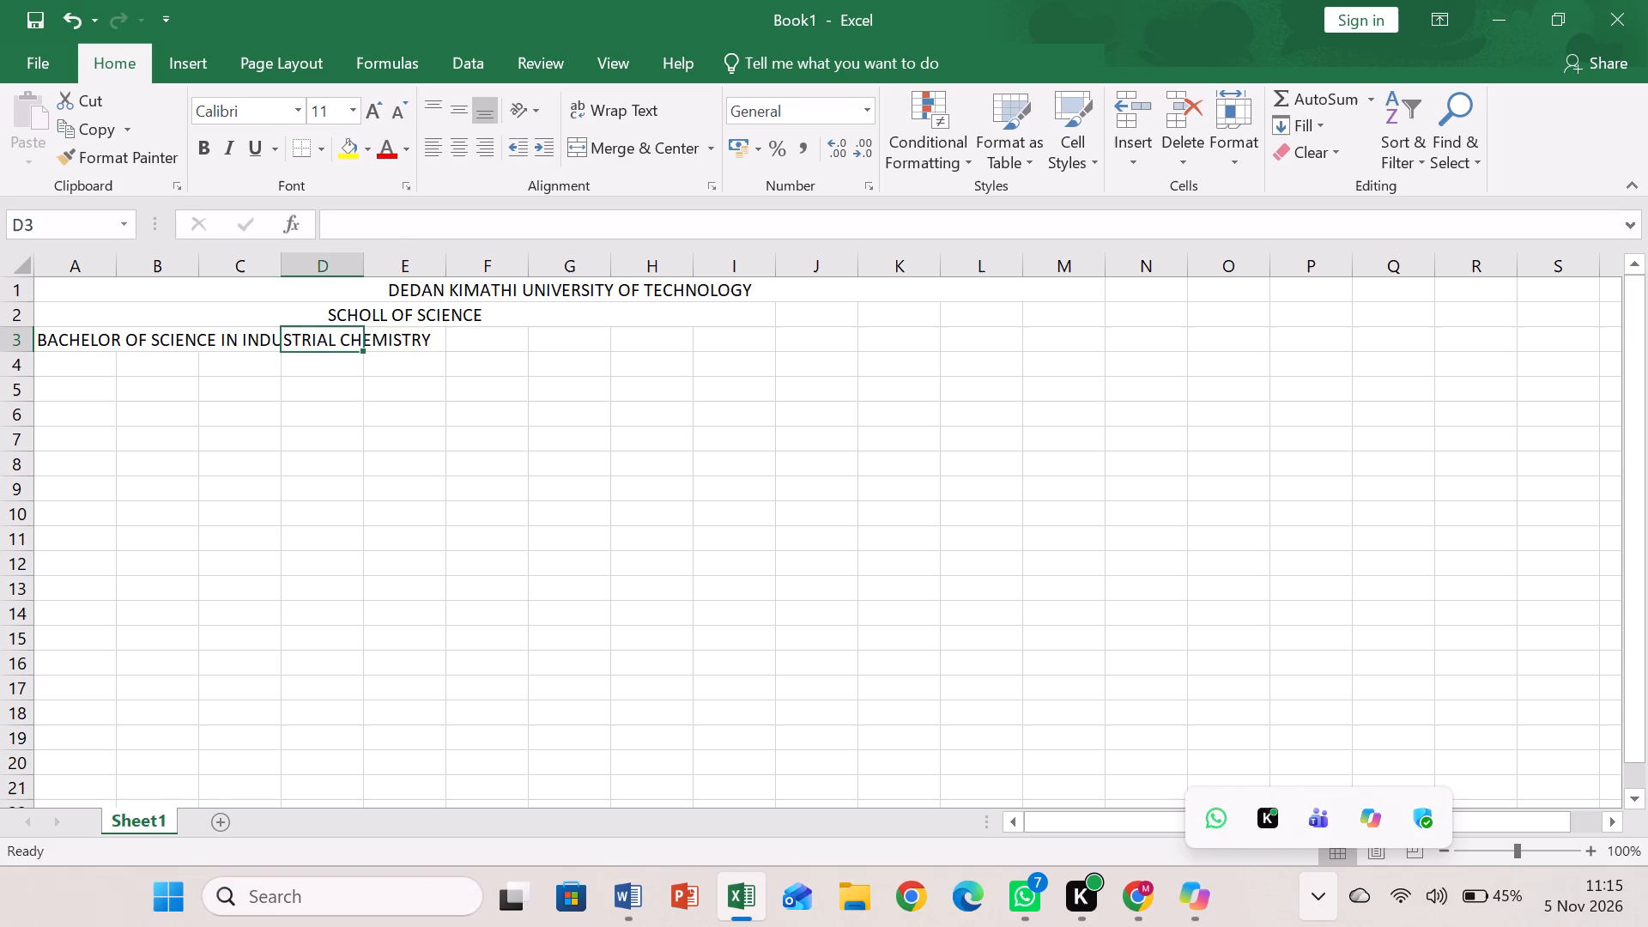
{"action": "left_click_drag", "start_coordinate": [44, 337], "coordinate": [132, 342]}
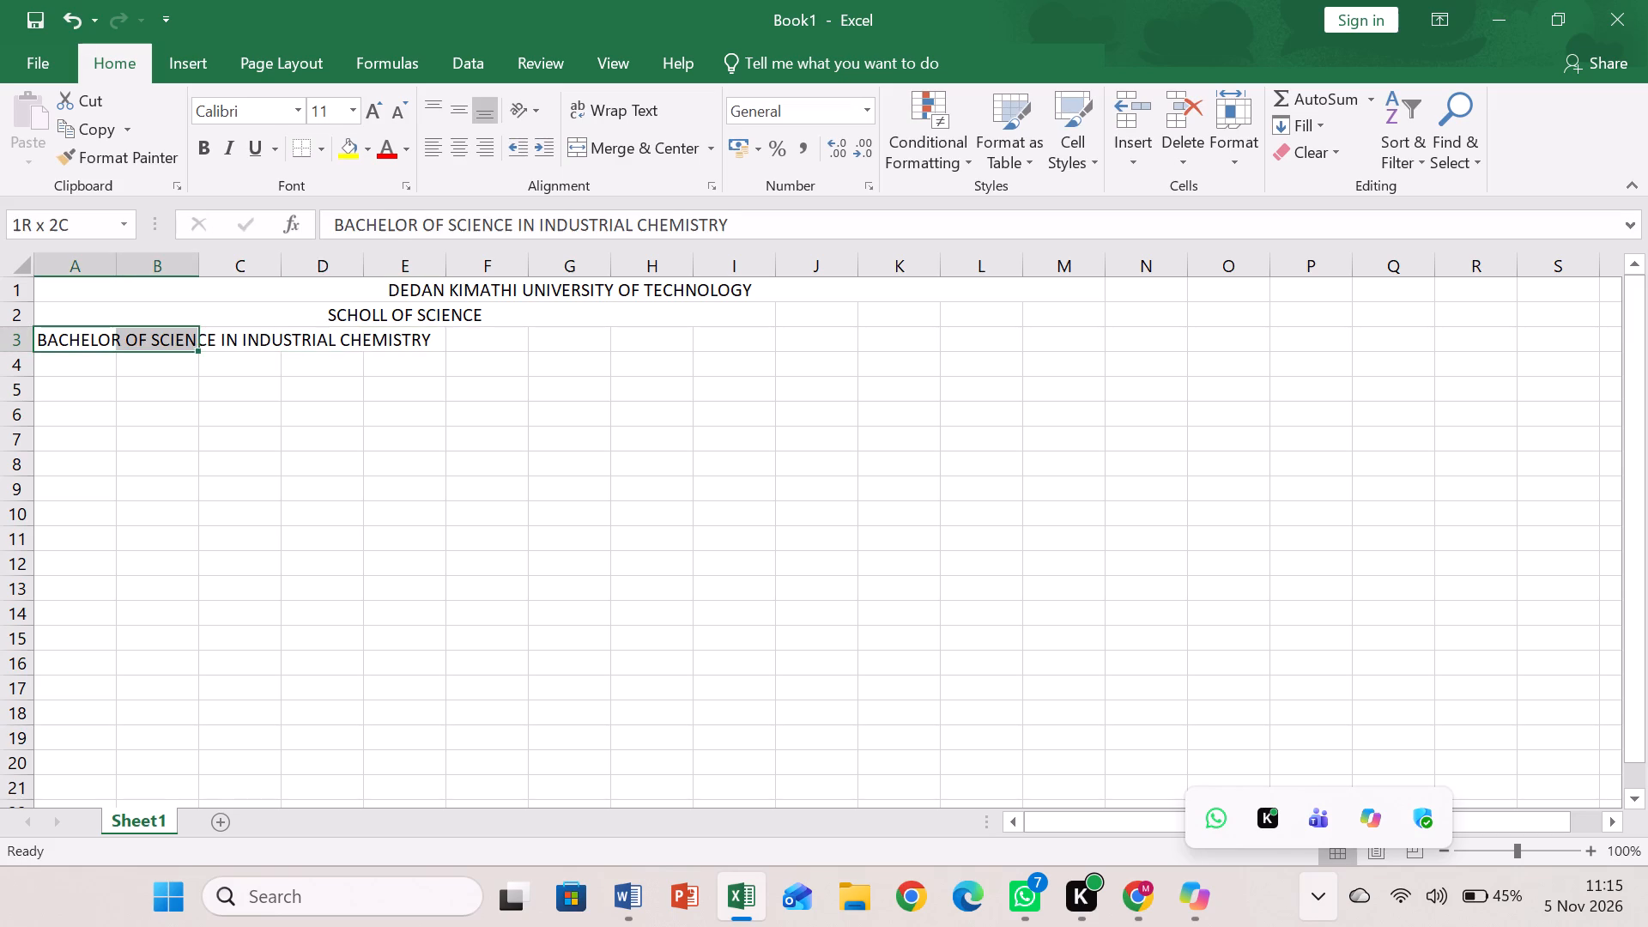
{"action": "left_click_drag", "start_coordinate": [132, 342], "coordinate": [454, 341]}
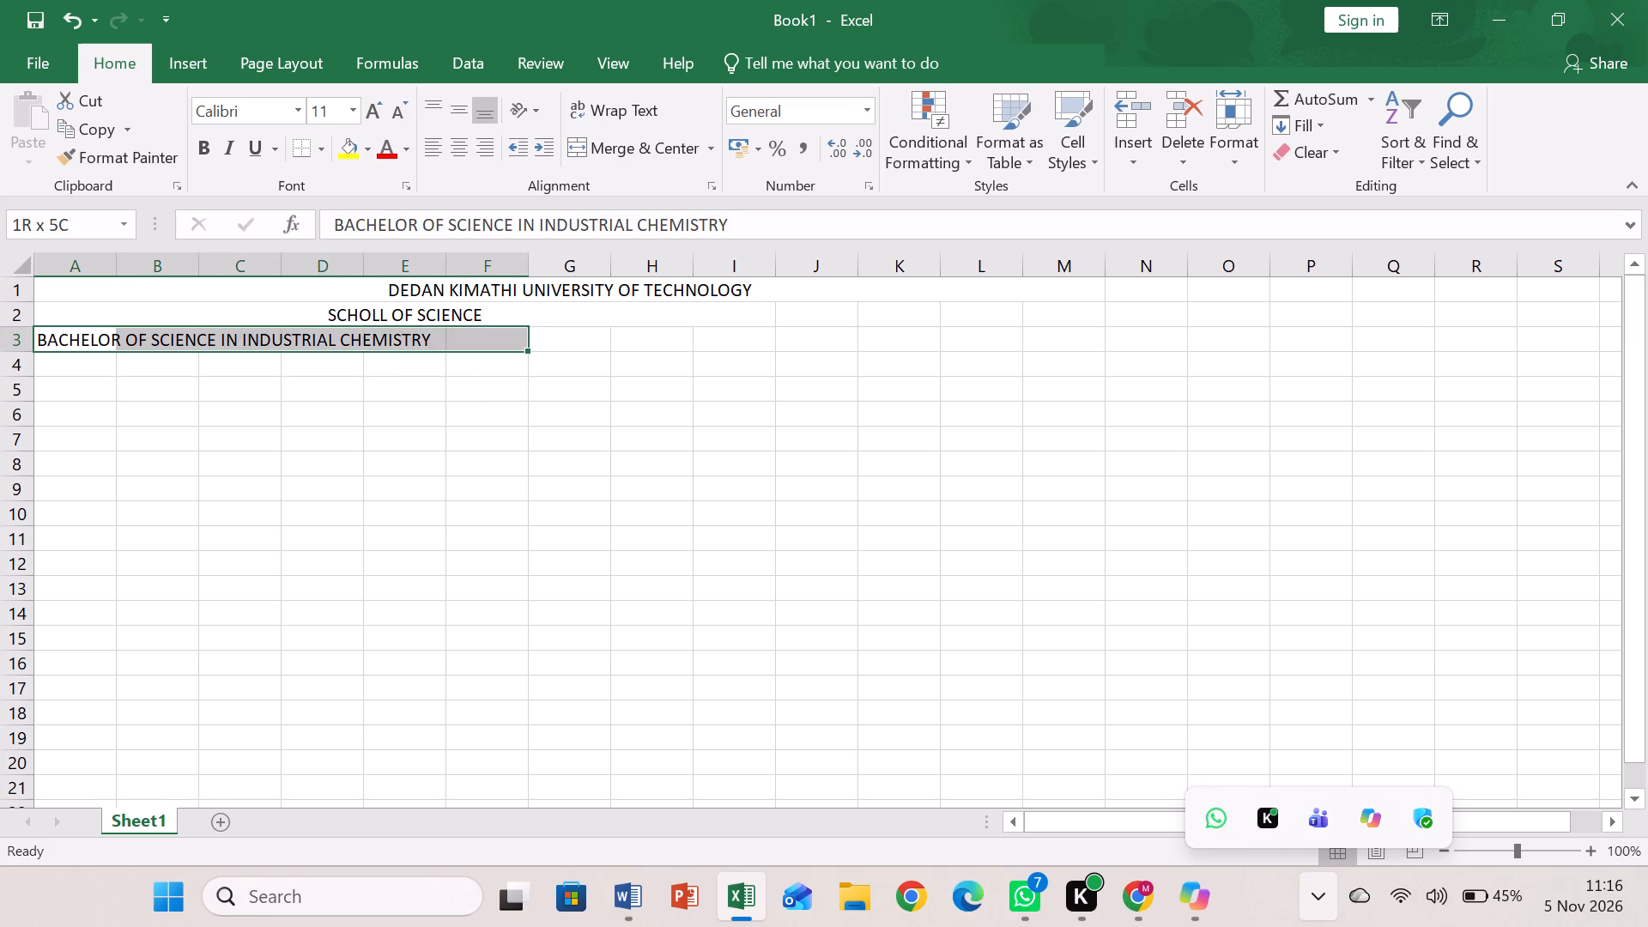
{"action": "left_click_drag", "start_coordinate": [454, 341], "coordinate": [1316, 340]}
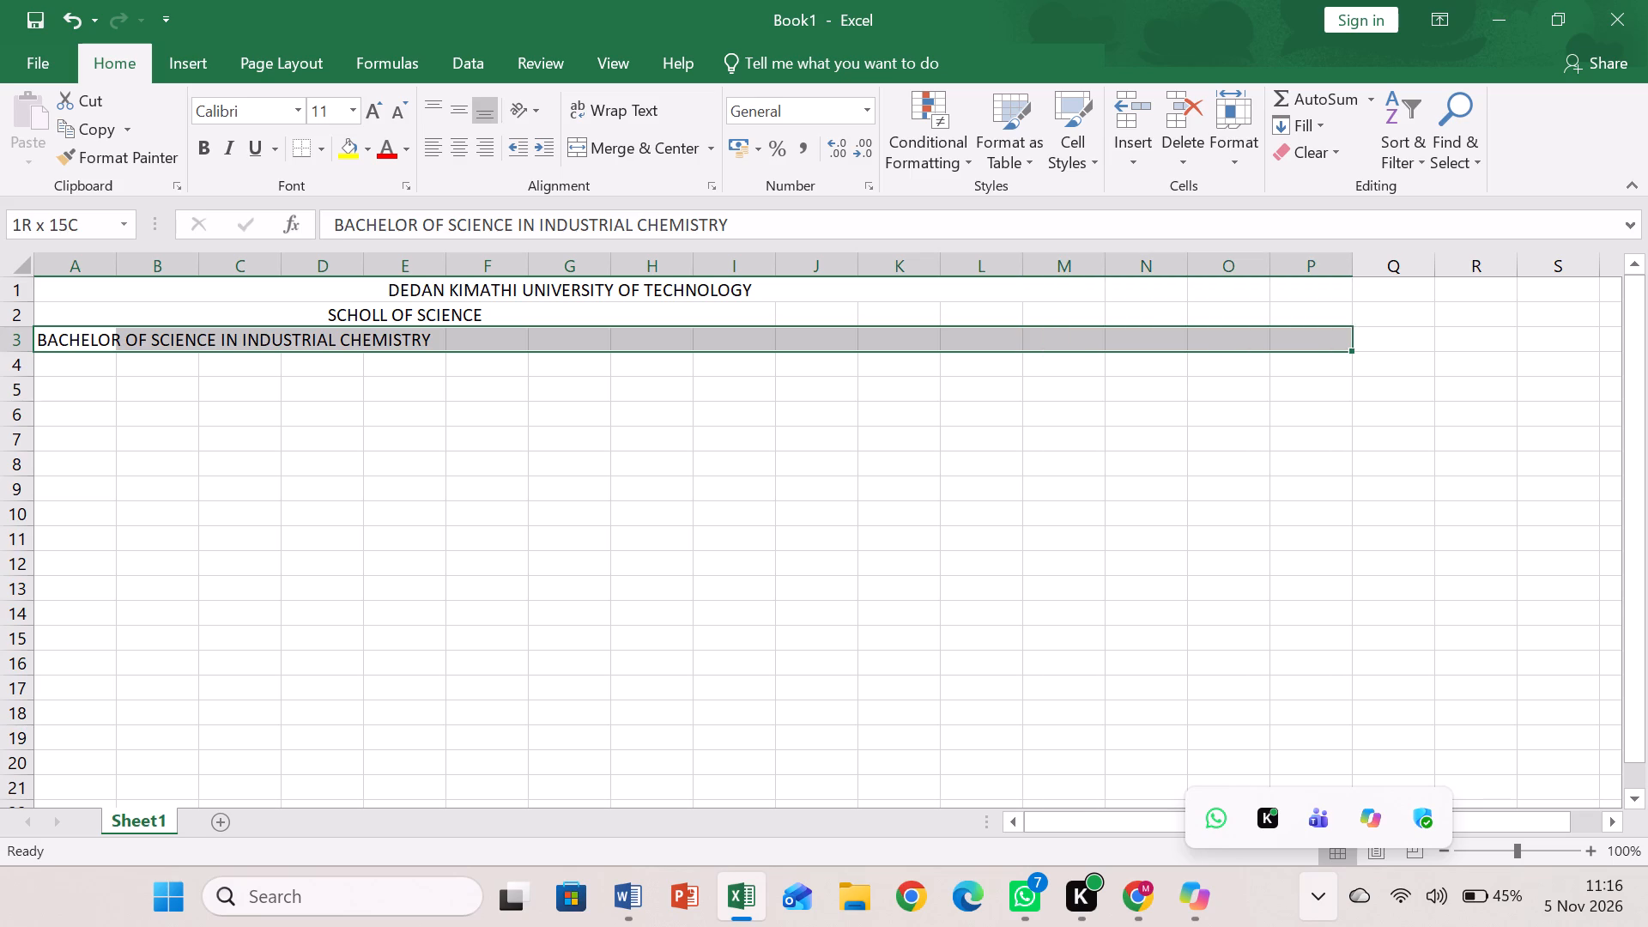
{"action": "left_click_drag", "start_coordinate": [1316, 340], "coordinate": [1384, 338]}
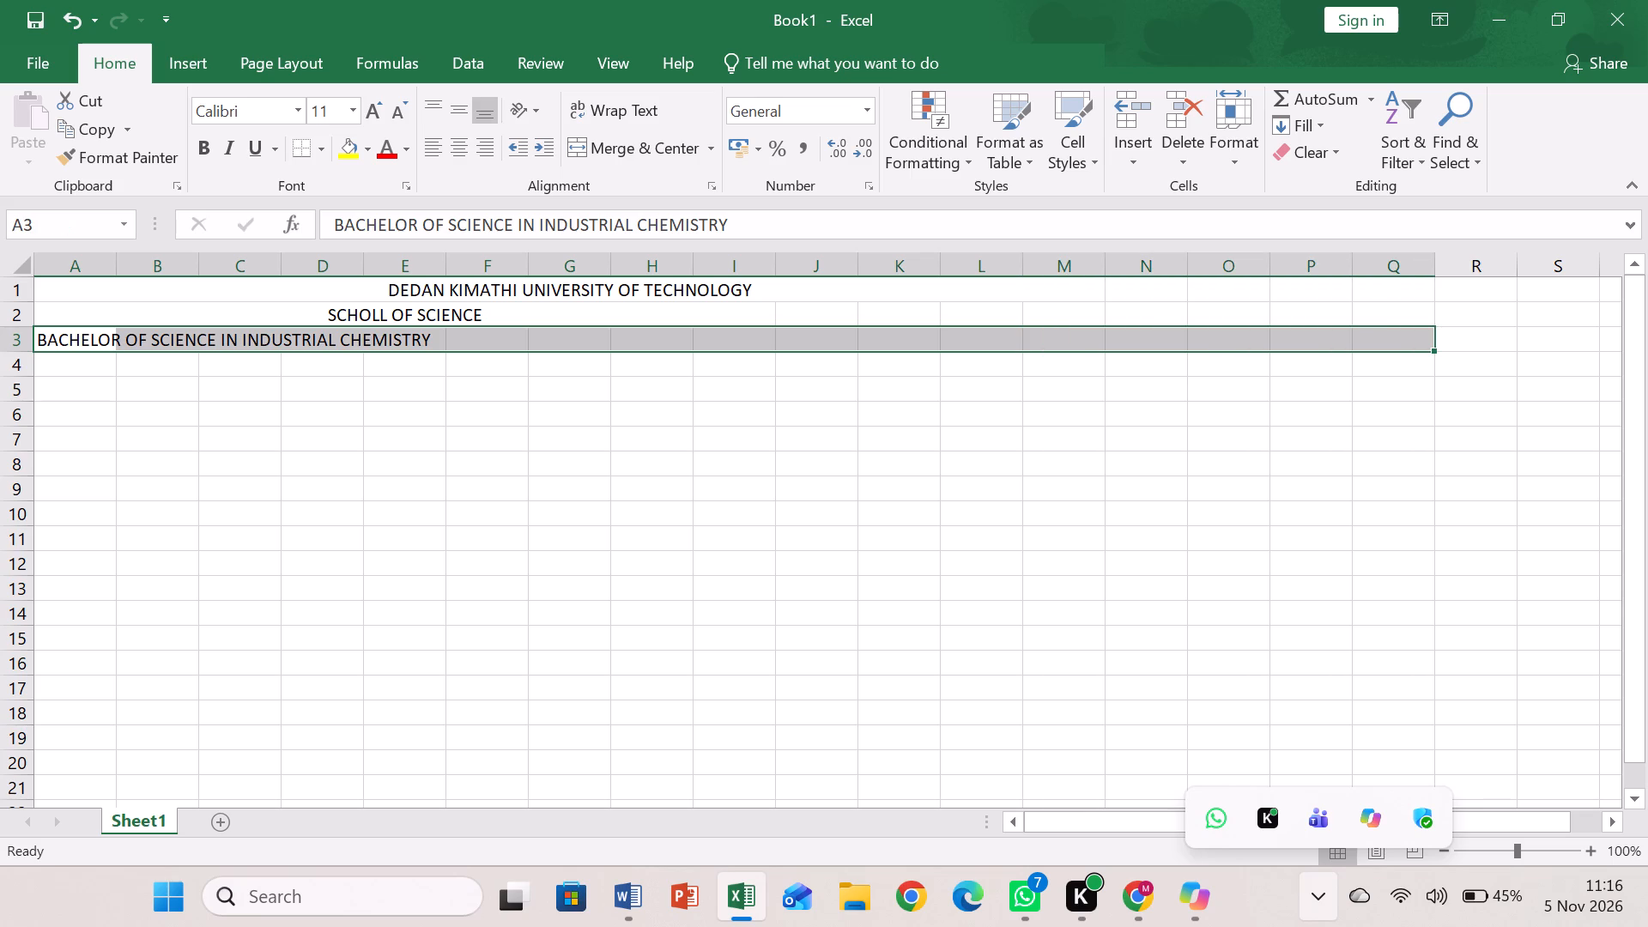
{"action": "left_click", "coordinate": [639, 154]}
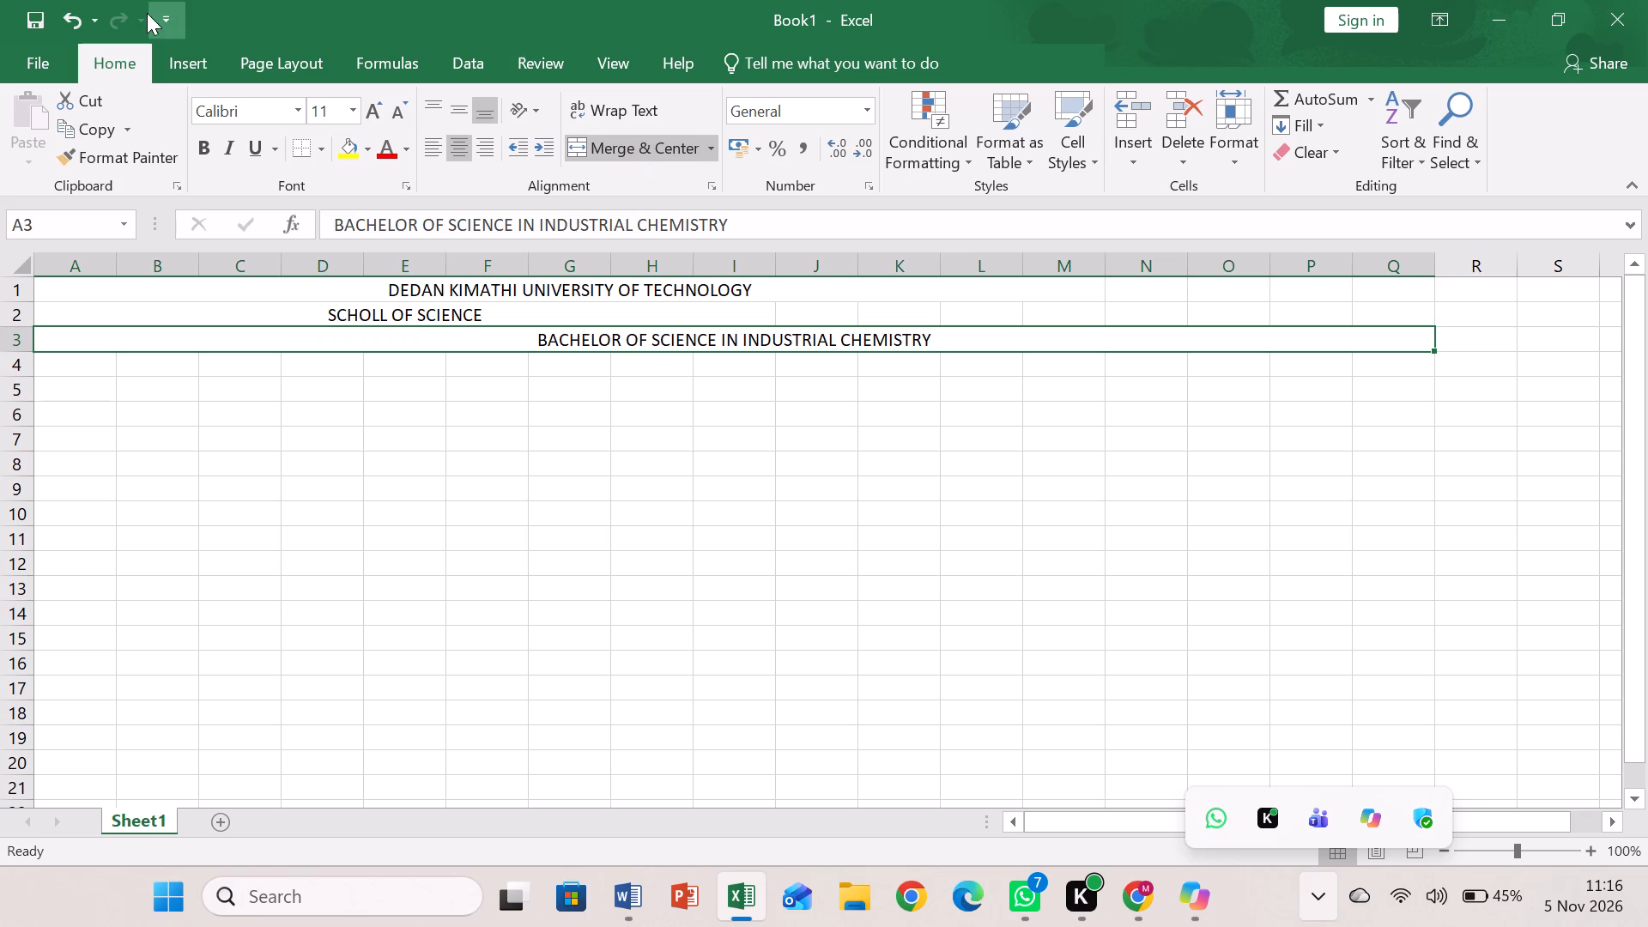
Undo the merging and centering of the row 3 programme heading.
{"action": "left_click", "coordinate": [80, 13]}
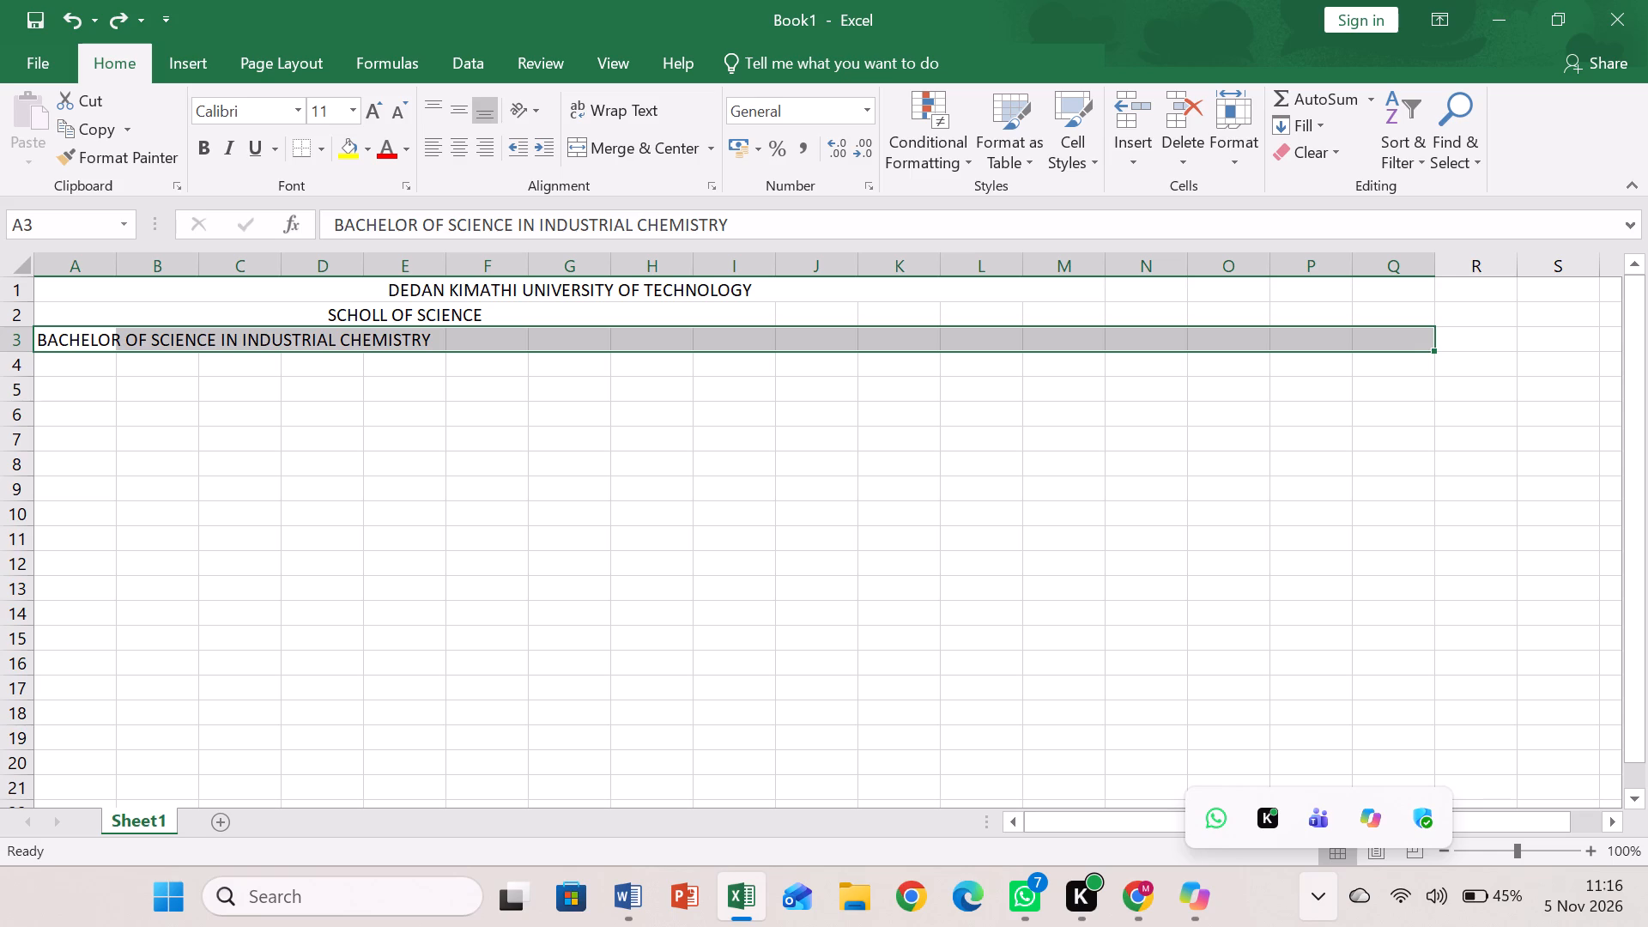
Unmerge the headings in A1:M5, and merge and center the whole block into one cell, keeping only the upper-left value.
{"action": "left_click_drag", "start_coordinate": [78, 282], "coordinate": [89, 293]}
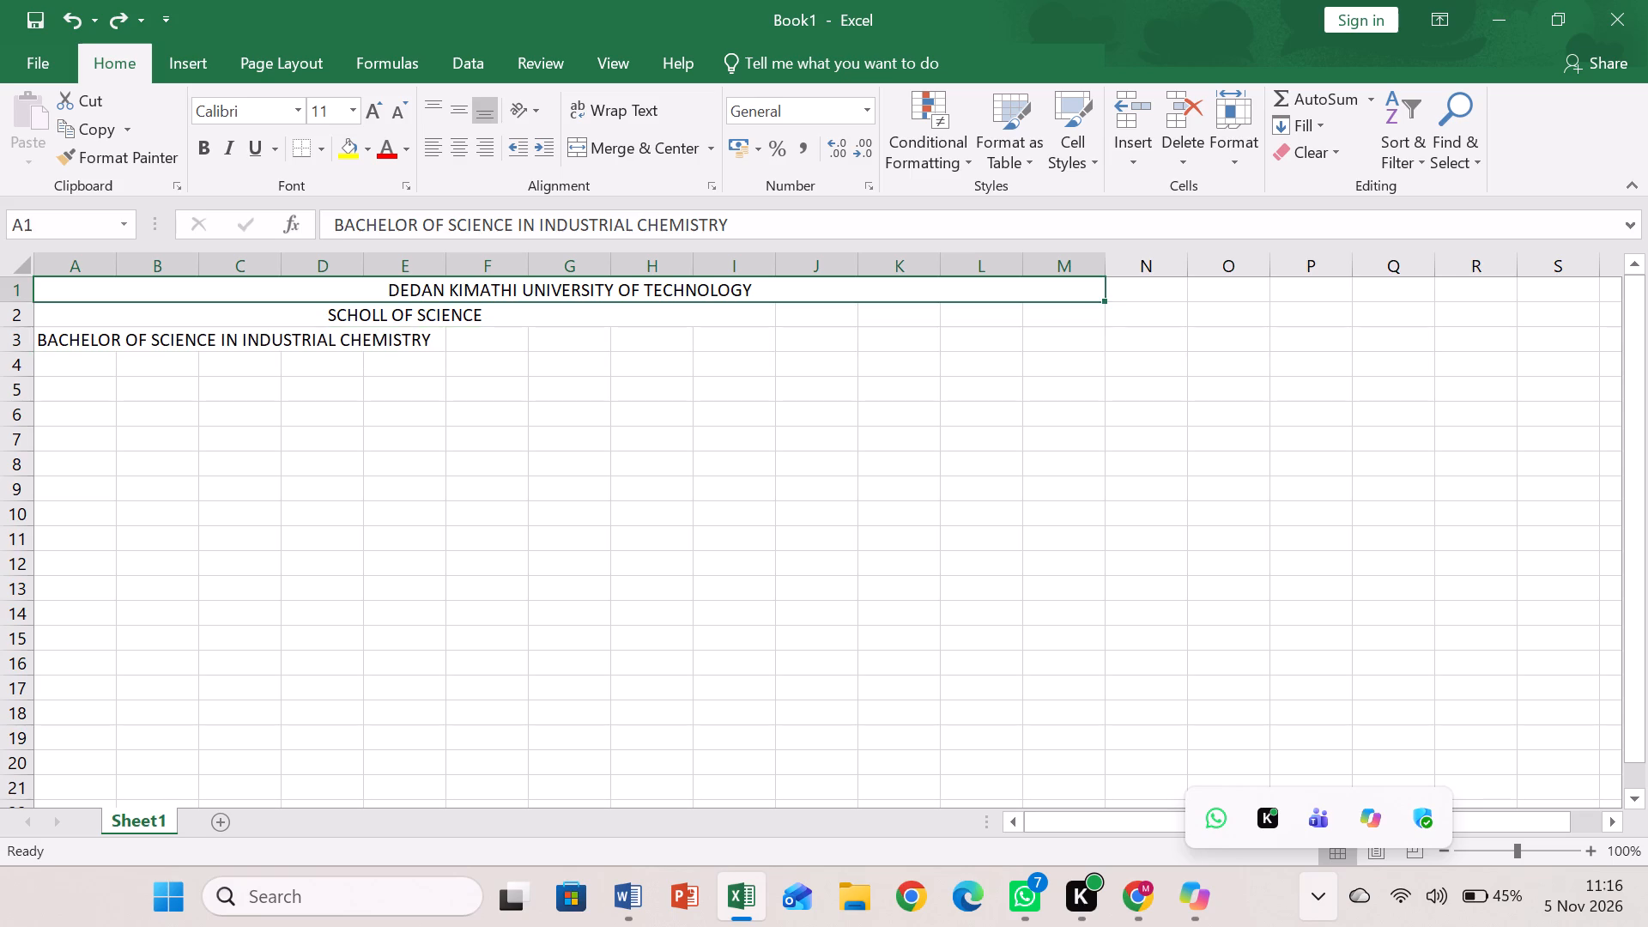
{"action": "left_click_drag", "start_coordinate": [89, 293], "coordinate": [413, 356]}
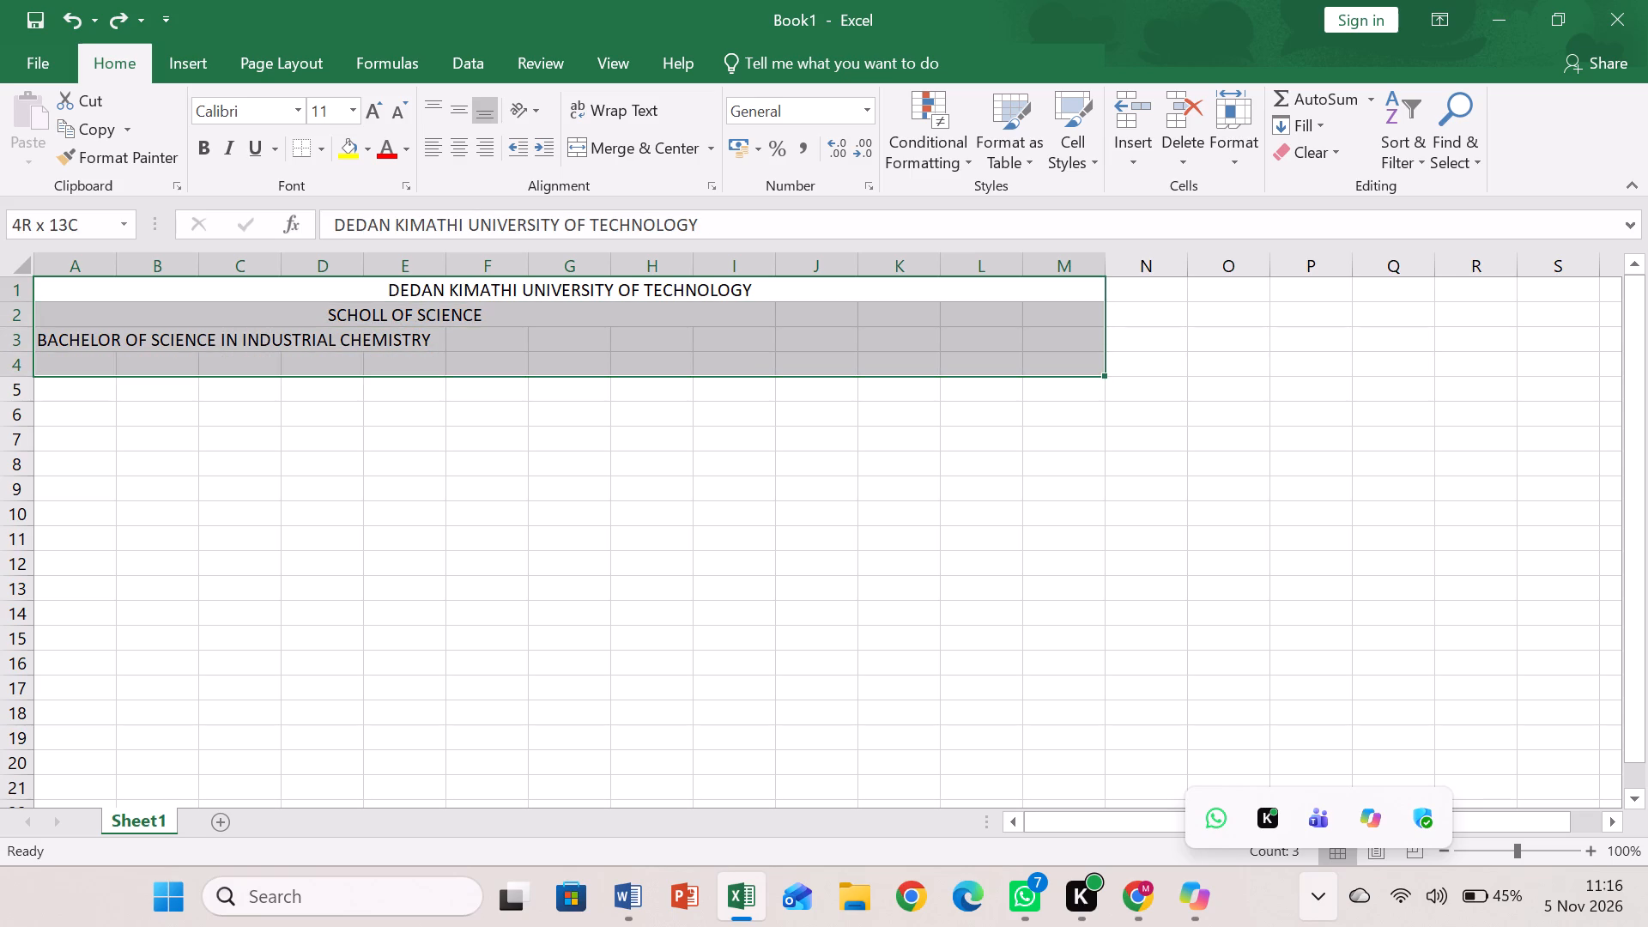
{"action": "left_click_drag", "start_coordinate": [413, 356], "coordinate": [425, 359]}
{"action": "left_click_drag", "start_coordinate": [425, 359], "coordinate": [537, 397]}
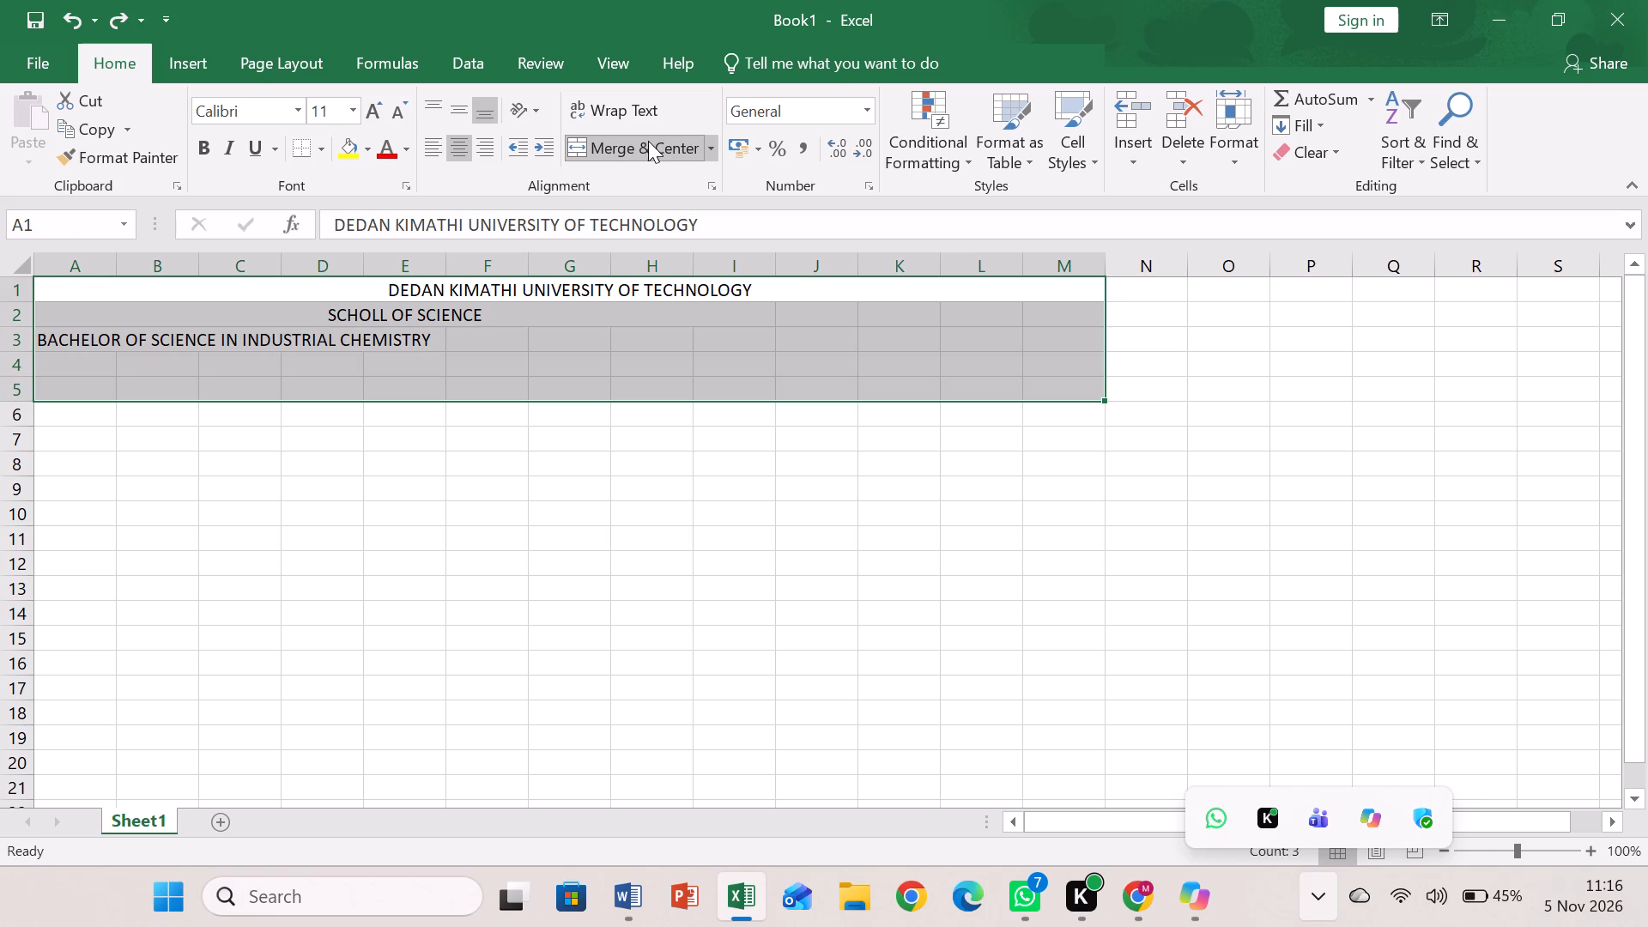
{"action": "left_click", "coordinate": [649, 141]}
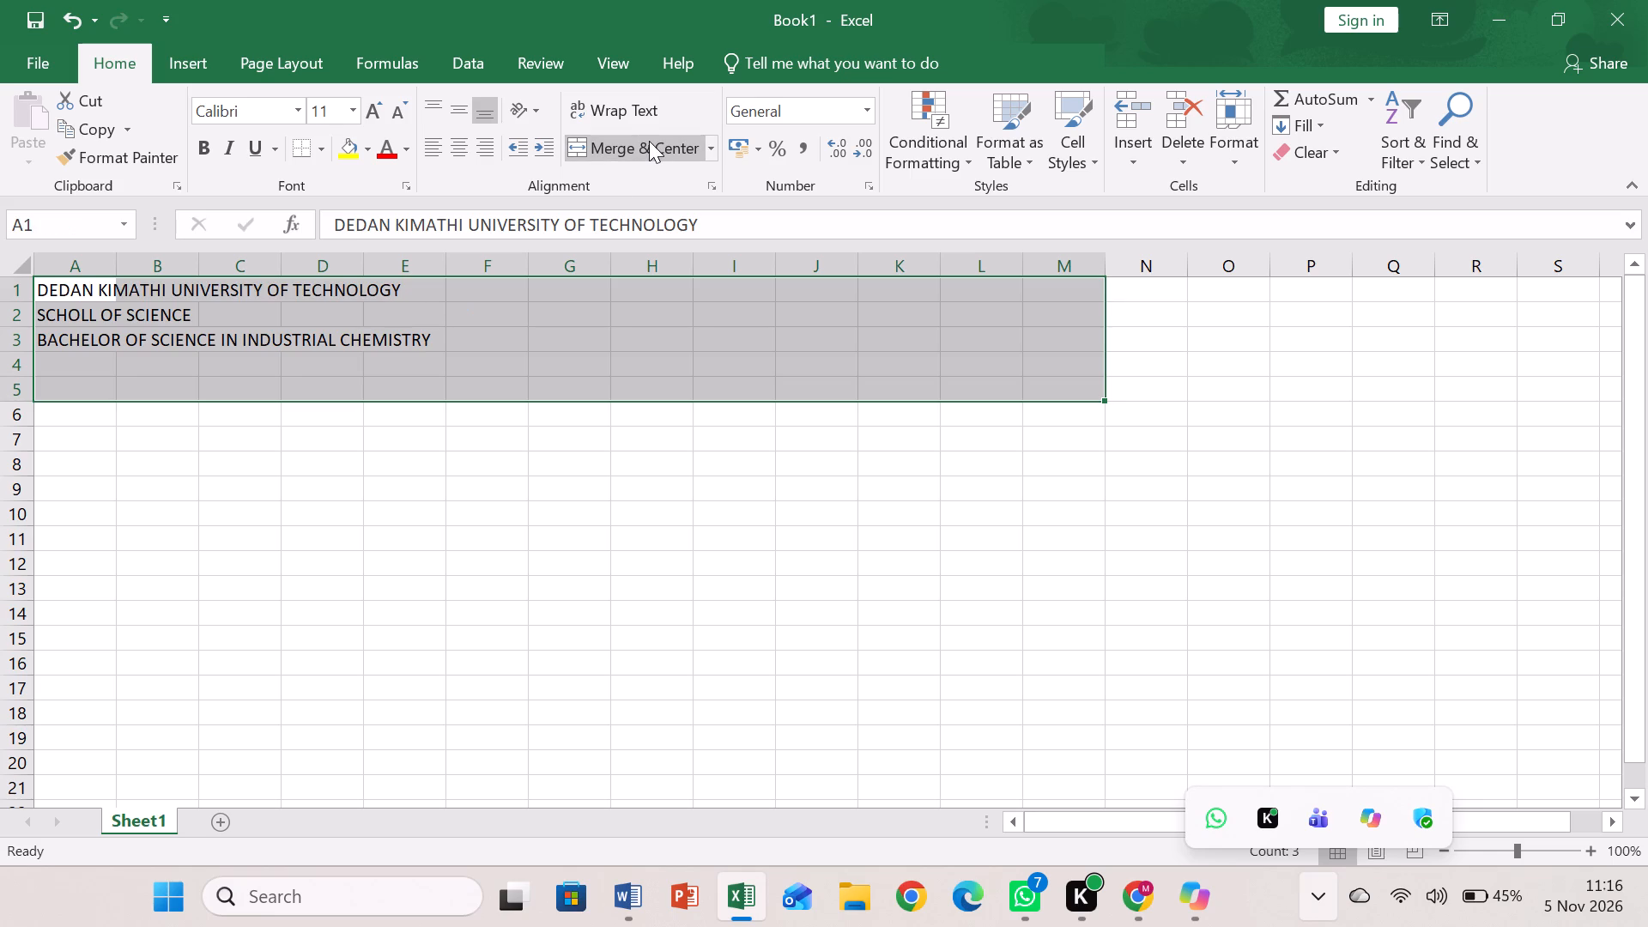
{"action": "left_click", "coordinate": [649, 141]}
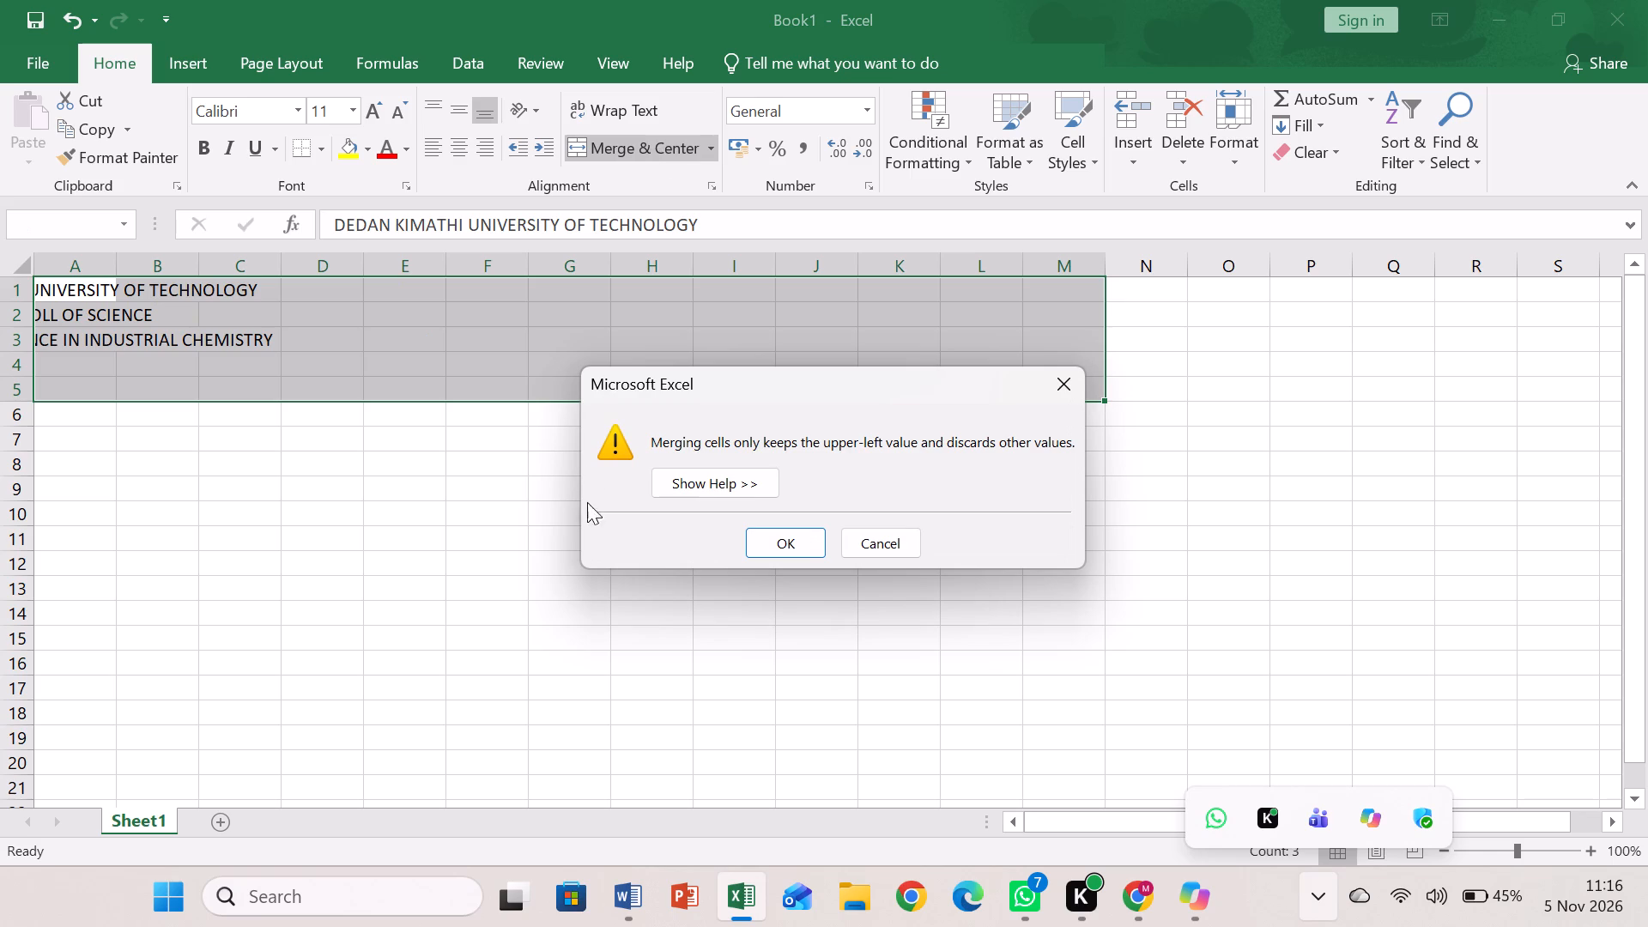
{"action": "left_click", "coordinate": [774, 536]}
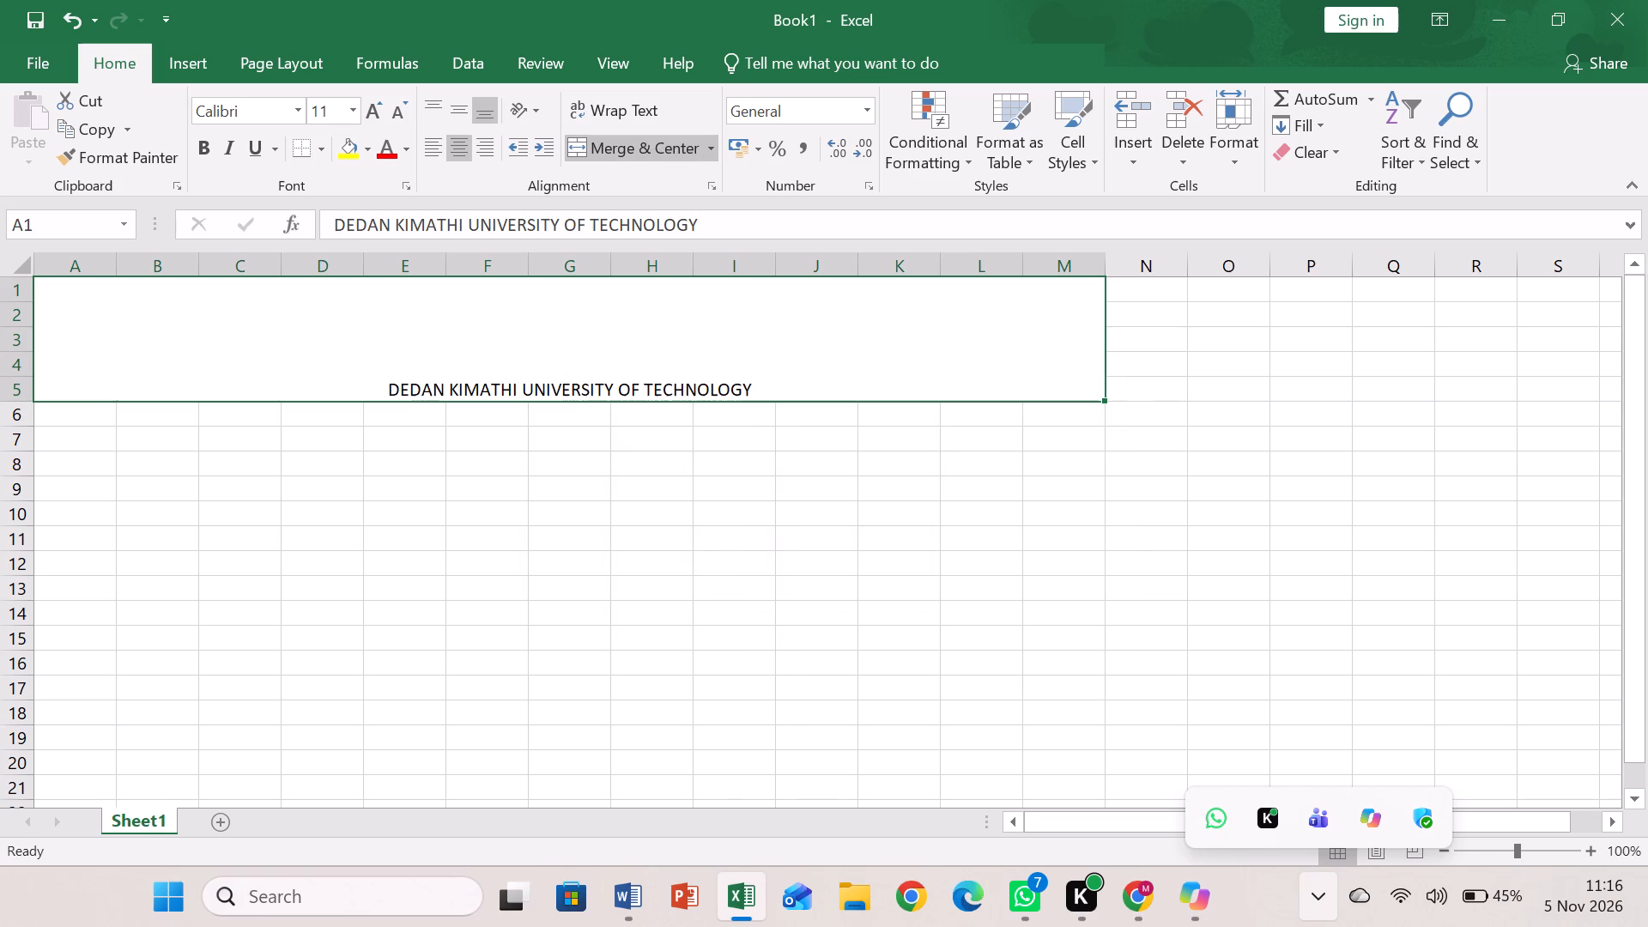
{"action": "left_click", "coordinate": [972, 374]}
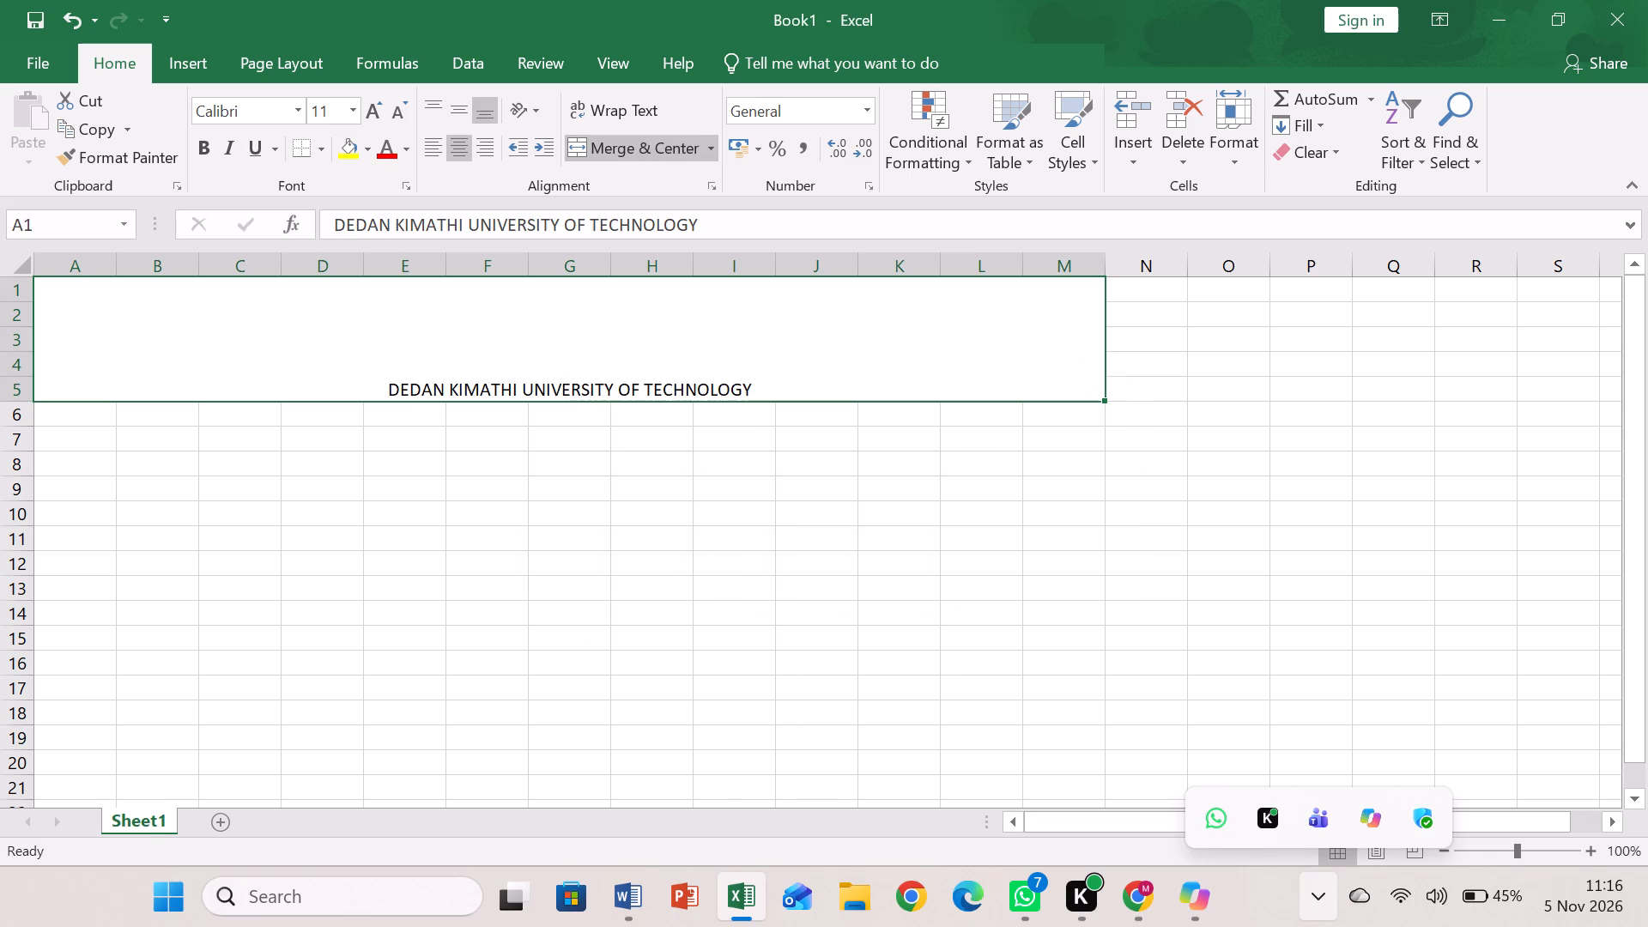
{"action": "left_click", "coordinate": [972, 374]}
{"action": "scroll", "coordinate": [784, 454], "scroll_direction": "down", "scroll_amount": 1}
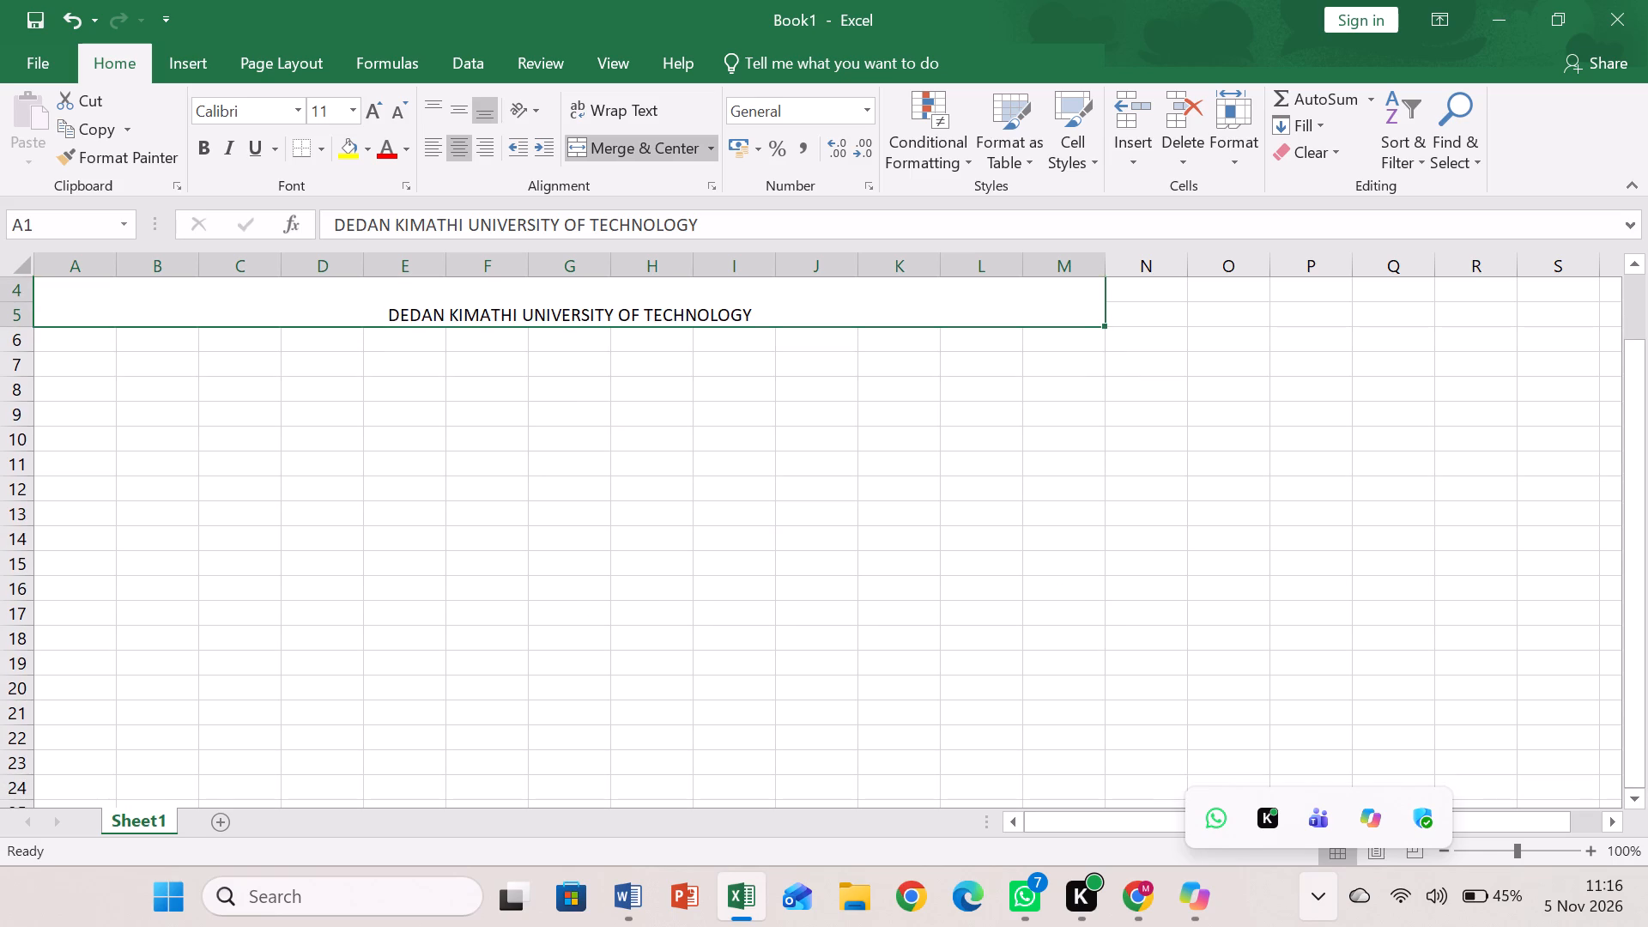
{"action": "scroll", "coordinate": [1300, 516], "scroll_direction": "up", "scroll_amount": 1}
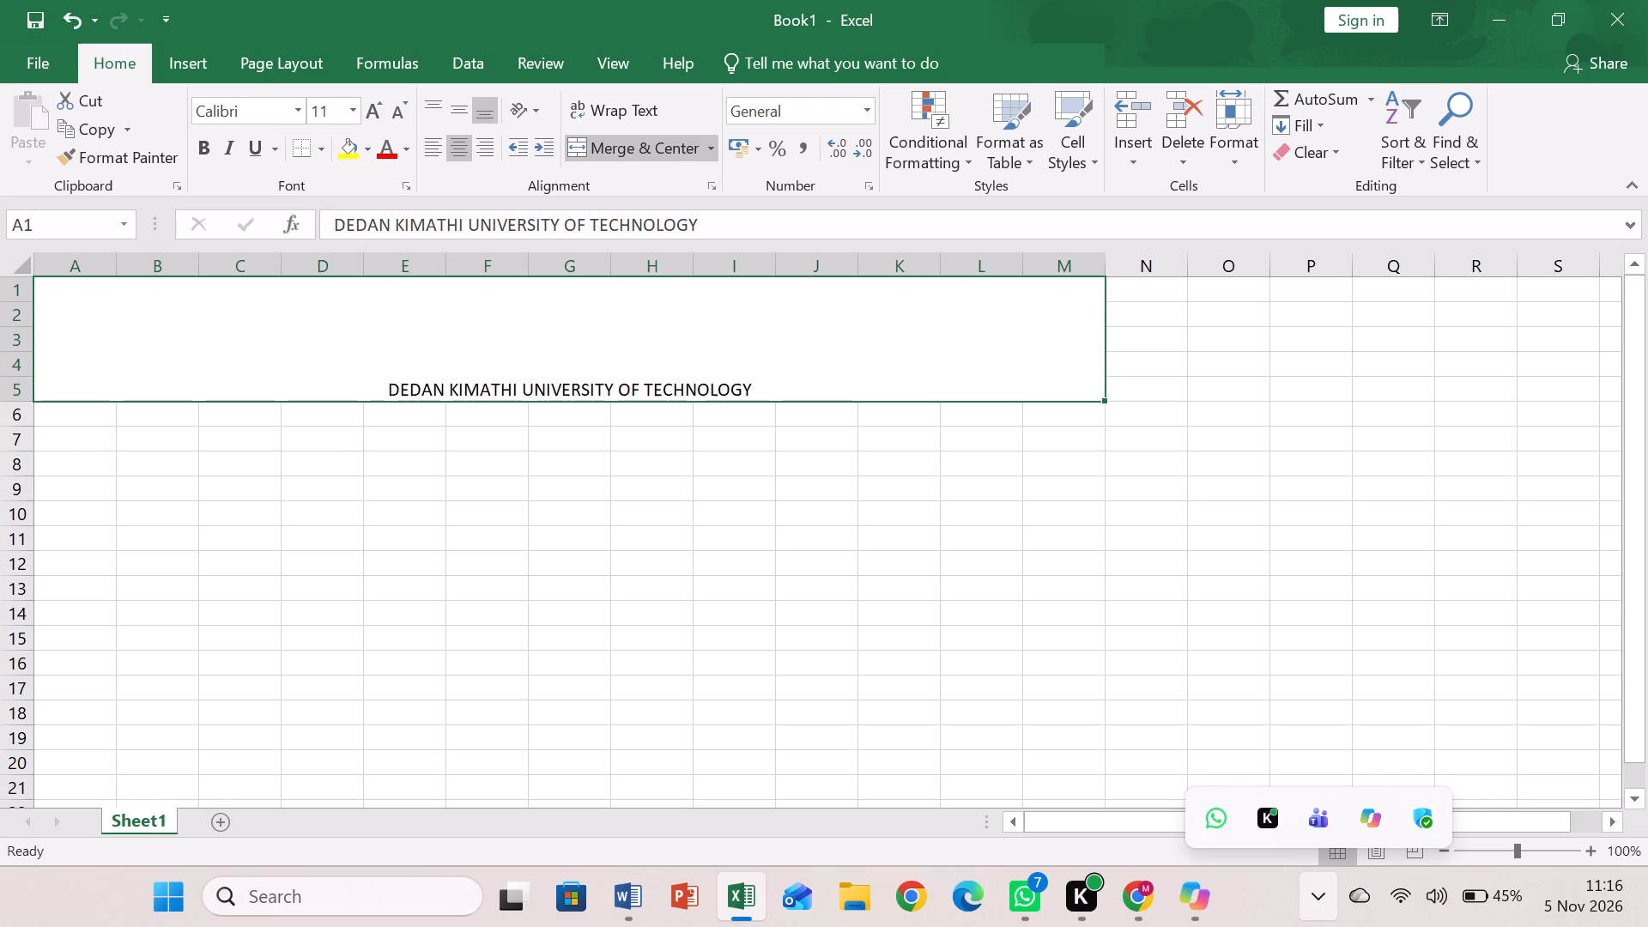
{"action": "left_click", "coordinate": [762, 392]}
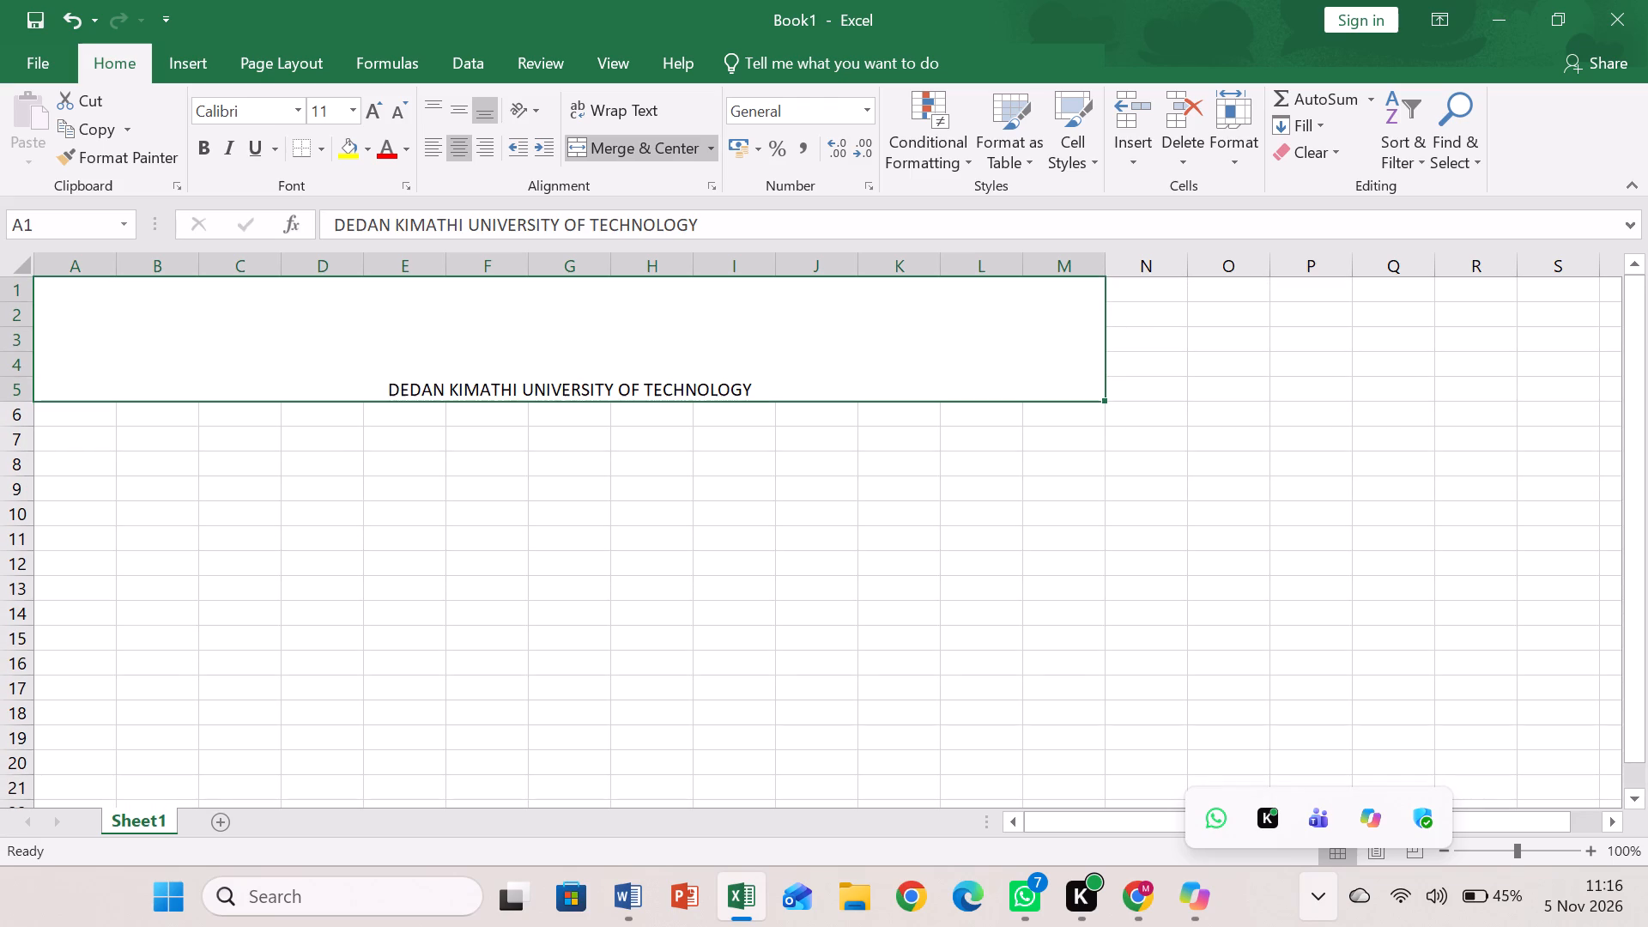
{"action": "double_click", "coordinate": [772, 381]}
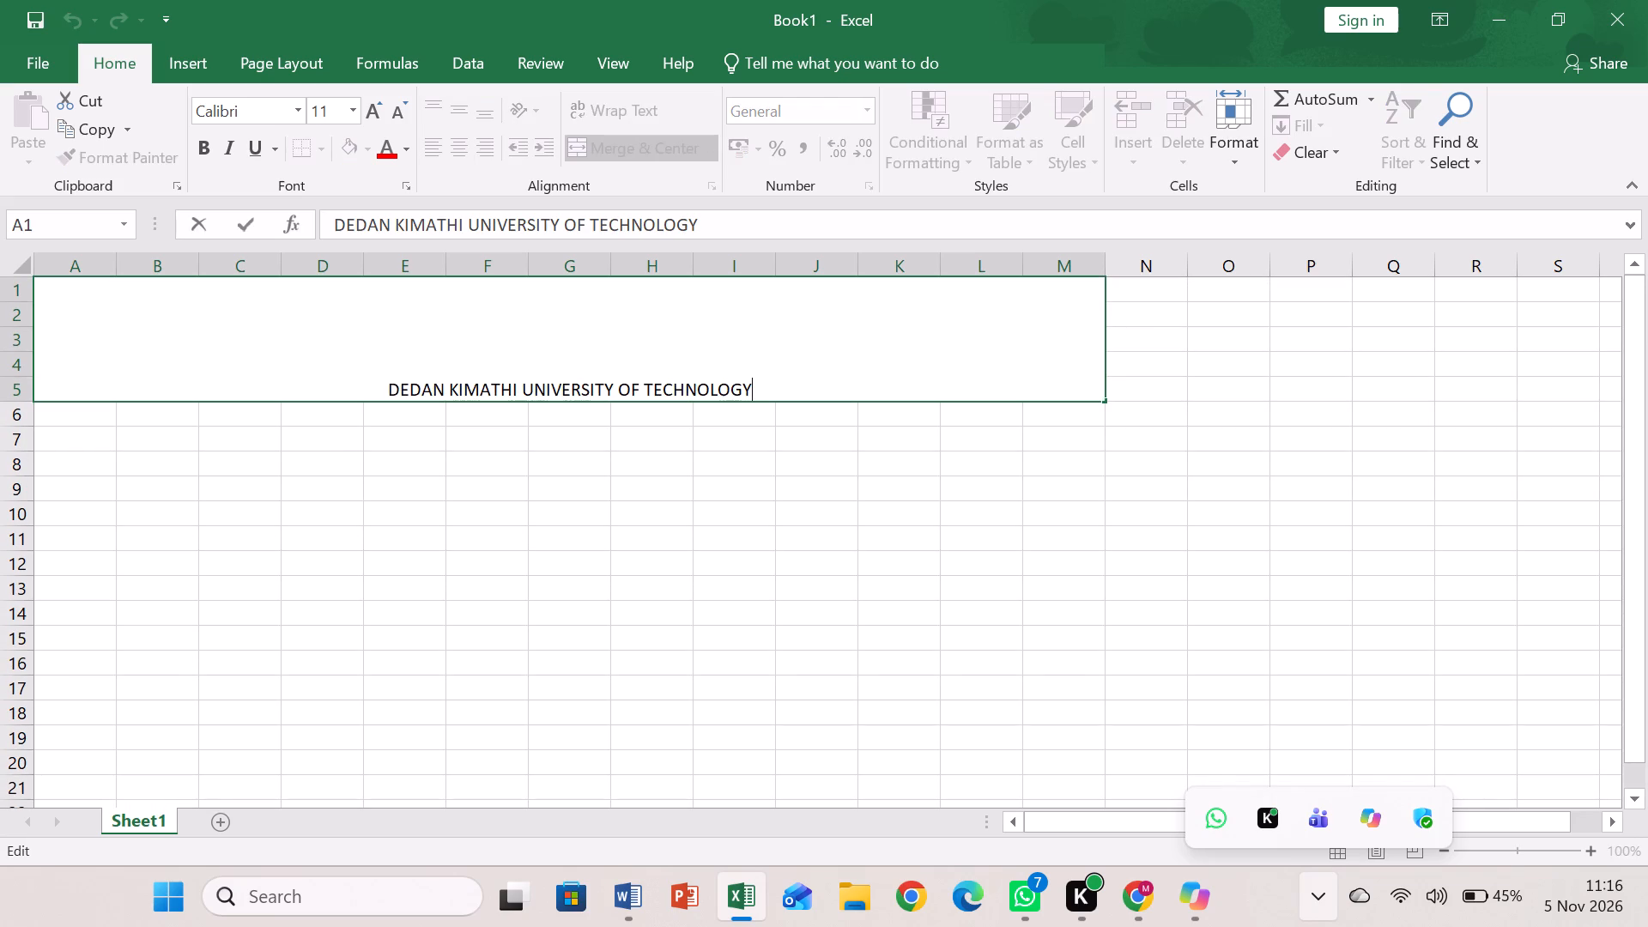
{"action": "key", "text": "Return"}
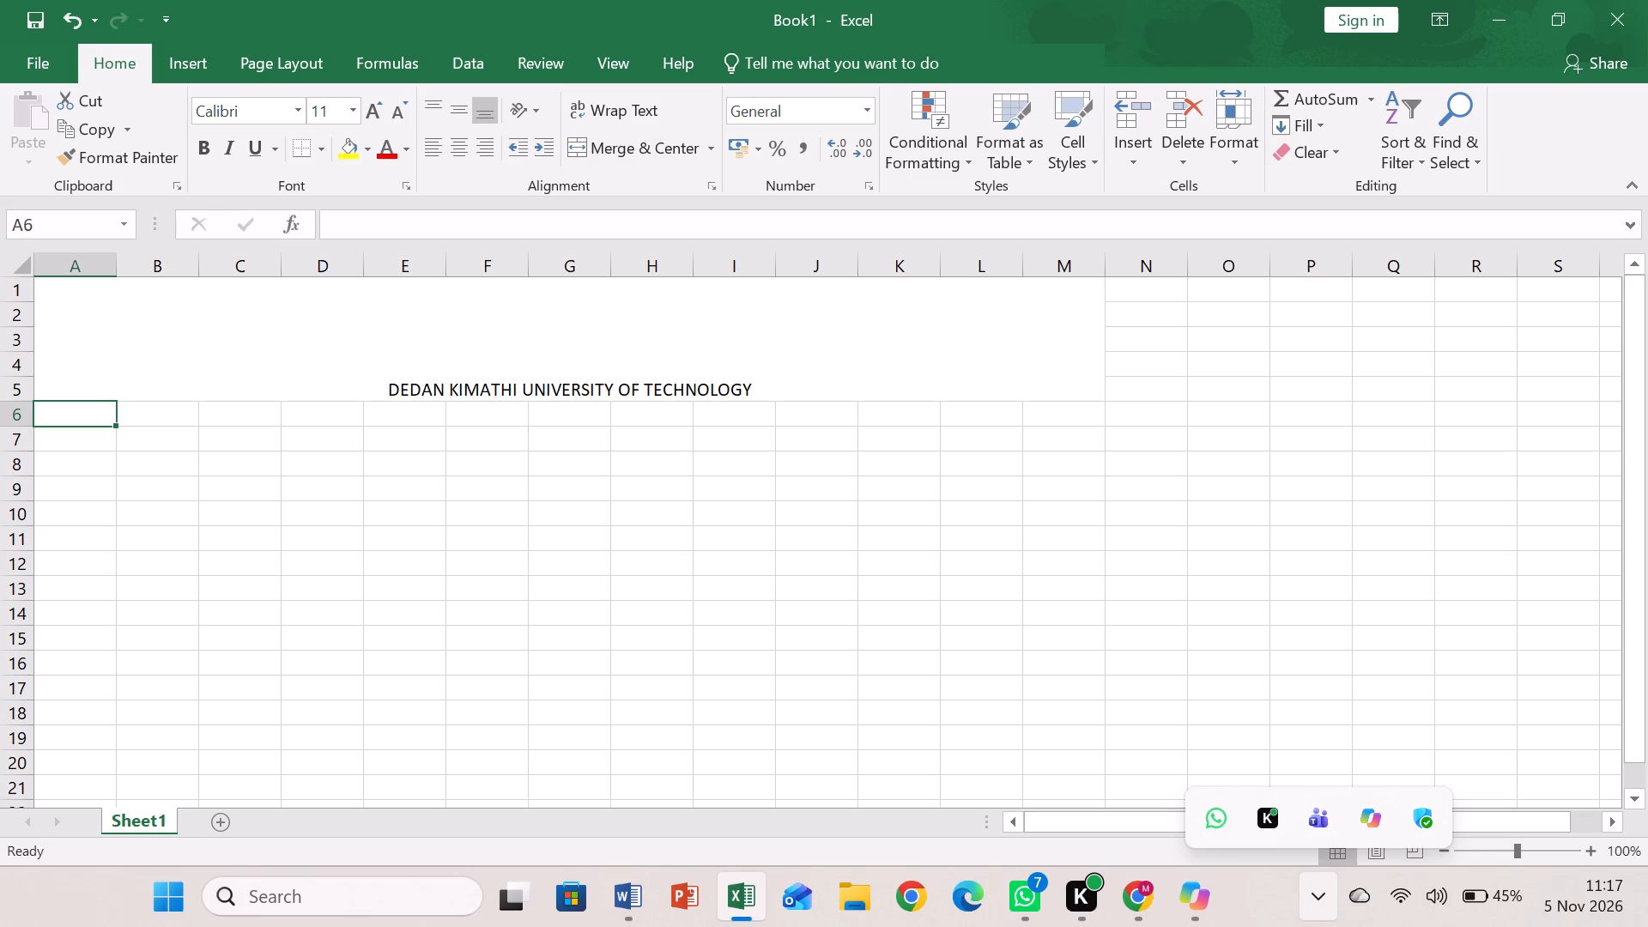
Enter "SCHOOLOF SCIENCE" as the subheading in cell A6, below the merged university heading.
{"action": "type", "text": "SH"}
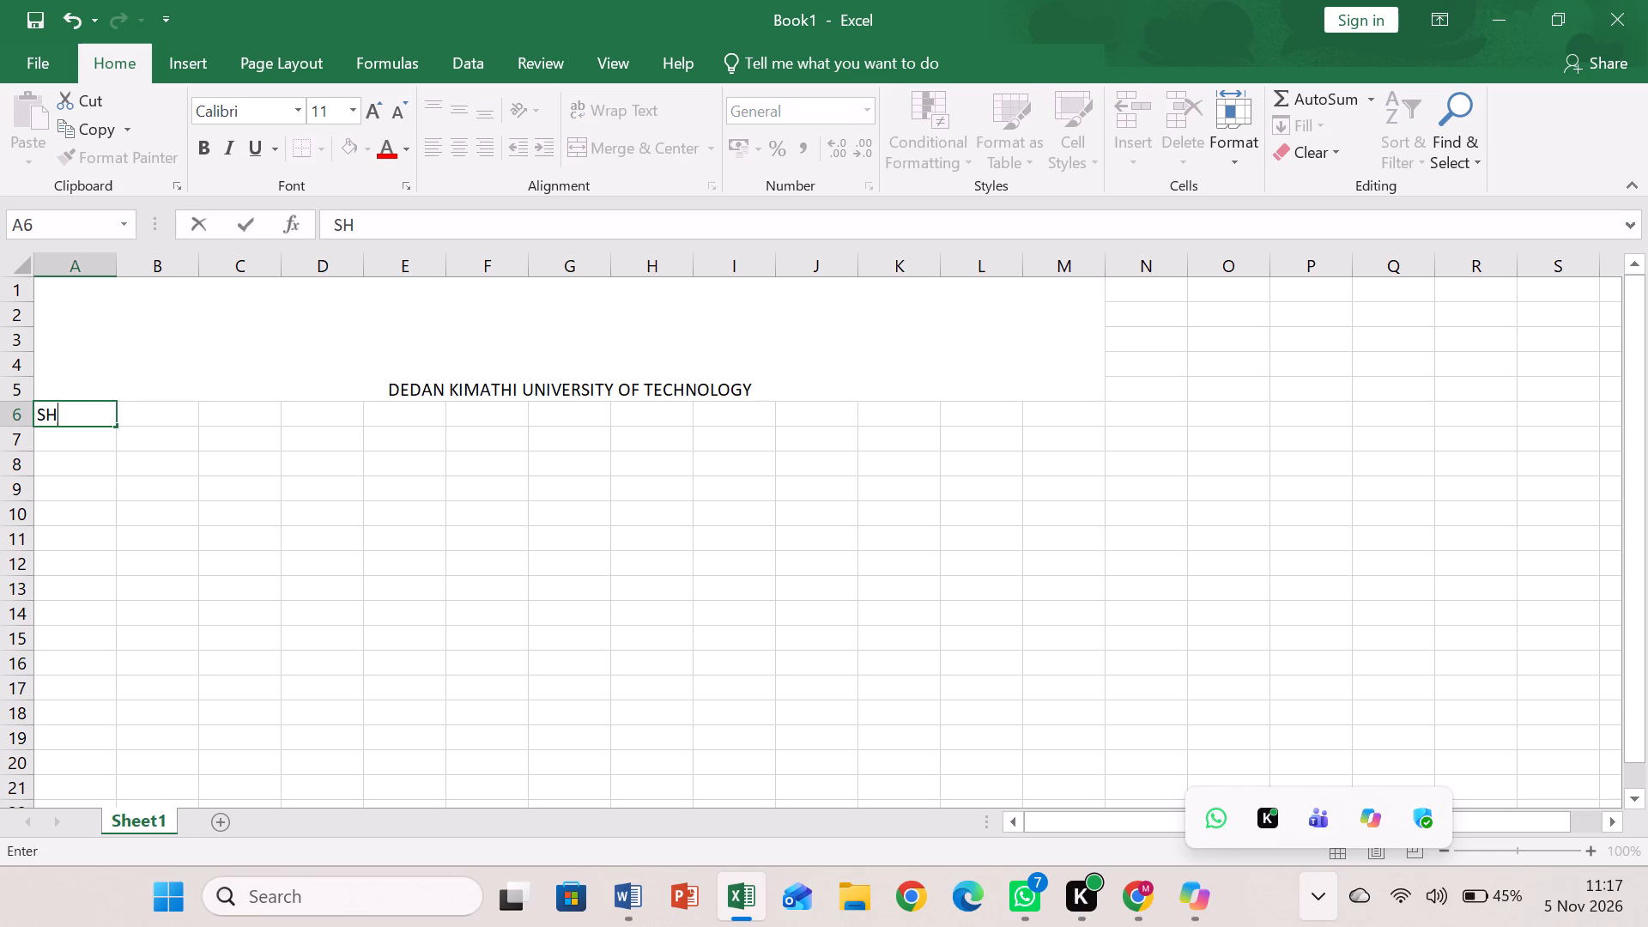
{"action": "key", "text": "BackSpace"}
{"action": "type", "text": "CHOOLOF SCIENCE"}
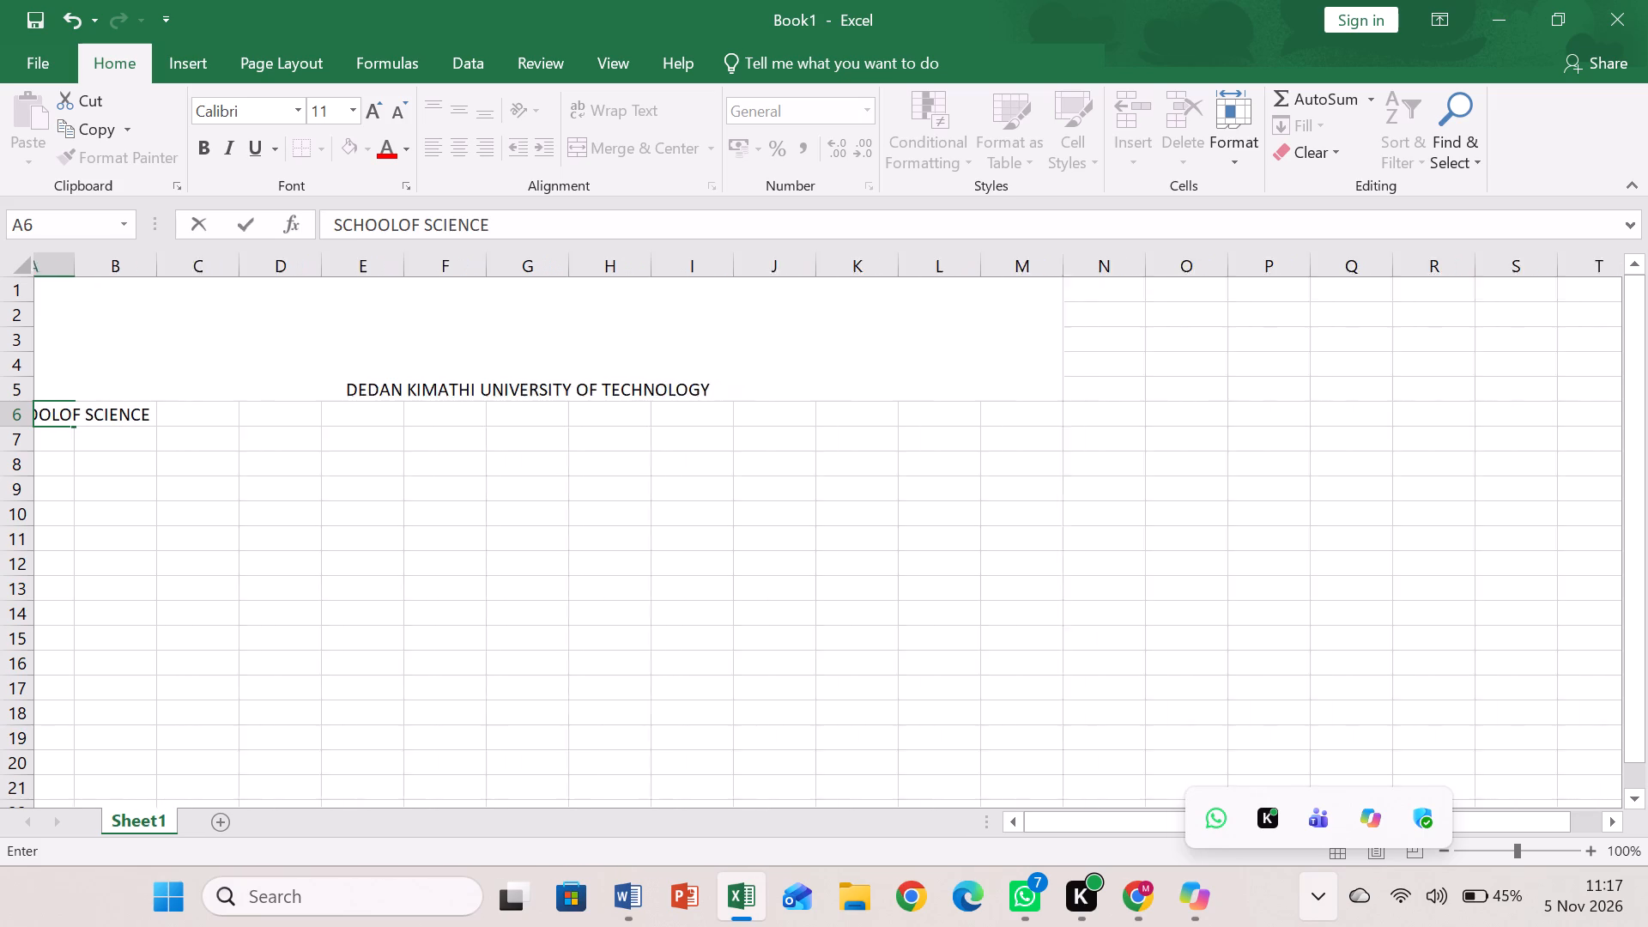
{"action": "scroll", "coordinate": [500, 413], "scroll_direction": "right", "scroll_amount": 3}
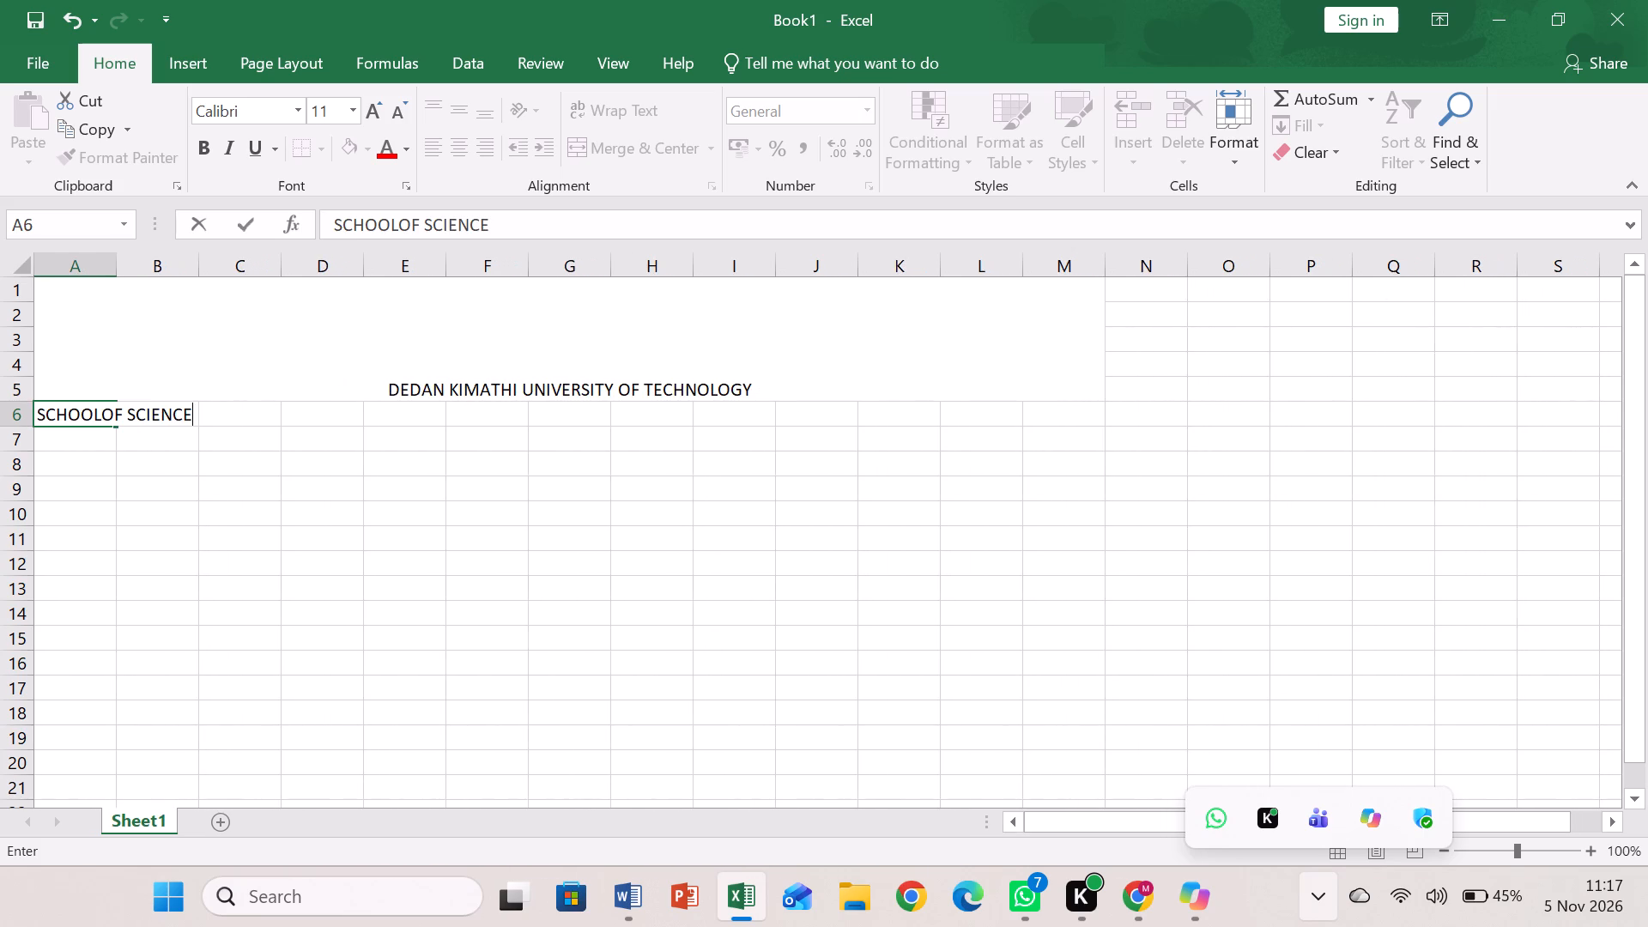
{"action": "key", "text": "Return"}
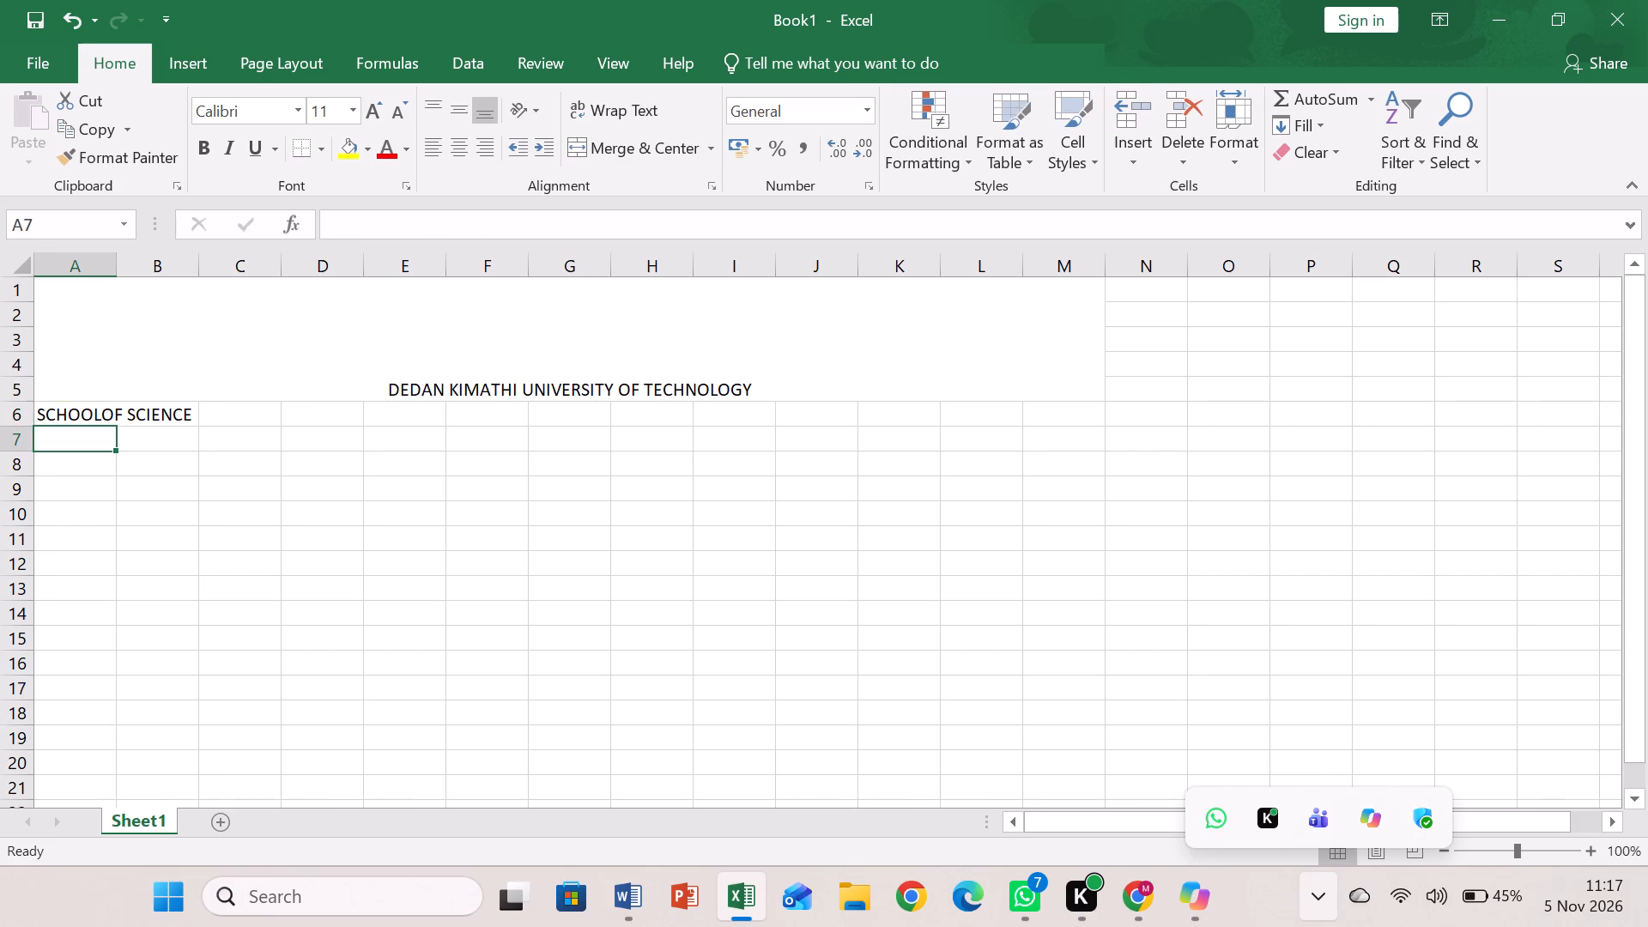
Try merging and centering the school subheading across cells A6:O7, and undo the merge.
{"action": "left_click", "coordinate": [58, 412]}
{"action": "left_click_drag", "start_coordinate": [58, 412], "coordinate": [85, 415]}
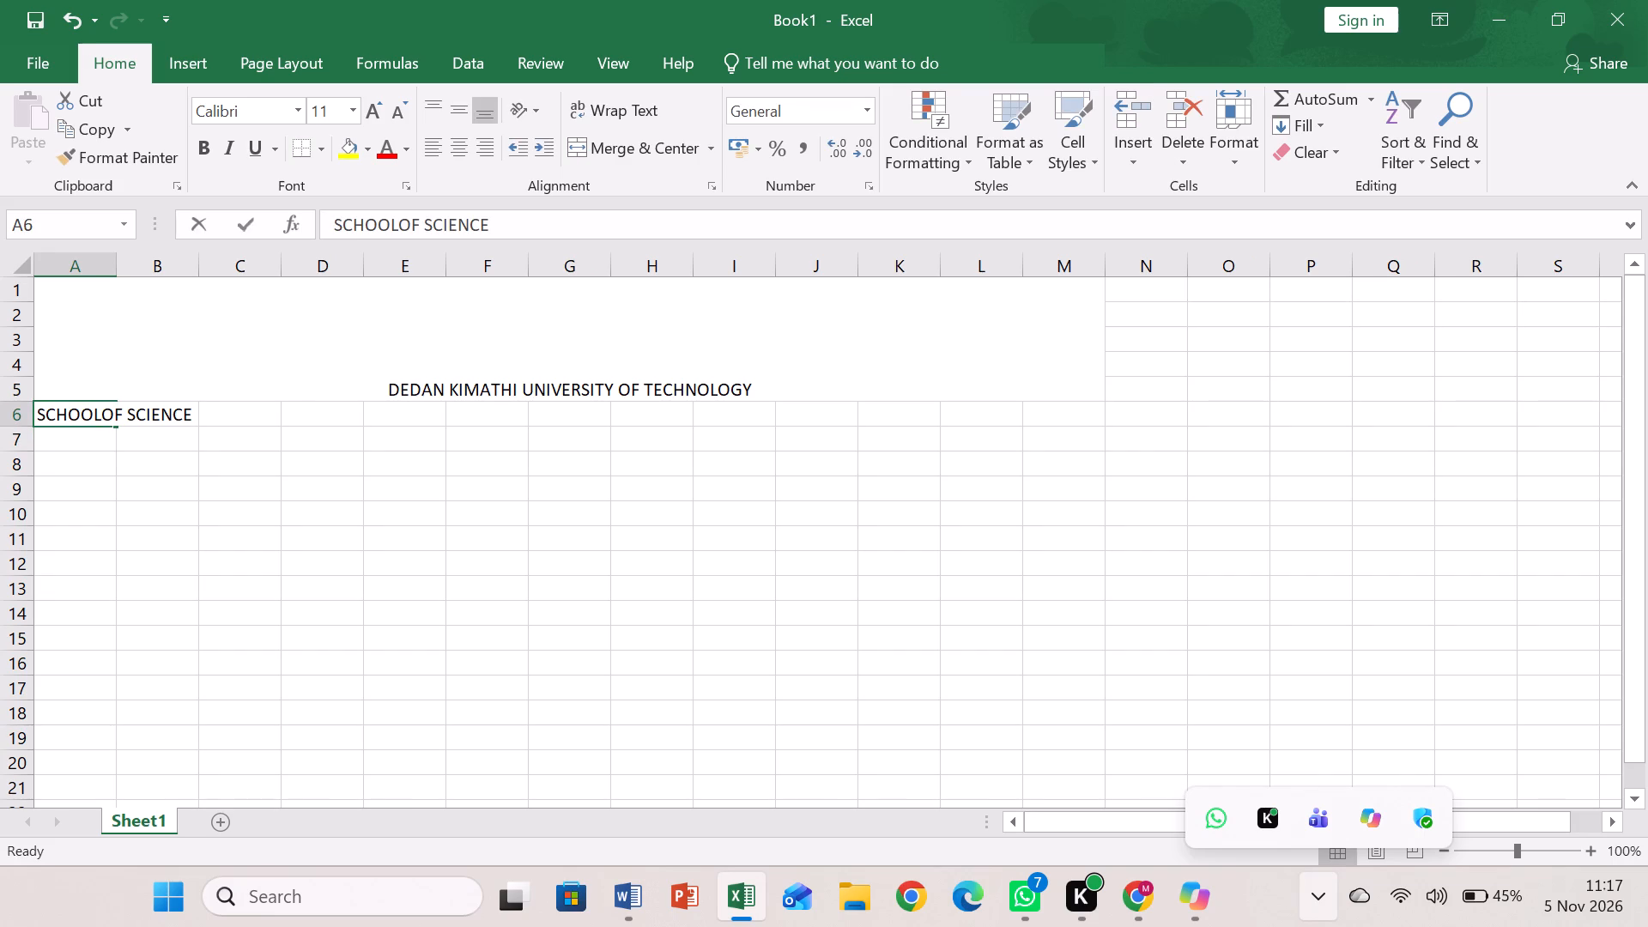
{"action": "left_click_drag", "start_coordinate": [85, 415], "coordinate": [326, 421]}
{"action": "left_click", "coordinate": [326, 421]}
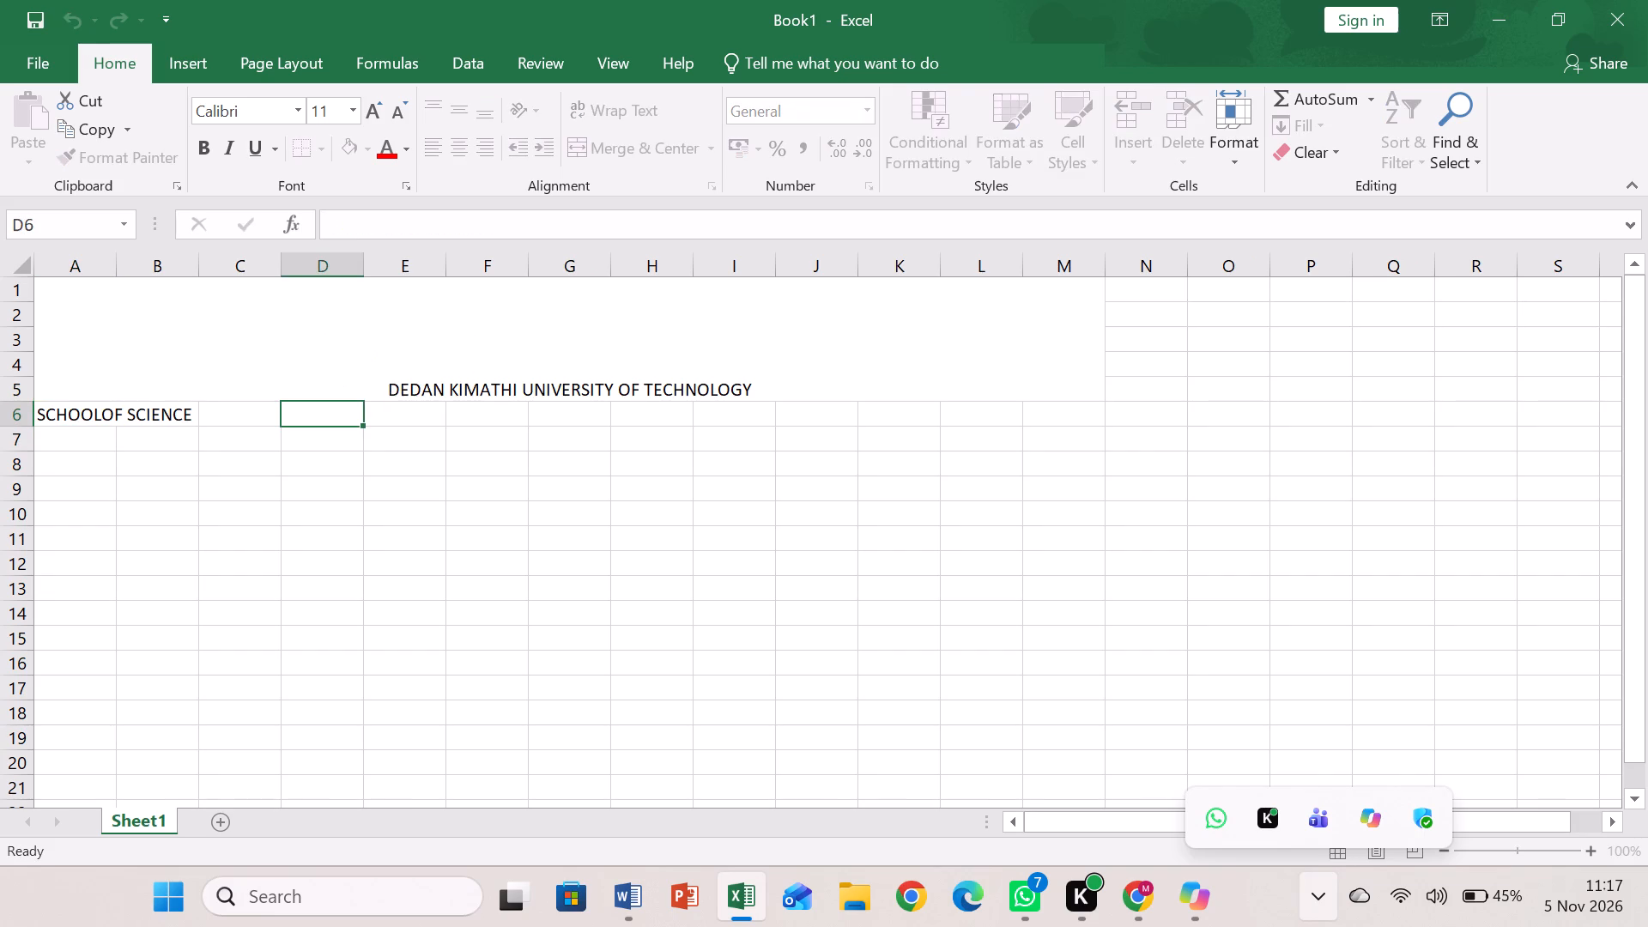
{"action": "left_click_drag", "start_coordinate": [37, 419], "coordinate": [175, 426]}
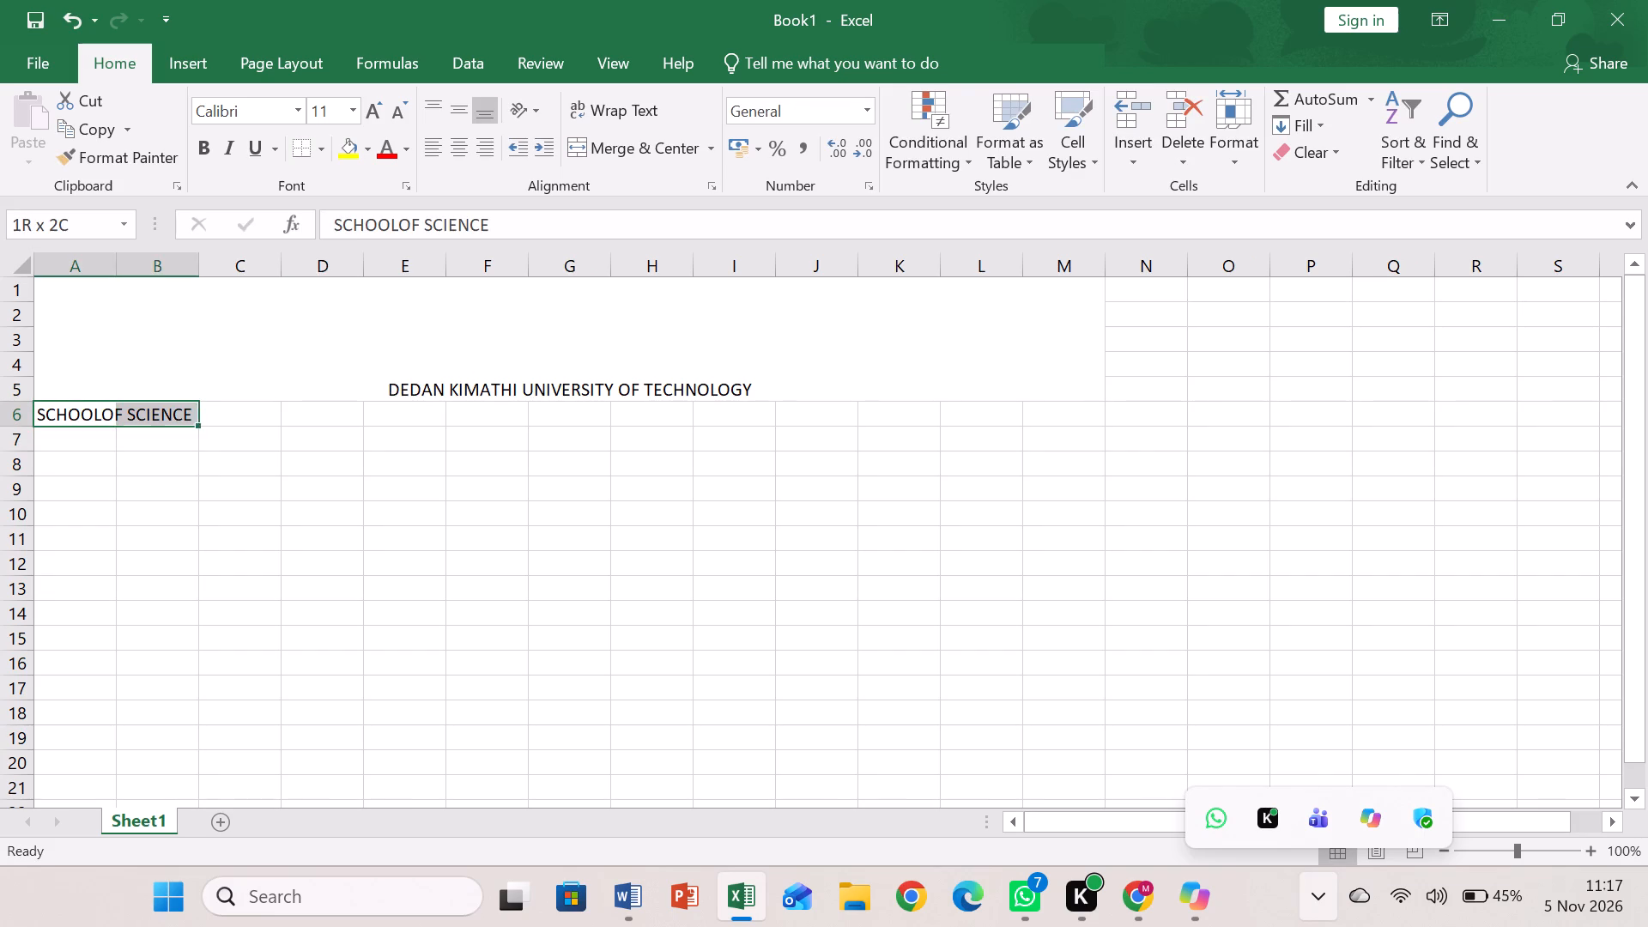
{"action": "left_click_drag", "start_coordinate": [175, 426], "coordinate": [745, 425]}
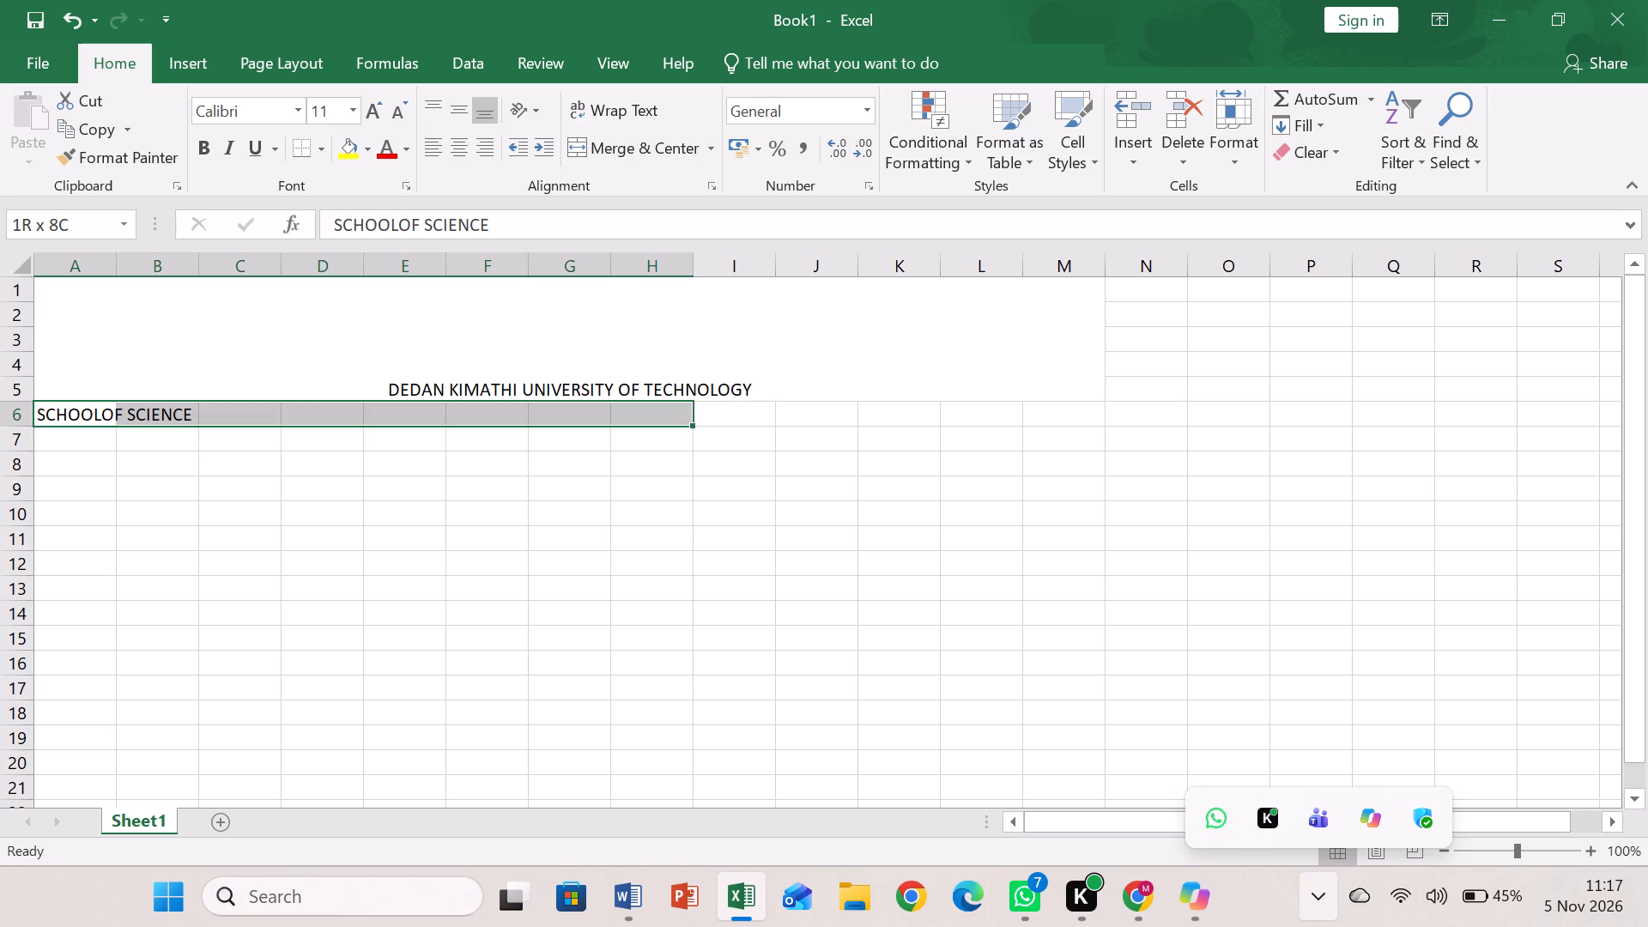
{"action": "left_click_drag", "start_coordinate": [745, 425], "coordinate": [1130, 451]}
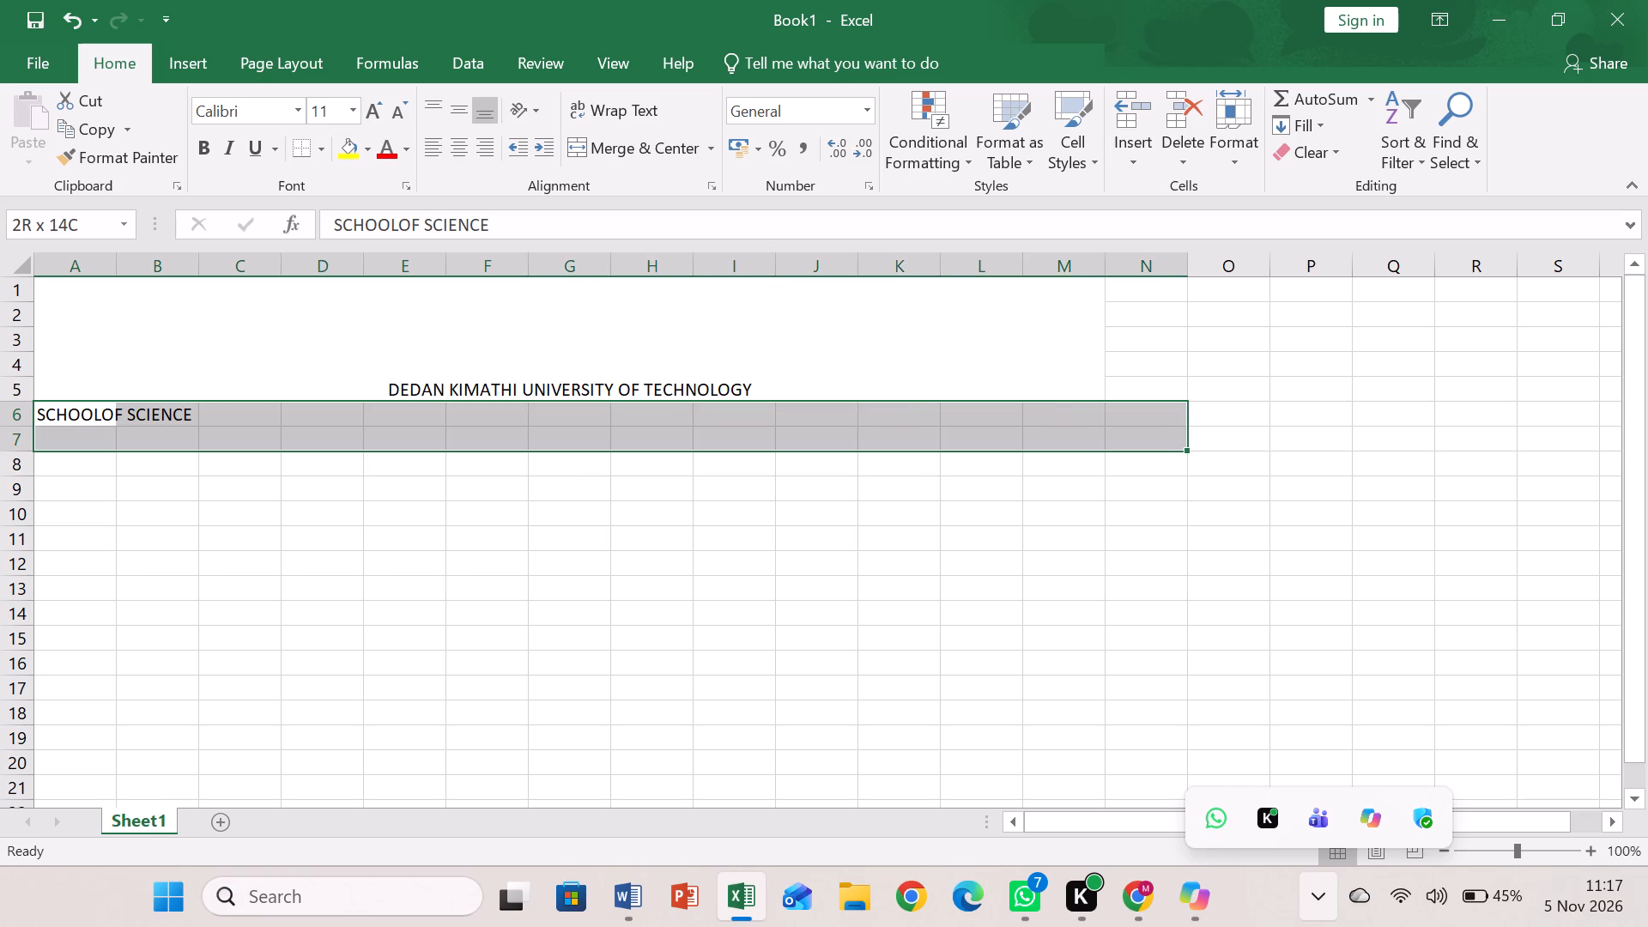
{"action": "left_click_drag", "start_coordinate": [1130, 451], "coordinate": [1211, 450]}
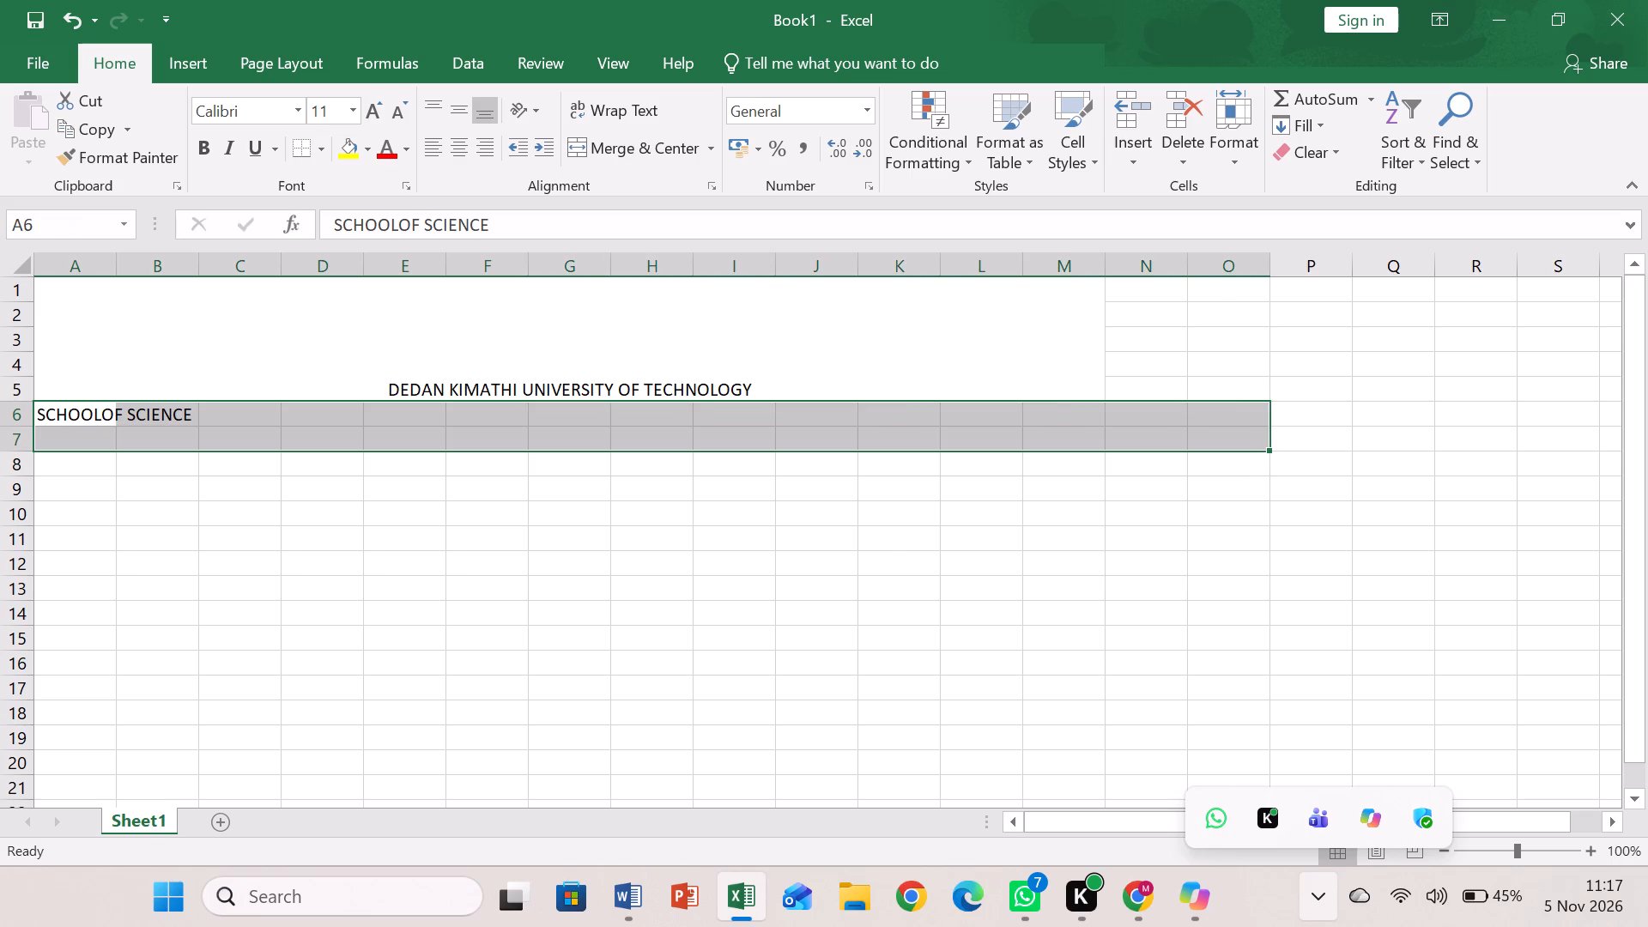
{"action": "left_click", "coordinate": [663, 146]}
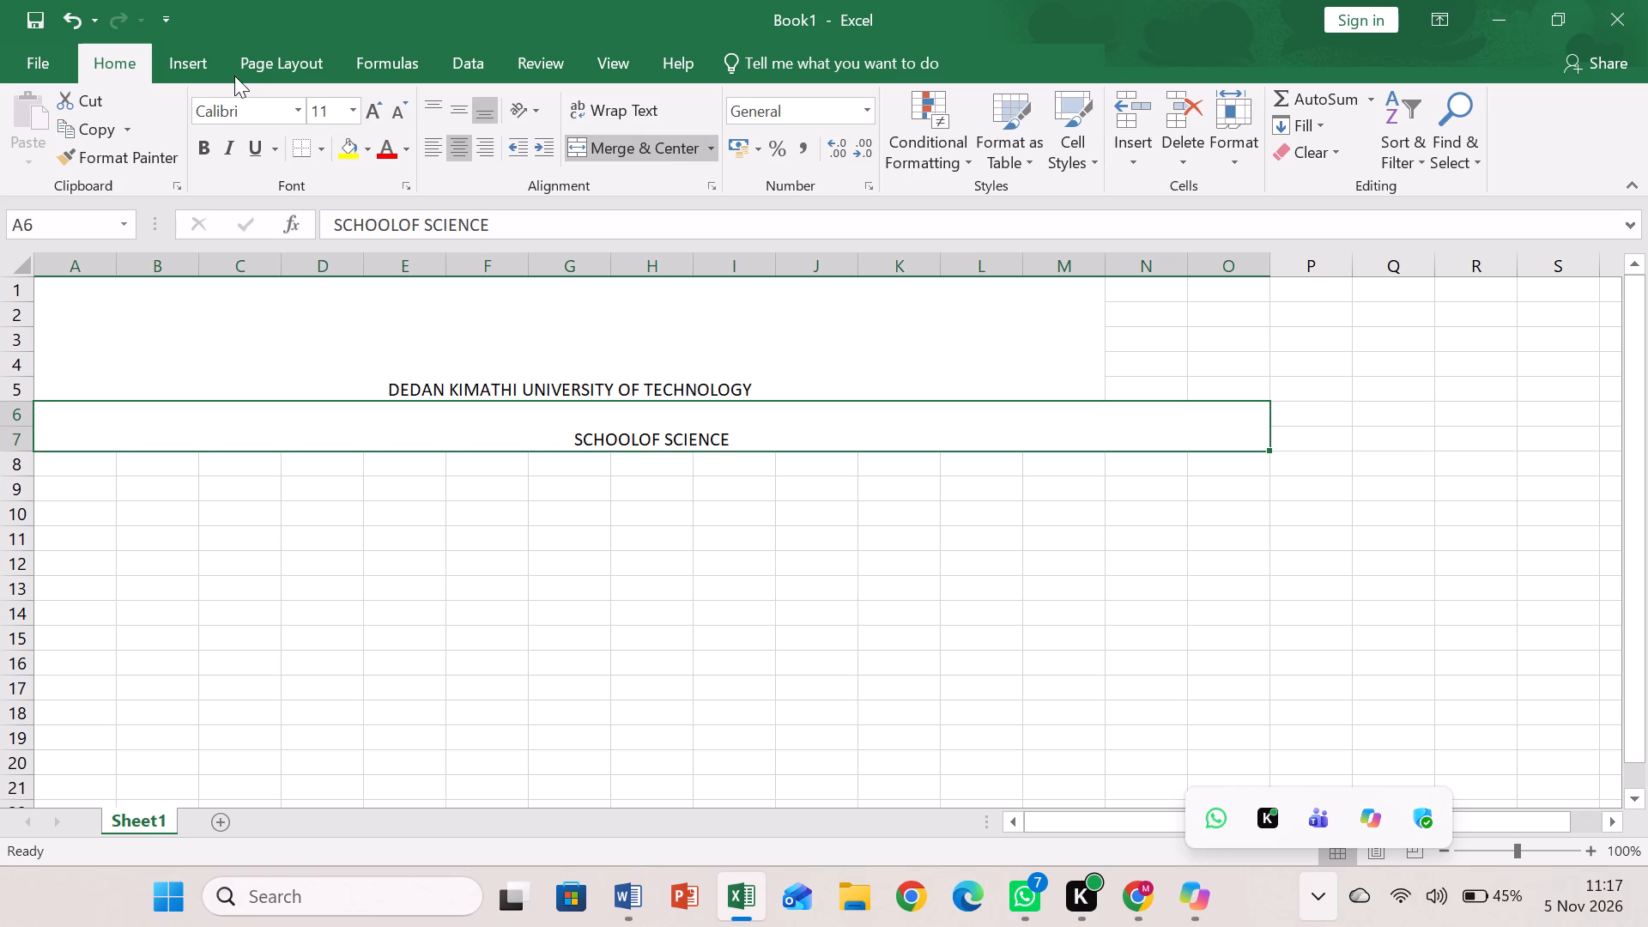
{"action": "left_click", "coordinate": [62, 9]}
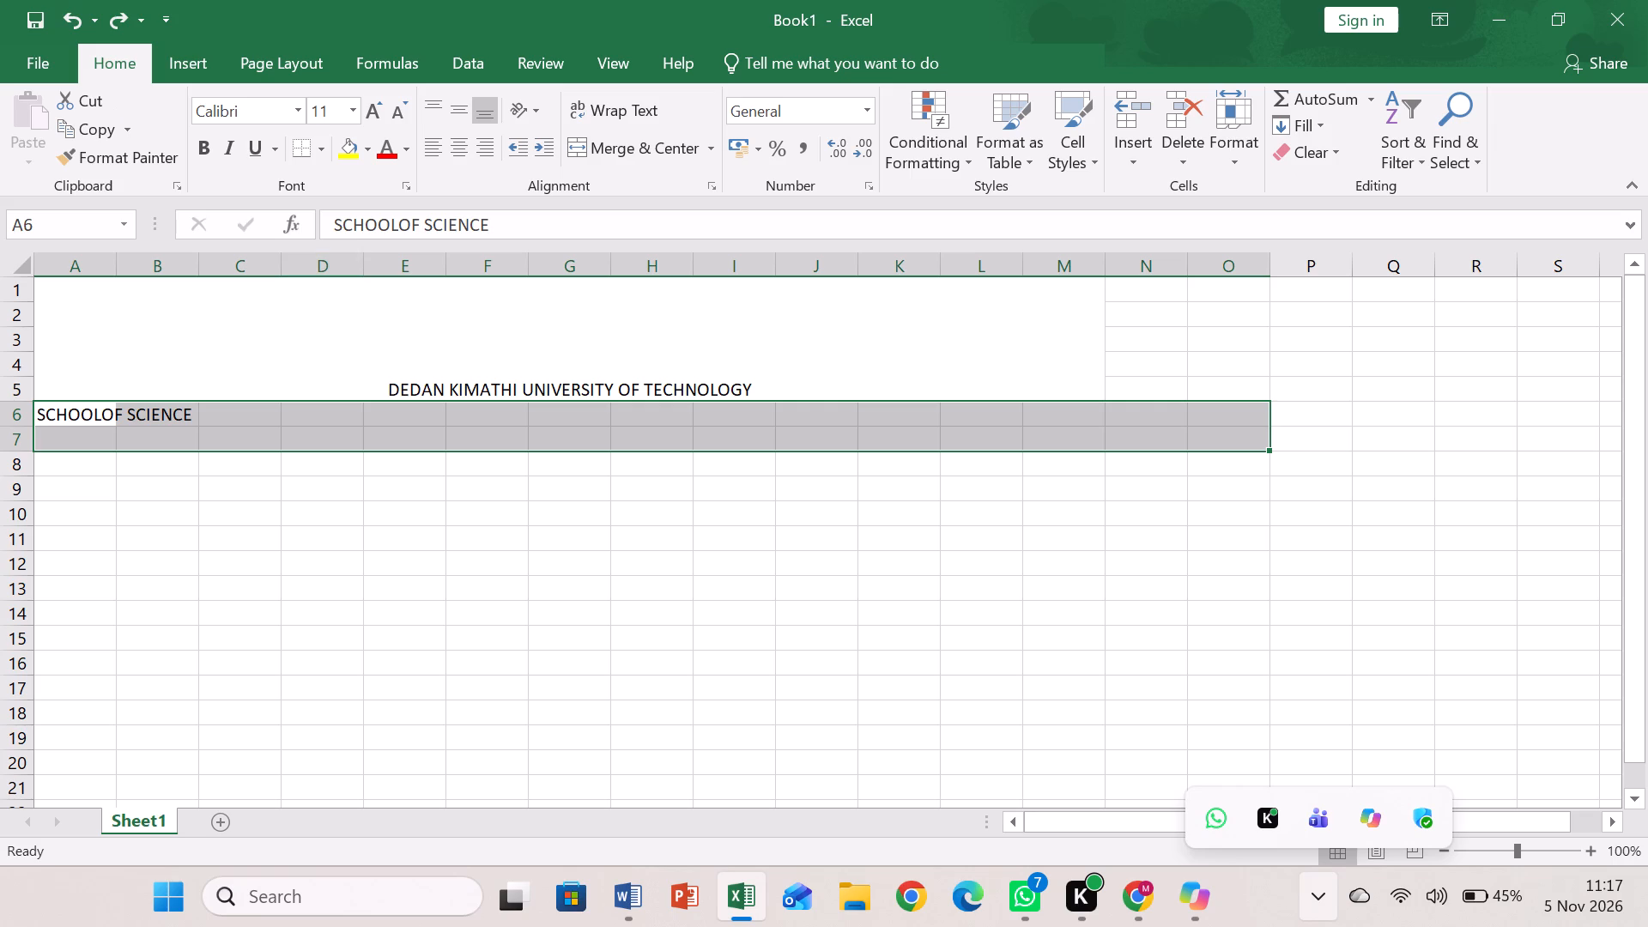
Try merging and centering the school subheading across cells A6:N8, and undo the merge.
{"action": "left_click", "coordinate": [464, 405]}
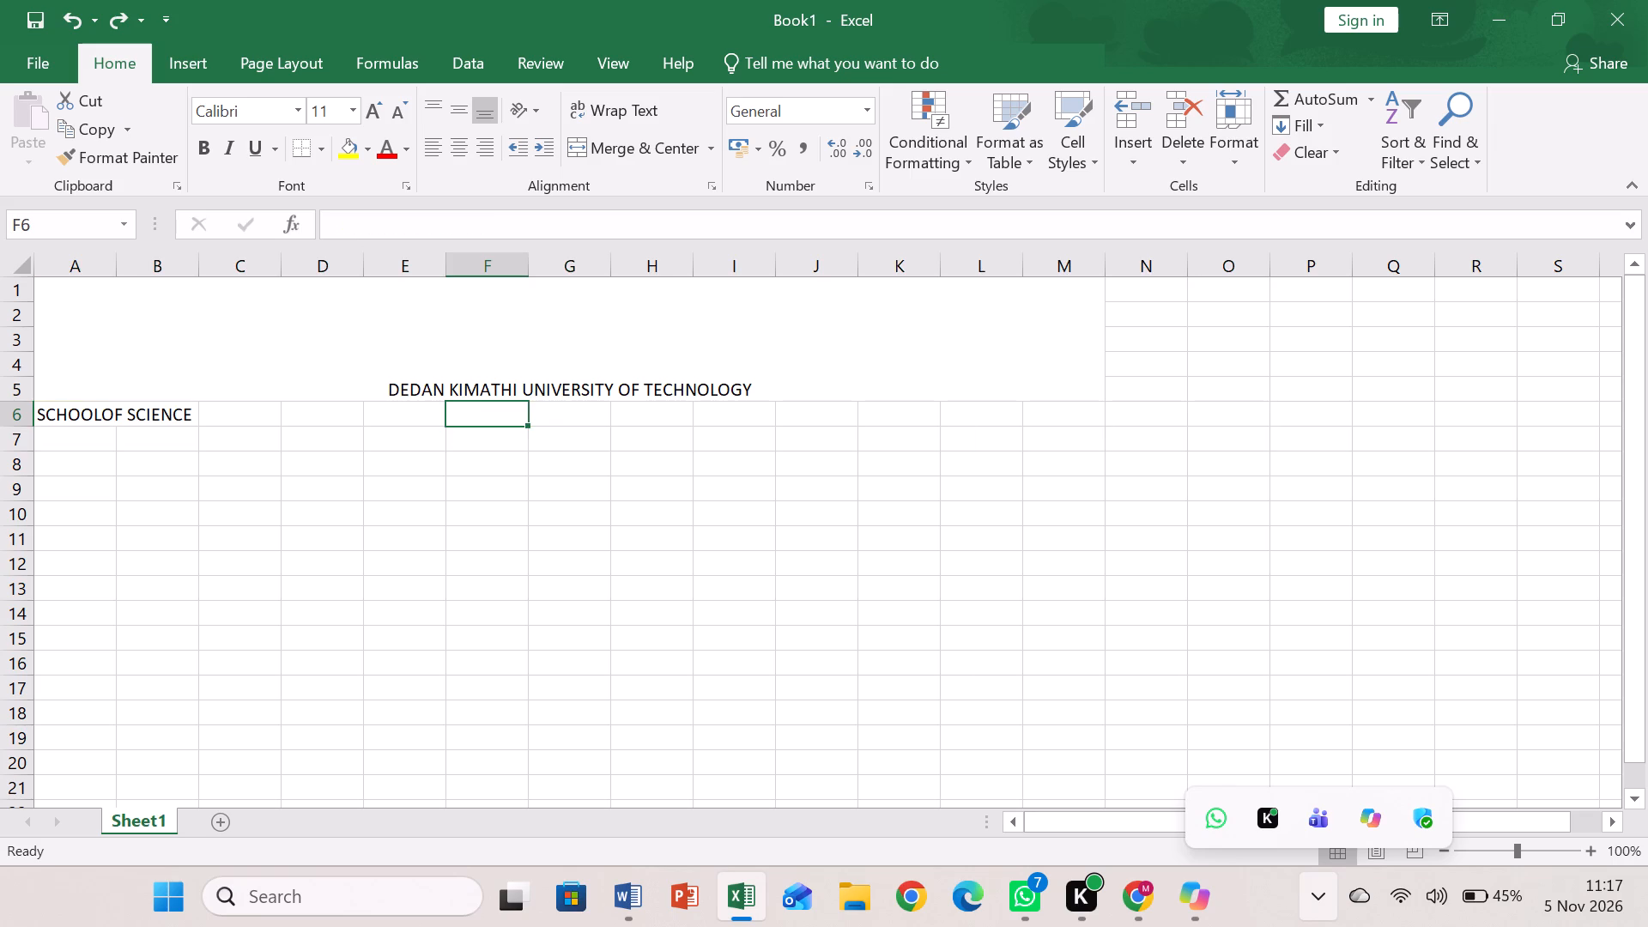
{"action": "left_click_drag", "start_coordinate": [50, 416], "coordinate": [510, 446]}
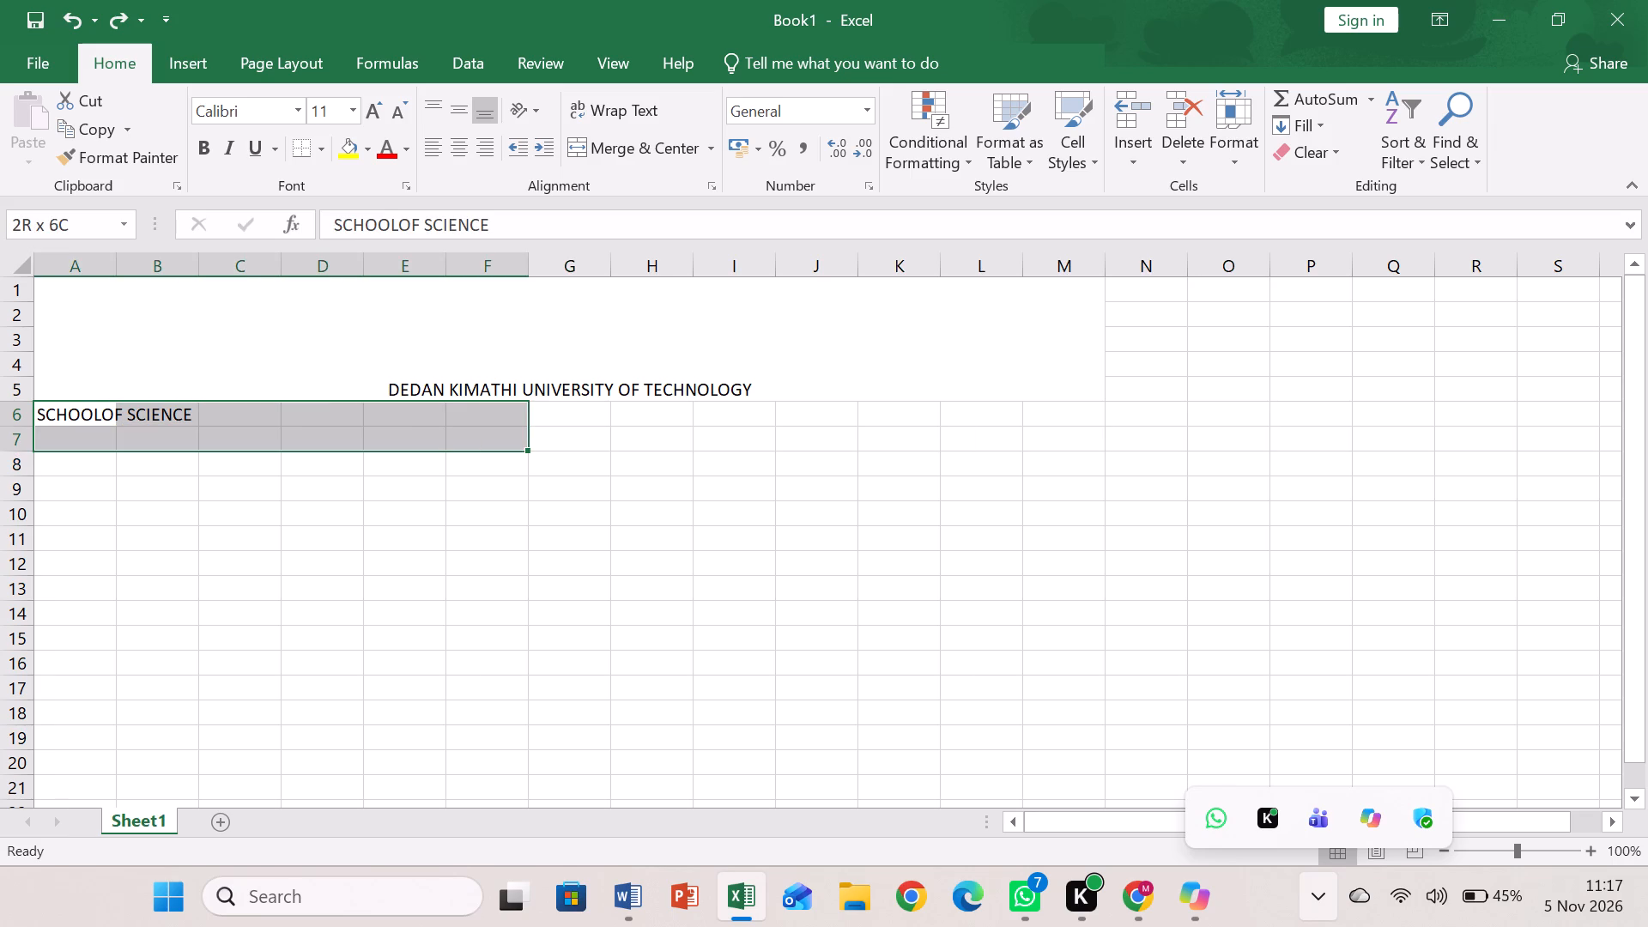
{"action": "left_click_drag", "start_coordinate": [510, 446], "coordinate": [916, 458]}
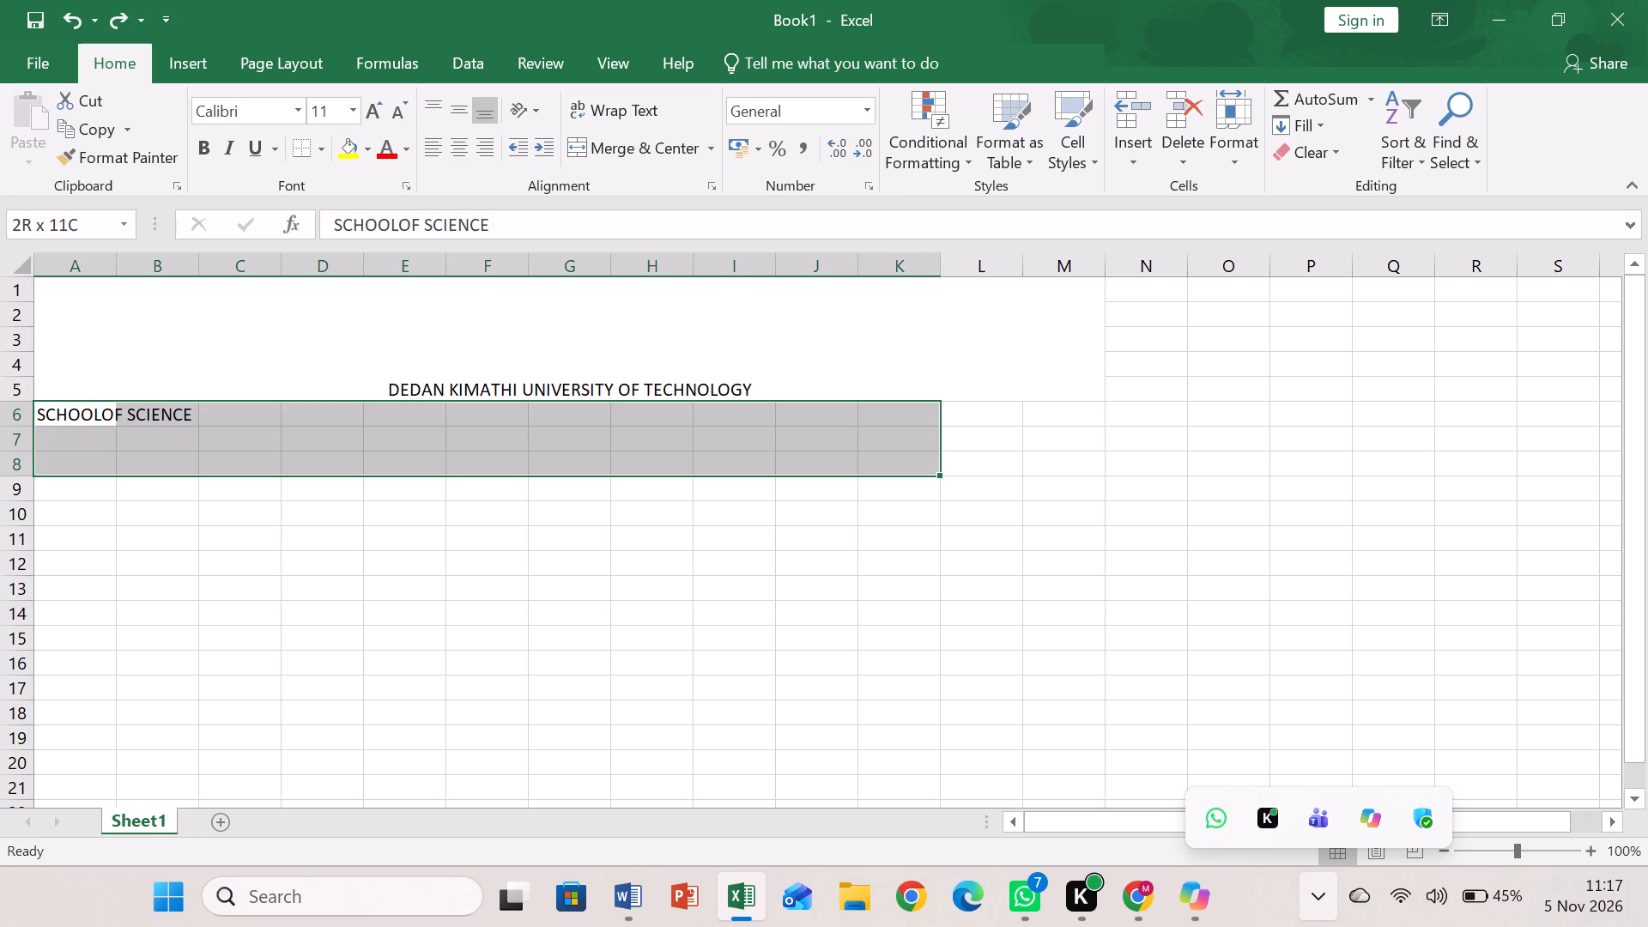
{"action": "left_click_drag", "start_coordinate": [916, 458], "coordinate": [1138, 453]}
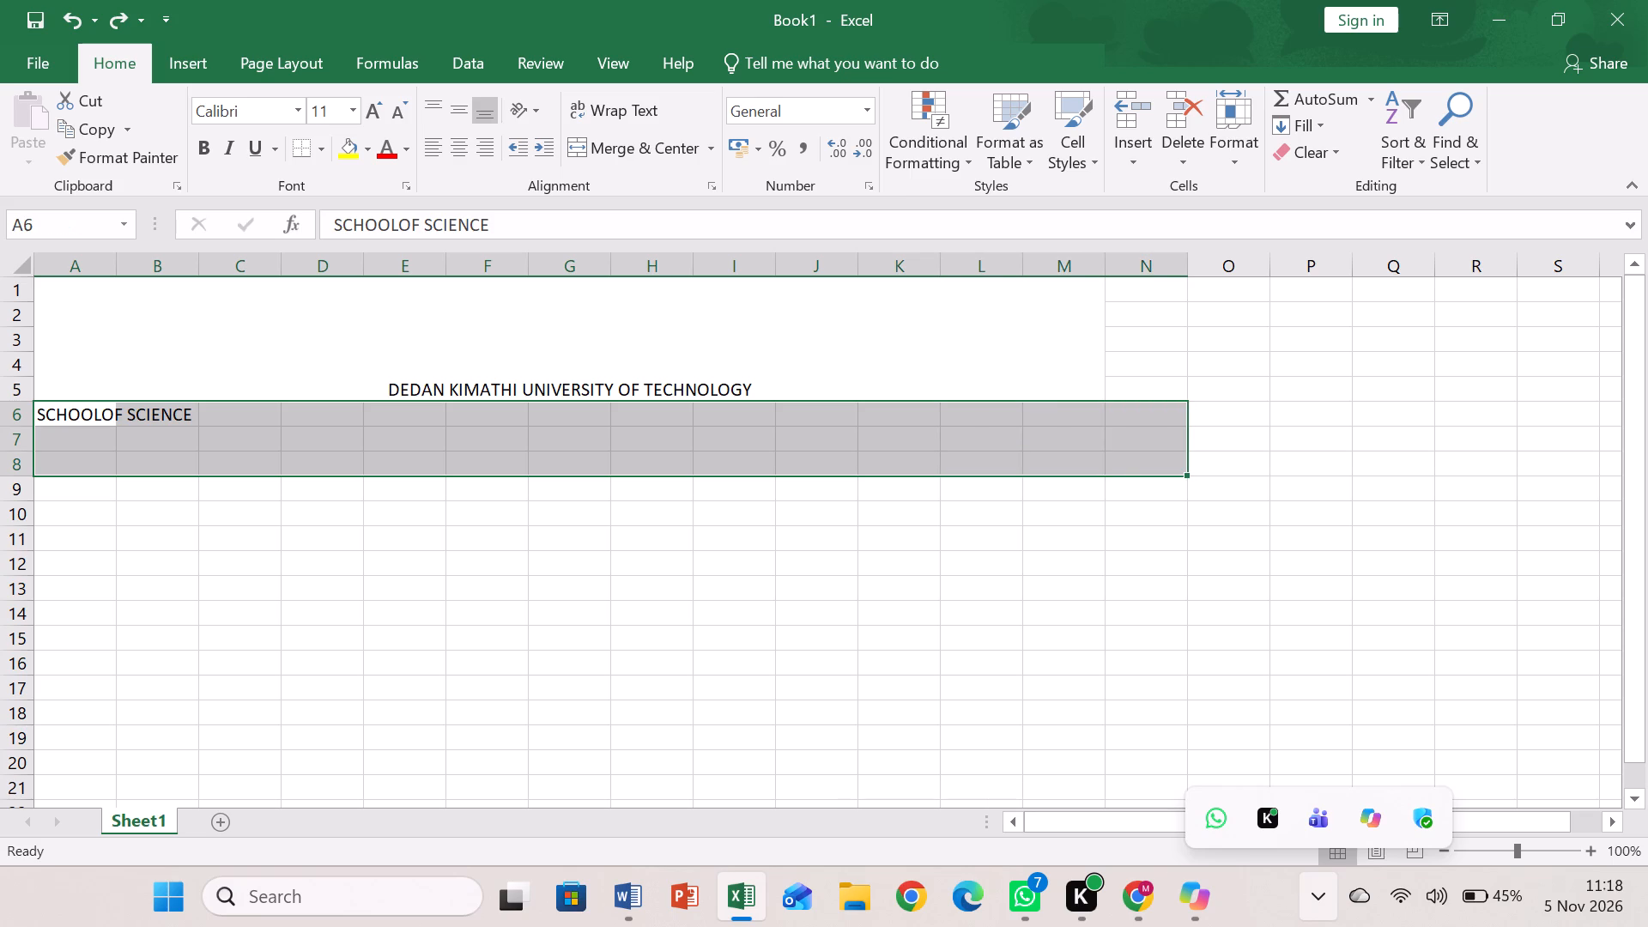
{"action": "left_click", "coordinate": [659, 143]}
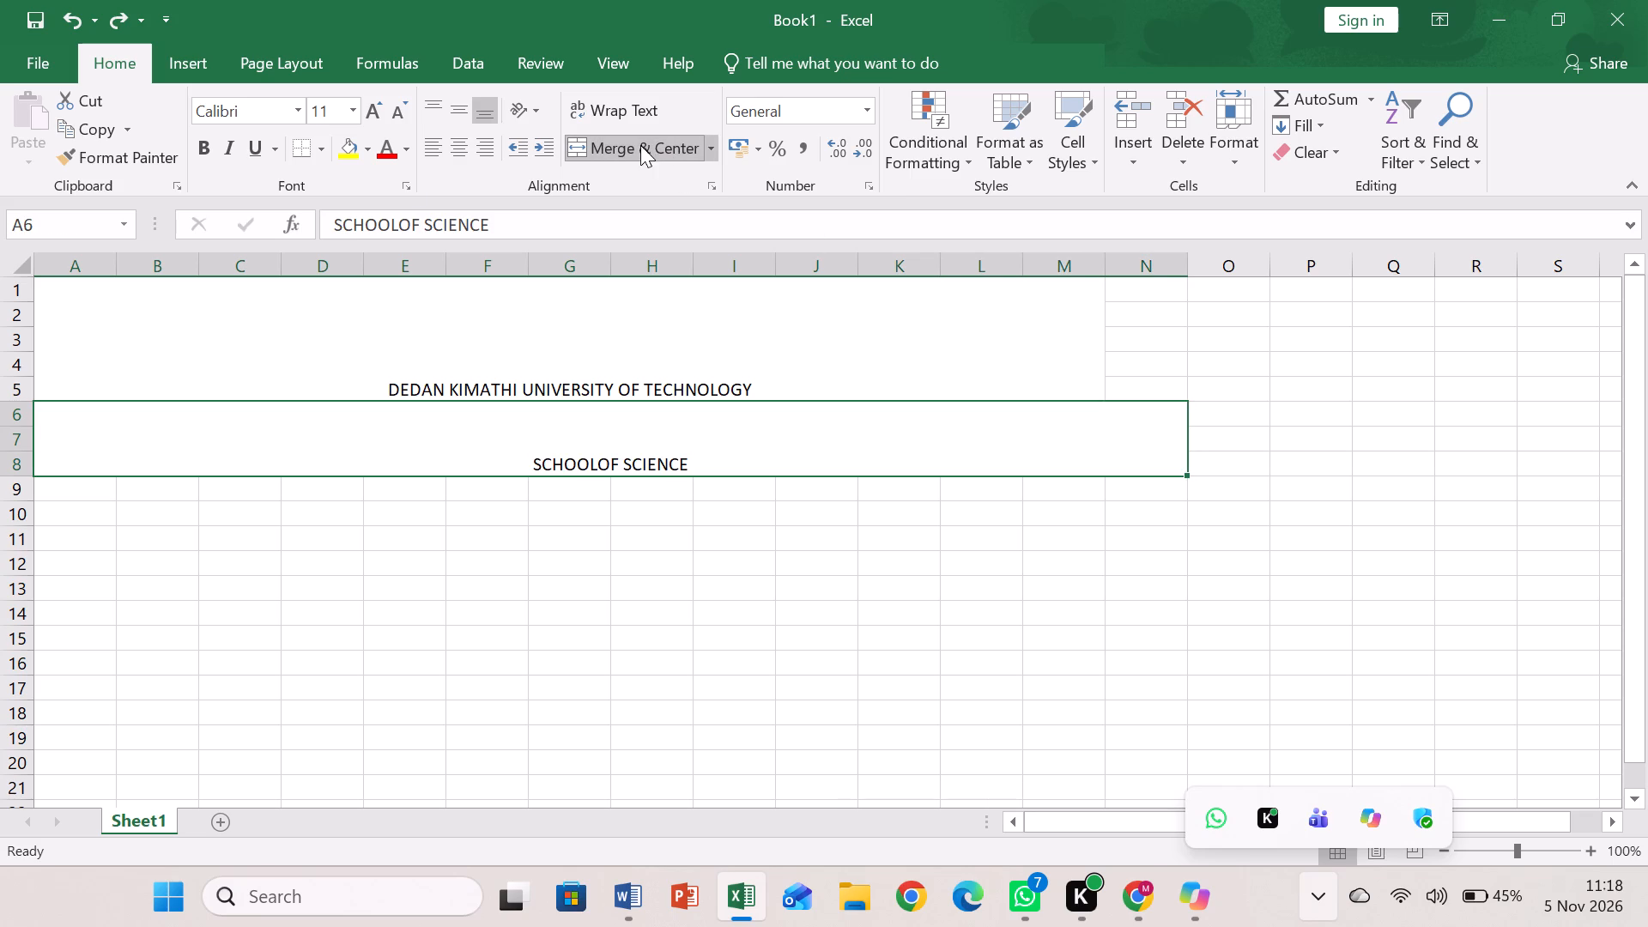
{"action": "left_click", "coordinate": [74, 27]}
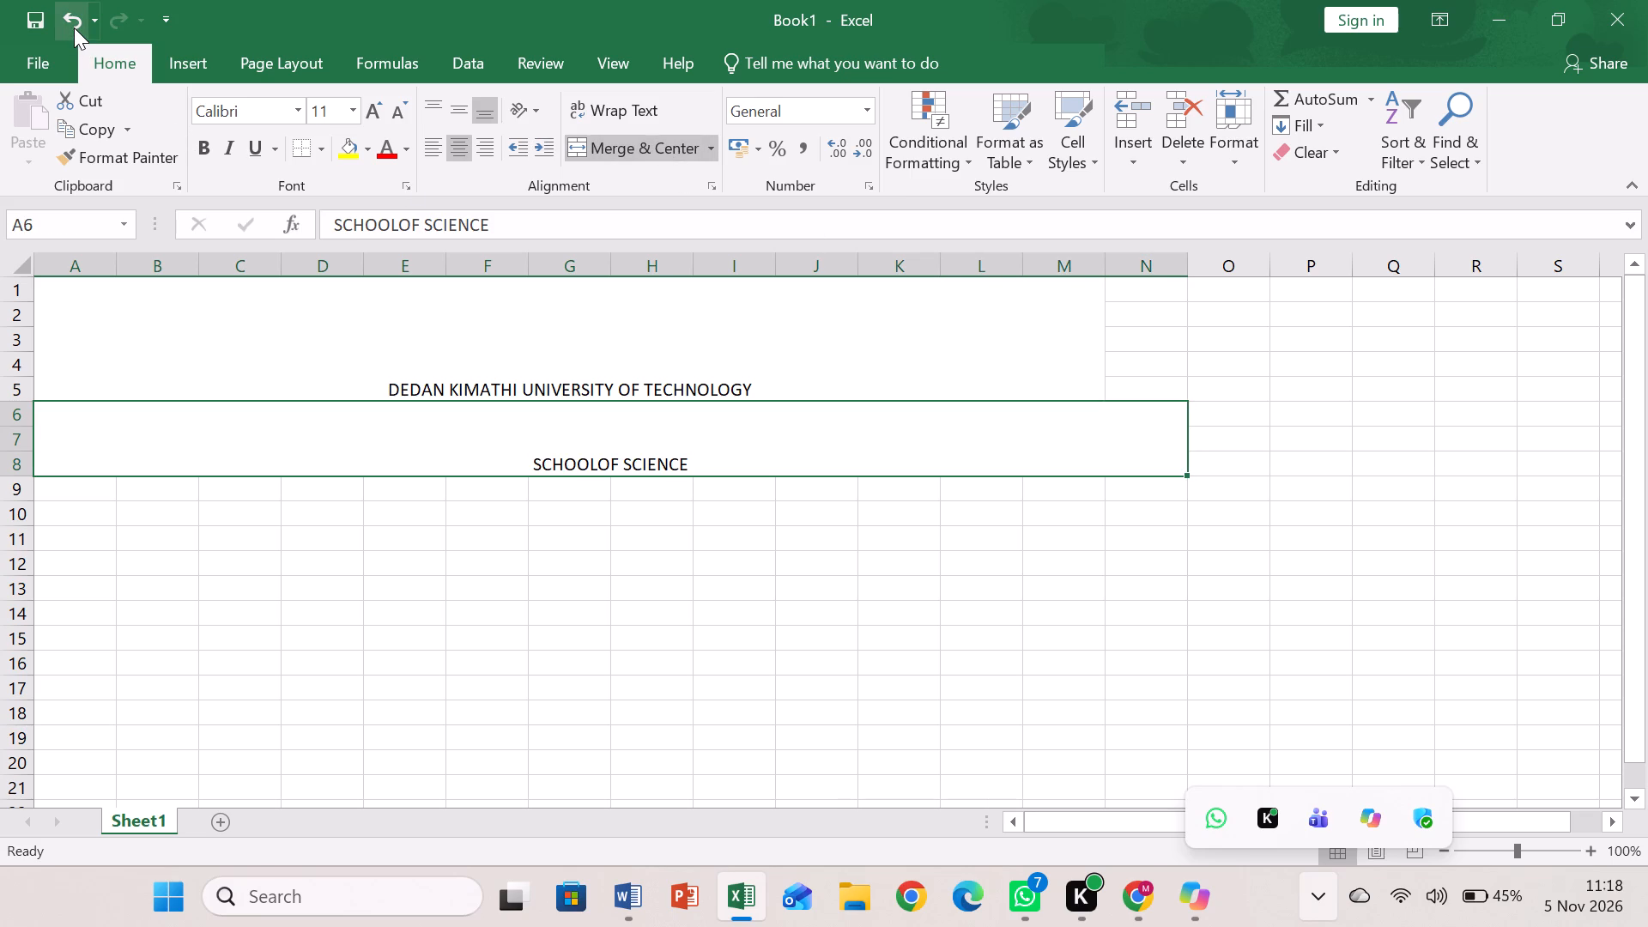
Merge and center the school subheading across cells A6:N7, below the university heading.
{"action": "left_click", "coordinate": [152, 352]}
{"action": "left_click_drag", "start_coordinate": [77, 415], "coordinate": [86, 421]}
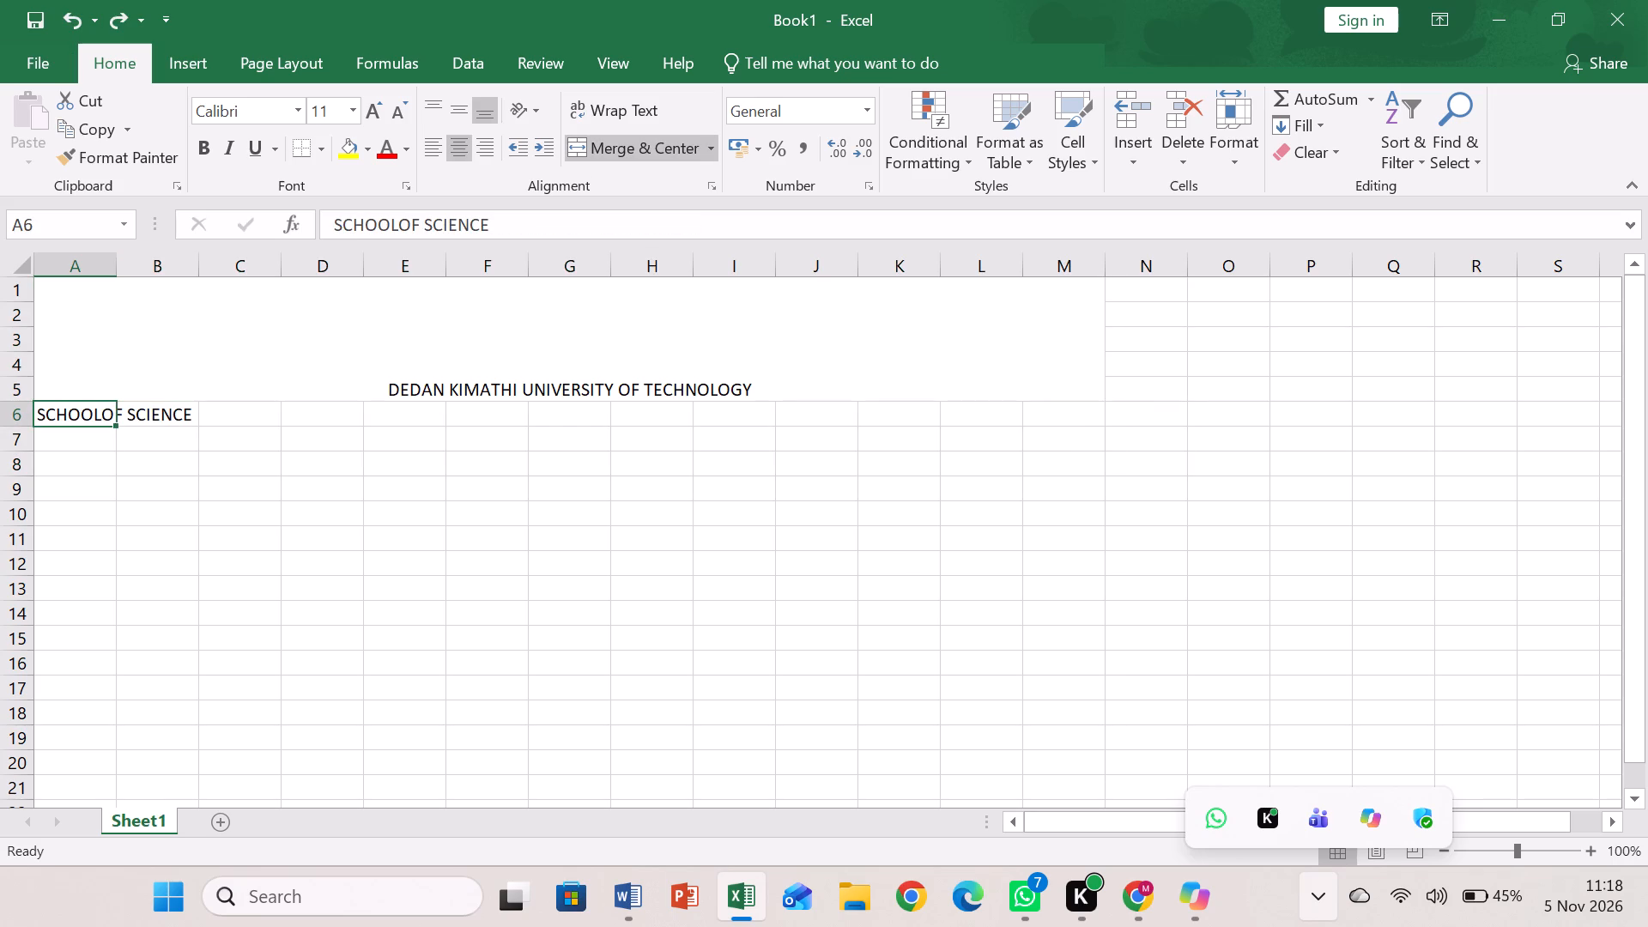
{"action": "left_click_drag", "start_coordinate": [86, 421], "coordinate": [717, 441]}
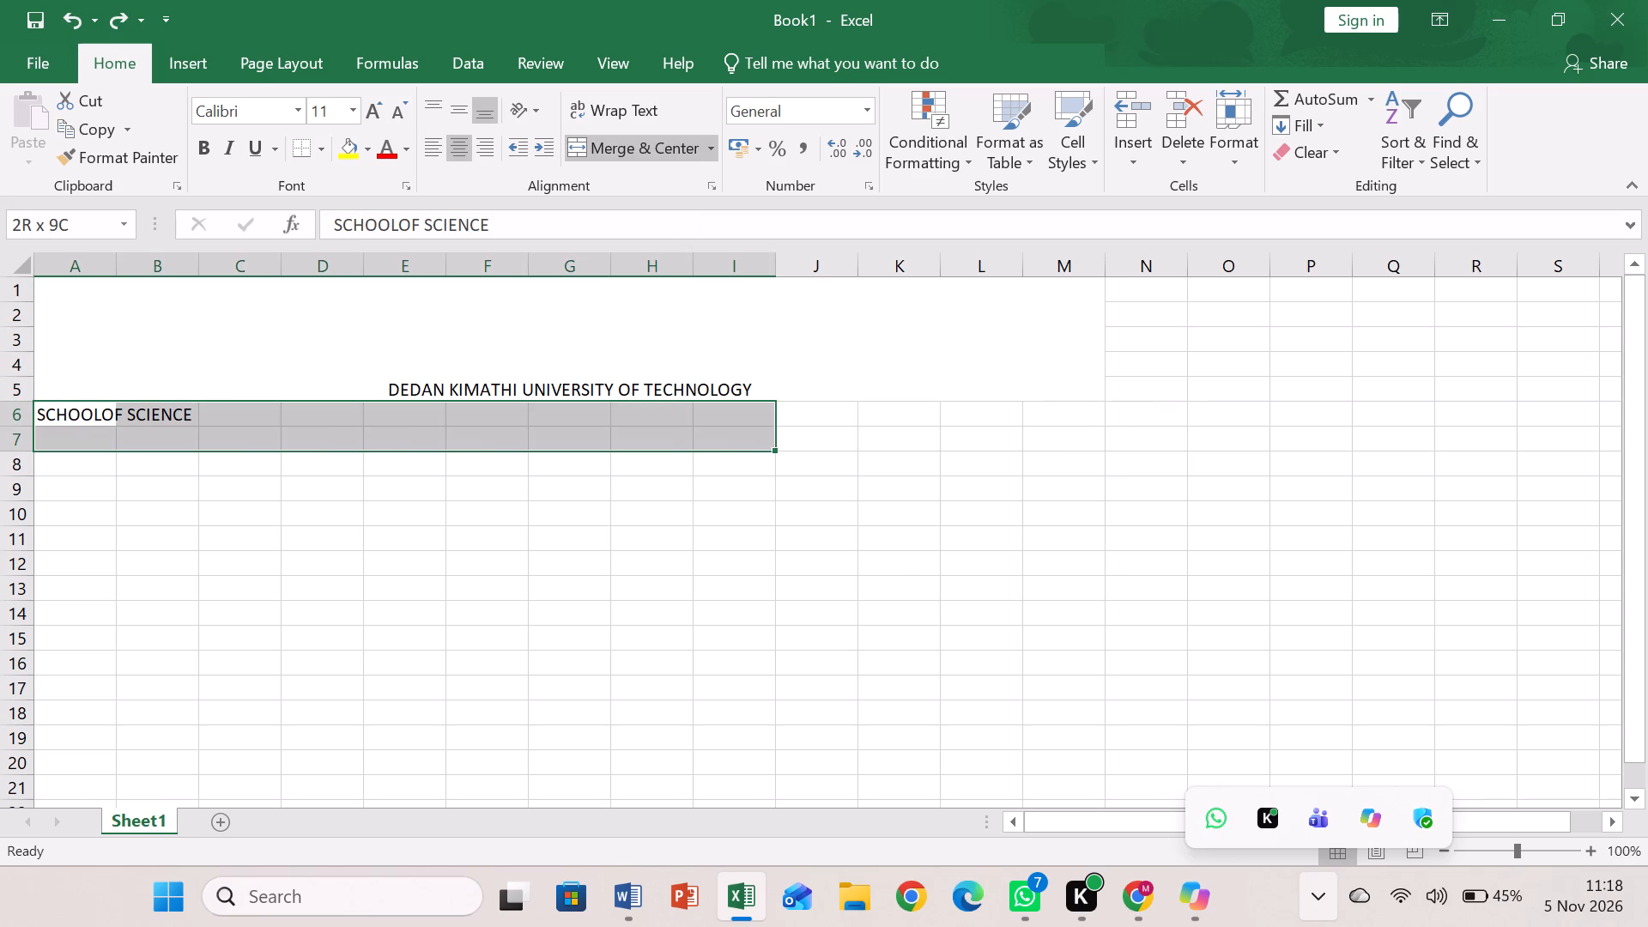
{"action": "left_click_drag", "start_coordinate": [717, 441], "coordinate": [1106, 414]}
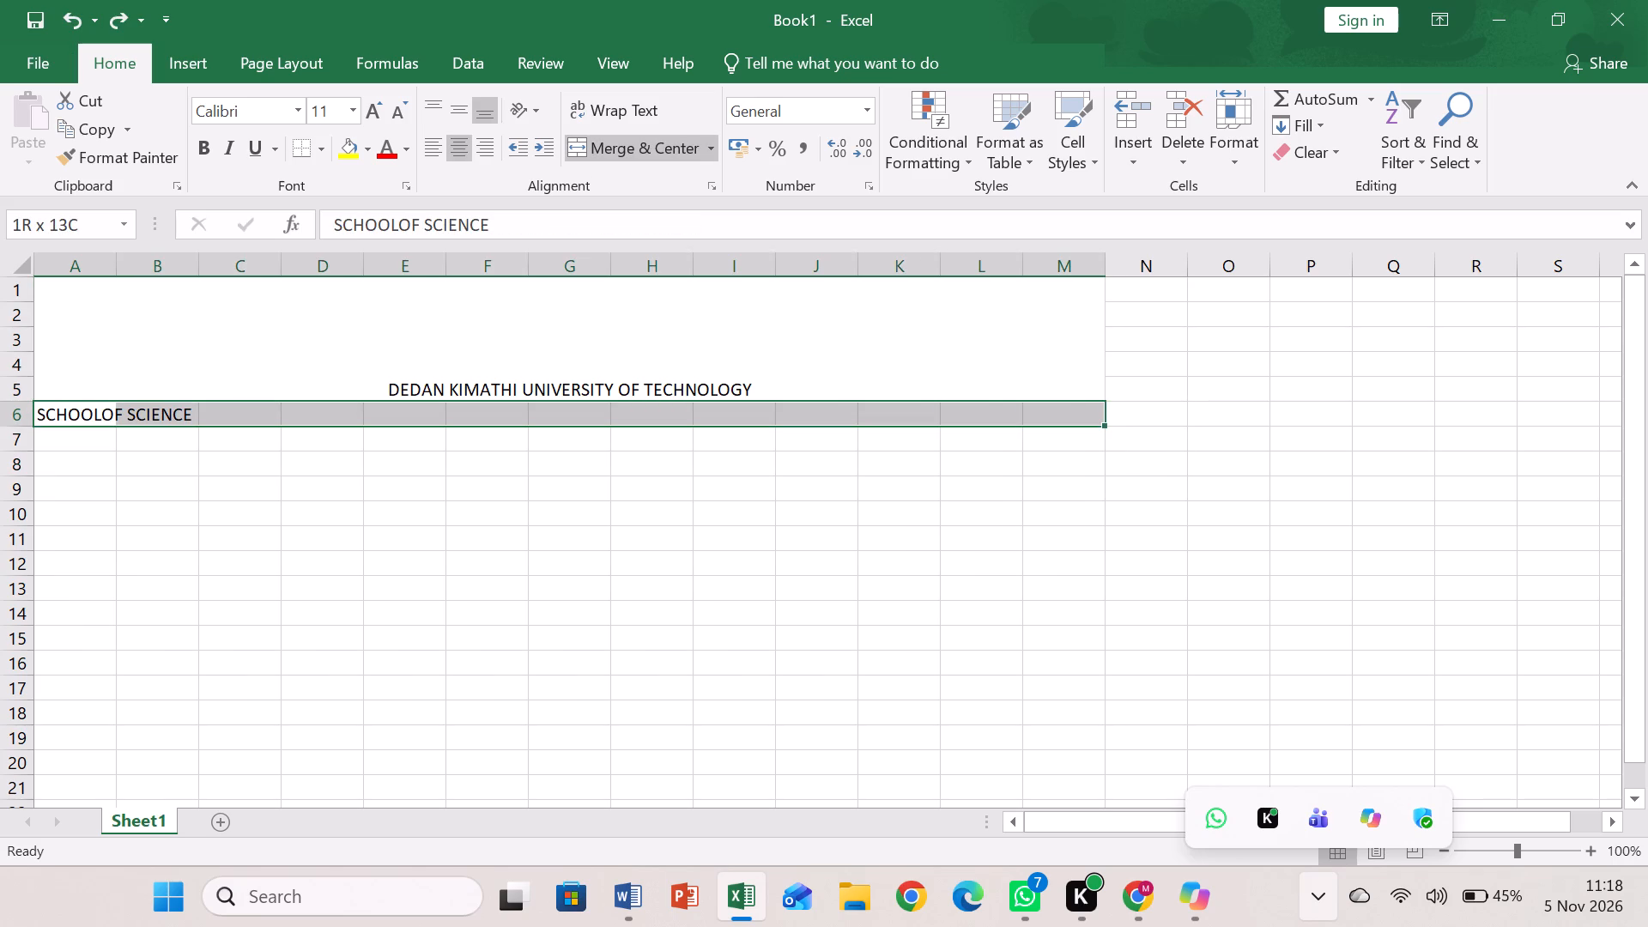
{"action": "left_click_drag", "start_coordinate": [1106, 414], "coordinate": [1127, 432]}
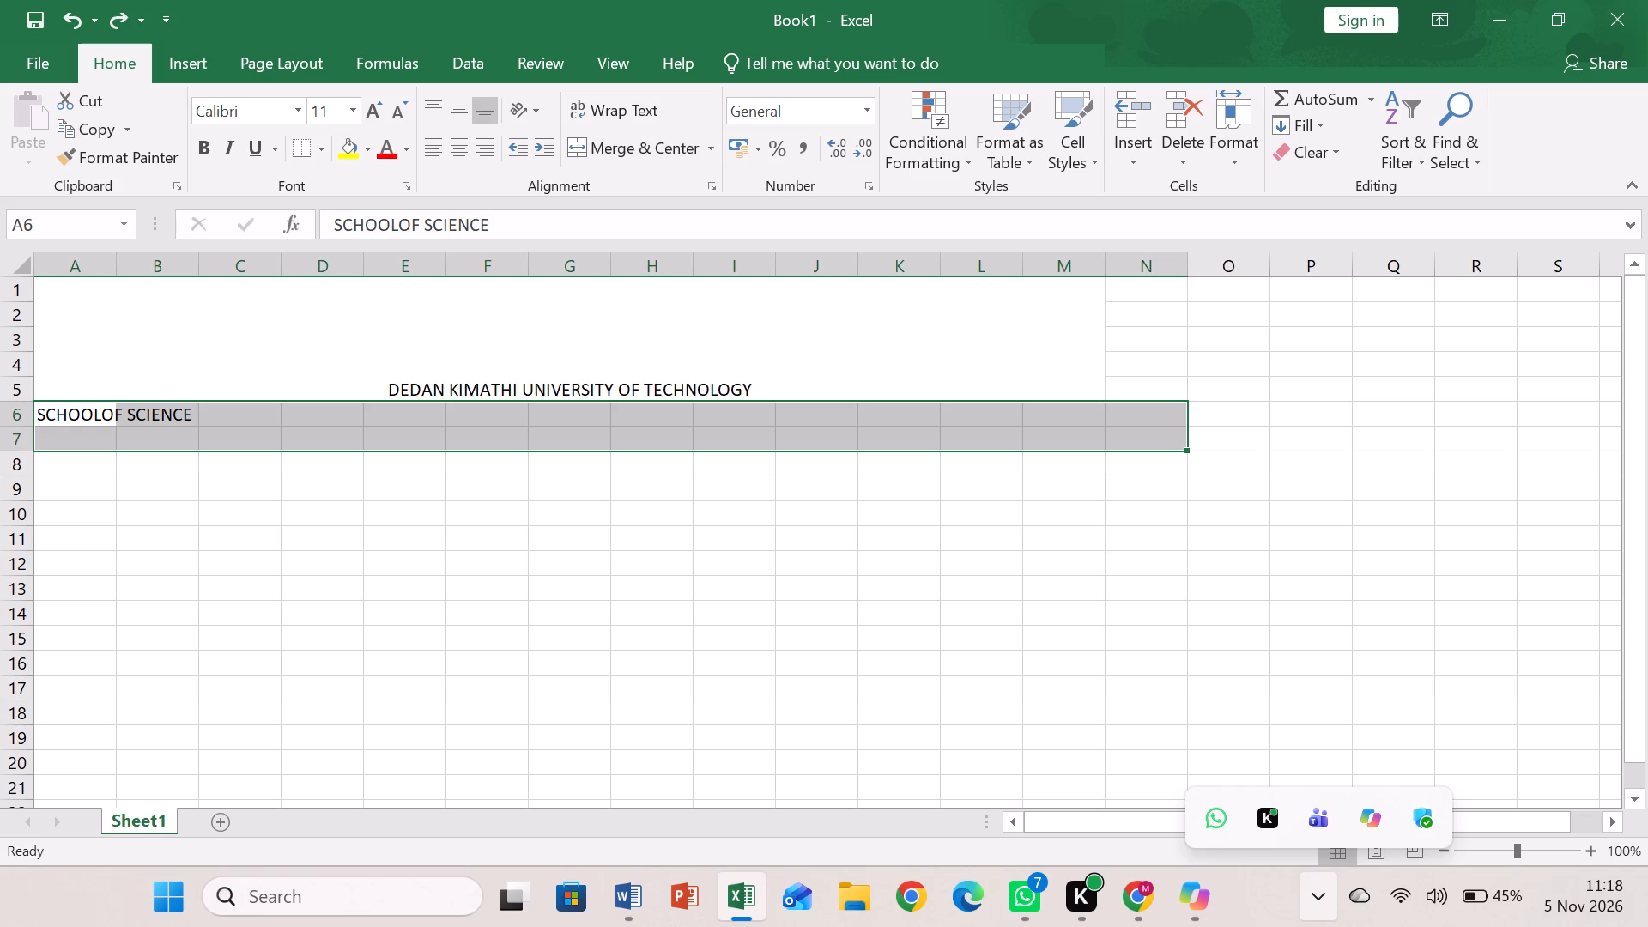
{"action": "left_click", "coordinate": [636, 142]}
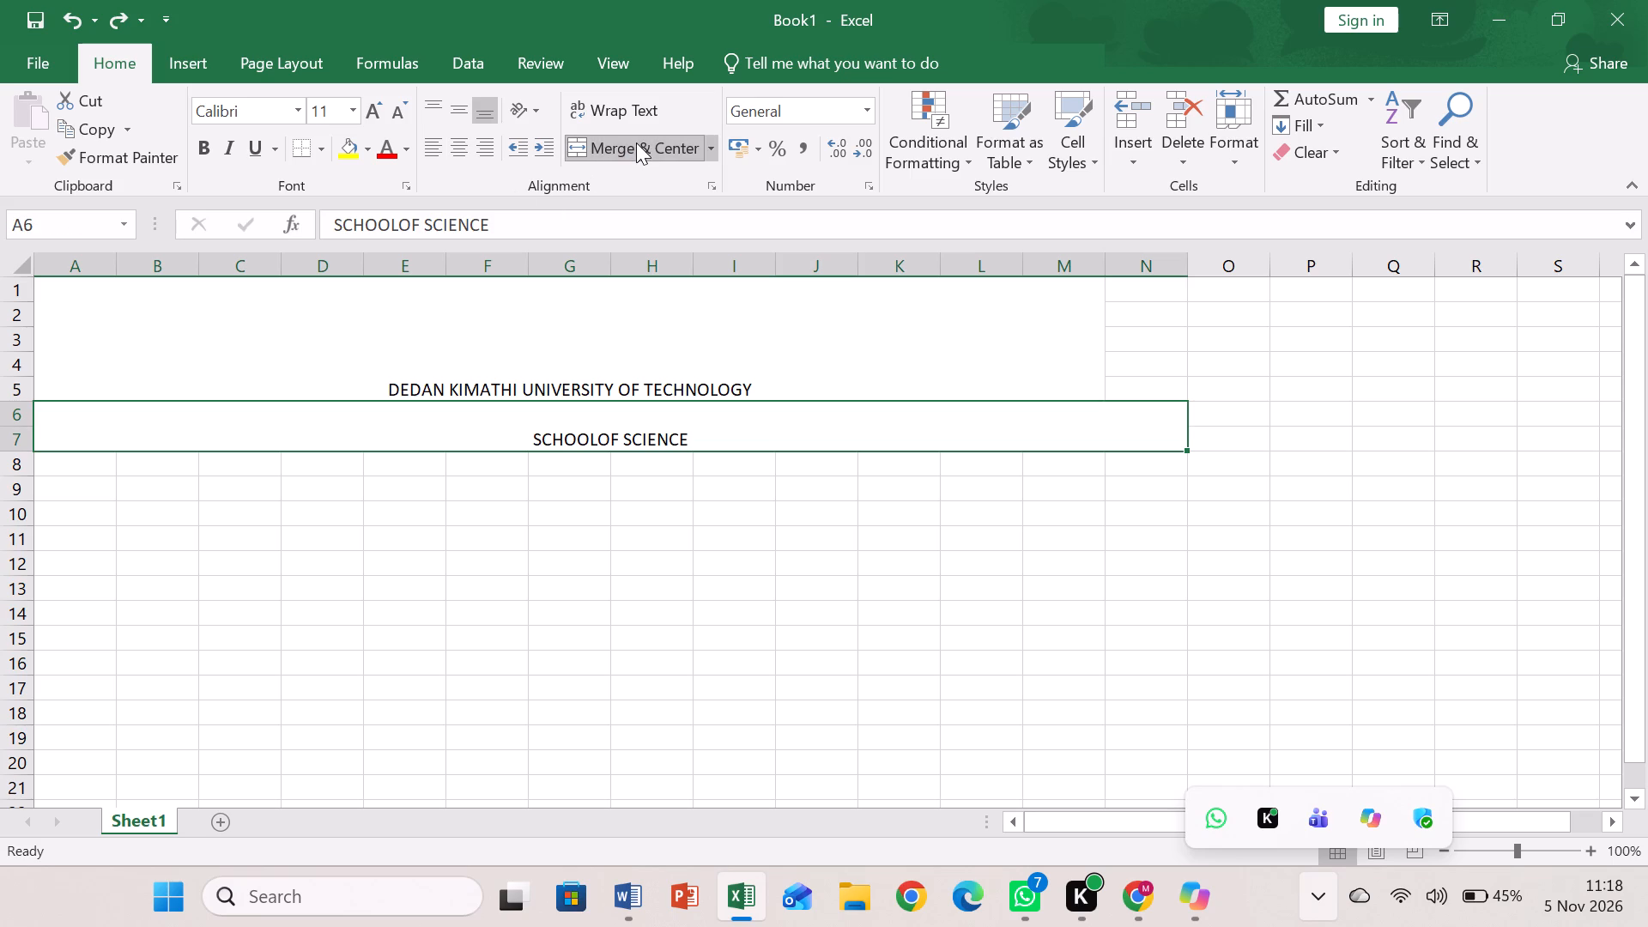
Enter "BACHELOR OF SCIENCE IN INDUSTRIAL CHEMISTRY" as the programme heading in cell A8.
{"action": "key", "text": "Return"}
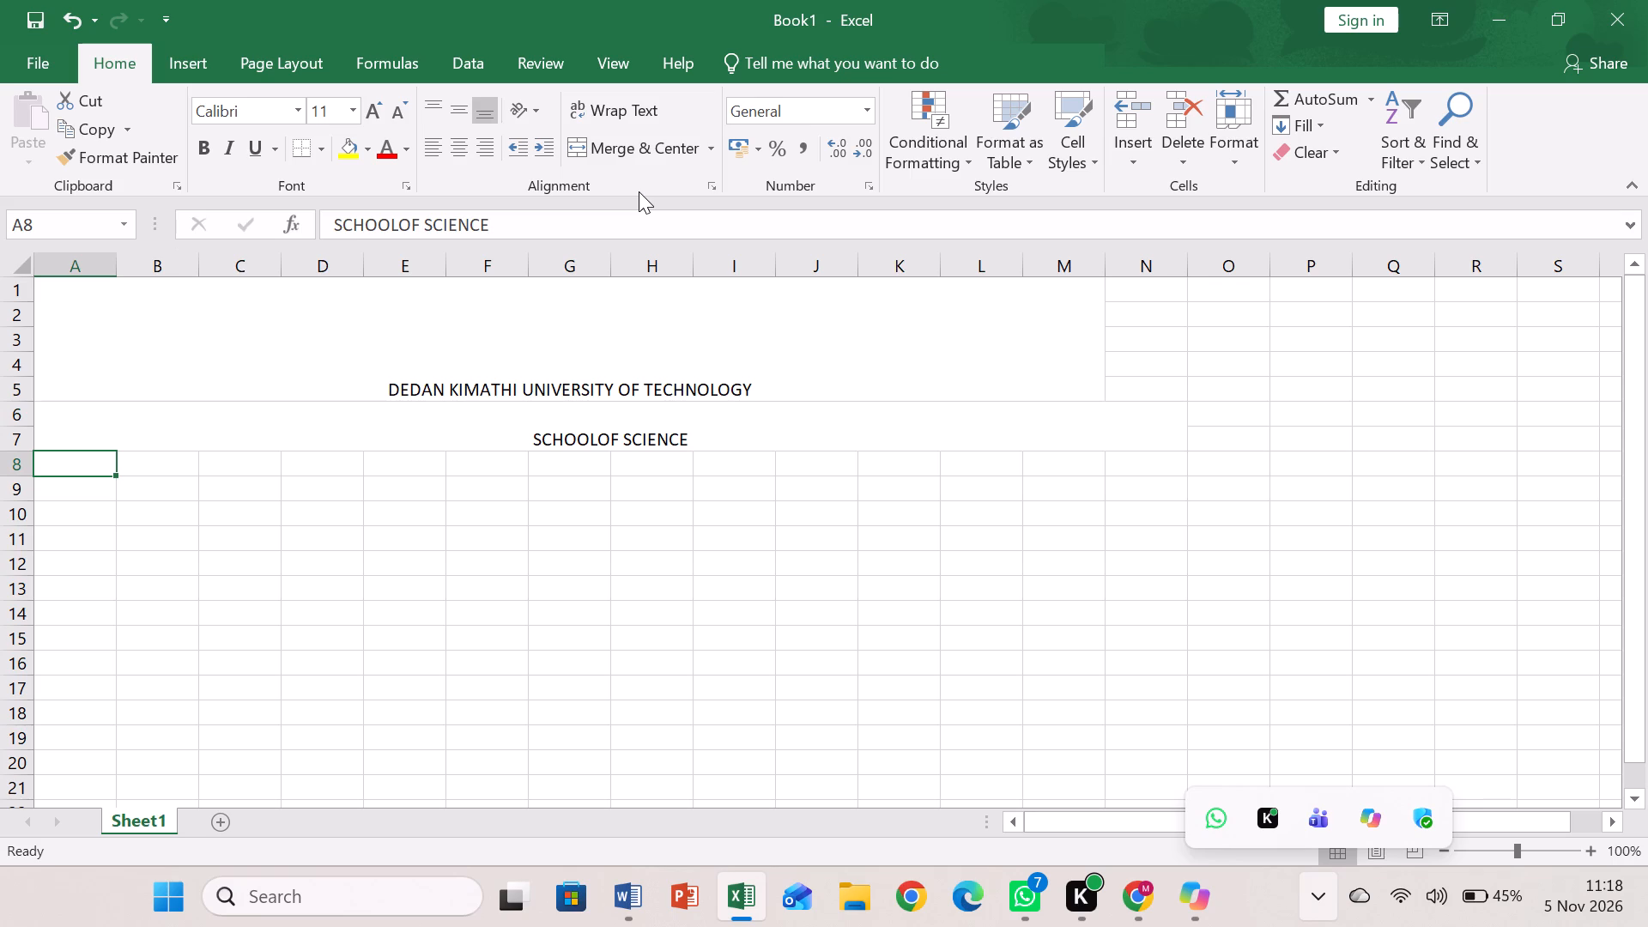
{"action": "type", "text": "BACHELOR OF"}
{"action": "key", "text": "space"}
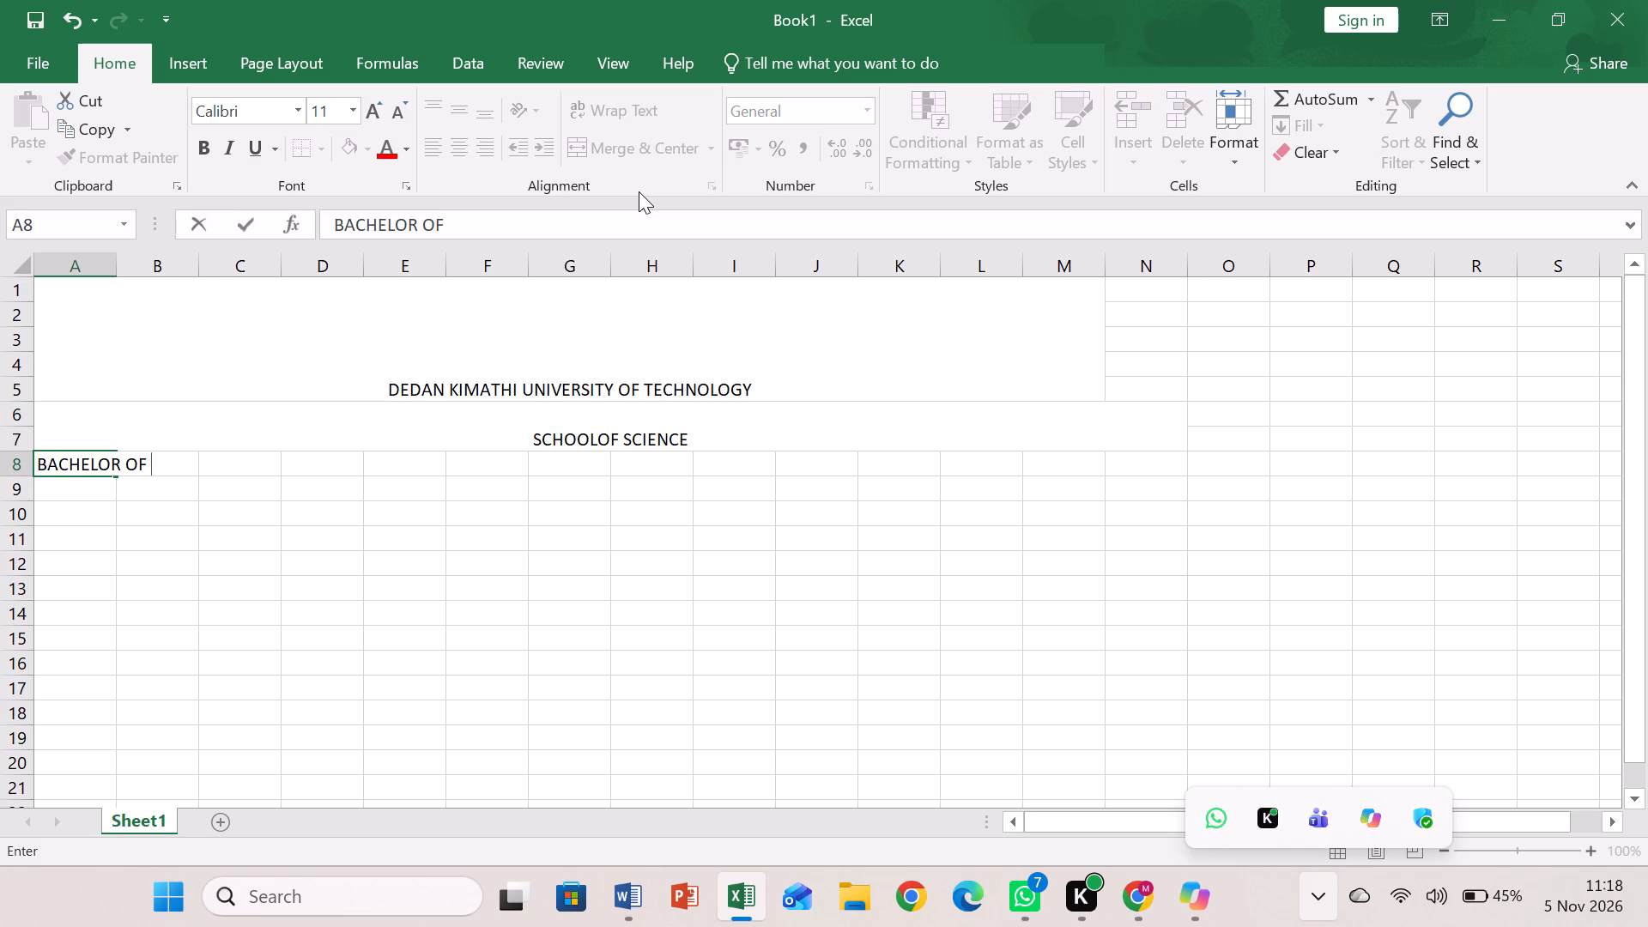
{"action": "type", "text": "SCIENCE IN INDUSTRIAL"}
{"action": "key", "text": "space"}
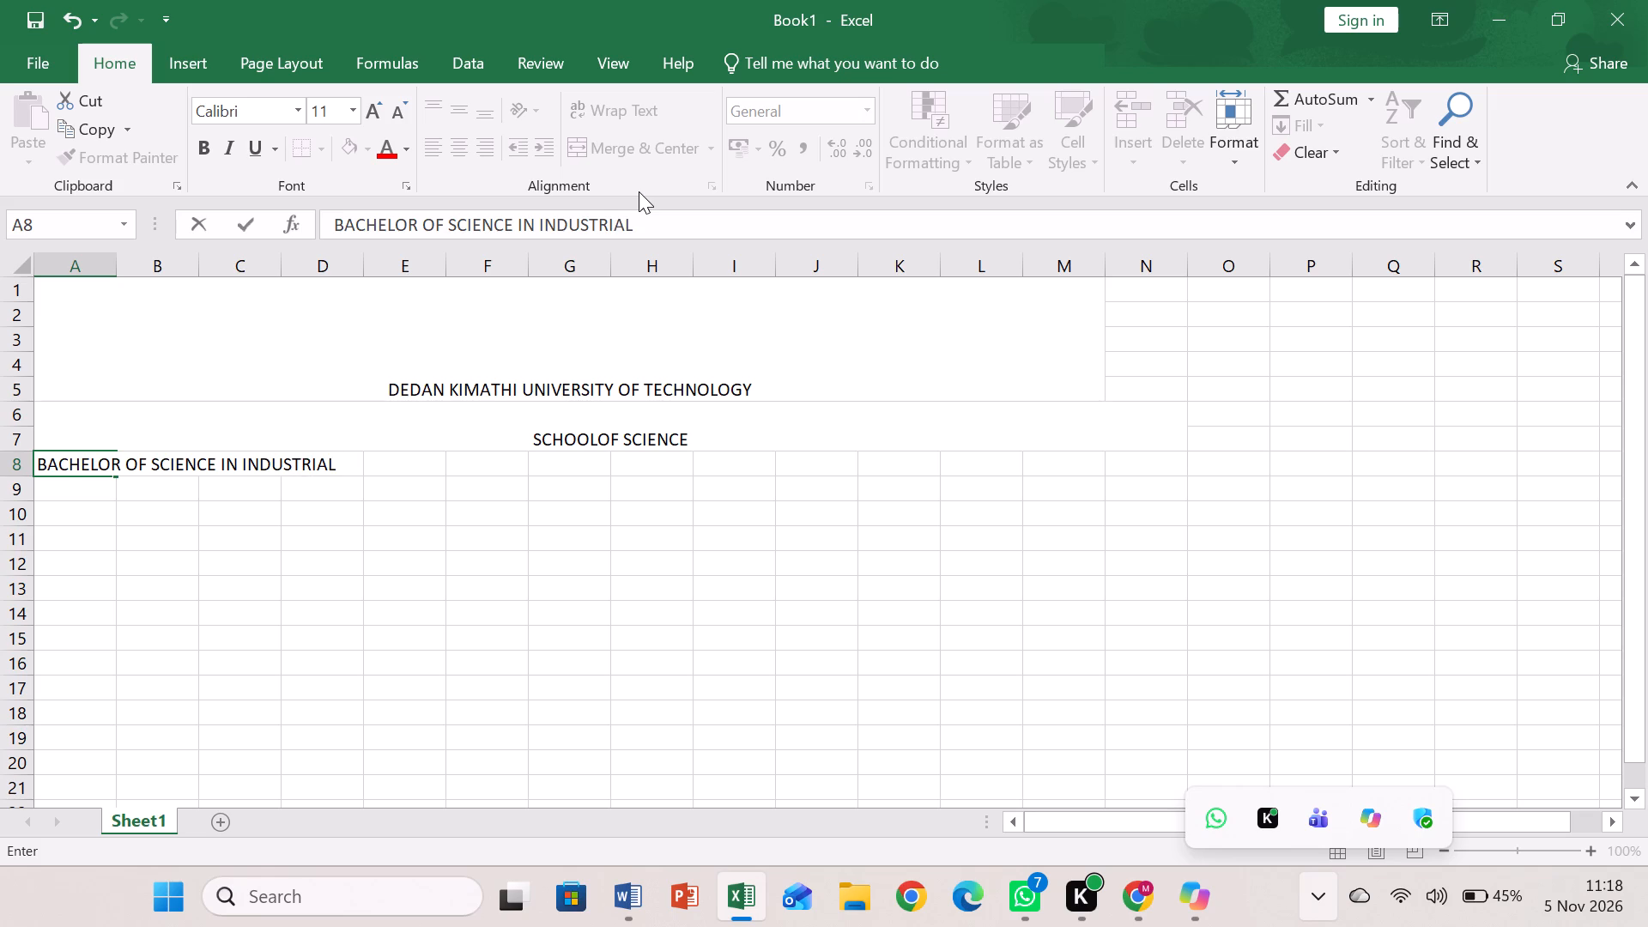
{"action": "type", "text": "CHEMISTRY"}
{"action": "key", "text": "backslash"}
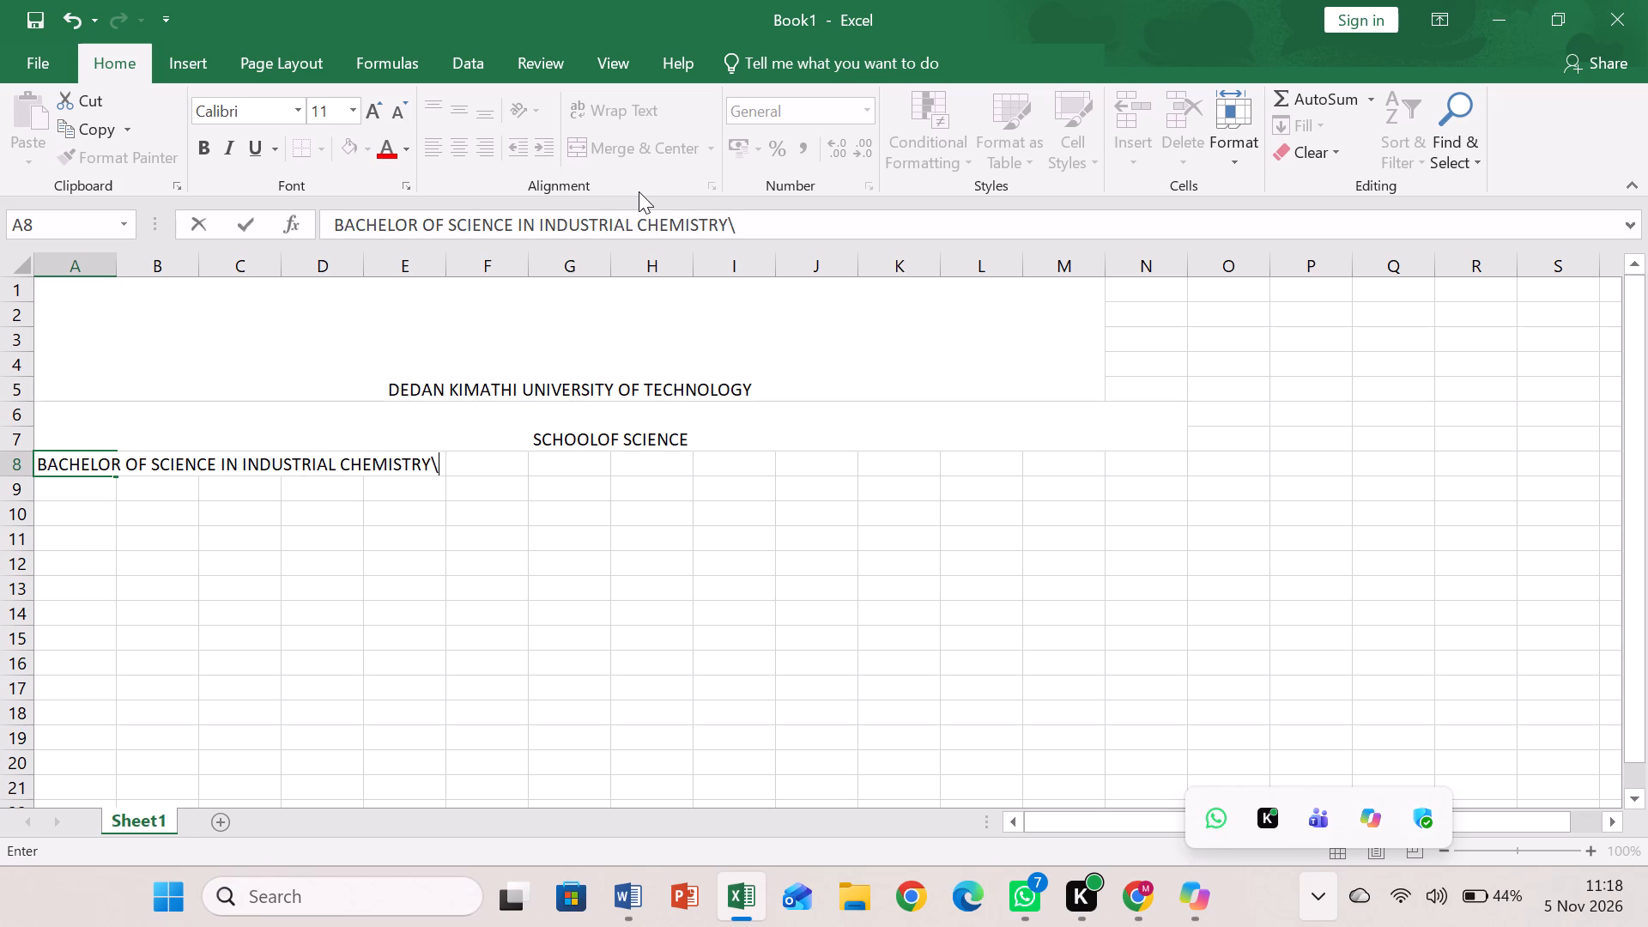
{"action": "key", "text": "BackSpace"}
{"action": "key", "text": "Return"}
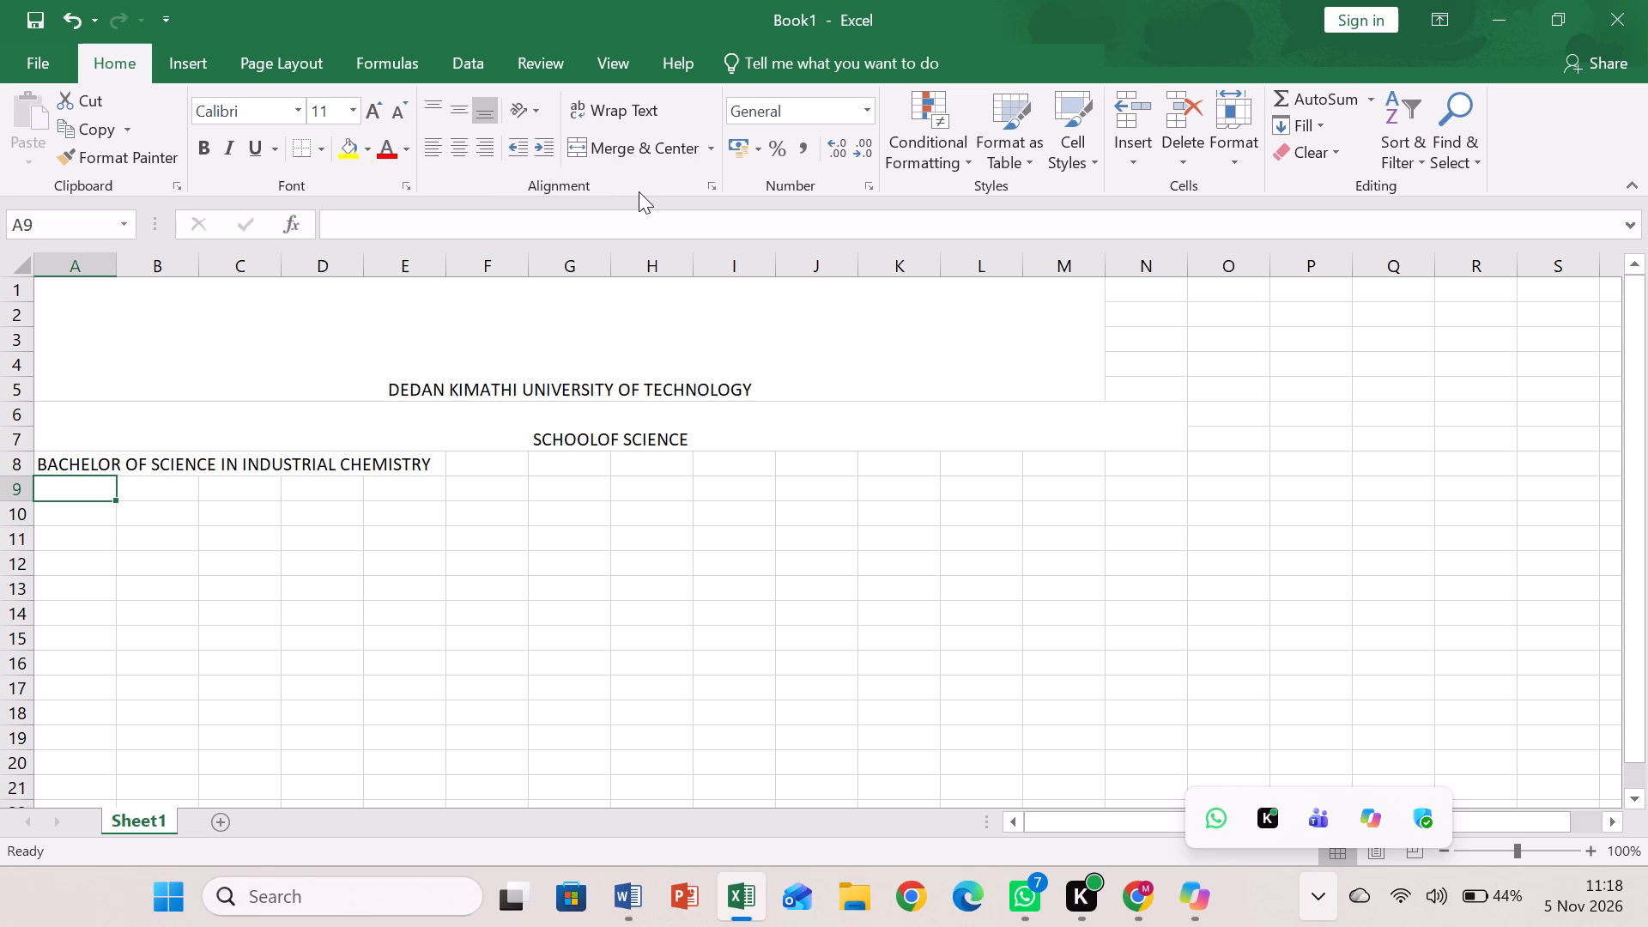
Merge and center the programme heading across cells A8:M9.
{"action": "left_click_drag", "start_coordinate": [46, 464], "coordinate": [45, 462]}
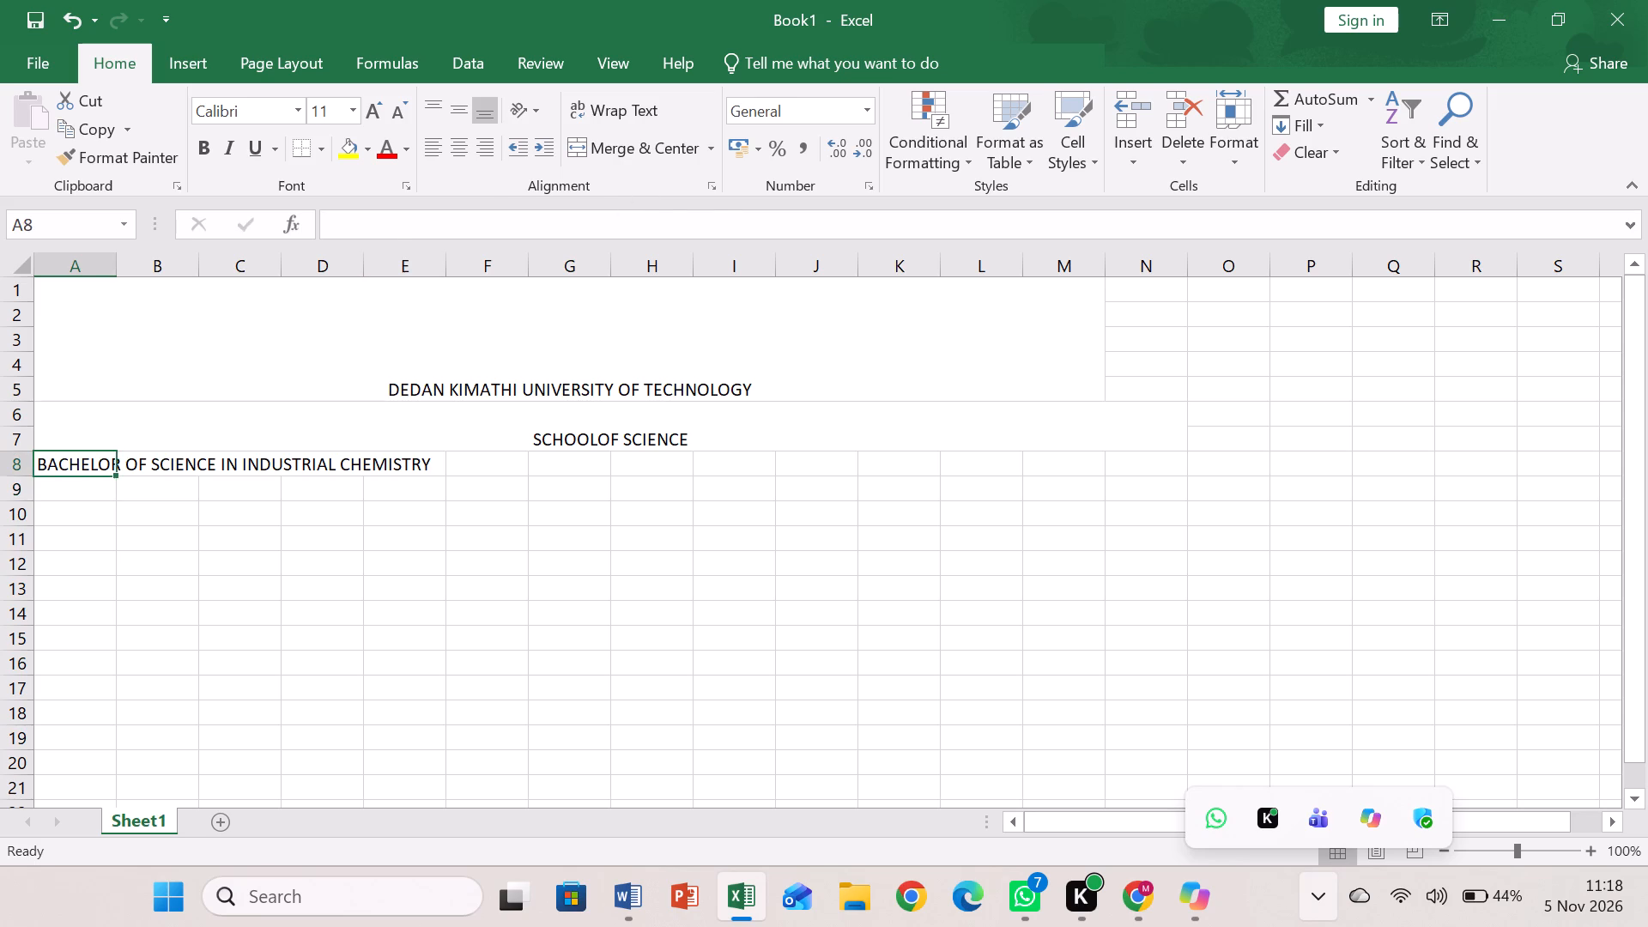
{"action": "left_click_drag", "start_coordinate": [45, 462], "coordinate": [313, 495]}
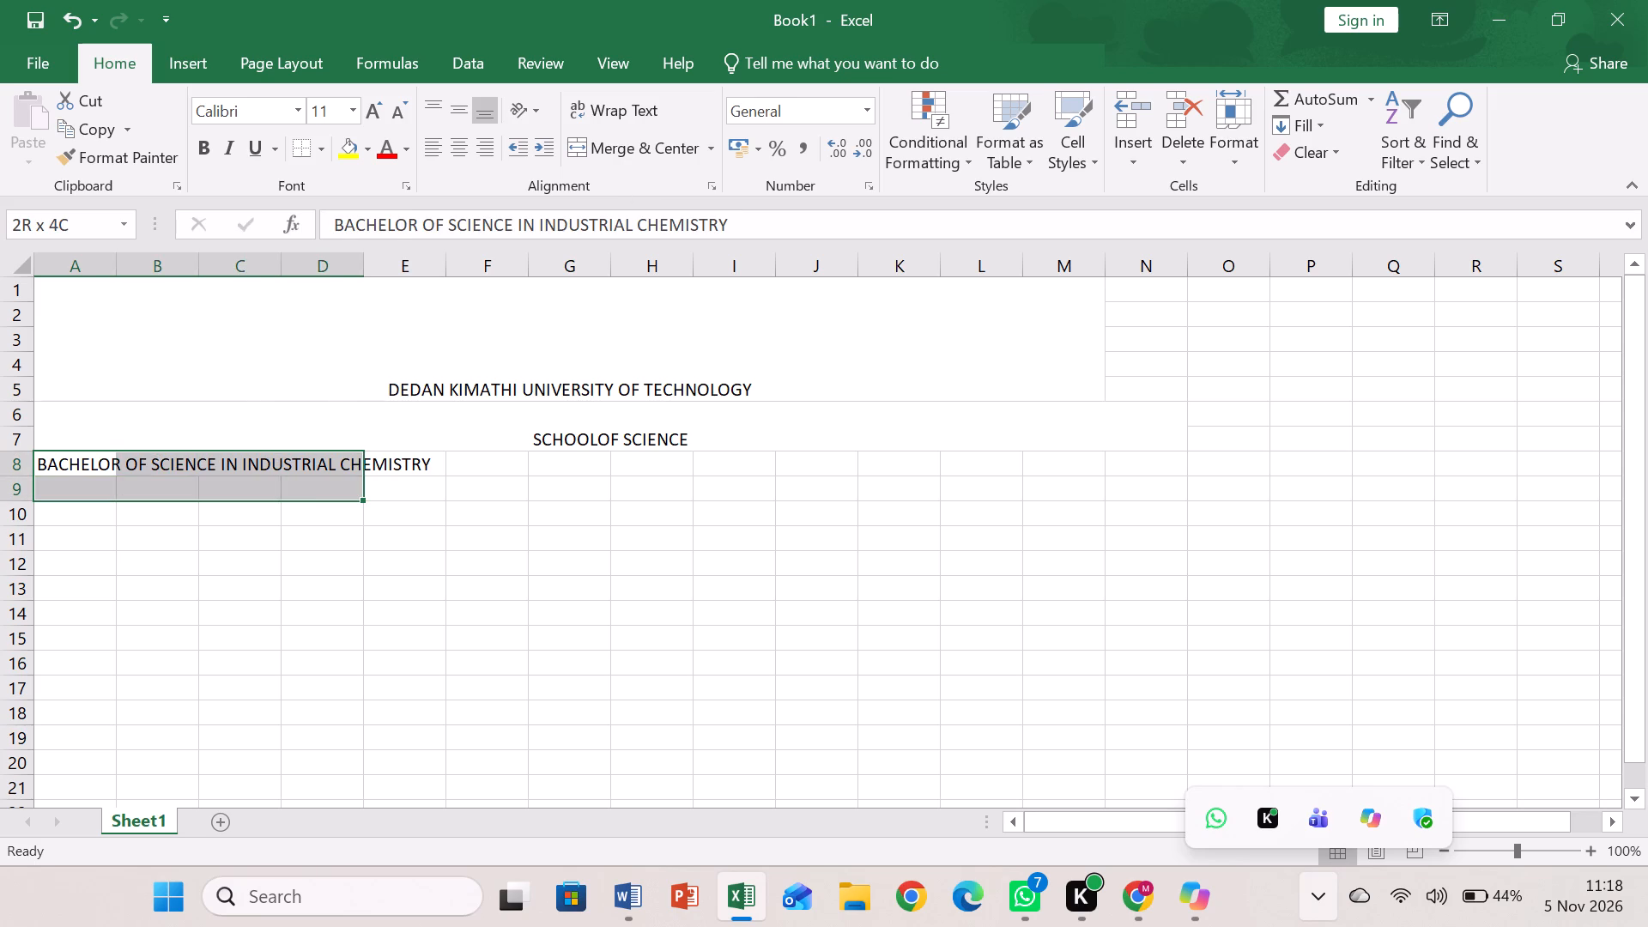
{"action": "left_click_drag", "start_coordinate": [313, 495], "coordinate": [709, 486]}
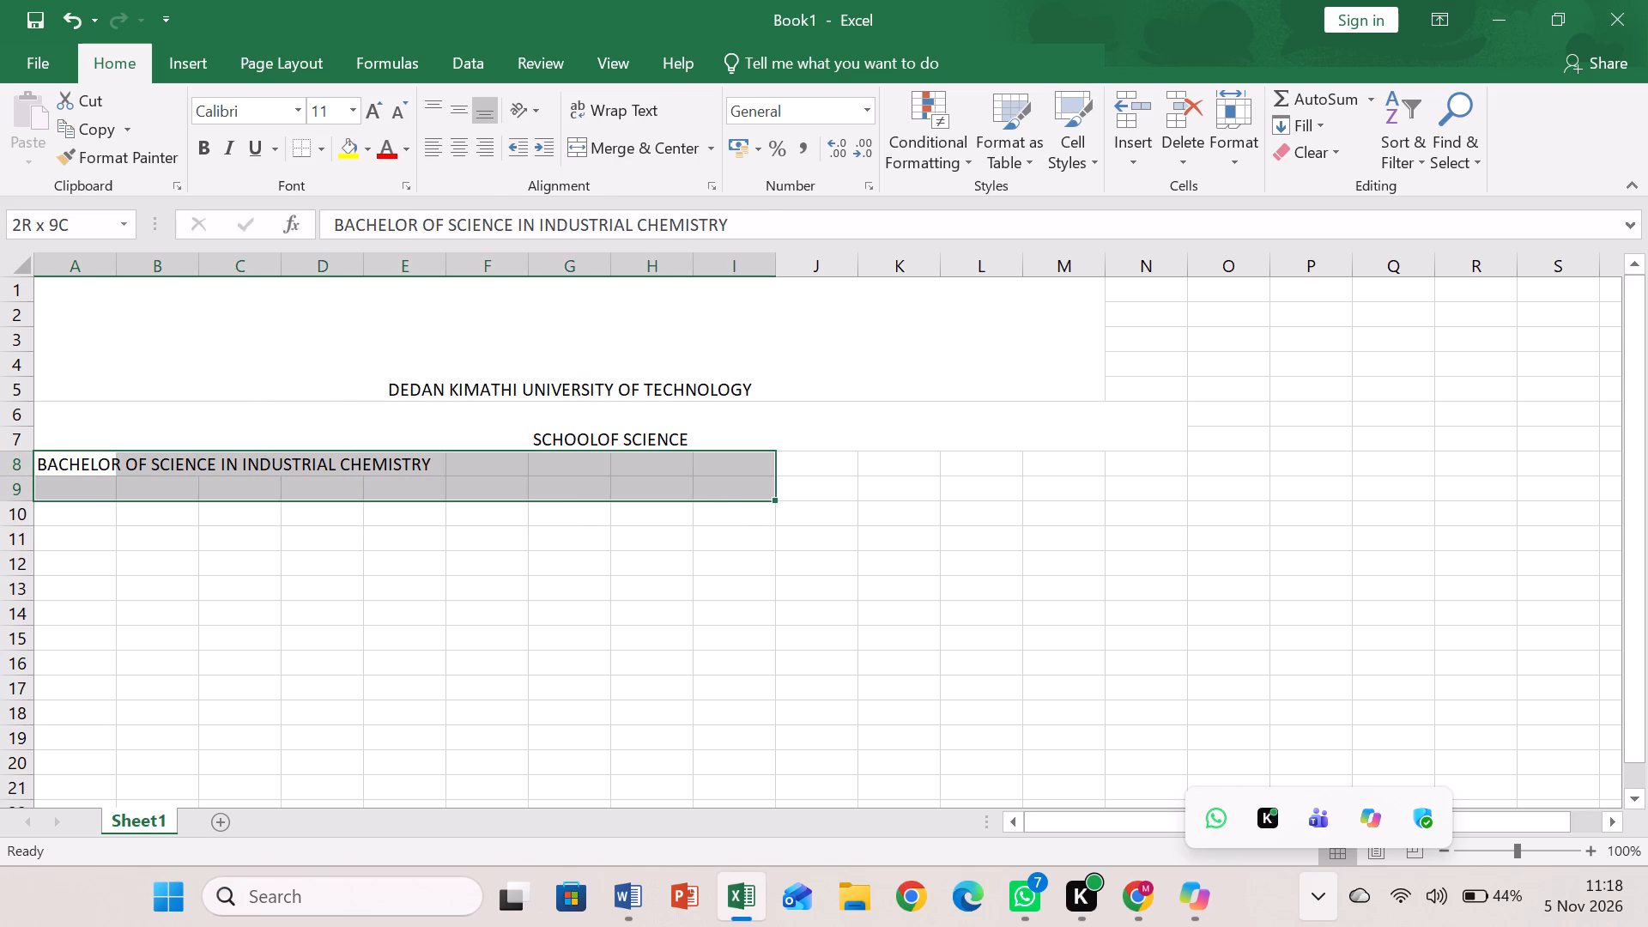
{"action": "left_click_drag", "start_coordinate": [709, 486], "coordinate": [784, 476]}
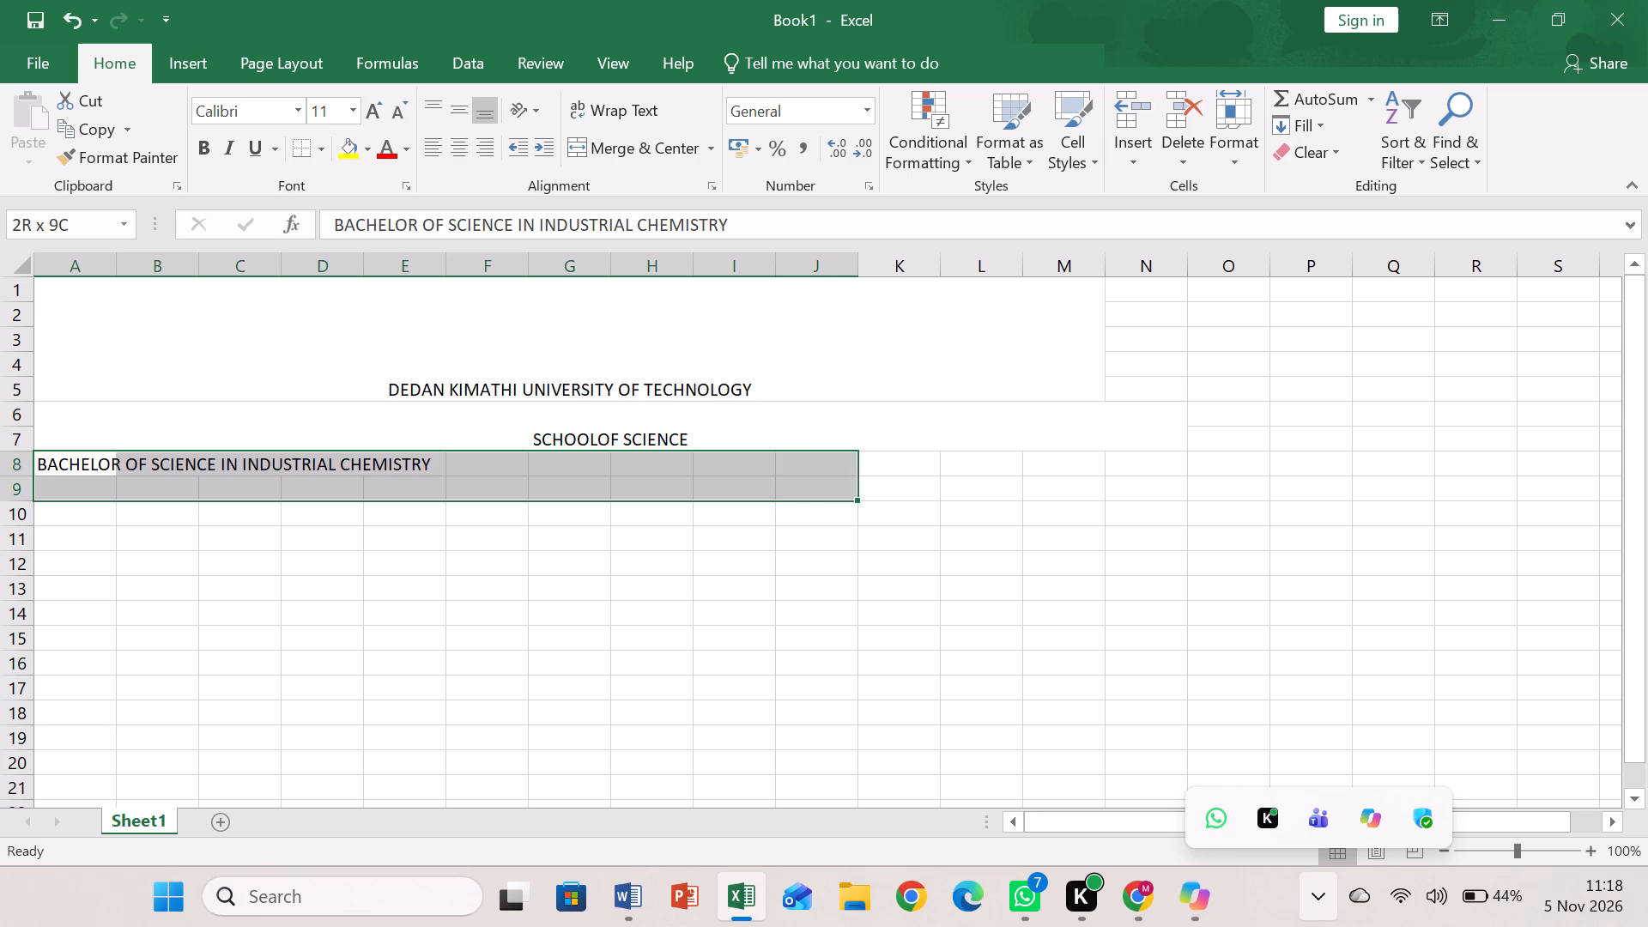
{"action": "left_click_drag", "start_coordinate": [784, 476], "coordinate": [1079, 493]}
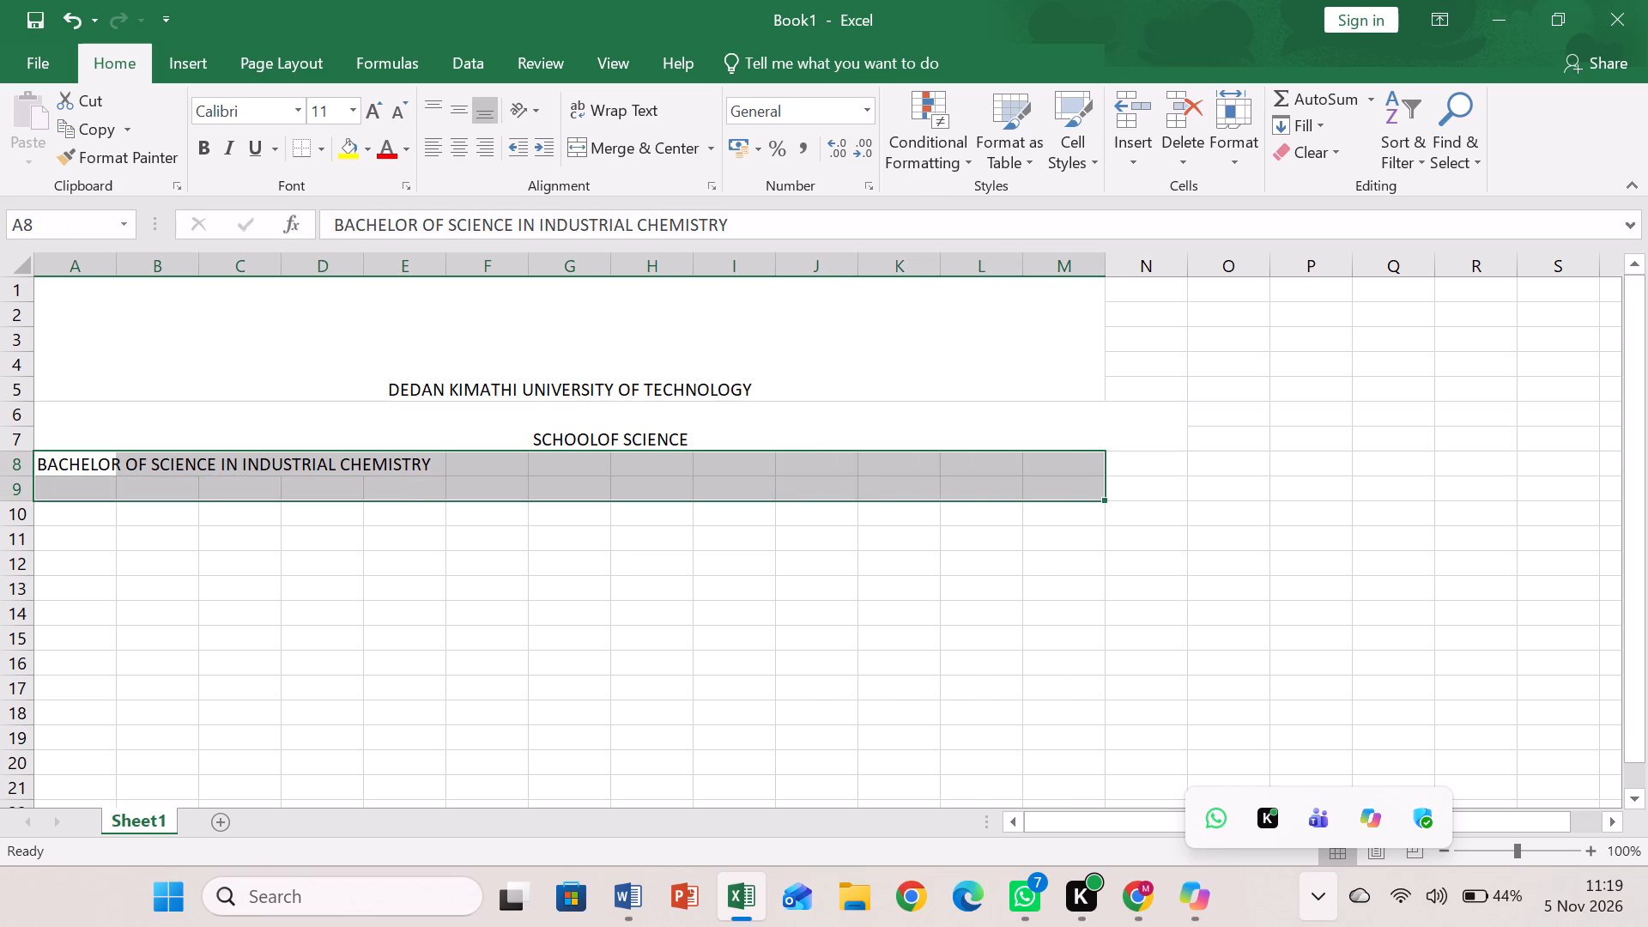
{"action": "left_click", "coordinate": [651, 154]}
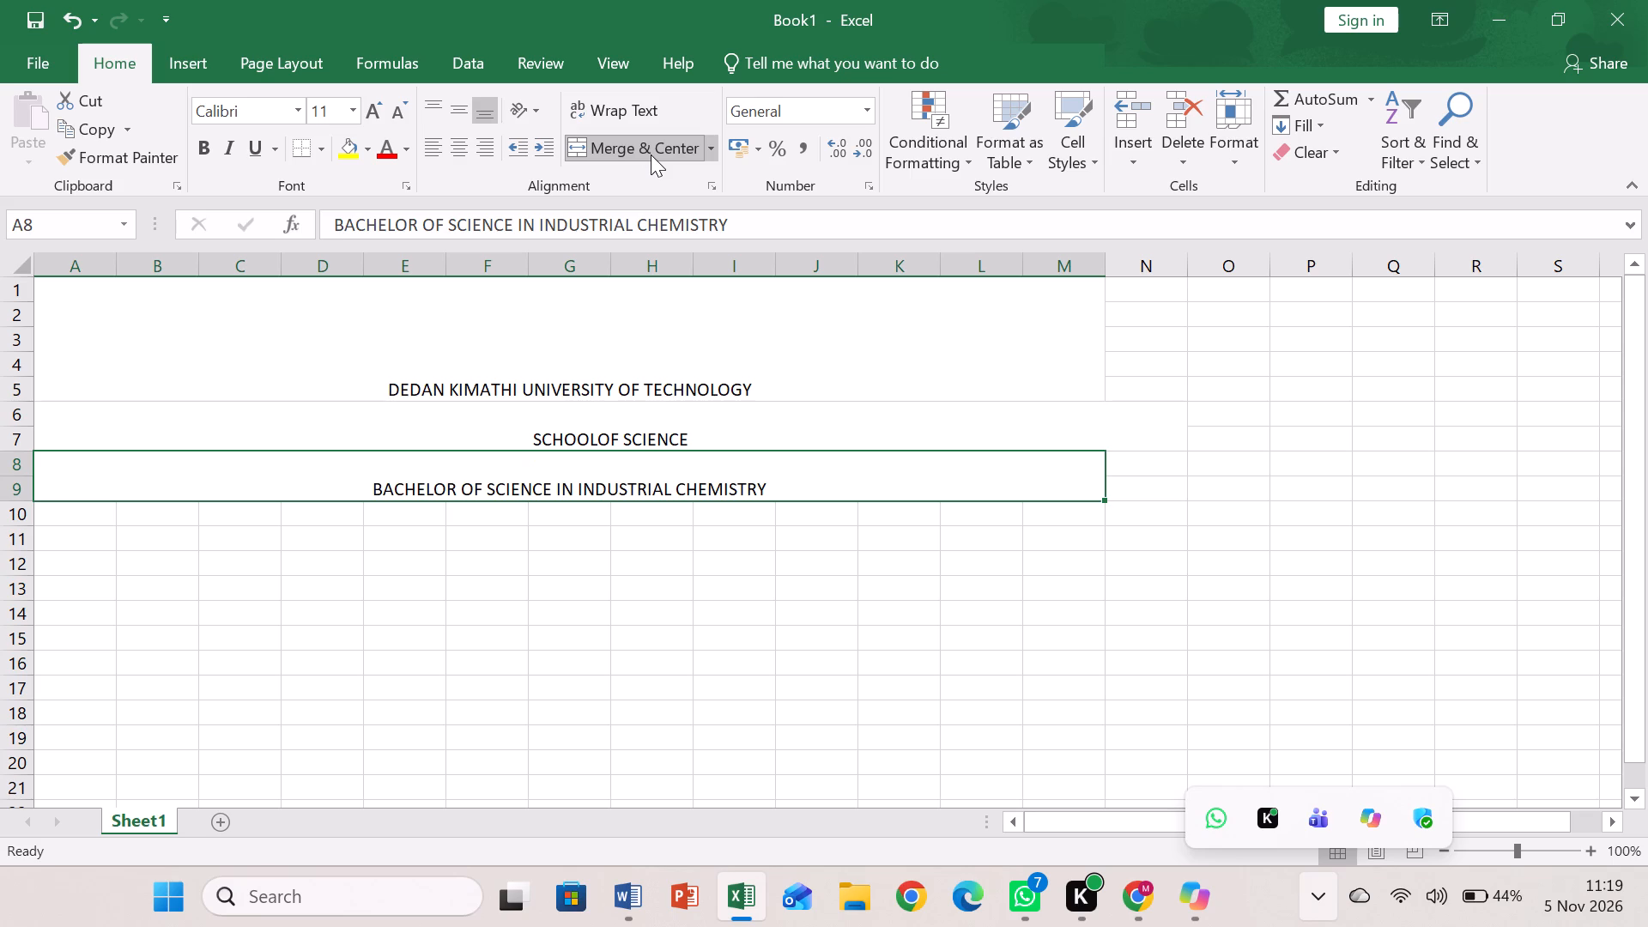
{"action": "scroll", "coordinate": [651, 154], "scroll_direction": "down", "scroll_amount": 1}
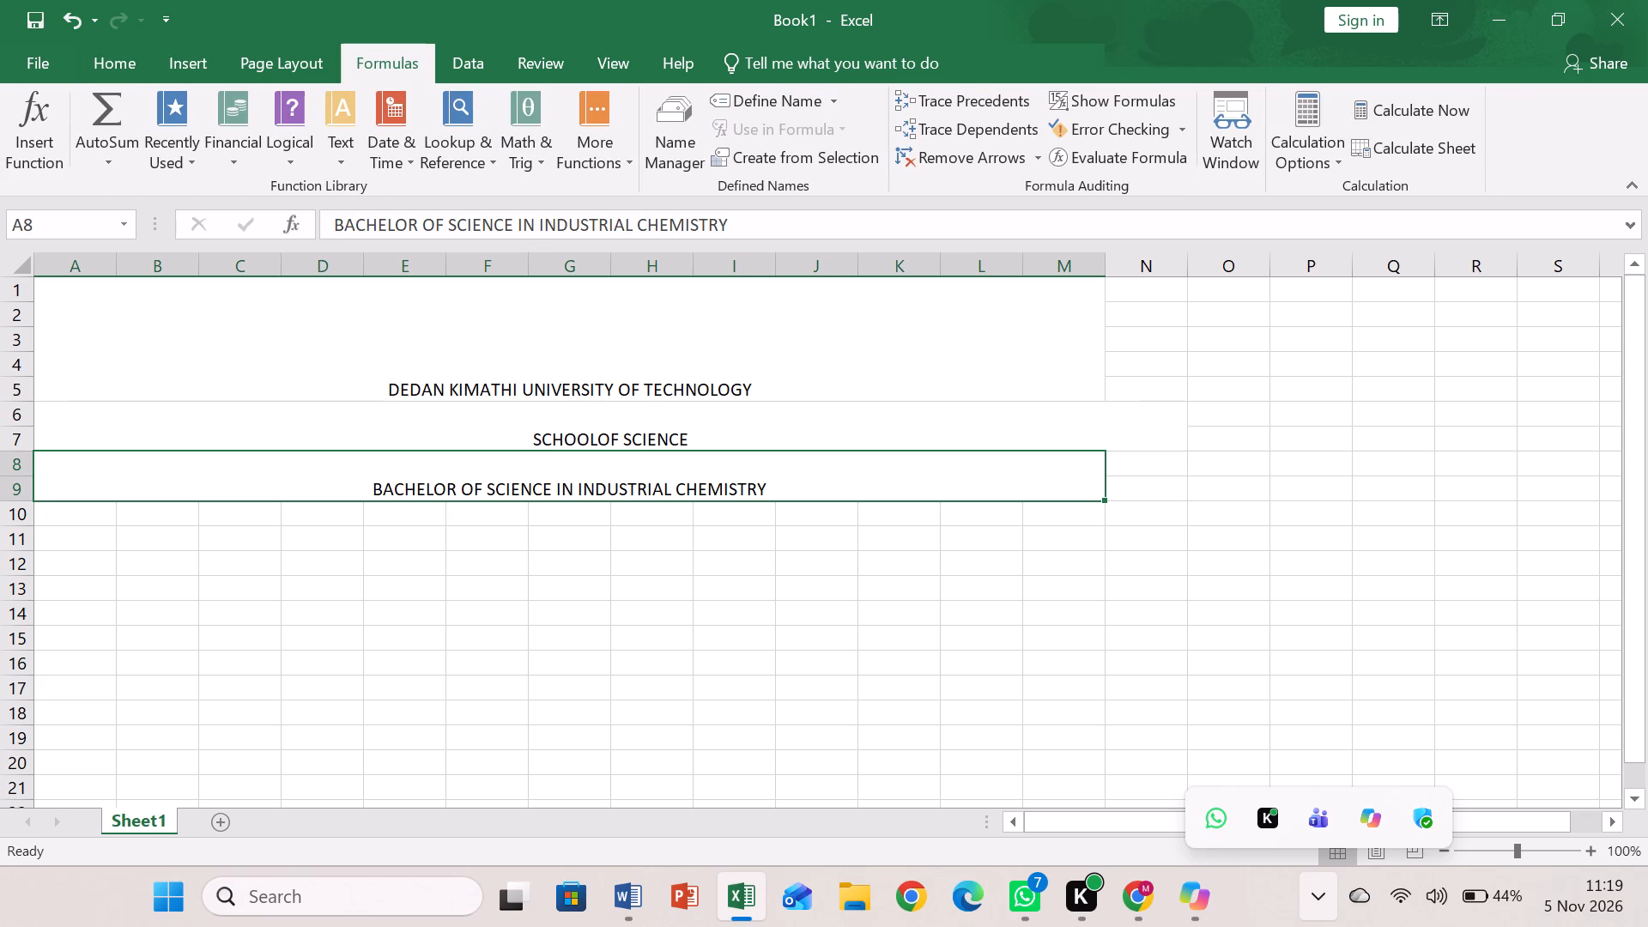
{"action": "left_click", "coordinate": [110, 60]}
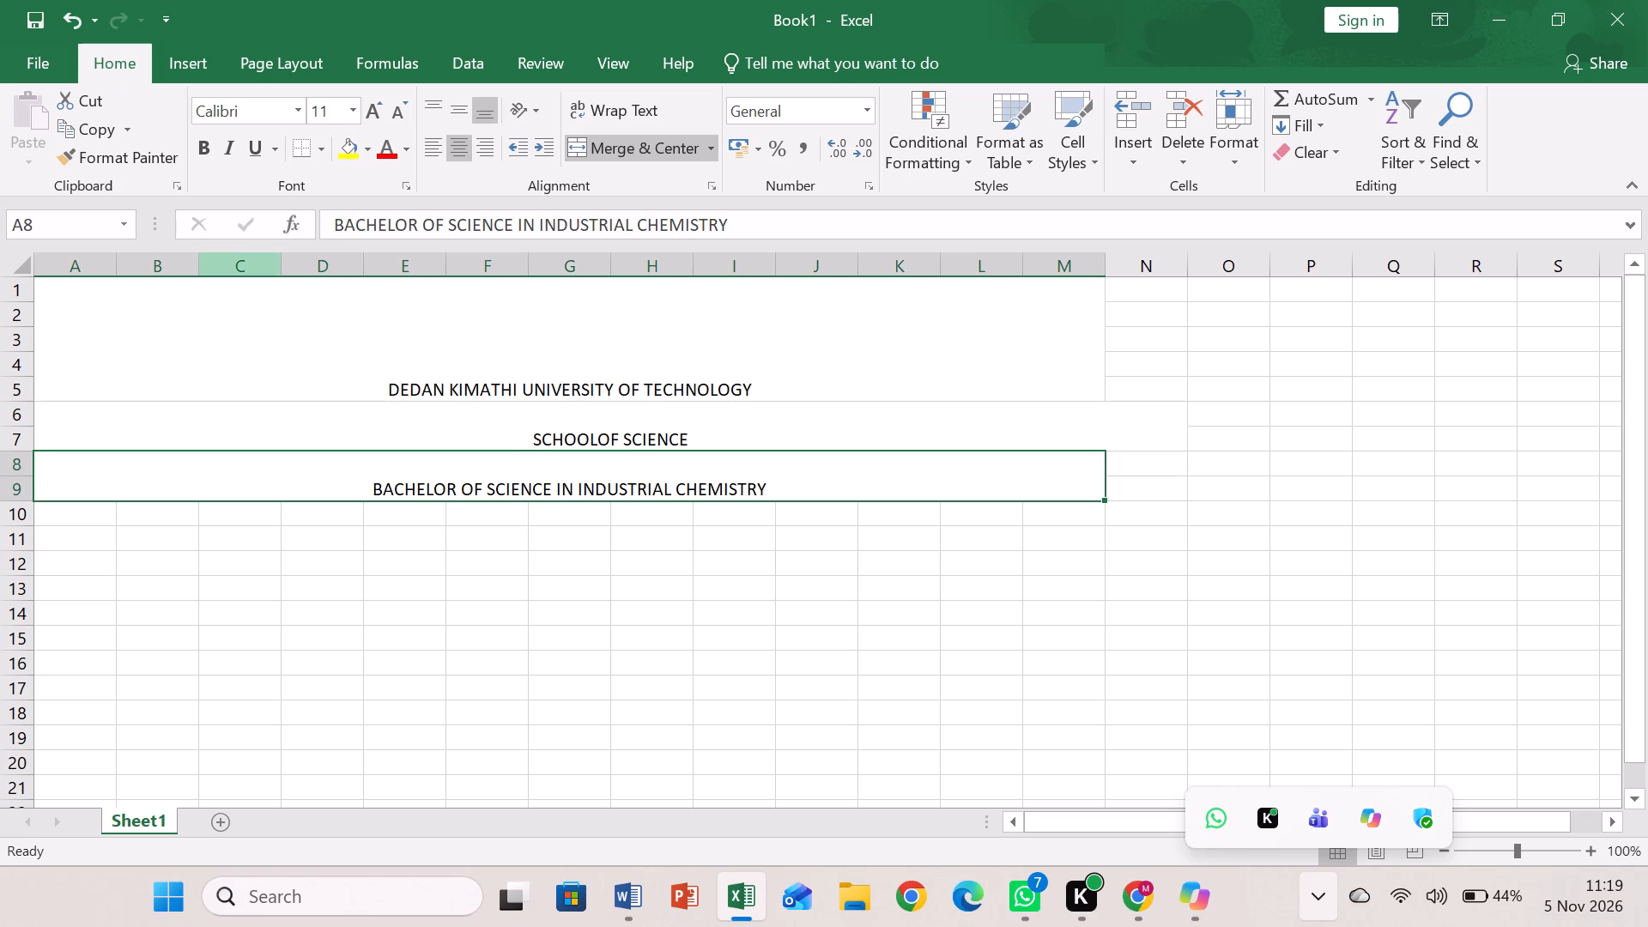
Enter "2026/2027 FOURTH YEAR FIRST SEMESTER-2023 COHORT" as the year heading in cell A10.
{"action": "key", "text": "Return"}
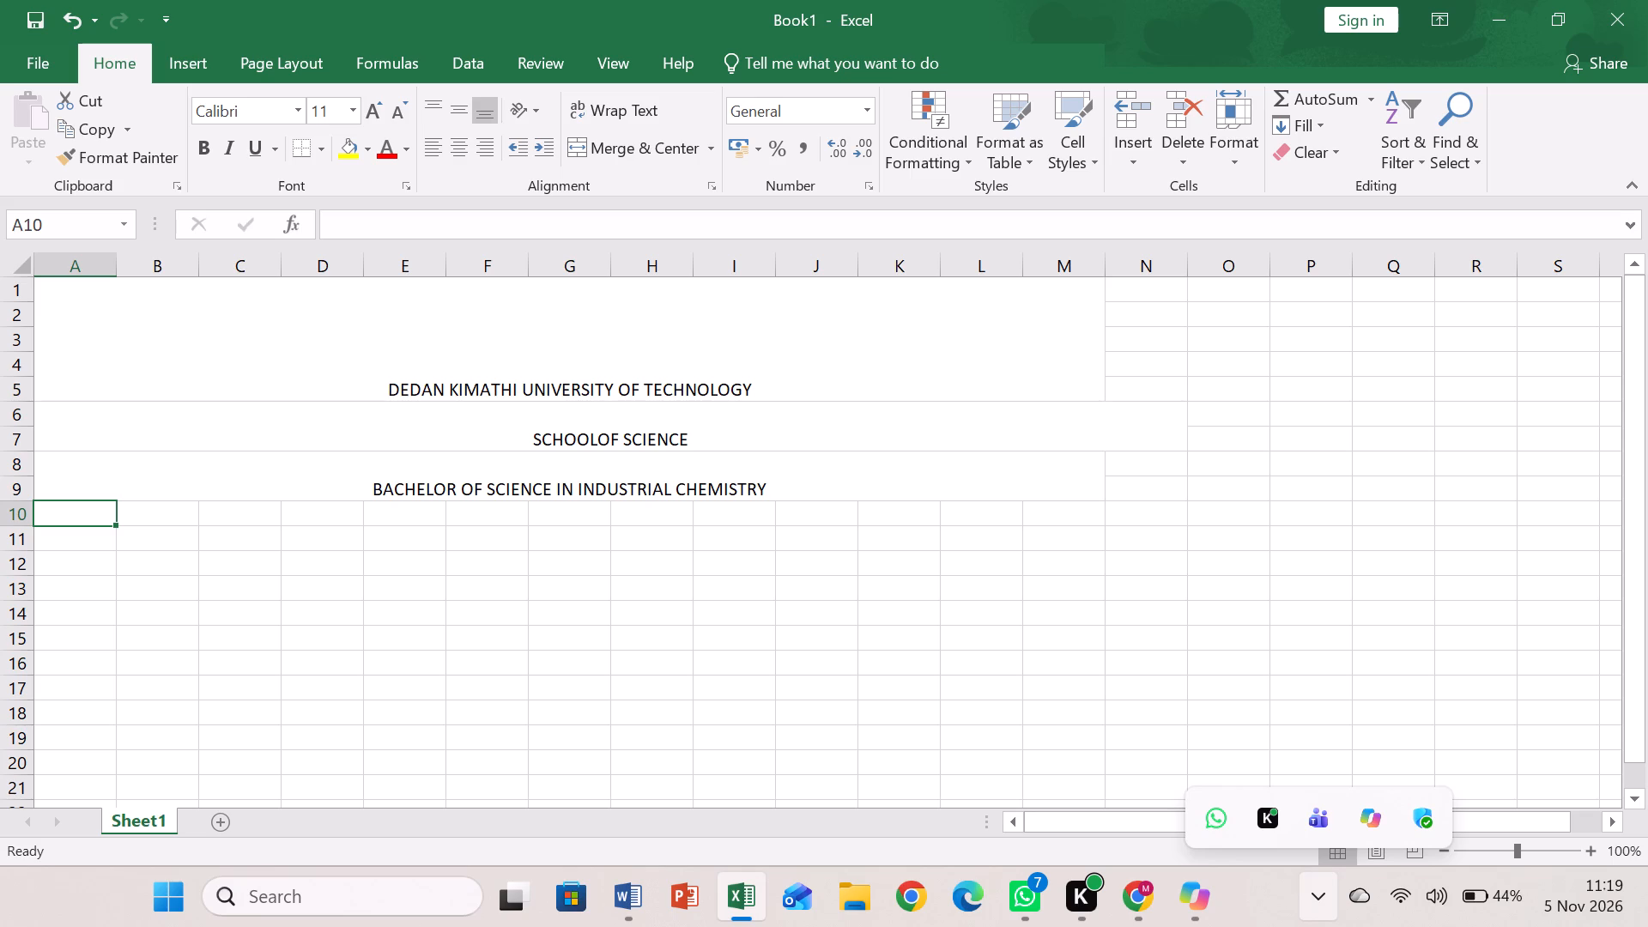
{"action": "type", "text": "2026"}
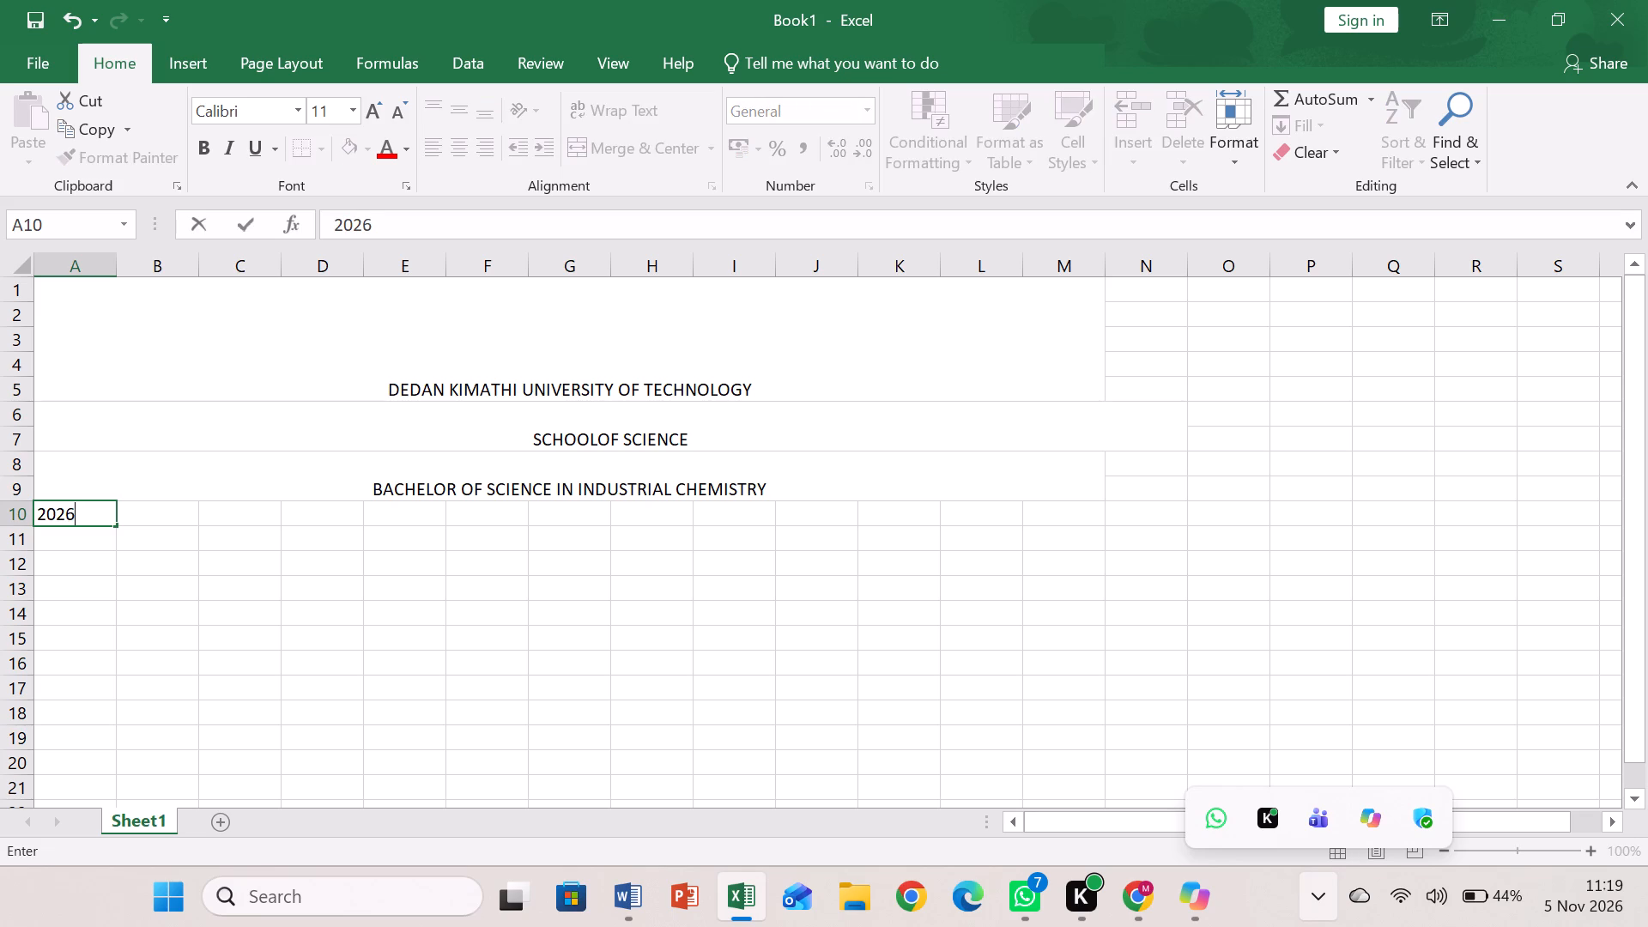
{"action": "key", "text": "slash"}
{"action": "type", "text": "2027"}
{"action": "key", "text": "space"}
{"action": "type", "text": "FO"}
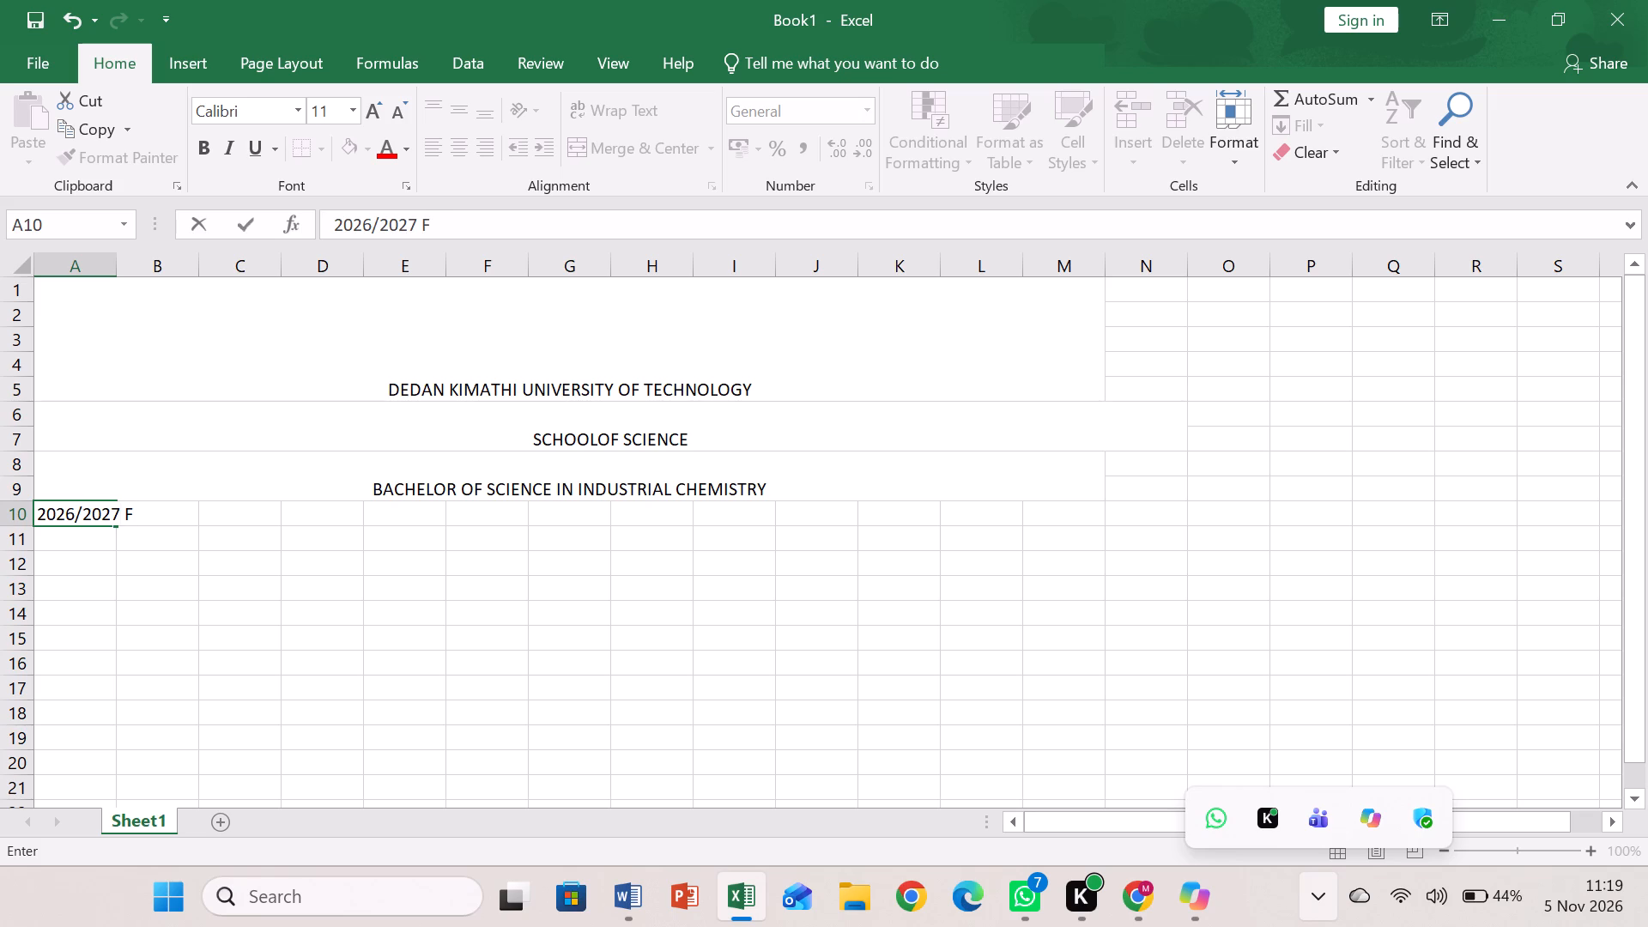
{"action": "type", "text": "URTH YEAR"}
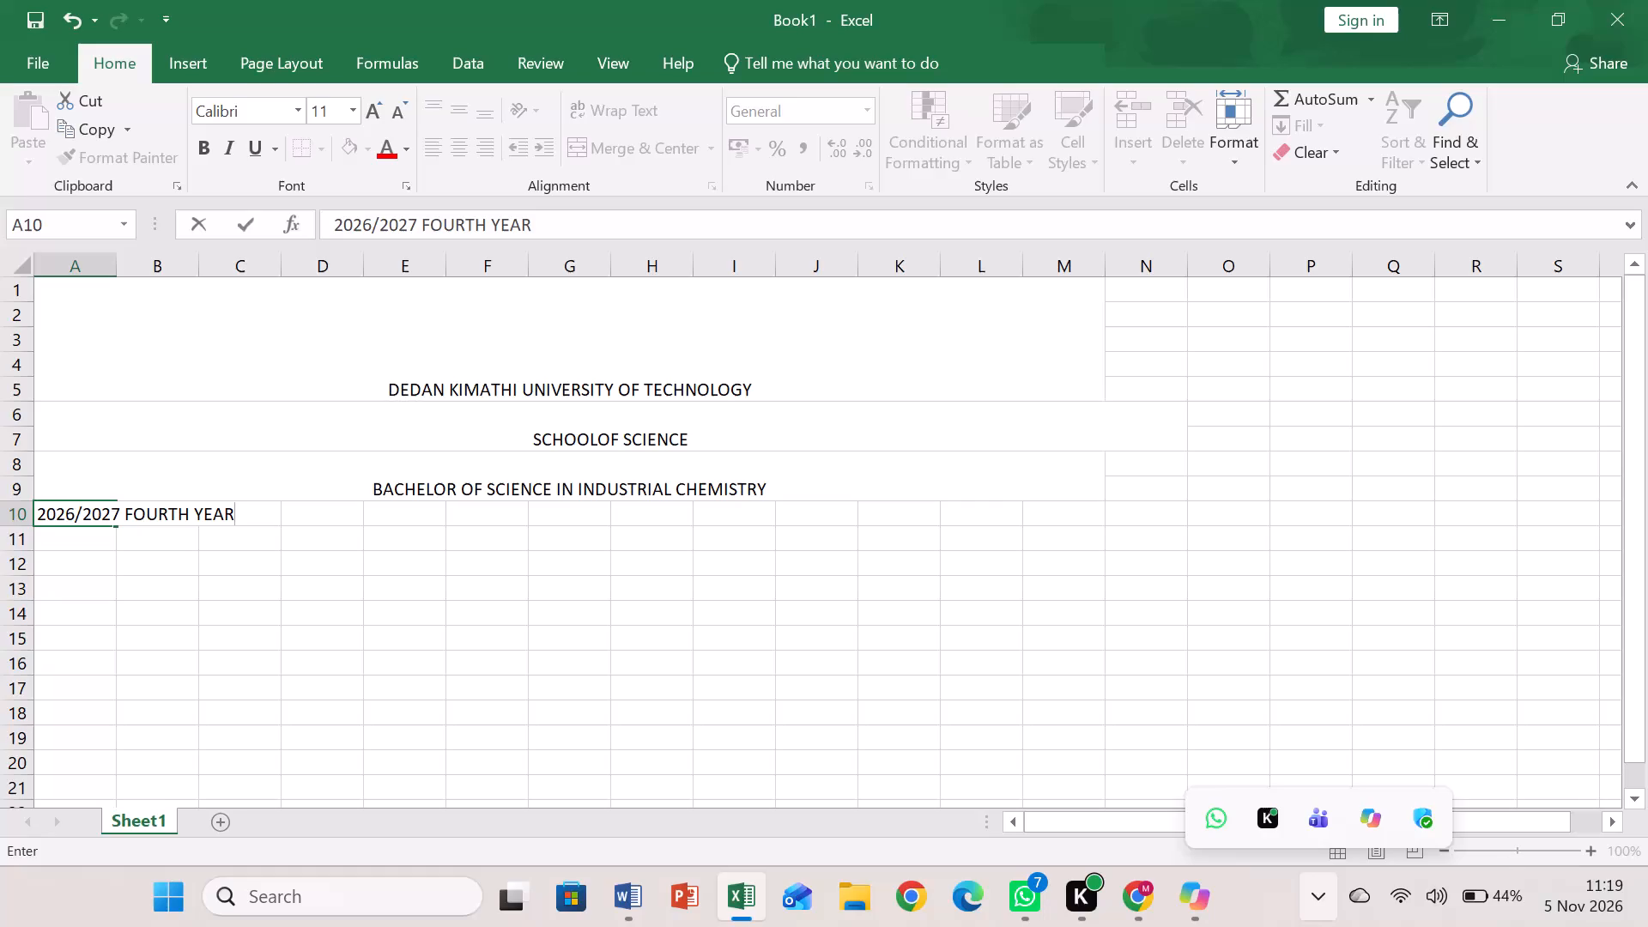
{"action": "key", "text": "space"}
{"action": "type", "text": "FIRST SEMESTER"}
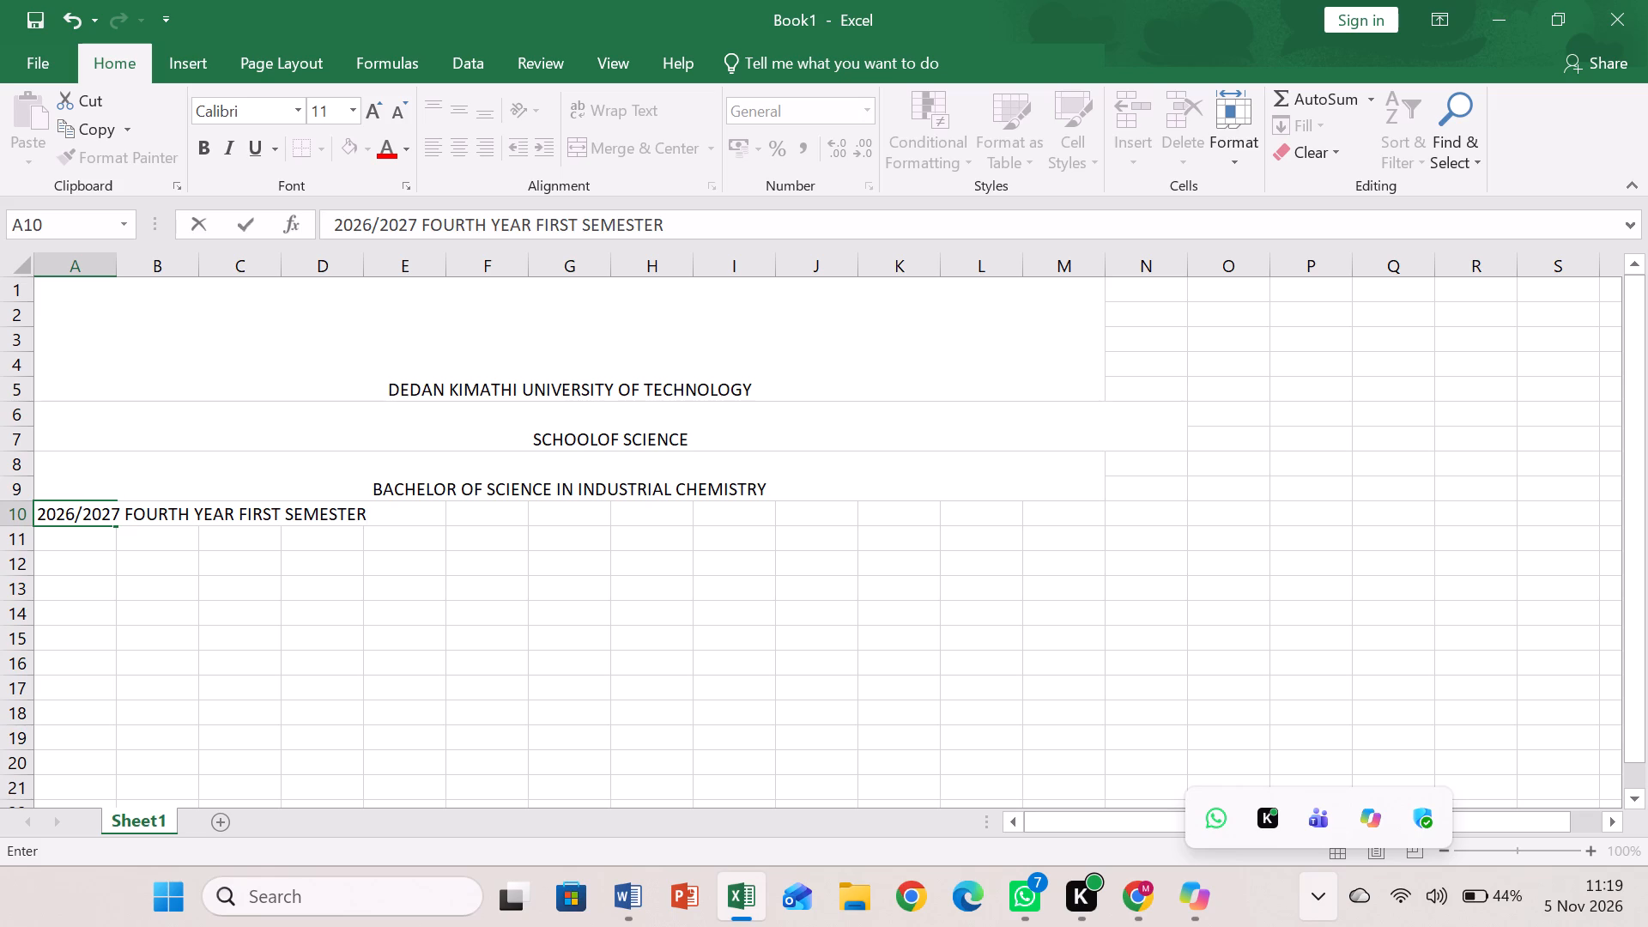
{"action": "key", "text": "minus"}
{"action": "type", "text": "2023"}
{"action": "key", "text": "space"}
{"action": "type", "text": "COHORT"}
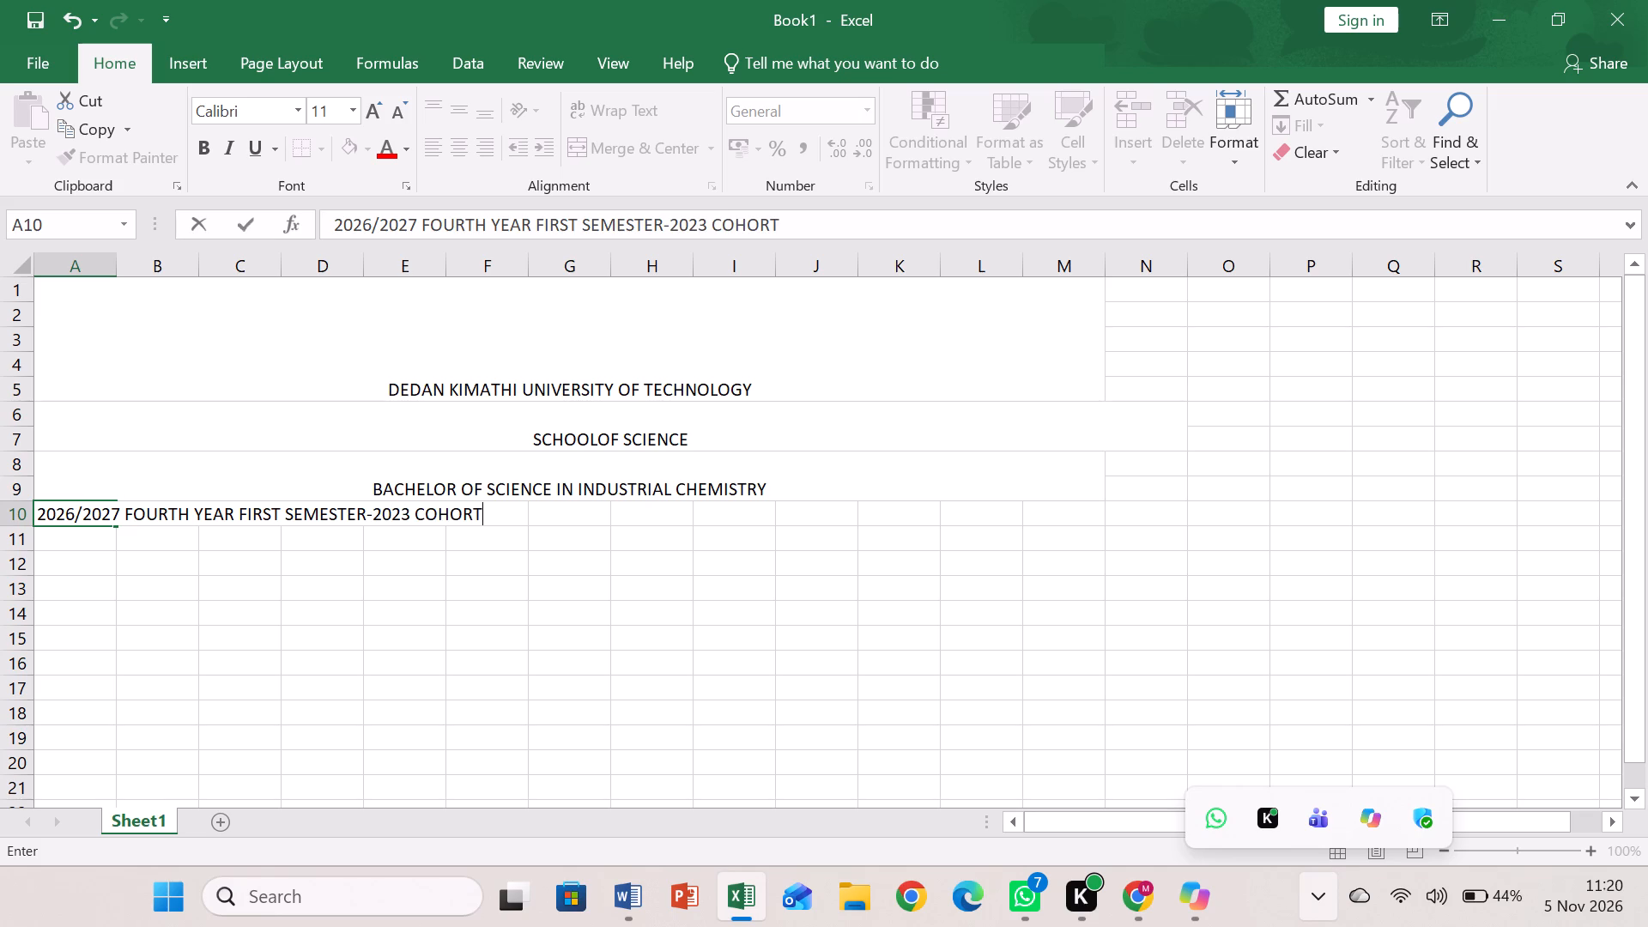
{"action": "left_click", "coordinate": [36, 512]}
{"action": "left_click_drag", "start_coordinate": [36, 512], "coordinate": [330, 559]}
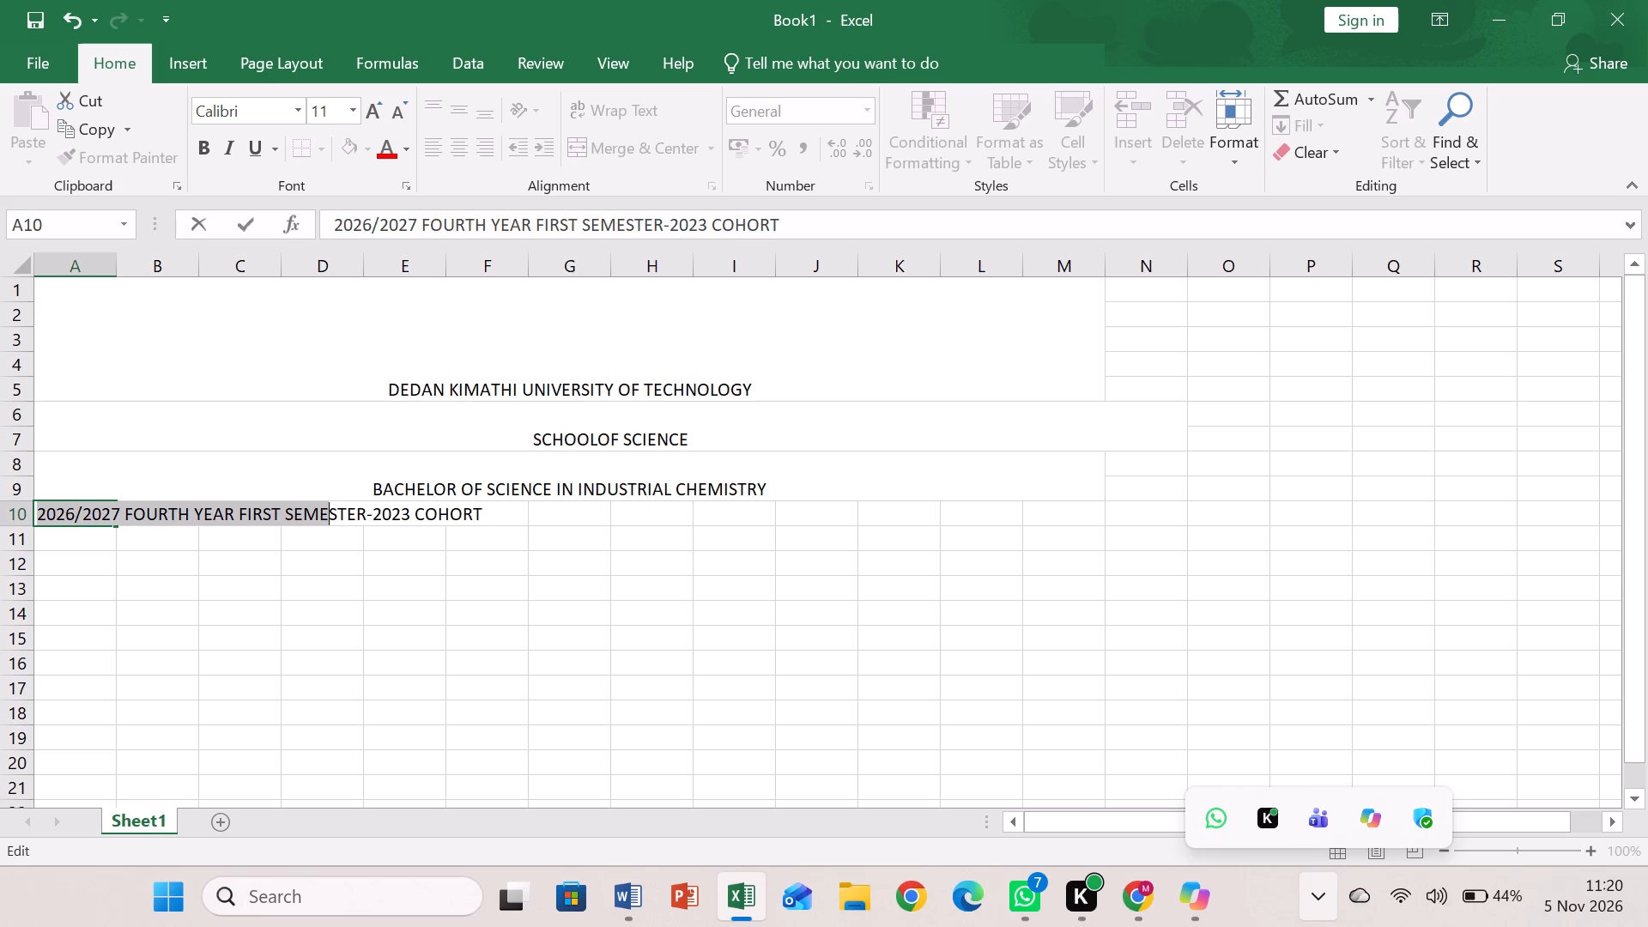
{"action": "left_click_drag", "start_coordinate": [330, 559], "coordinate": [167, 573]}
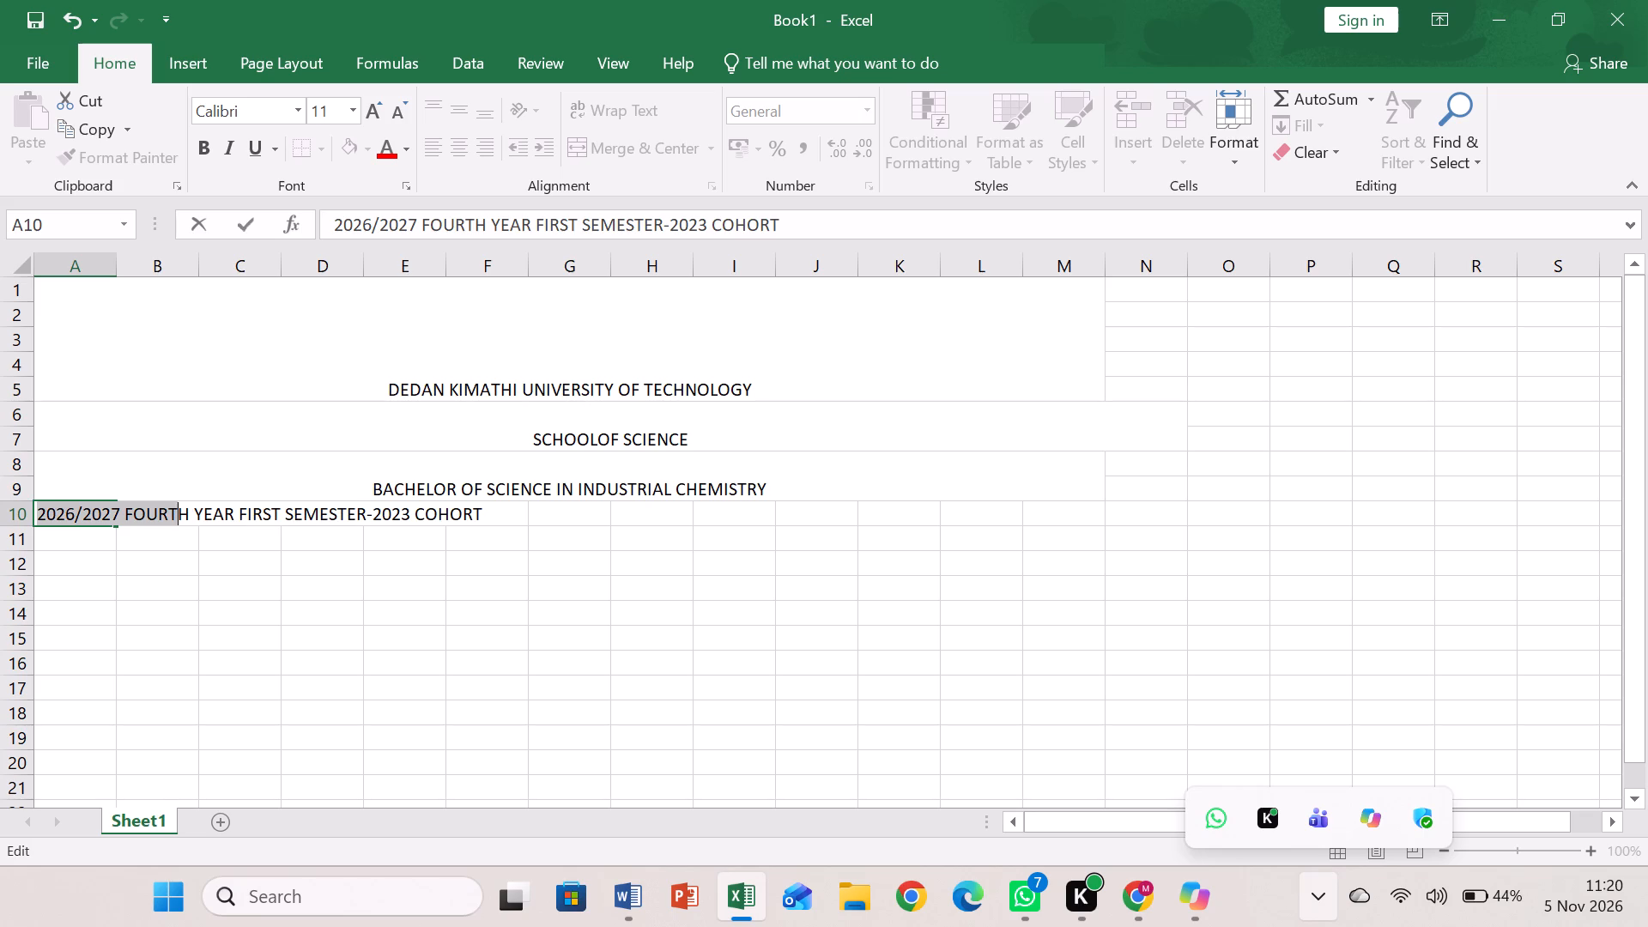
{"action": "left_click_drag", "start_coordinate": [167, 573], "coordinate": [518, 592]}
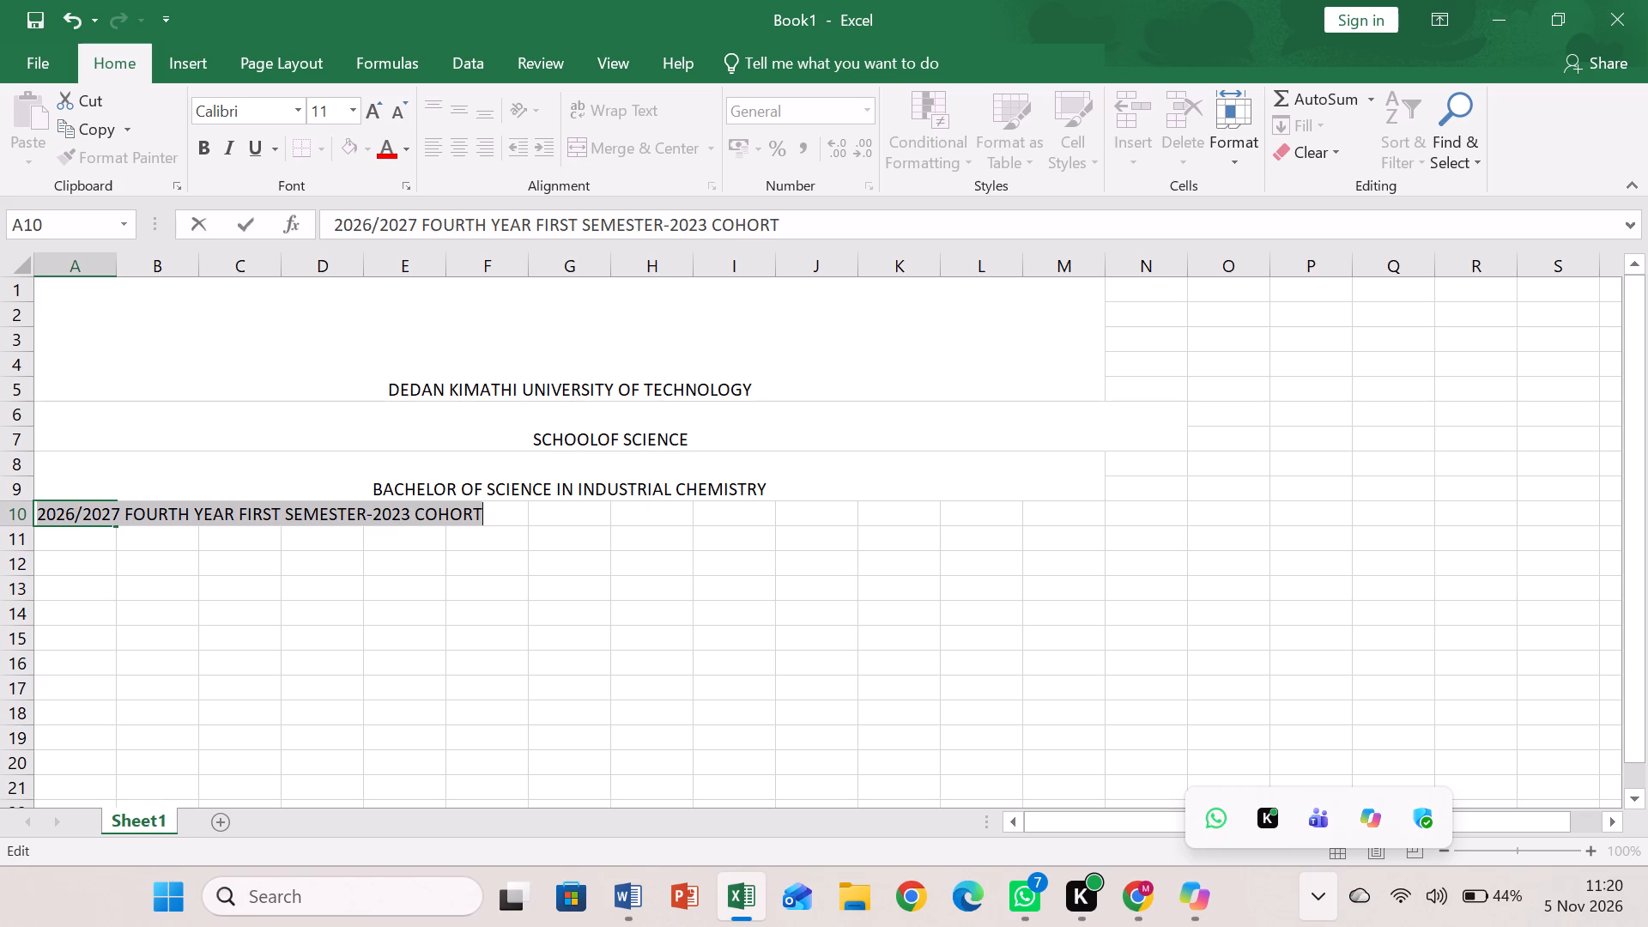
{"action": "left_click_drag", "start_coordinate": [518, 592], "coordinate": [500, 505]}
{"action": "left_click", "coordinate": [530, 521]}
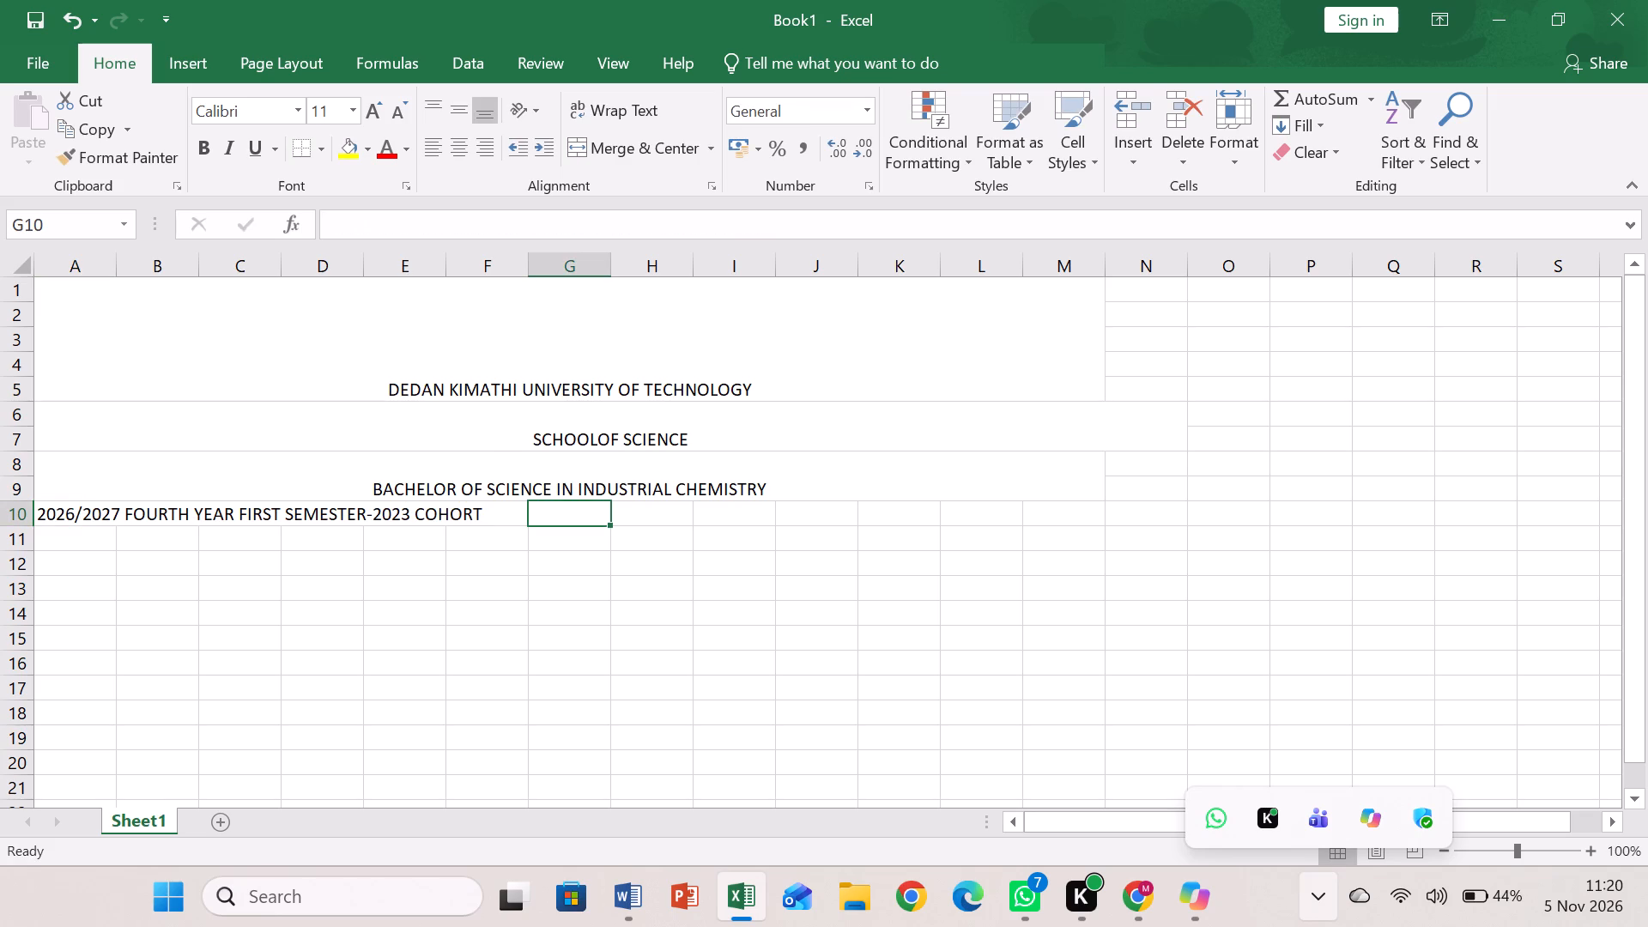
Merge and center the year and cohort heading across cells A10:M11, below the programme heading.
{"action": "left_click_drag", "start_coordinate": [47, 512], "coordinate": [375, 548]}
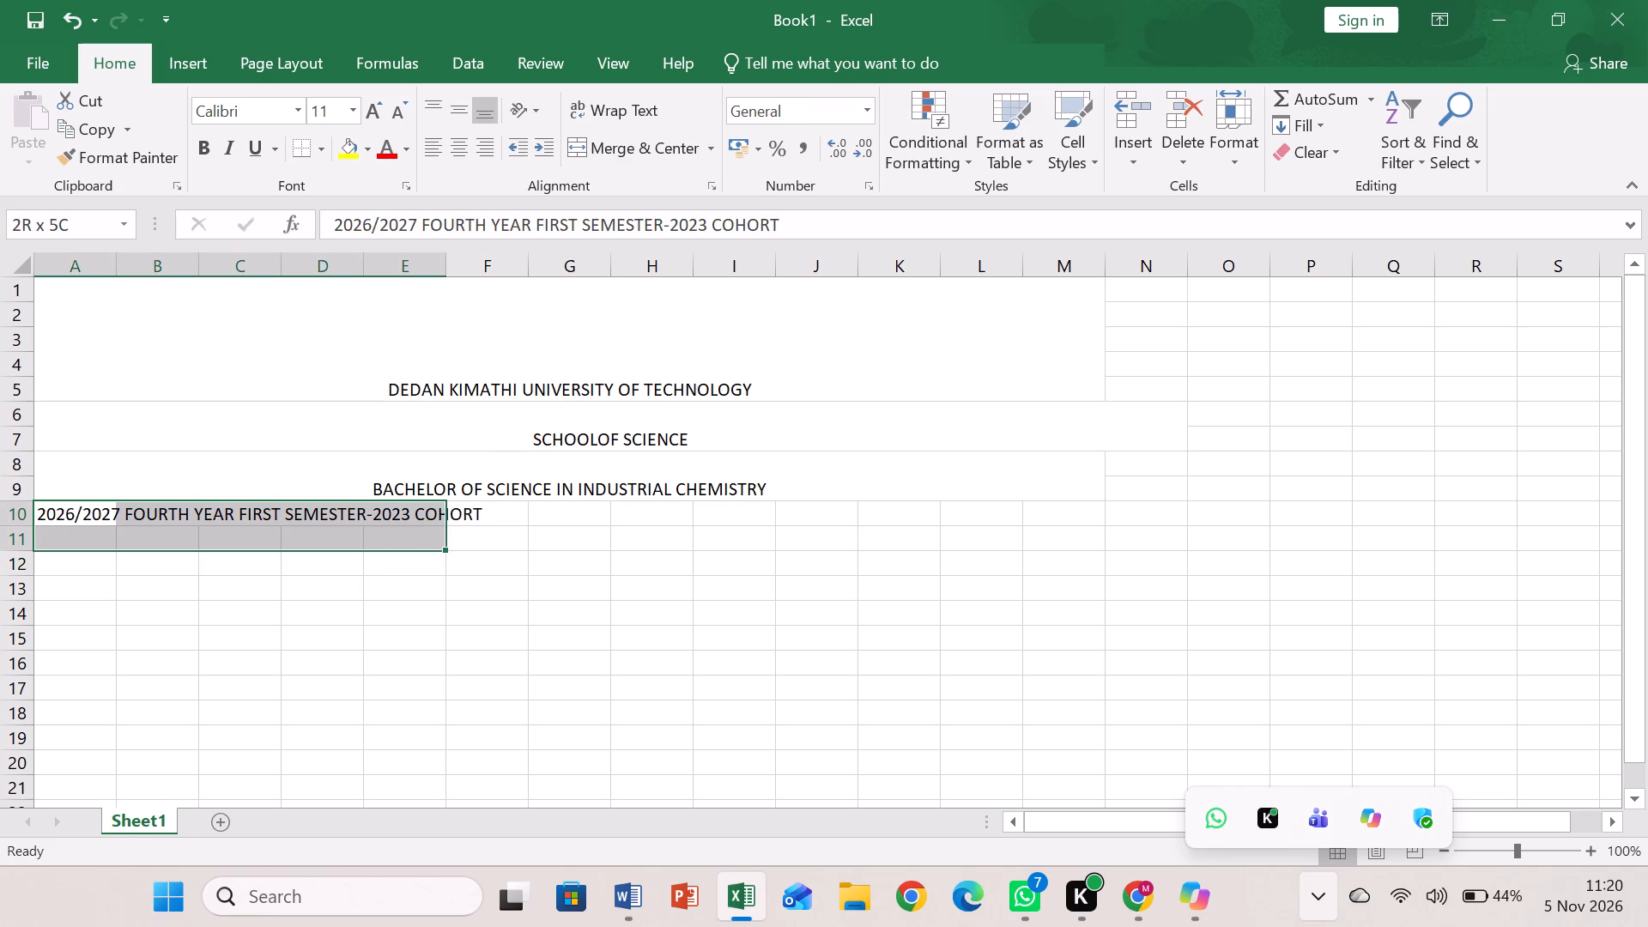
{"action": "left_click_drag", "start_coordinate": [375, 548], "coordinate": [727, 532]}
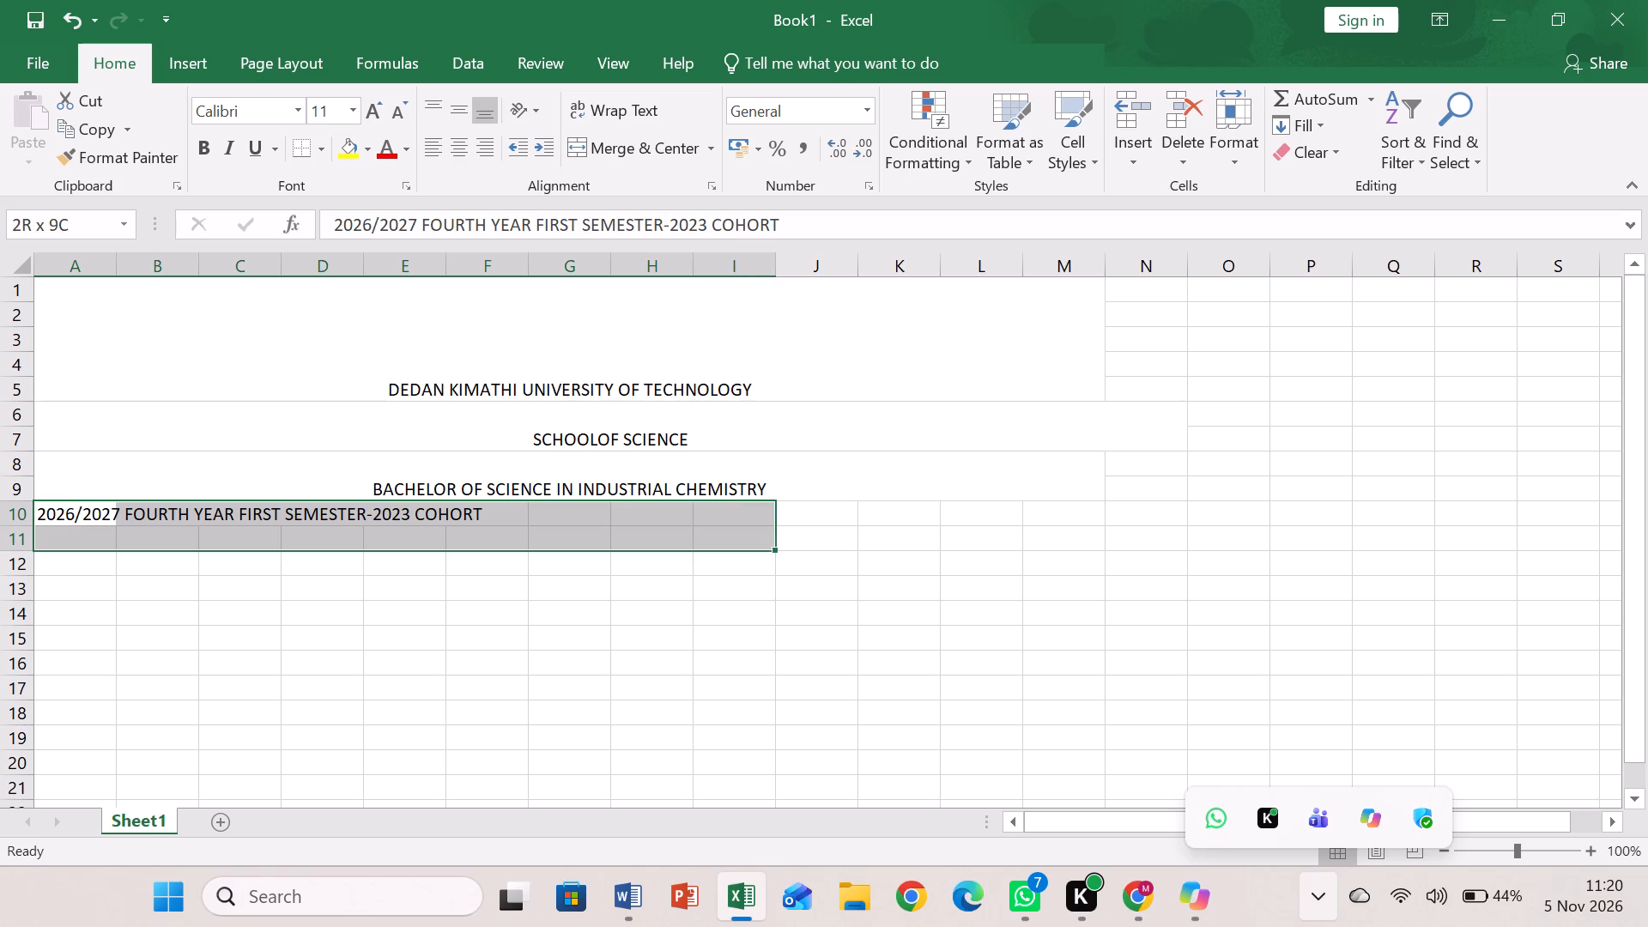
{"action": "left_click_drag", "start_coordinate": [727, 532], "coordinate": [1024, 484]}
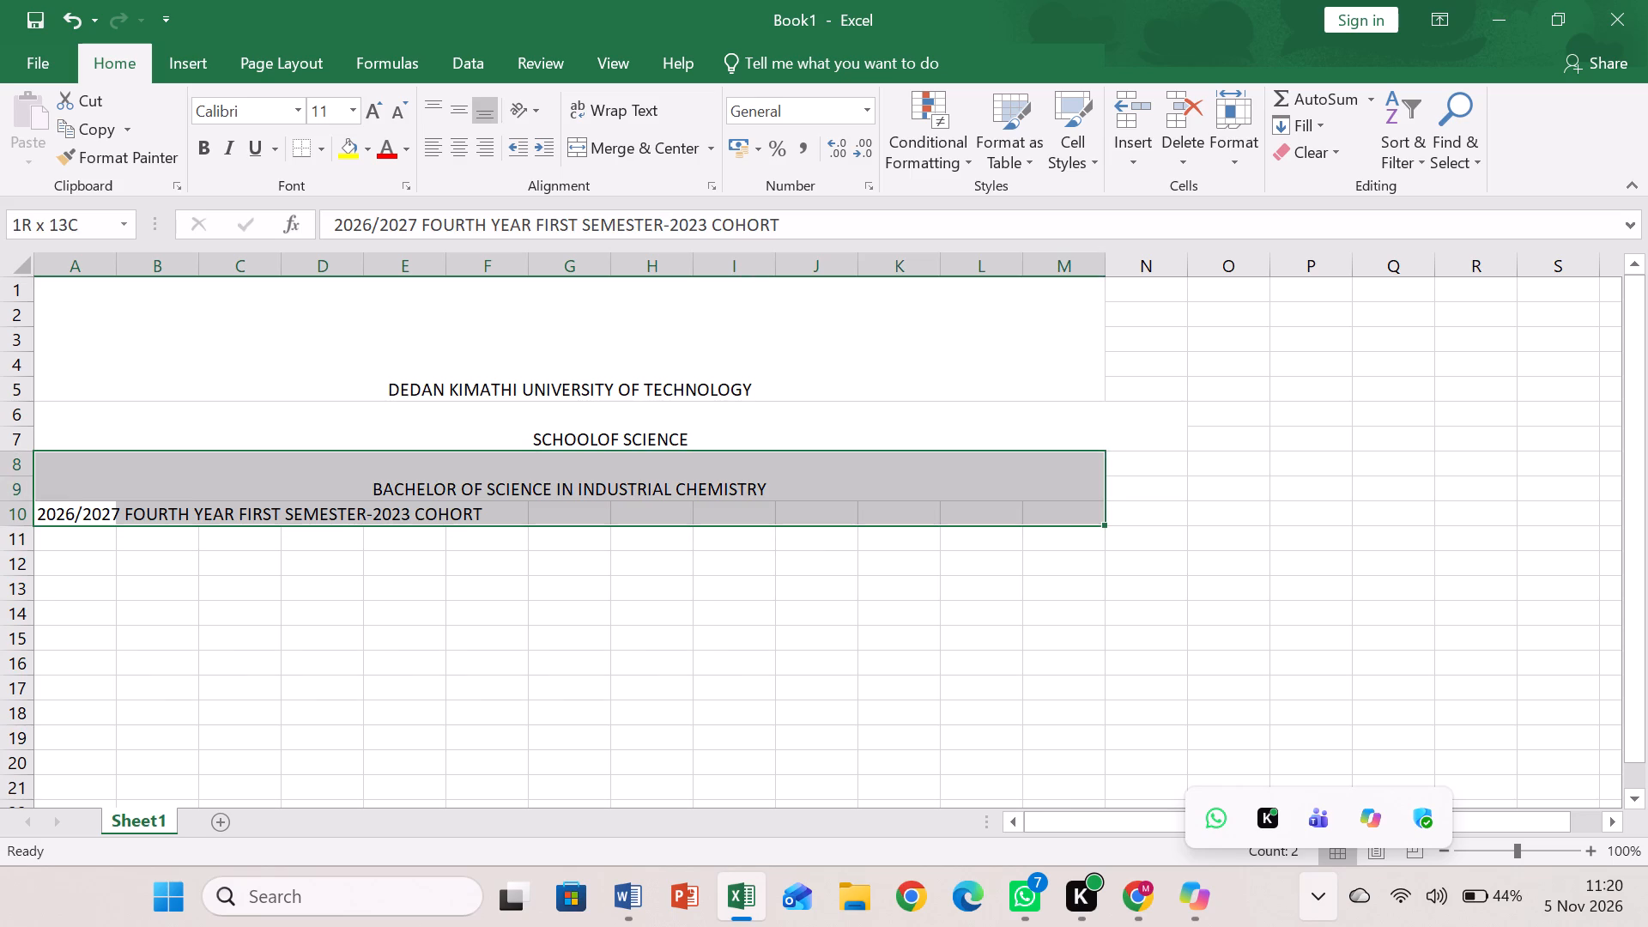
{"action": "left_click_drag", "start_coordinate": [1024, 484], "coordinate": [1066, 548]}
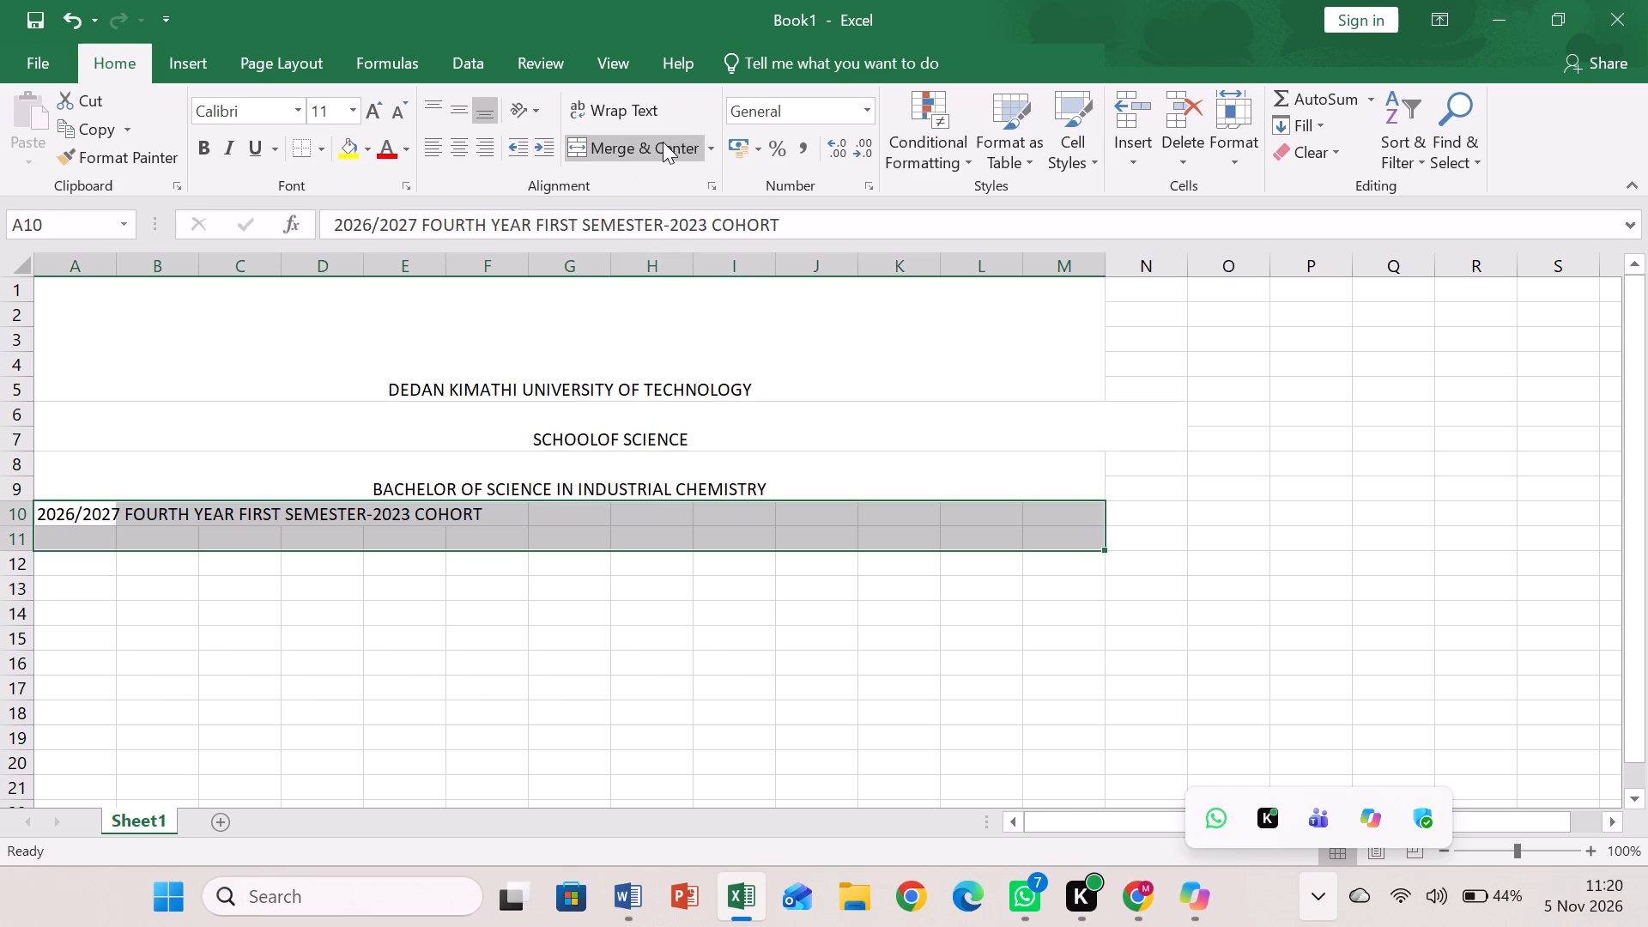
{"action": "left_click", "coordinate": [662, 145]}
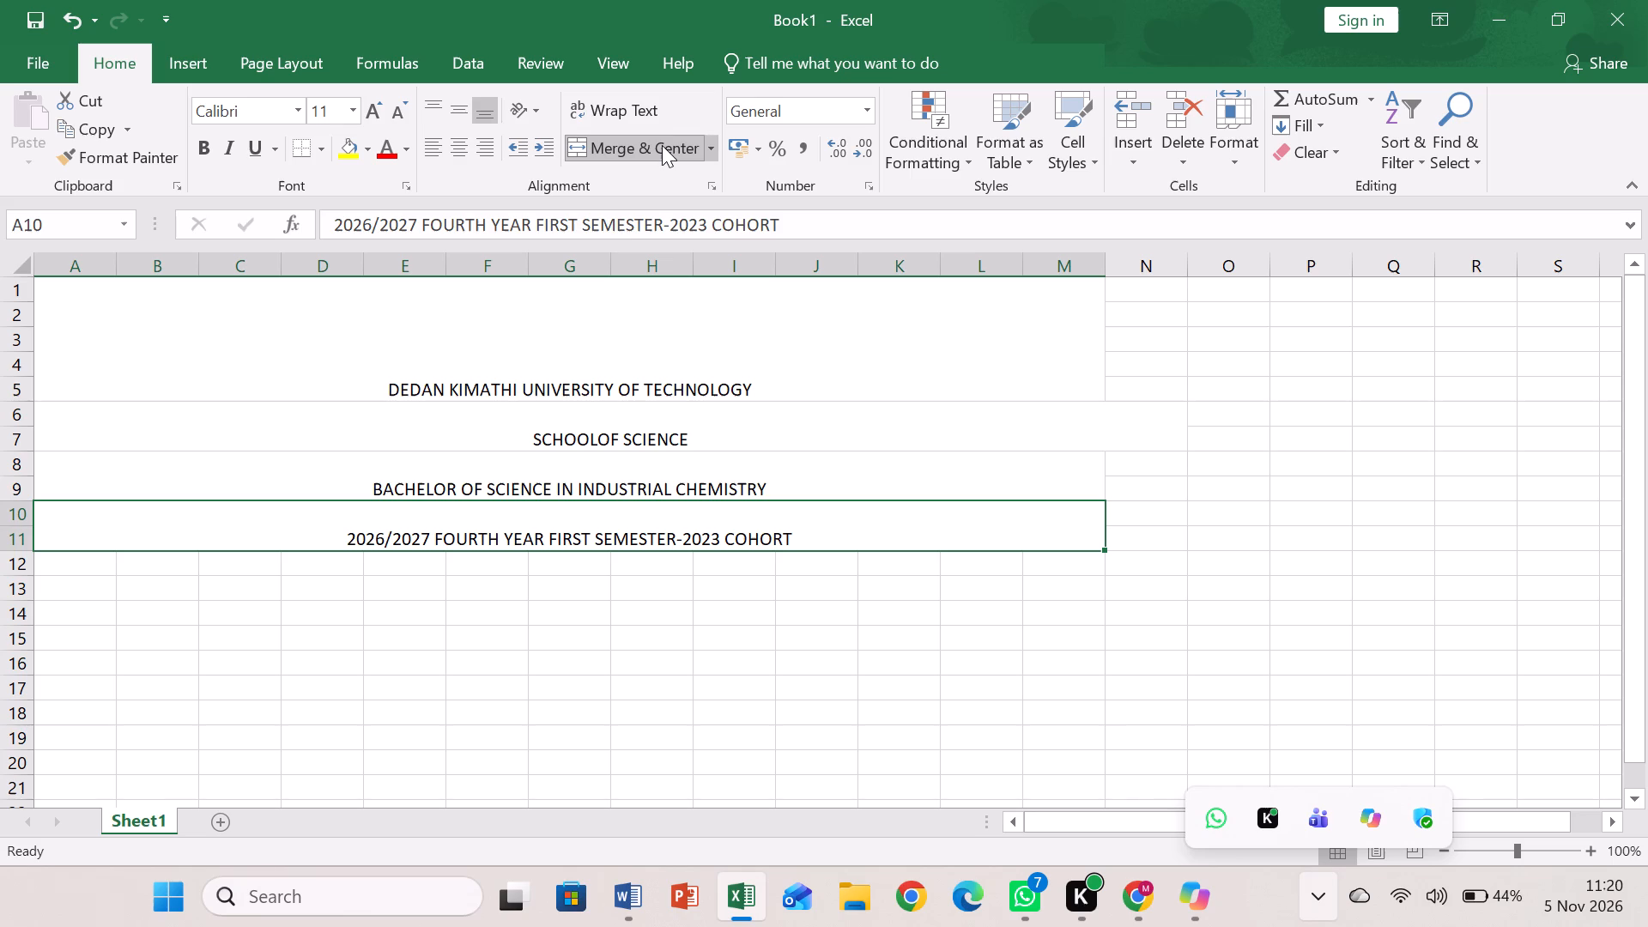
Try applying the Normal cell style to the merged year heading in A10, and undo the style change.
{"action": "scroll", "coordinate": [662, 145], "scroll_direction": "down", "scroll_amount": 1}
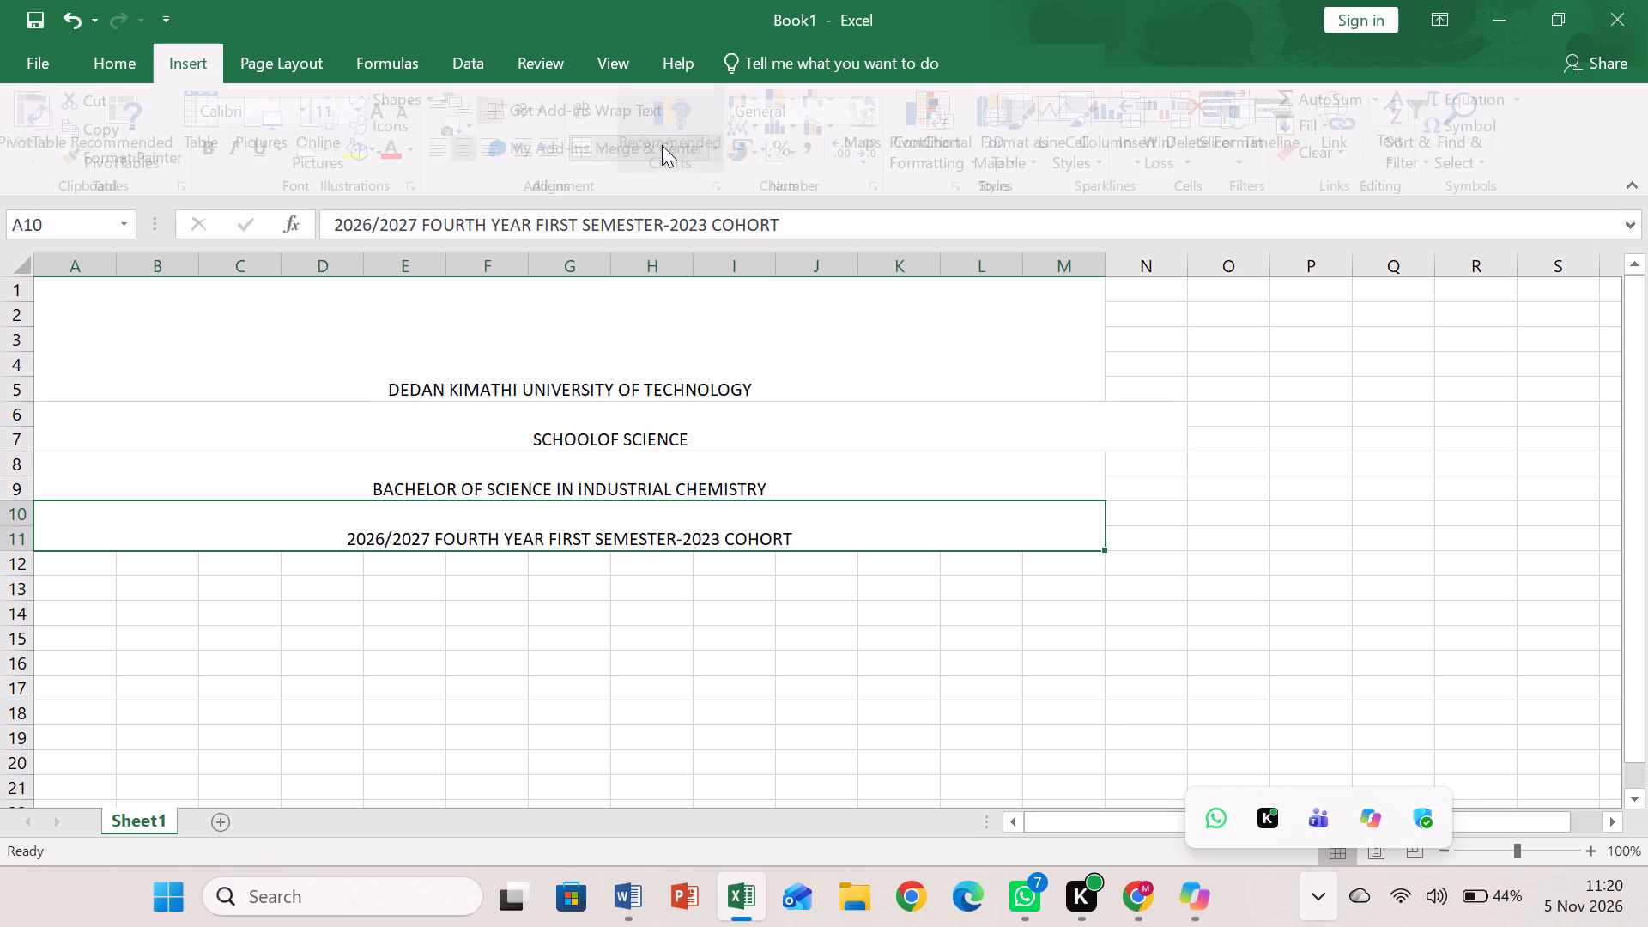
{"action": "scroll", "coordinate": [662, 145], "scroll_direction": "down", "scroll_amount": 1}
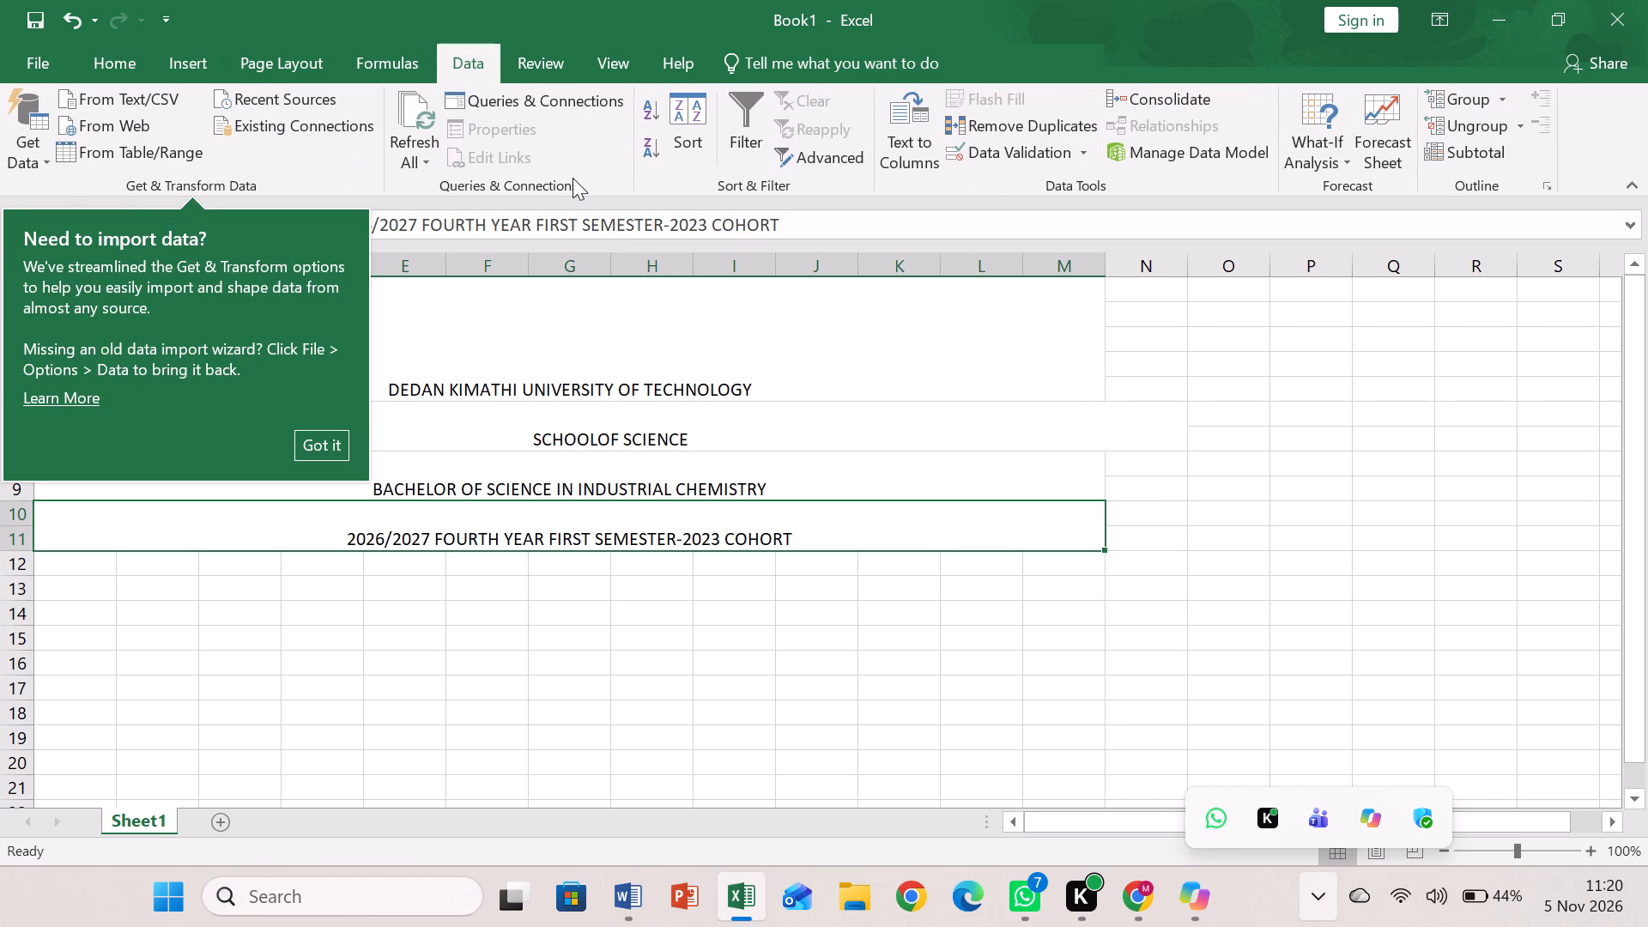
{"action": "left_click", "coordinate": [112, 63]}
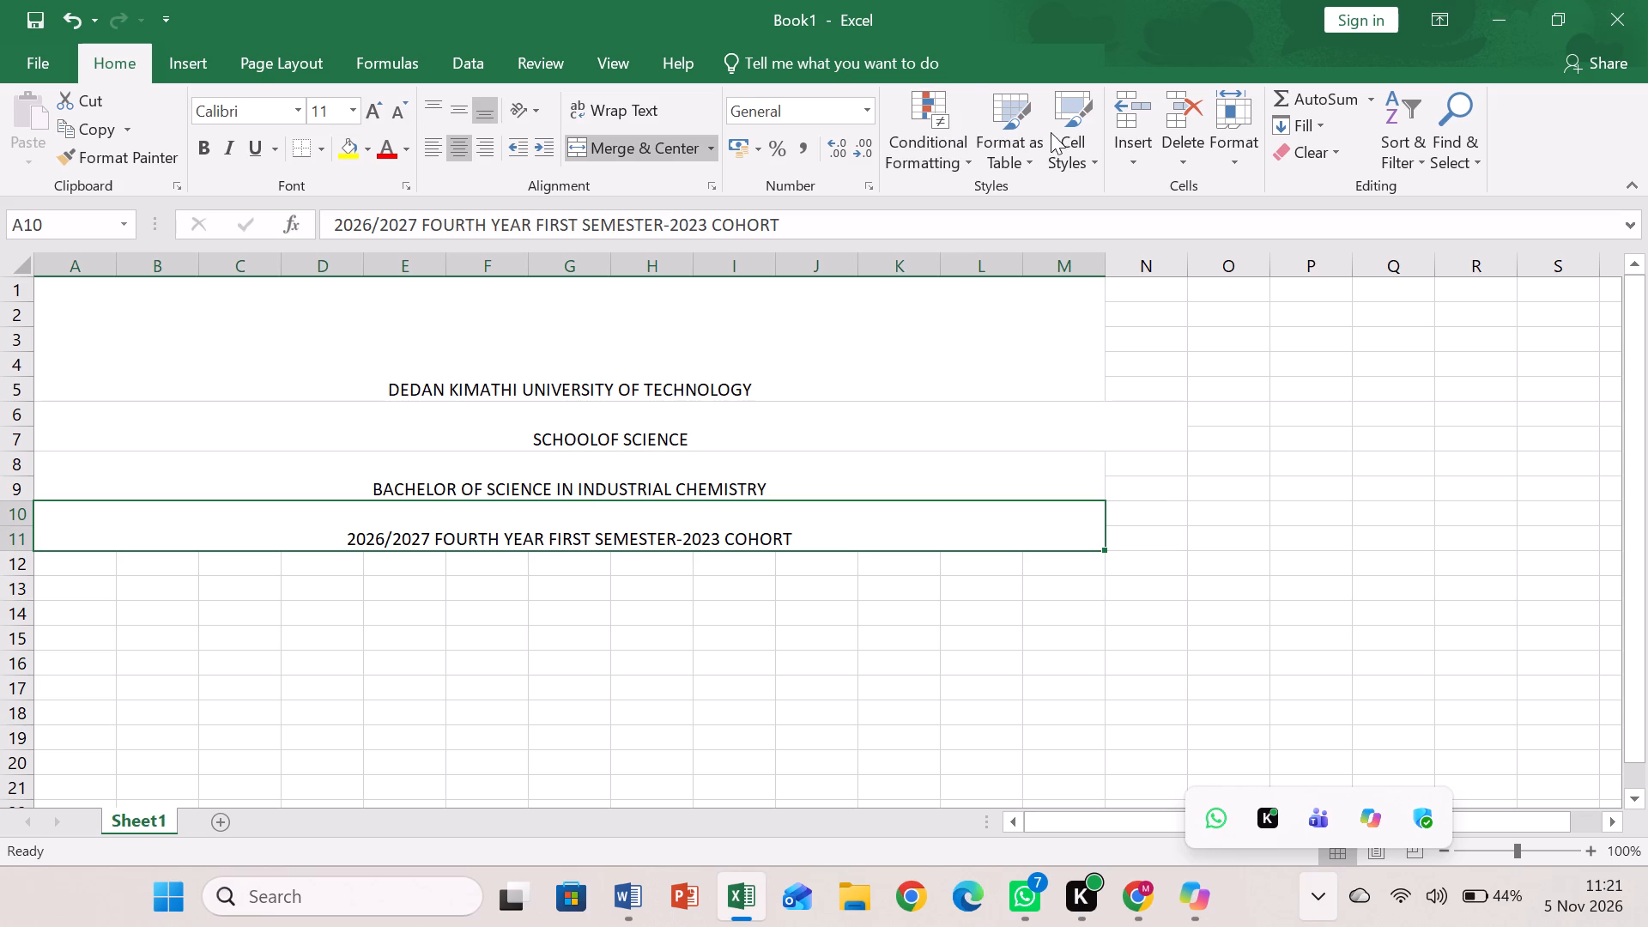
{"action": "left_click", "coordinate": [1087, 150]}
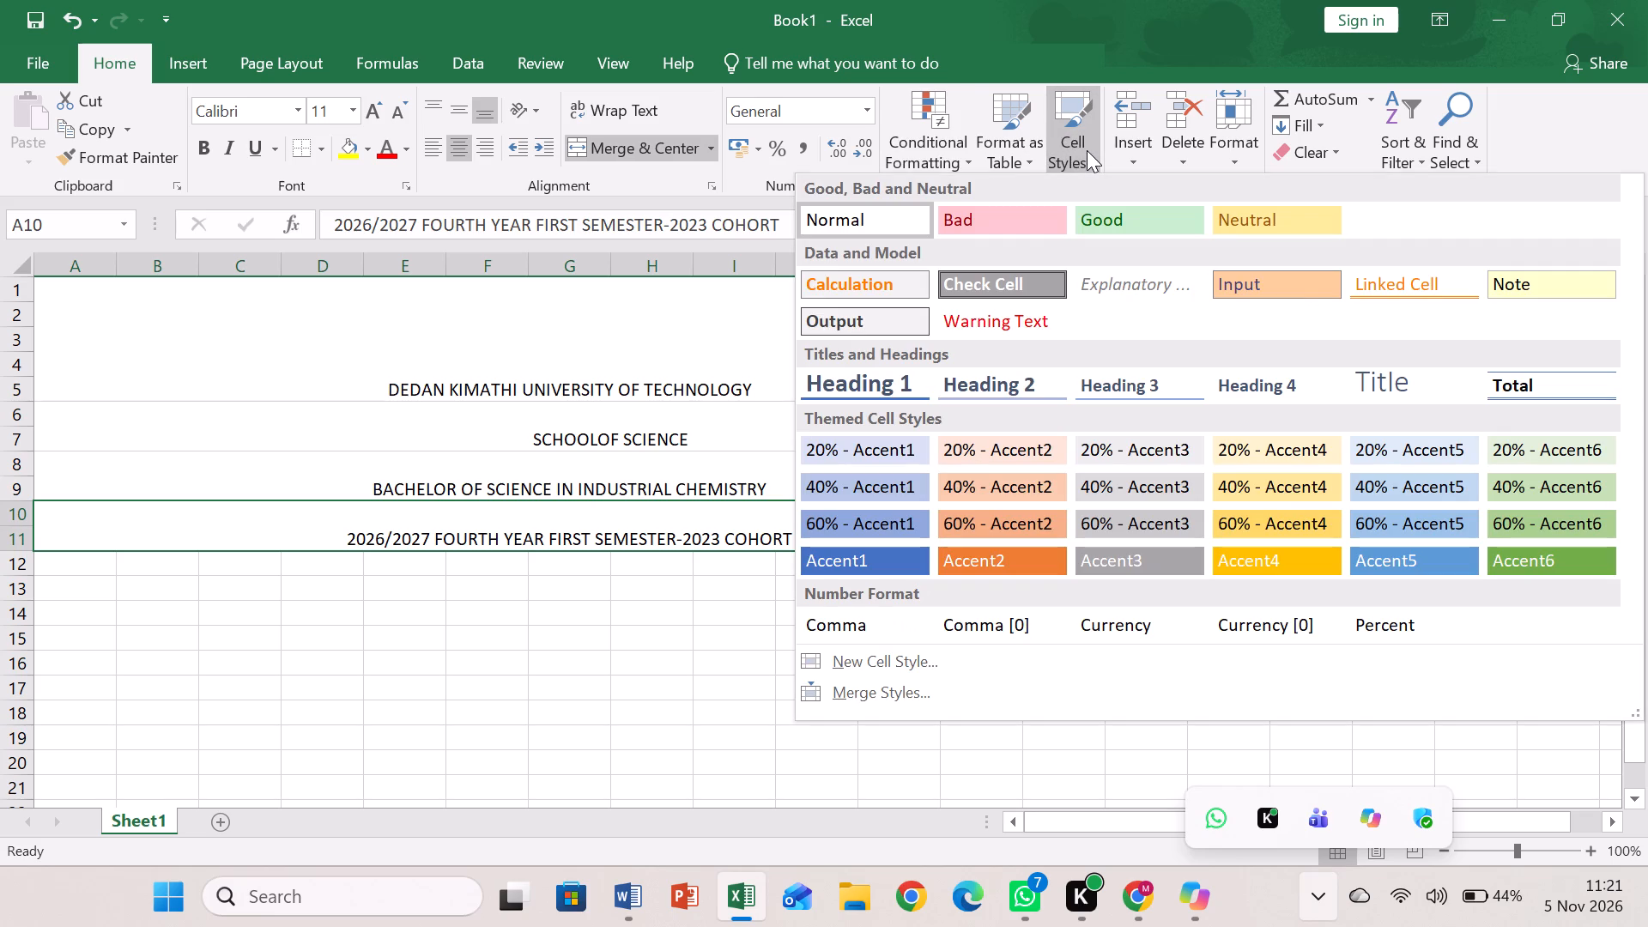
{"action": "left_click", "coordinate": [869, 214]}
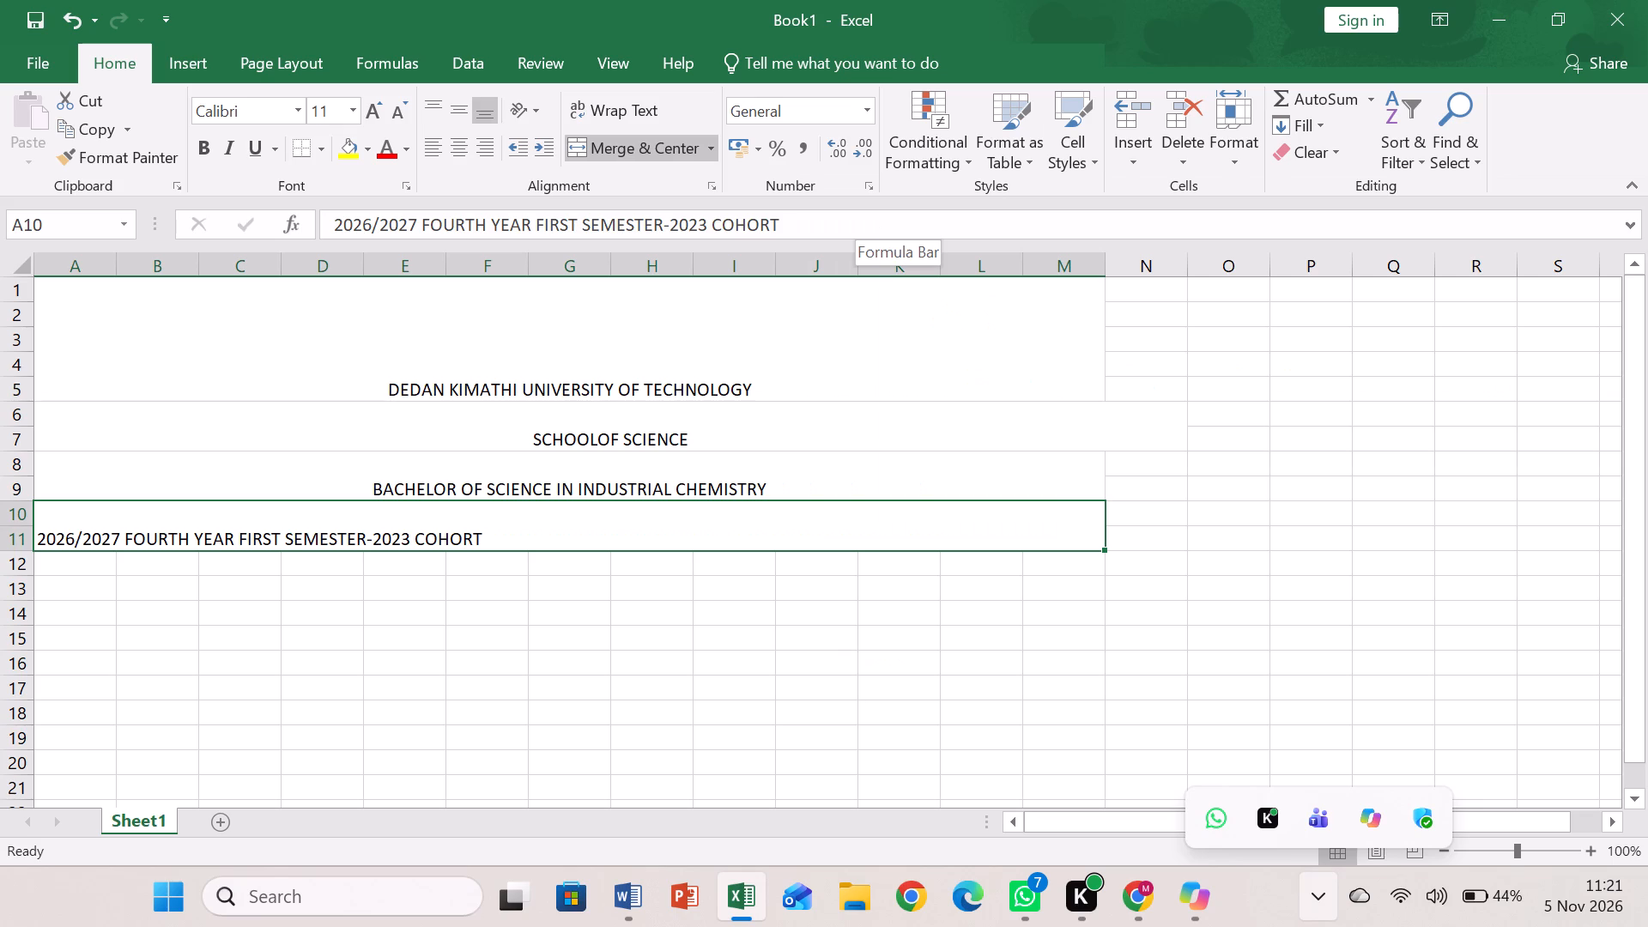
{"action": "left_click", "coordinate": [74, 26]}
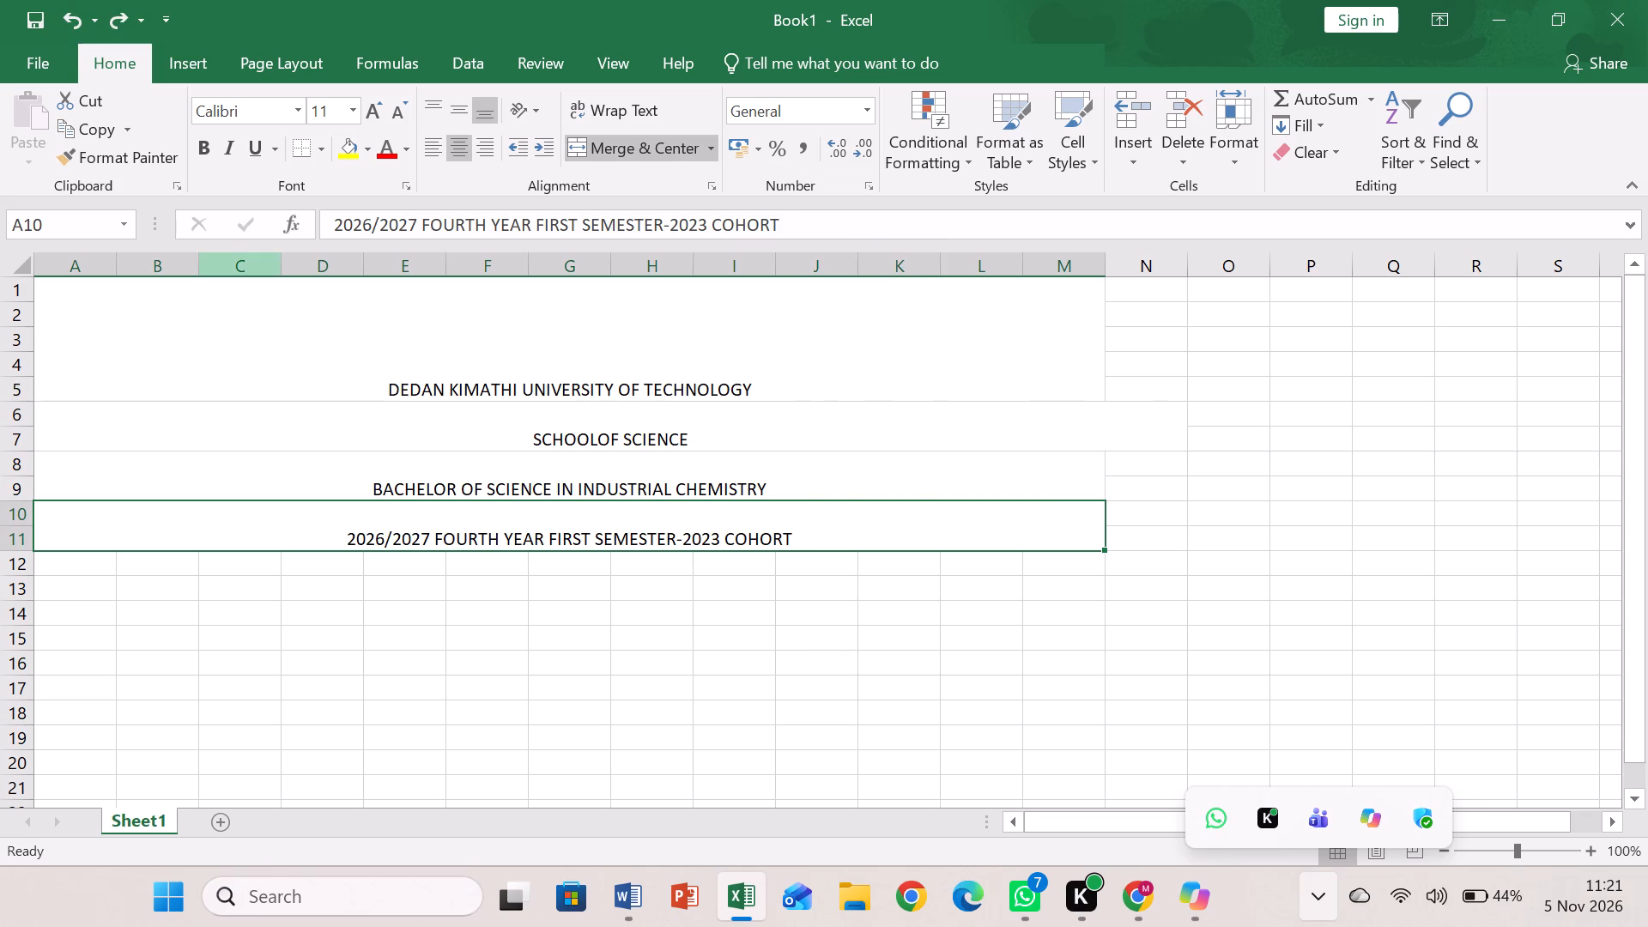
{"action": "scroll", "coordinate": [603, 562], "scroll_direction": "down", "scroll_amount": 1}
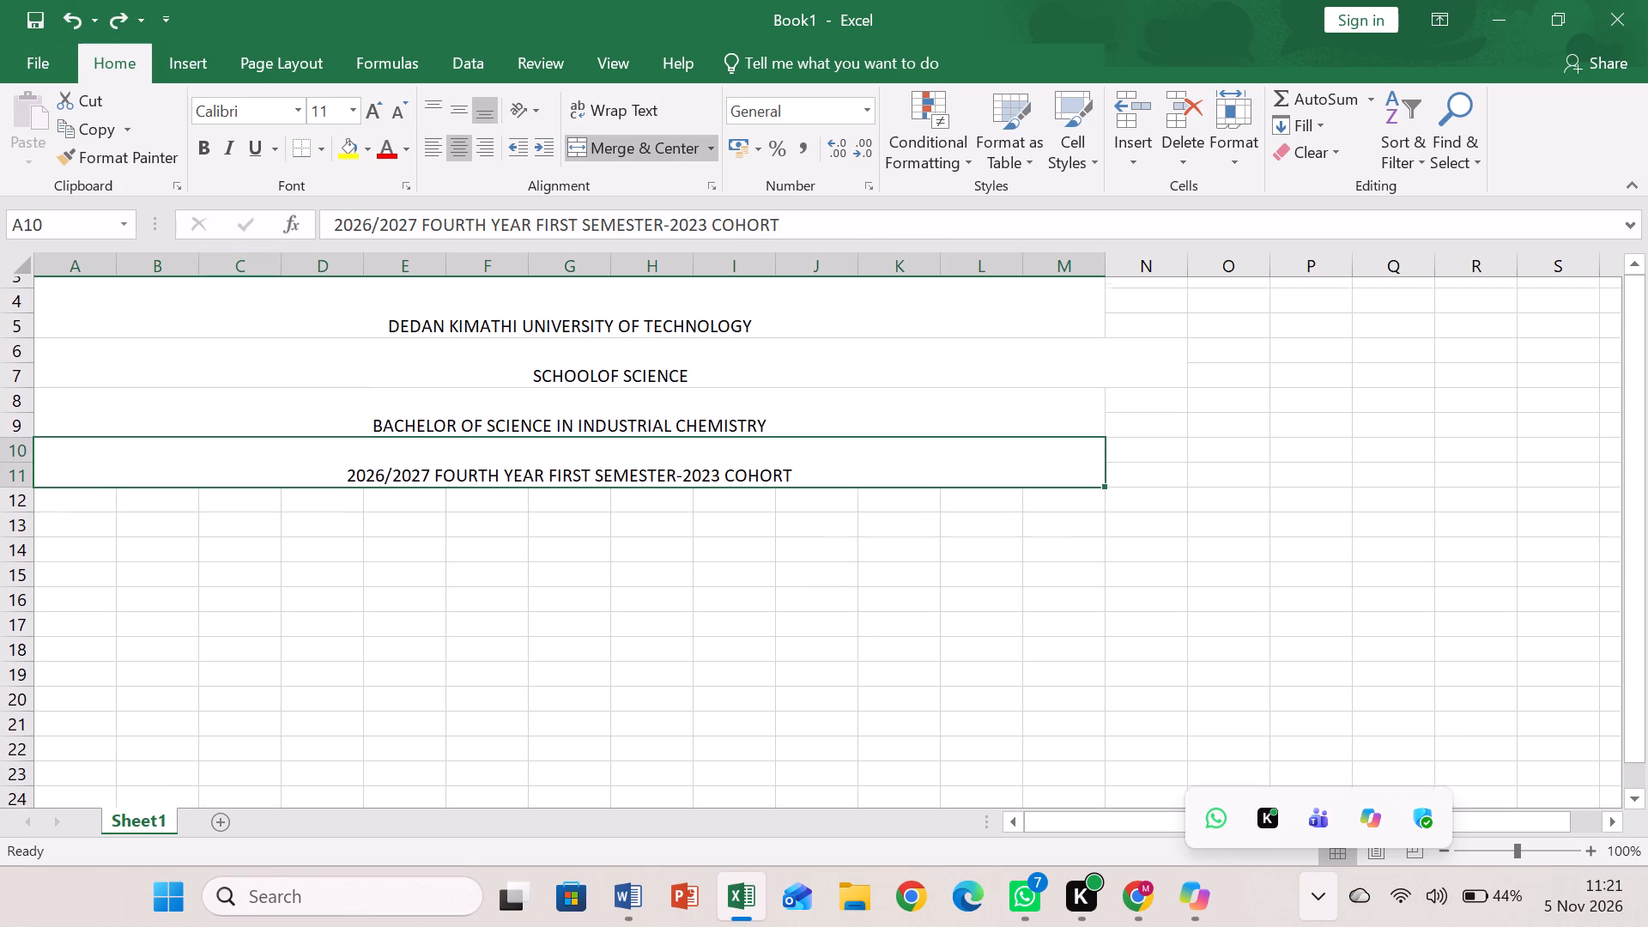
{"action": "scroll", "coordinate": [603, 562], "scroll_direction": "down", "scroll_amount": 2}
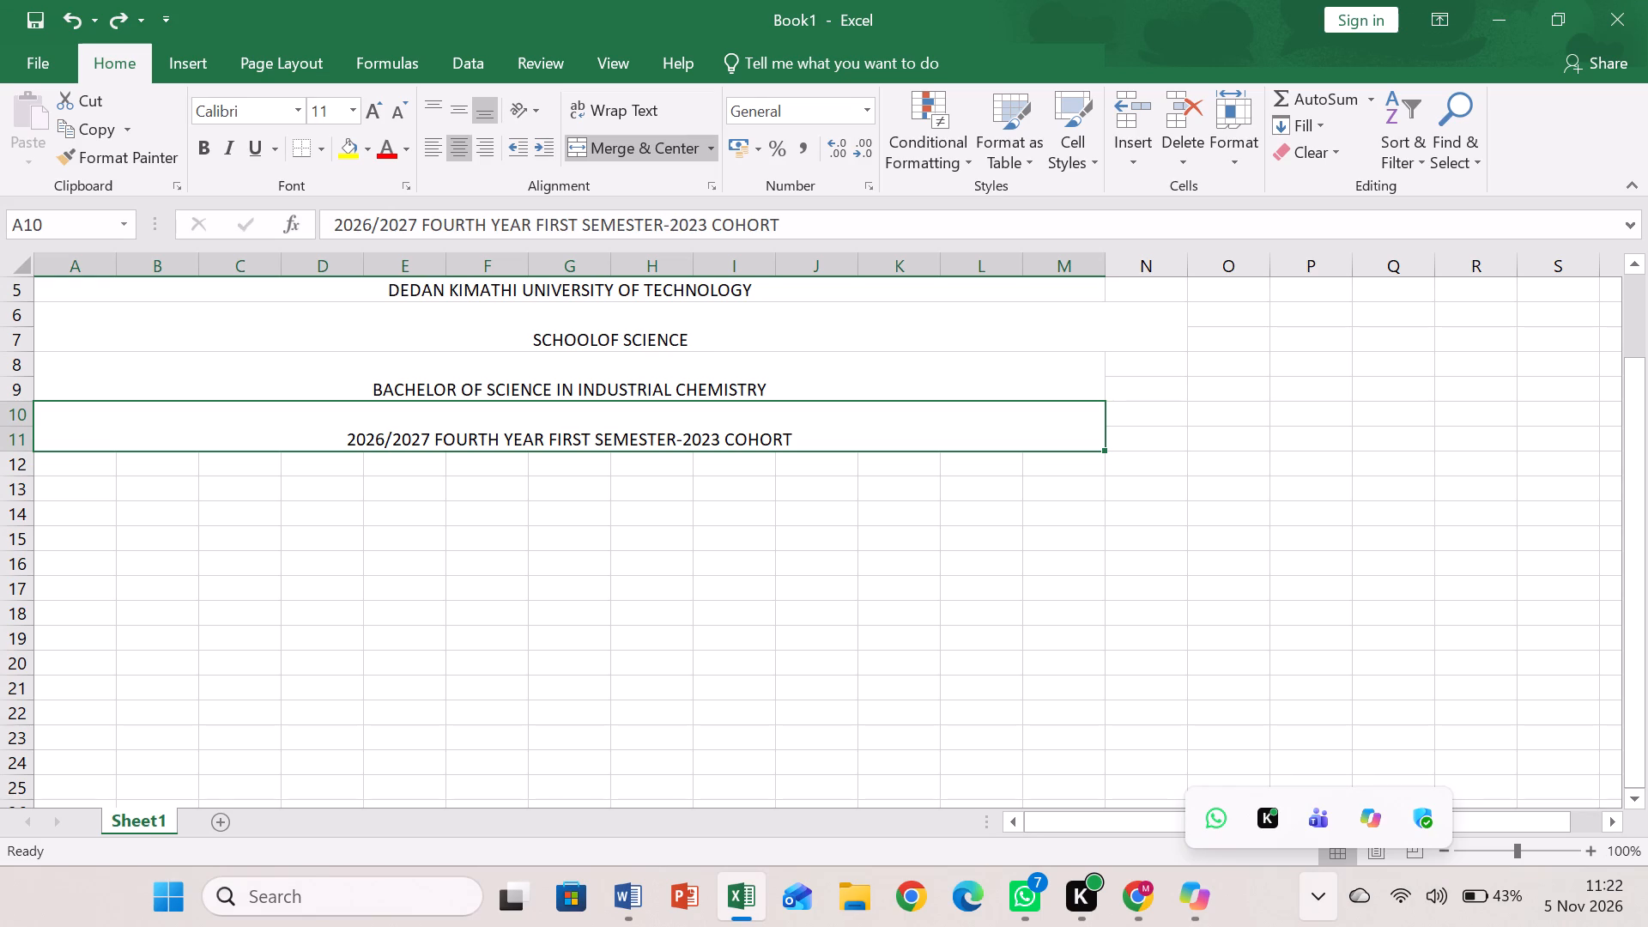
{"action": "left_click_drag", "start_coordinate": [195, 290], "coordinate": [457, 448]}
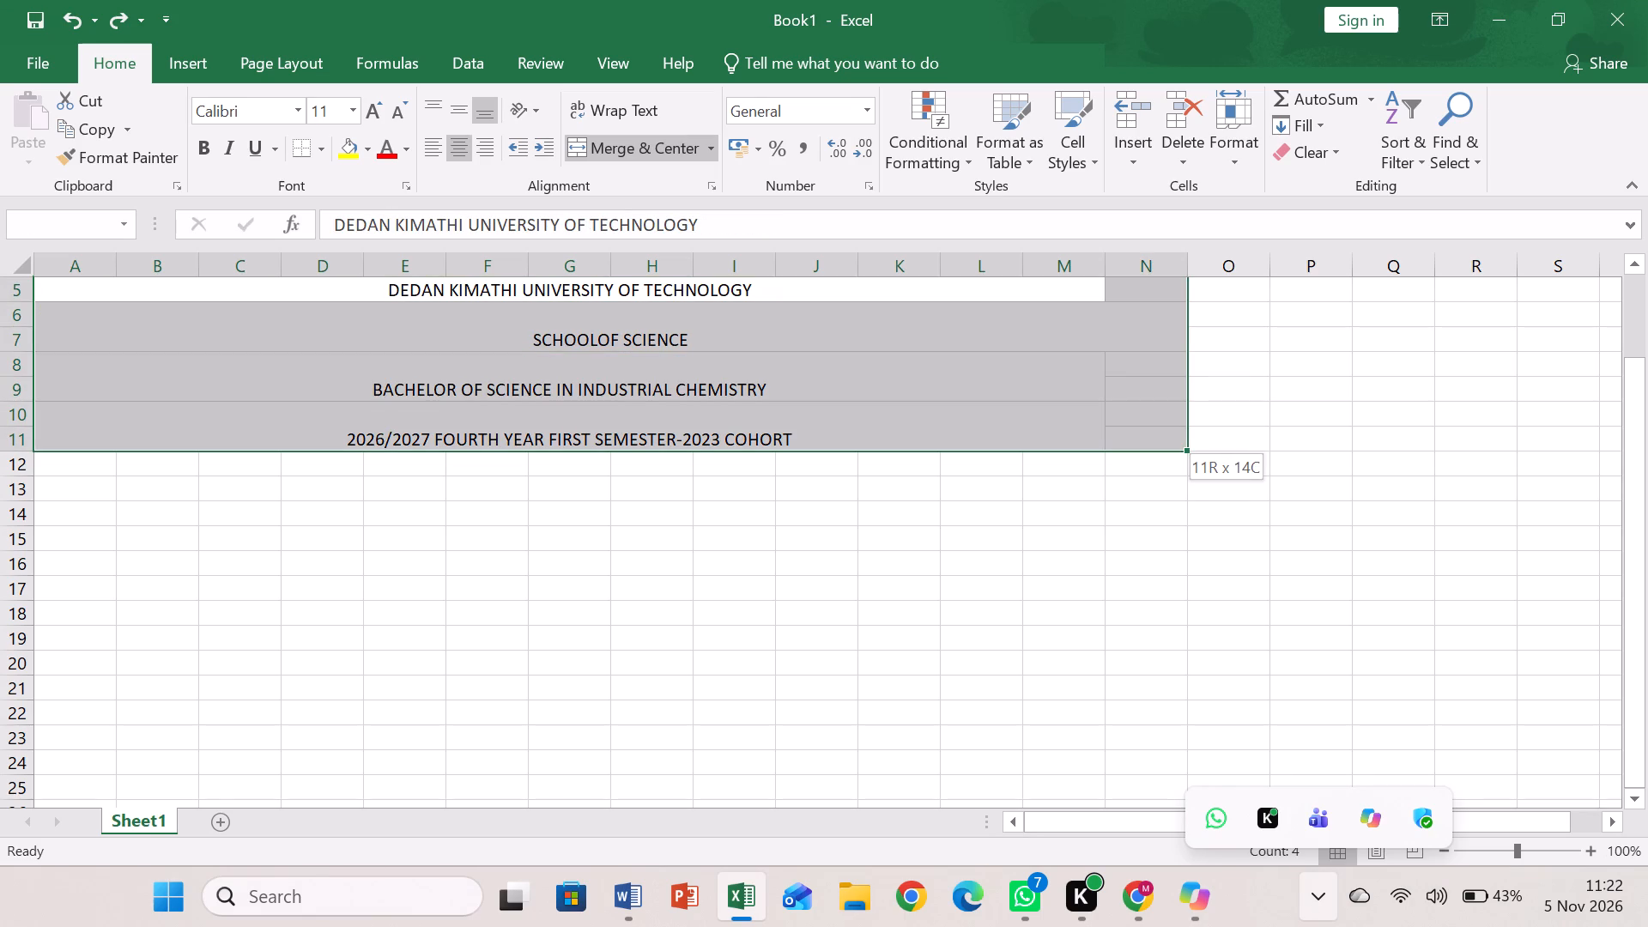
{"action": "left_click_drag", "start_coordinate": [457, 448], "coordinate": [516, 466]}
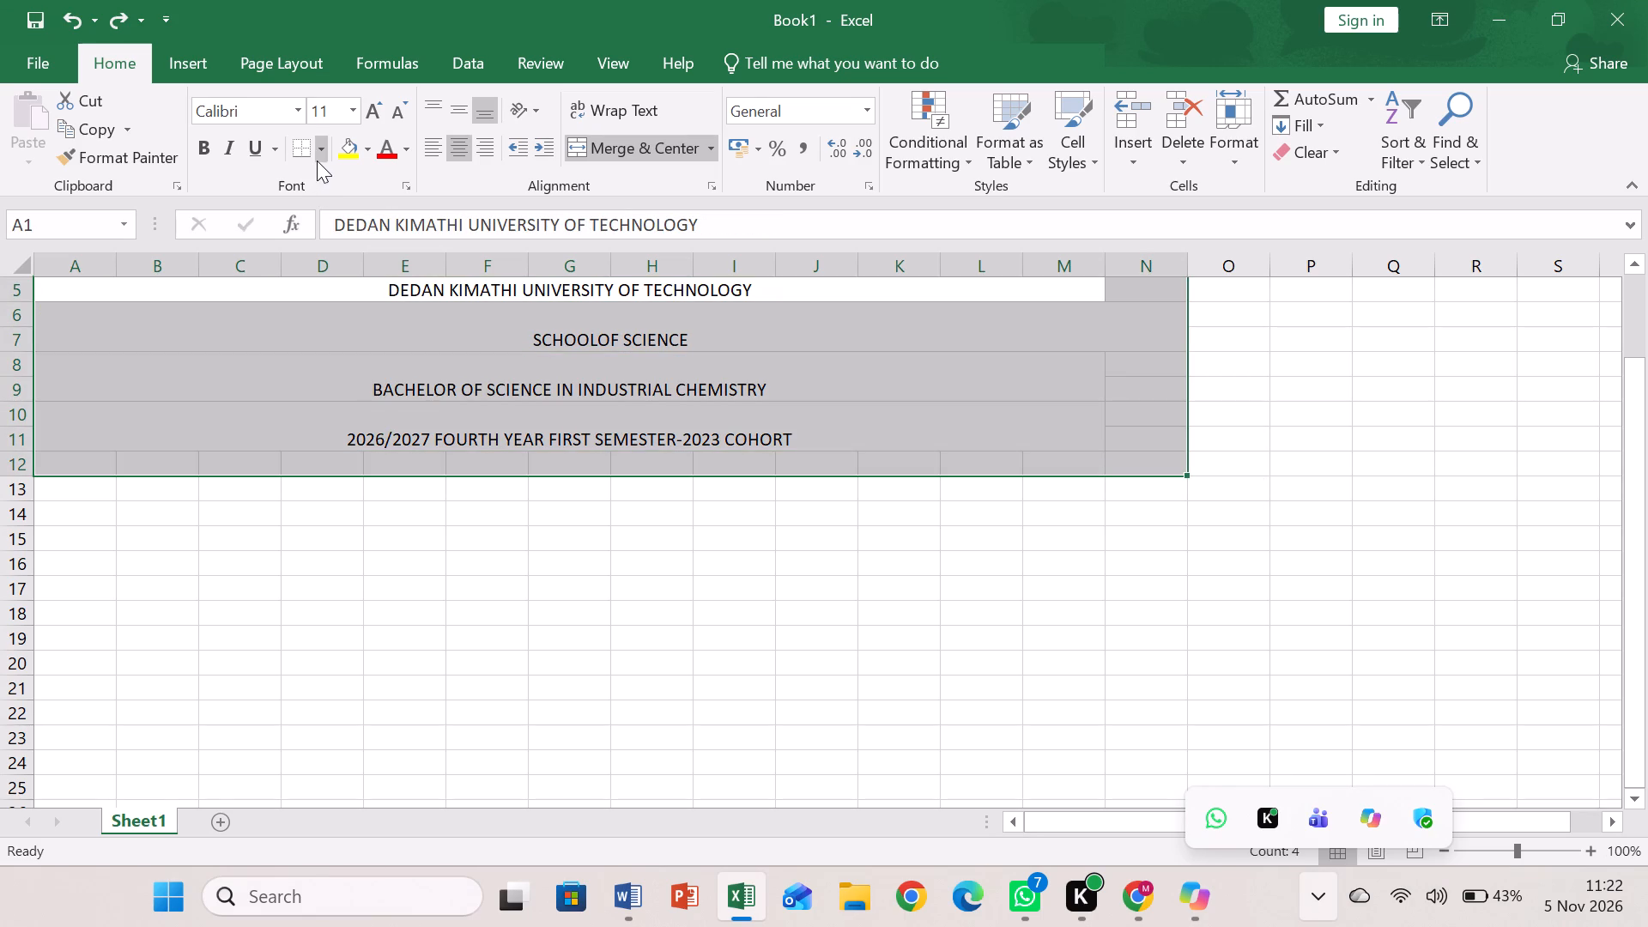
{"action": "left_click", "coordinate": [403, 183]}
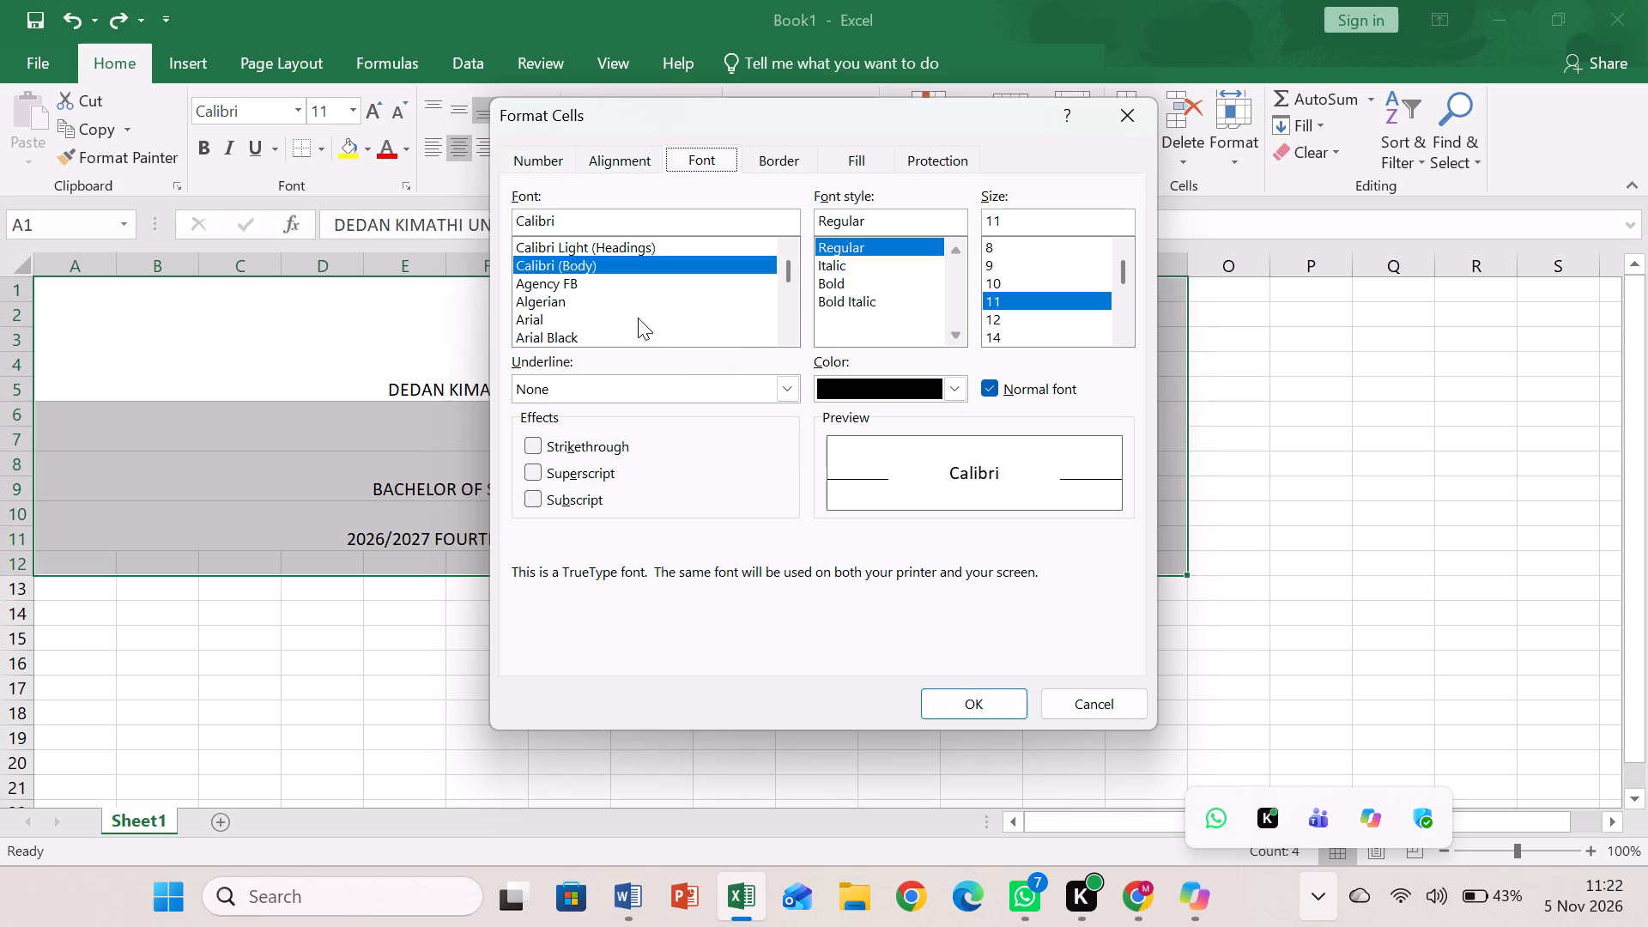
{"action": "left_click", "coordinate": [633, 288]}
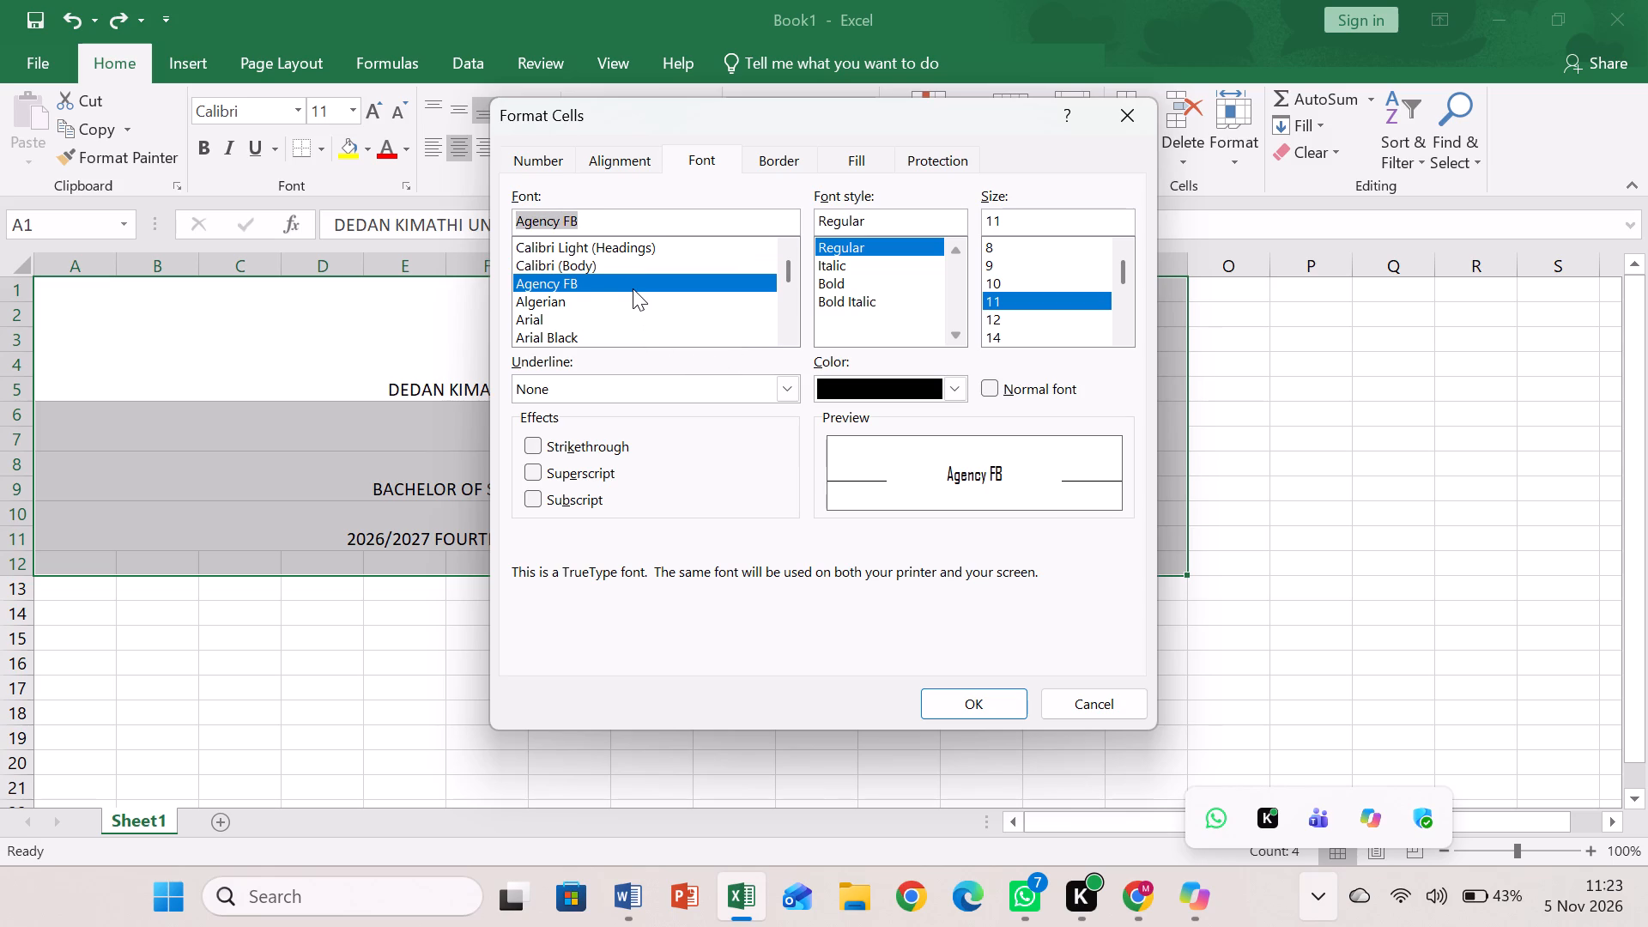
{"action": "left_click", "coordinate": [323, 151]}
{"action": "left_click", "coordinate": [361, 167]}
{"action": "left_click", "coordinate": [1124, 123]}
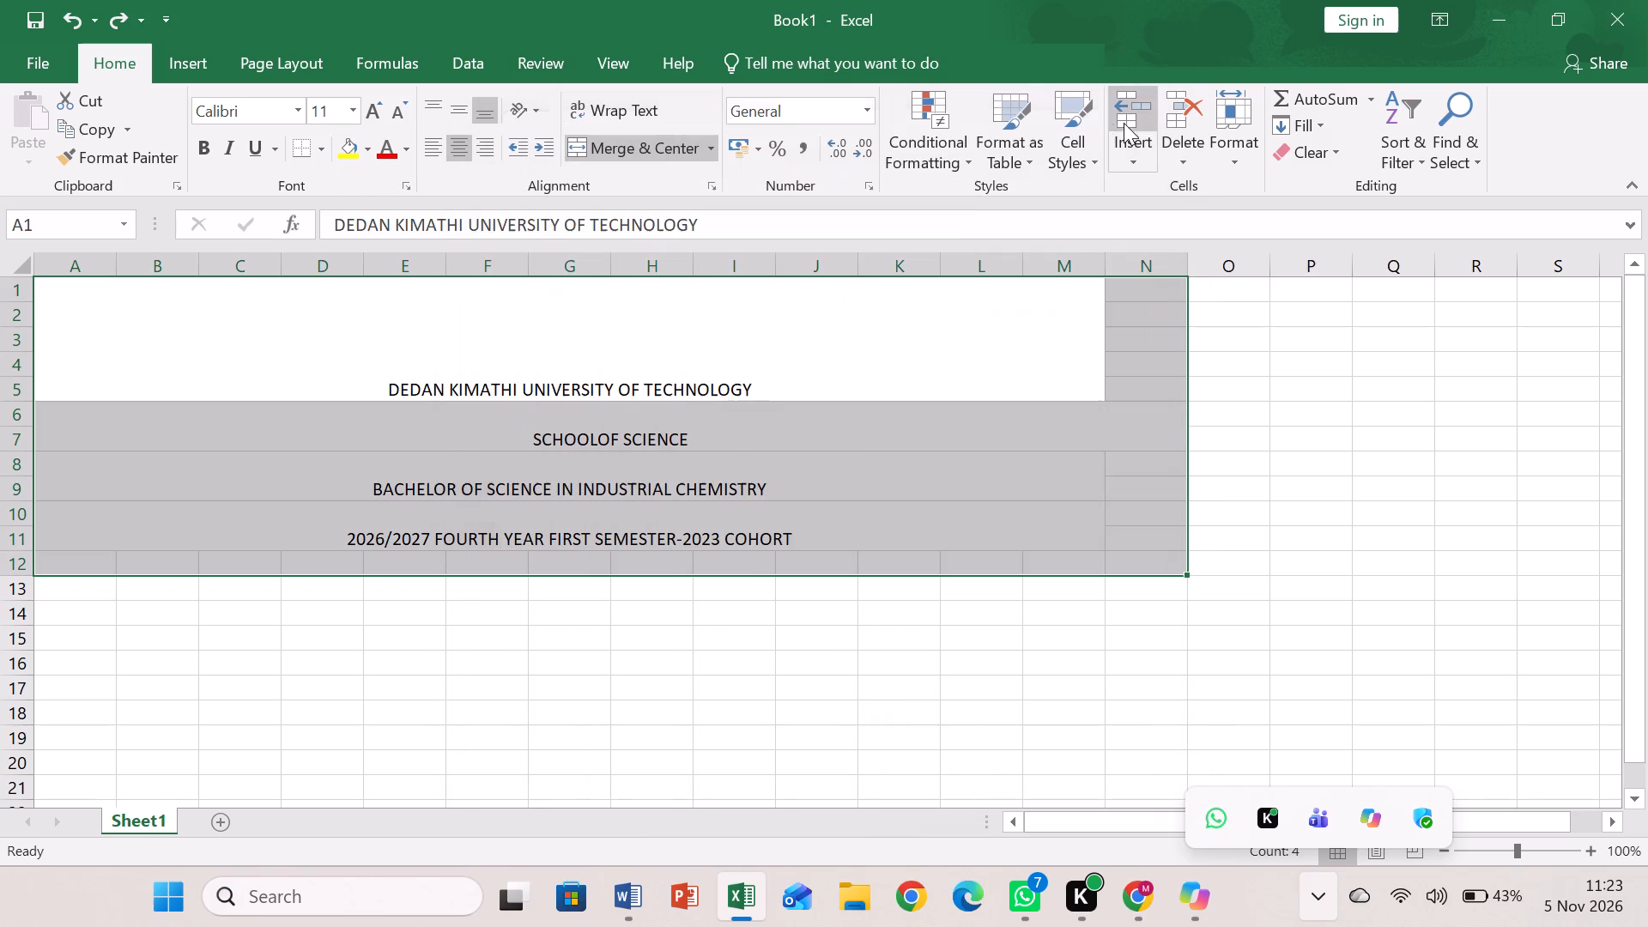
Apply No Border to the heading block A1:N12.
{"action": "left_click", "coordinate": [323, 146]}
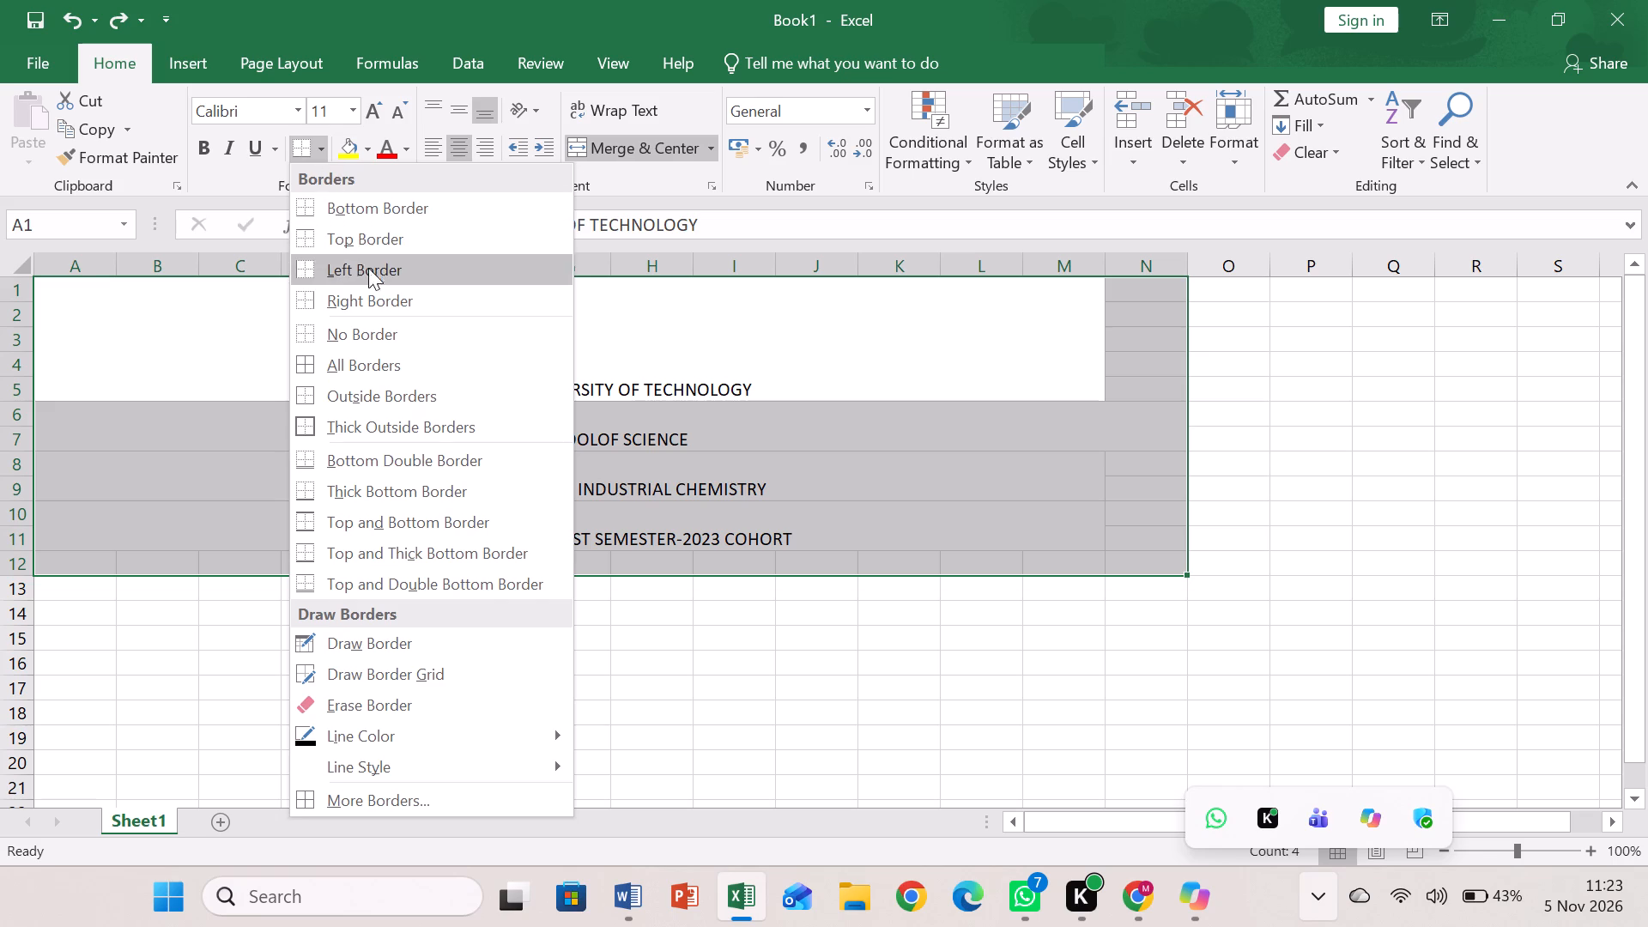
{"action": "left_click", "coordinate": [365, 327]}
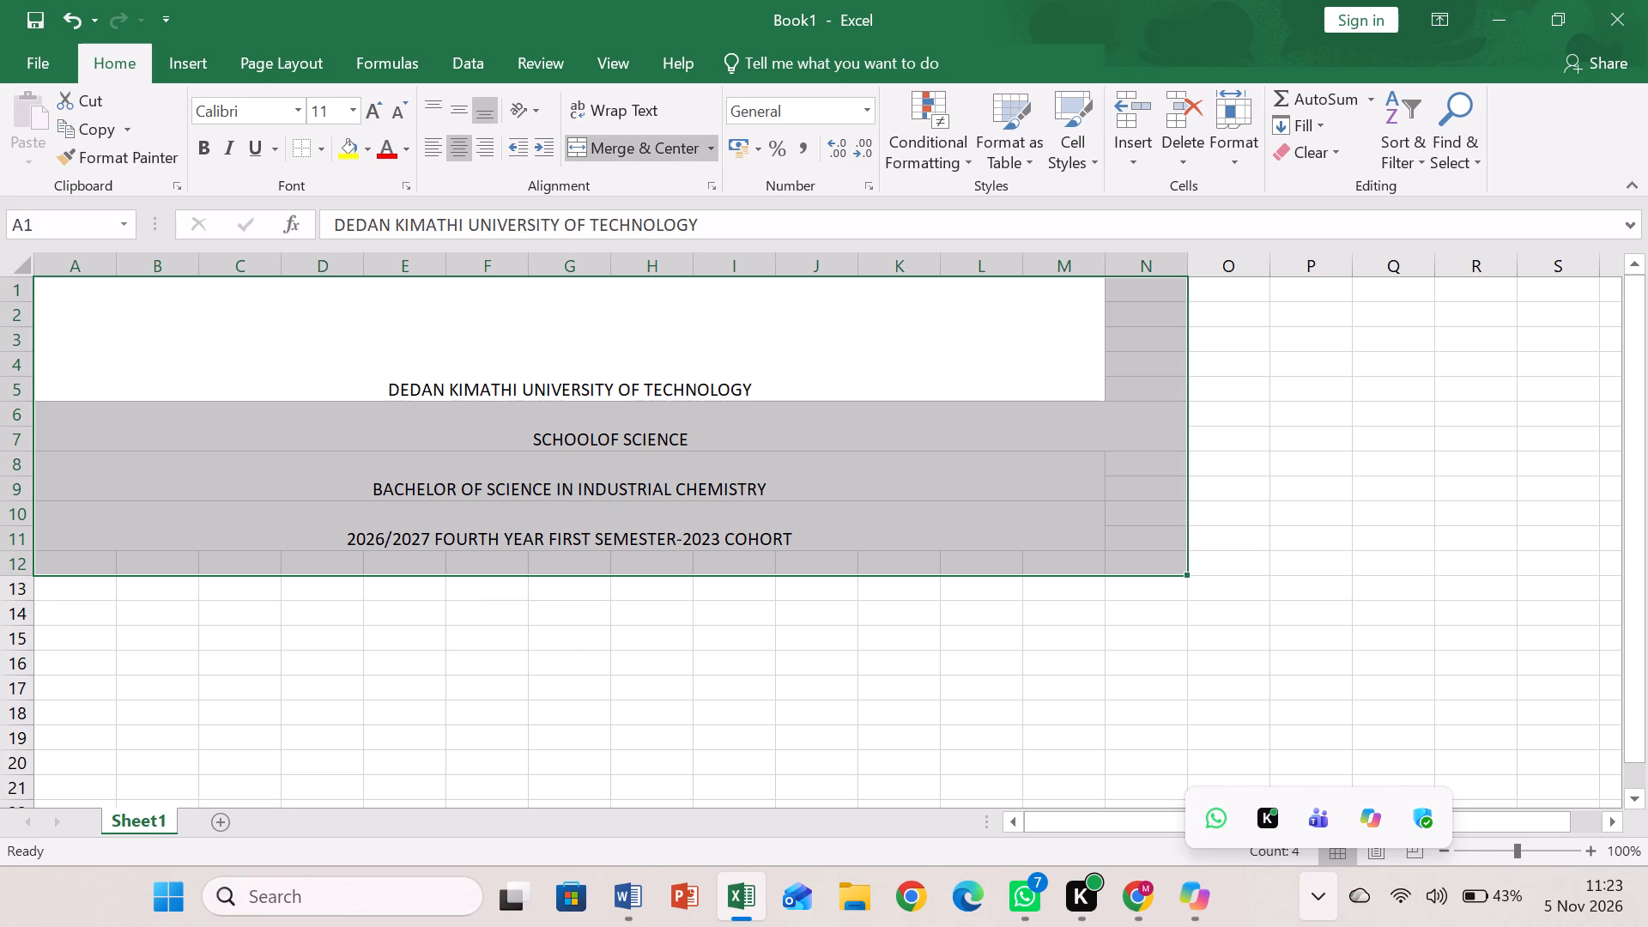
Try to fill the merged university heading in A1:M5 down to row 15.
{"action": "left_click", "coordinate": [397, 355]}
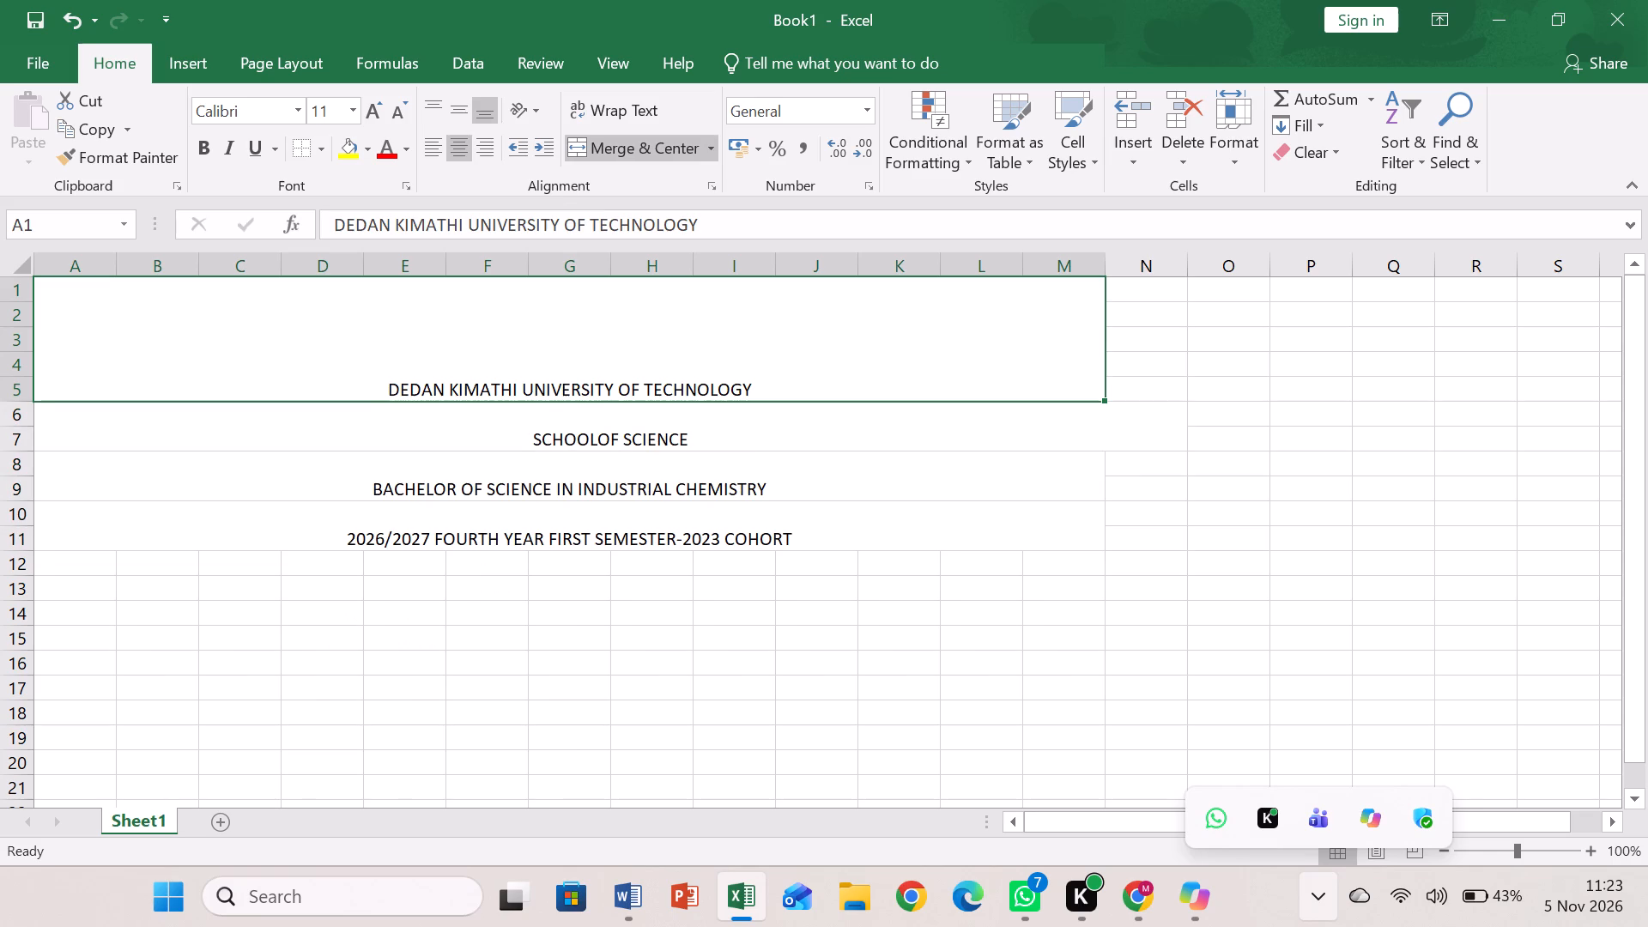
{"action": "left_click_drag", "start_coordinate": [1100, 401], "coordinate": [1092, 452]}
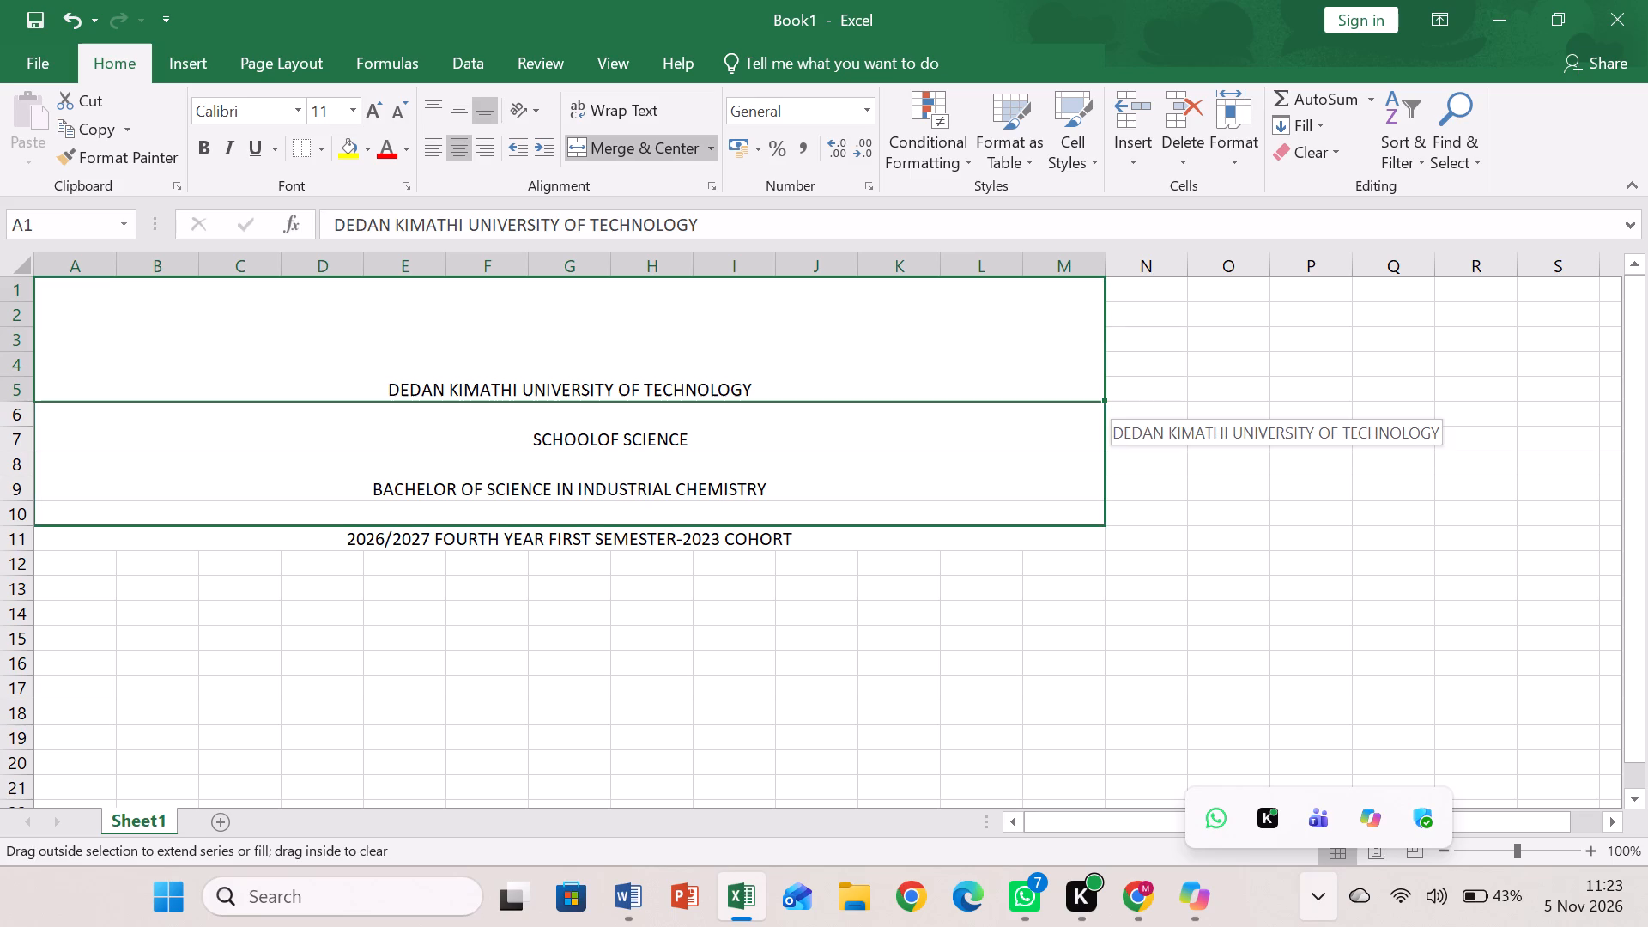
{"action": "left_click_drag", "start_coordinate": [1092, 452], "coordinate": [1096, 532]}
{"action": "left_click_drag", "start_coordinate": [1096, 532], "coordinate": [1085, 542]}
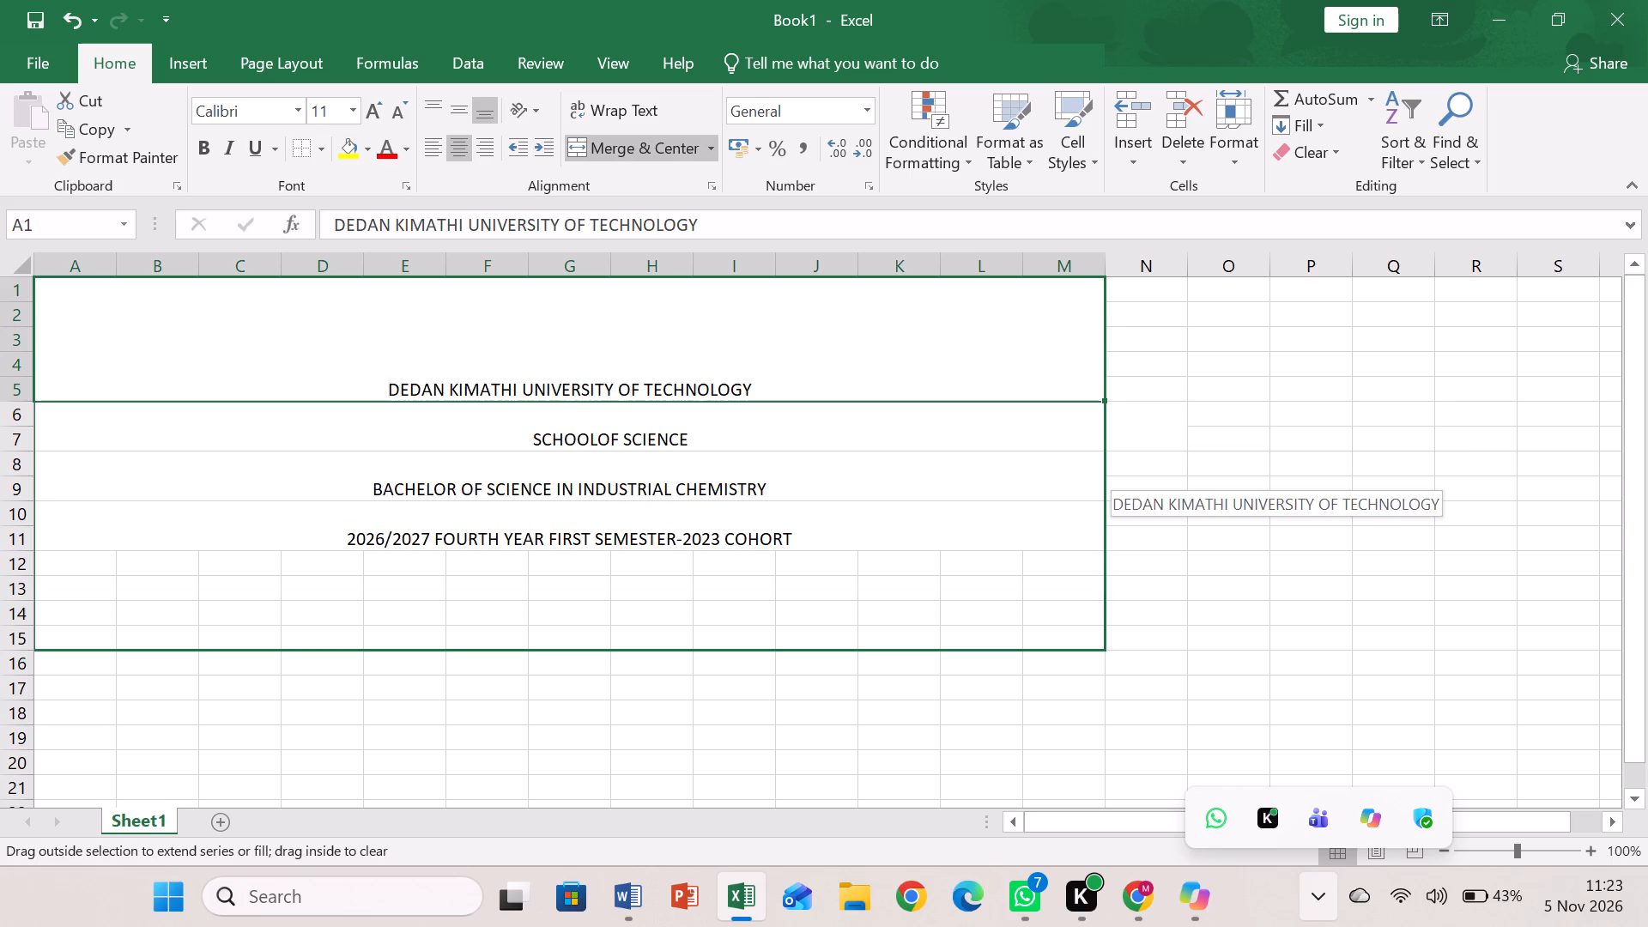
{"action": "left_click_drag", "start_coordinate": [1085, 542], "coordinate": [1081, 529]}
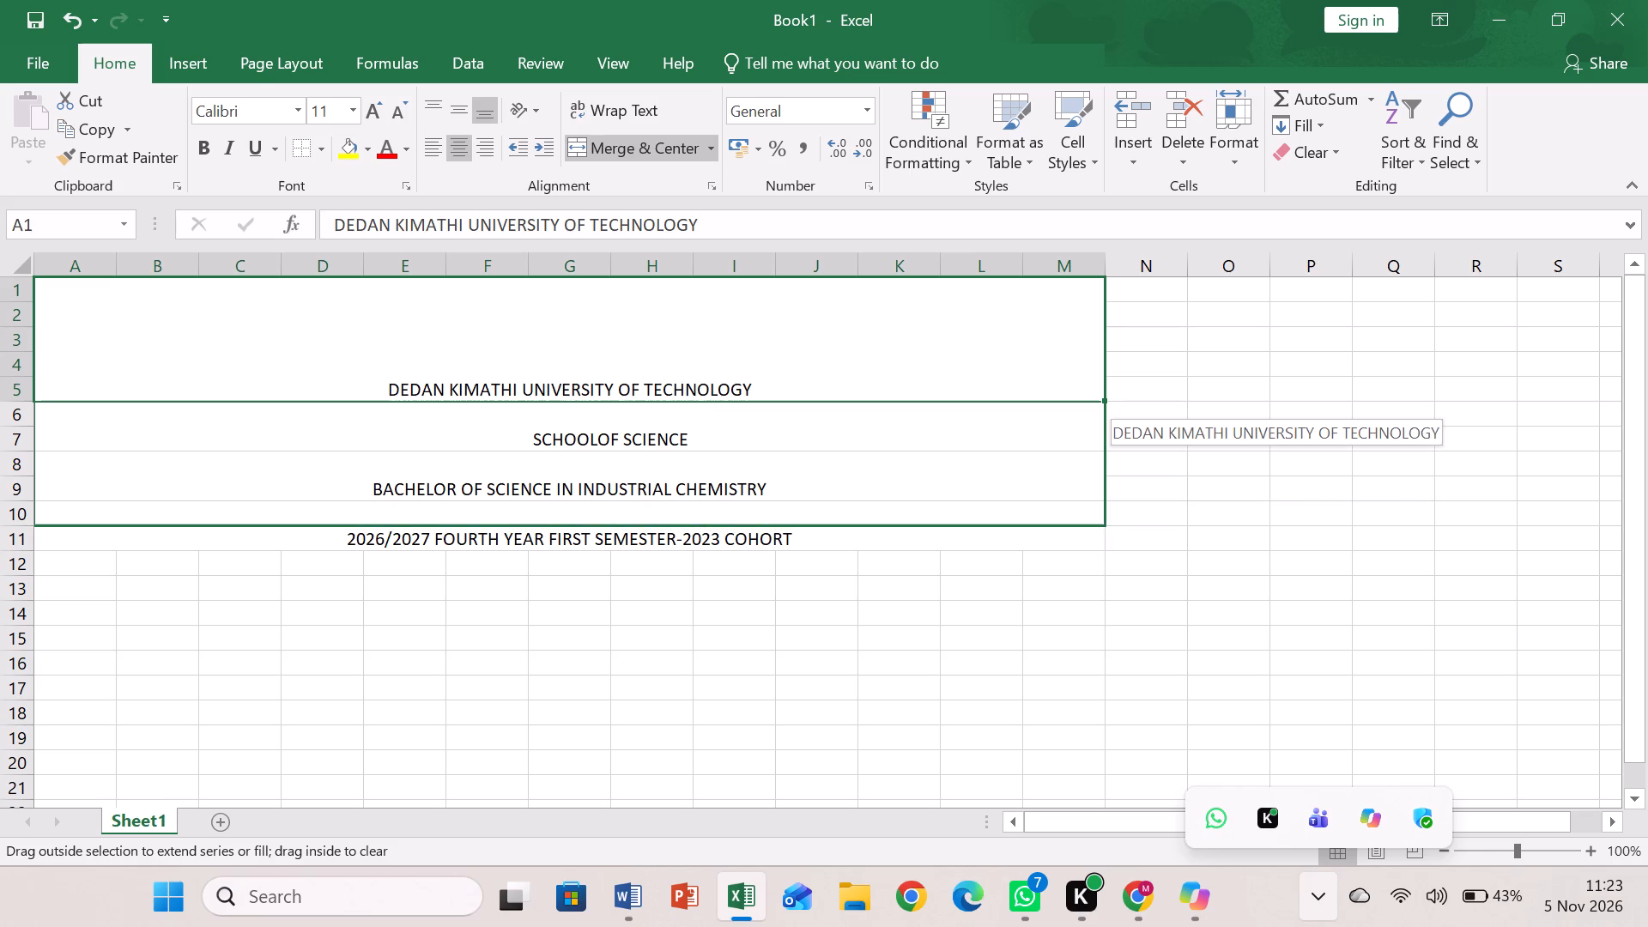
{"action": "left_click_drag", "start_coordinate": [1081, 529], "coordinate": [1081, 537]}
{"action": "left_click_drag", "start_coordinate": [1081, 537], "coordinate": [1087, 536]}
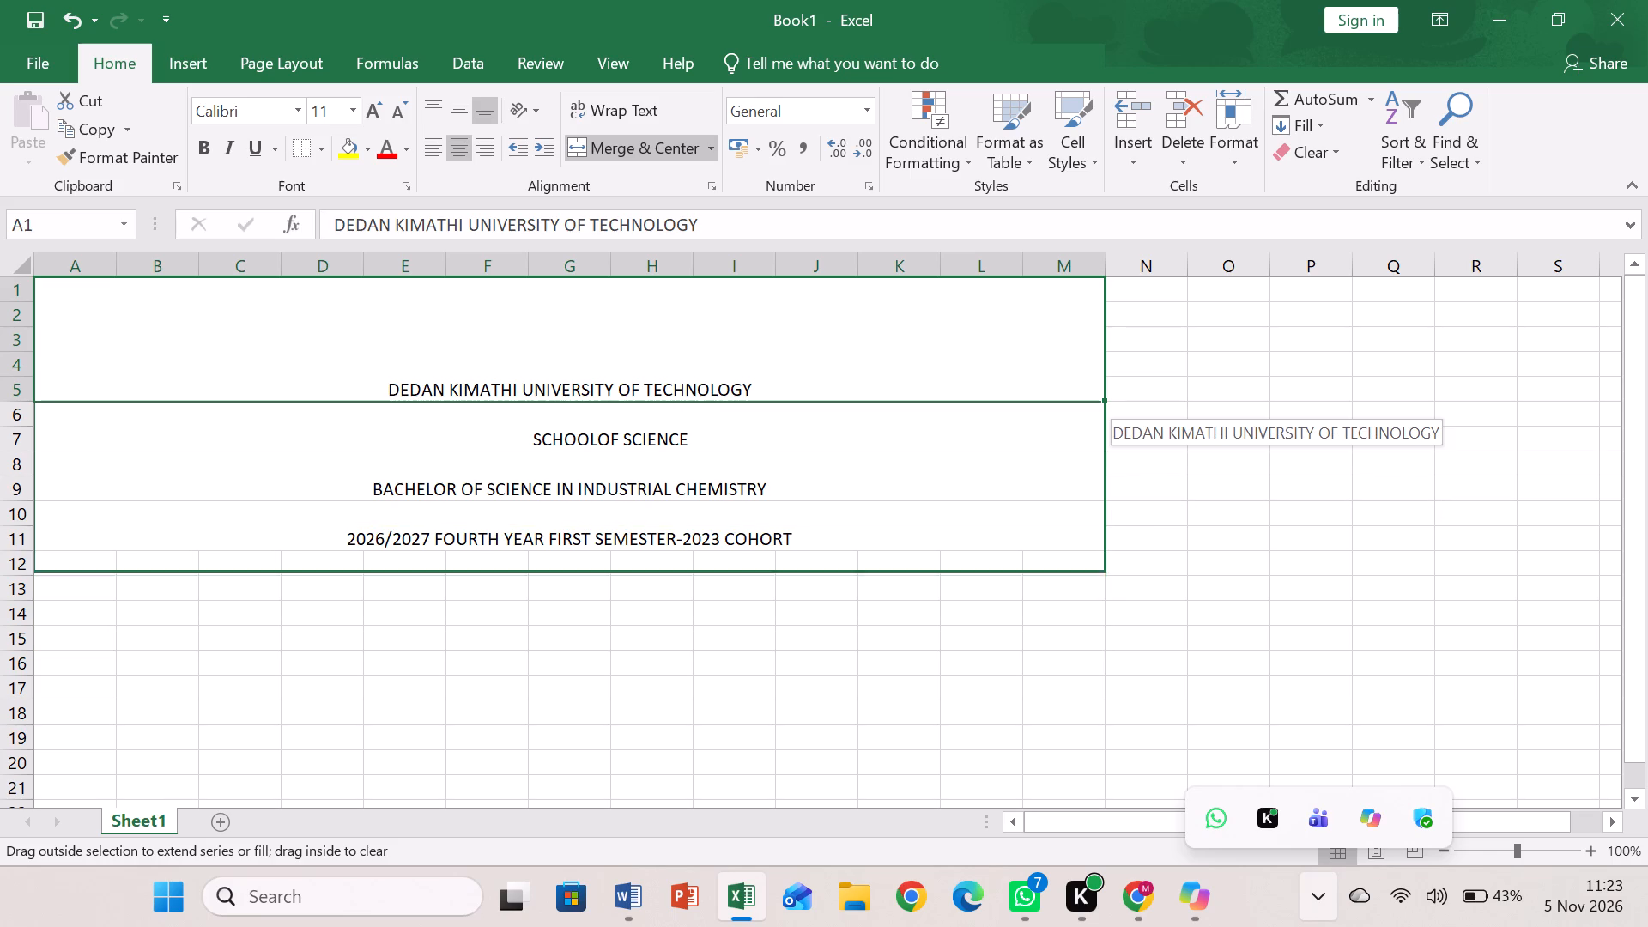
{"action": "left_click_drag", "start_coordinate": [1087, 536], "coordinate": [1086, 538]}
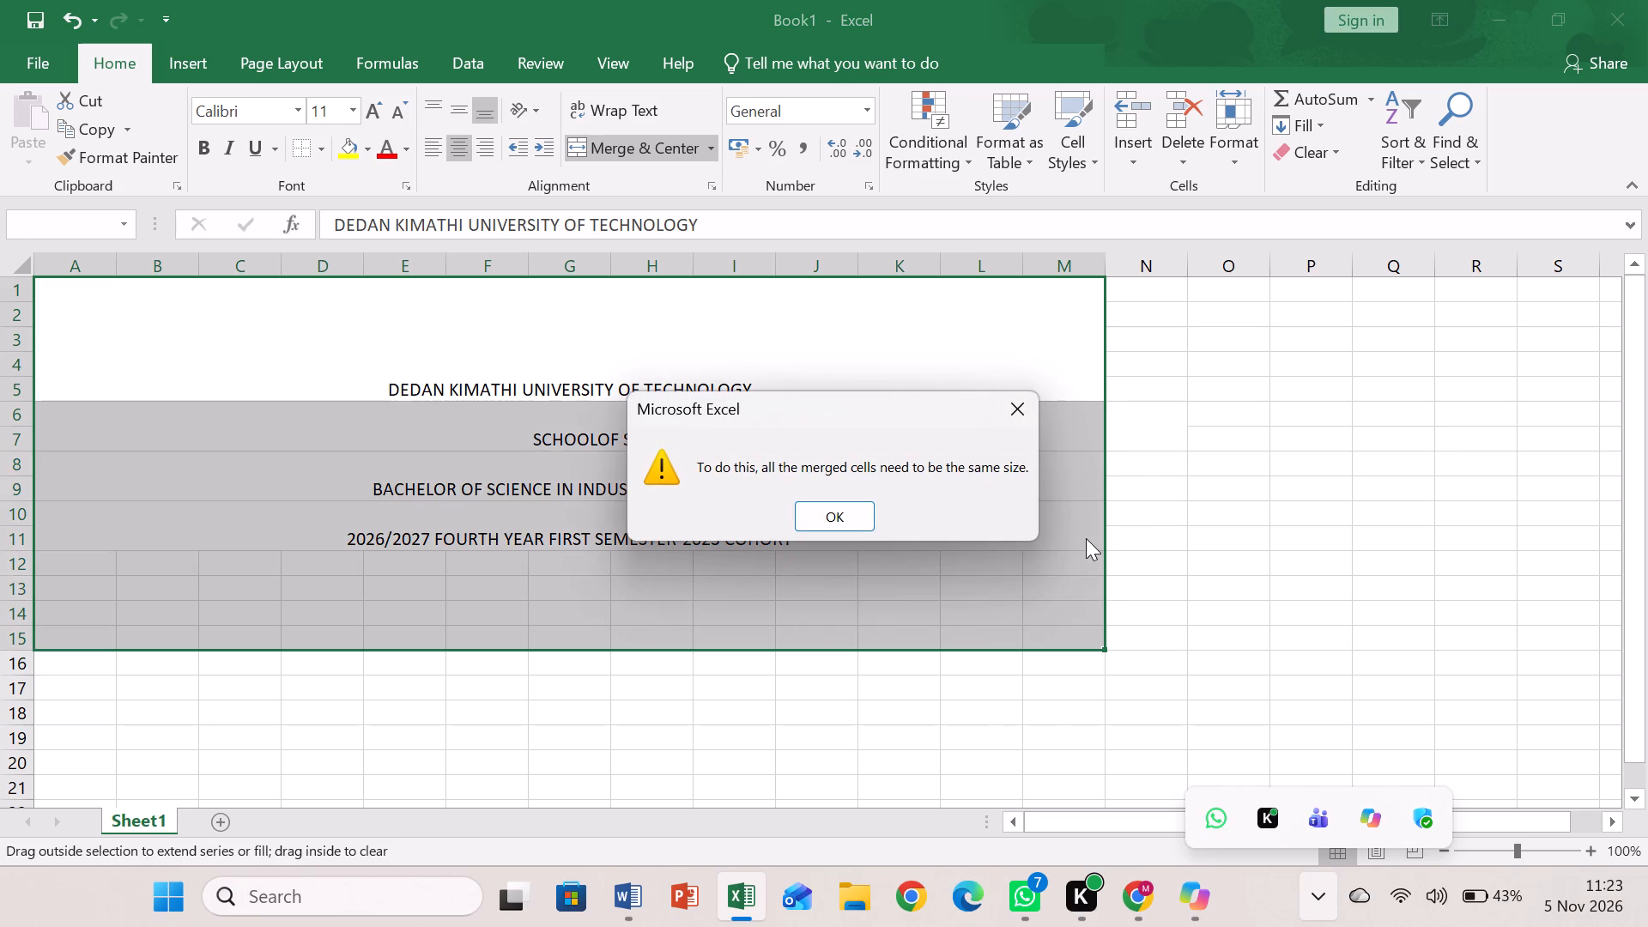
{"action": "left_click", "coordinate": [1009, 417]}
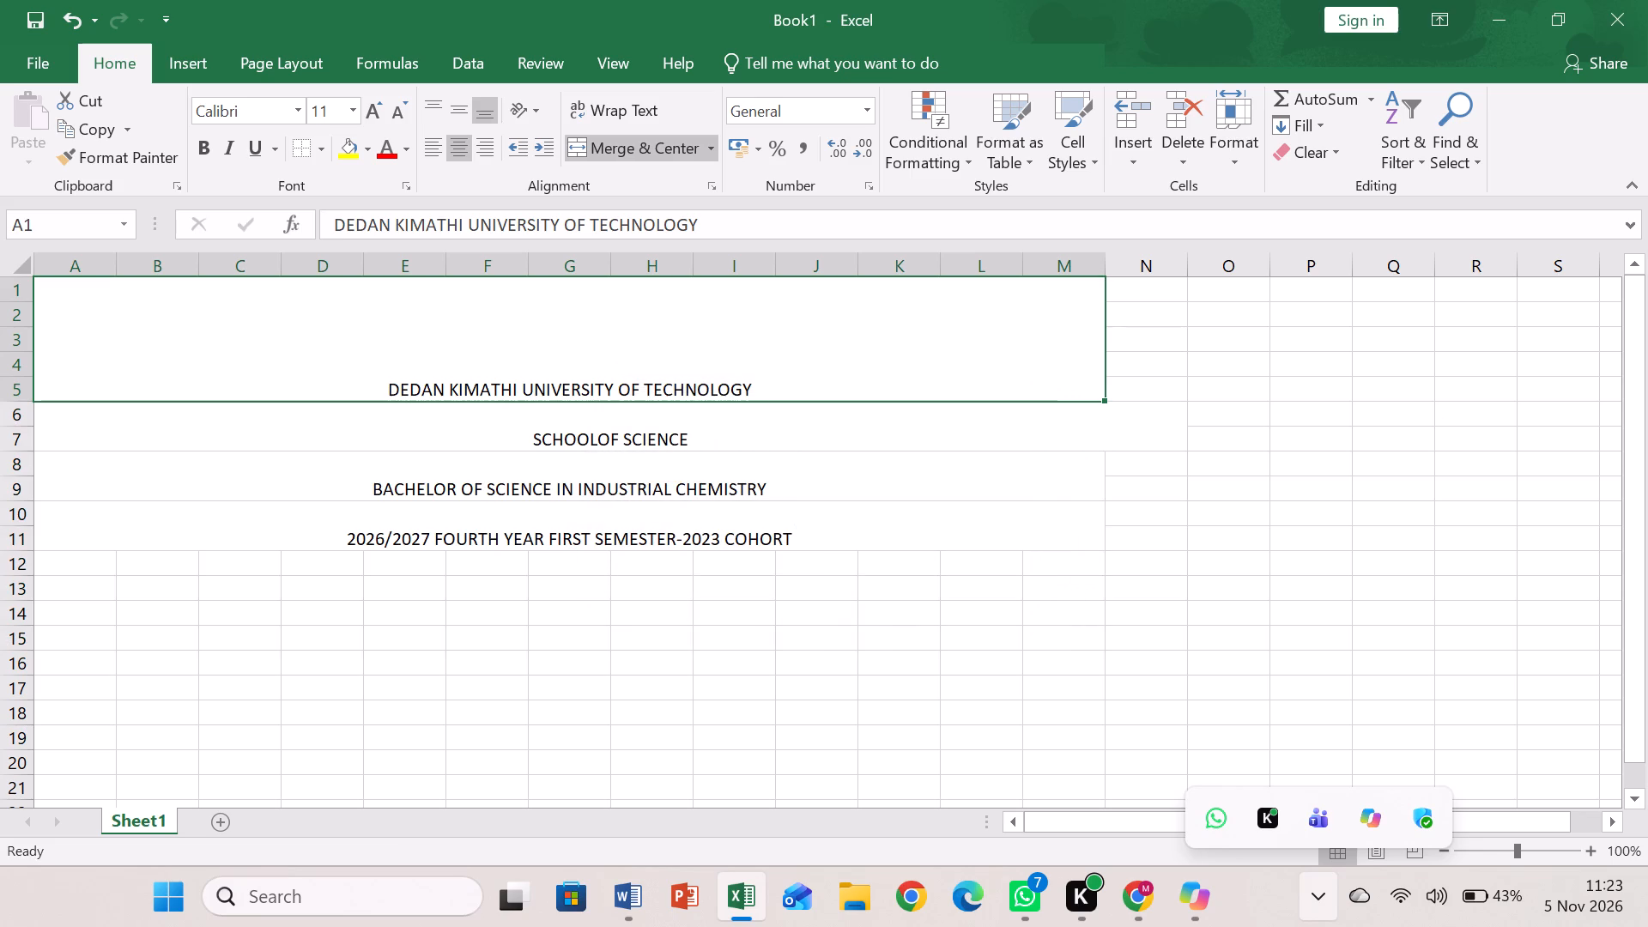
Unmerge all the heading cells in the range A1:N12.
{"action": "left_click", "coordinate": [428, 451]}
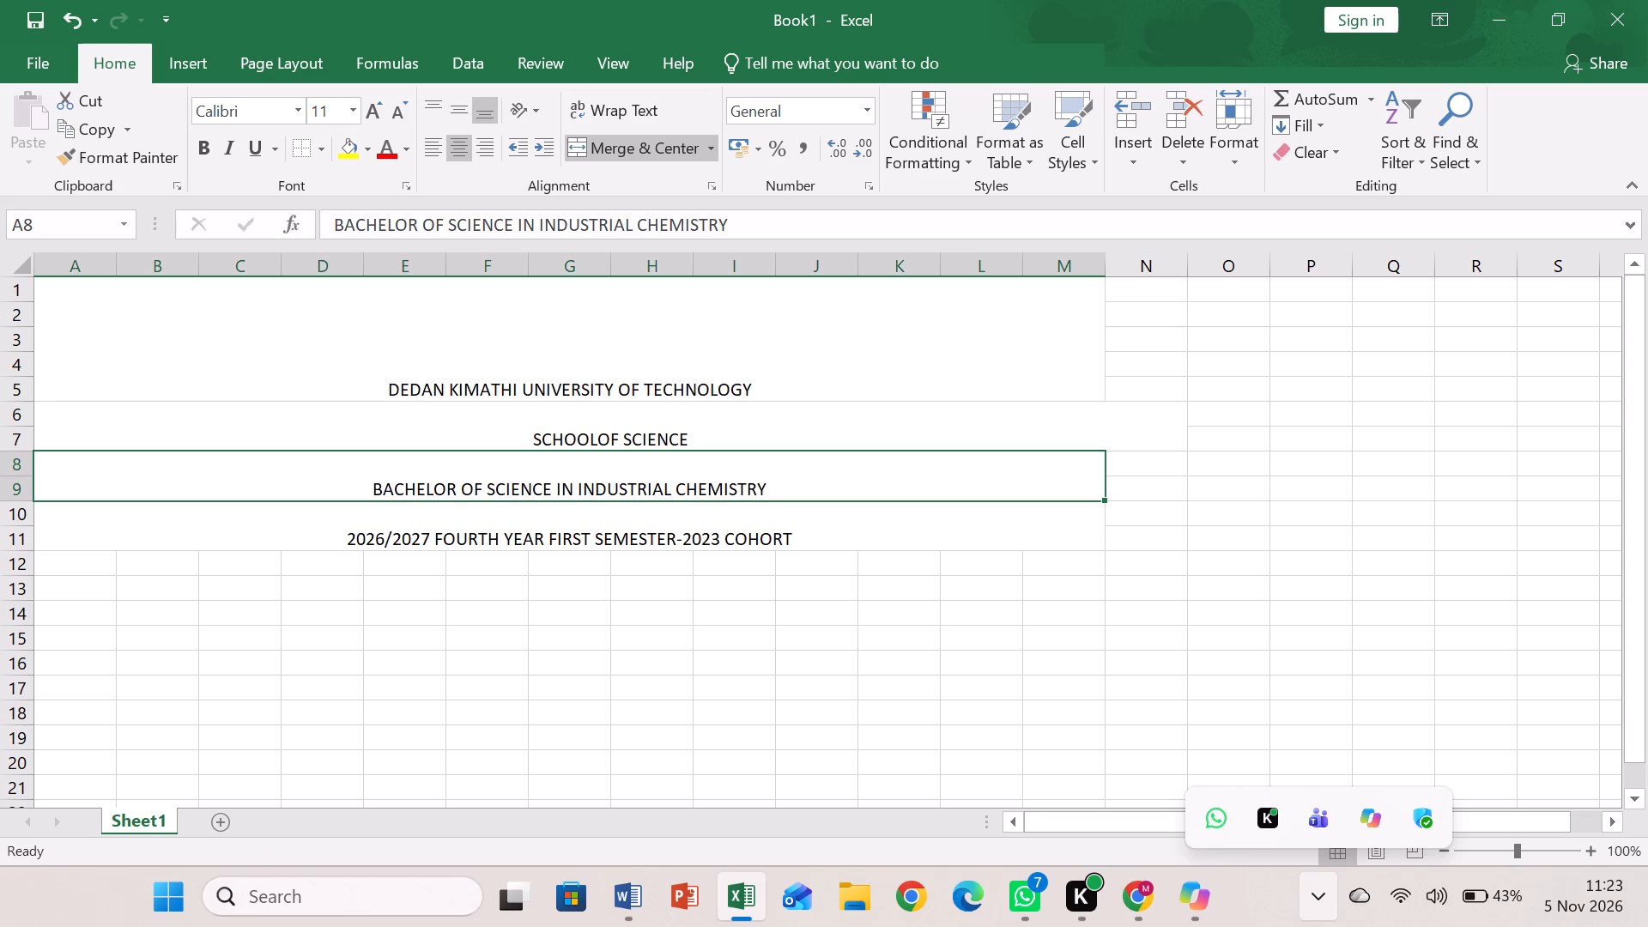
{"action": "left_click_drag", "start_coordinate": [76, 284], "coordinate": [745, 556]}
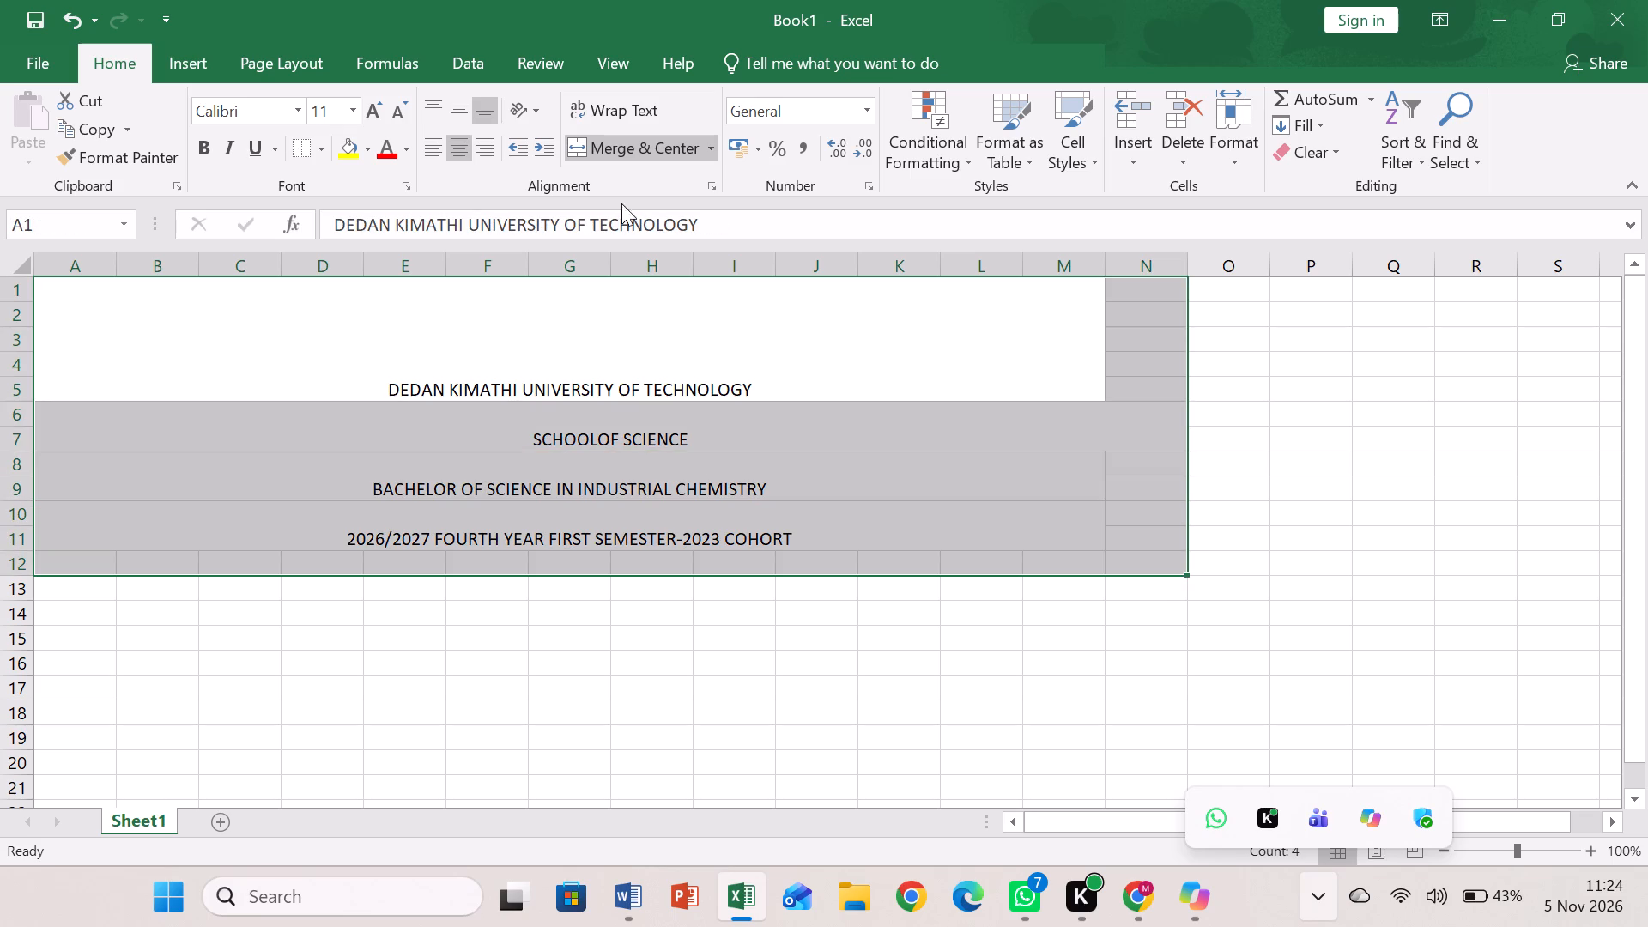
{"action": "left_click", "coordinate": [665, 143]}
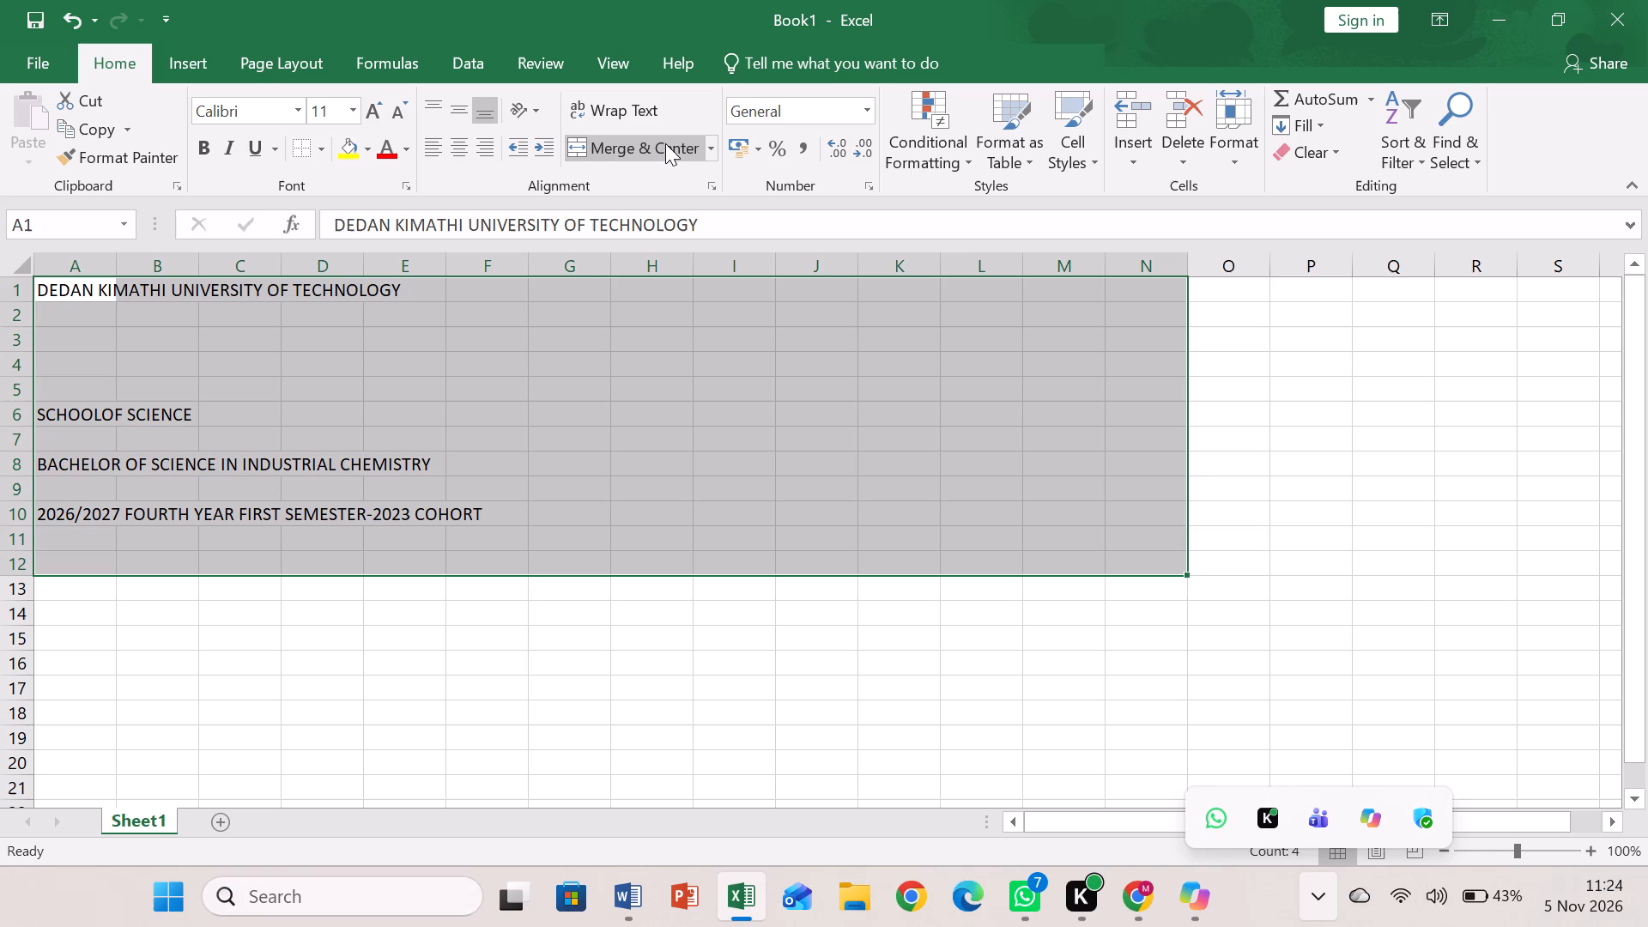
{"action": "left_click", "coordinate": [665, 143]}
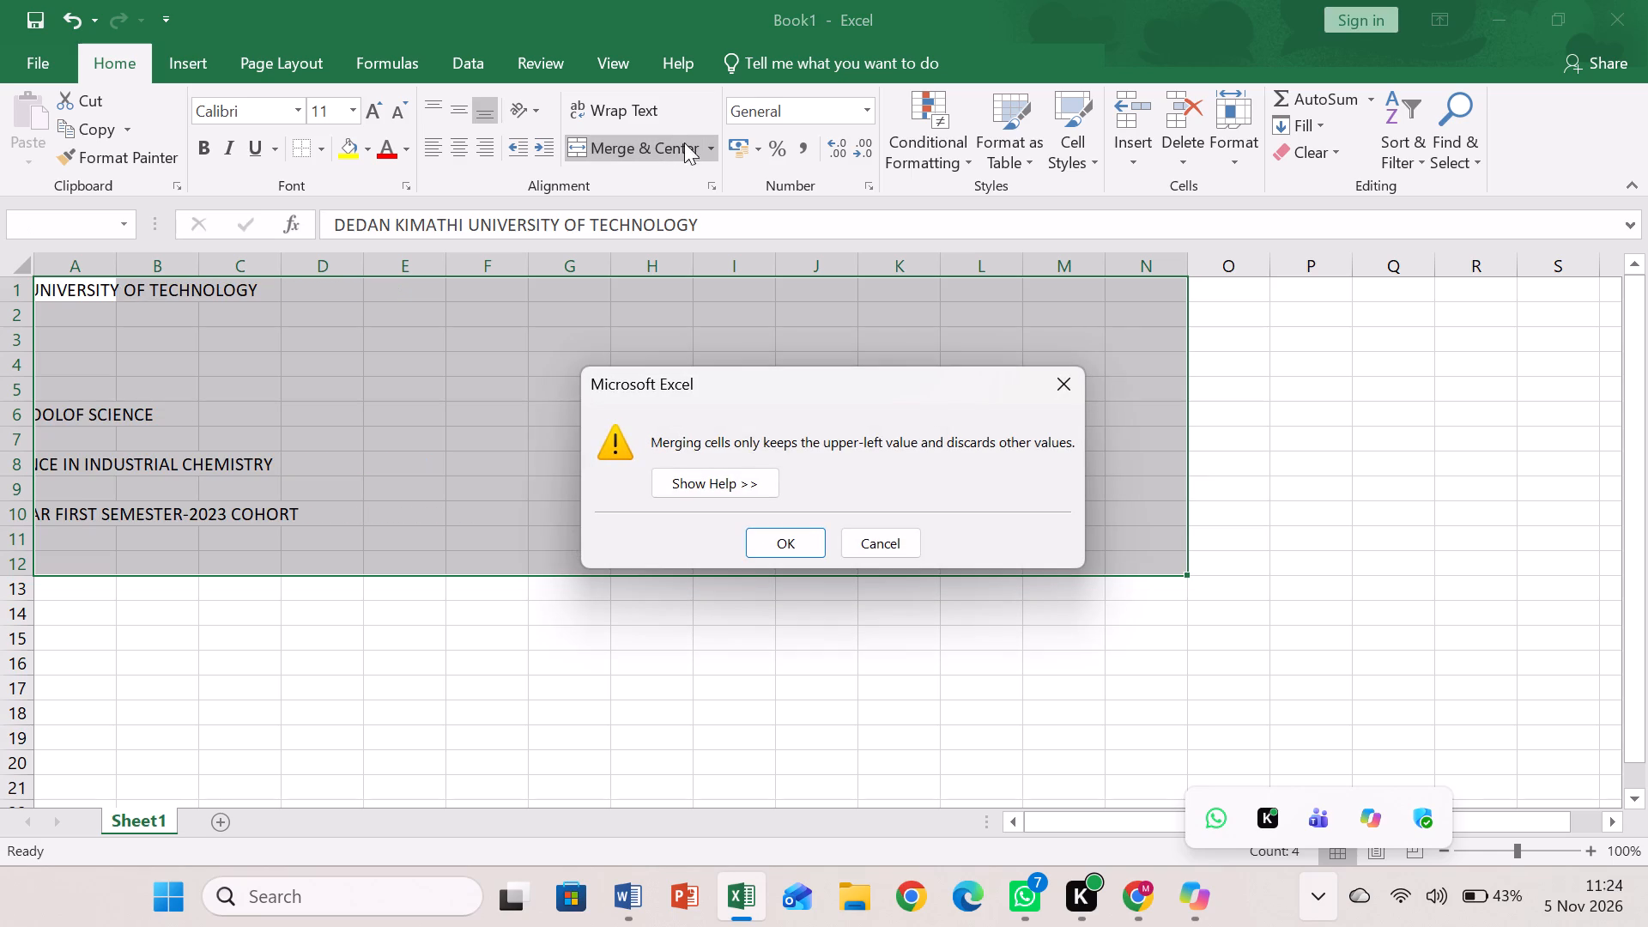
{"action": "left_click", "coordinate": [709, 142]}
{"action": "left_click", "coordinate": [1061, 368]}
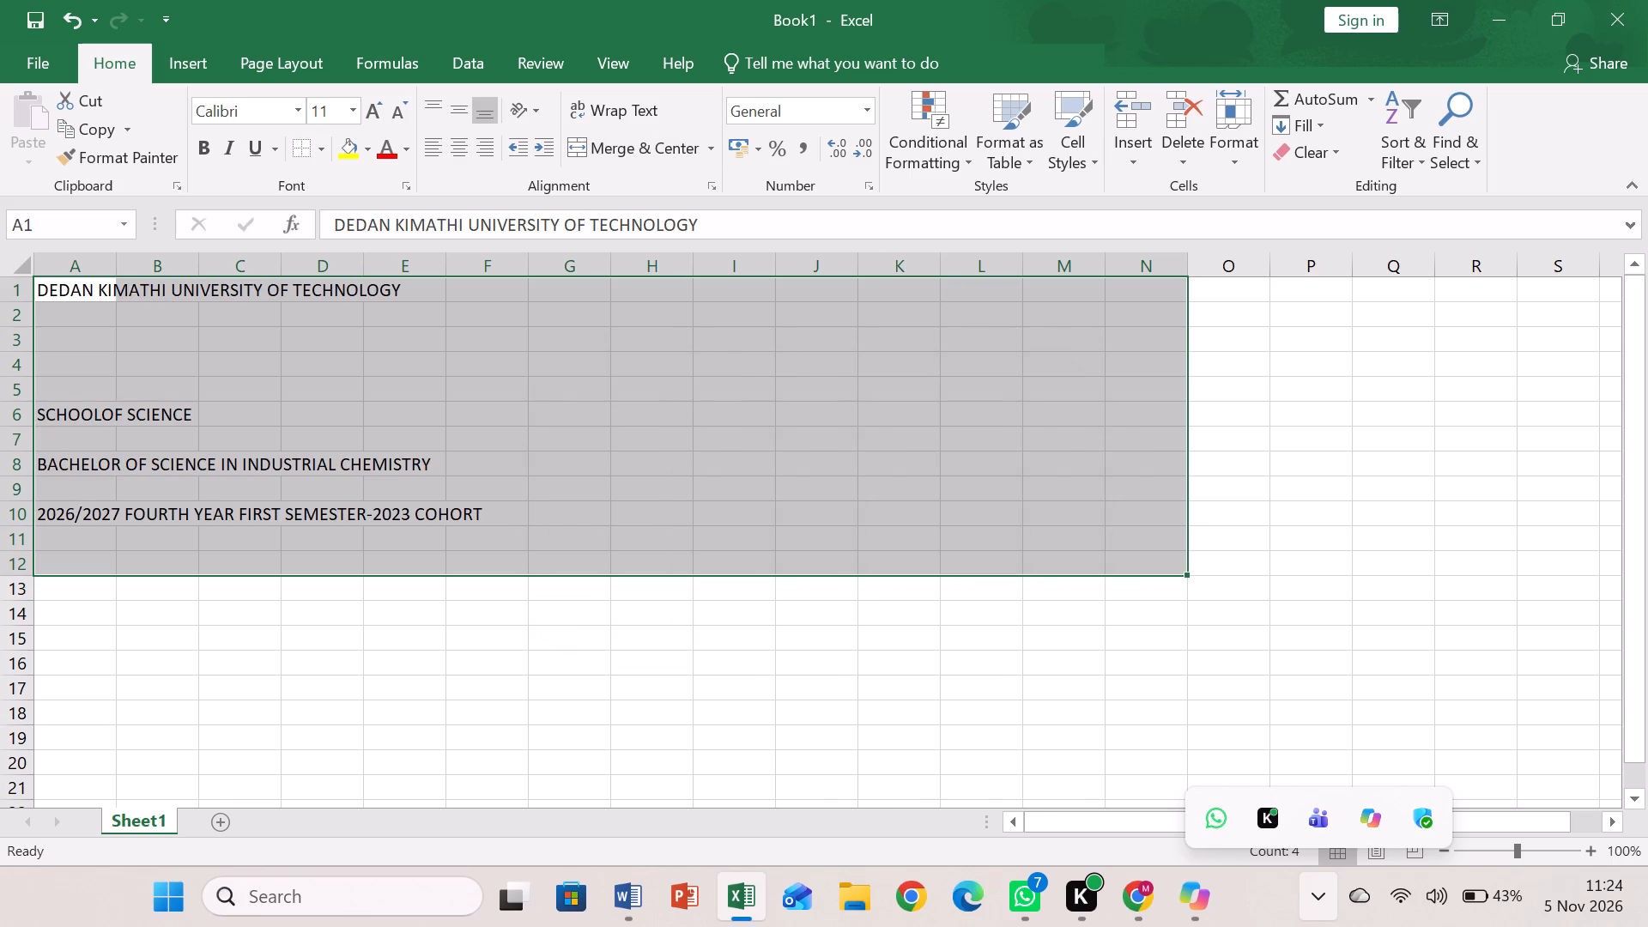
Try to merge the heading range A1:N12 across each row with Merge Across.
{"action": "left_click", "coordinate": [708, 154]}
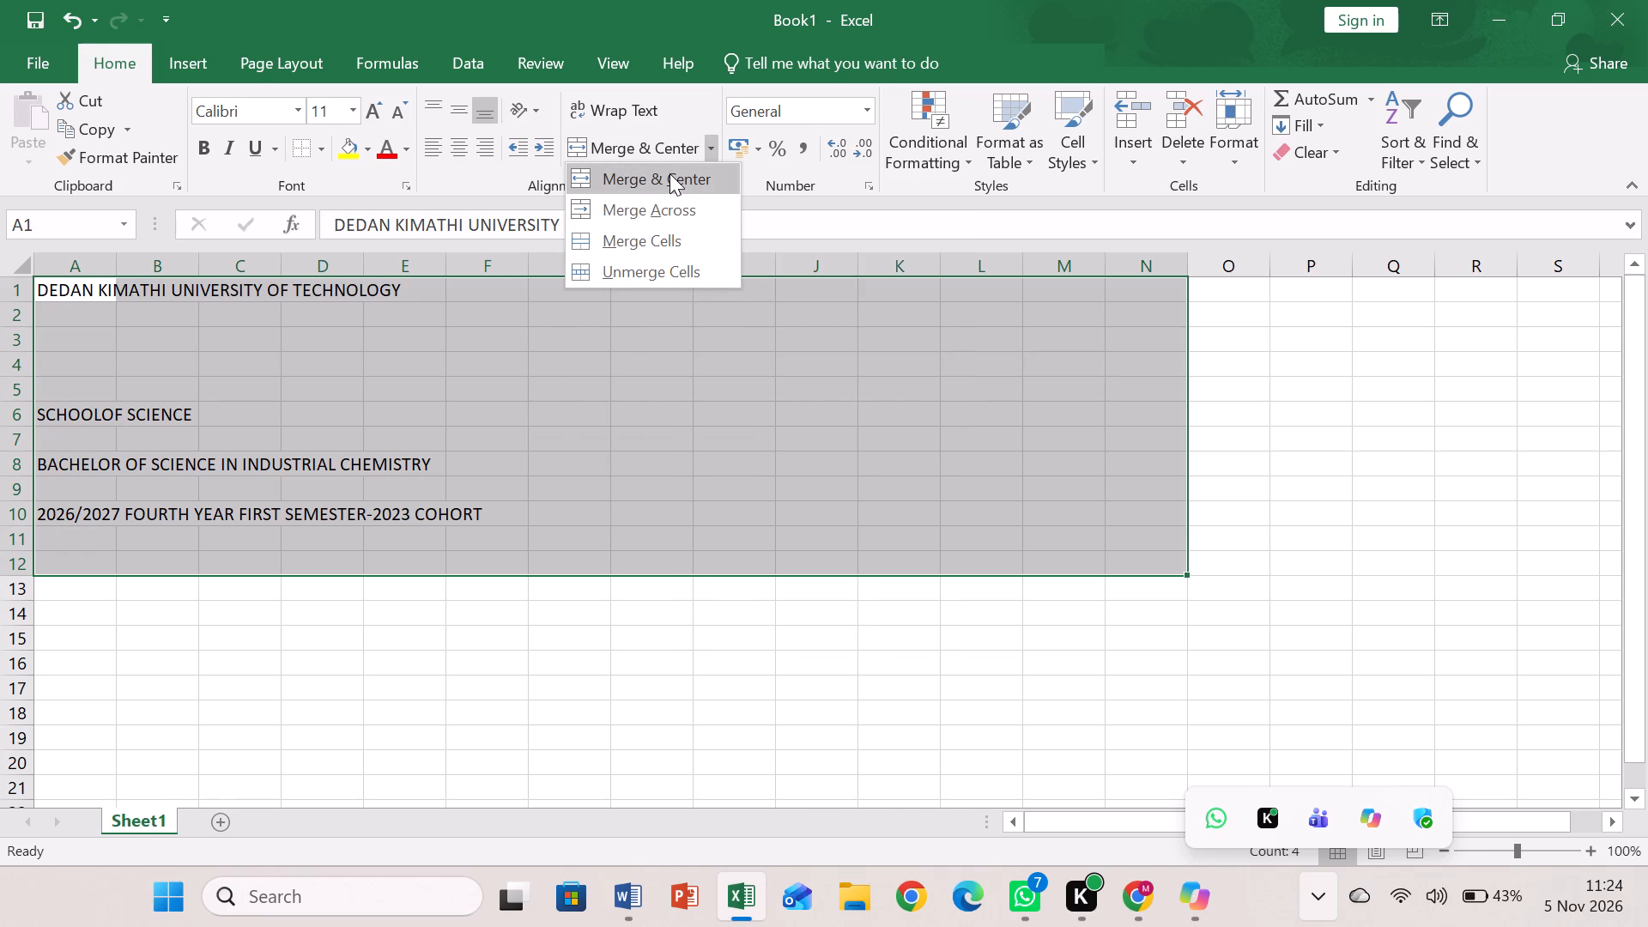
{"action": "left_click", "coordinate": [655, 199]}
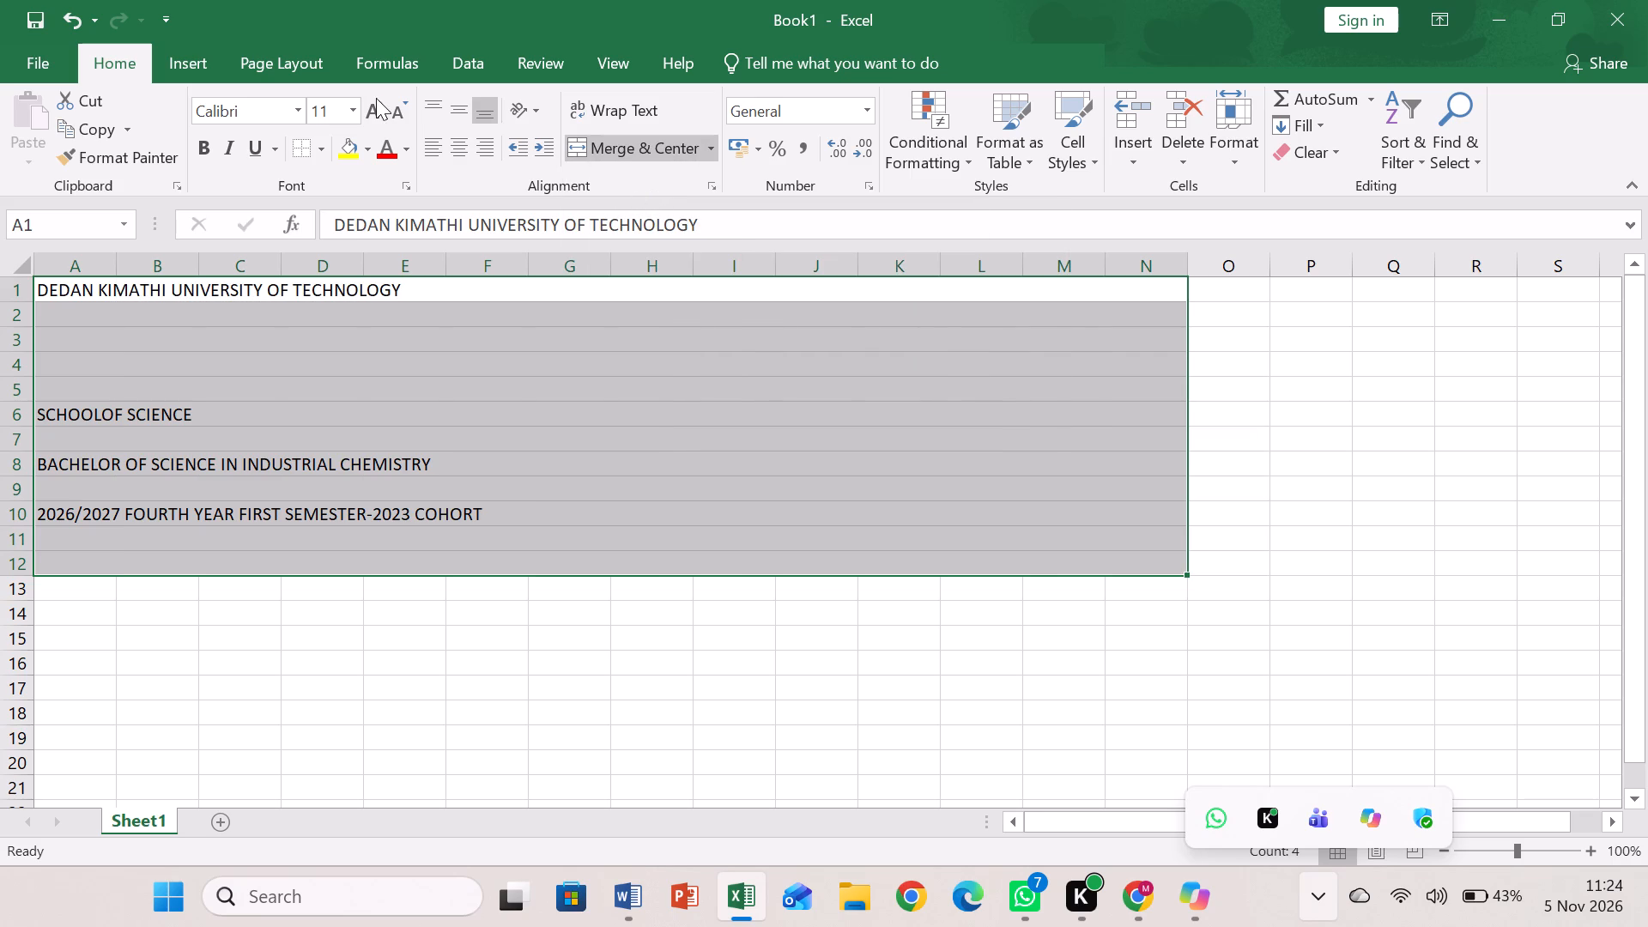
Undo the row-wise merge and the unmerging of the heading cells, and select the university heading A1:M5.
{"action": "left_click", "coordinate": [73, 31]}
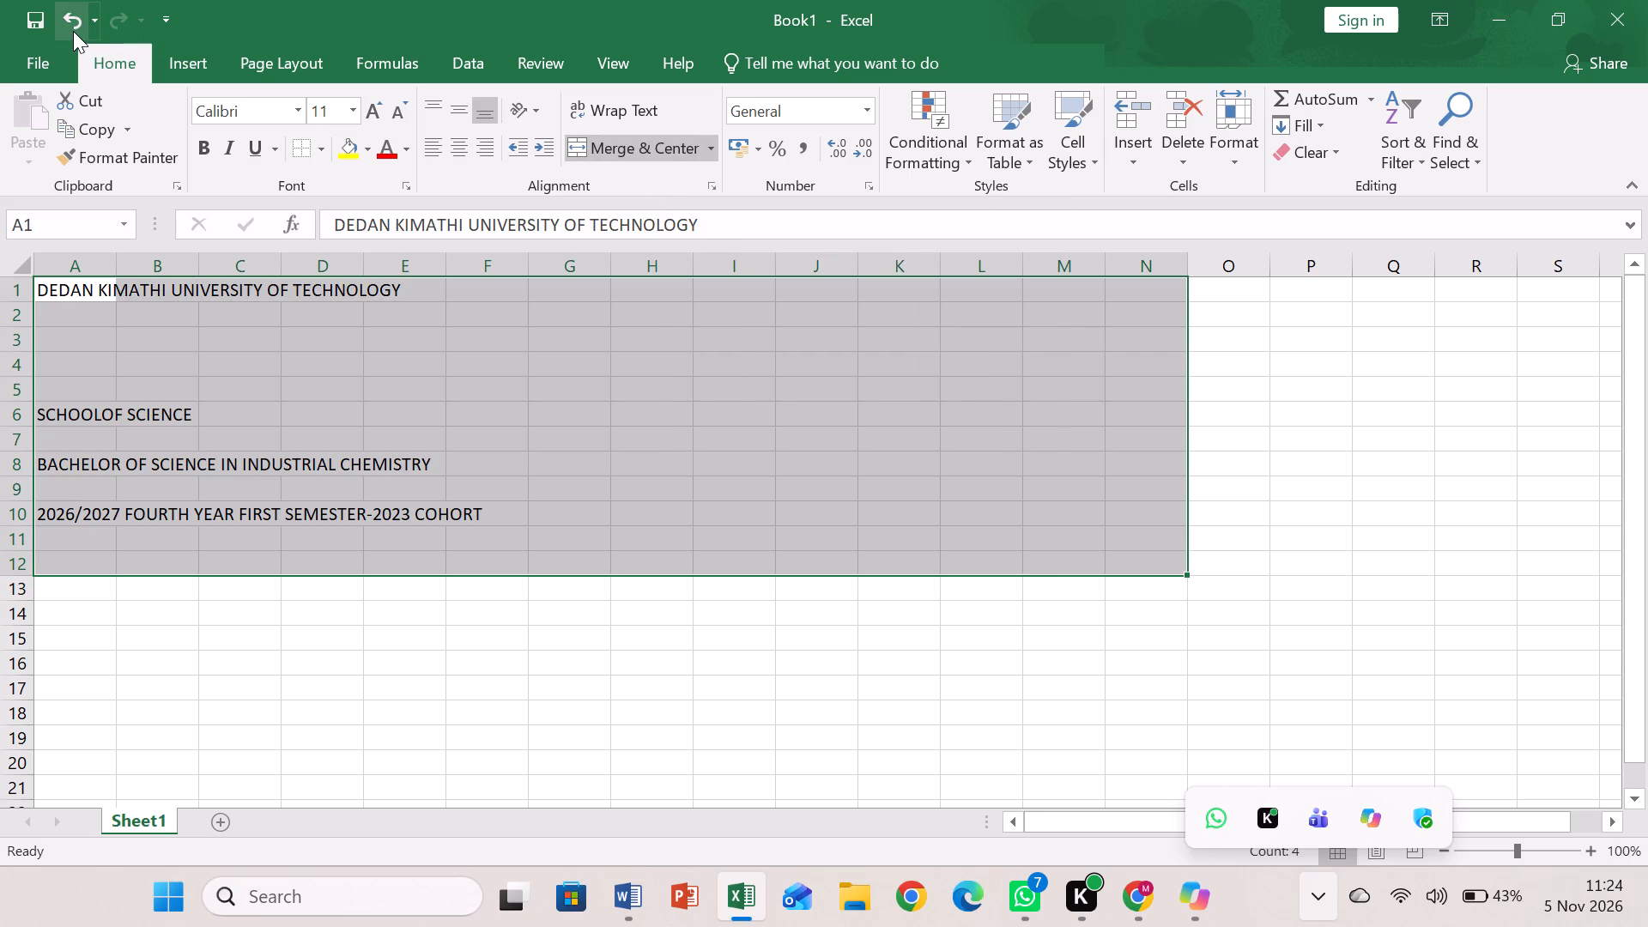
{"action": "left_click", "coordinate": [73, 31]}
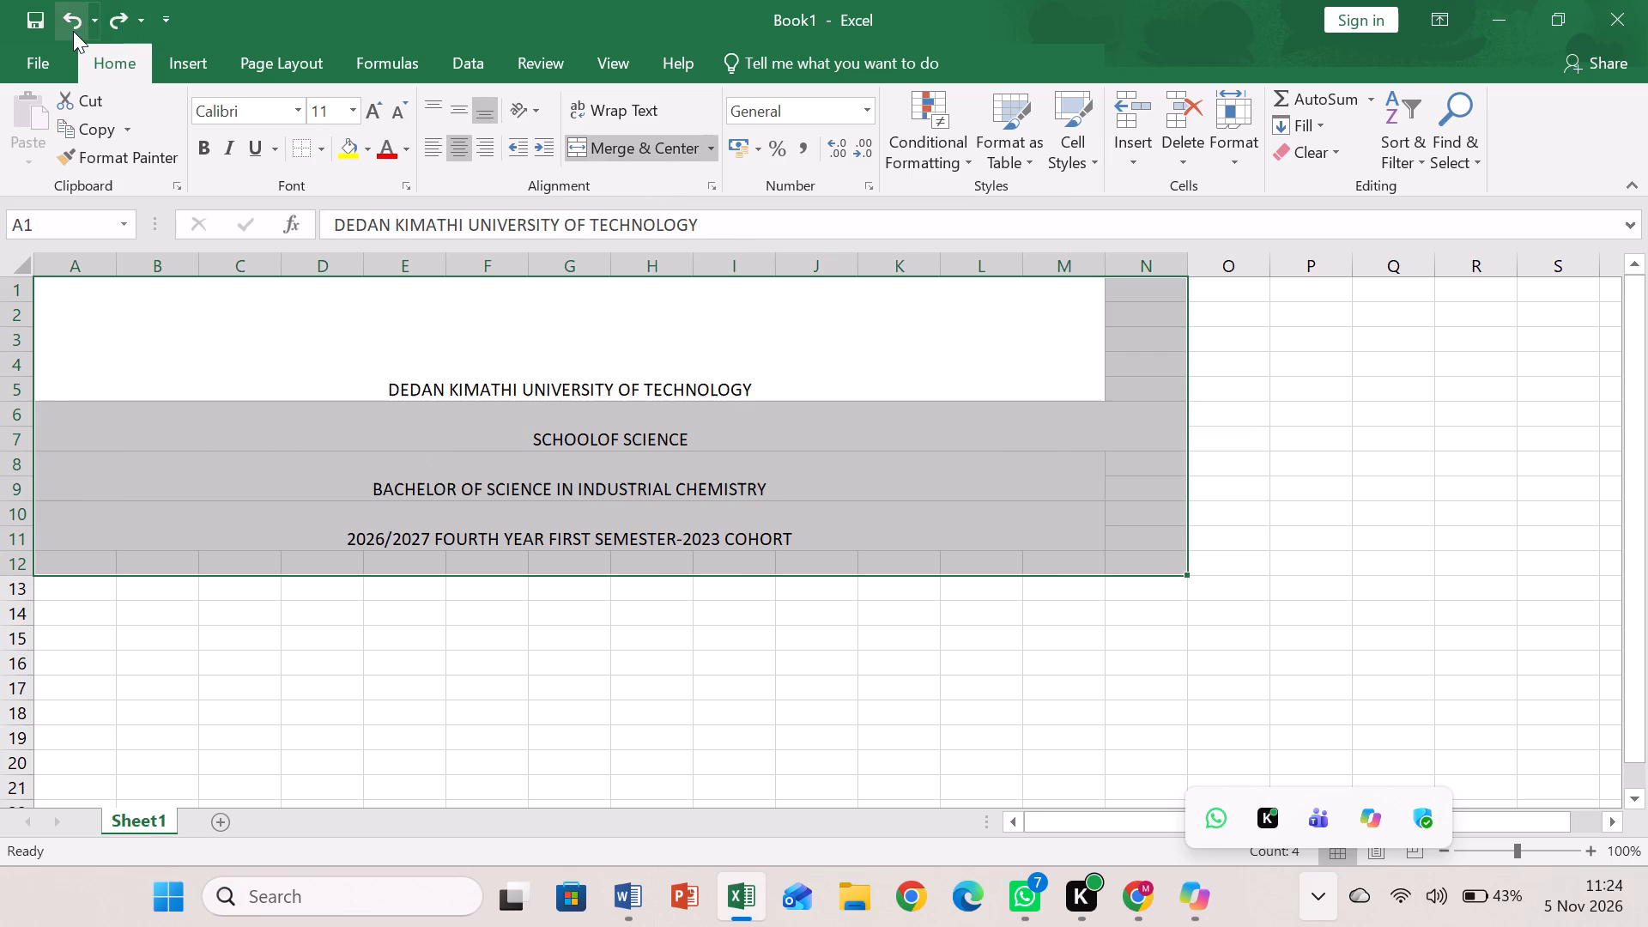
{"action": "left_click", "coordinate": [299, 336]}
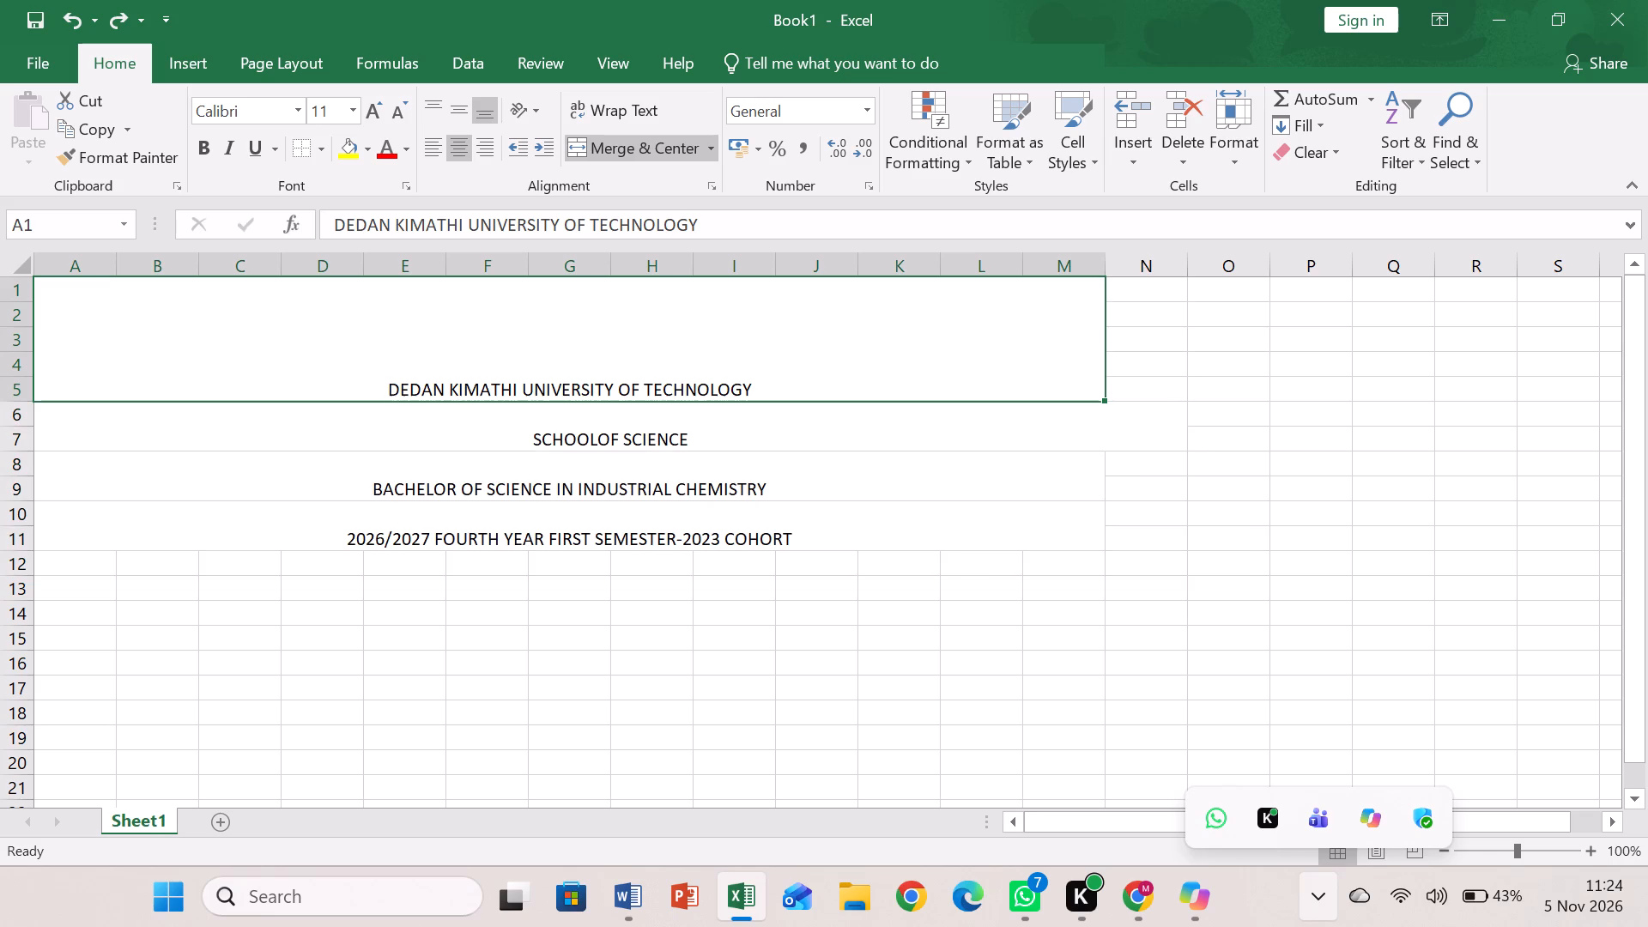
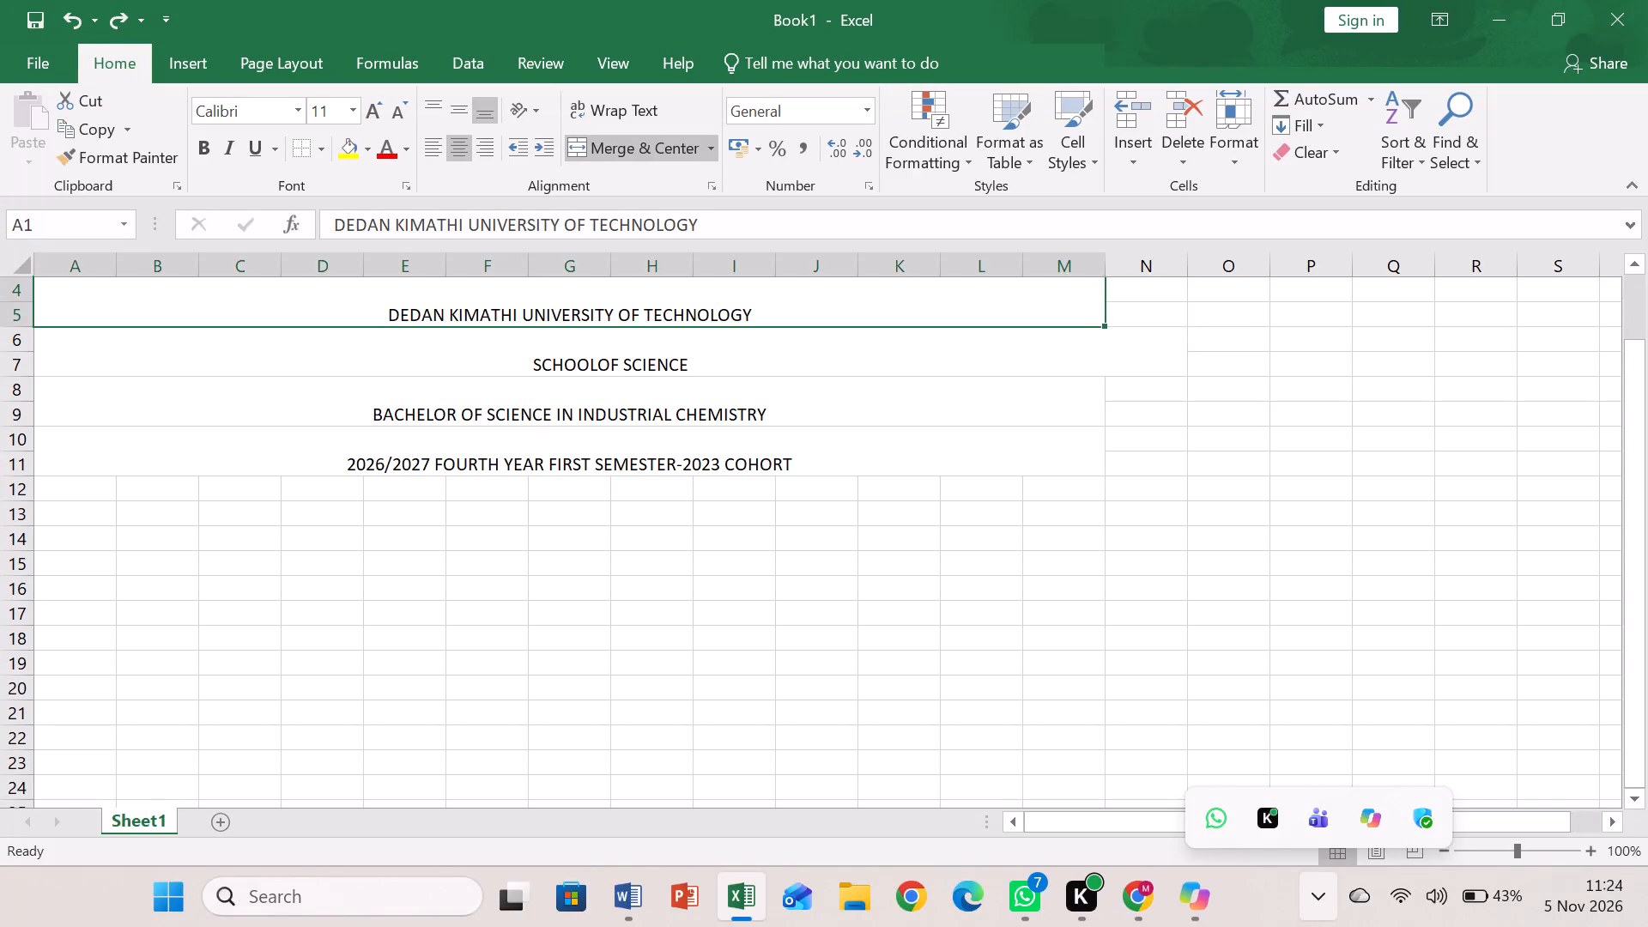
Enter the label "UNIT CODE/TITLE:" followed by a long dotted fill-in line in cell A12.
{"action": "left_click", "coordinate": [82, 499]}
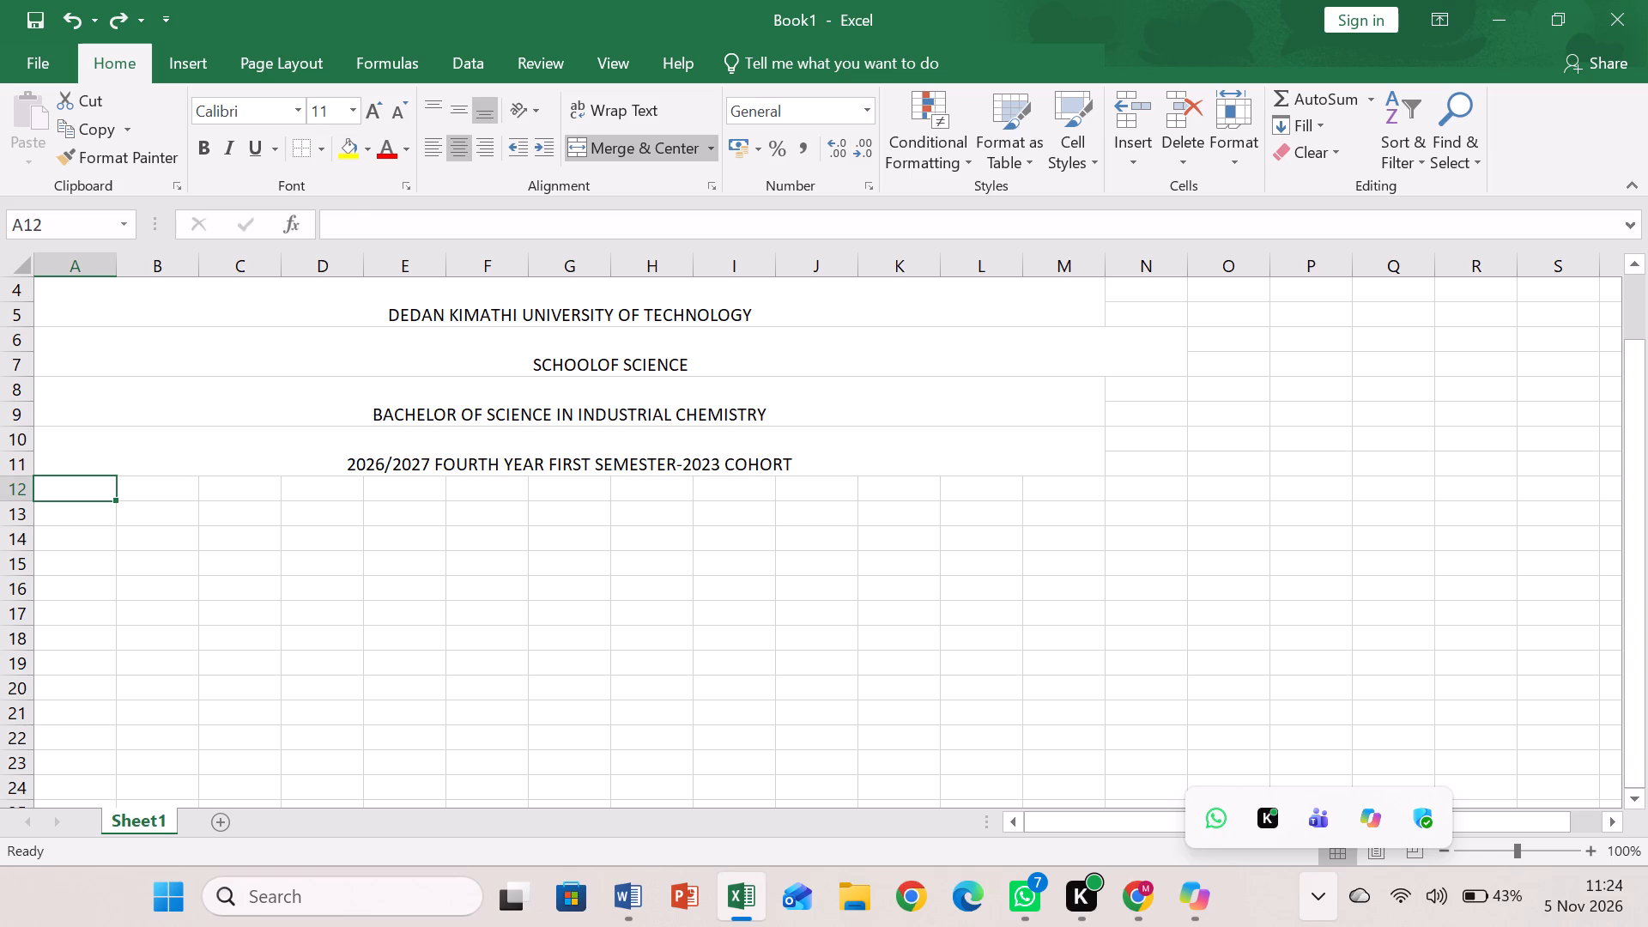
{"action": "type", "text": "UNI"}
{"action": "key", "text": "t"}
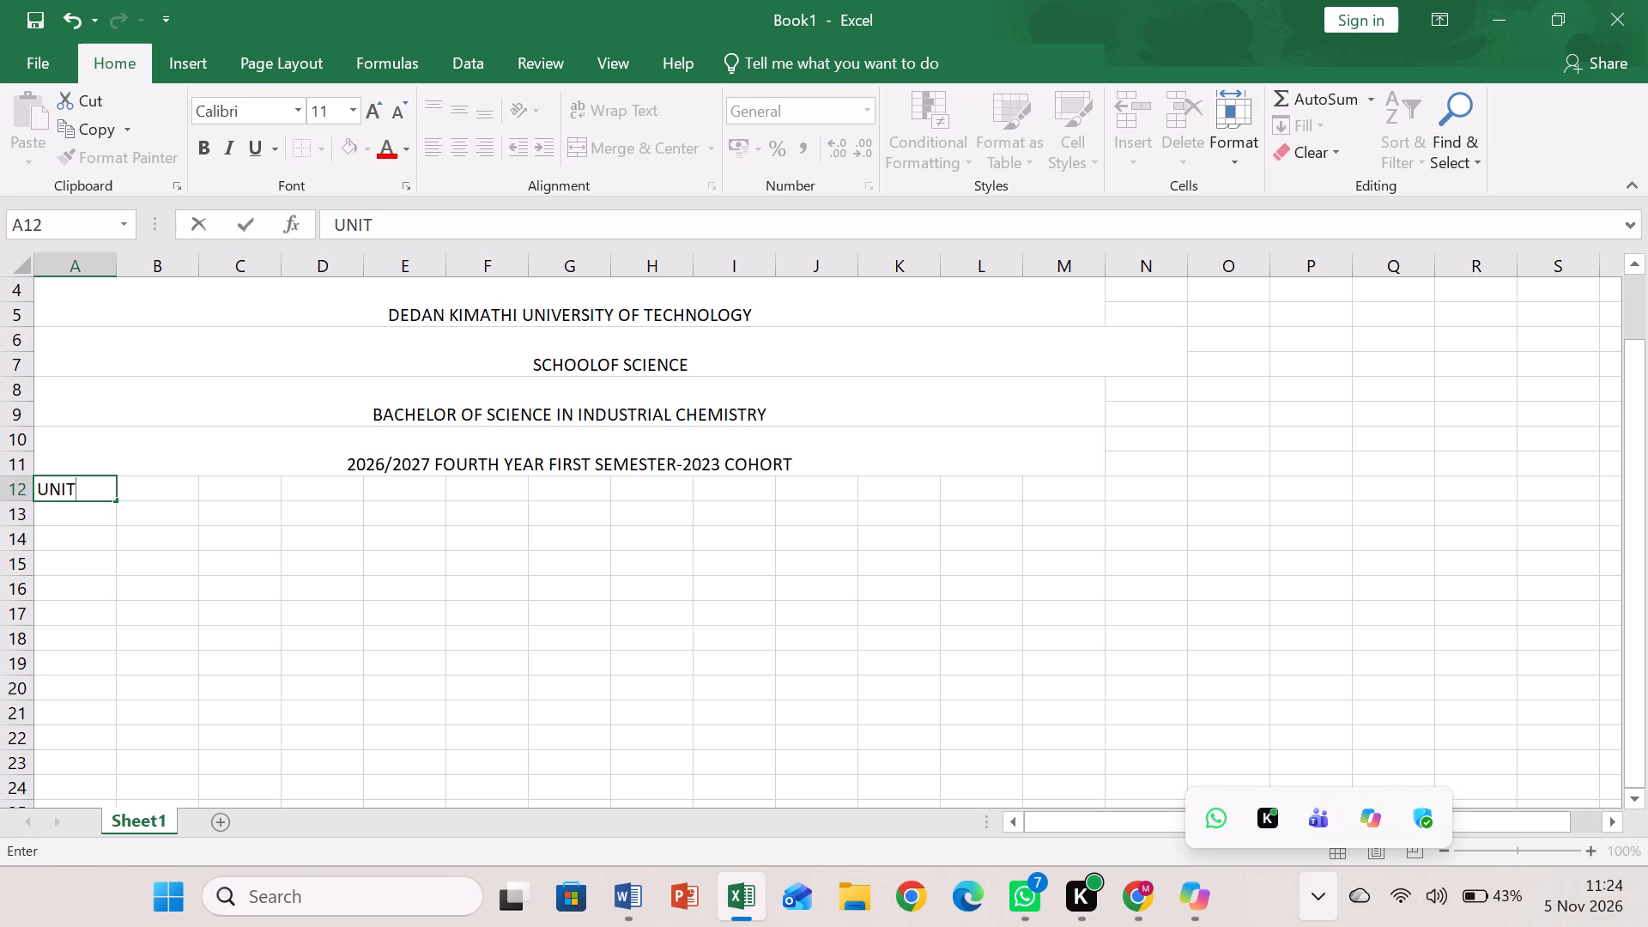
{"action": "key", "text": "space"}
{"action": "type", "text": "CODE/"}
{"action": "type", "text": "TITLE"}
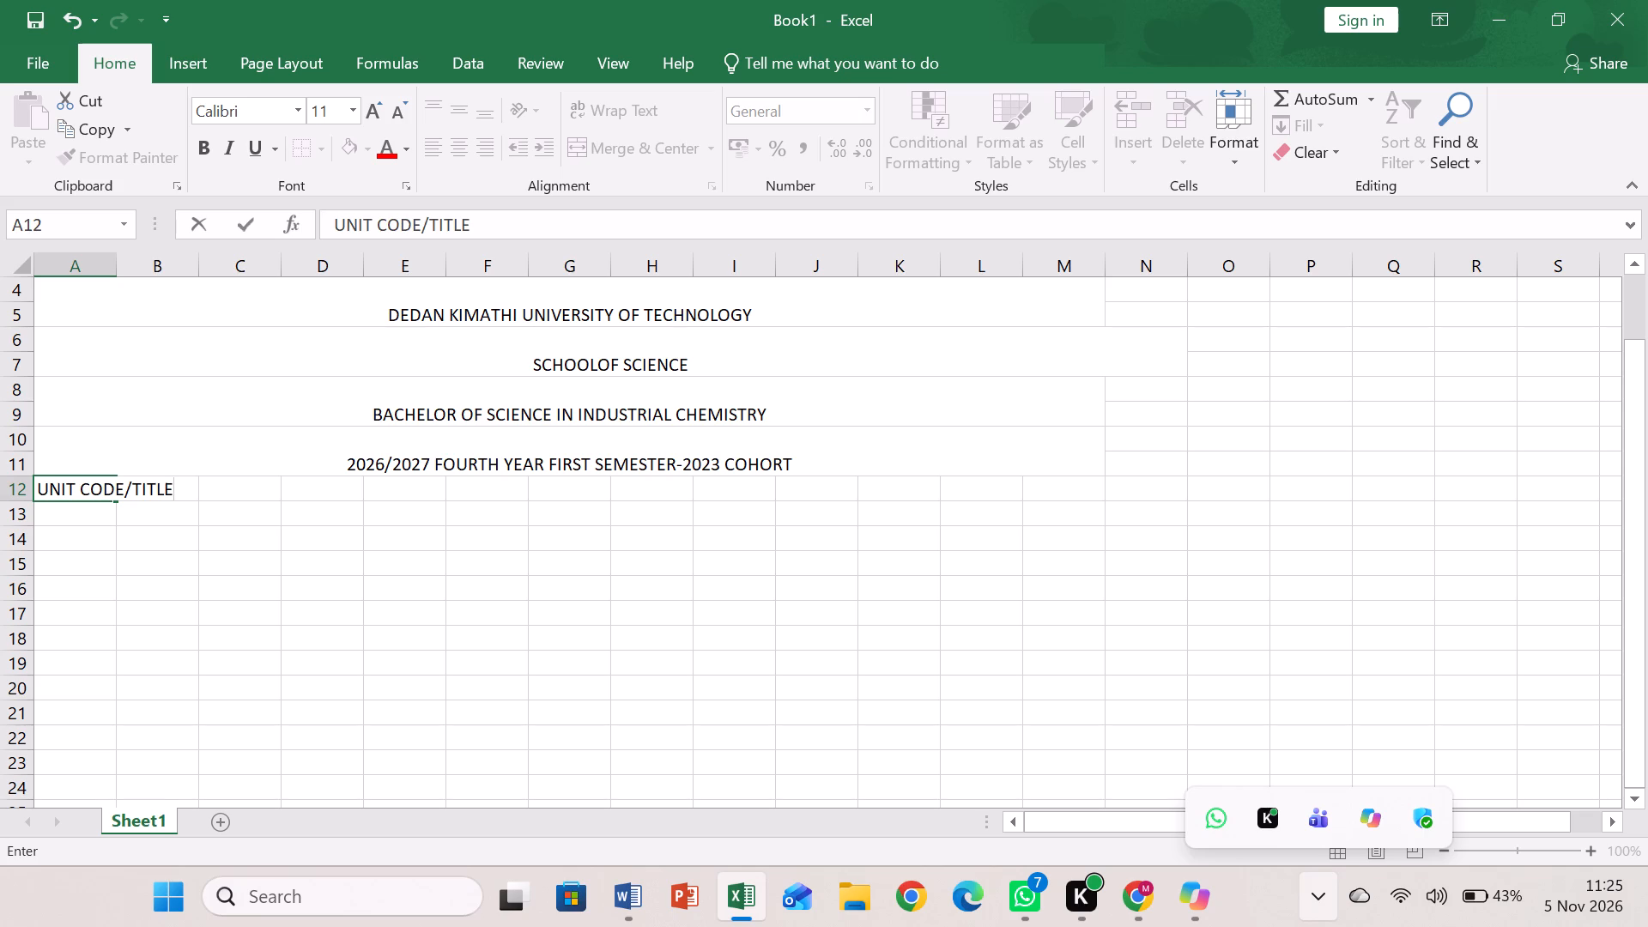
{"action": "key", "text": "shift+colon"}
{"action": "key", "text": "space"}
{"action": "type", "text": "......"}
{"action": "key", "text": "period"}
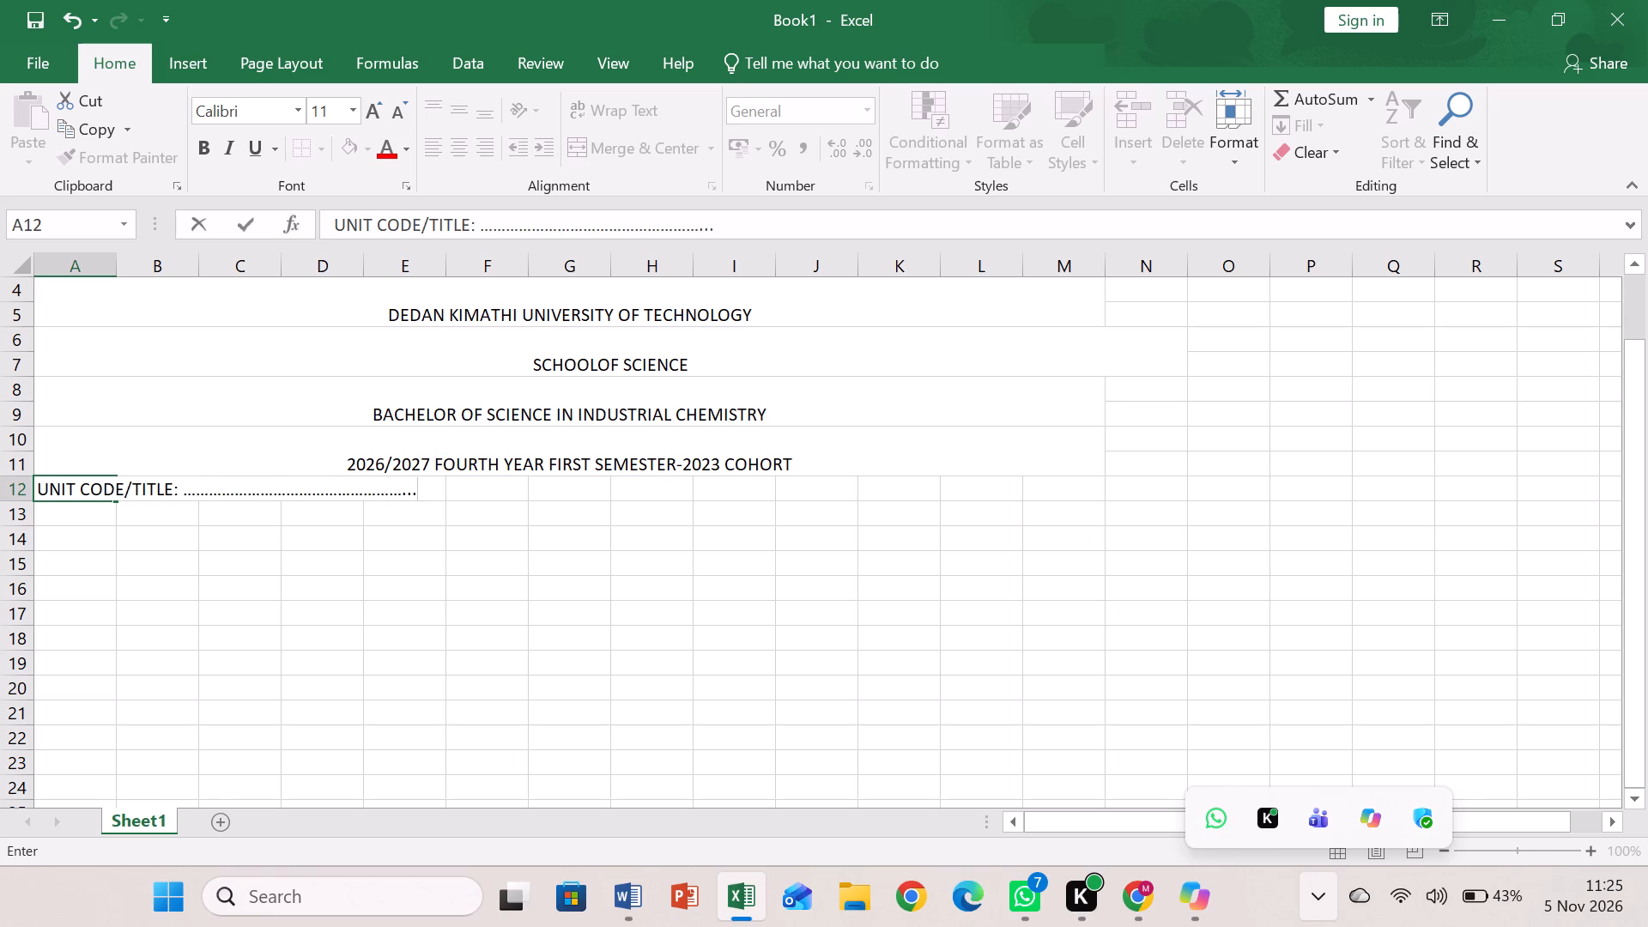
{"action": "type", "text": "..."}
{"action": "key", "text": "space"}
Add "LECTURER:" and a second long dotted fill-in line after the unit code blank in cell A12.
{"action": "type", "text": "LECTU"}
{"action": "type", "text": "RER"}
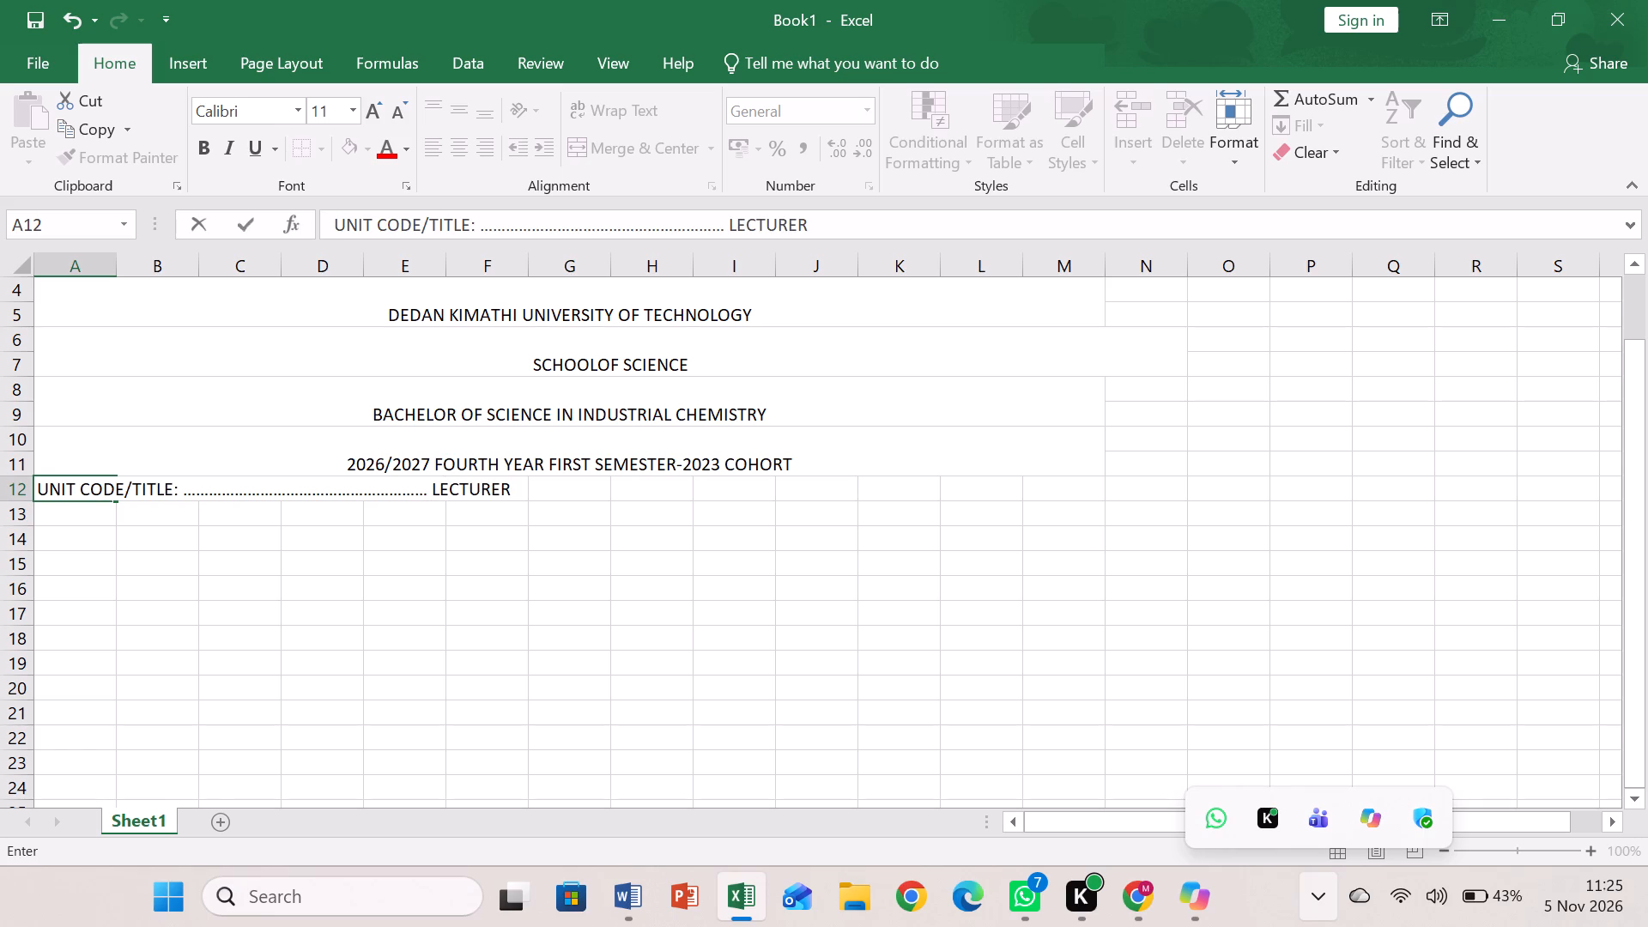
{"action": "key", "text": "shift+colon"}
{"action": "key", "text": "period"}
{"action": "key", "text": "period"}
{"action": "key", "text": "period"}
{"action": "key", "text": "period"}
{"action": "key", "text": "period"}
{"action": "key", "text": "period"}
{"action": "key", "text": "period"}
{"action": "key", "text": "period"}
{"action": "key", "text": "period"}
{"action": "key", "text": "period"}
{"action": "key", "text": "period"}
{"action": "key", "text": "period"}
{"action": "key", "text": "period"}
{"action": "key", "text": "period"}
{"action": "key", "text": "period"}
{"action": "key", "text": "period"}
{"action": "key", "text": "period"}
{"action": "key", "text": "period"}
{"action": "key", "text": "period"}
{"action": "key", "text": "period"}
{"action": "key", "text": "period"}
{"action": "key", "text": "period"}
{"action": "key", "text": "period"}
{"action": "key", "text": "period"}
{"action": "key", "text": "period"}
{"action": "key", "text": "period"}
{"action": "key", "text": "period"}
{"action": "key", "text": "period"}
{"action": "key", "text": "period"}
{"action": "key", "text": "period"}
{"action": "key", "text": "period"}
{"action": "key", "text": "period"}
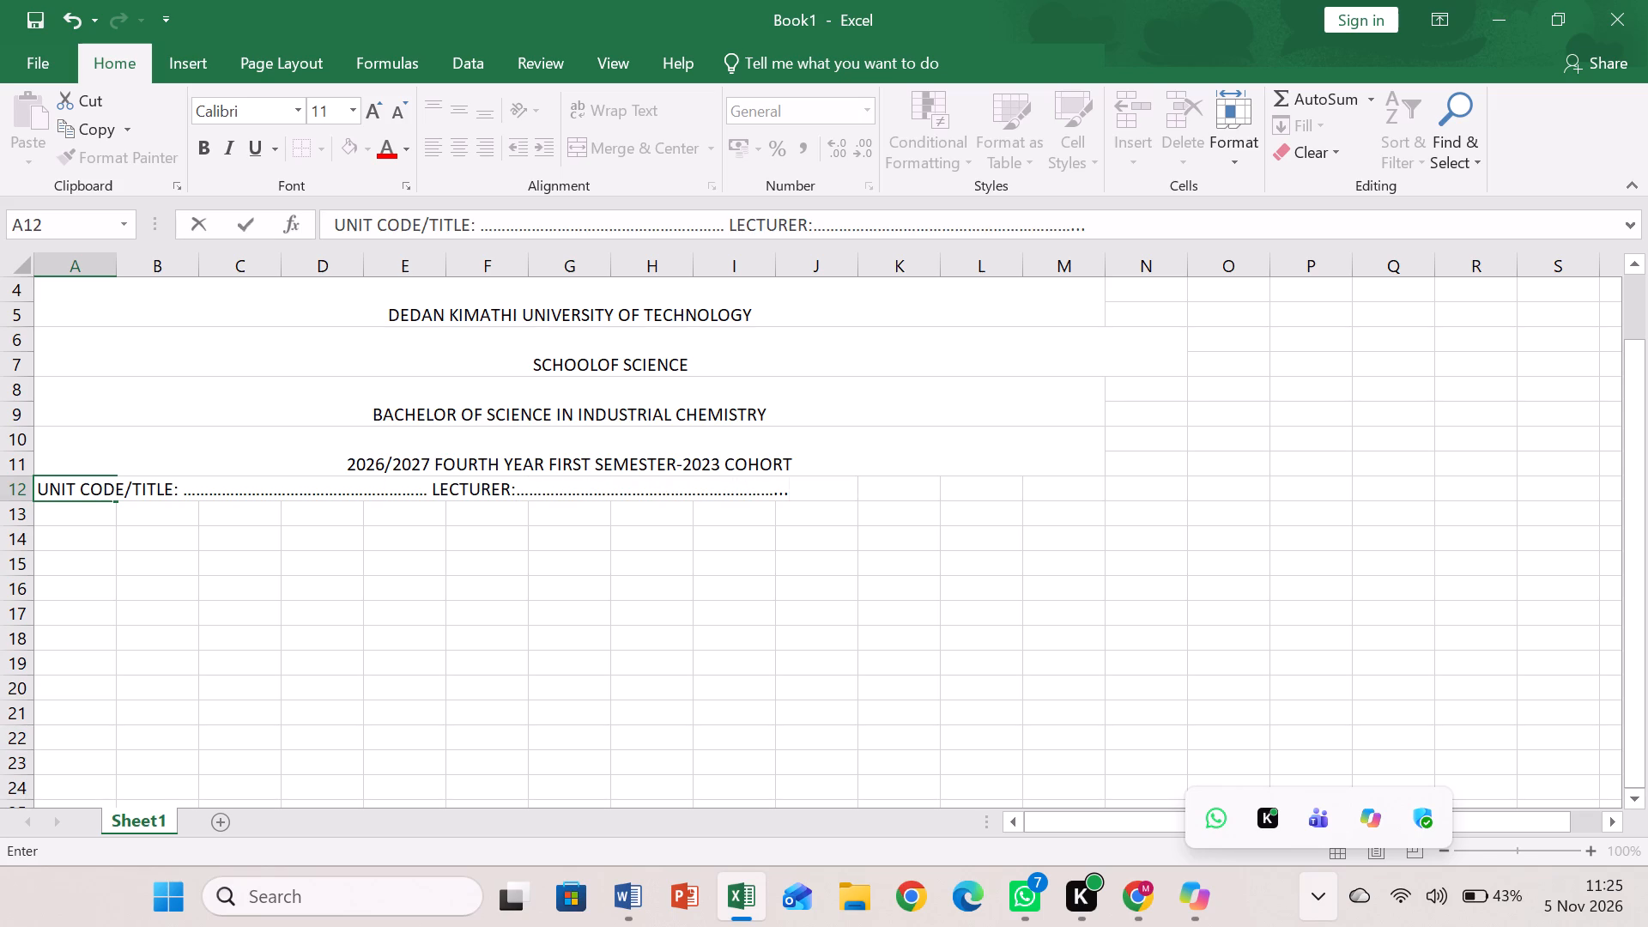
{"action": "key", "text": "Return"}
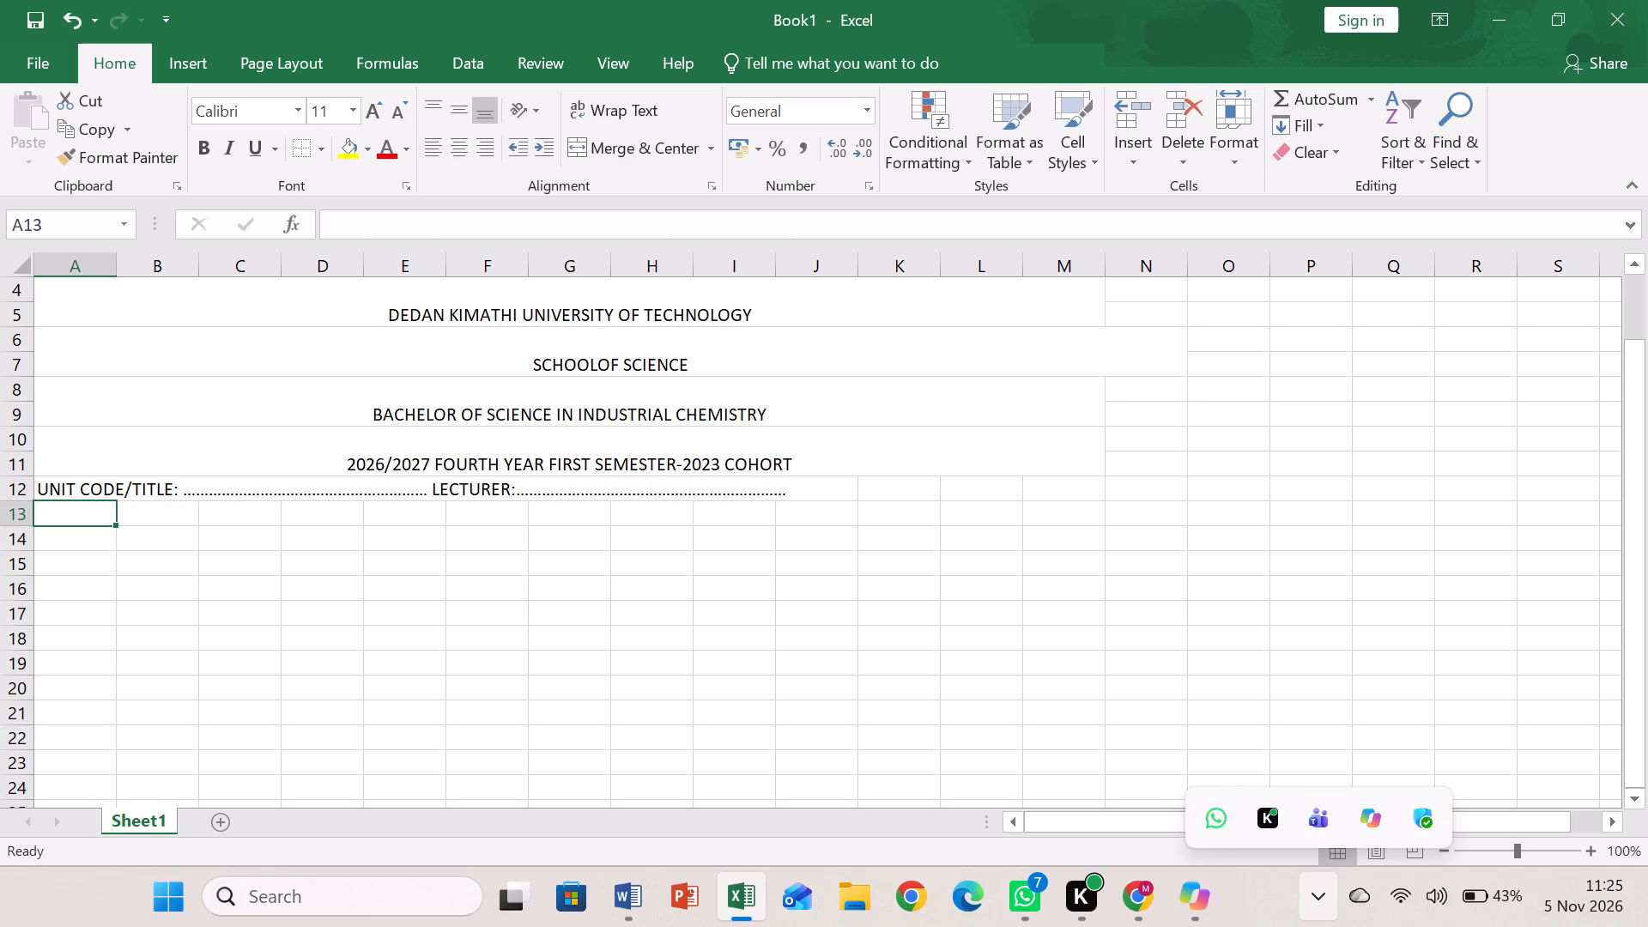
Merge the range A12:J13 holding the unit code and lecturer line, using Merge Cells without centering.
{"action": "left_click", "coordinate": [41, 485]}
{"action": "left_click_drag", "start_coordinate": [56, 483], "coordinate": [529, 510]}
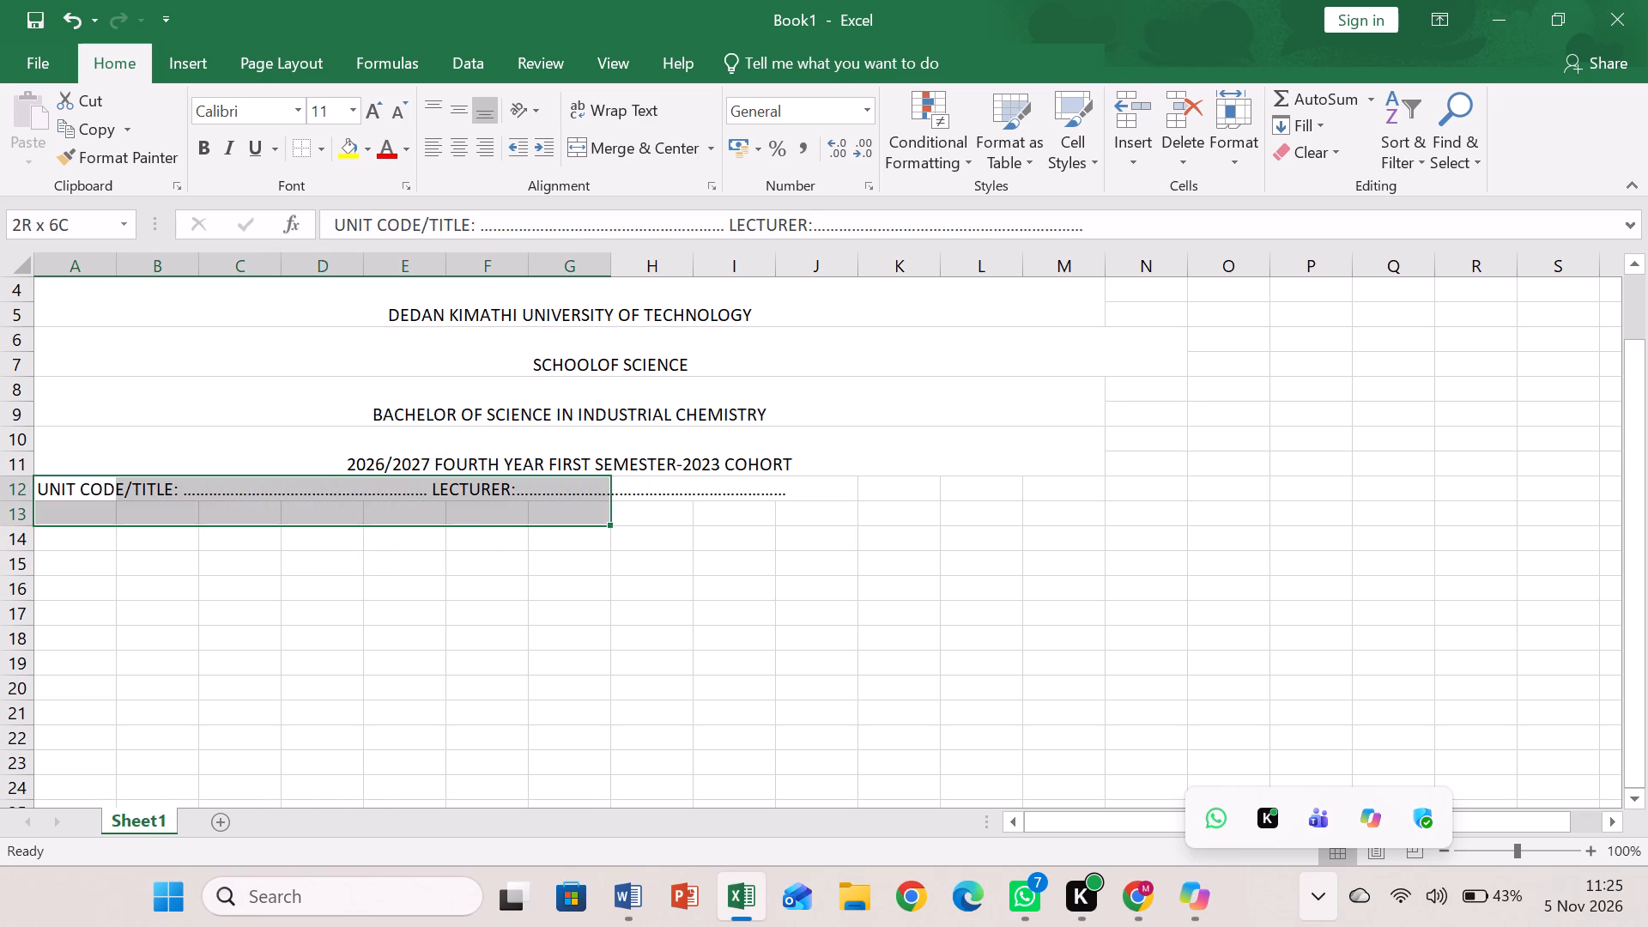
{"action": "left_click_drag", "start_coordinate": [529, 510], "coordinate": [818, 509]}
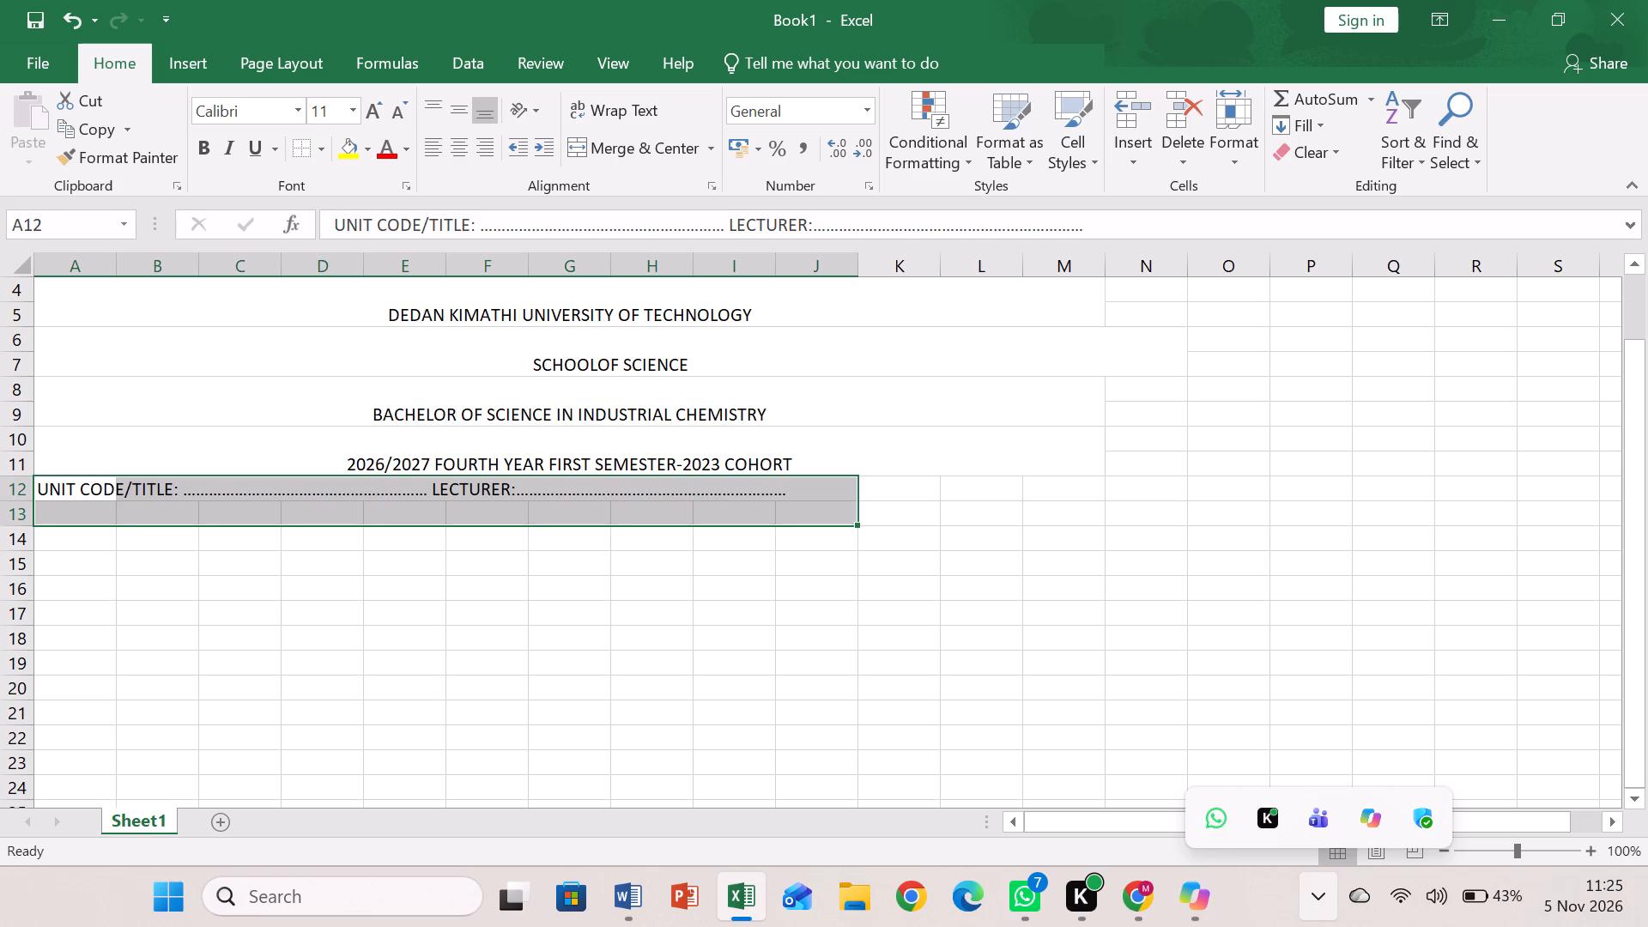
{"action": "left_click", "coordinate": [712, 155]}
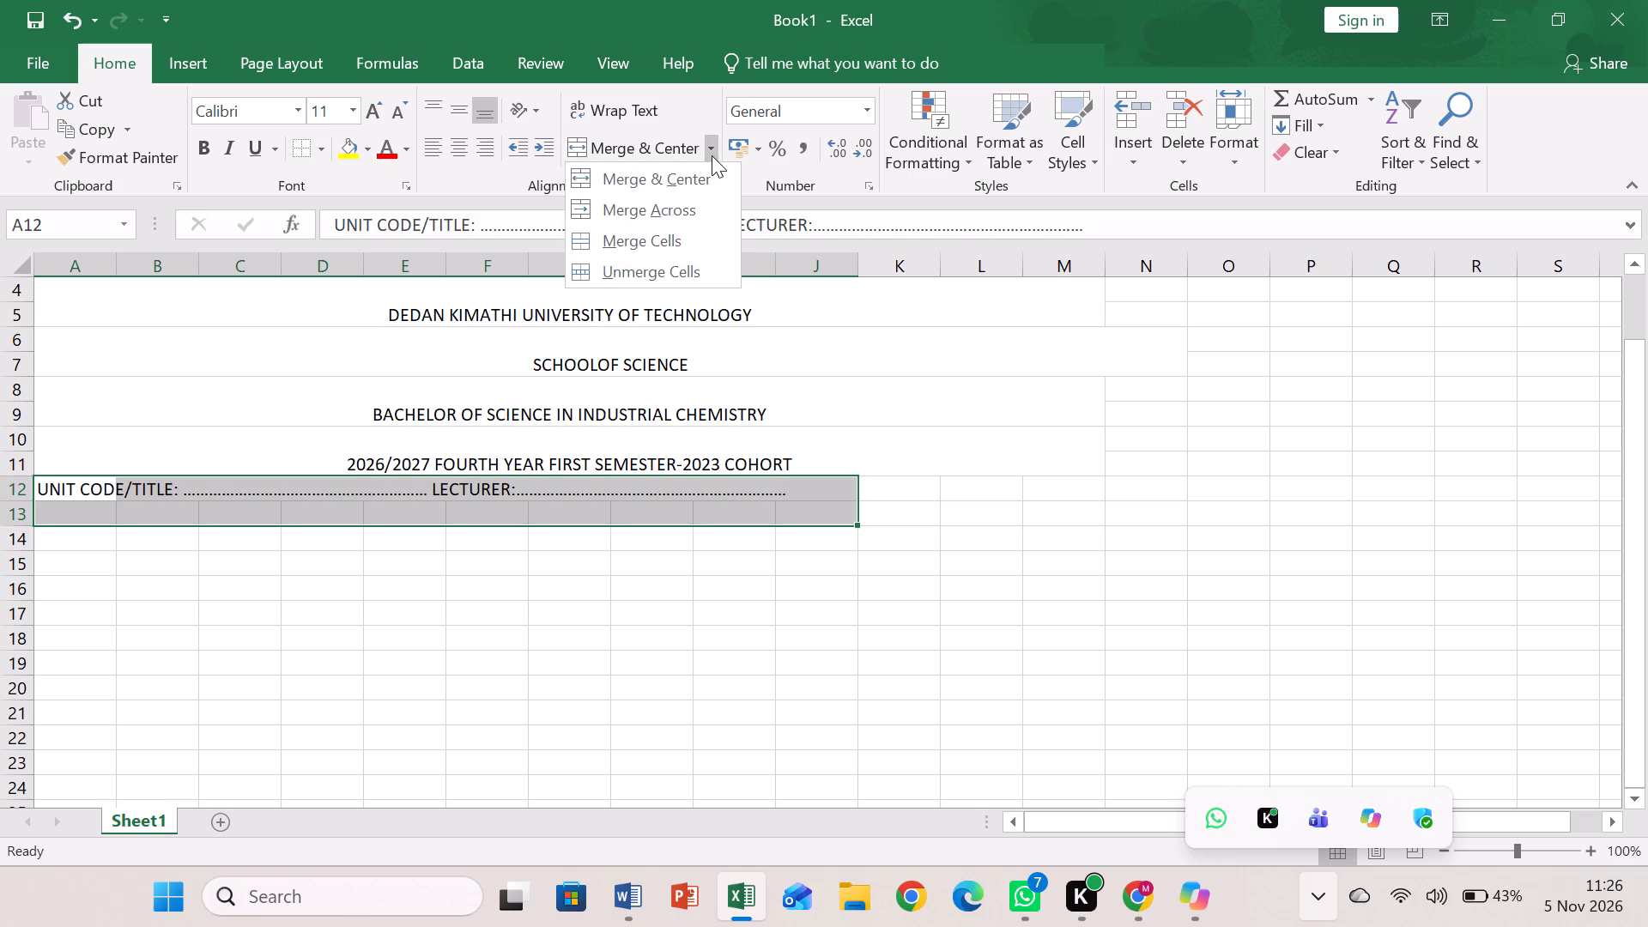
{"action": "left_click", "coordinate": [666, 232]}
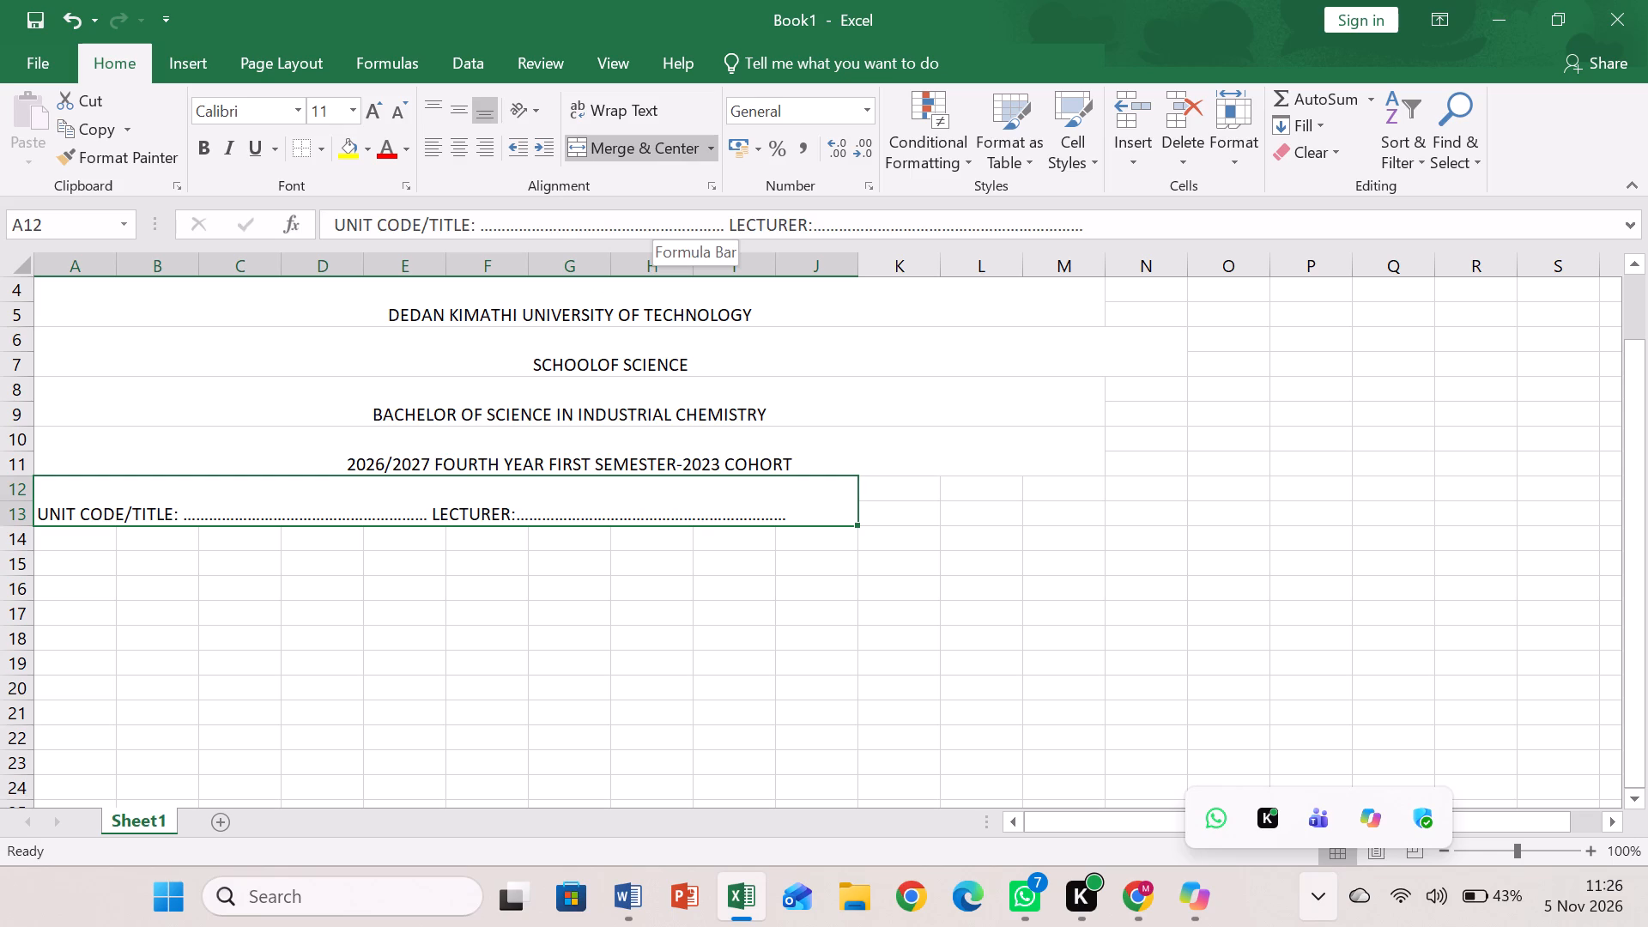
{"action": "left_click", "coordinate": [790, 355]}
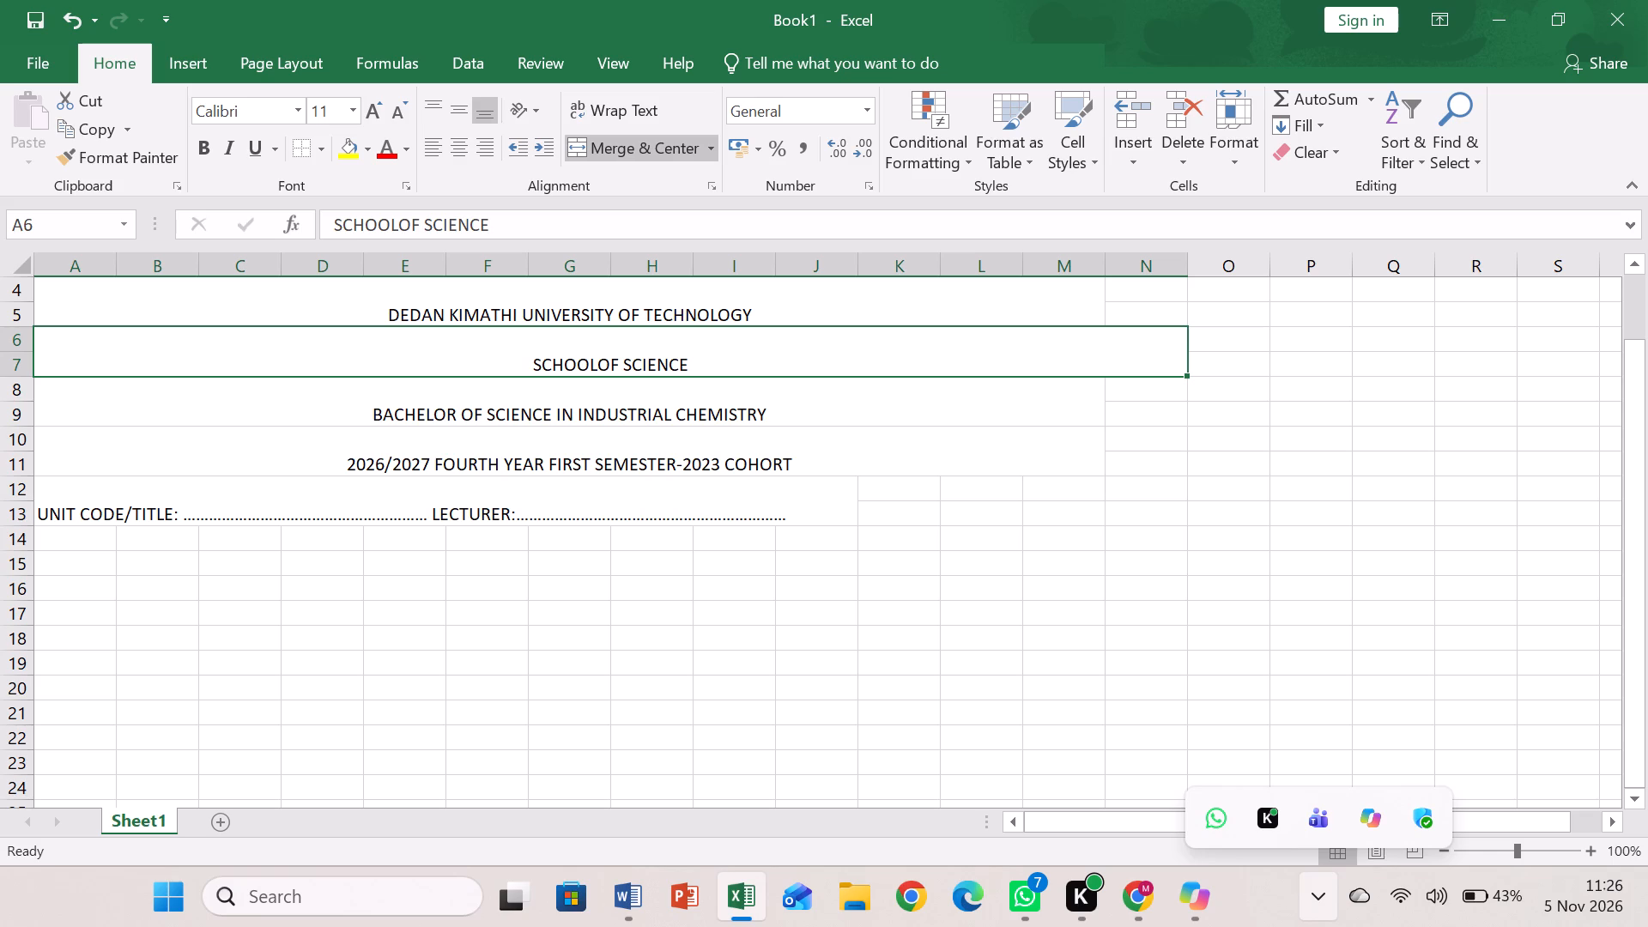
Enter the column header "s/no" in cell A14, below the unit code and lecturer line.
{"action": "scroll", "coordinate": [817, 573], "scroll_direction": "down", "scroll_amount": 1}
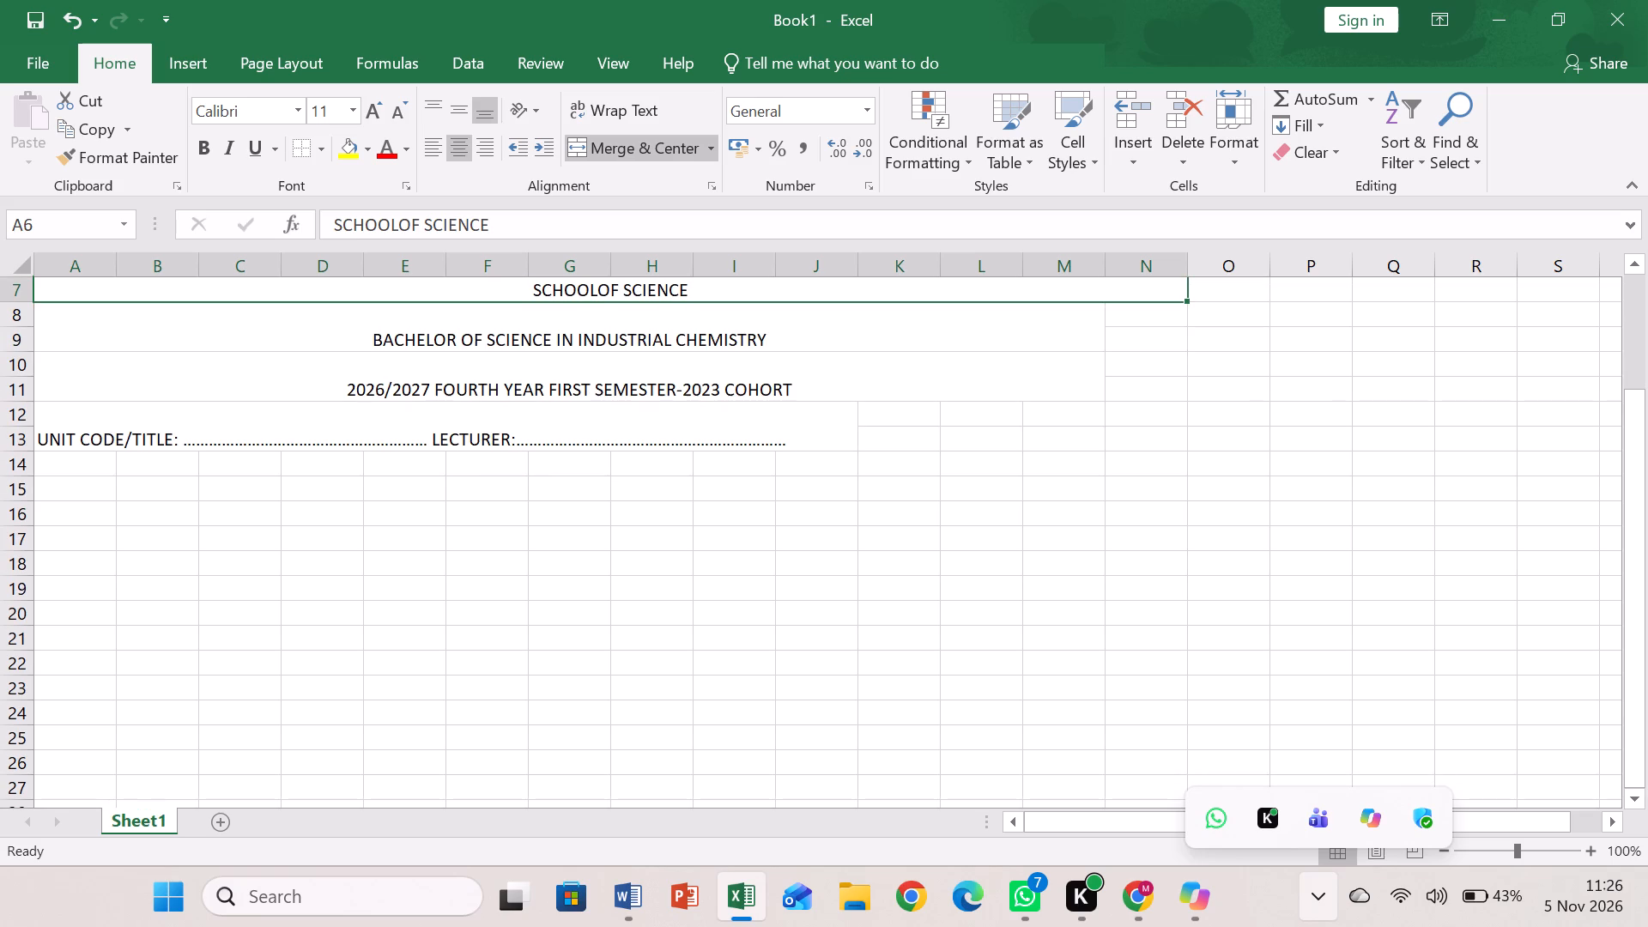
{"action": "left_click", "coordinate": [76, 461]}
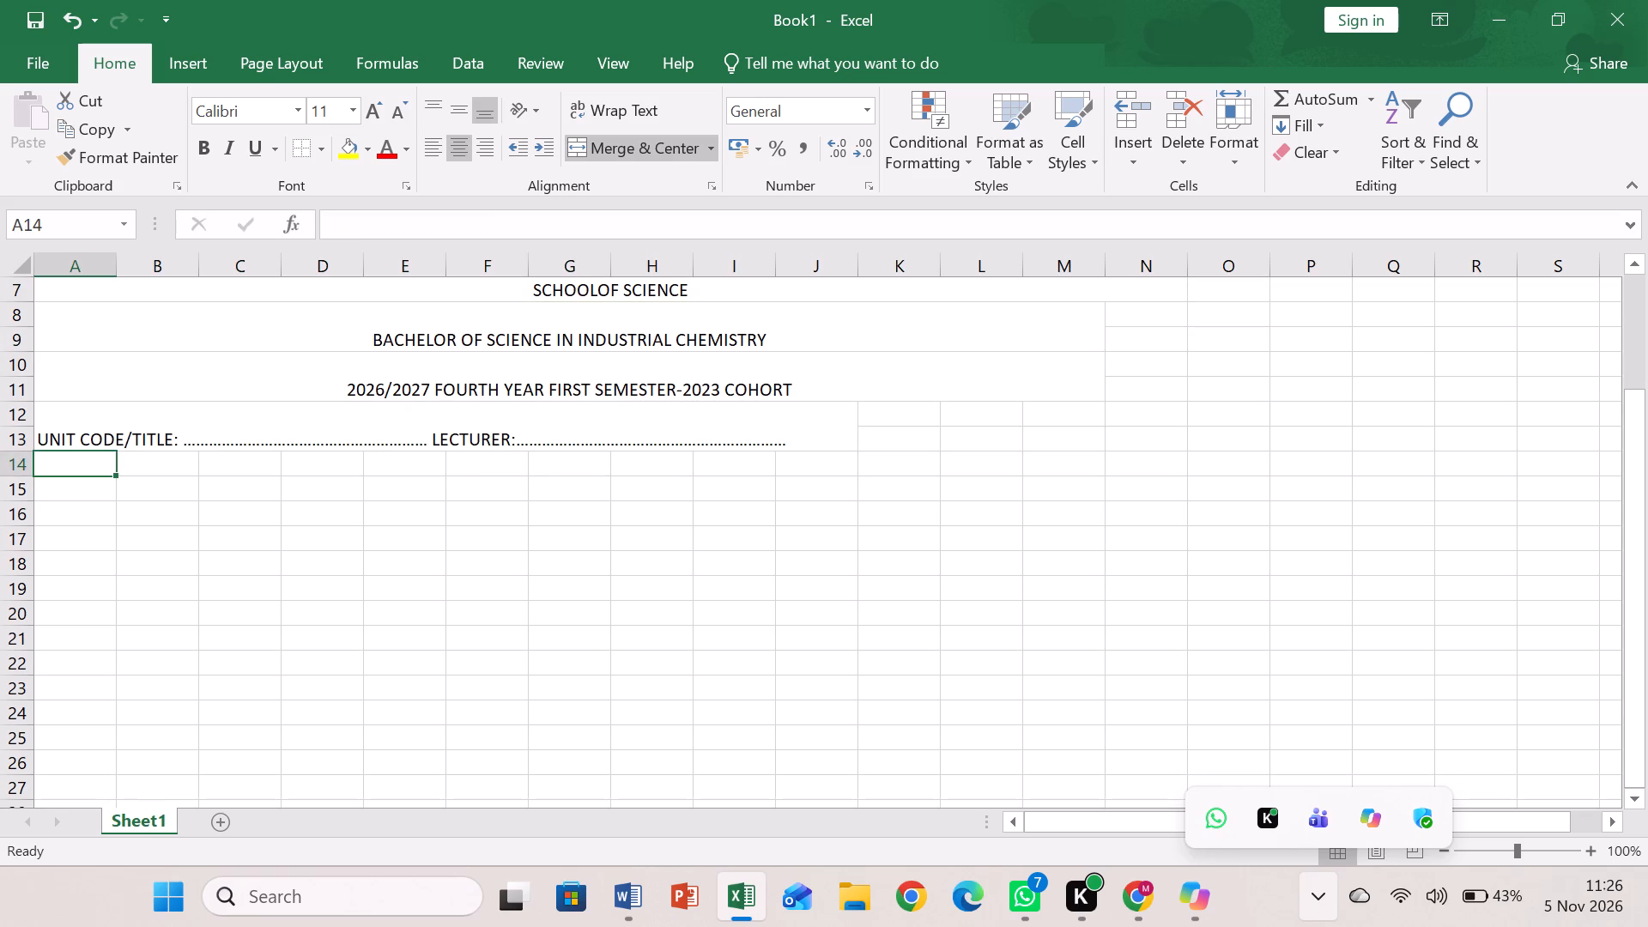
{"action": "key", "text": "Return"}
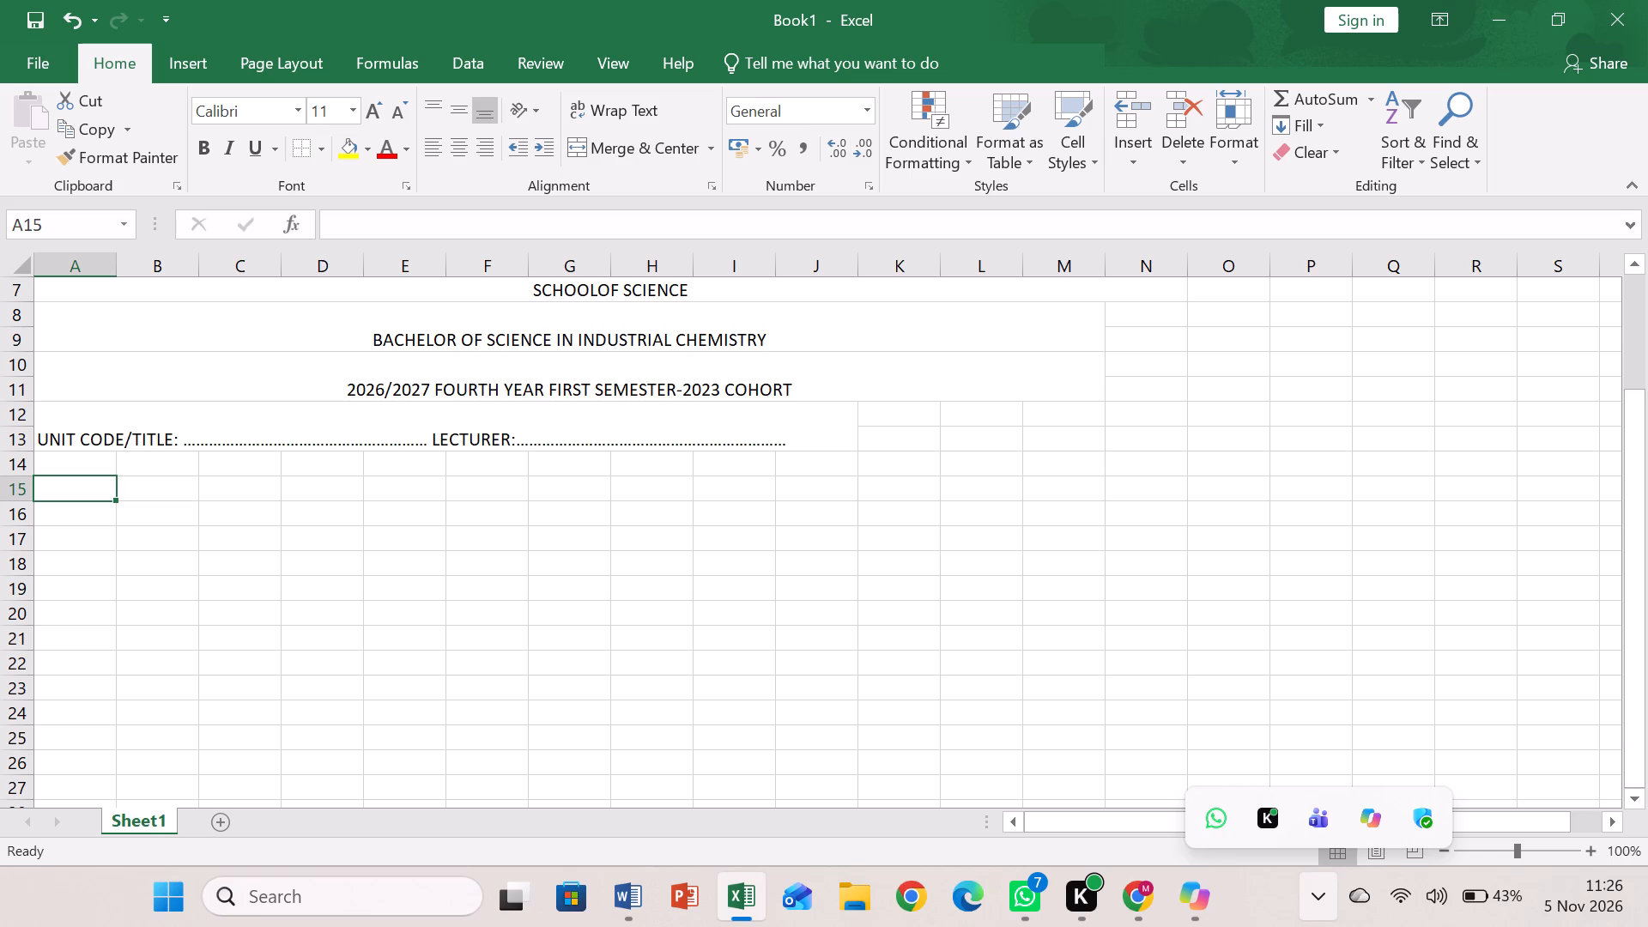
{"action": "left_click", "coordinate": [66, 459]}
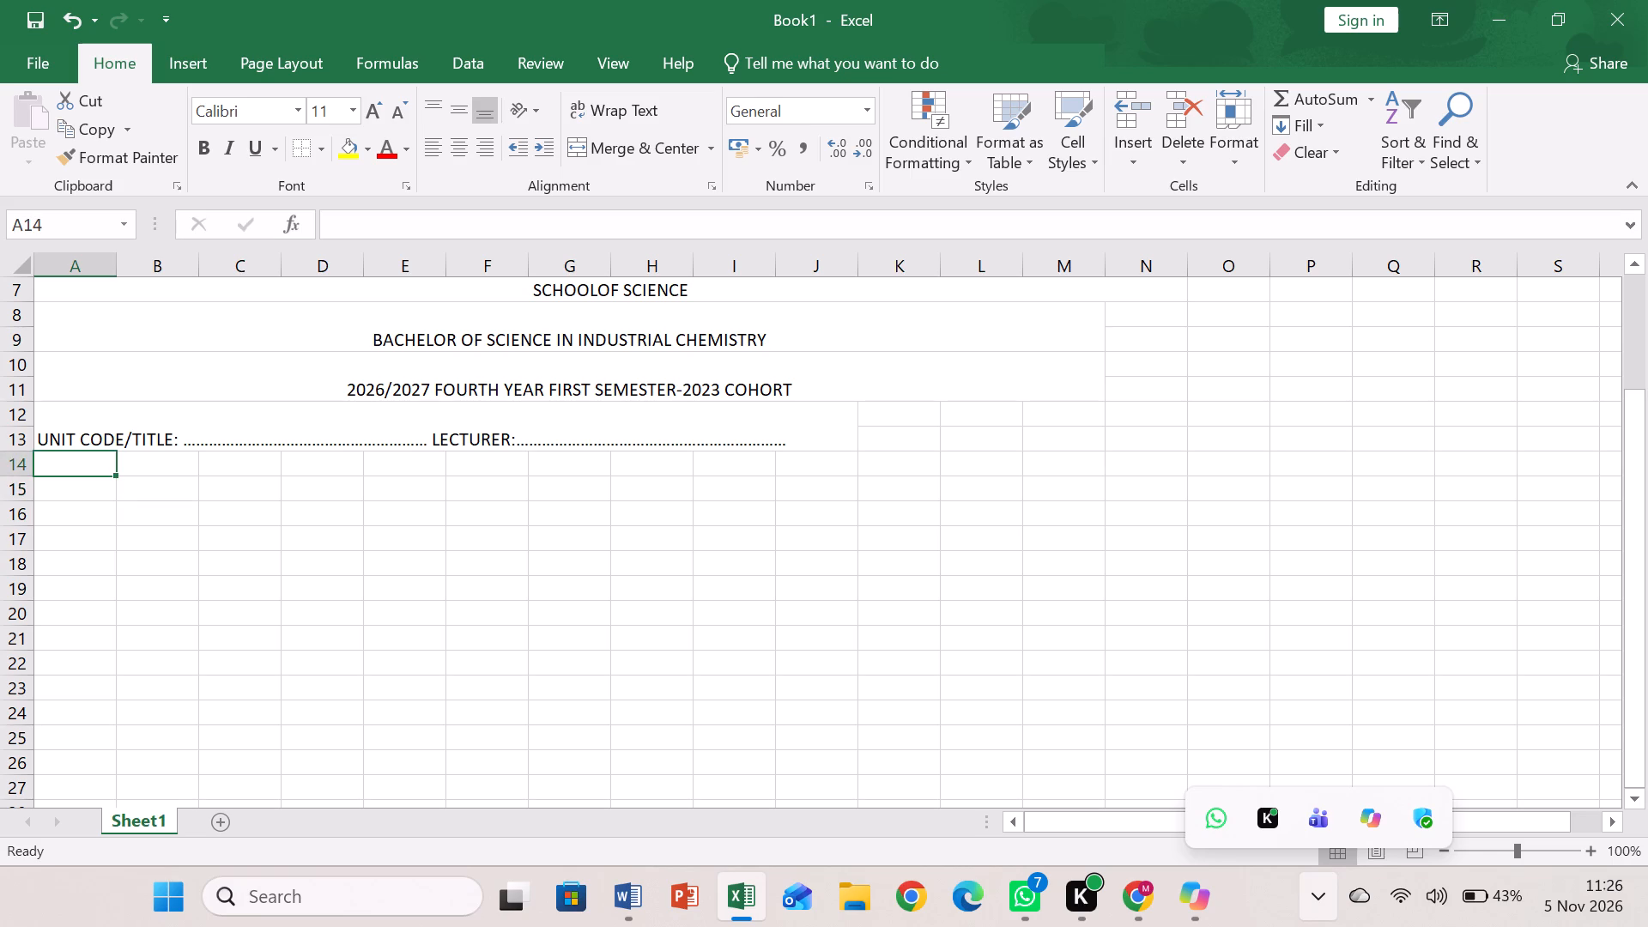
{"action": "key", "text": "s"}
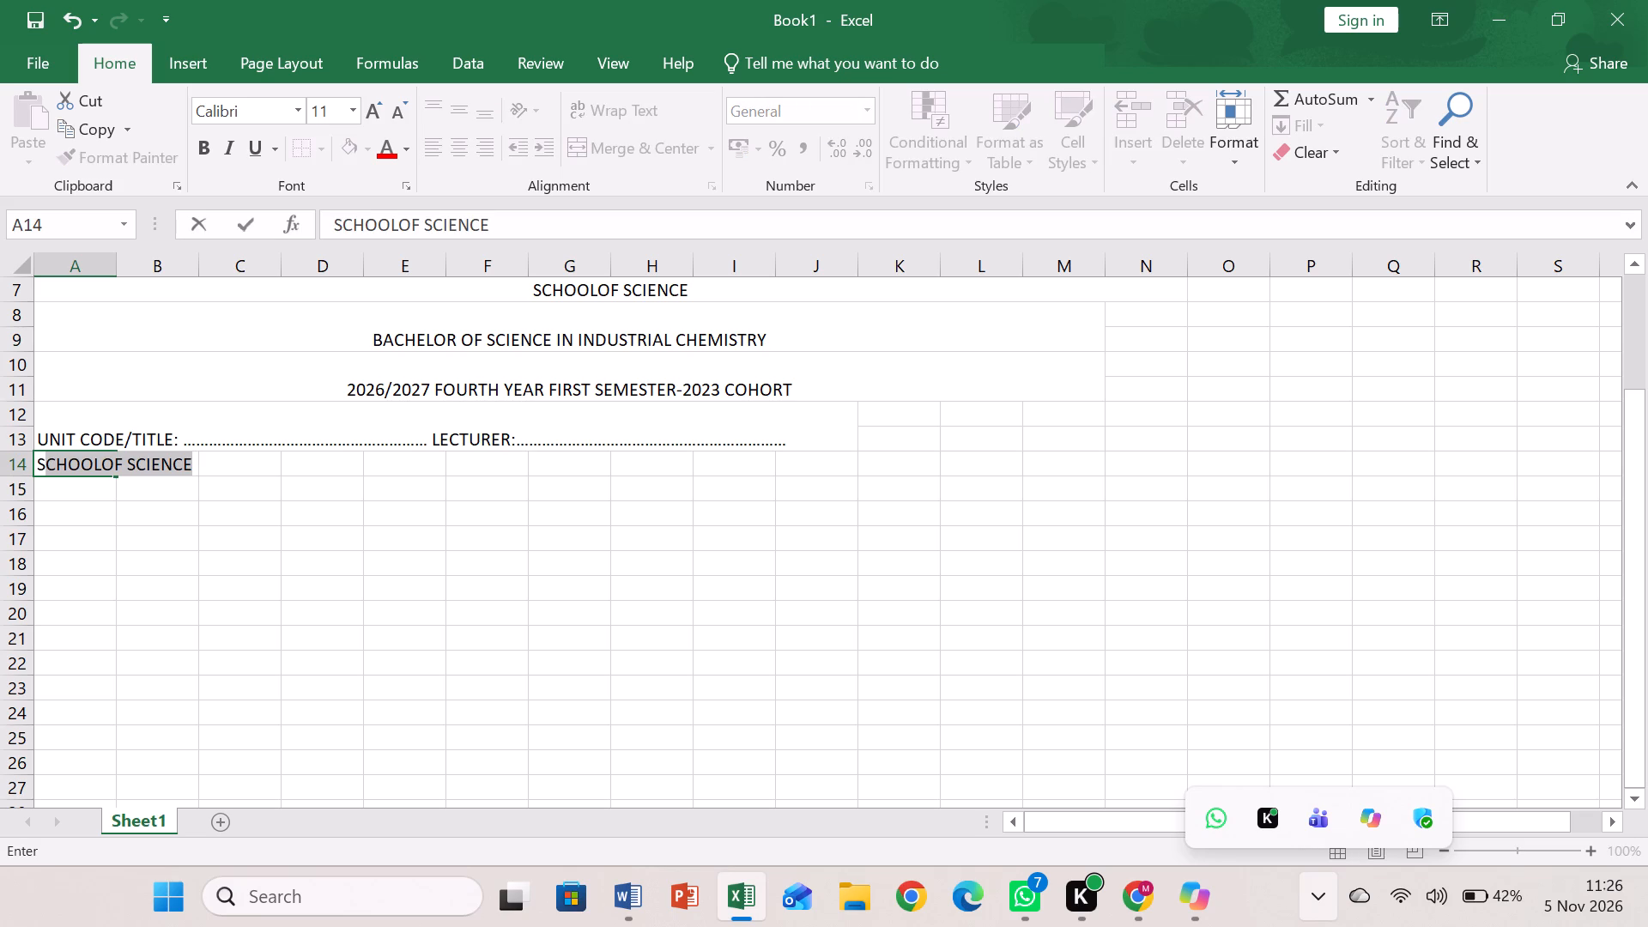
{"action": "key", "text": "BackSpace"}
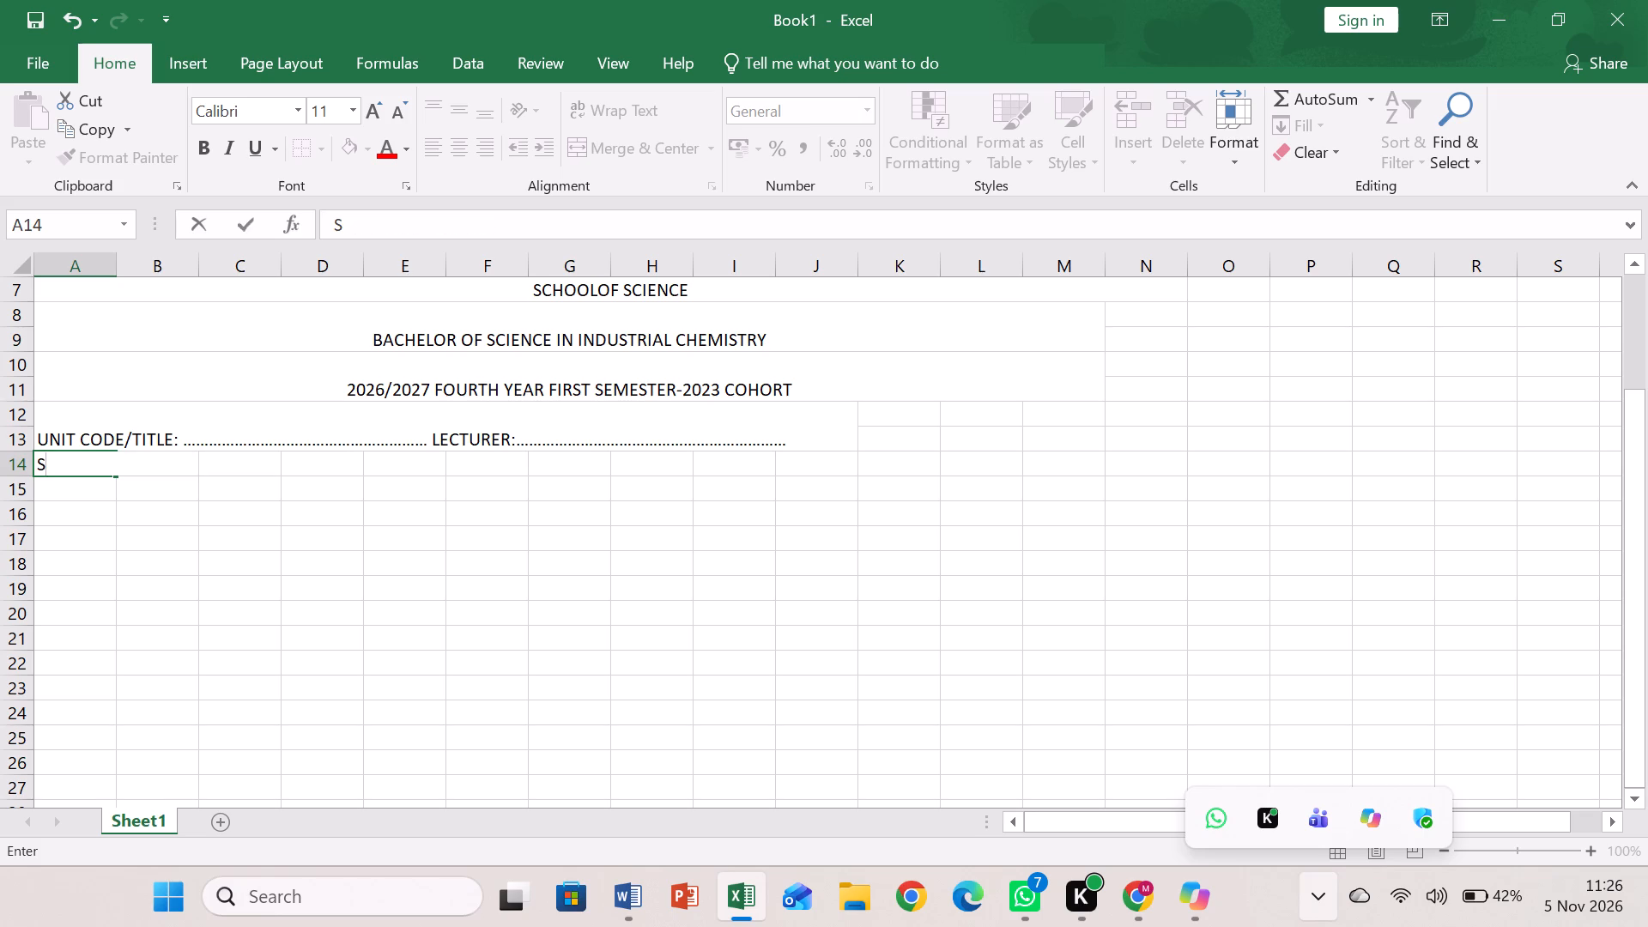
{"action": "key", "text": "BackSpace"}
{"action": "key", "text": "s"}
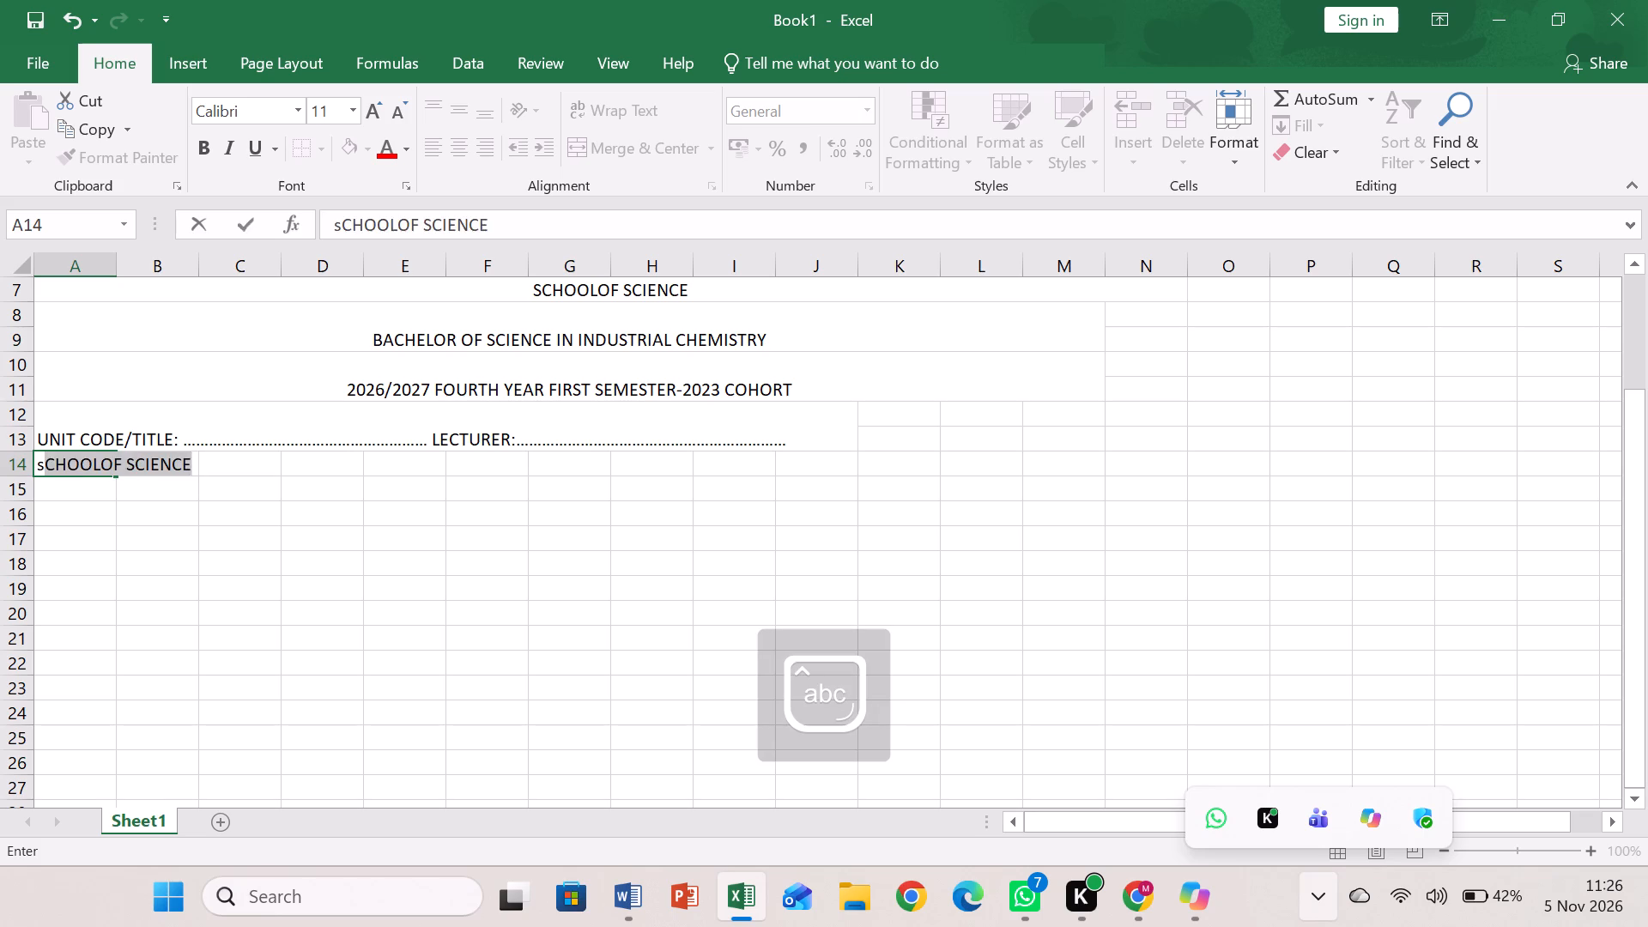
{"action": "type", "text": "/no"}
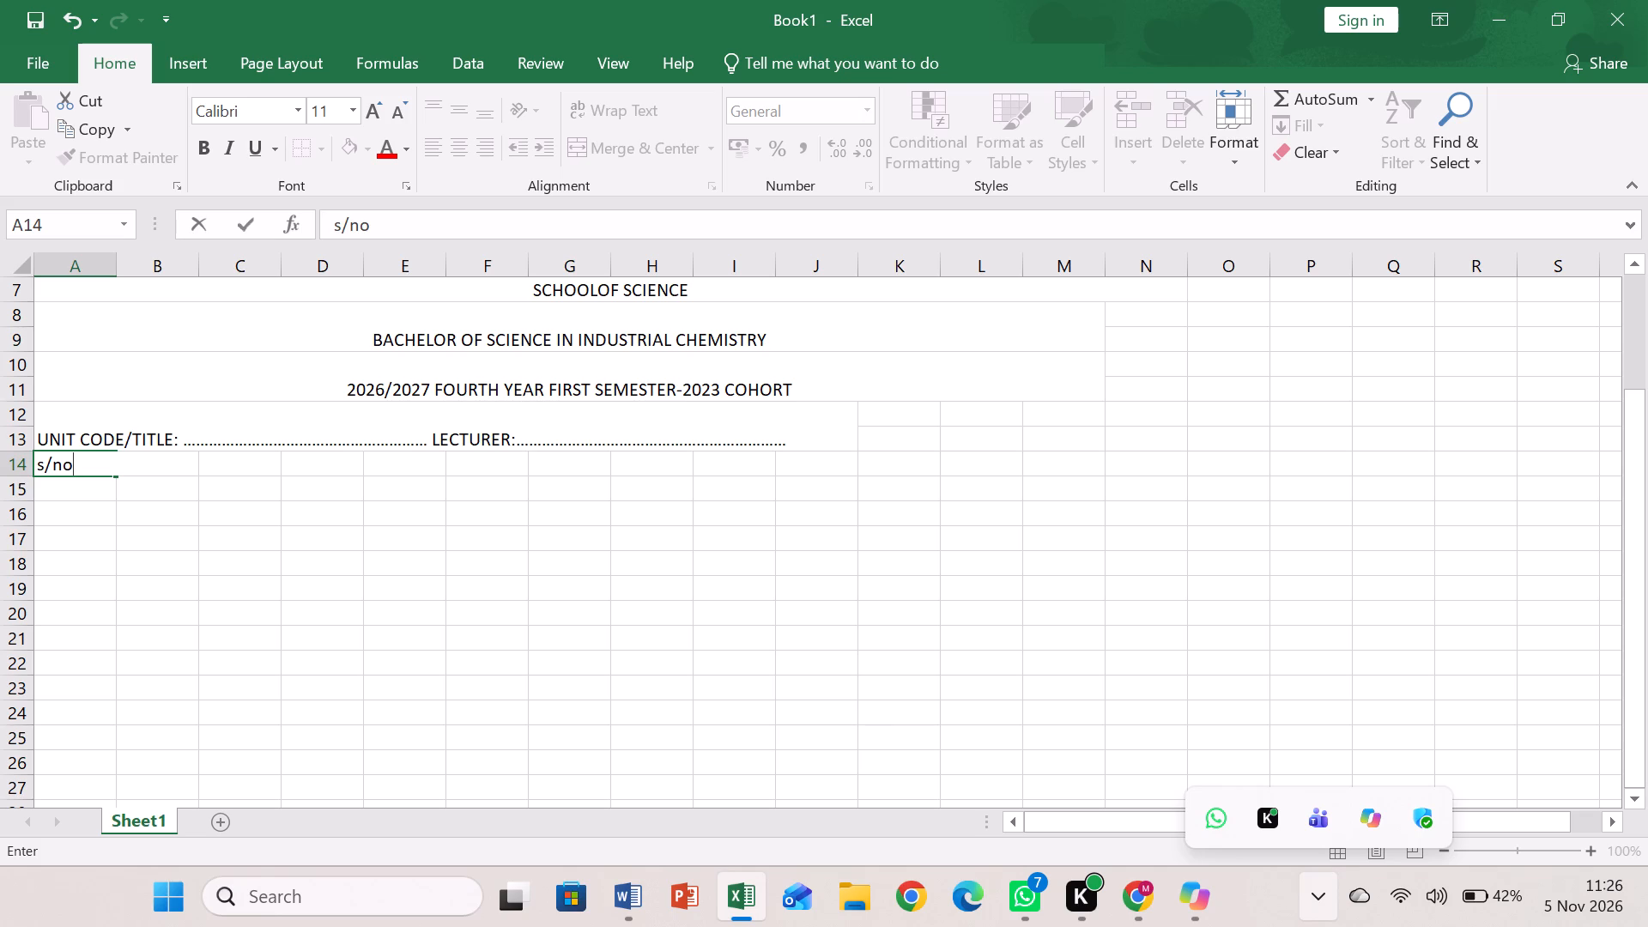
{"action": "key", "text": "grave"}
{"action": "key", "text": "BackSpace"}
{"action": "key", "text": "Tab"}
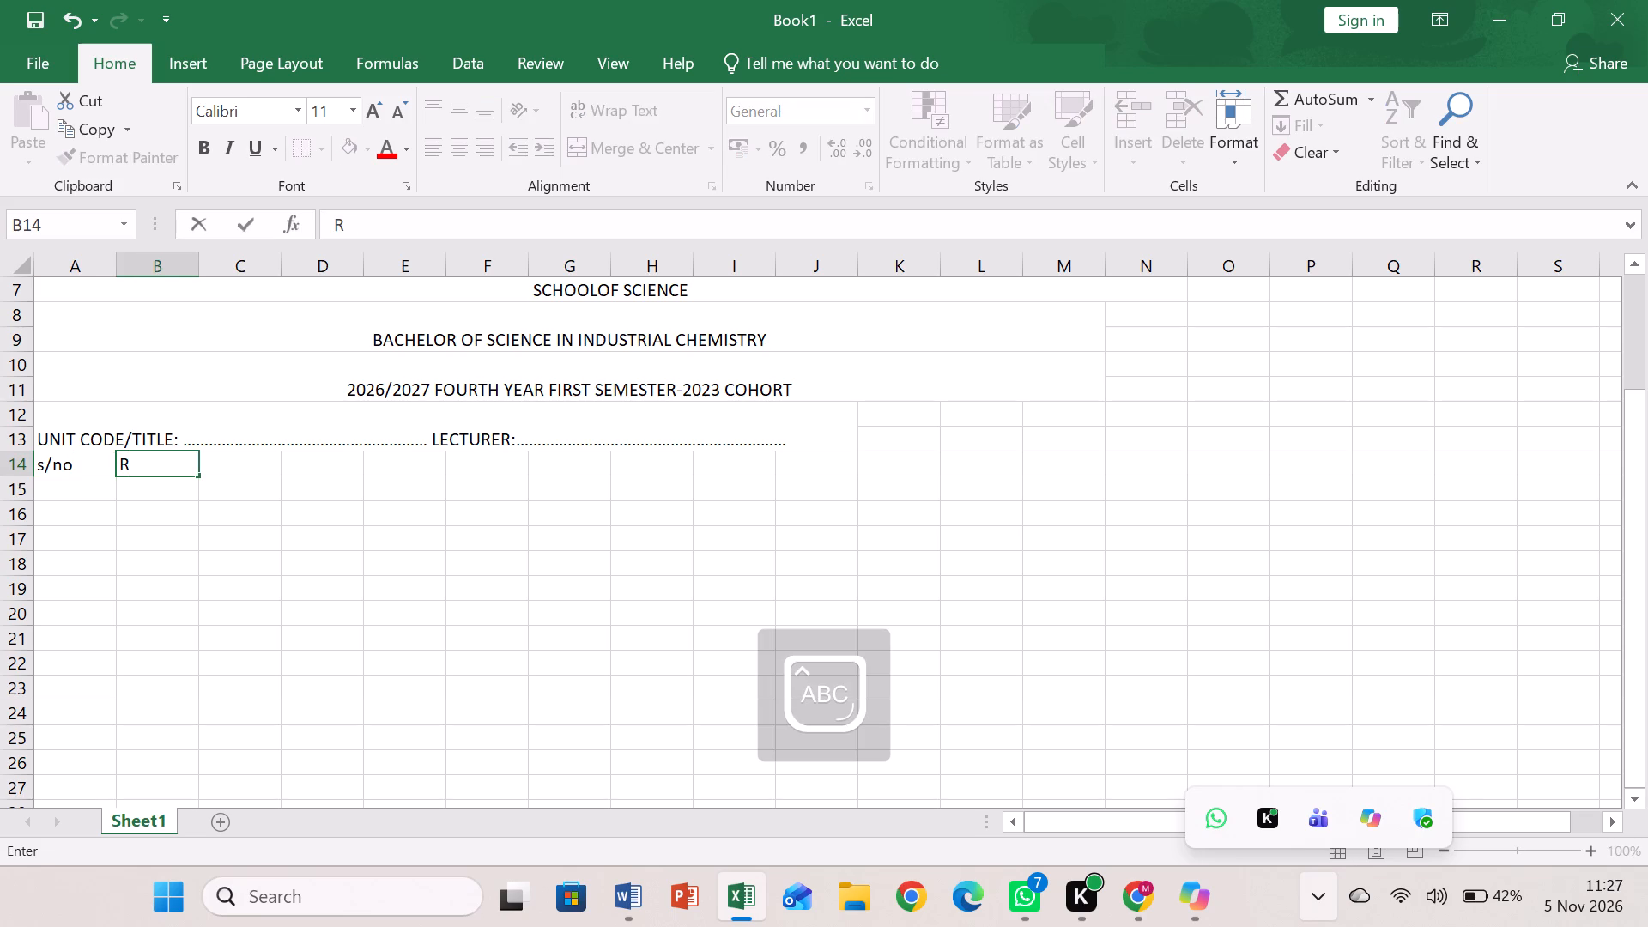
Enter the column header "Registration No." in cell B14, next to the s/no header.
{"action": "type", "text": "gistra"}
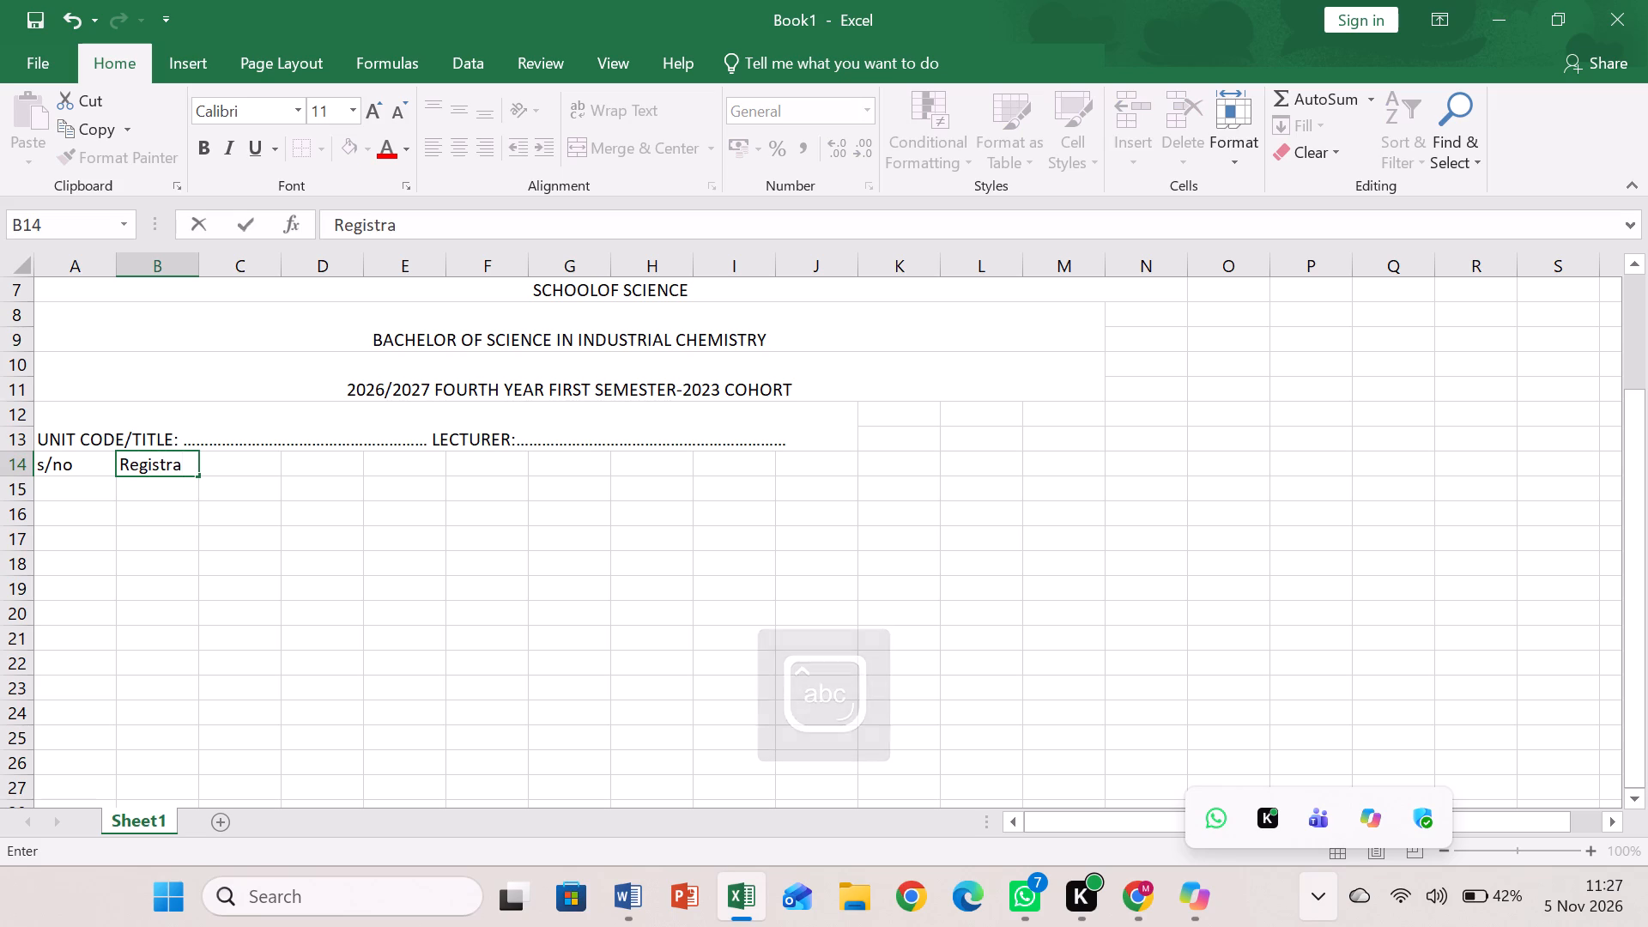
{"action": "type", "text": "tion"}
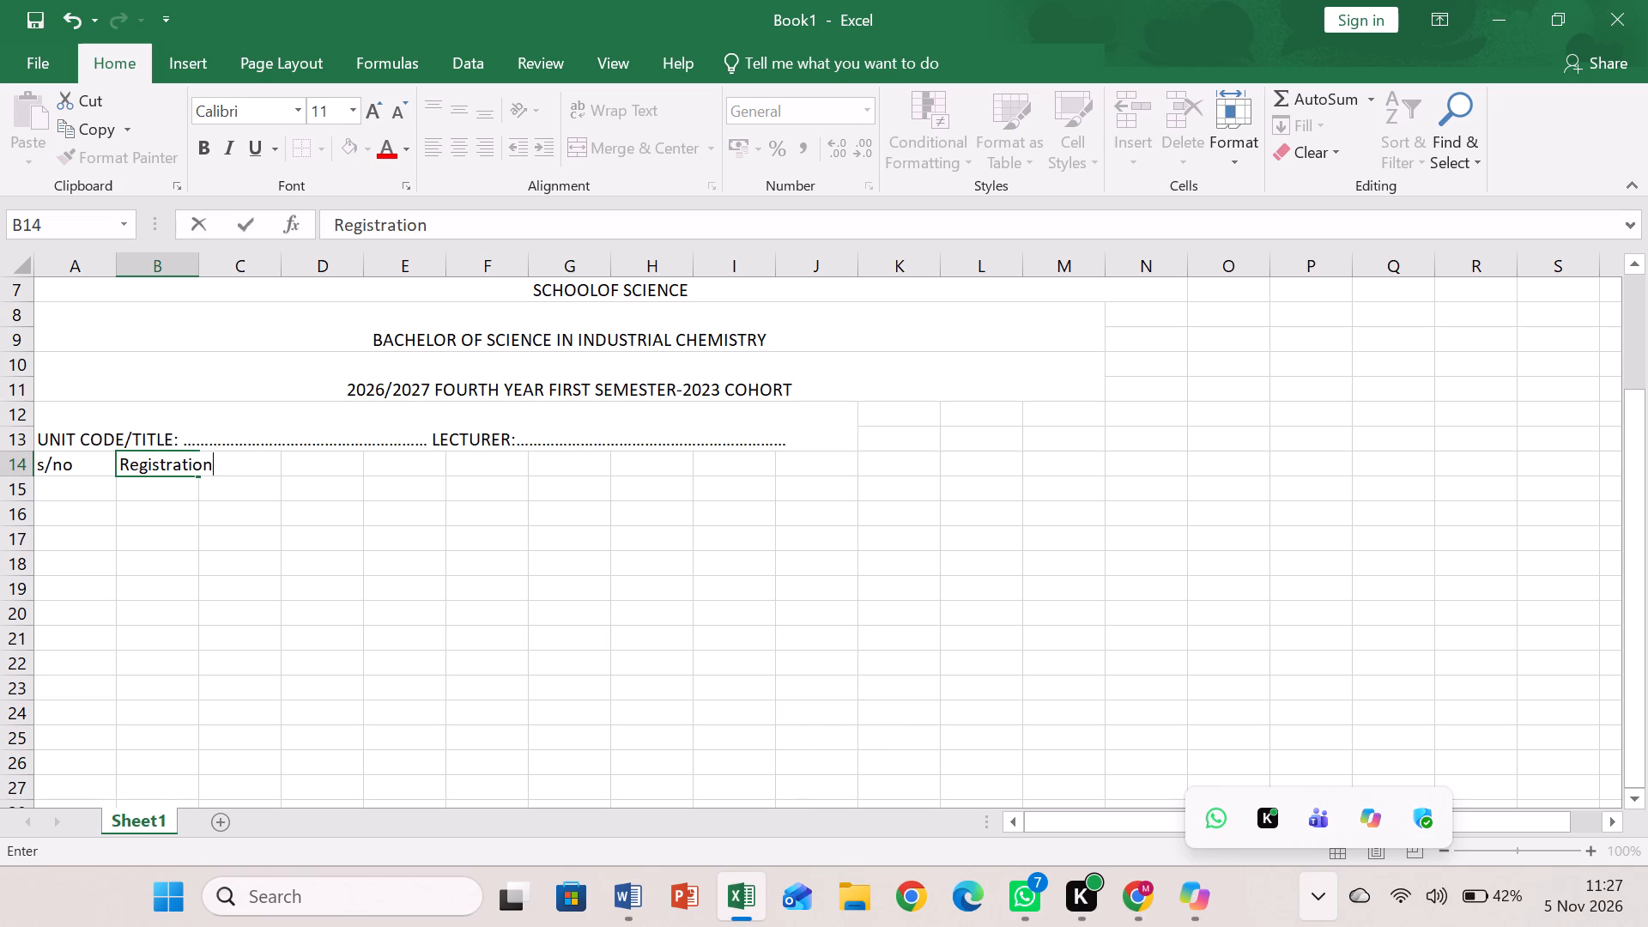
{"action": "key", "text": "o"}
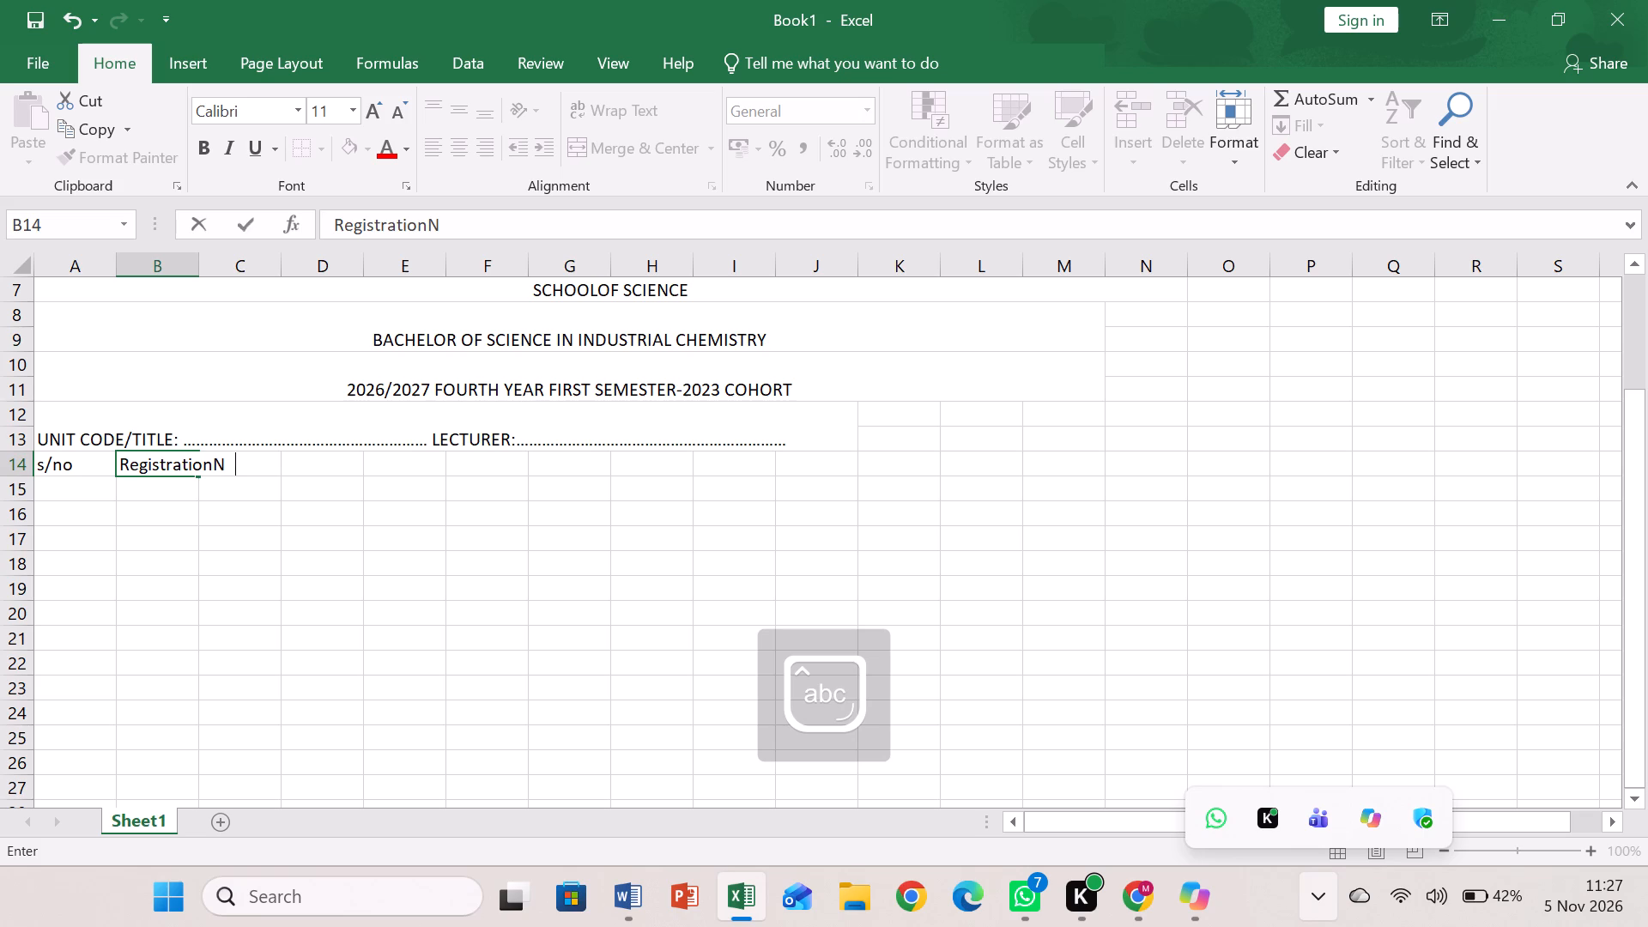
{"action": "key", "text": "BackSpace"}
{"action": "key", "text": "BackSpace"}
{"action": "key", "text": "space"}
{"action": "key", "text": "period"}
{"action": "key", "text": "Tab"}
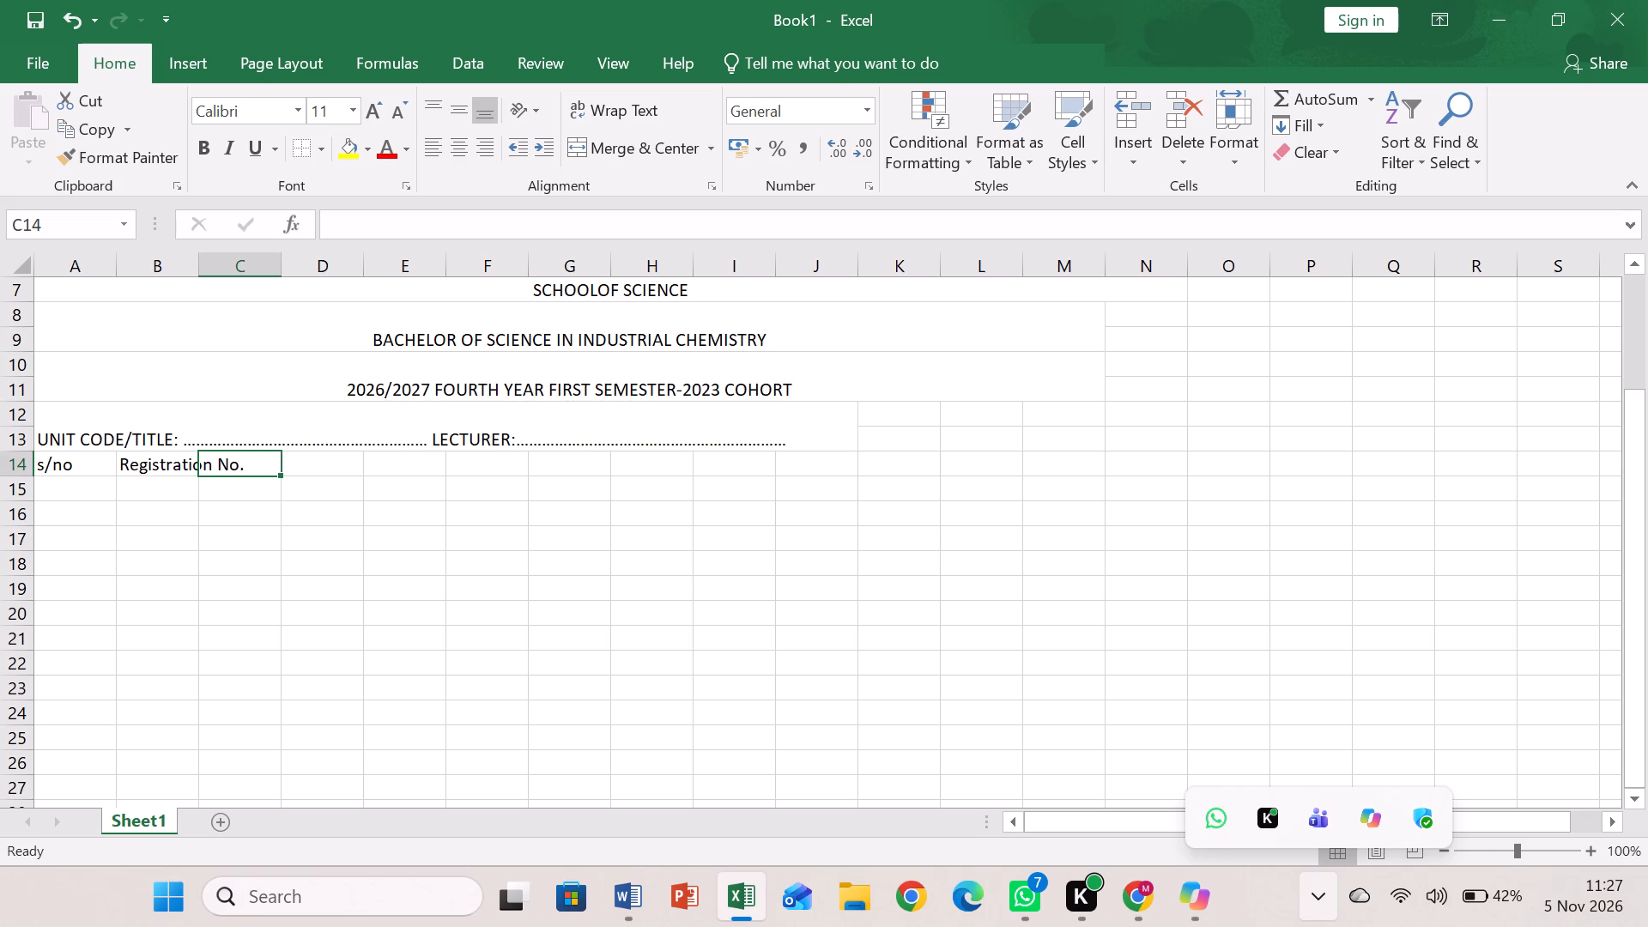
Merge the range B14:C14 holding the Registration No. header, using Merge Cells without centering.
{"action": "left_click_drag", "start_coordinate": [198, 476], "coordinate": [256, 476]}
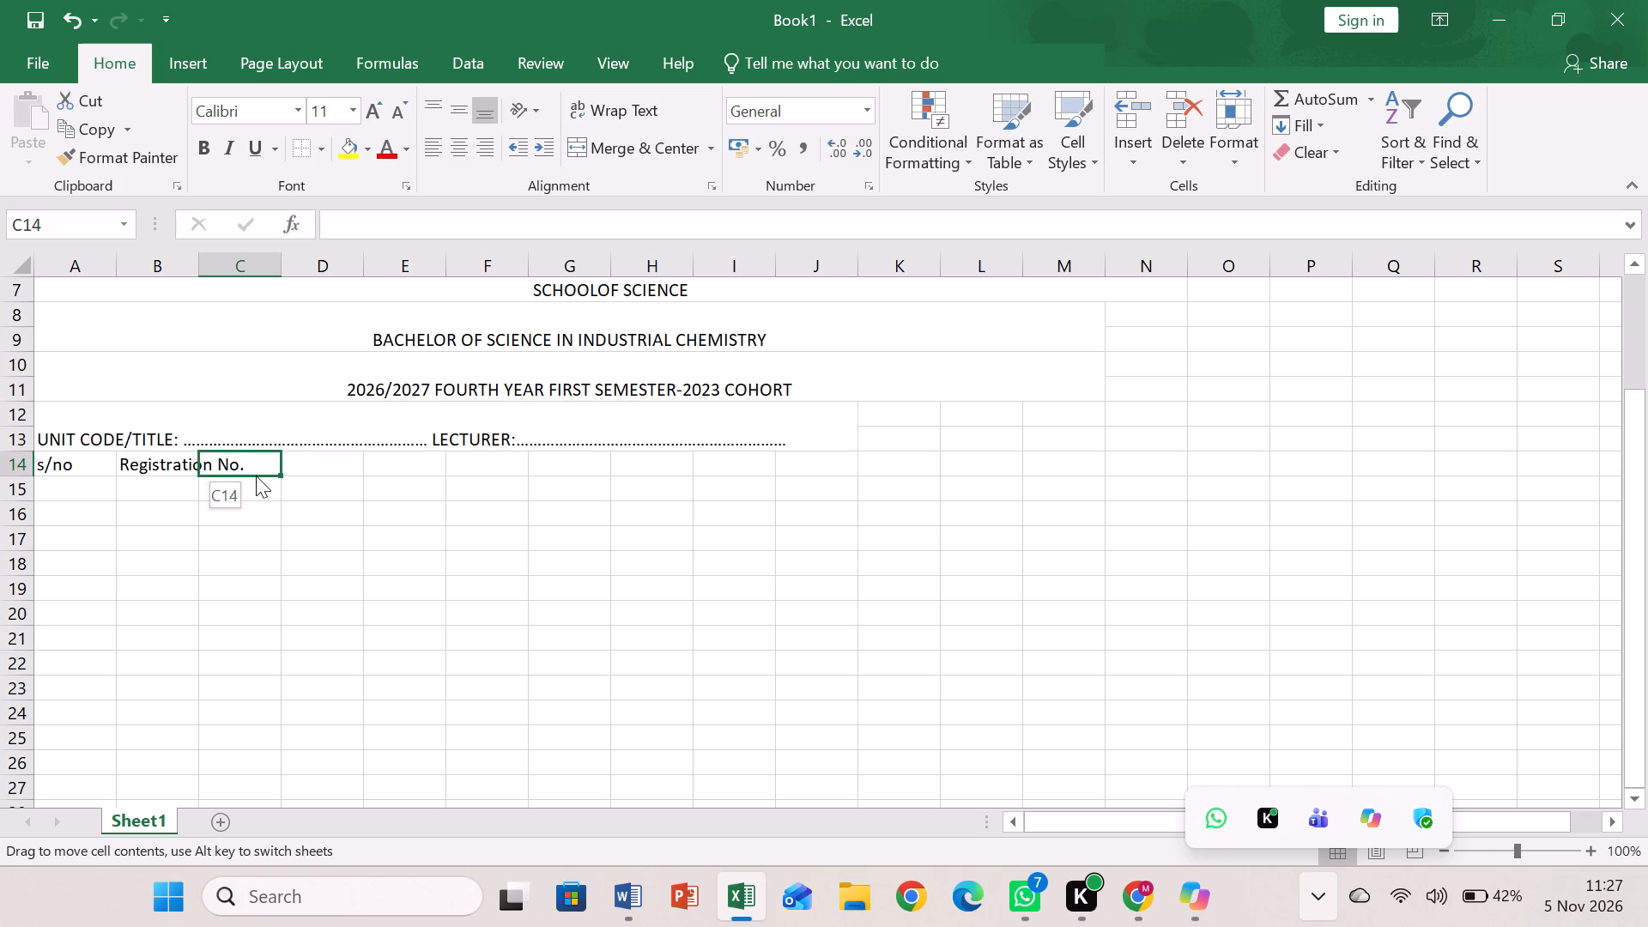
{"action": "left_click_drag", "start_coordinate": [256, 476], "coordinate": [267, 476]}
{"action": "left_click_drag", "start_coordinate": [151, 464], "coordinate": [239, 467]}
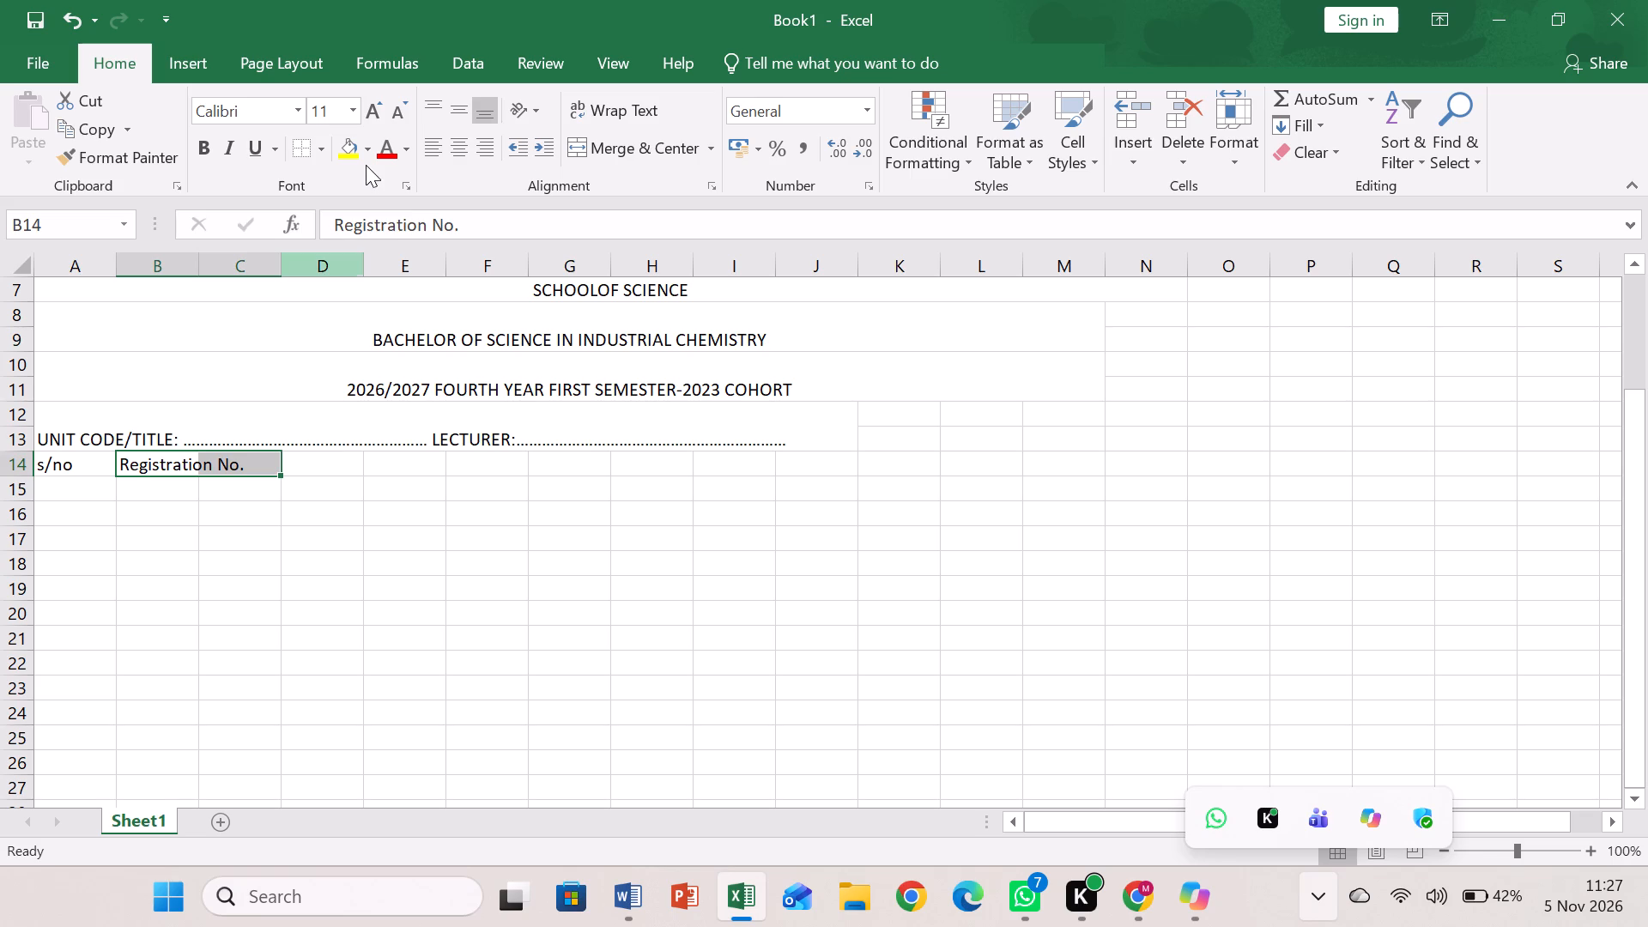
{"action": "left_click", "coordinate": [706, 145]}
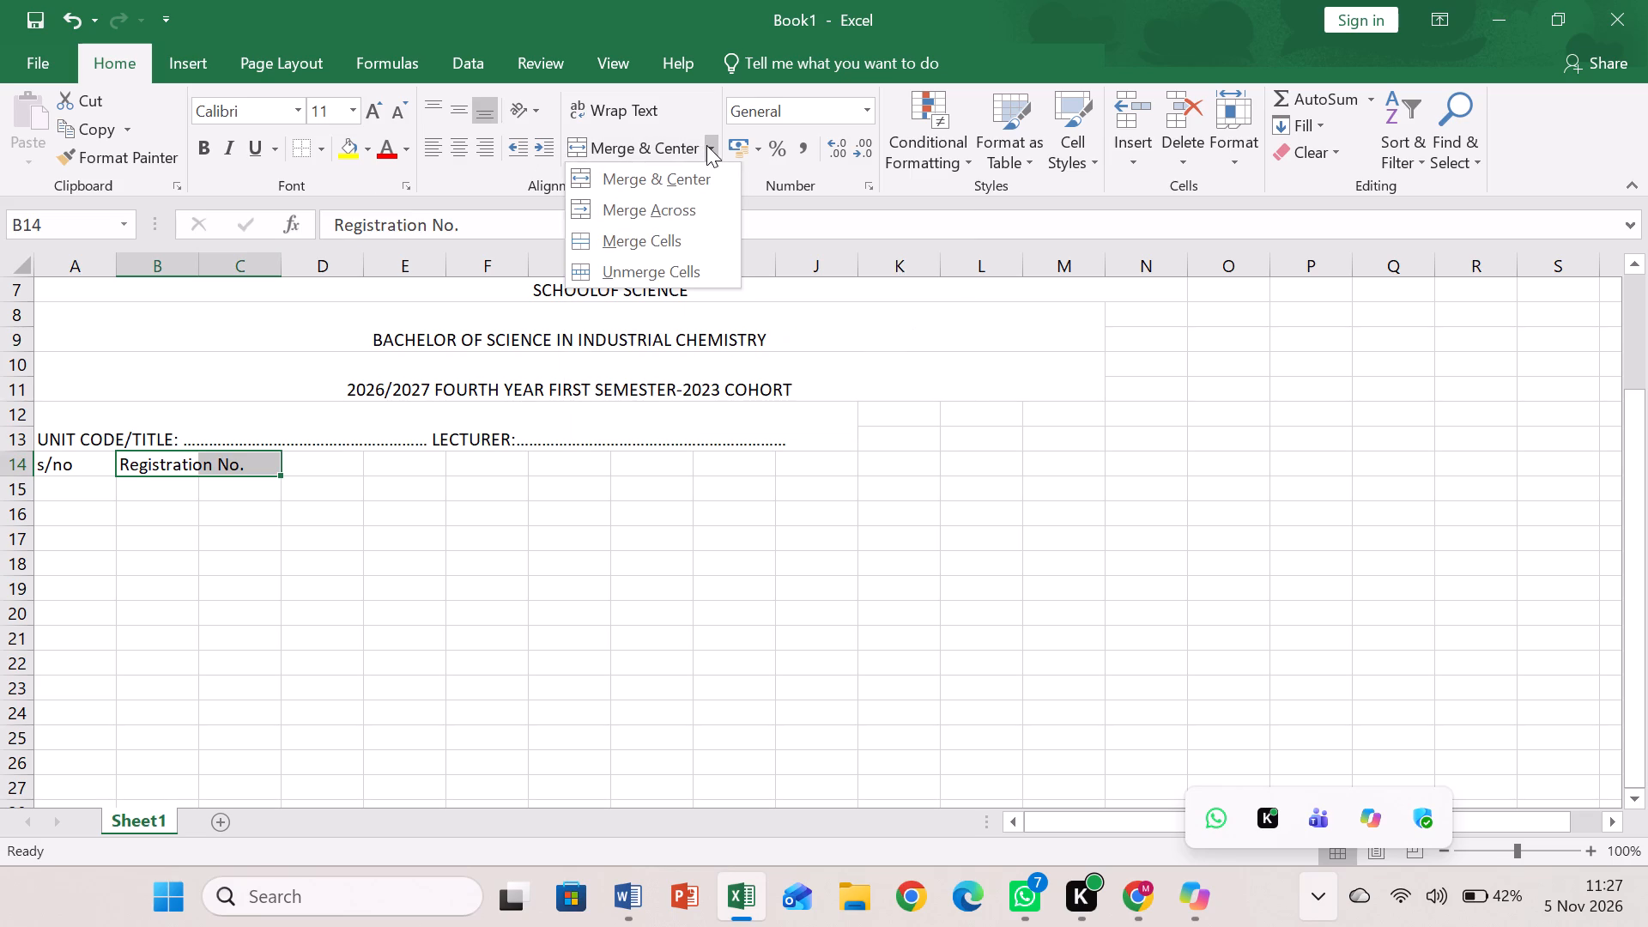
{"action": "left_click", "coordinate": [657, 238]}
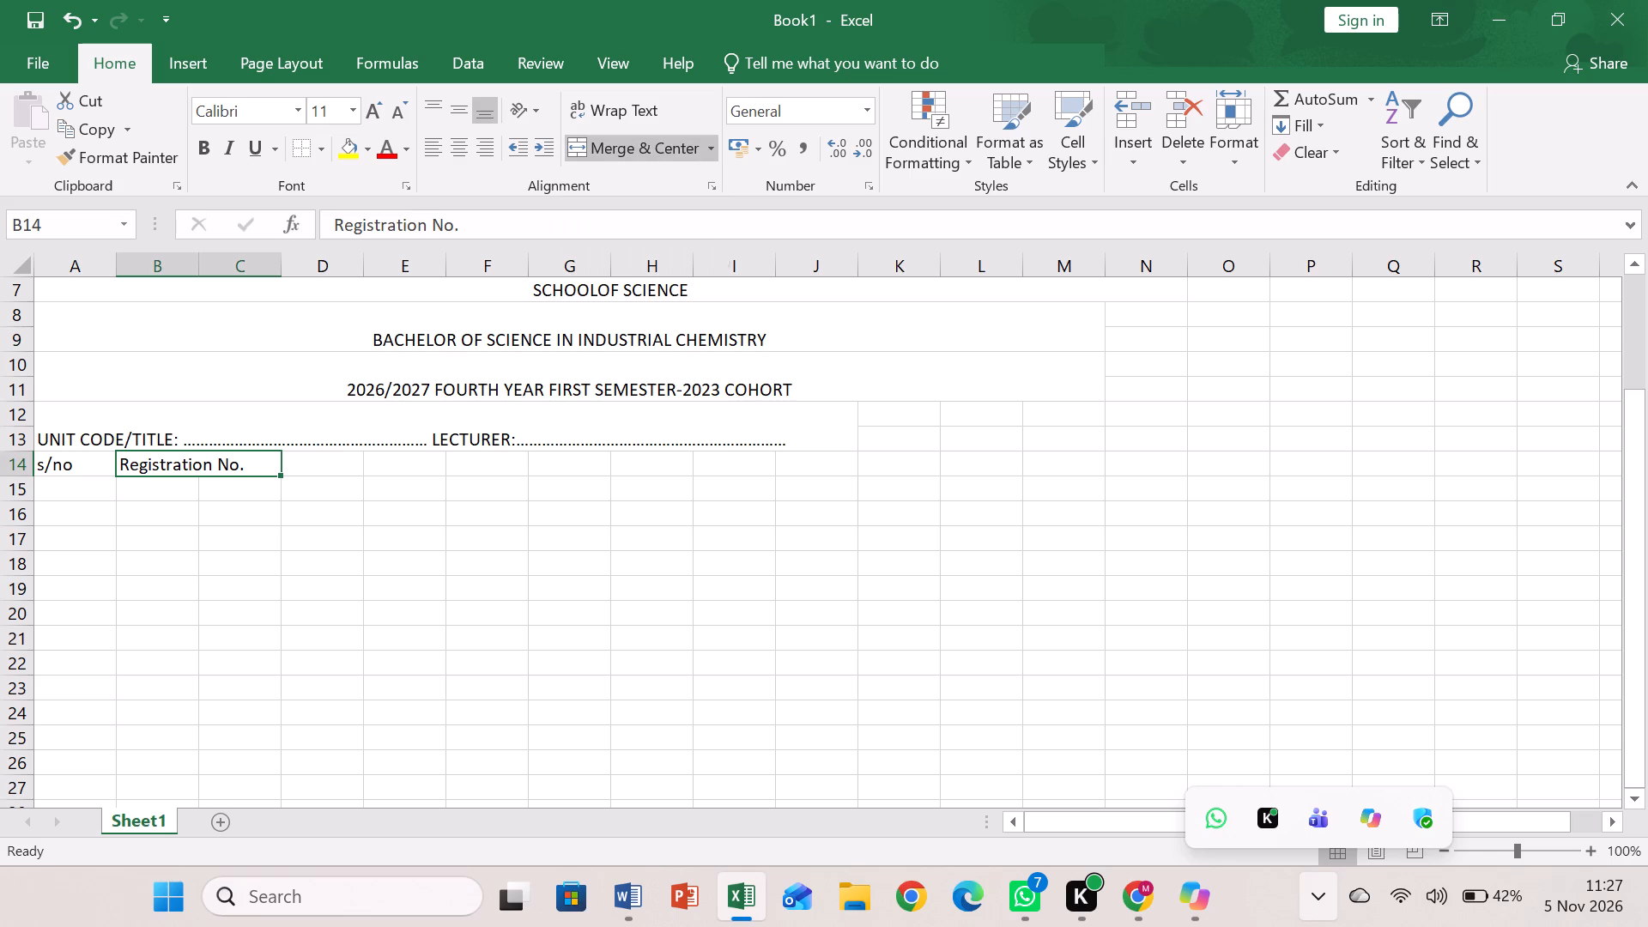
{"action": "key", "text": "Tab"}
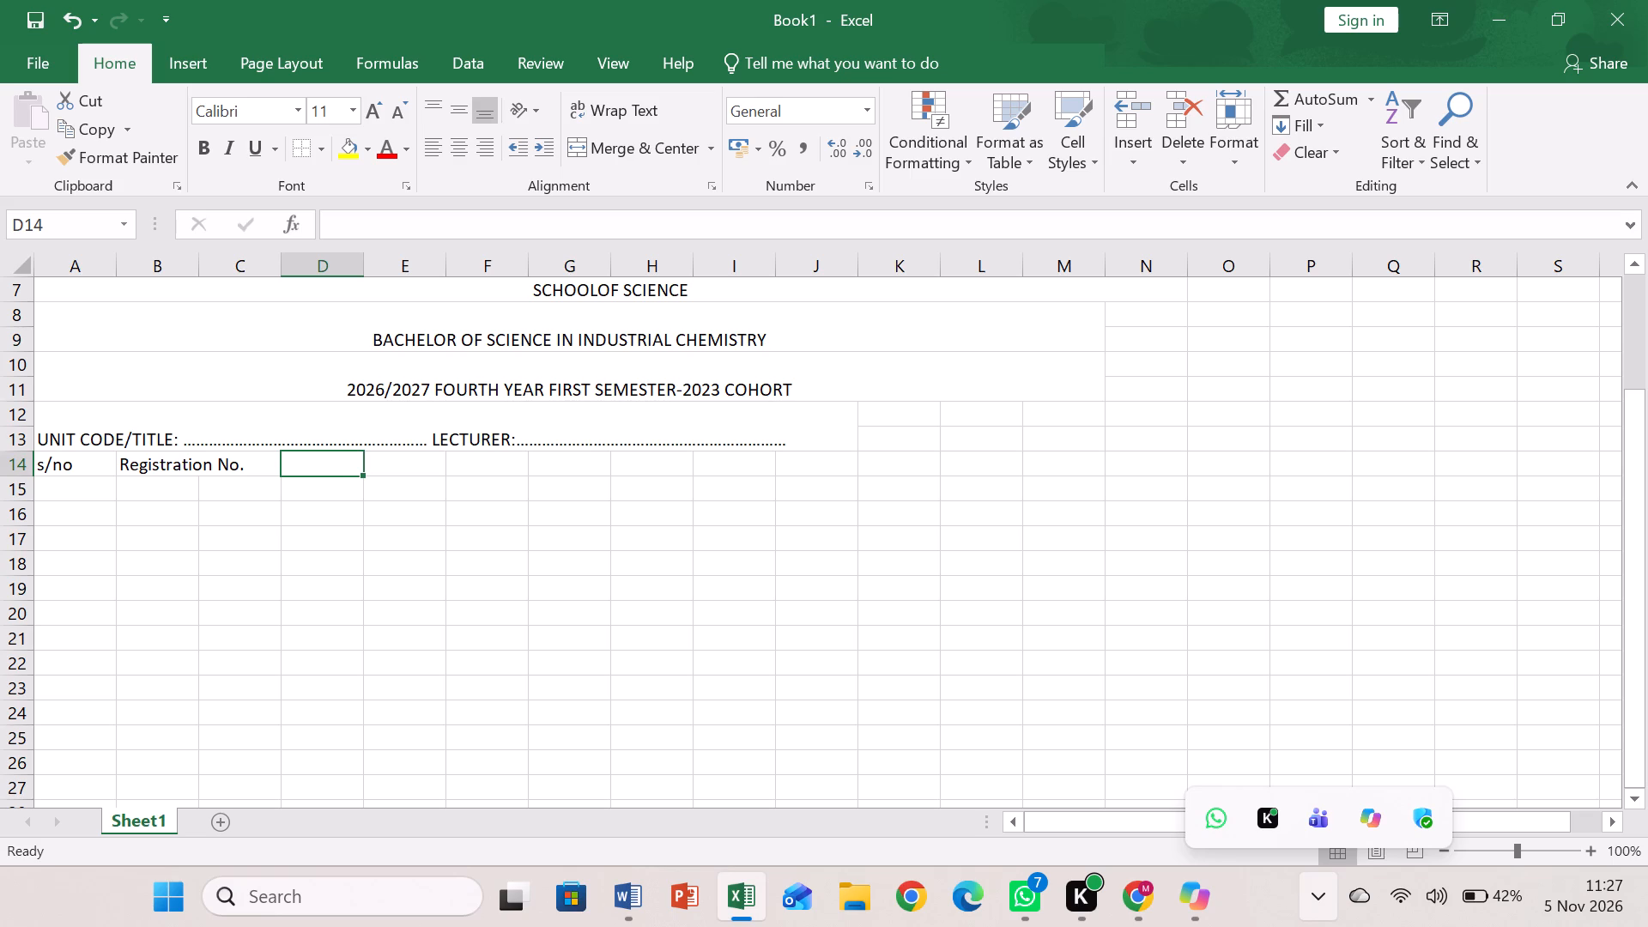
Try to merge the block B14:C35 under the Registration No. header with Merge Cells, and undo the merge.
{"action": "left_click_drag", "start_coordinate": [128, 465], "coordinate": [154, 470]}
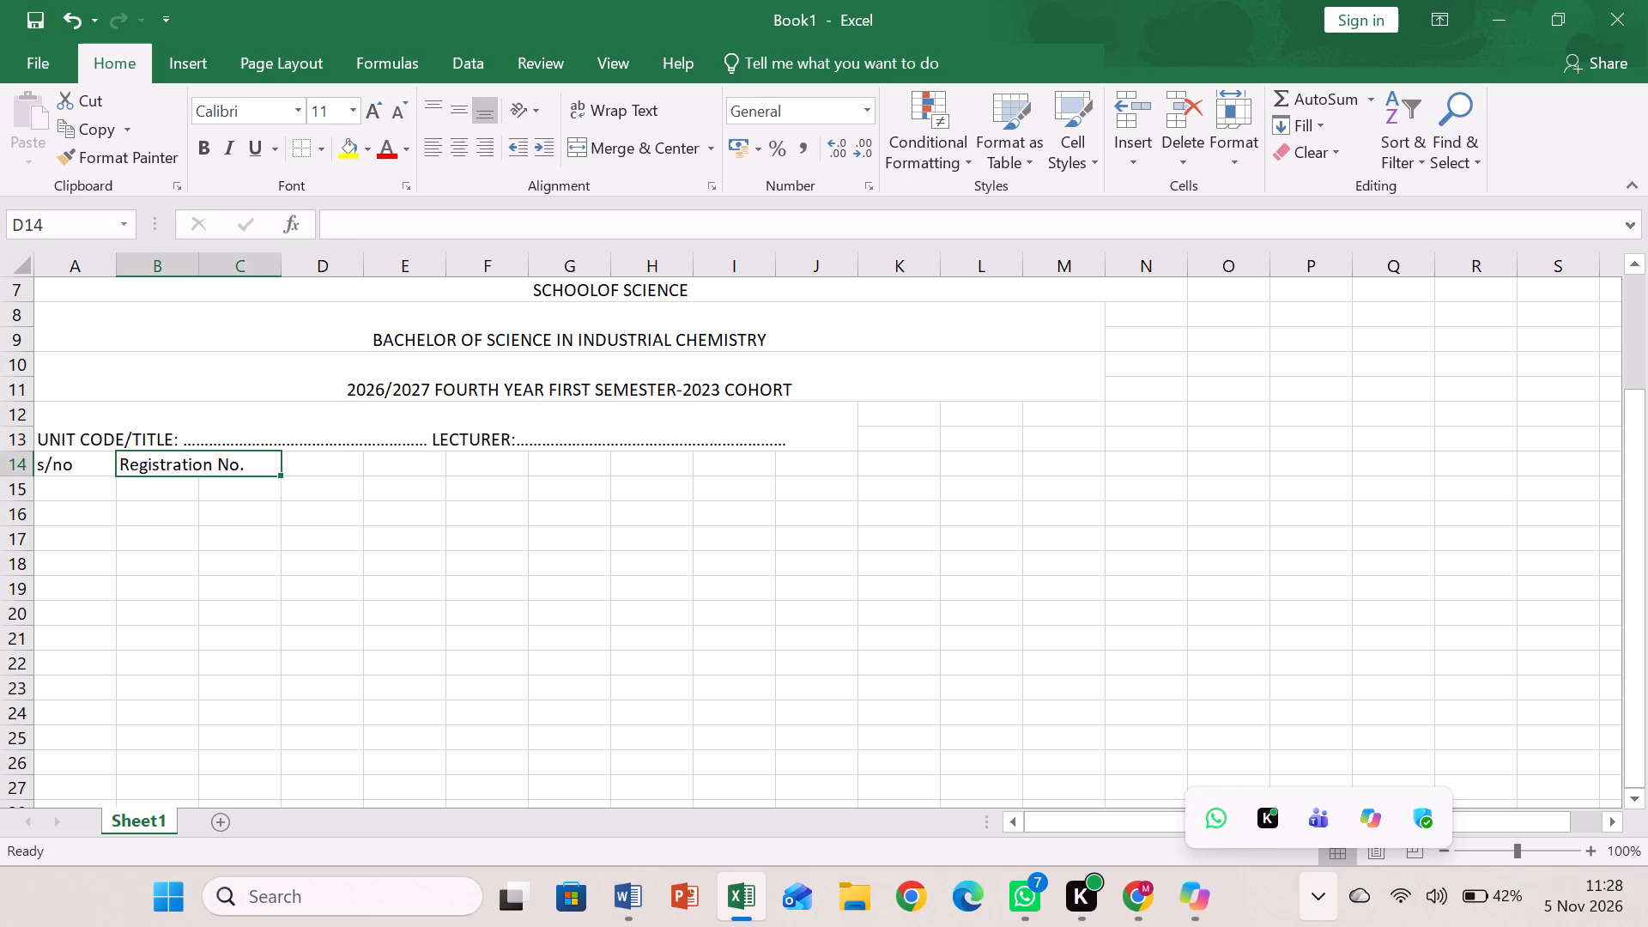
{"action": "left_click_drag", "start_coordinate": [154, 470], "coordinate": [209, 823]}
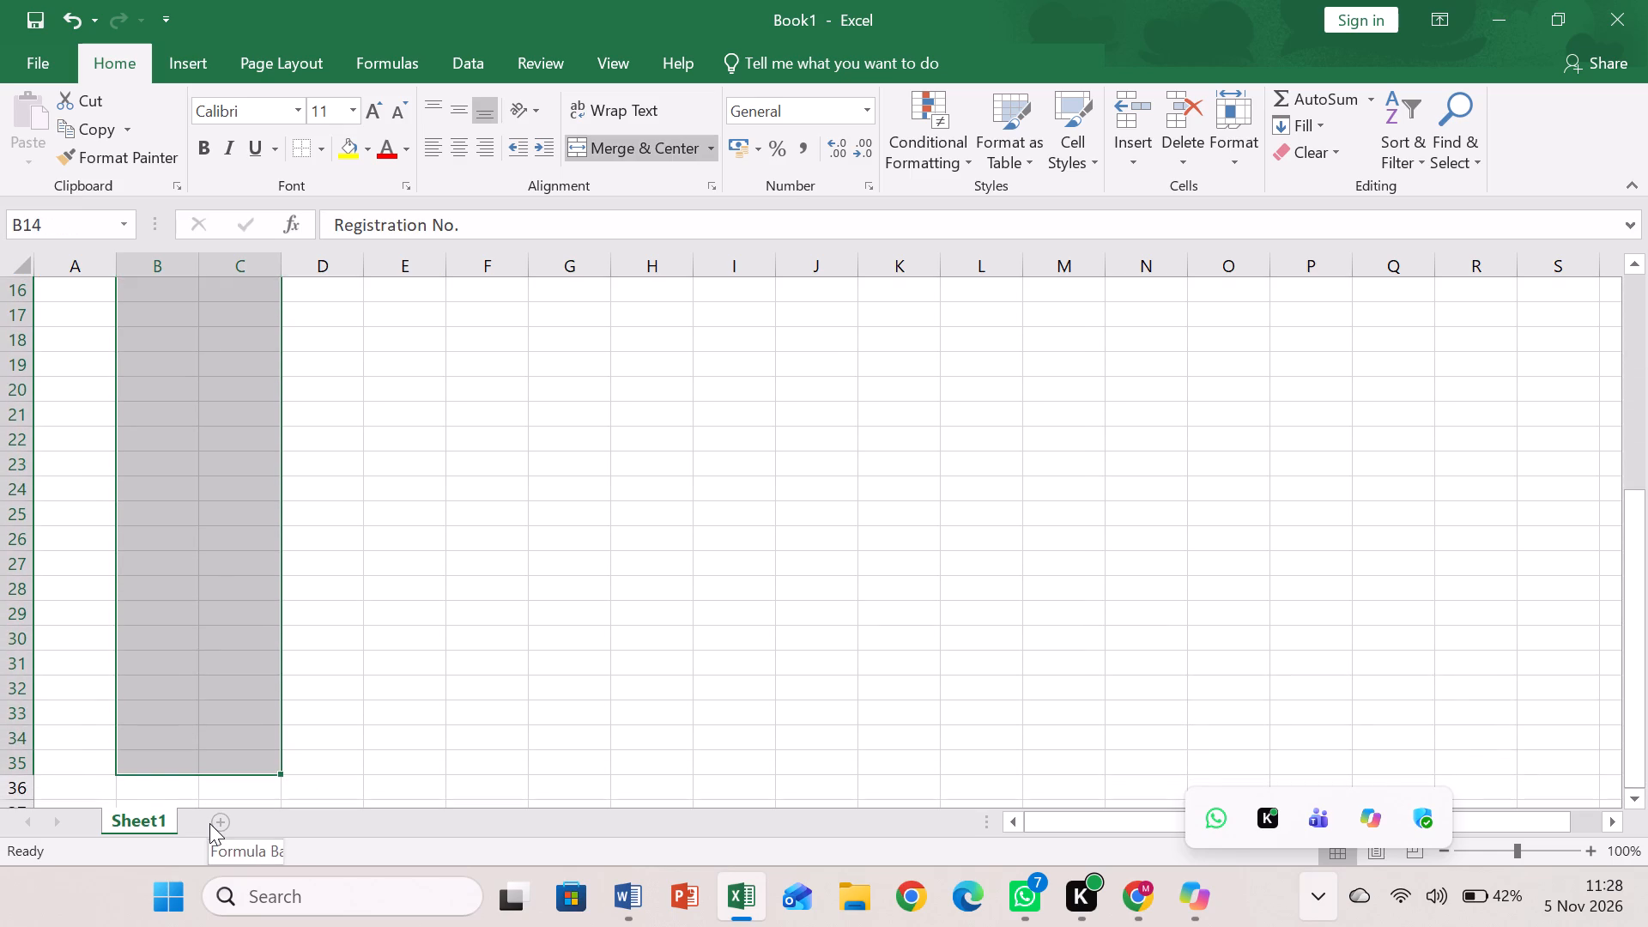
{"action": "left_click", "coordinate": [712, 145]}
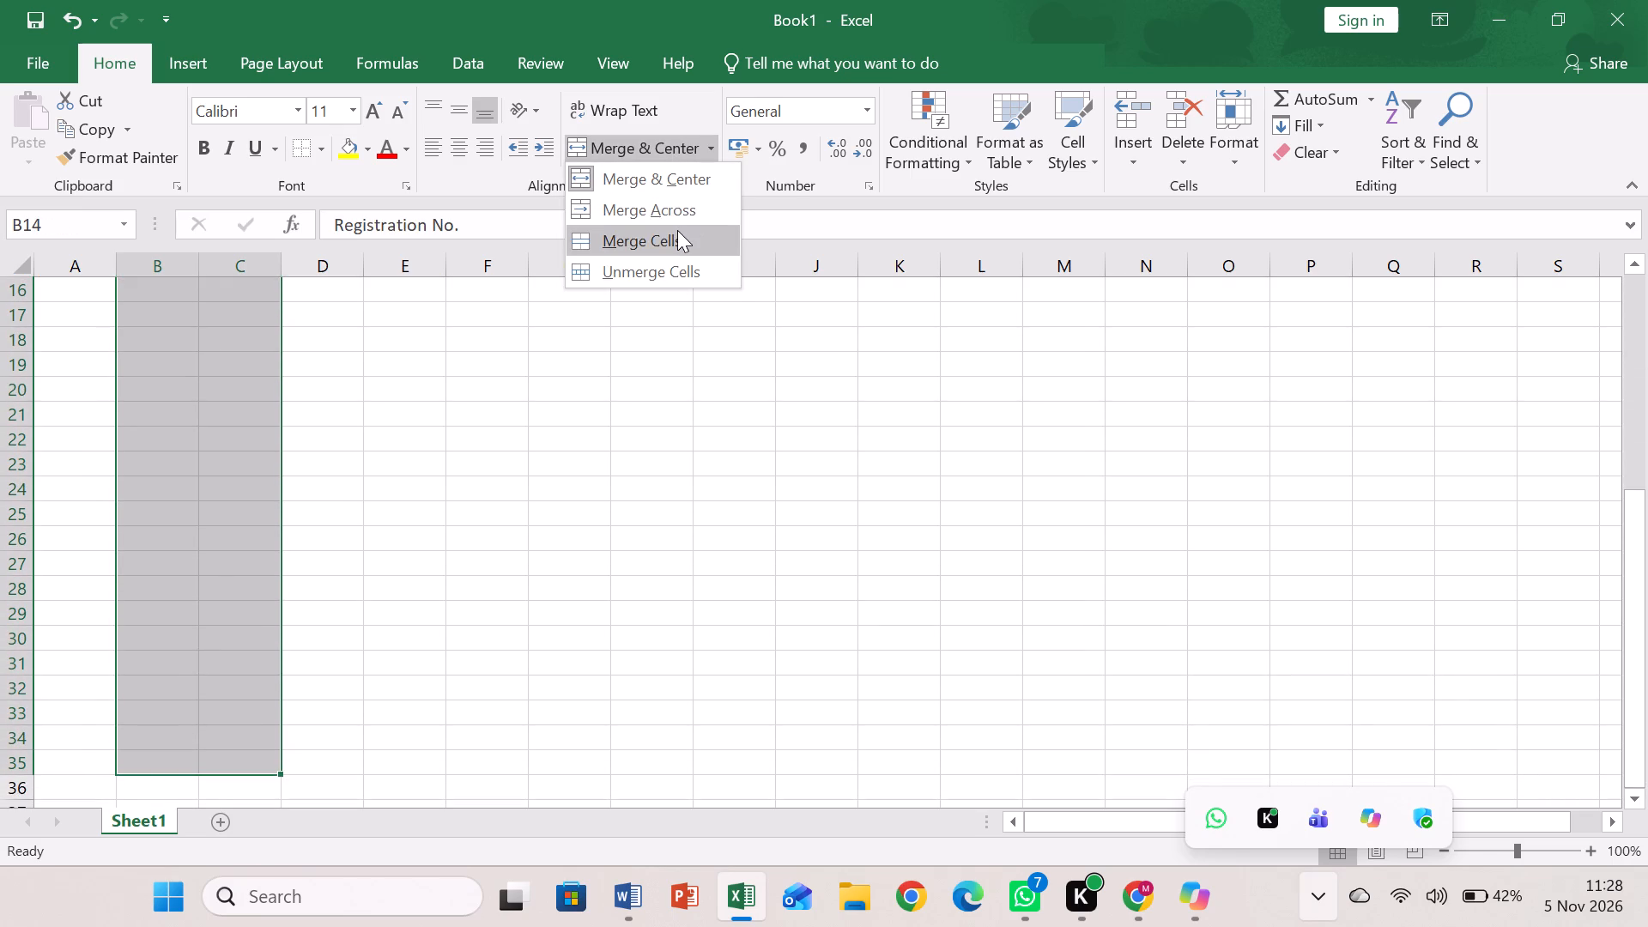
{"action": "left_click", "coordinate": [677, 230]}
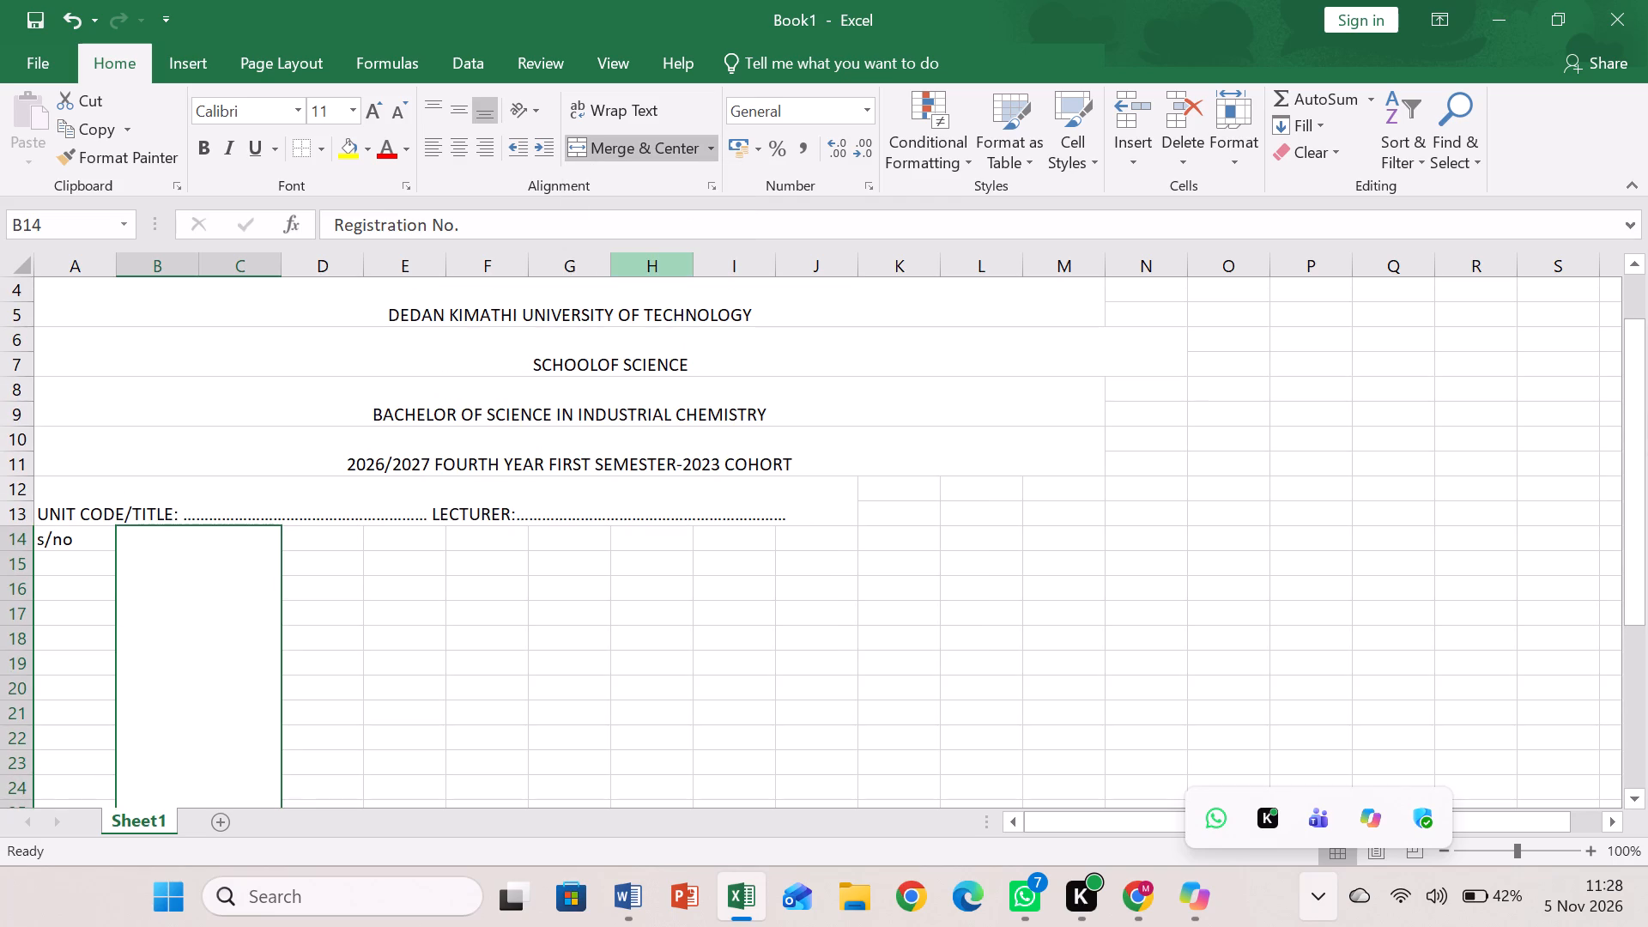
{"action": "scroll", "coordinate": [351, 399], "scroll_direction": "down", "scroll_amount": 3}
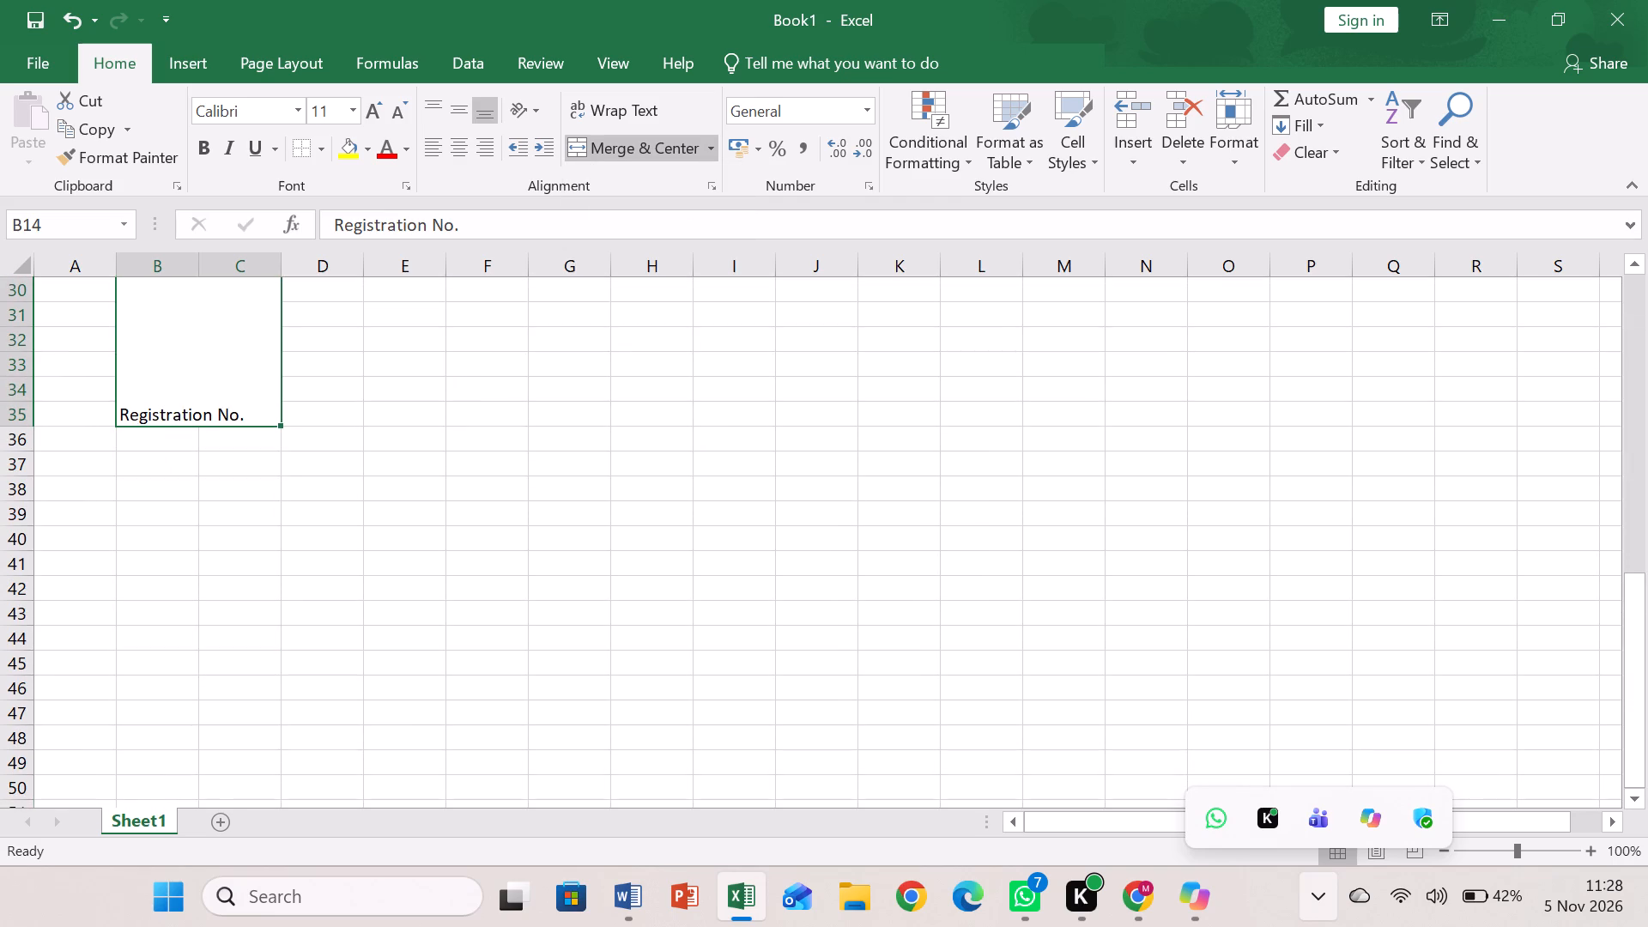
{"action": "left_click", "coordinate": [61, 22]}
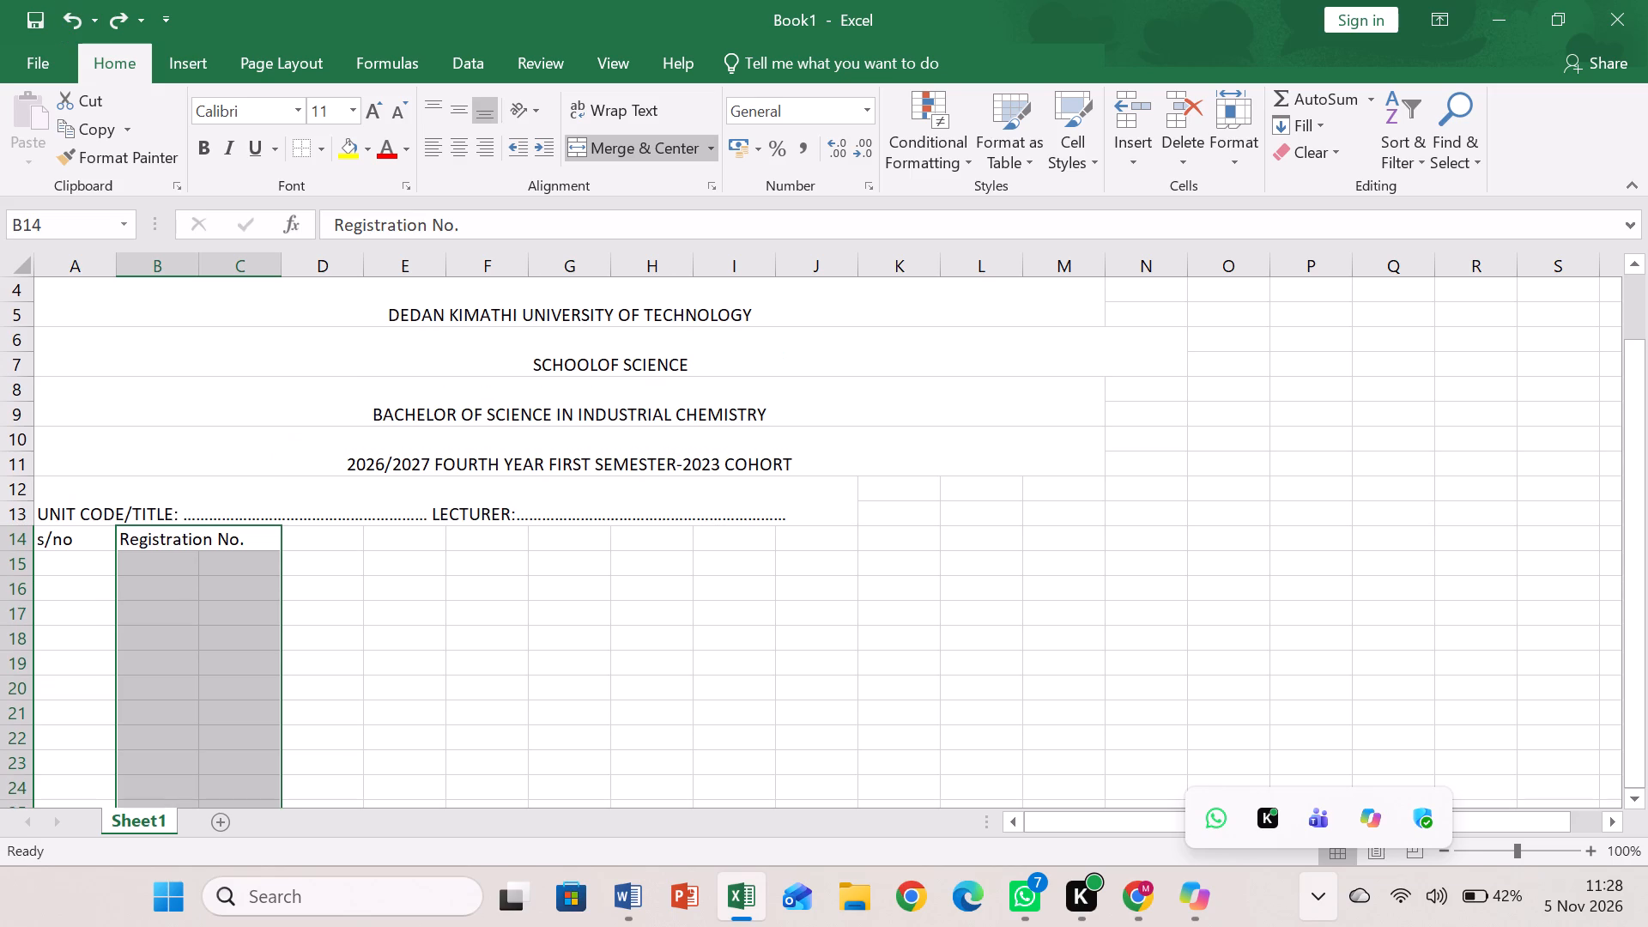
Enter the column header "student name" in cell D14, following the Registration No. header.
{"action": "key", "text": "Tab"}
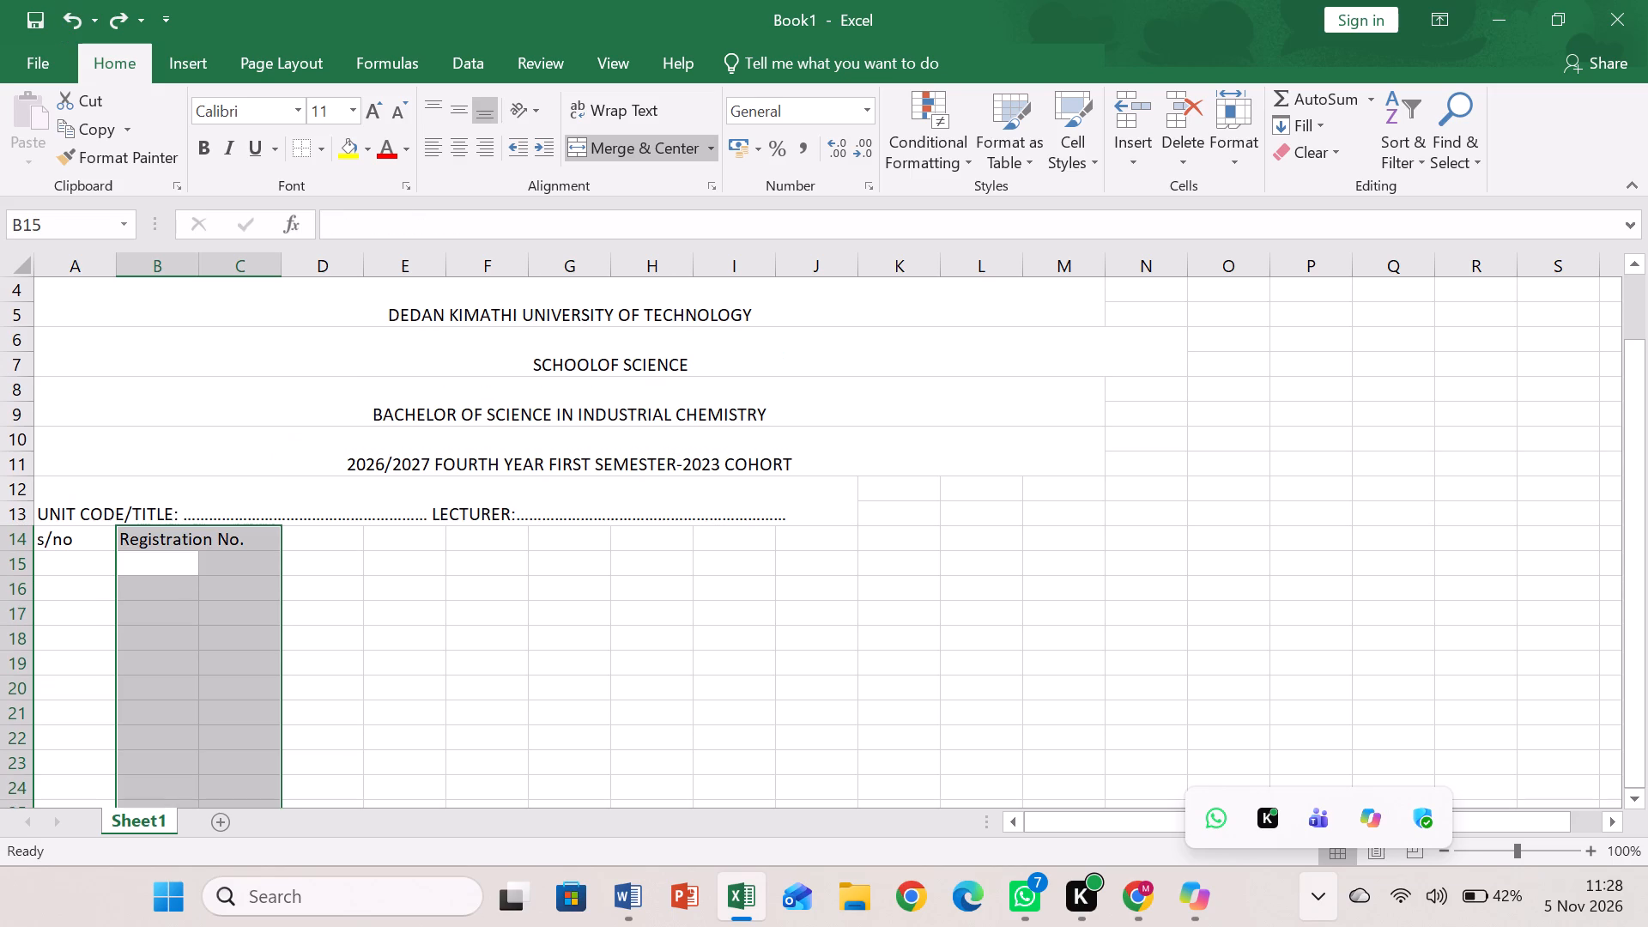
{"action": "key", "text": "Tab"}
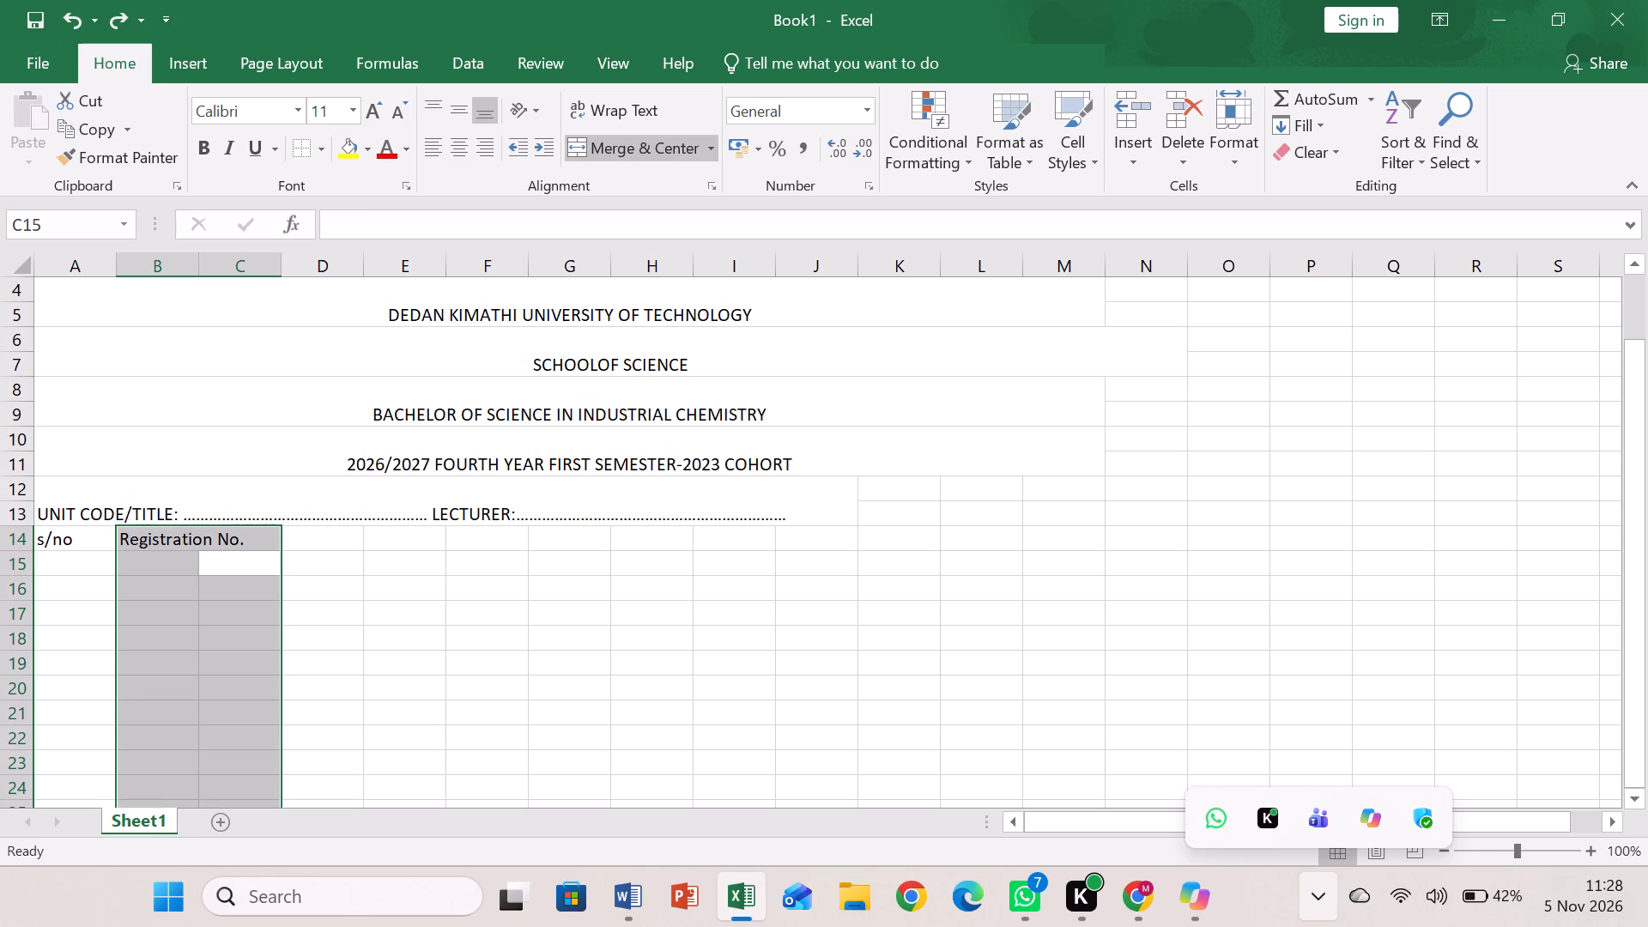
{"action": "left_click", "coordinate": [319, 530]}
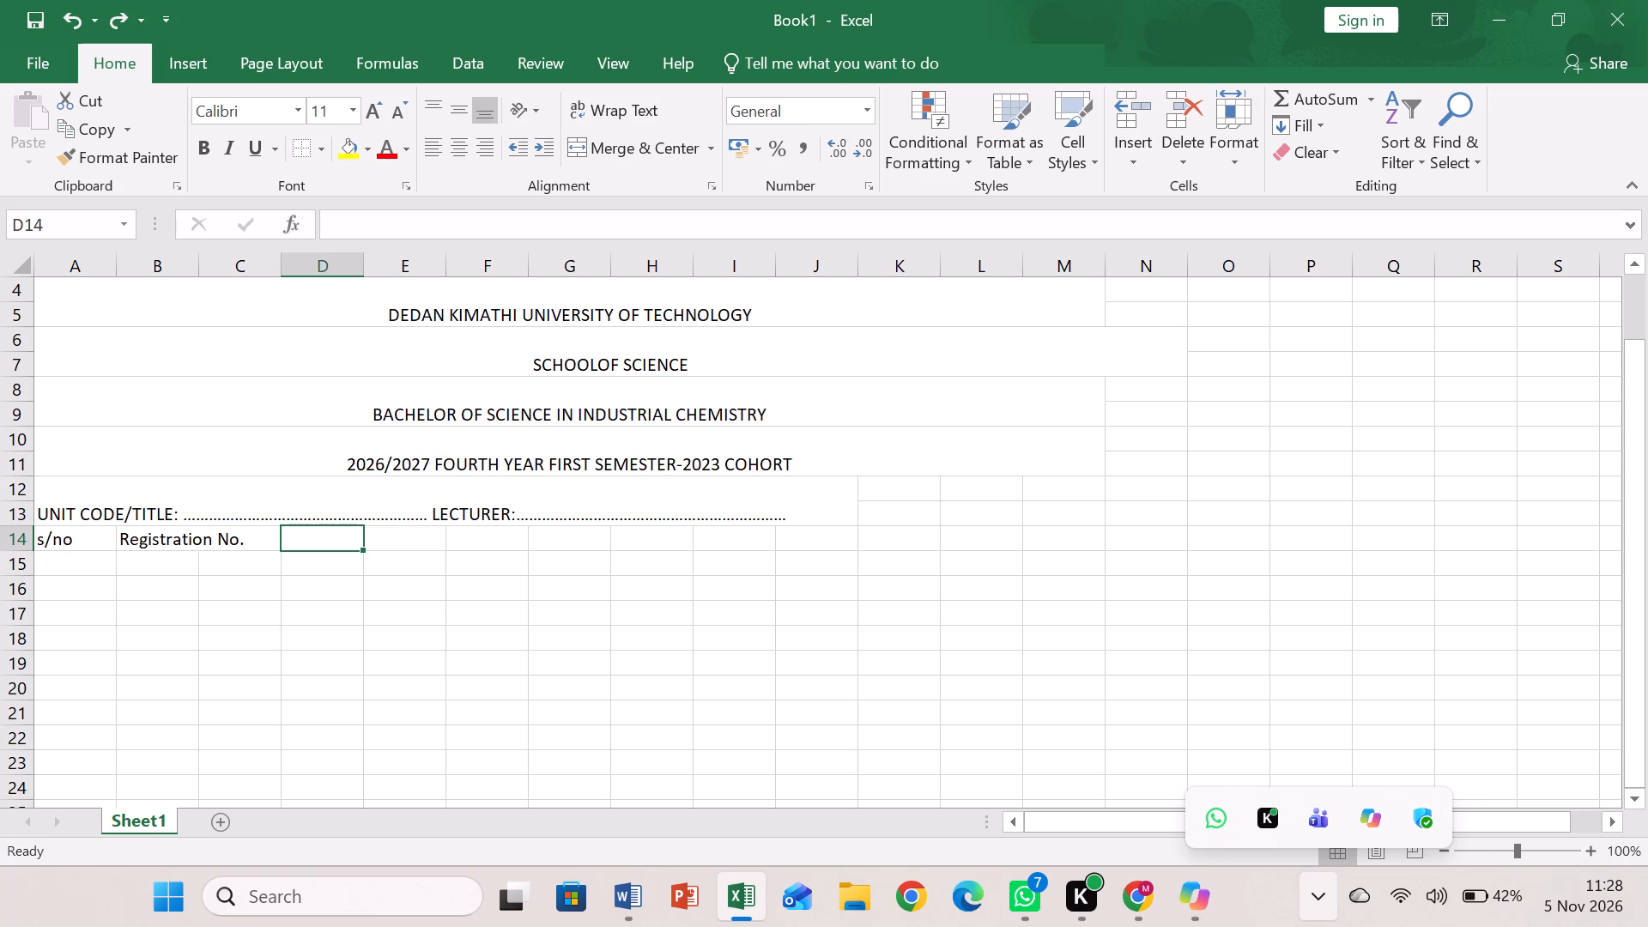
{"action": "type", "text": "stu"}
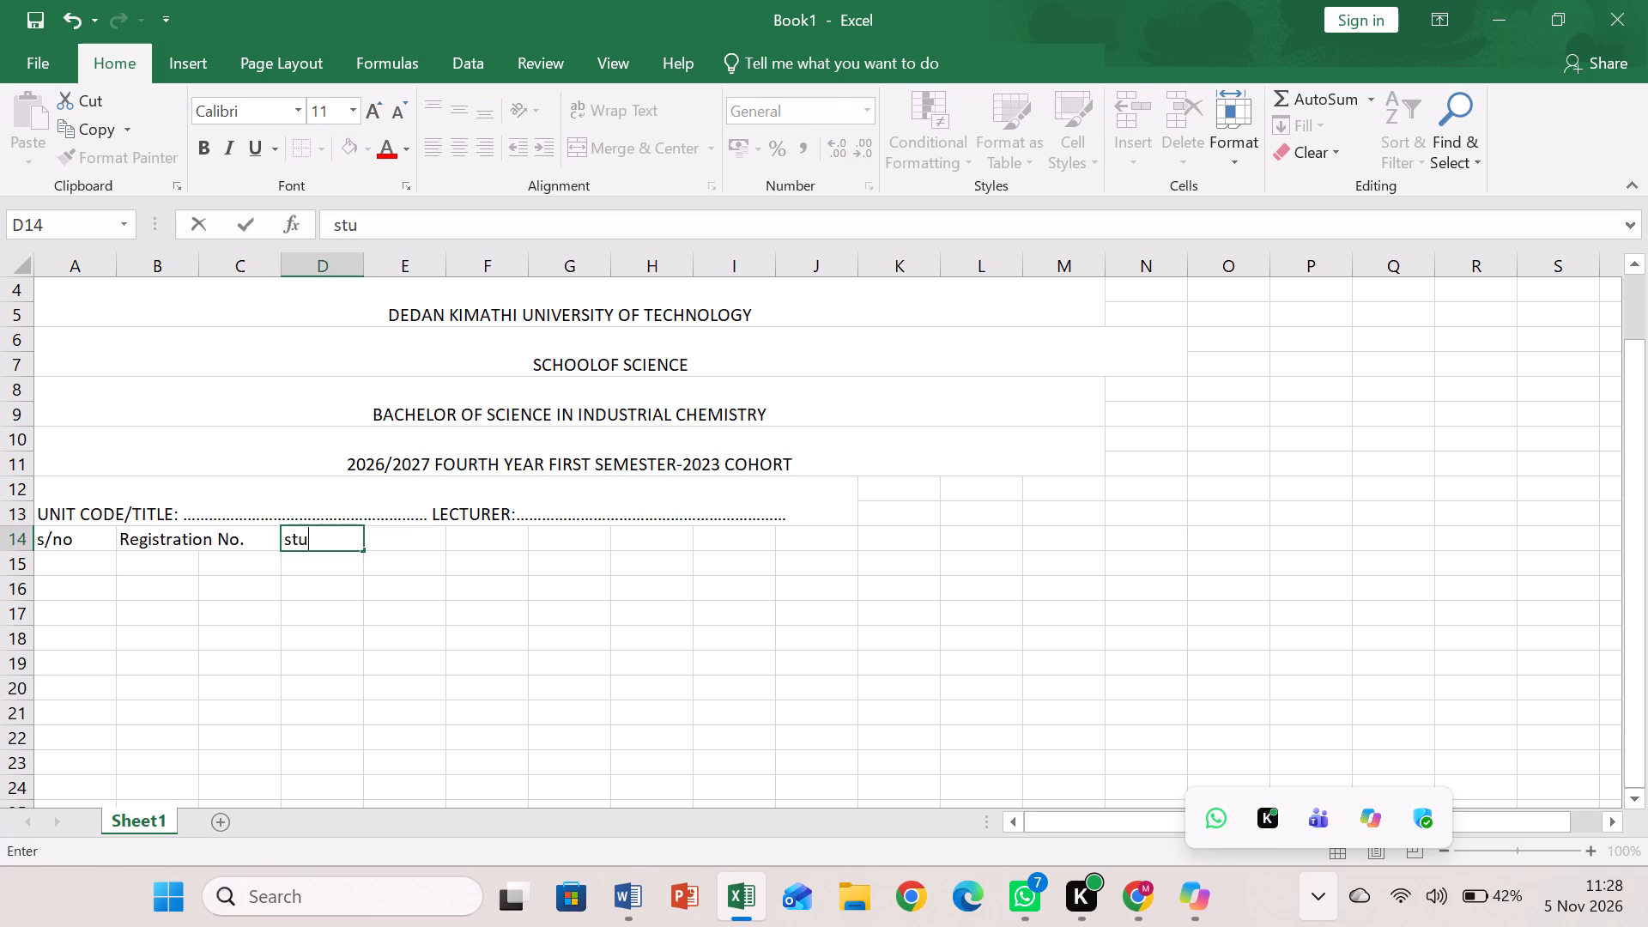
{"action": "type", "text": "dent name"}
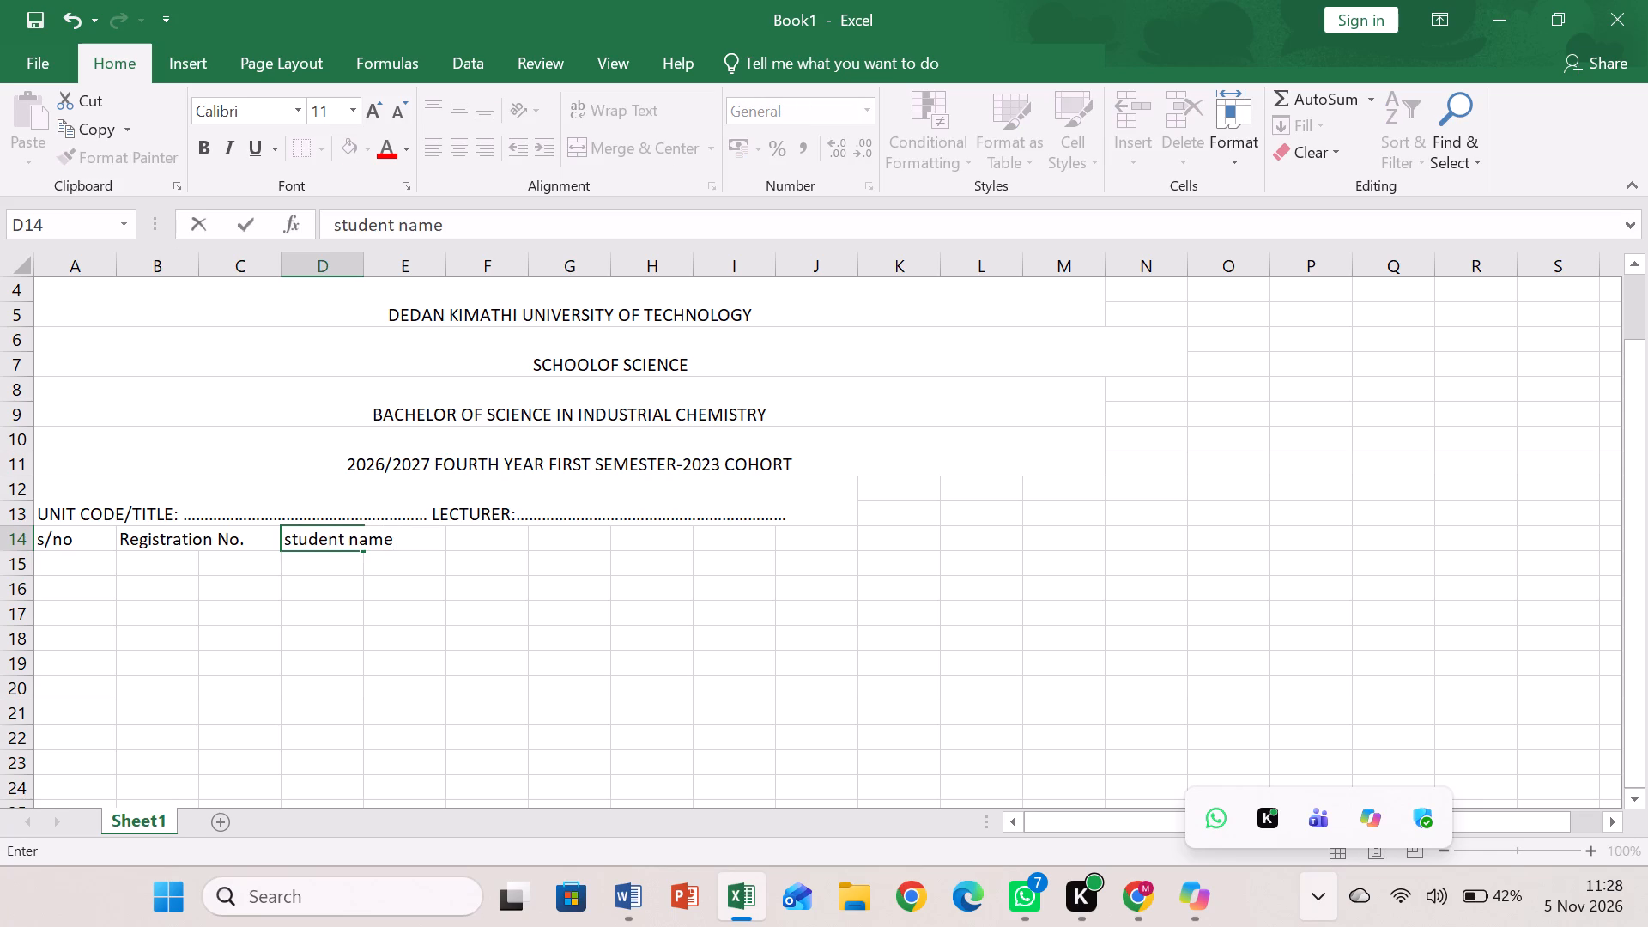
{"action": "left_click", "coordinate": [312, 538]}
{"action": "key", "text": "Tab"}
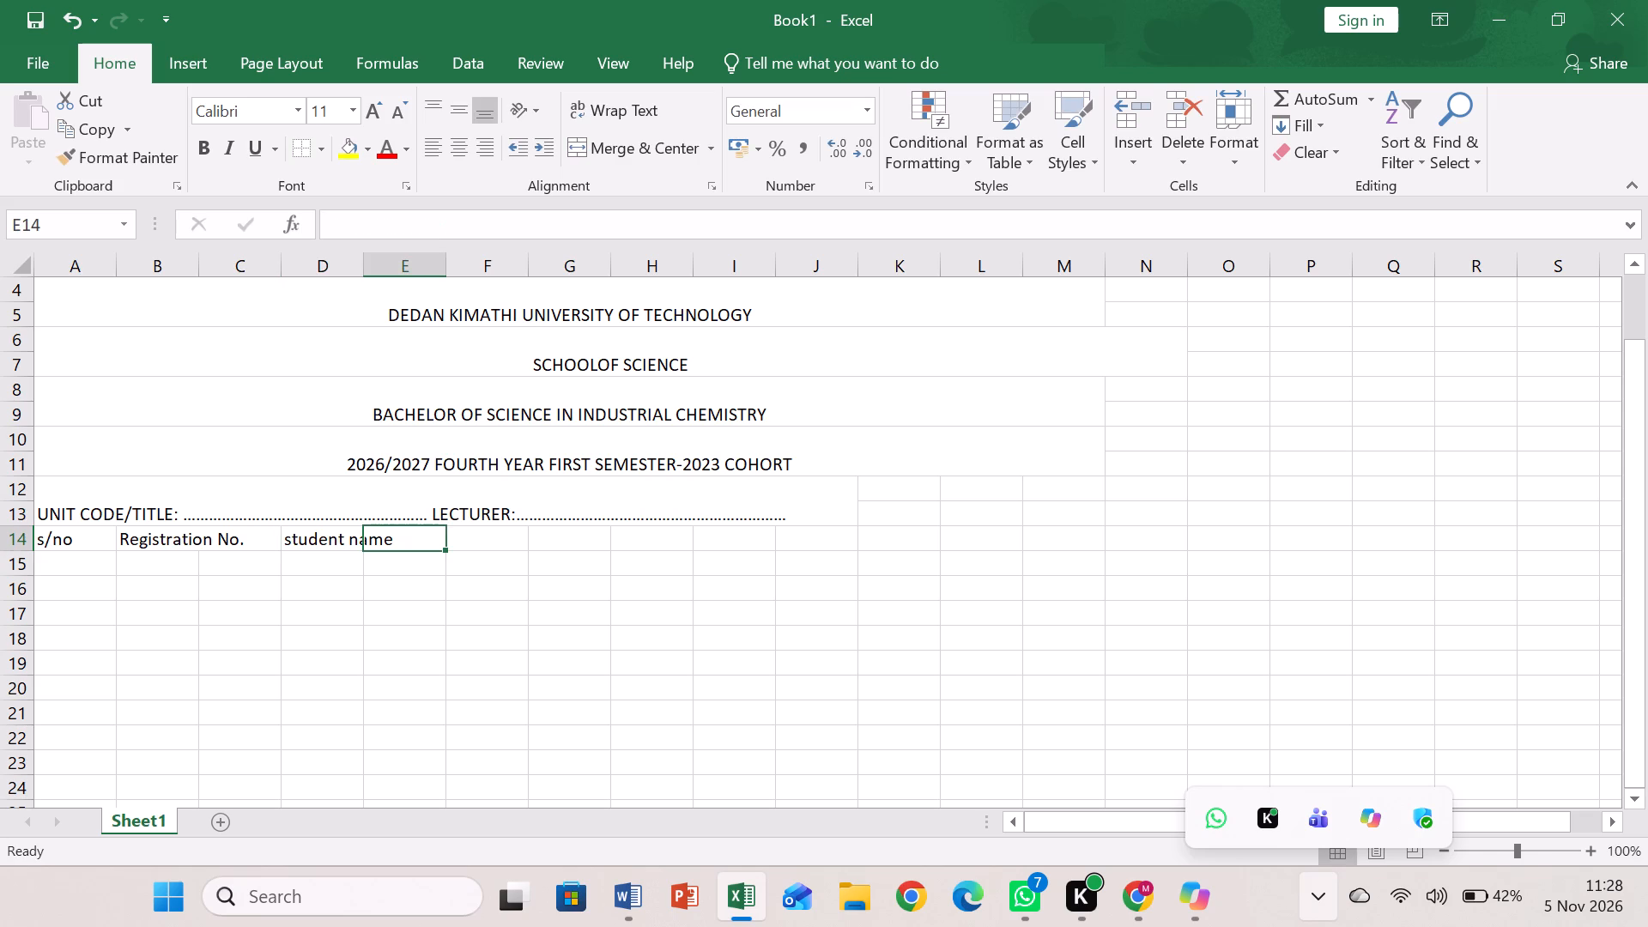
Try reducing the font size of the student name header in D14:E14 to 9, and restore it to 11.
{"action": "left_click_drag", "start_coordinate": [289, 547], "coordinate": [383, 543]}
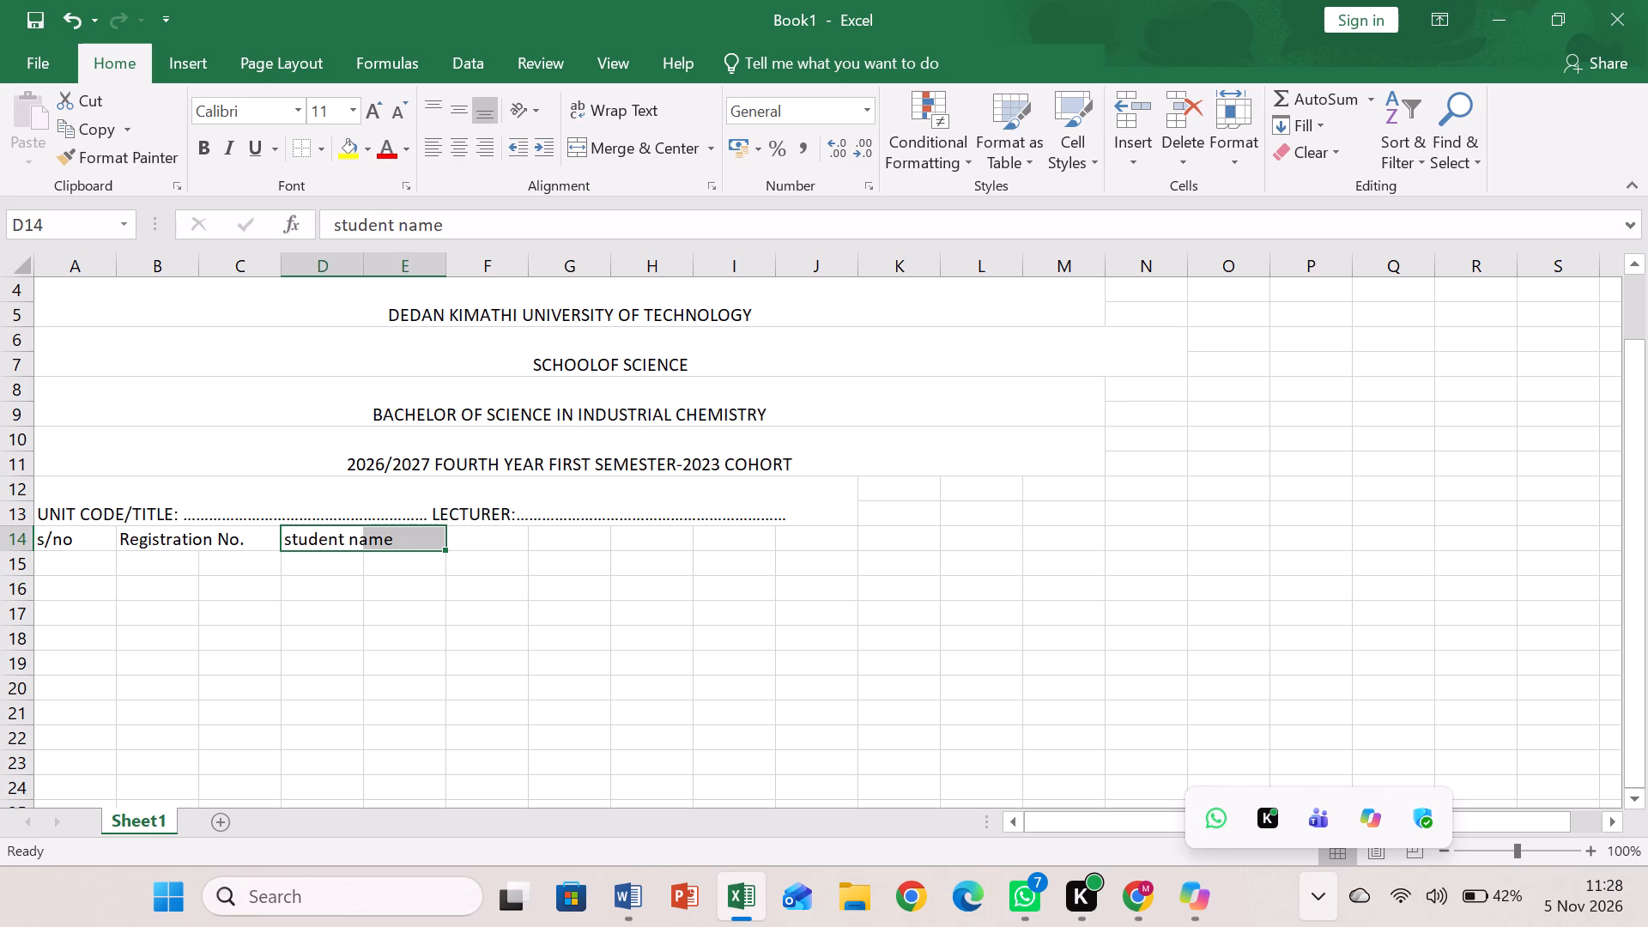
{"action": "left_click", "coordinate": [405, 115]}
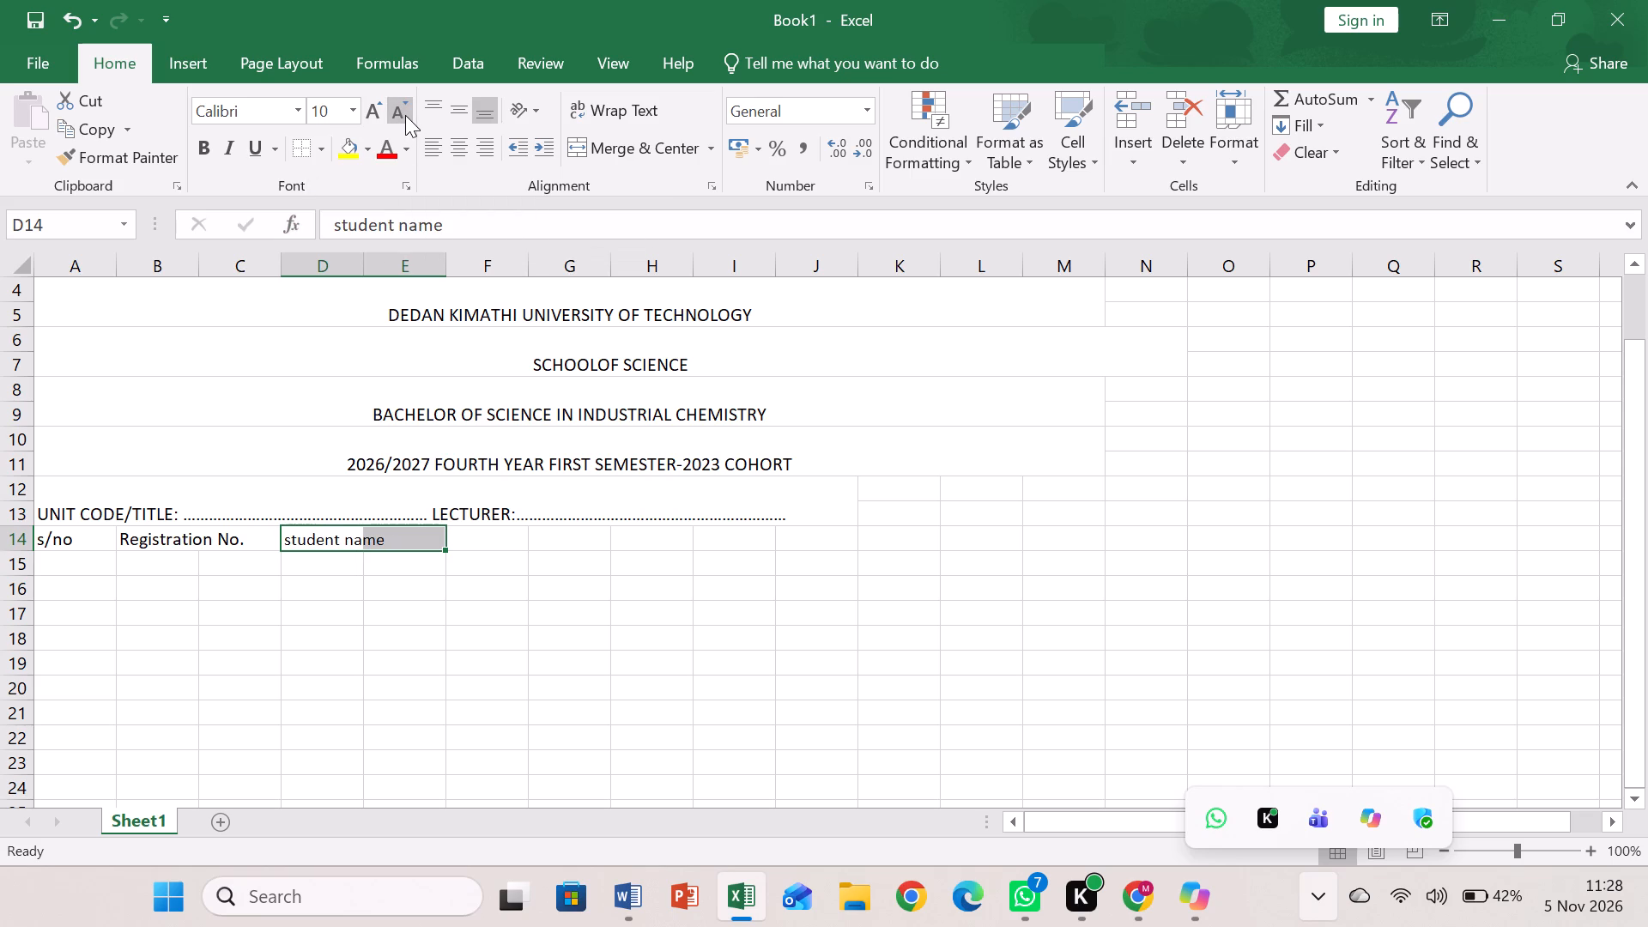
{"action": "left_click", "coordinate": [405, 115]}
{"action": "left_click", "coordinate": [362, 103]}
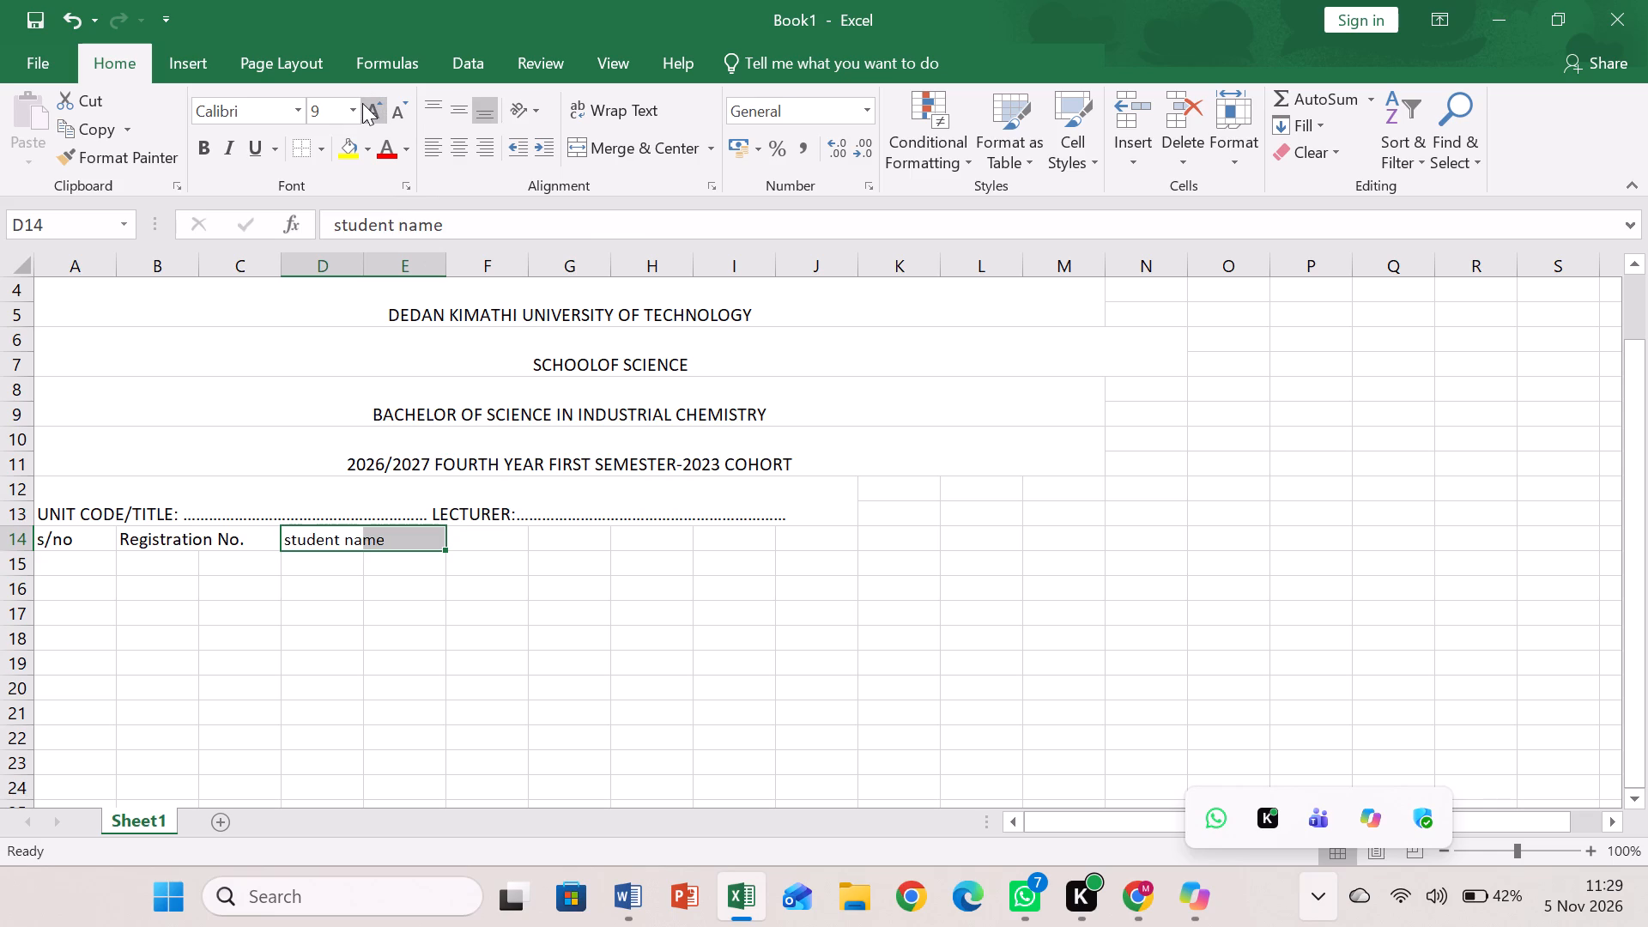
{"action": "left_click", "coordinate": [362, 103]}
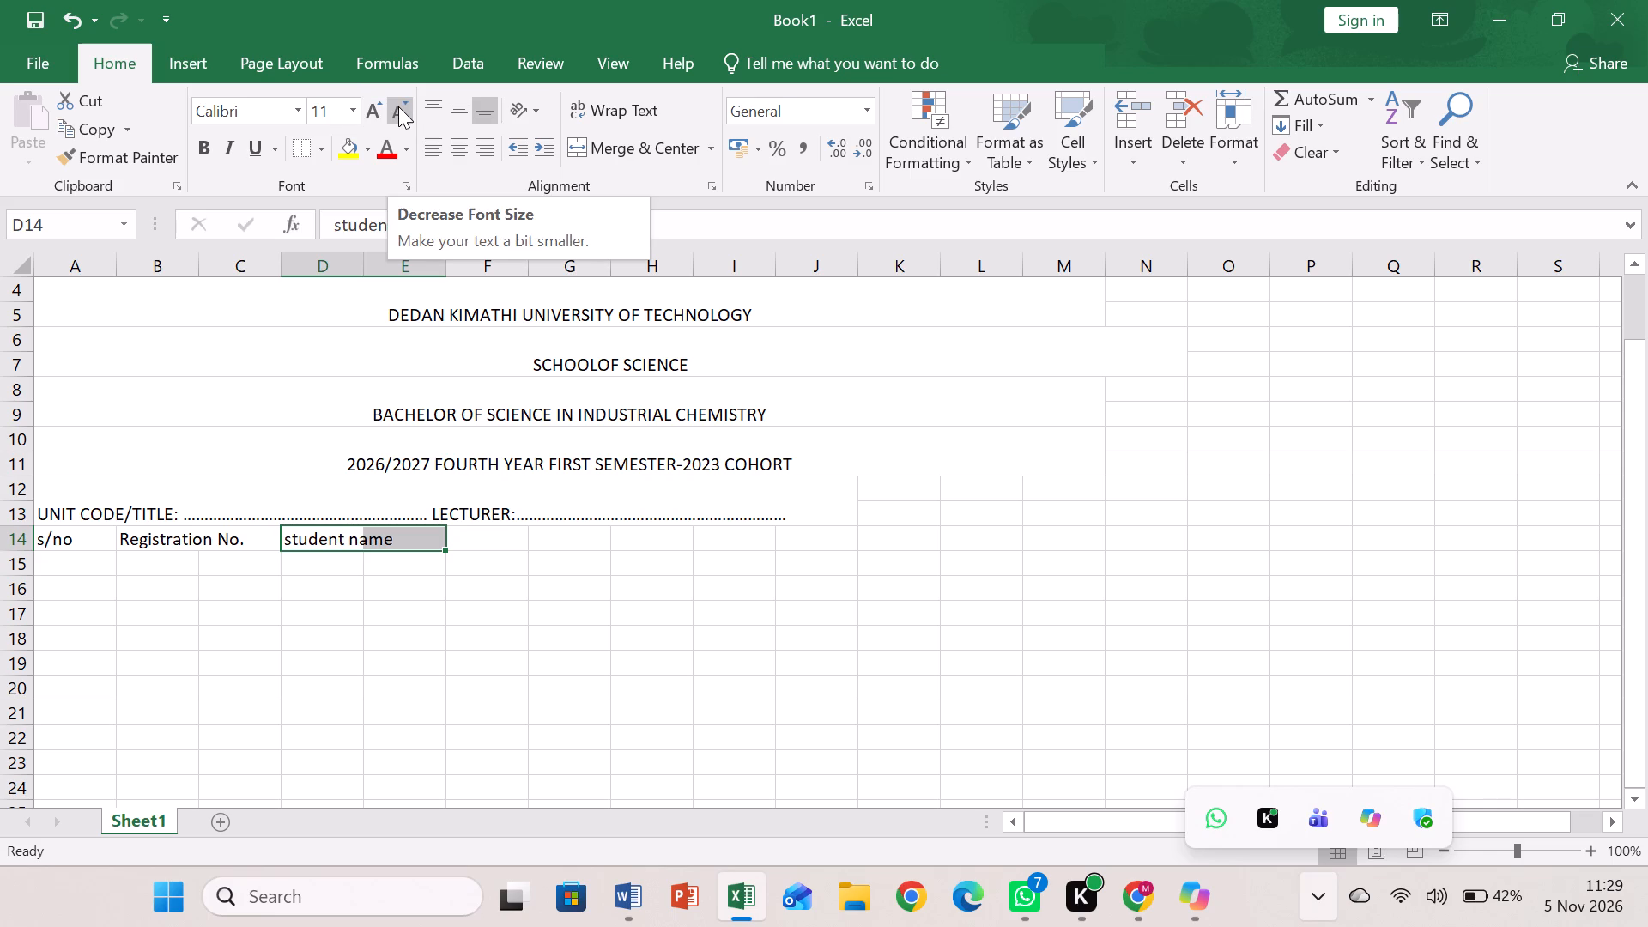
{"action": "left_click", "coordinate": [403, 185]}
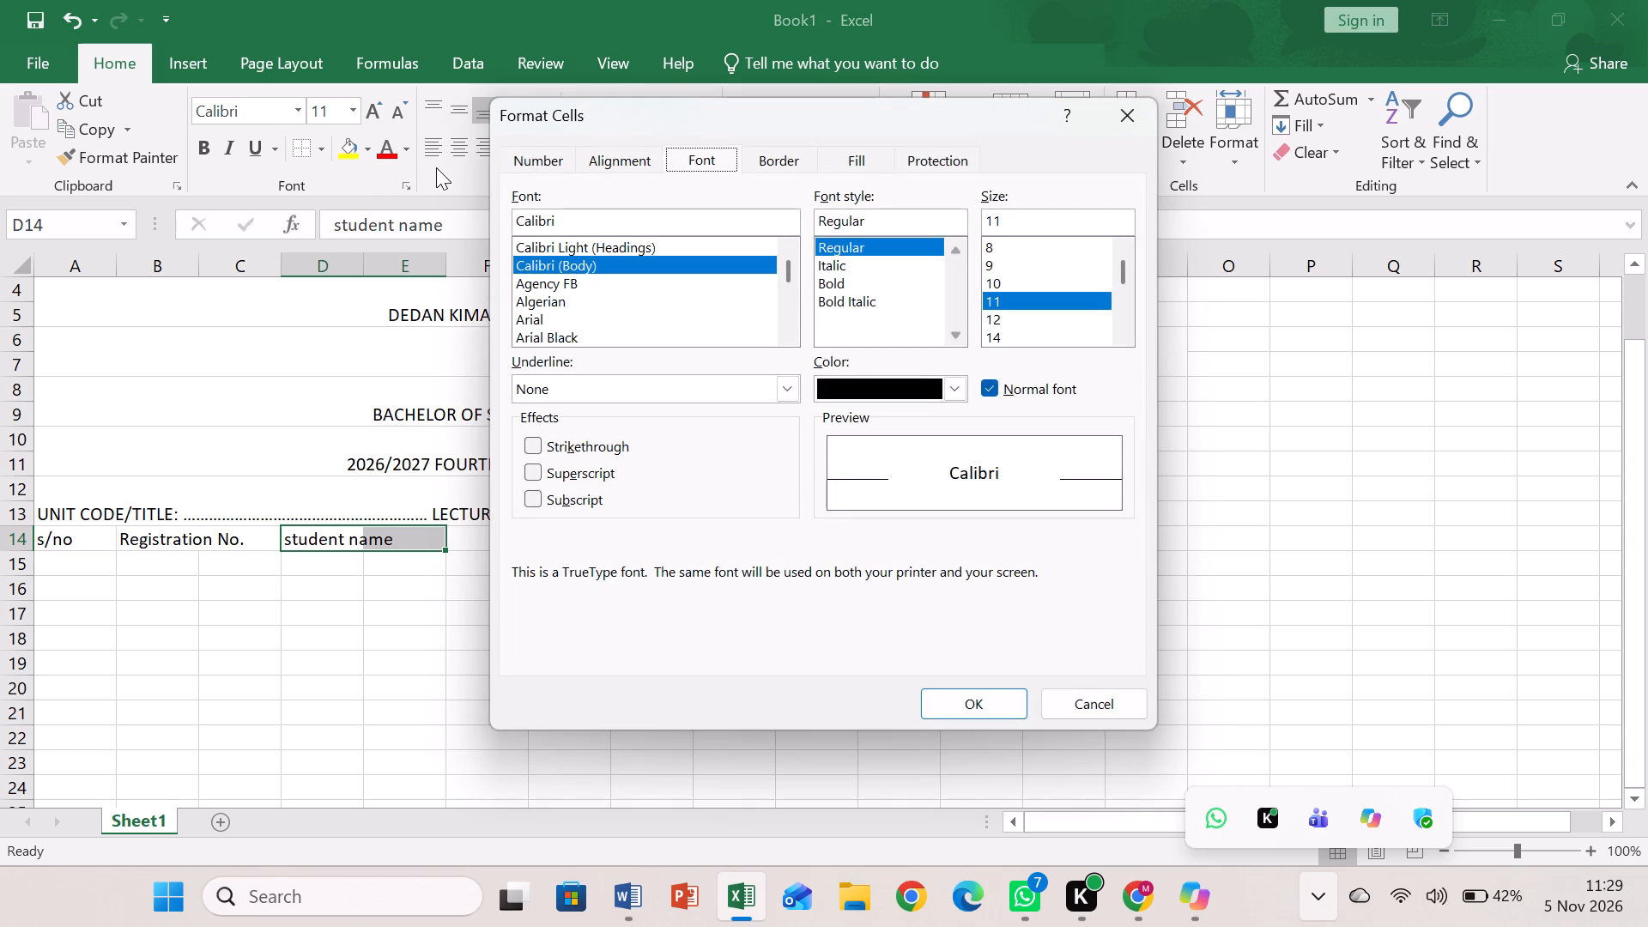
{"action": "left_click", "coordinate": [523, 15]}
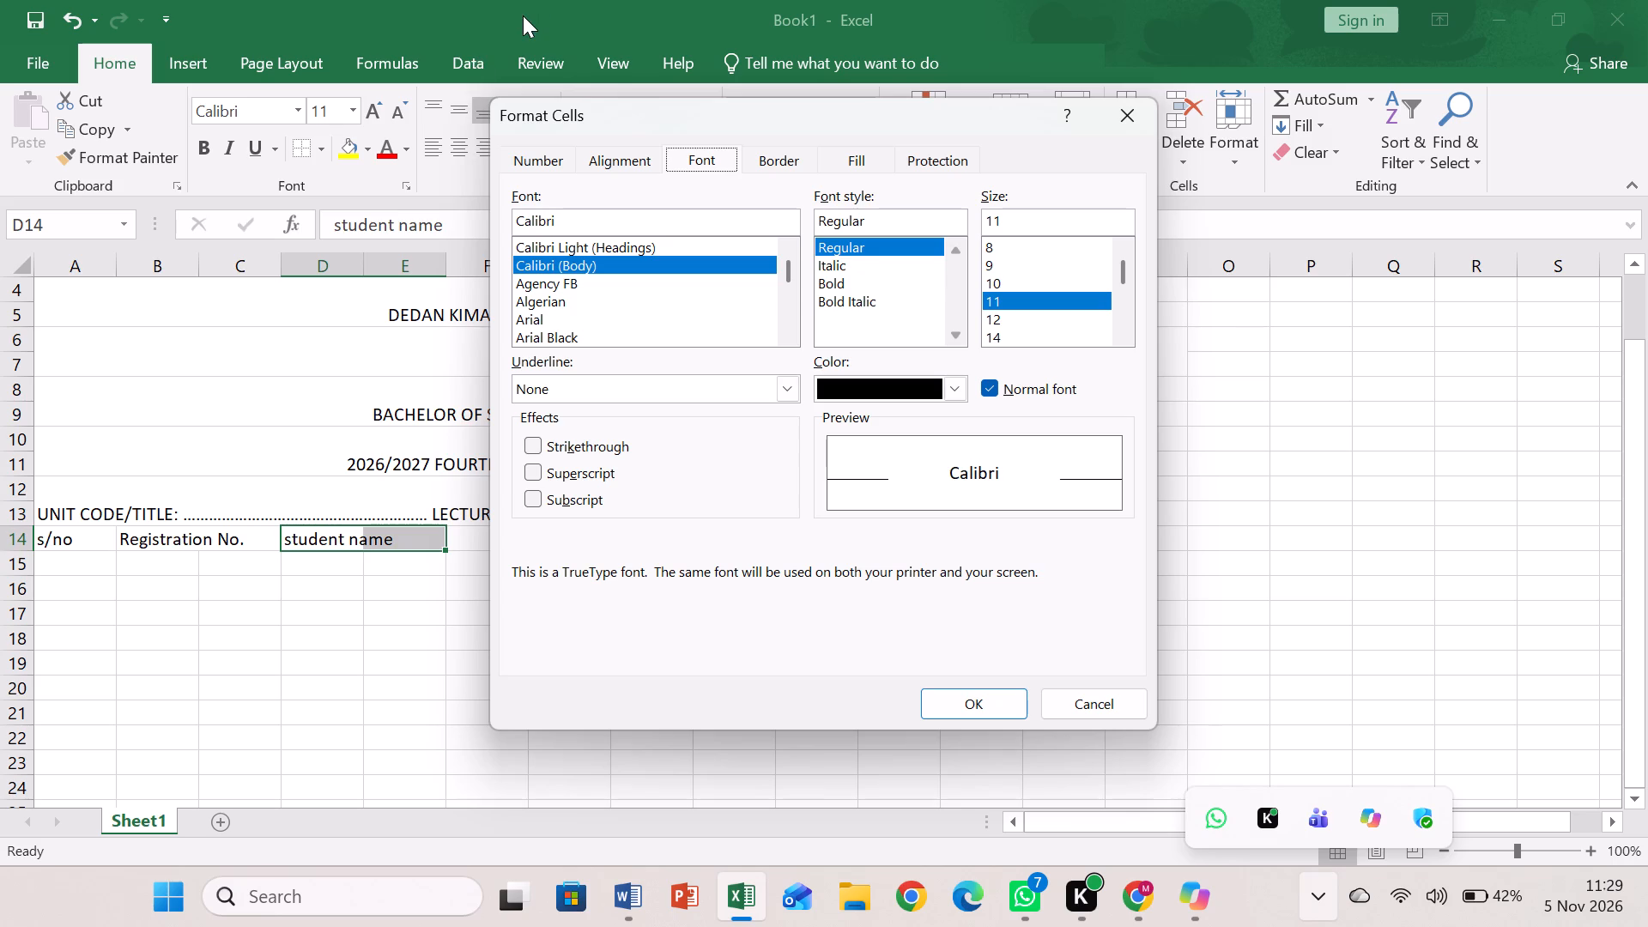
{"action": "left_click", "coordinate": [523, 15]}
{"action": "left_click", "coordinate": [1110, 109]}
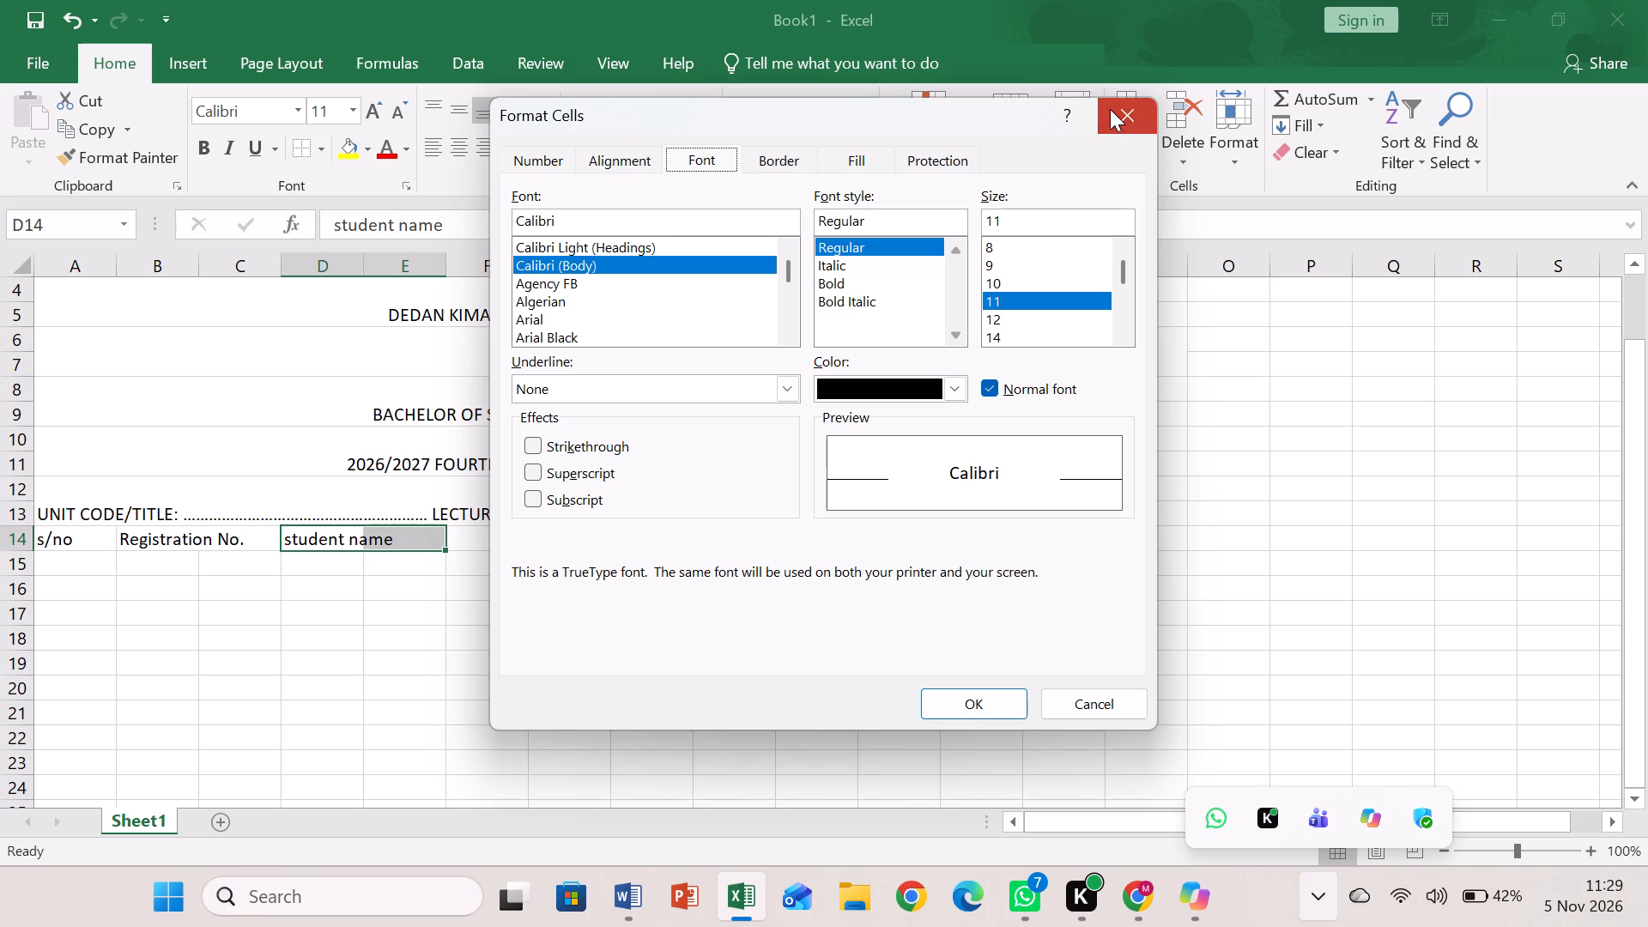
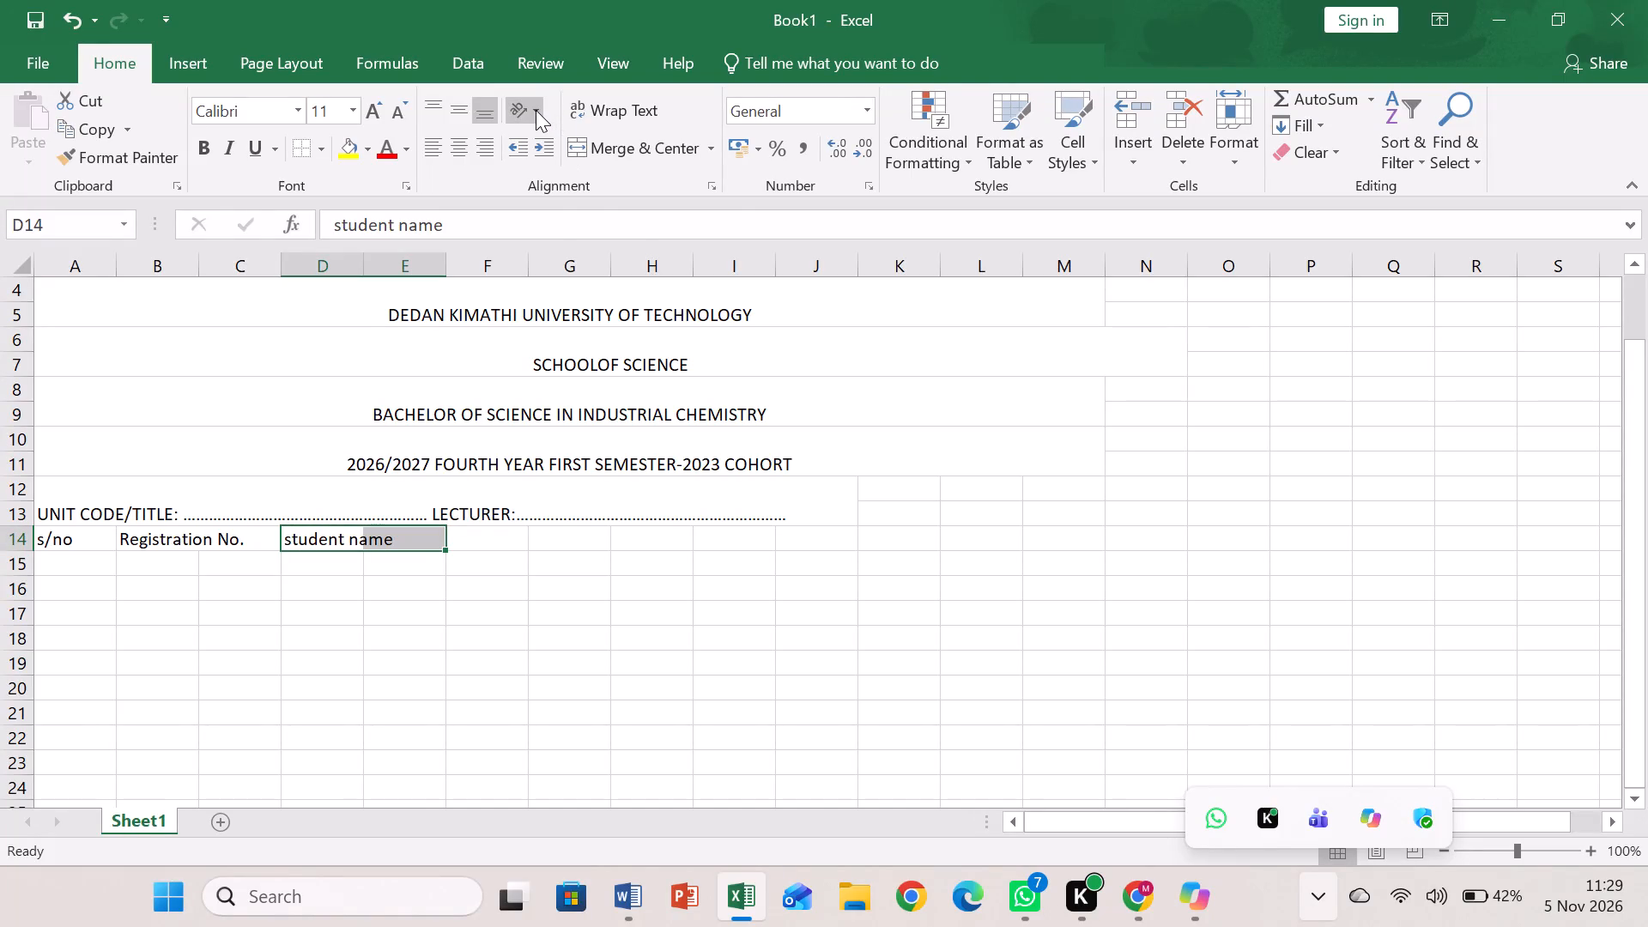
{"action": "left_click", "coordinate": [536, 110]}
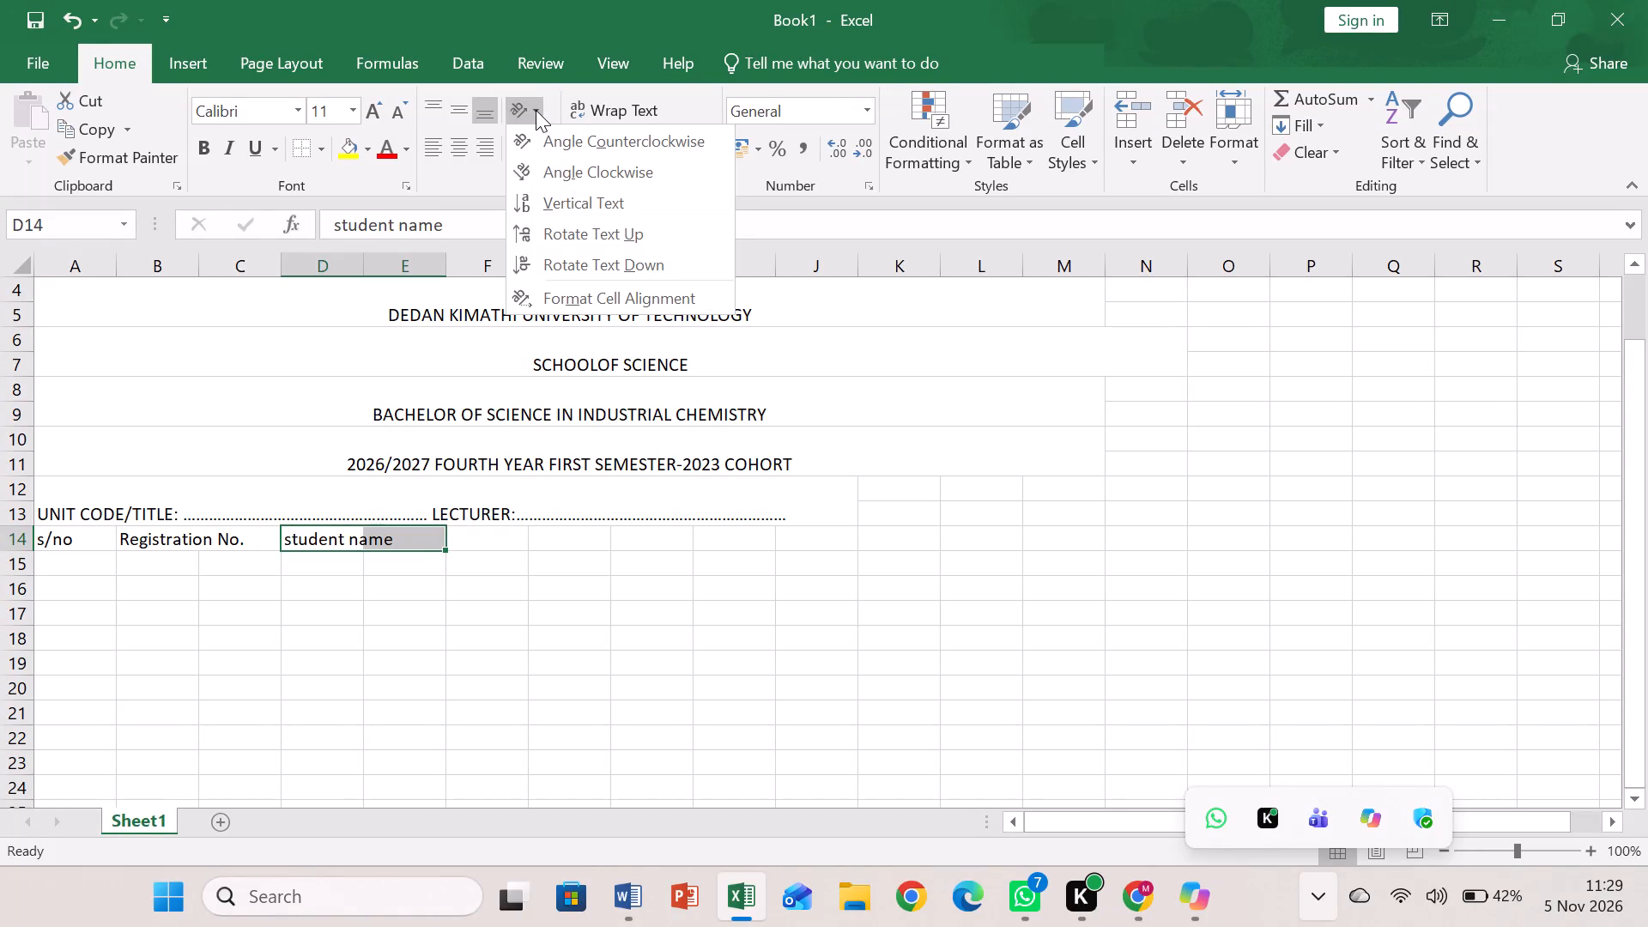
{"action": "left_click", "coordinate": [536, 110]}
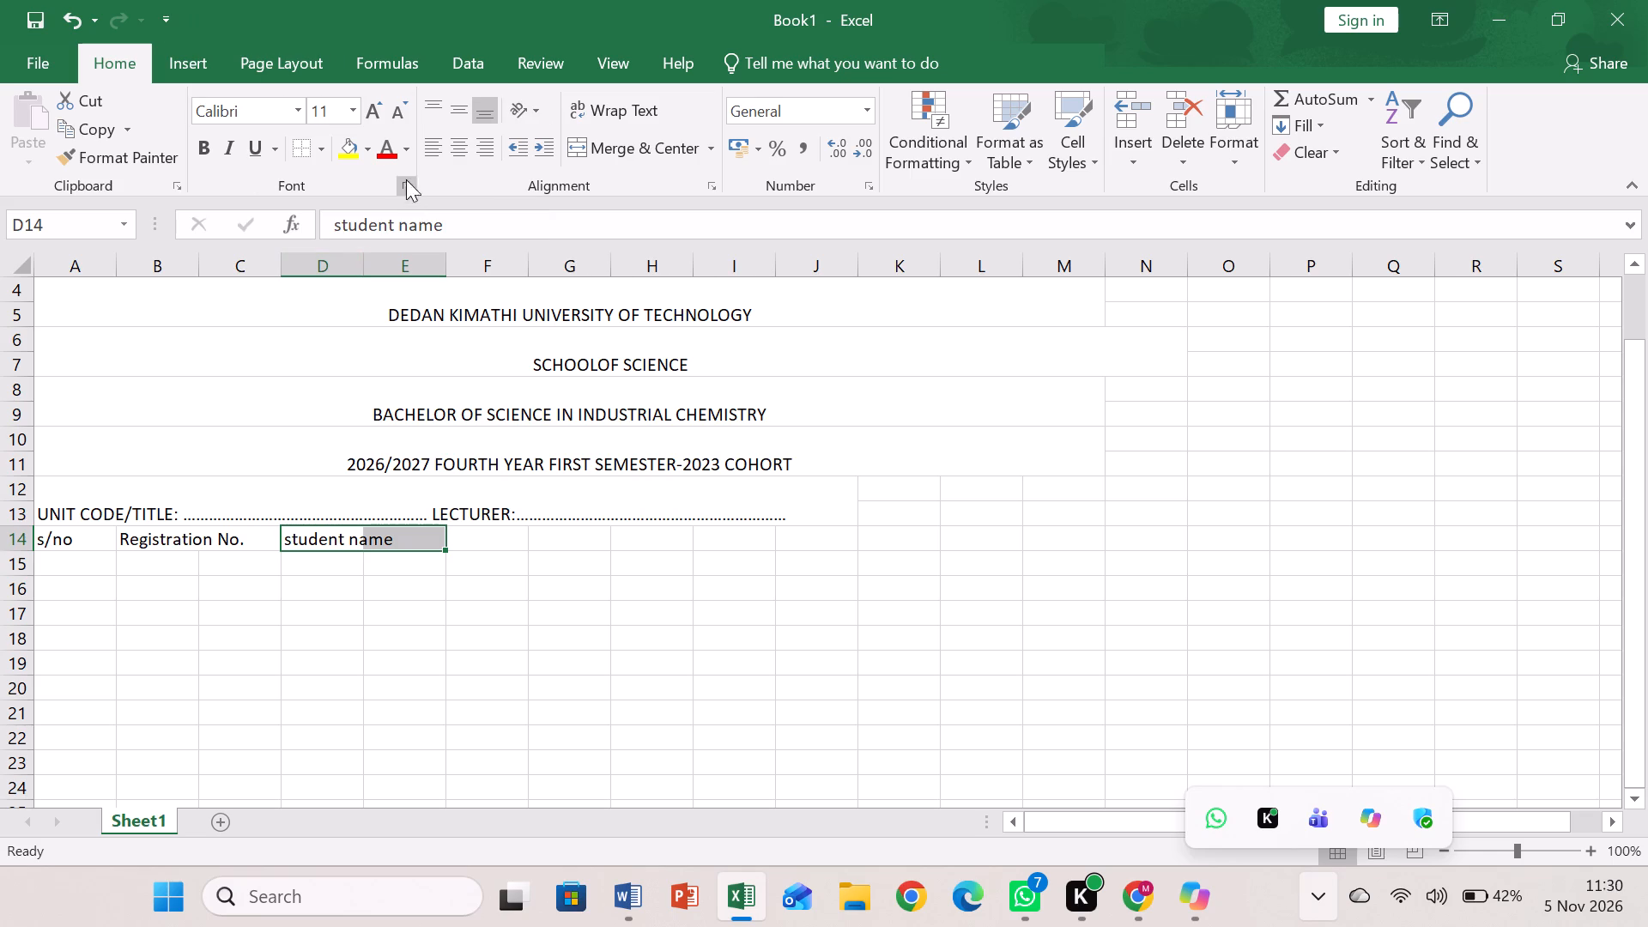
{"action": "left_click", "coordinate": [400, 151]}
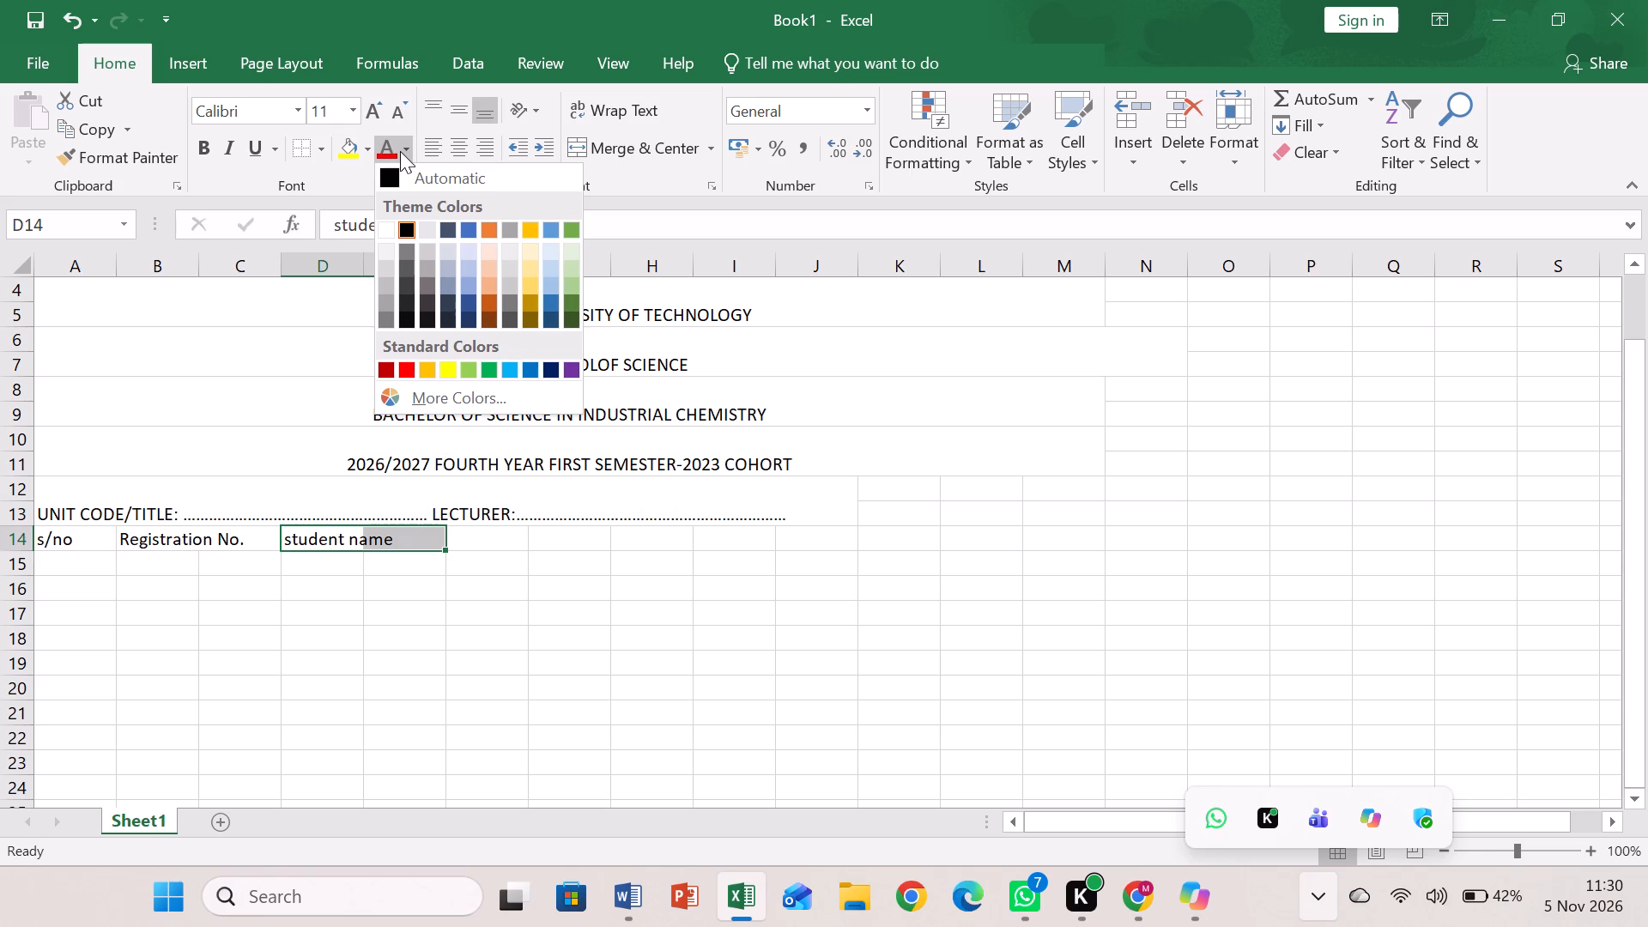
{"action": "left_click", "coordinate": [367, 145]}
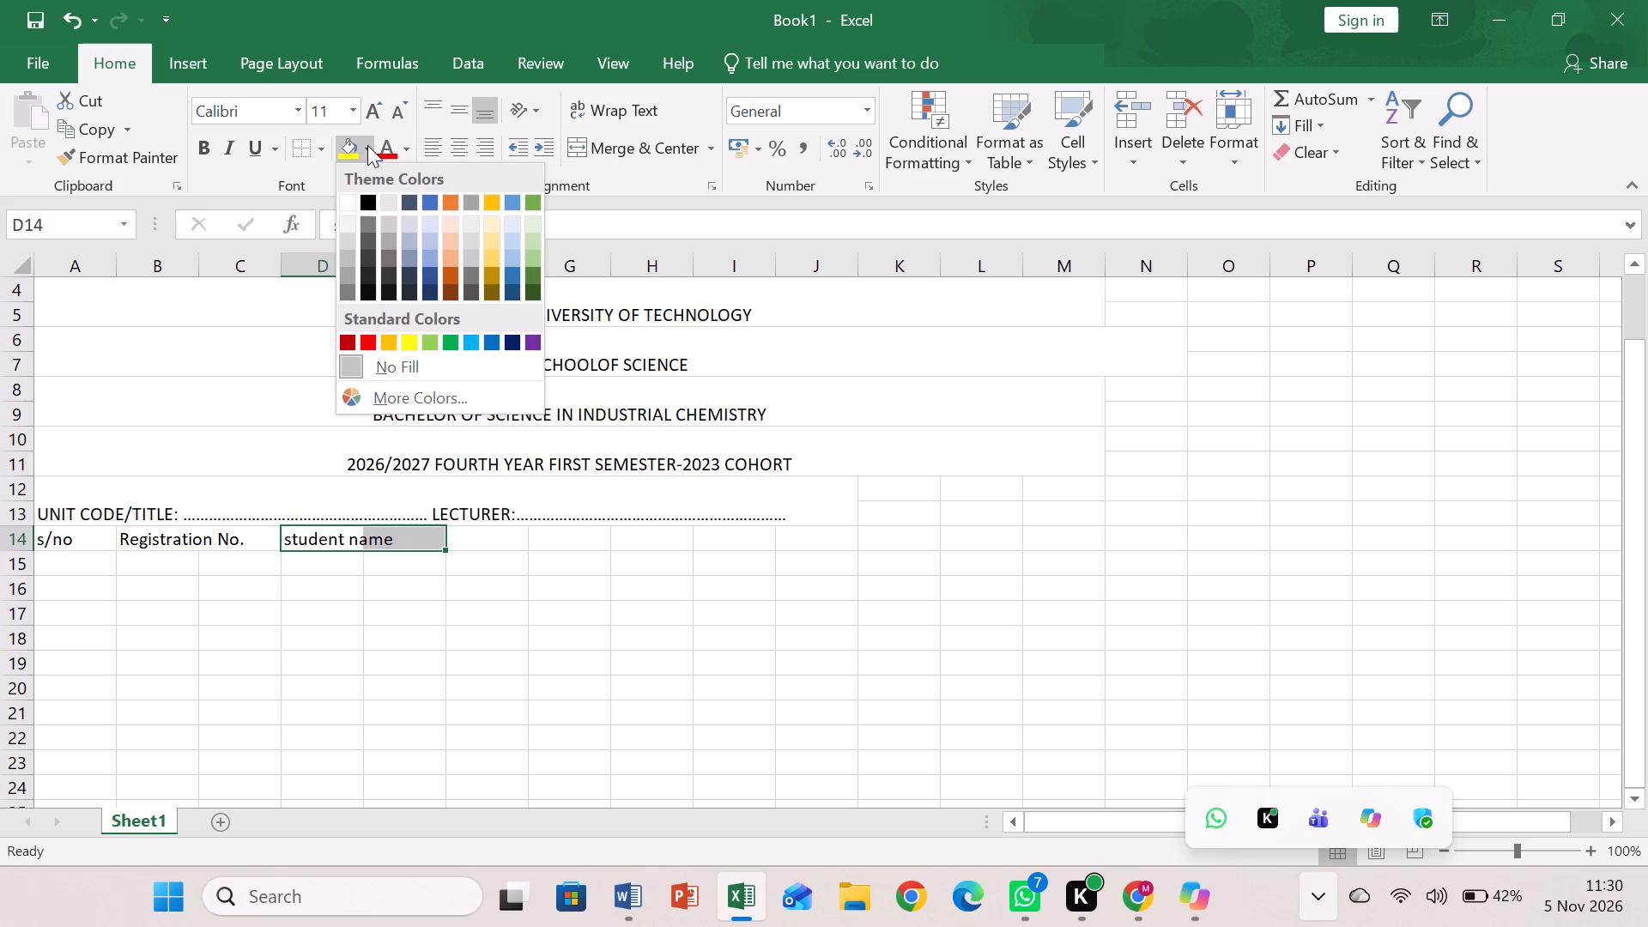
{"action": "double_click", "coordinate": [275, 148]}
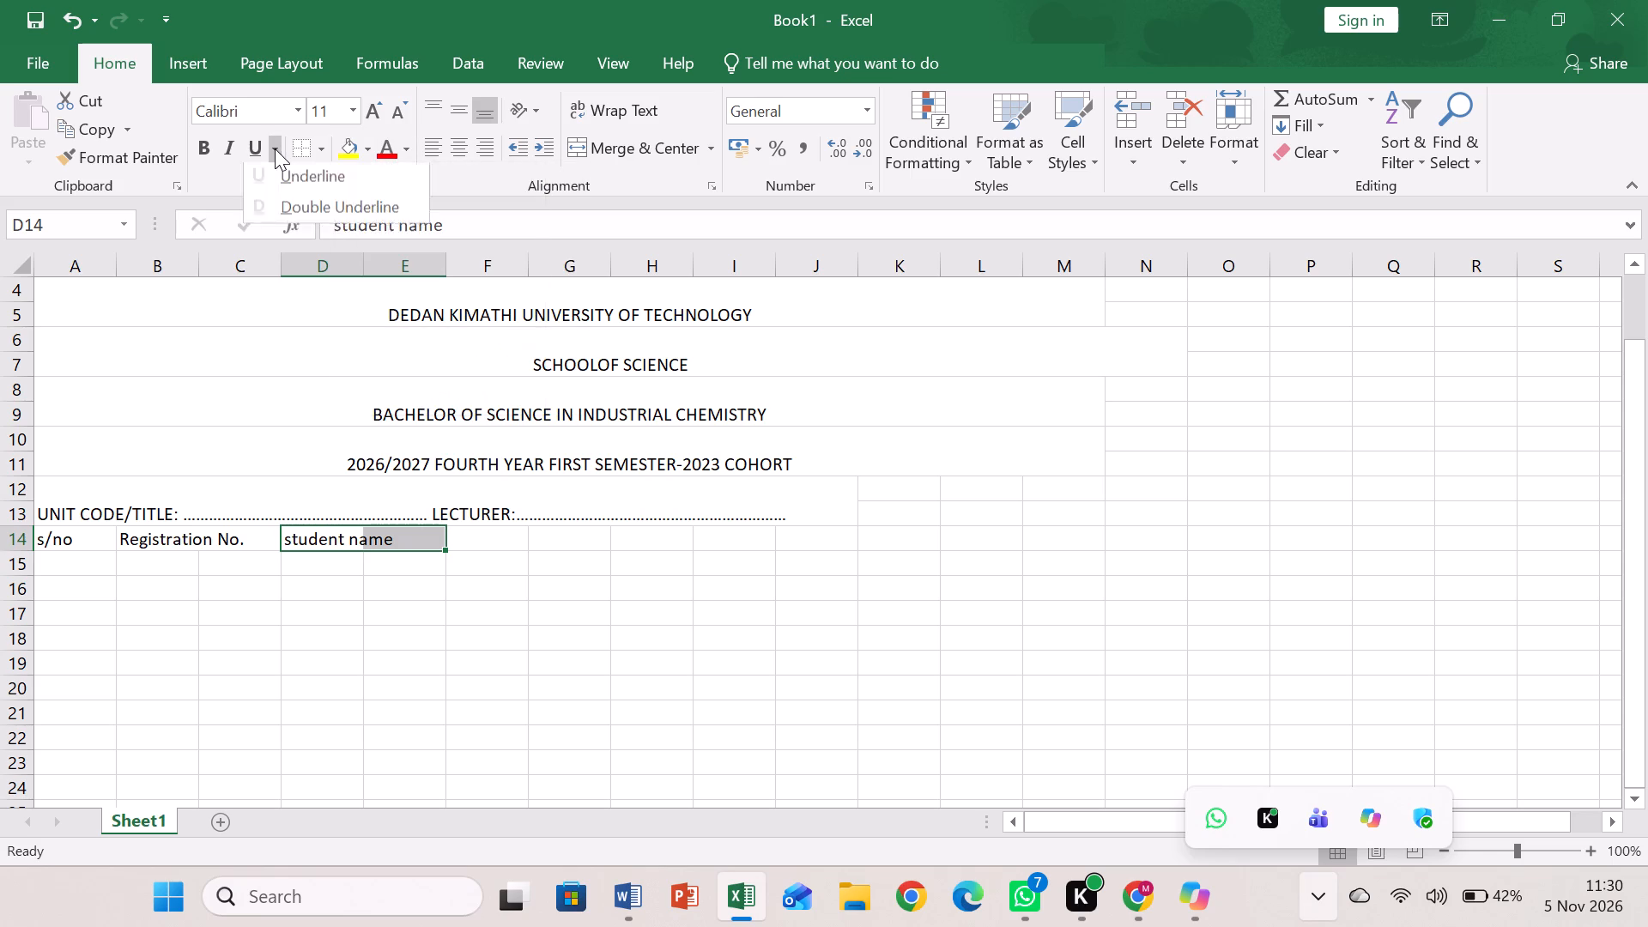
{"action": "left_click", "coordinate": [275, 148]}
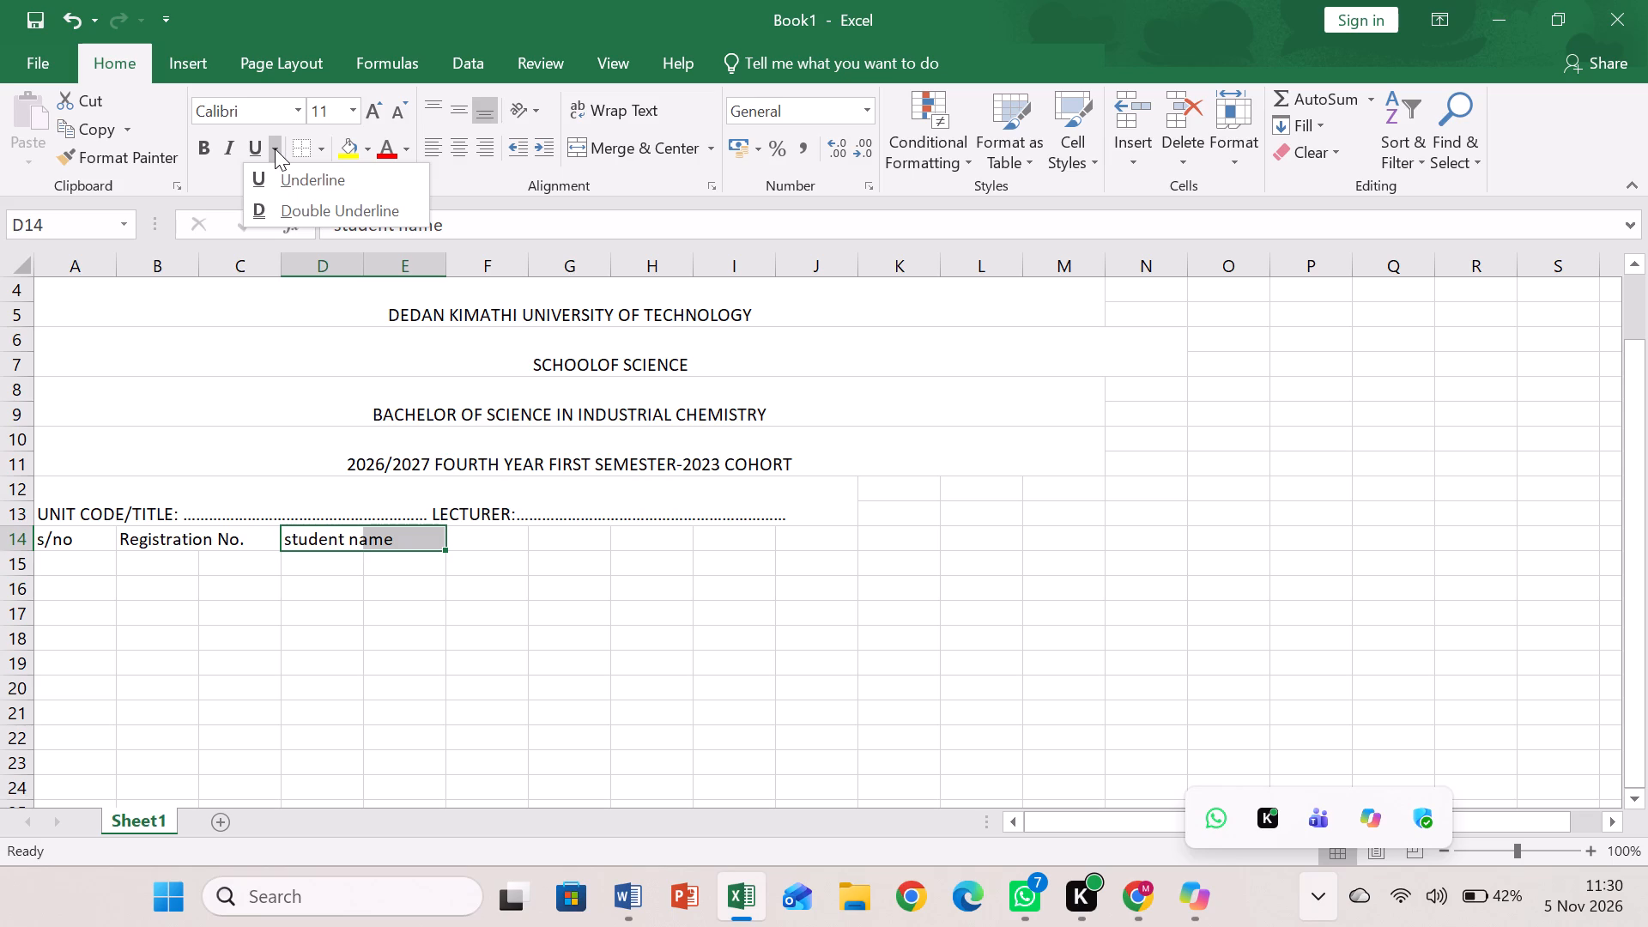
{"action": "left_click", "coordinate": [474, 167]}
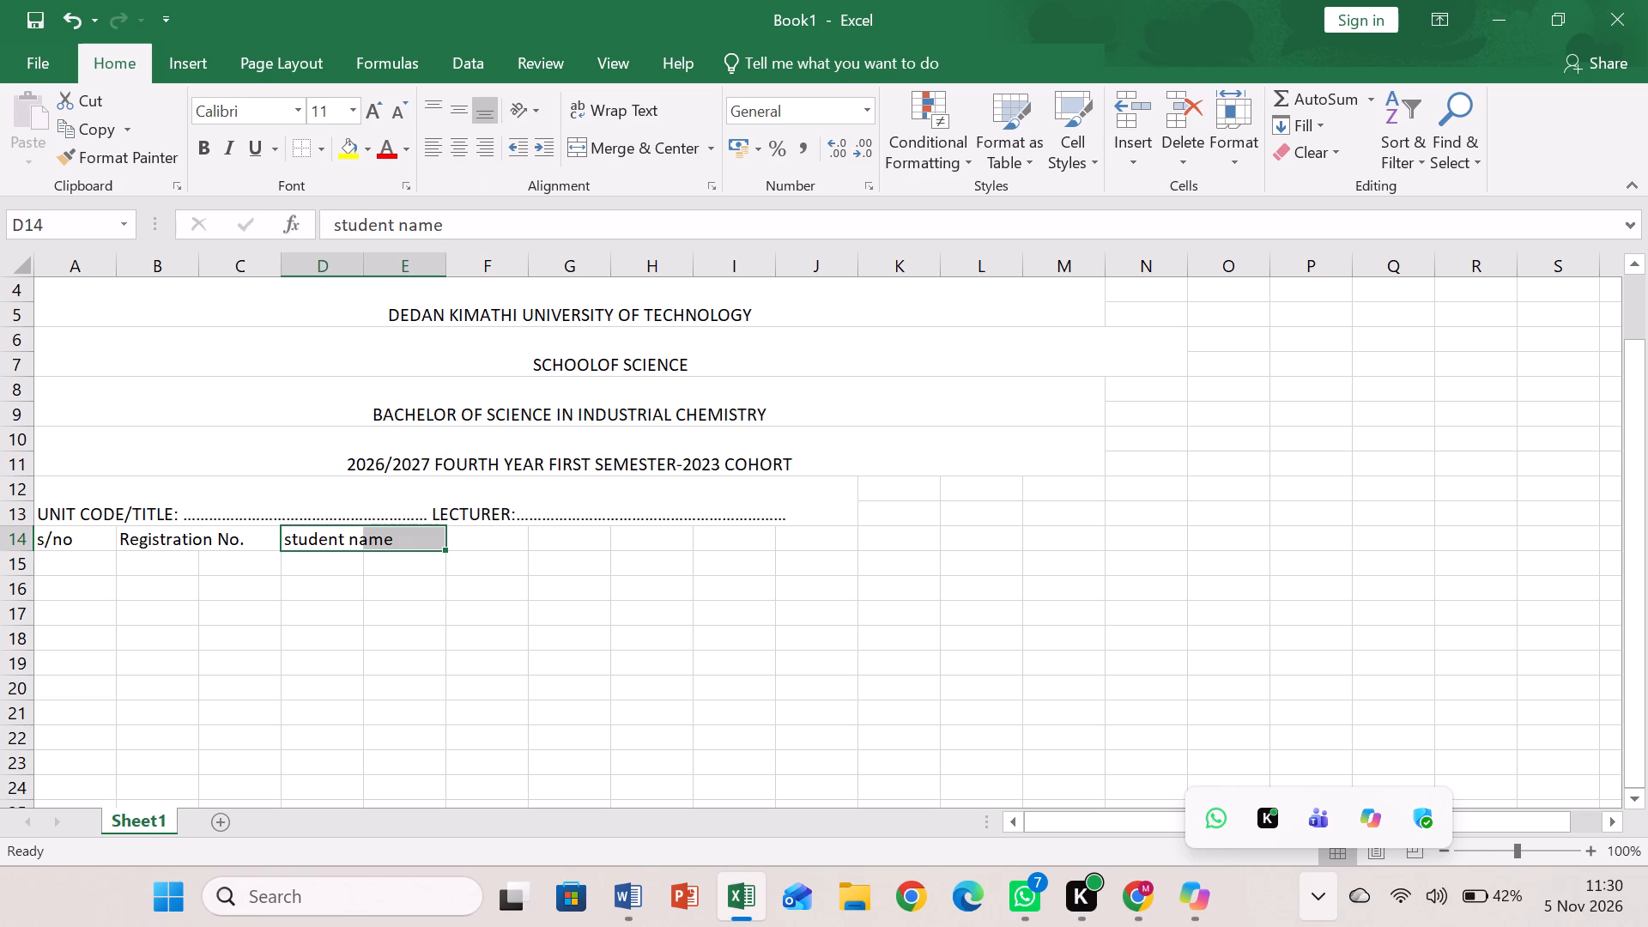
Capitalize the student name header in cell D14 so it reads "Student Name".
{"action": "double_click", "coordinate": [292, 542]}
{"action": "key", "text": "BackSpace"}
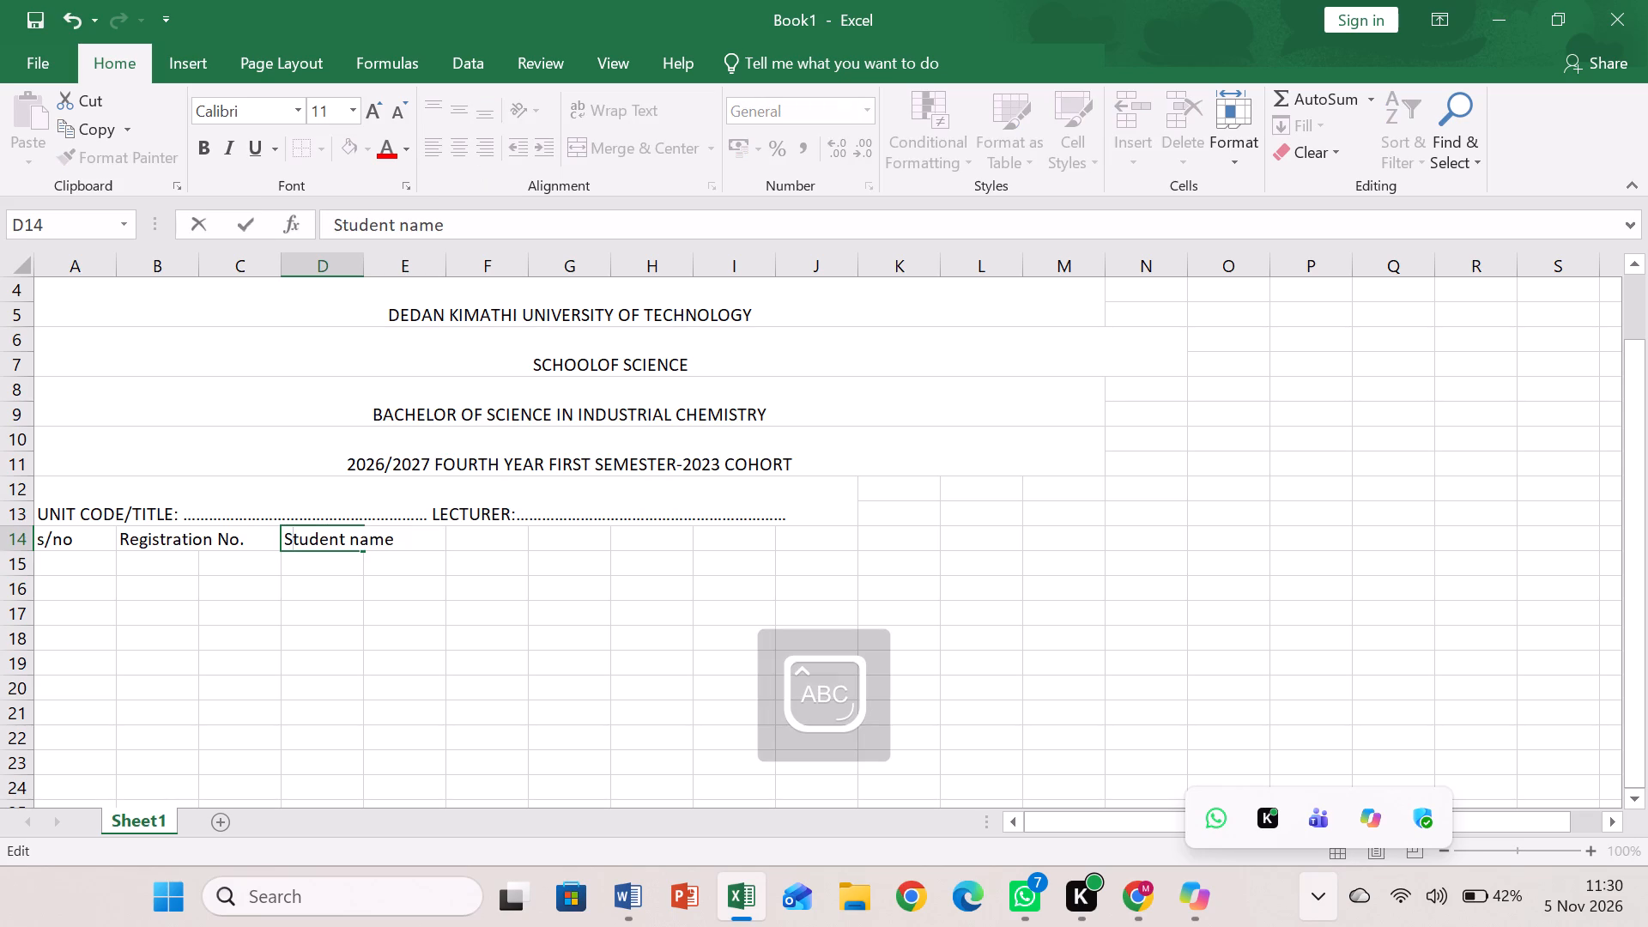
{"action": "double_click", "coordinate": [355, 541]}
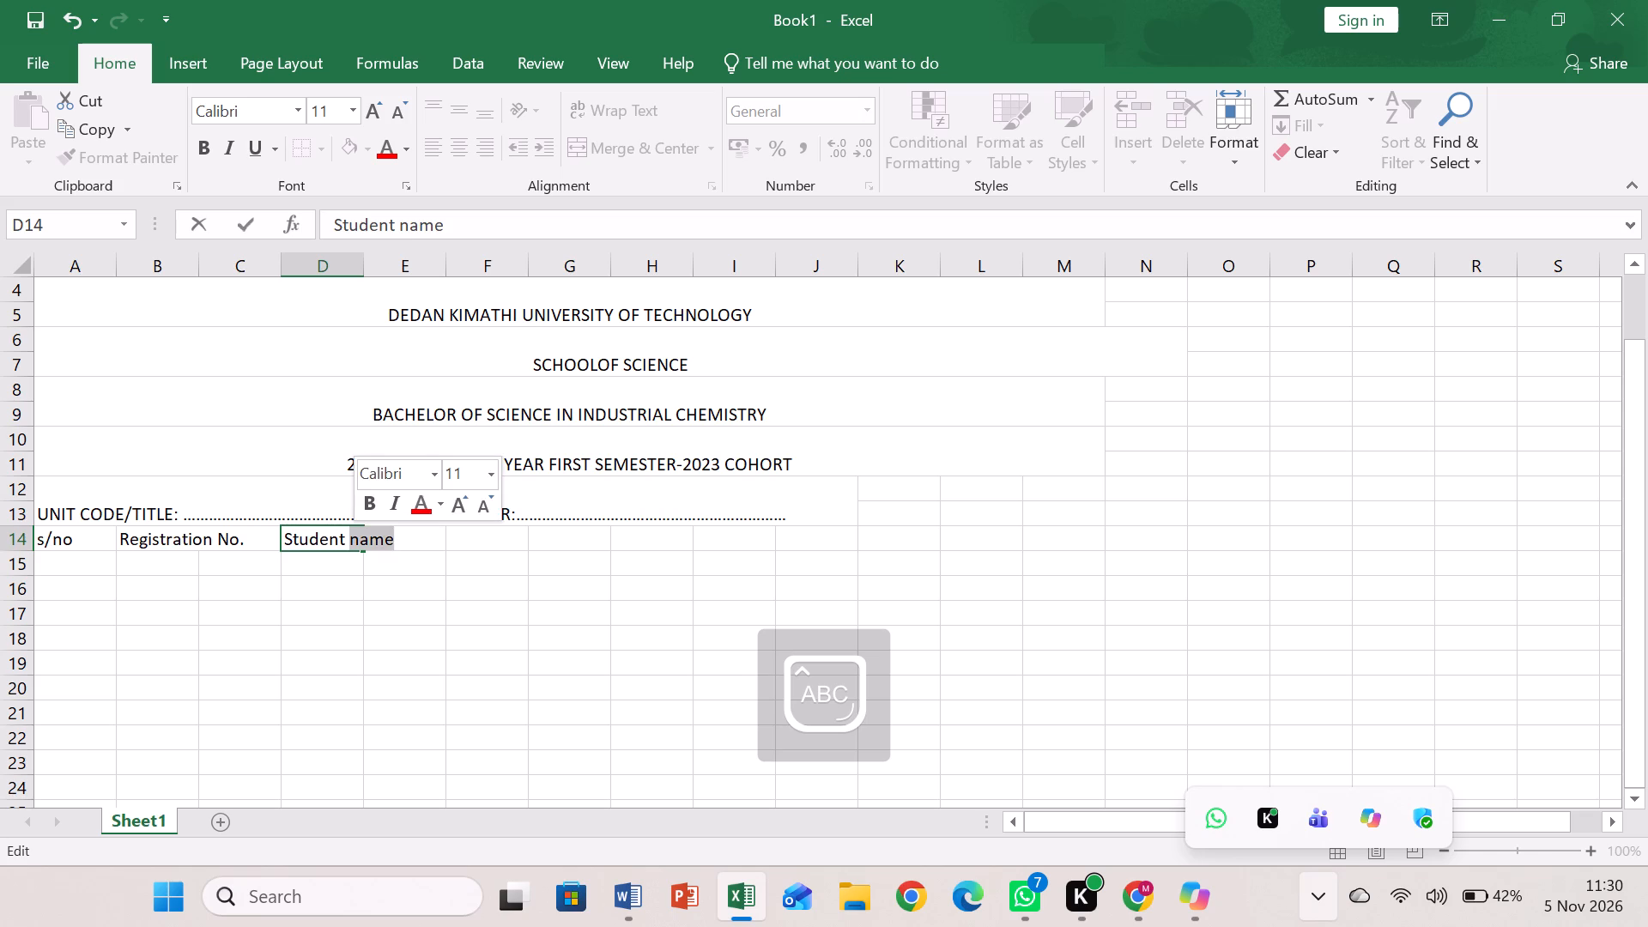
{"action": "left_click", "coordinate": [355, 541]}
{"action": "key", "text": "BackSpace"}
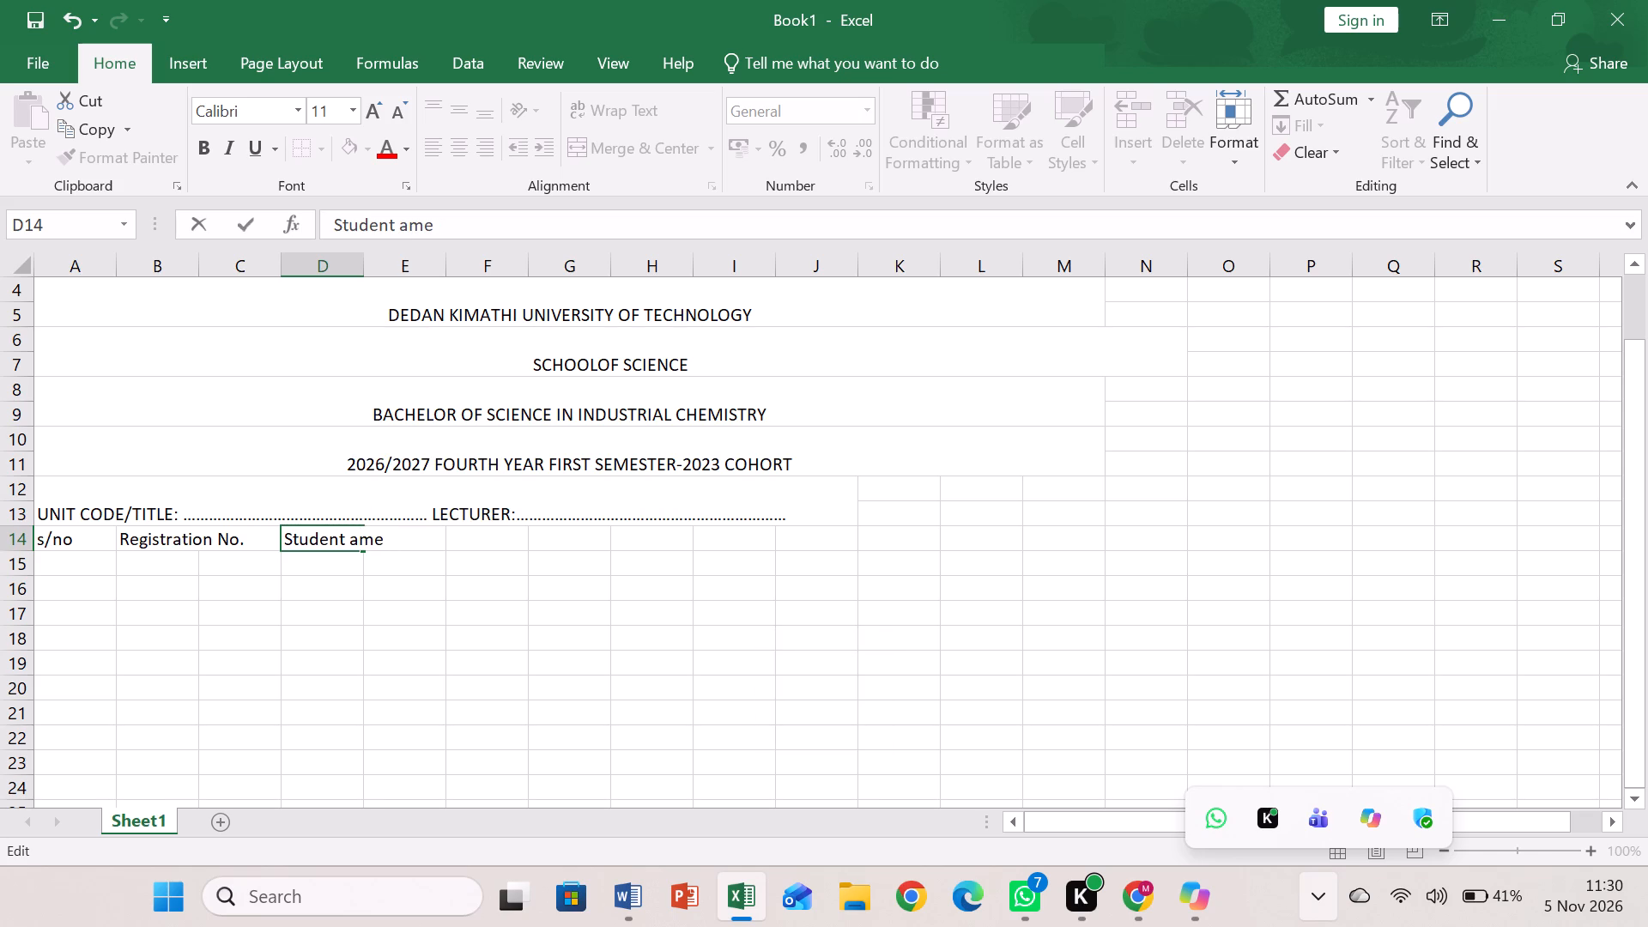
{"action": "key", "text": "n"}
{"action": "key", "text": "Tab"}
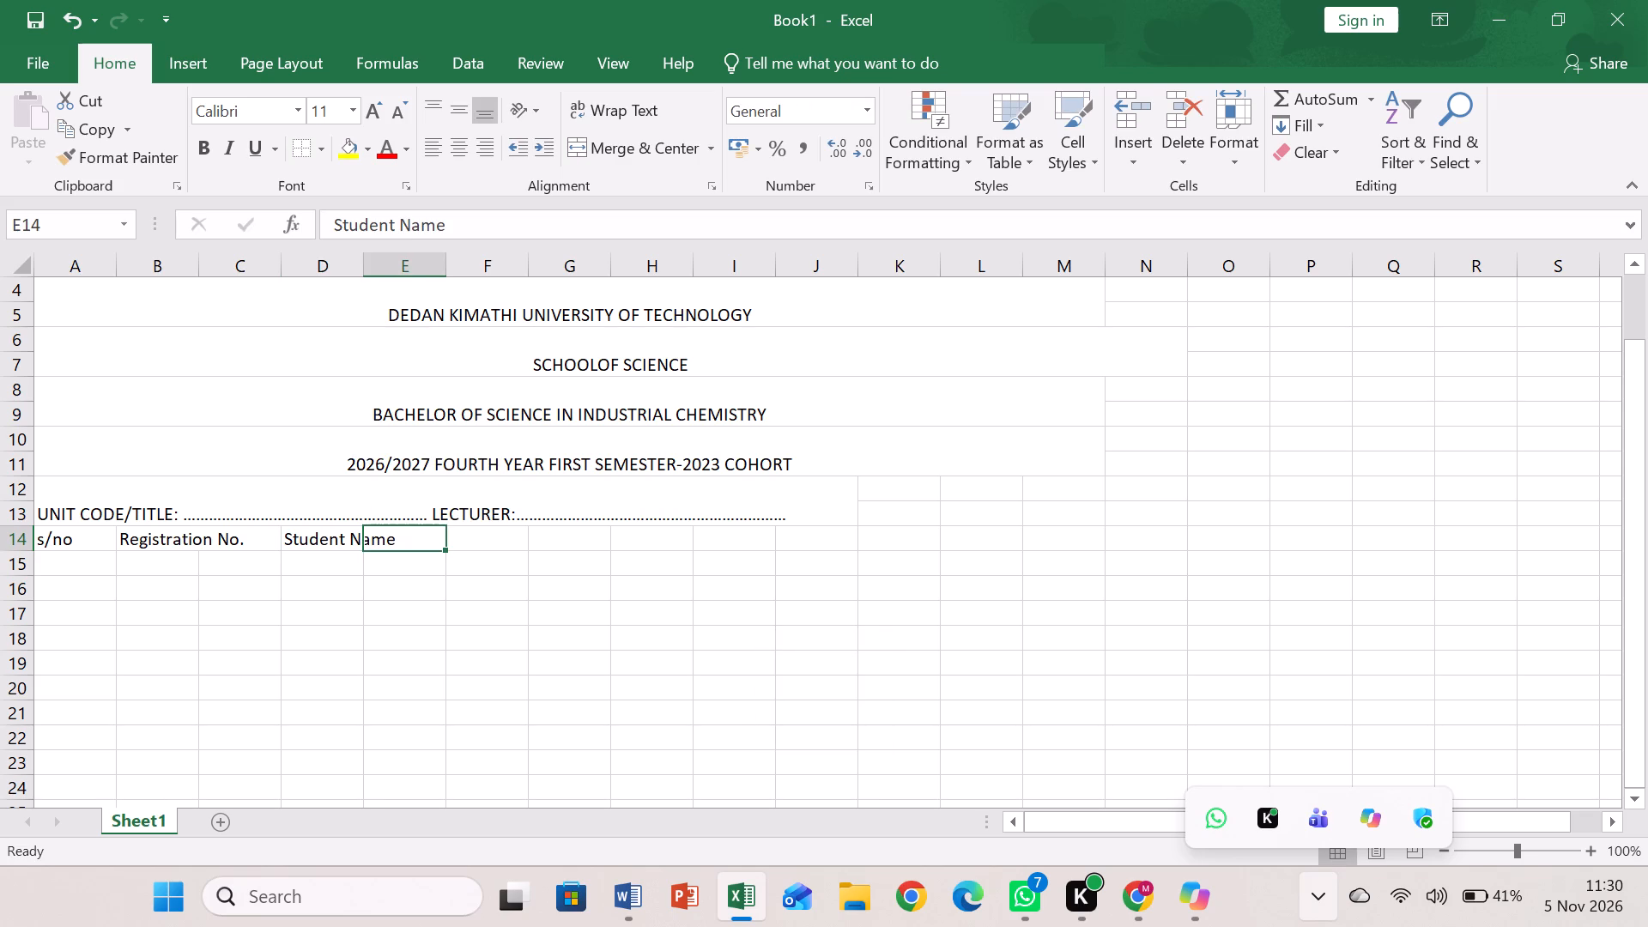
Enter the column header "Week 1" in cell F14, following the Student Name header.
{"action": "left_click", "coordinate": [477, 543]}
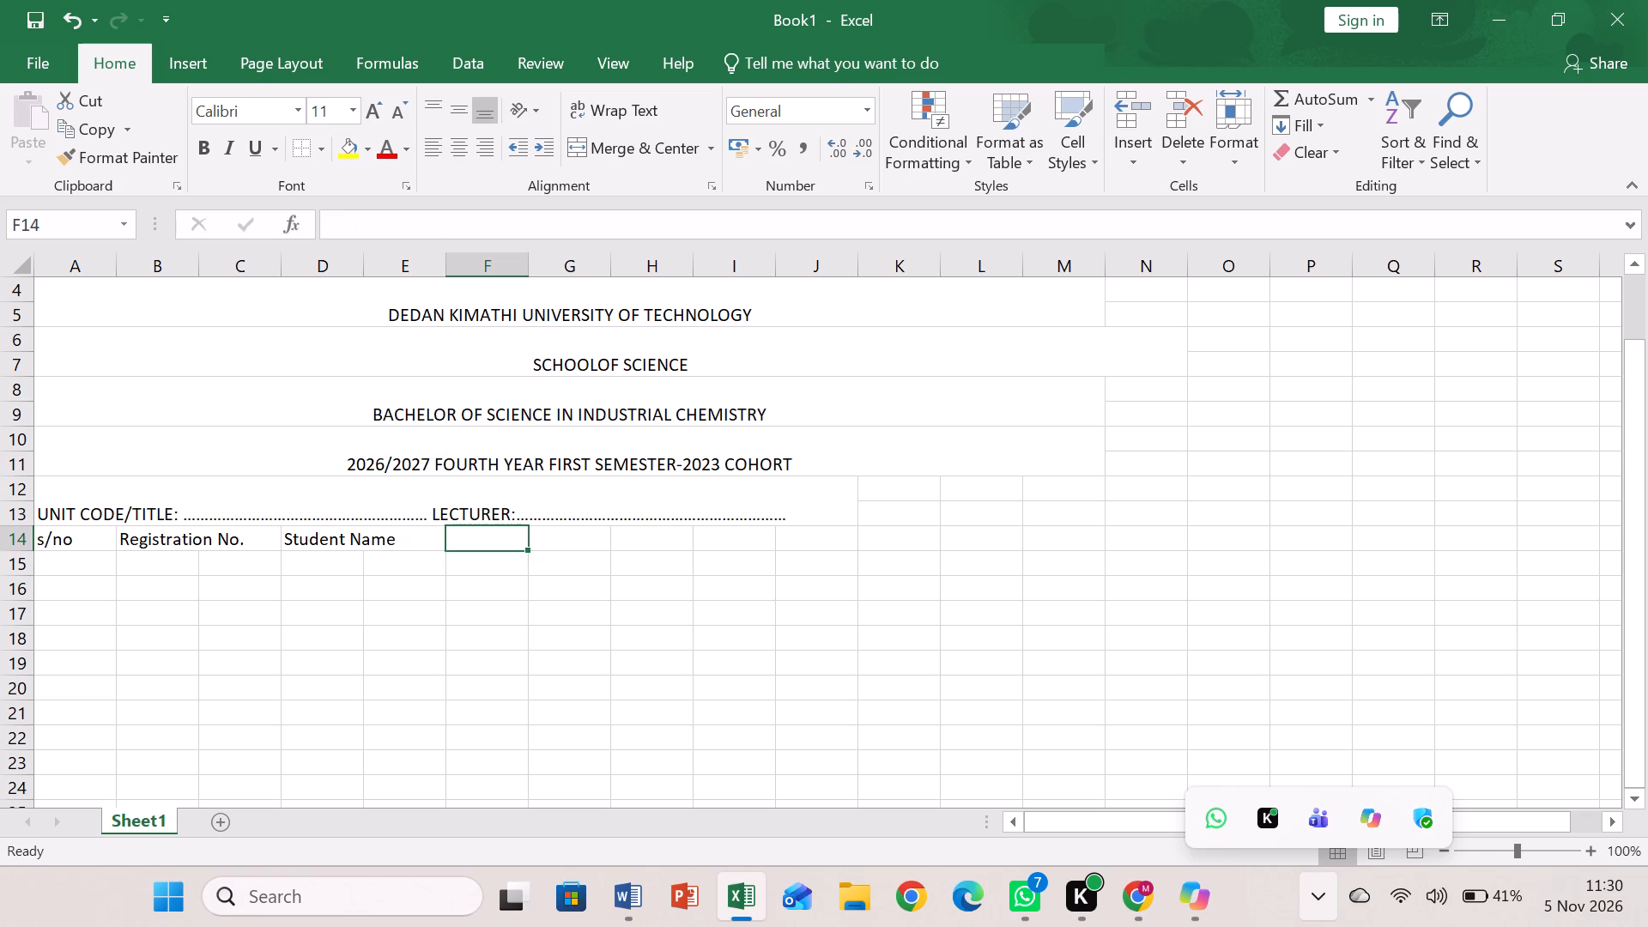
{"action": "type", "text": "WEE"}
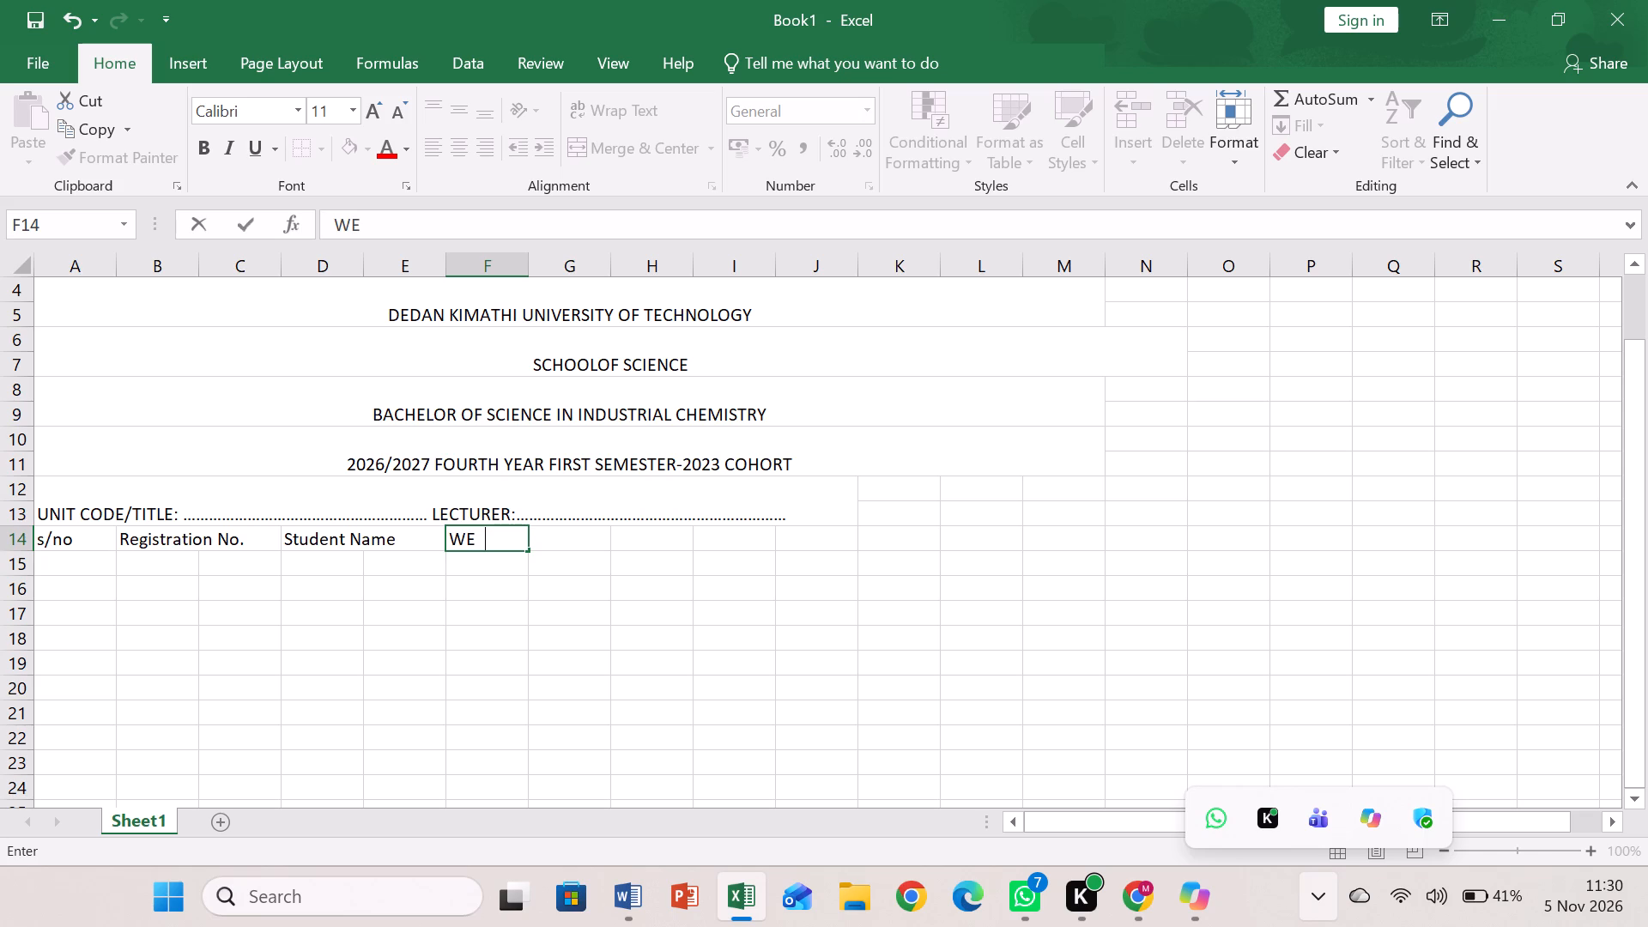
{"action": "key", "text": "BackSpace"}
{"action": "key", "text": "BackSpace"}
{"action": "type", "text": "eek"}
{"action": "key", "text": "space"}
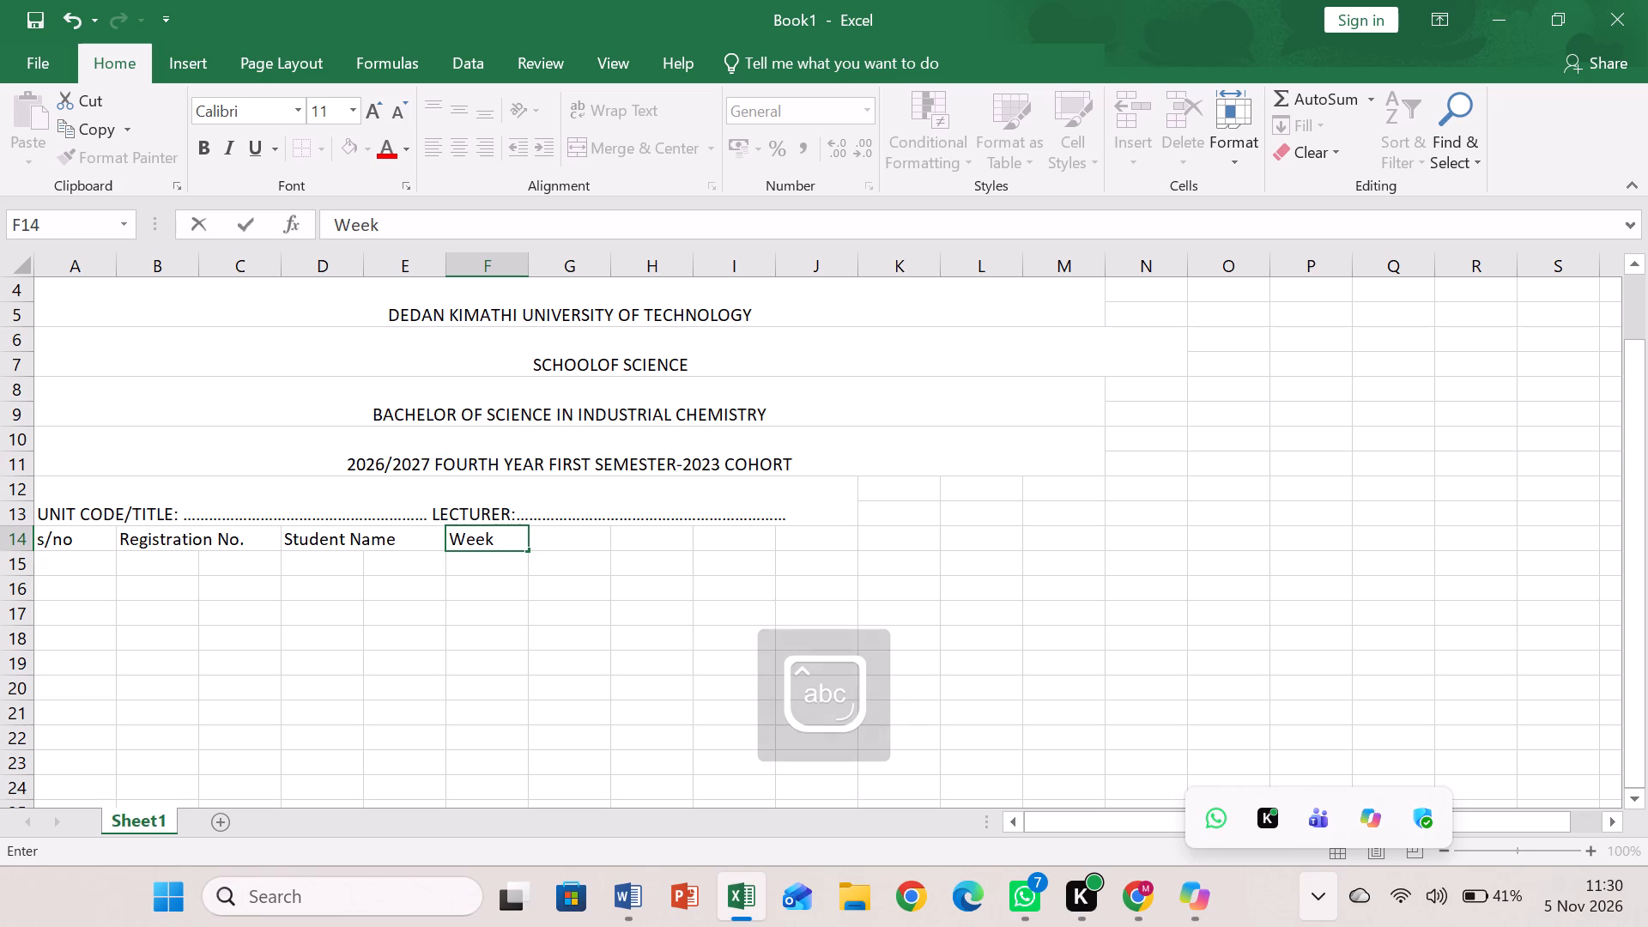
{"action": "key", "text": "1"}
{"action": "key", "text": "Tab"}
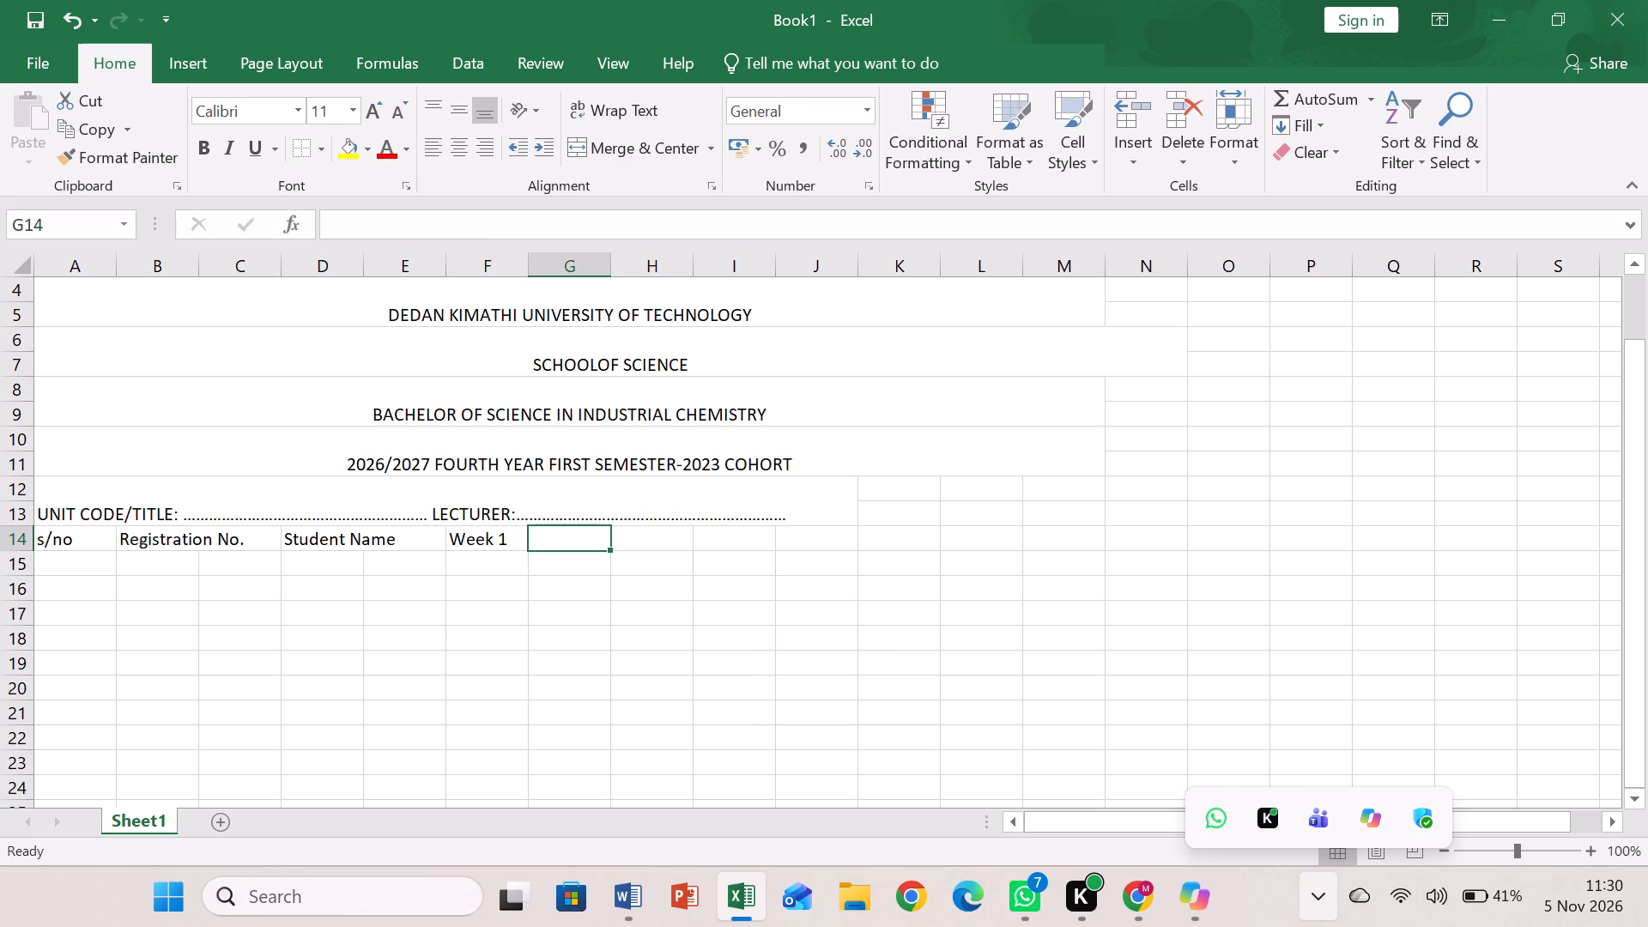
Continue the header row across G14:J14 with "week 2", "week 3", "week 4" and "weeek 5".
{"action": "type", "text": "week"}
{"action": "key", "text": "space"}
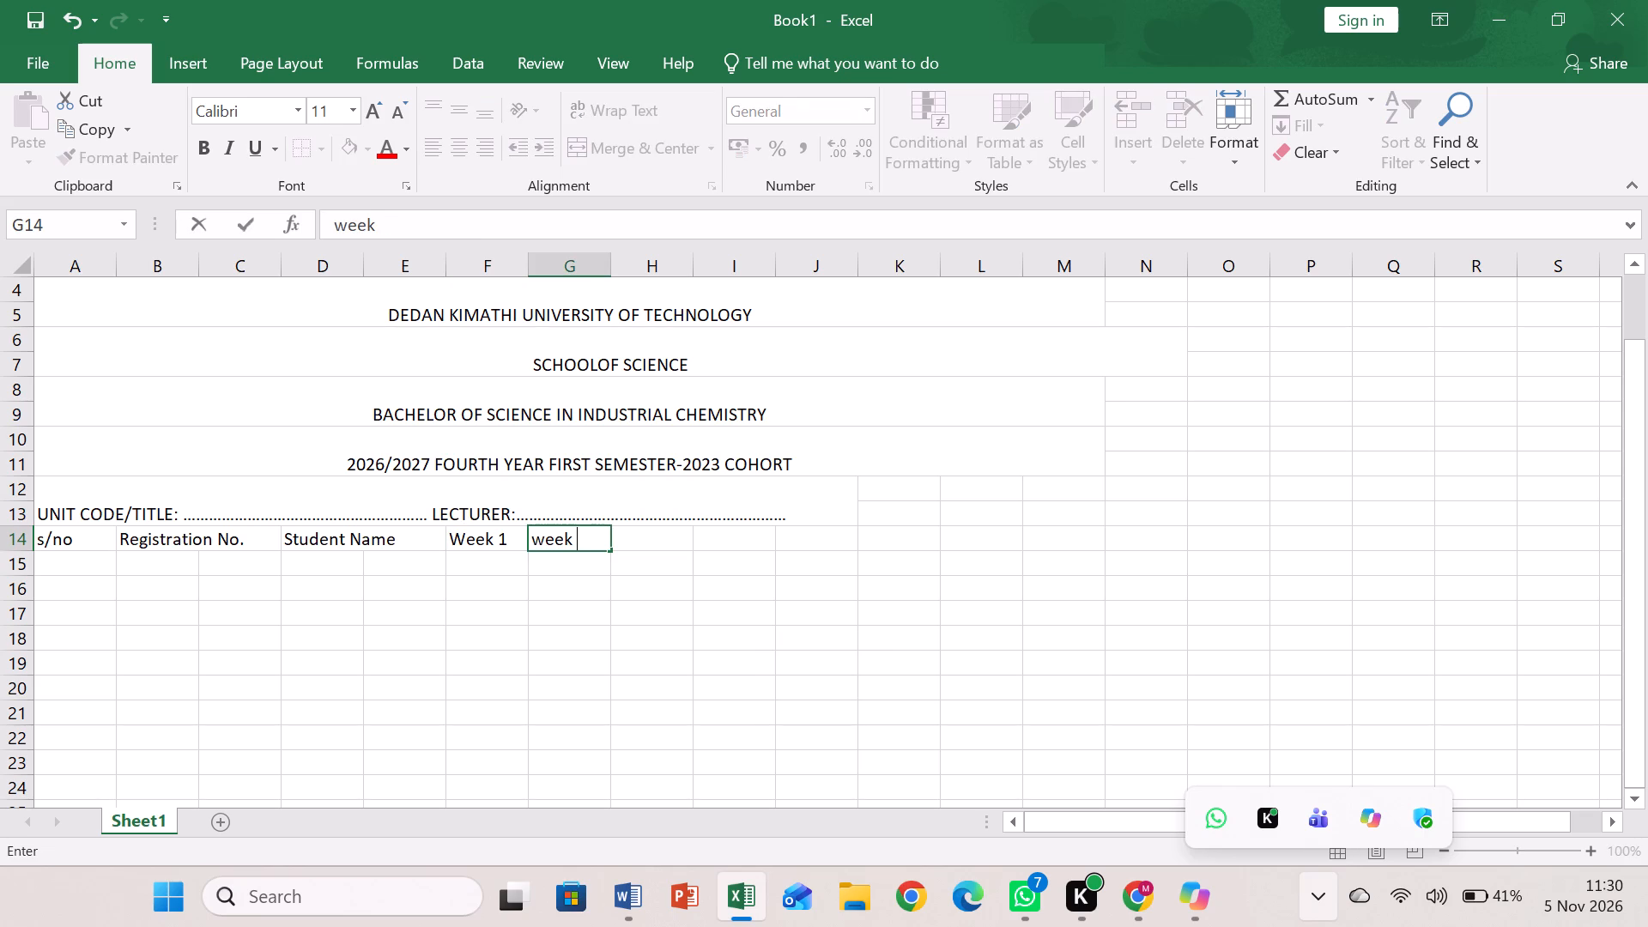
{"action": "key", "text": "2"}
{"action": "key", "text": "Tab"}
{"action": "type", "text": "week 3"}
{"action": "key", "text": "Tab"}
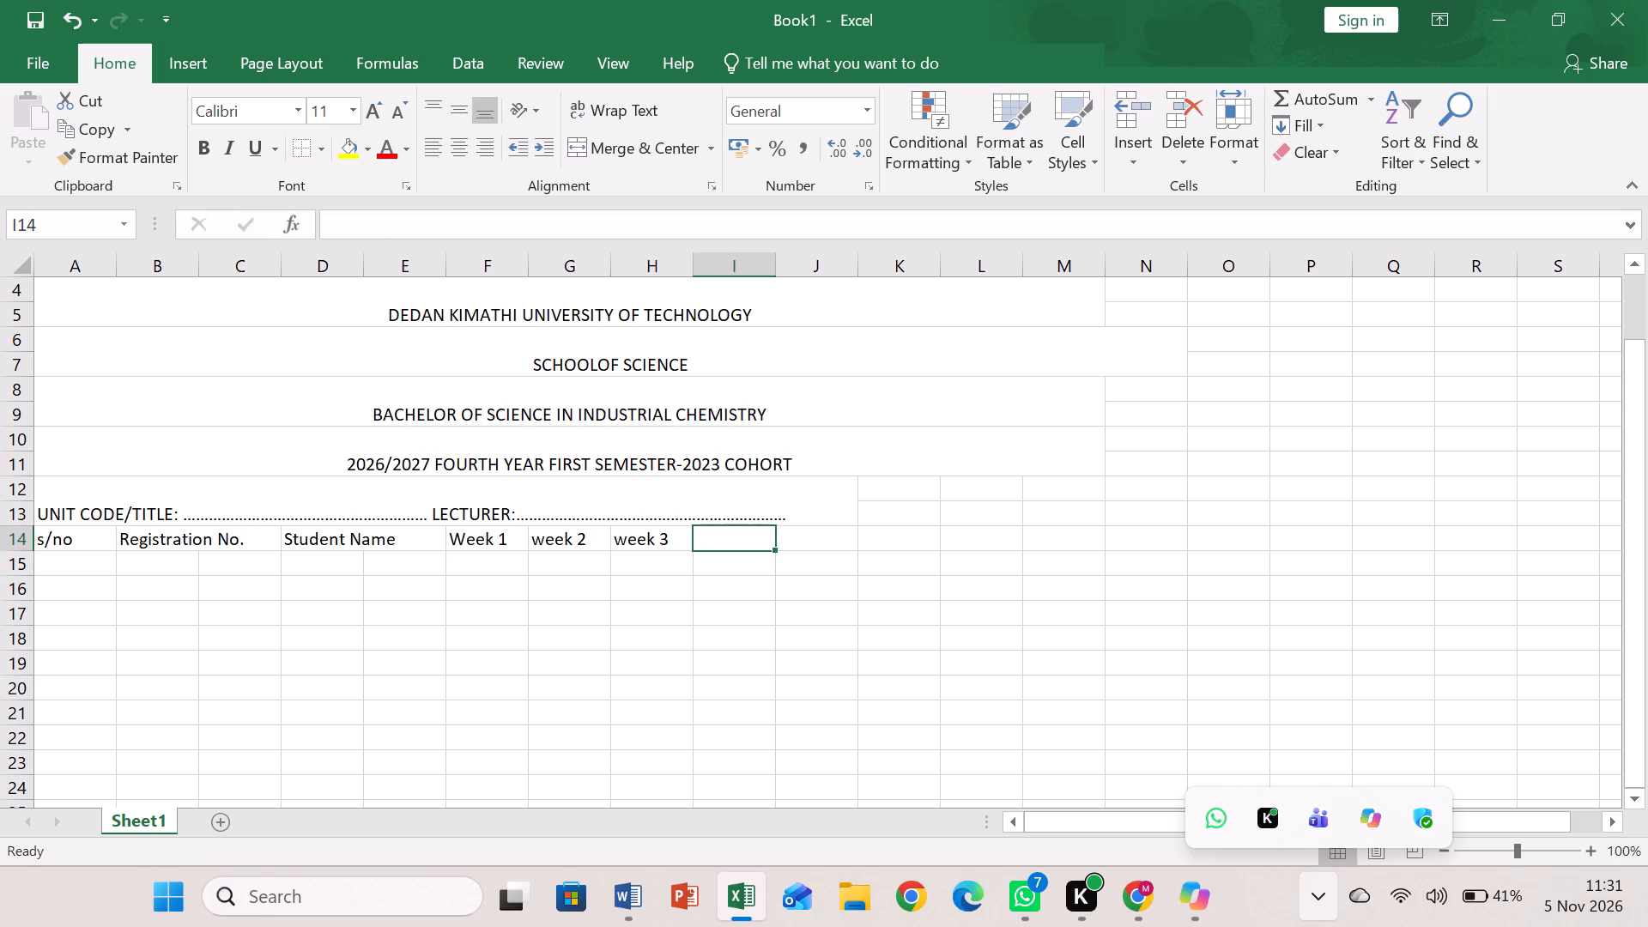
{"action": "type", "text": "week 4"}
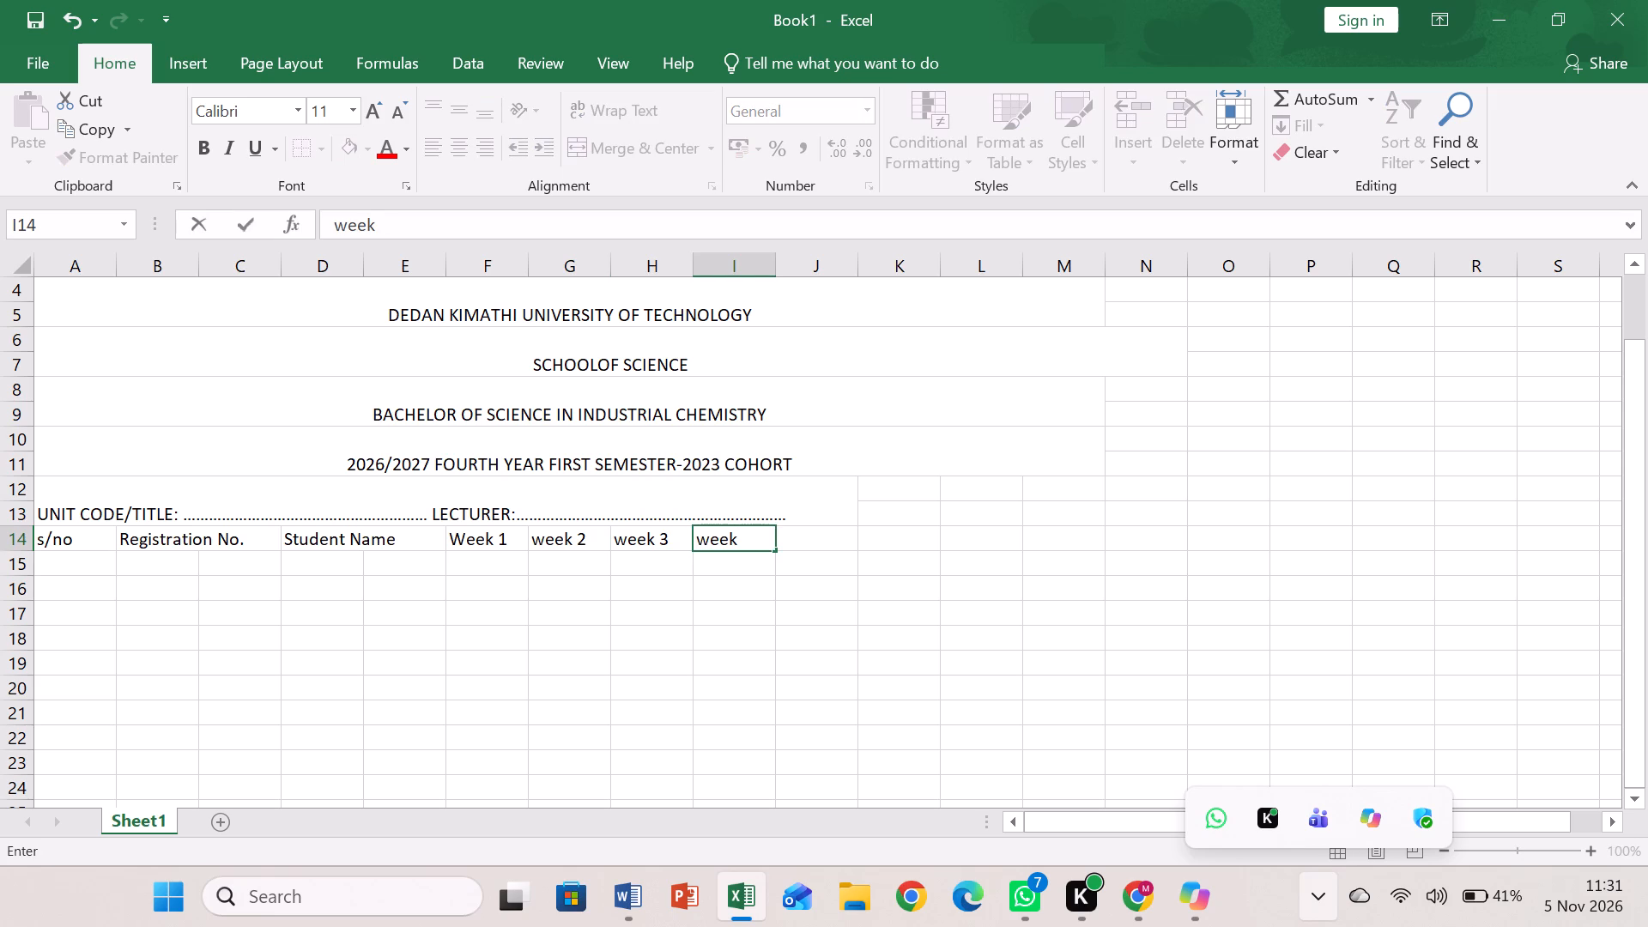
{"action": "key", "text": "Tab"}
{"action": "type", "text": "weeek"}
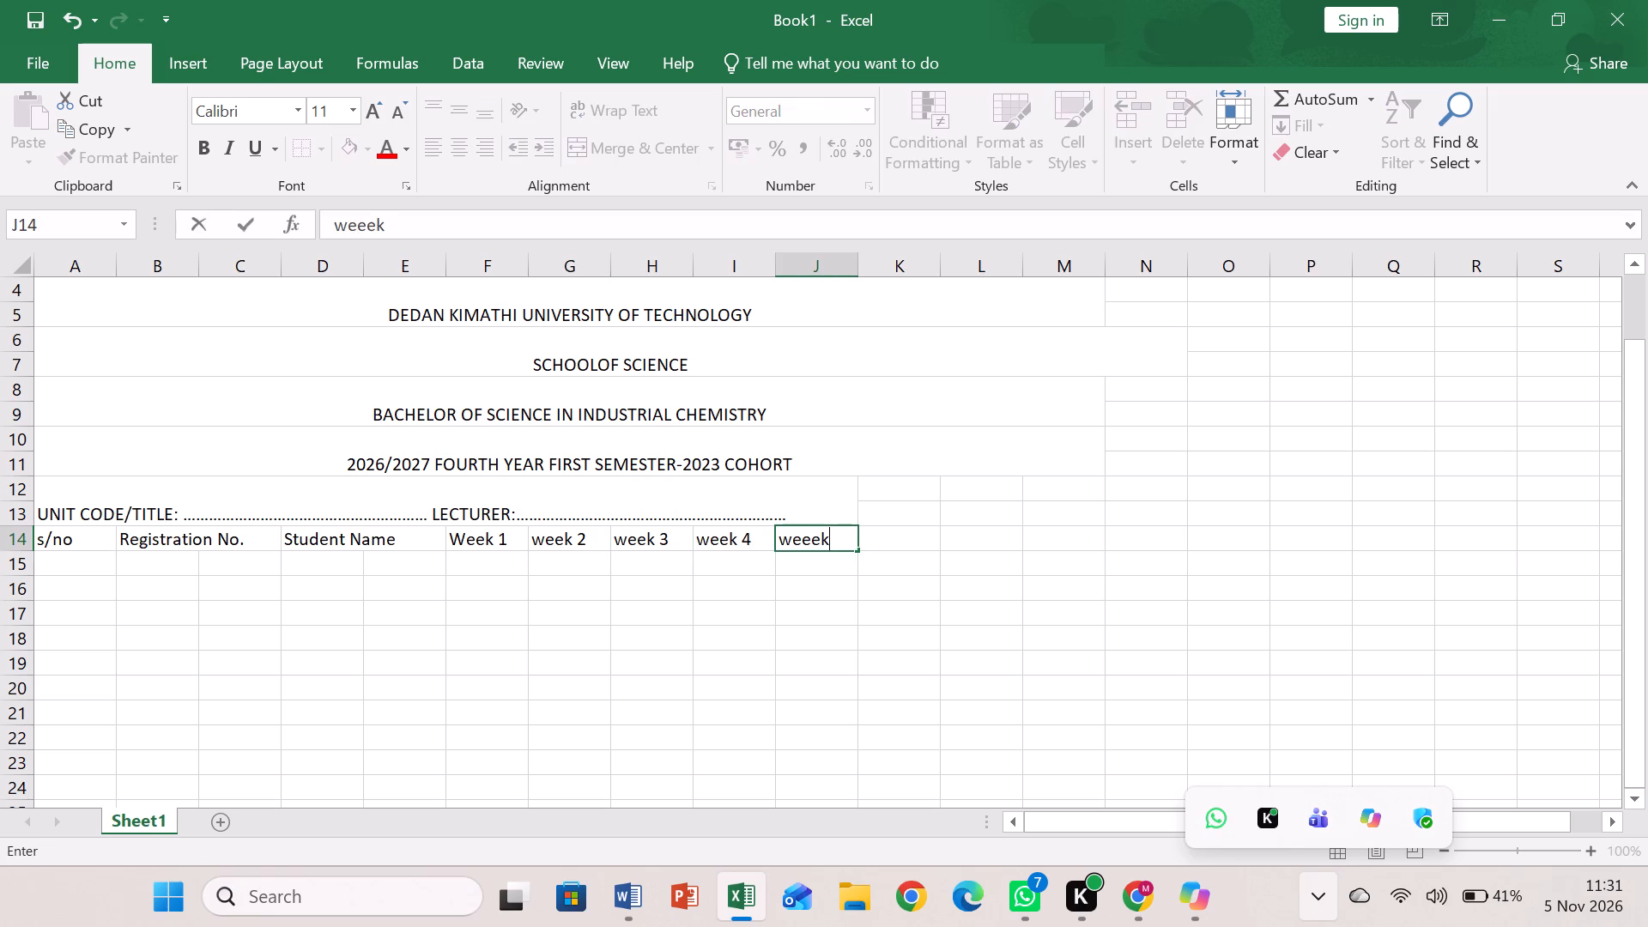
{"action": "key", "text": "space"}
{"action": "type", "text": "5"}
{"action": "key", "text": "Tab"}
Continue the header row across K14:N14 with "week 6", "week 7", "week 8" and "week 9".
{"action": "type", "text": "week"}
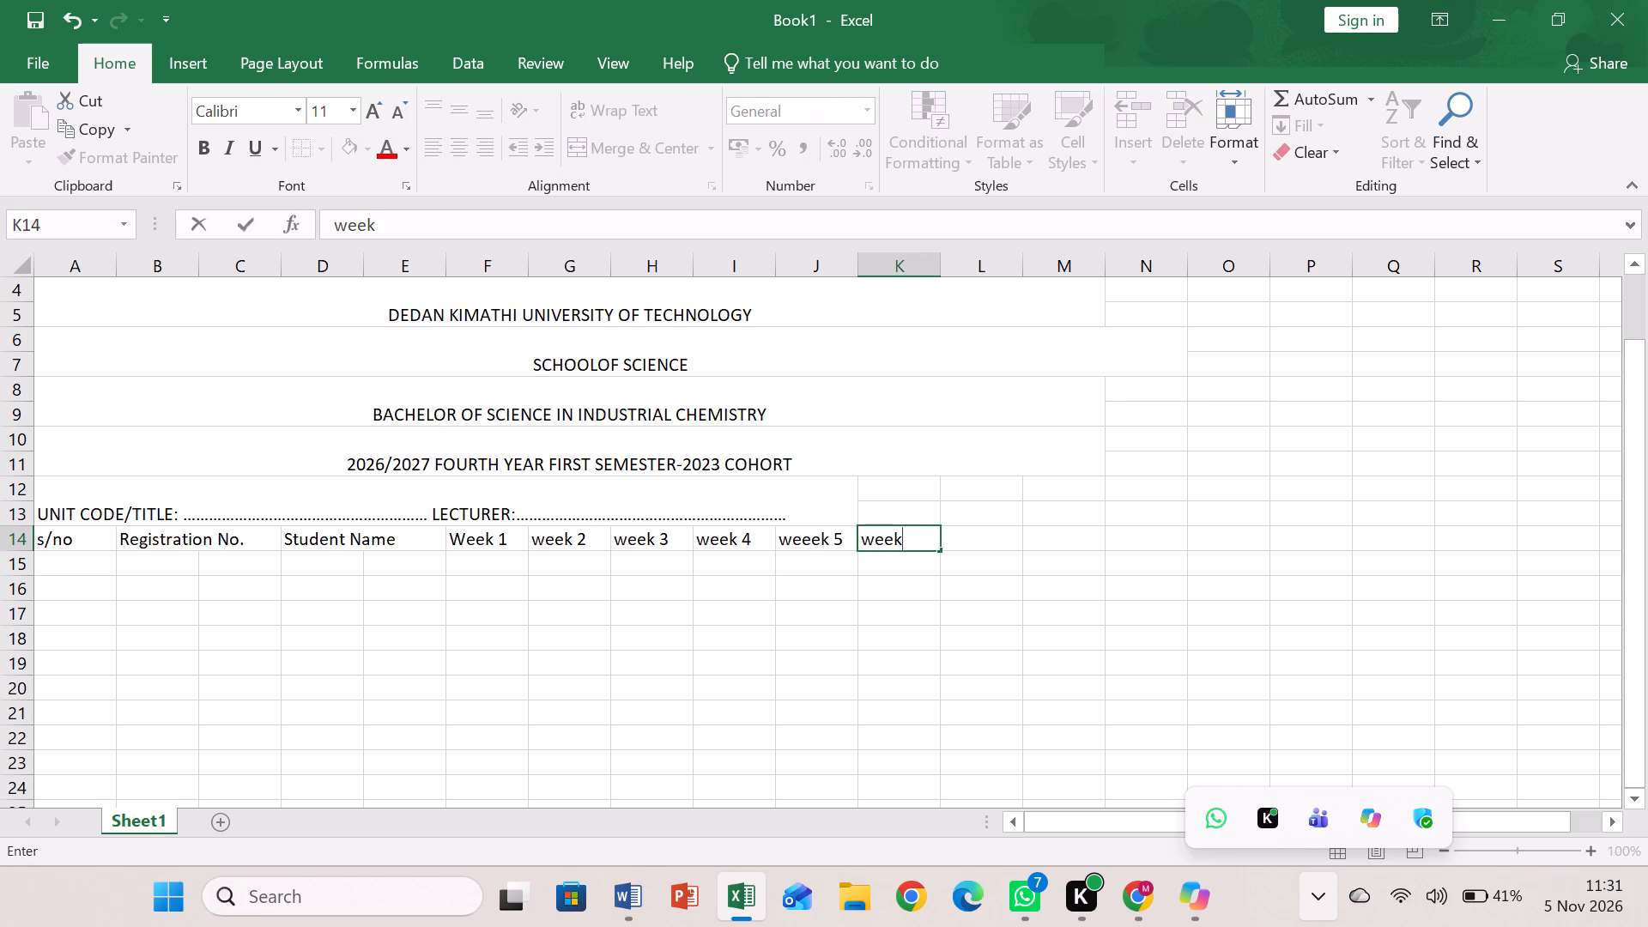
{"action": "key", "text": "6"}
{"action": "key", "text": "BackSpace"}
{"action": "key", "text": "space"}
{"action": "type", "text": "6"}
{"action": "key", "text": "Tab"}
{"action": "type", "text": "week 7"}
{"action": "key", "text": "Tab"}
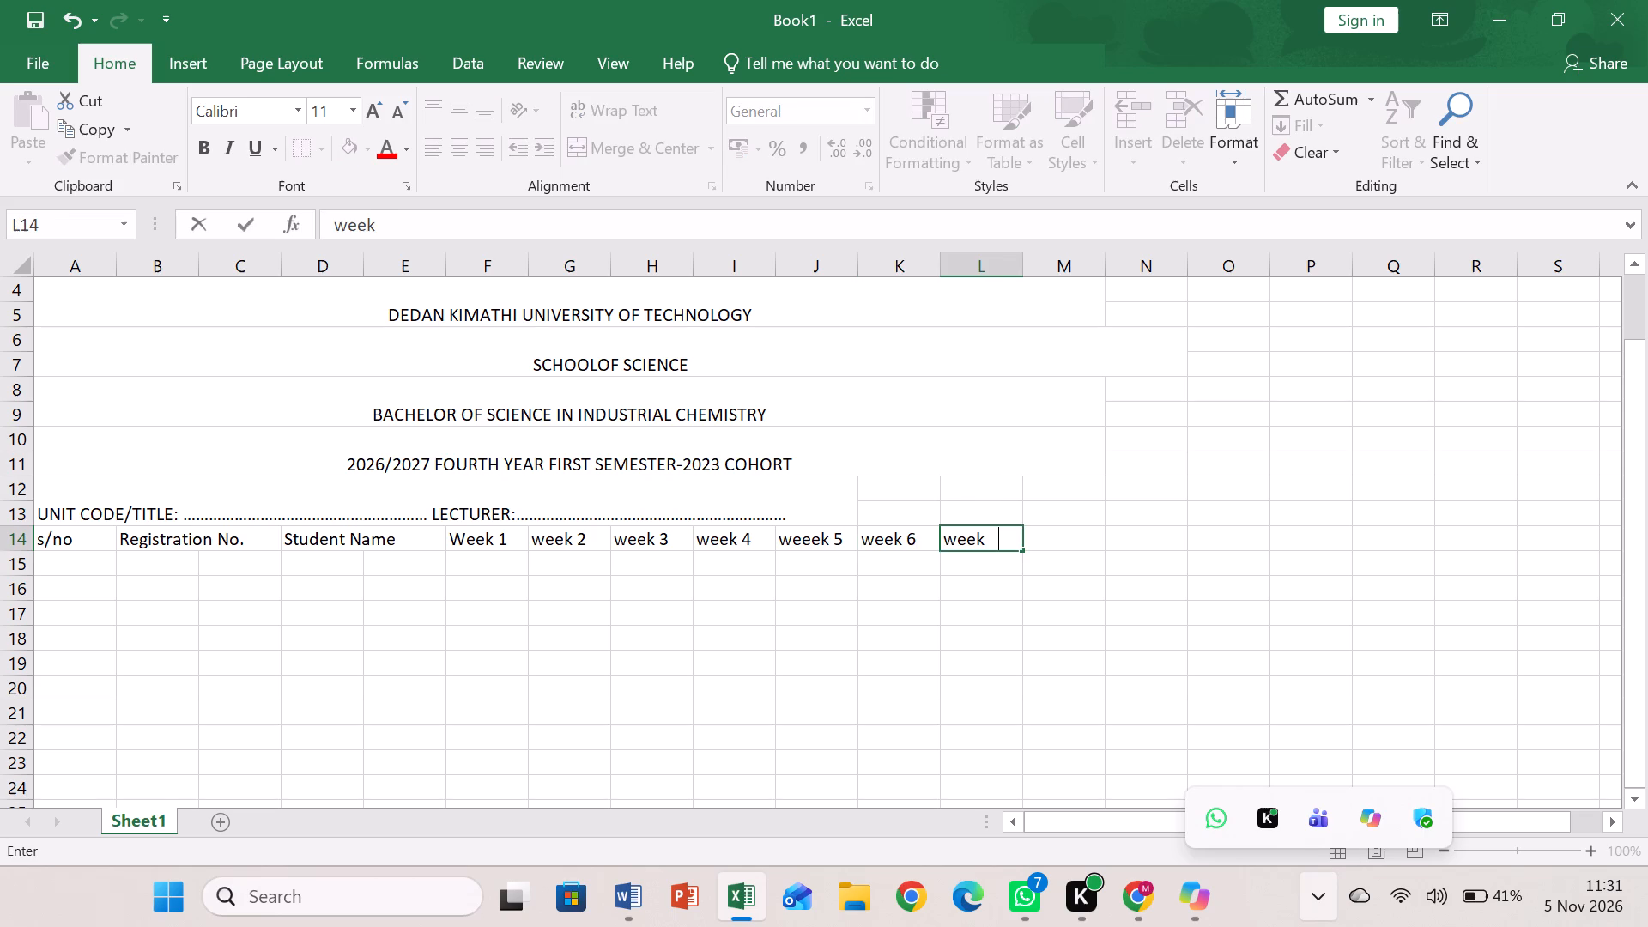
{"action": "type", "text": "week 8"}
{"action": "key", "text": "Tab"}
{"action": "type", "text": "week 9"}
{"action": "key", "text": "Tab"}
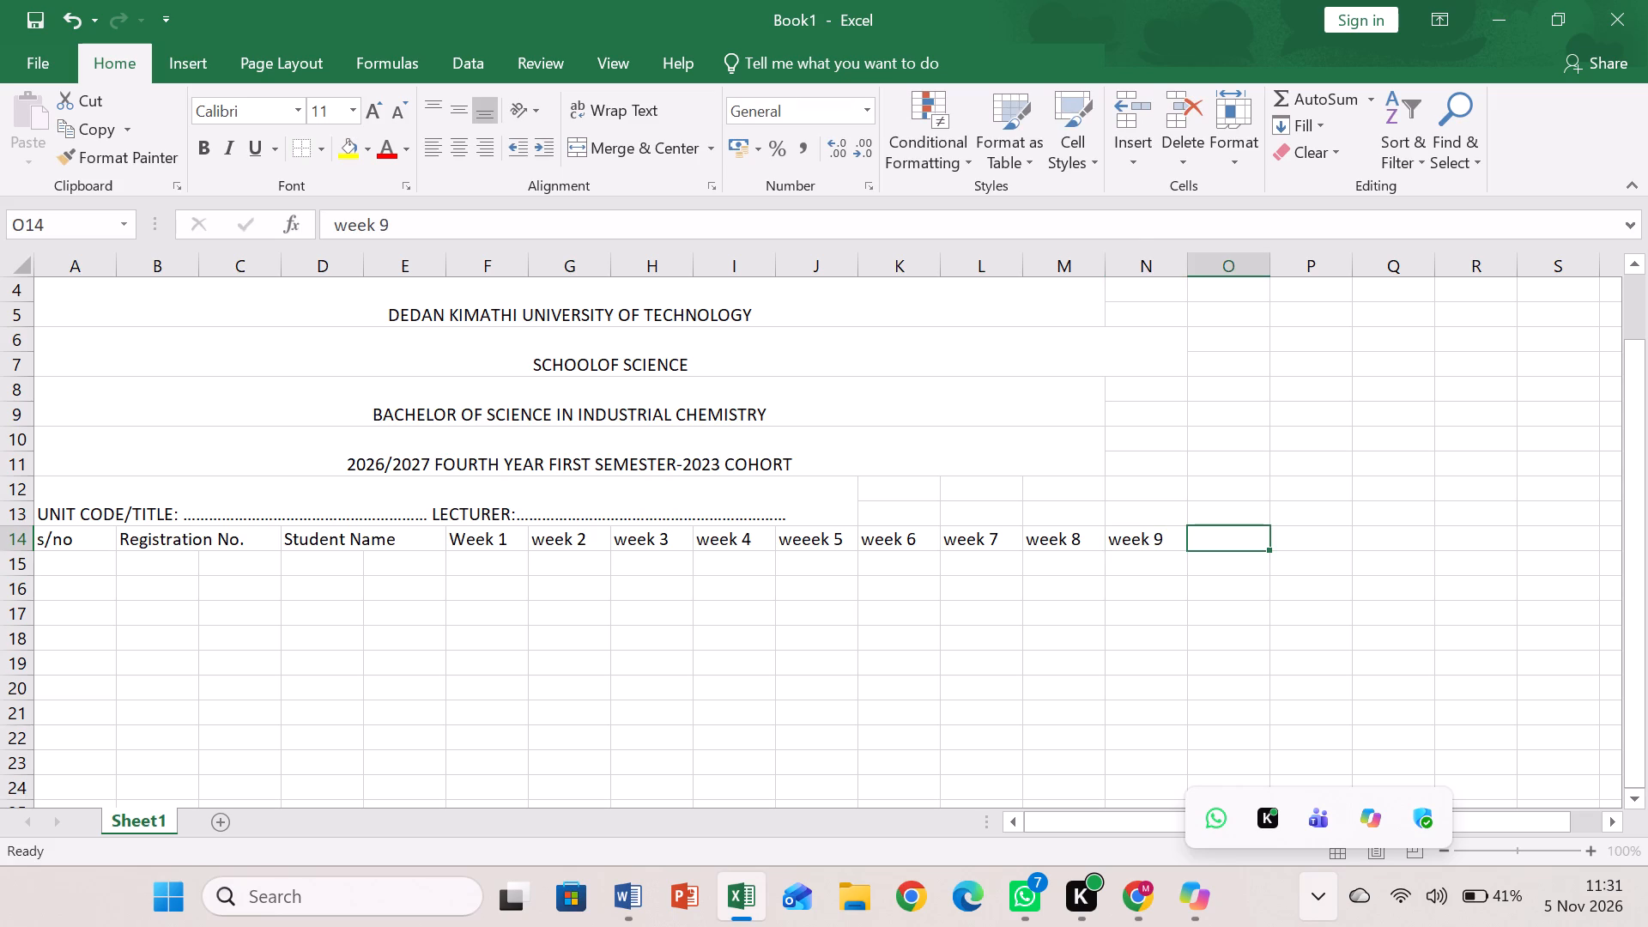
Complete the weekly headers in O14:Q14 with "week 10", "week 11" and "week 12".
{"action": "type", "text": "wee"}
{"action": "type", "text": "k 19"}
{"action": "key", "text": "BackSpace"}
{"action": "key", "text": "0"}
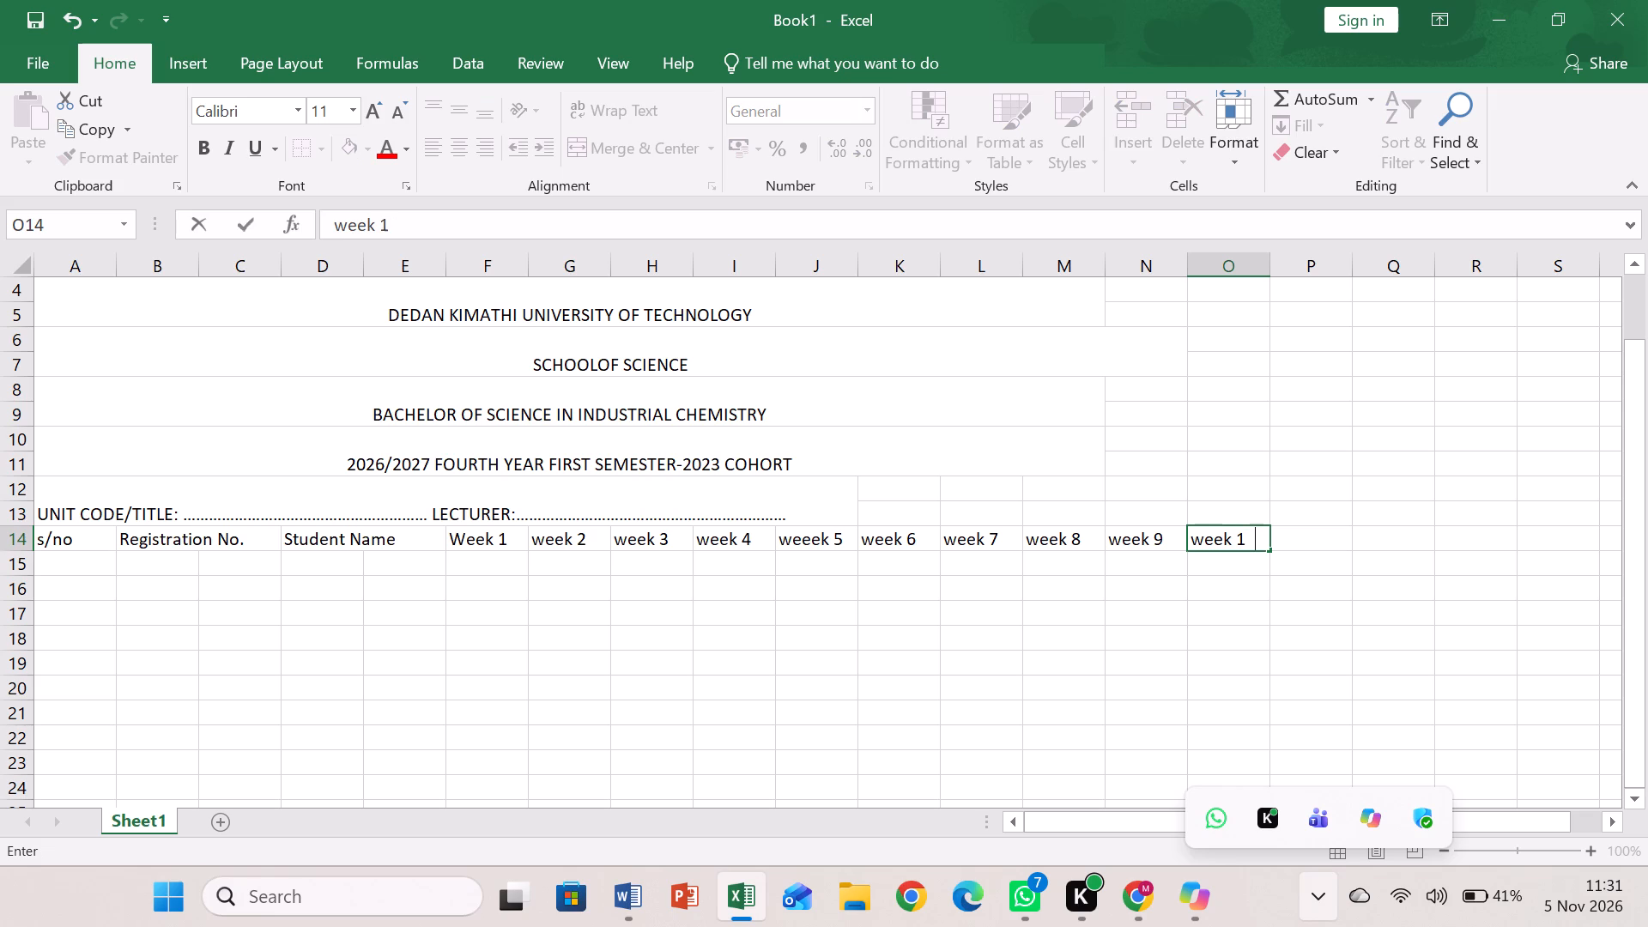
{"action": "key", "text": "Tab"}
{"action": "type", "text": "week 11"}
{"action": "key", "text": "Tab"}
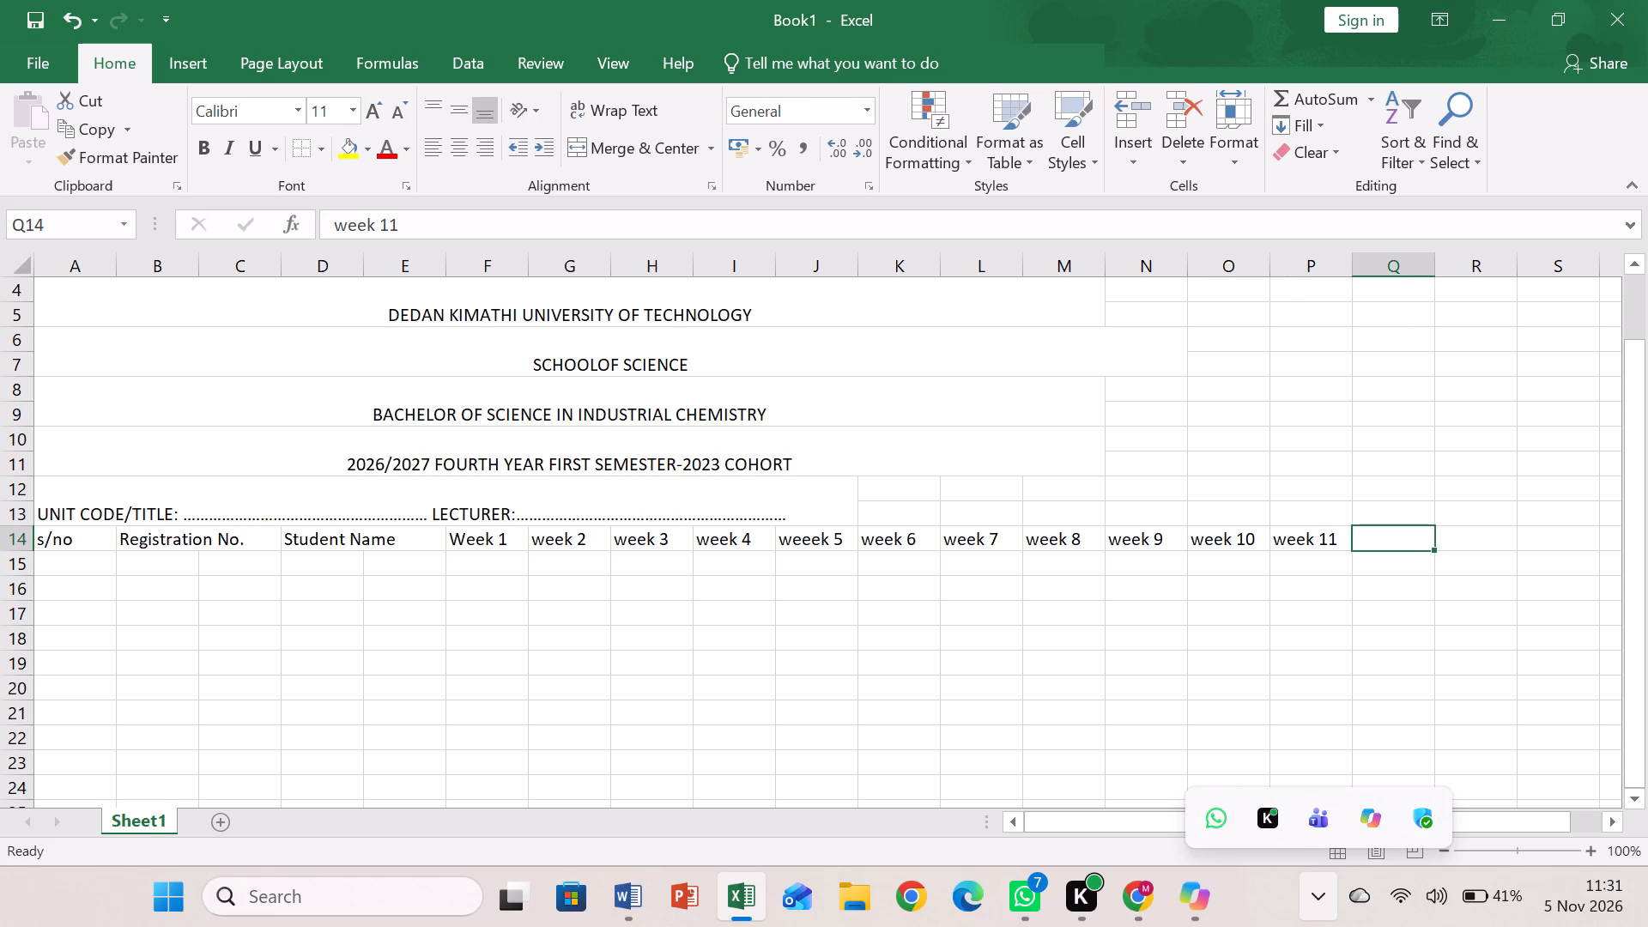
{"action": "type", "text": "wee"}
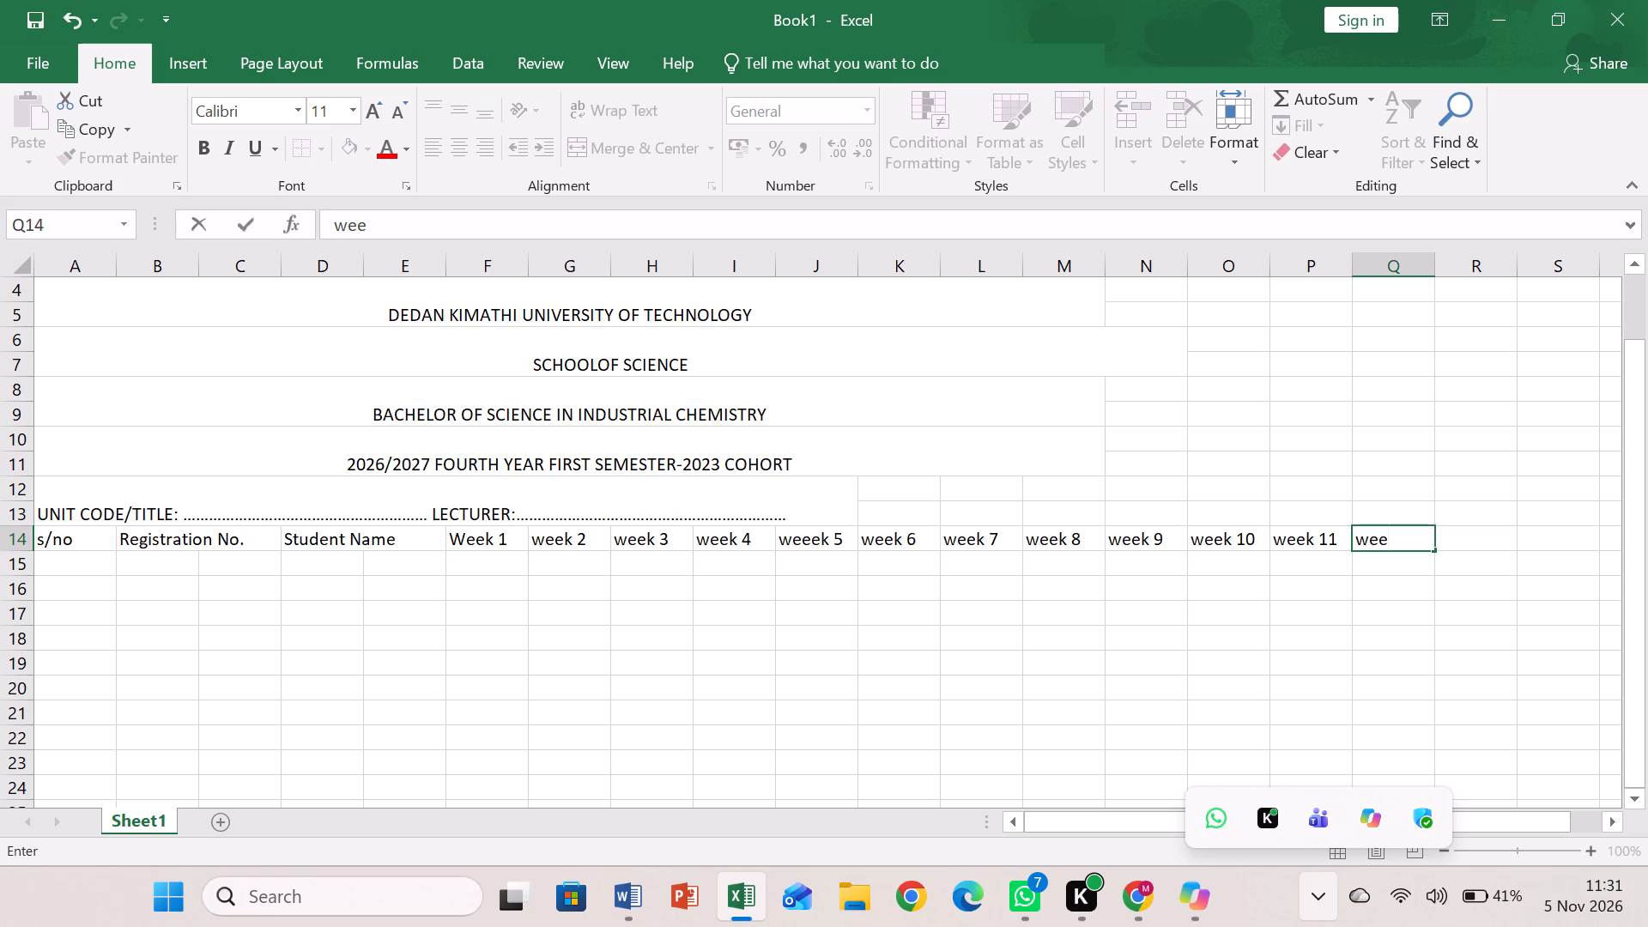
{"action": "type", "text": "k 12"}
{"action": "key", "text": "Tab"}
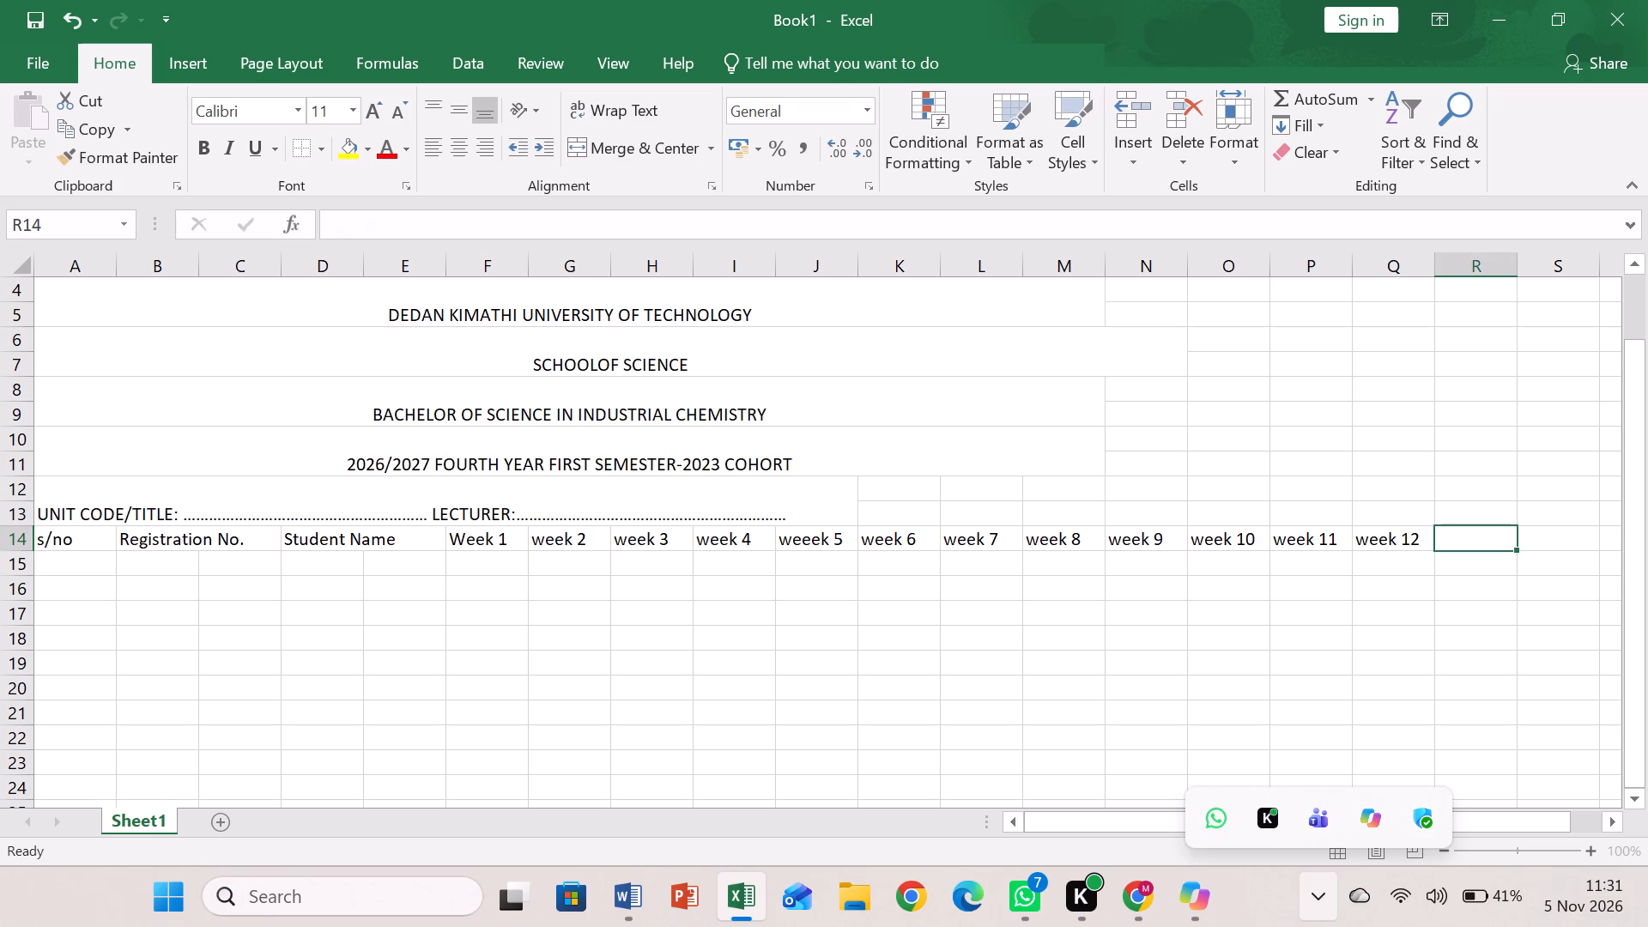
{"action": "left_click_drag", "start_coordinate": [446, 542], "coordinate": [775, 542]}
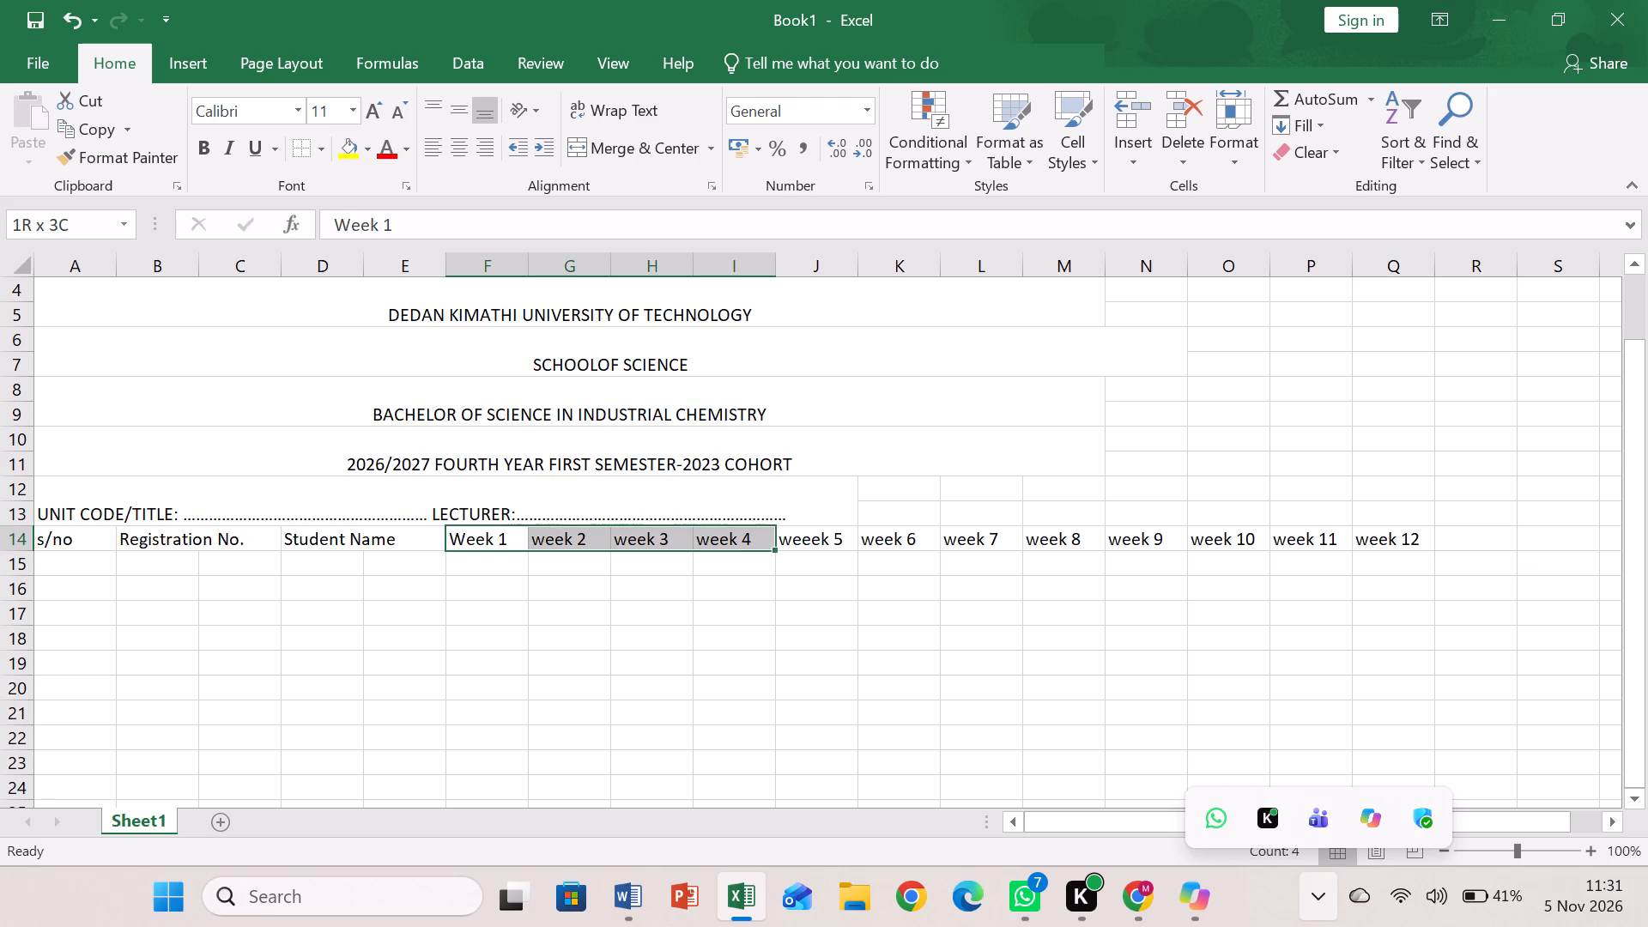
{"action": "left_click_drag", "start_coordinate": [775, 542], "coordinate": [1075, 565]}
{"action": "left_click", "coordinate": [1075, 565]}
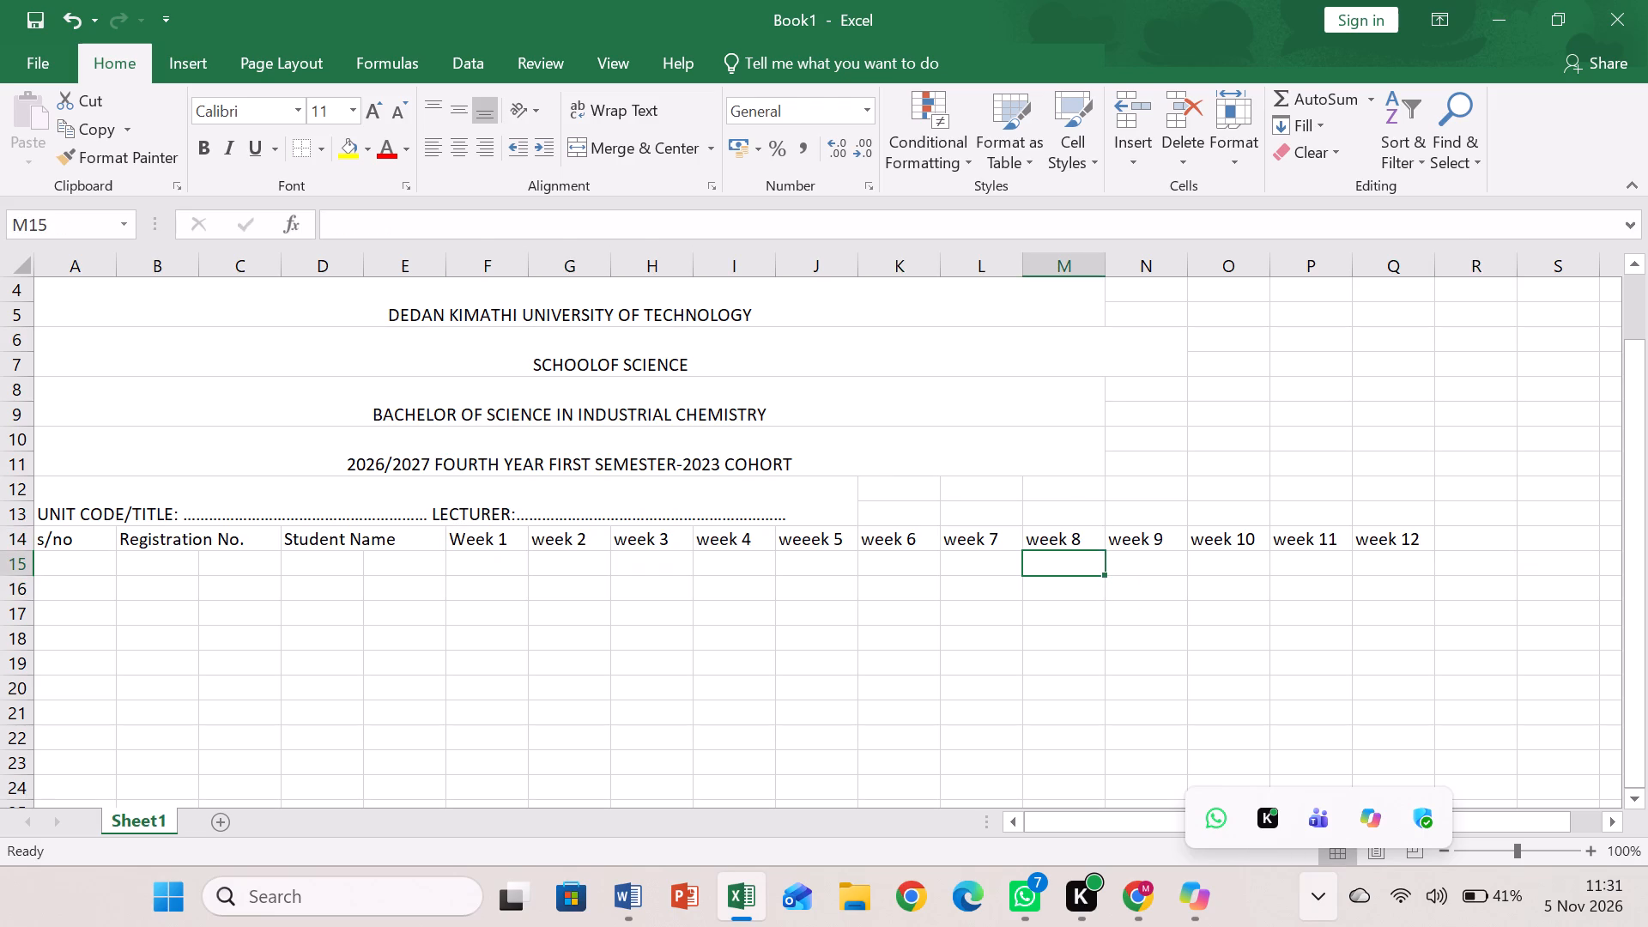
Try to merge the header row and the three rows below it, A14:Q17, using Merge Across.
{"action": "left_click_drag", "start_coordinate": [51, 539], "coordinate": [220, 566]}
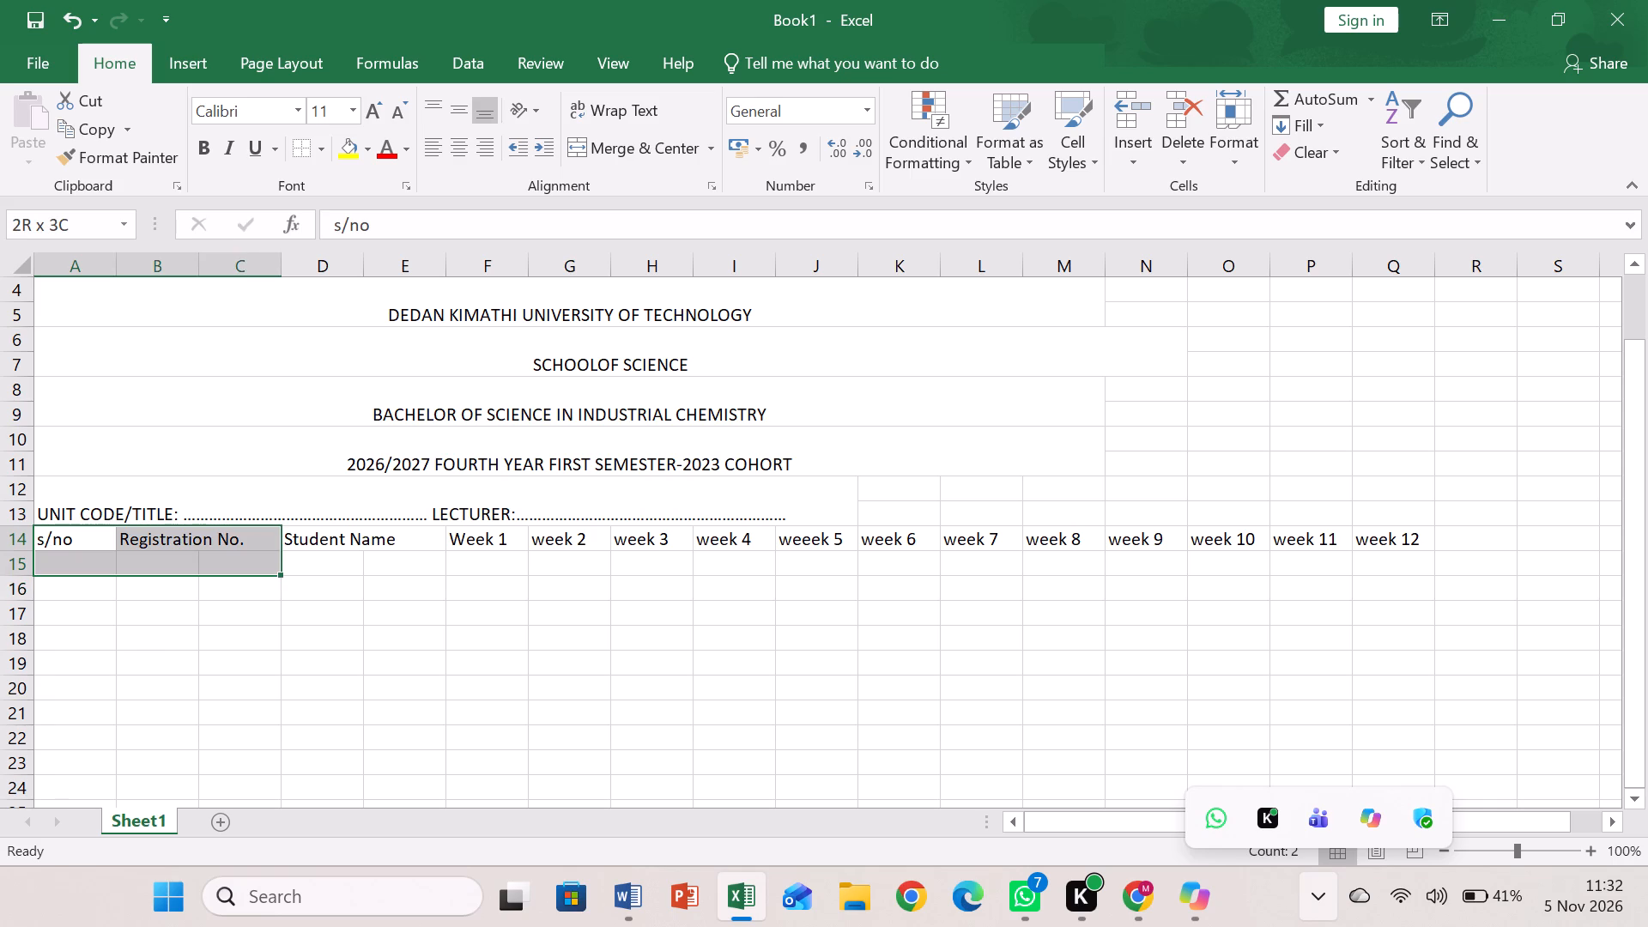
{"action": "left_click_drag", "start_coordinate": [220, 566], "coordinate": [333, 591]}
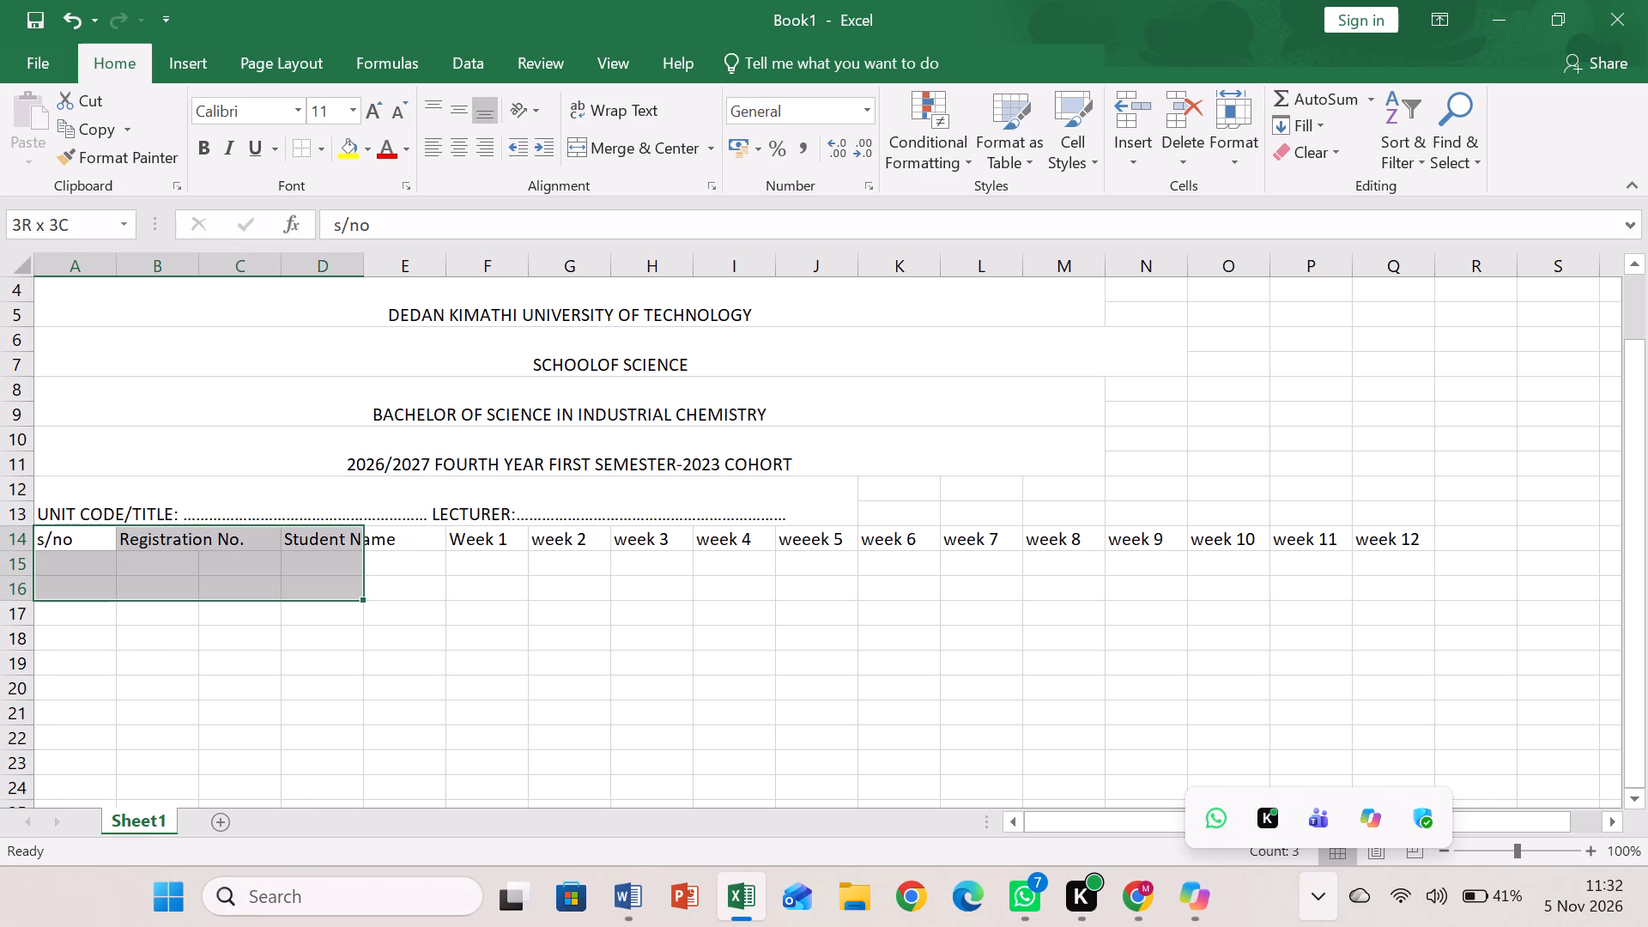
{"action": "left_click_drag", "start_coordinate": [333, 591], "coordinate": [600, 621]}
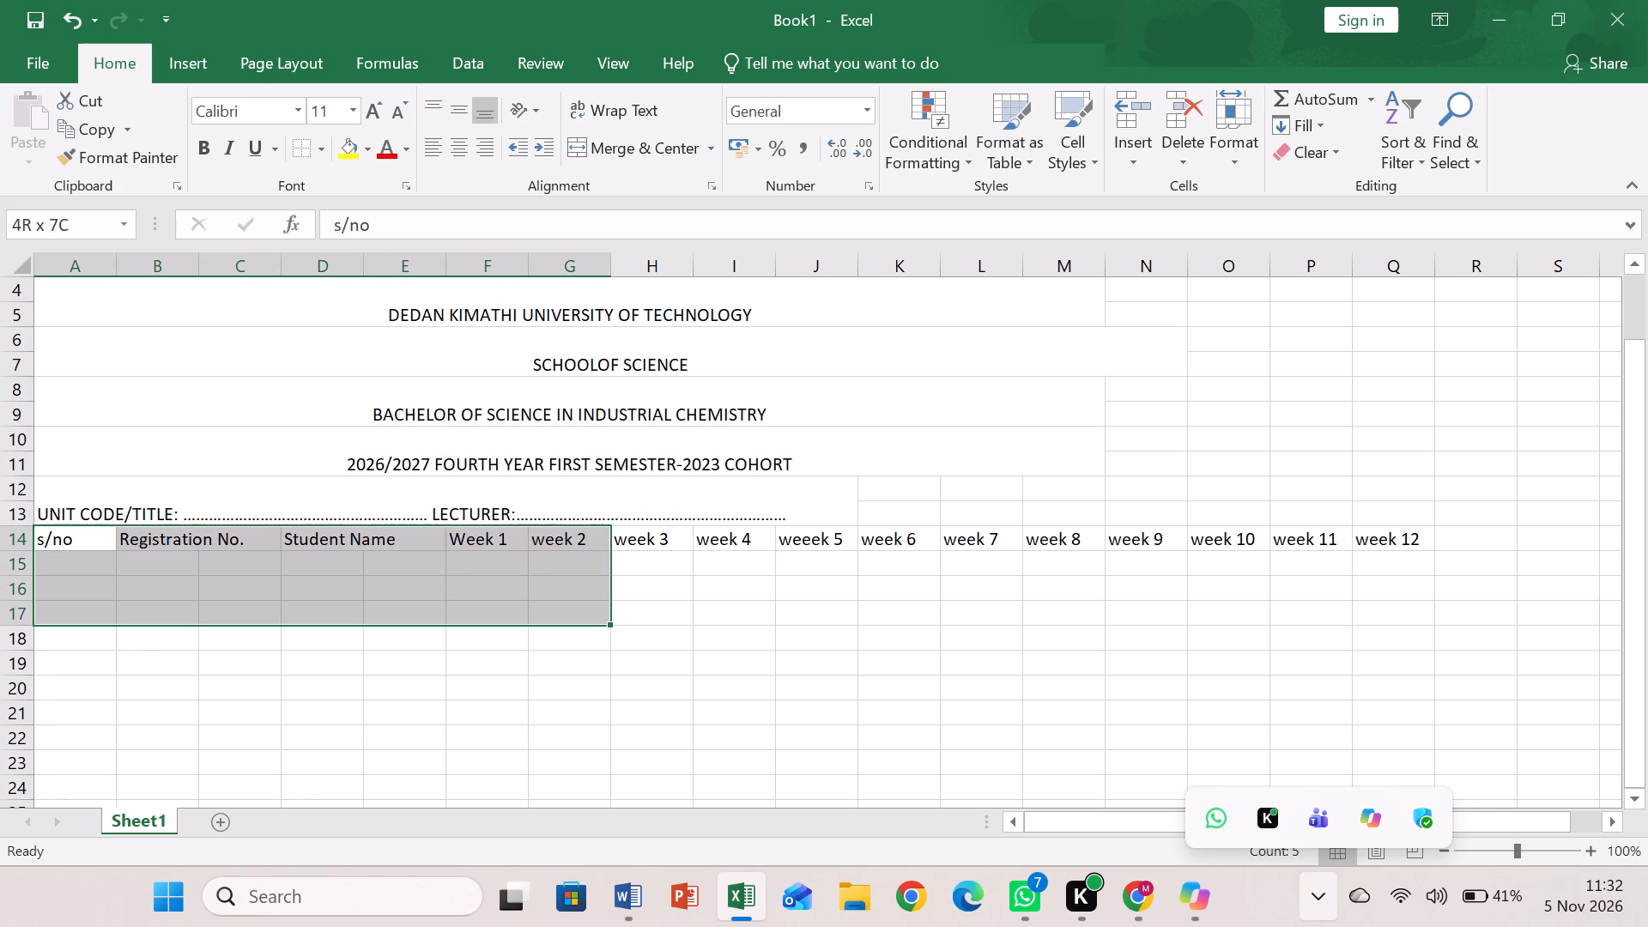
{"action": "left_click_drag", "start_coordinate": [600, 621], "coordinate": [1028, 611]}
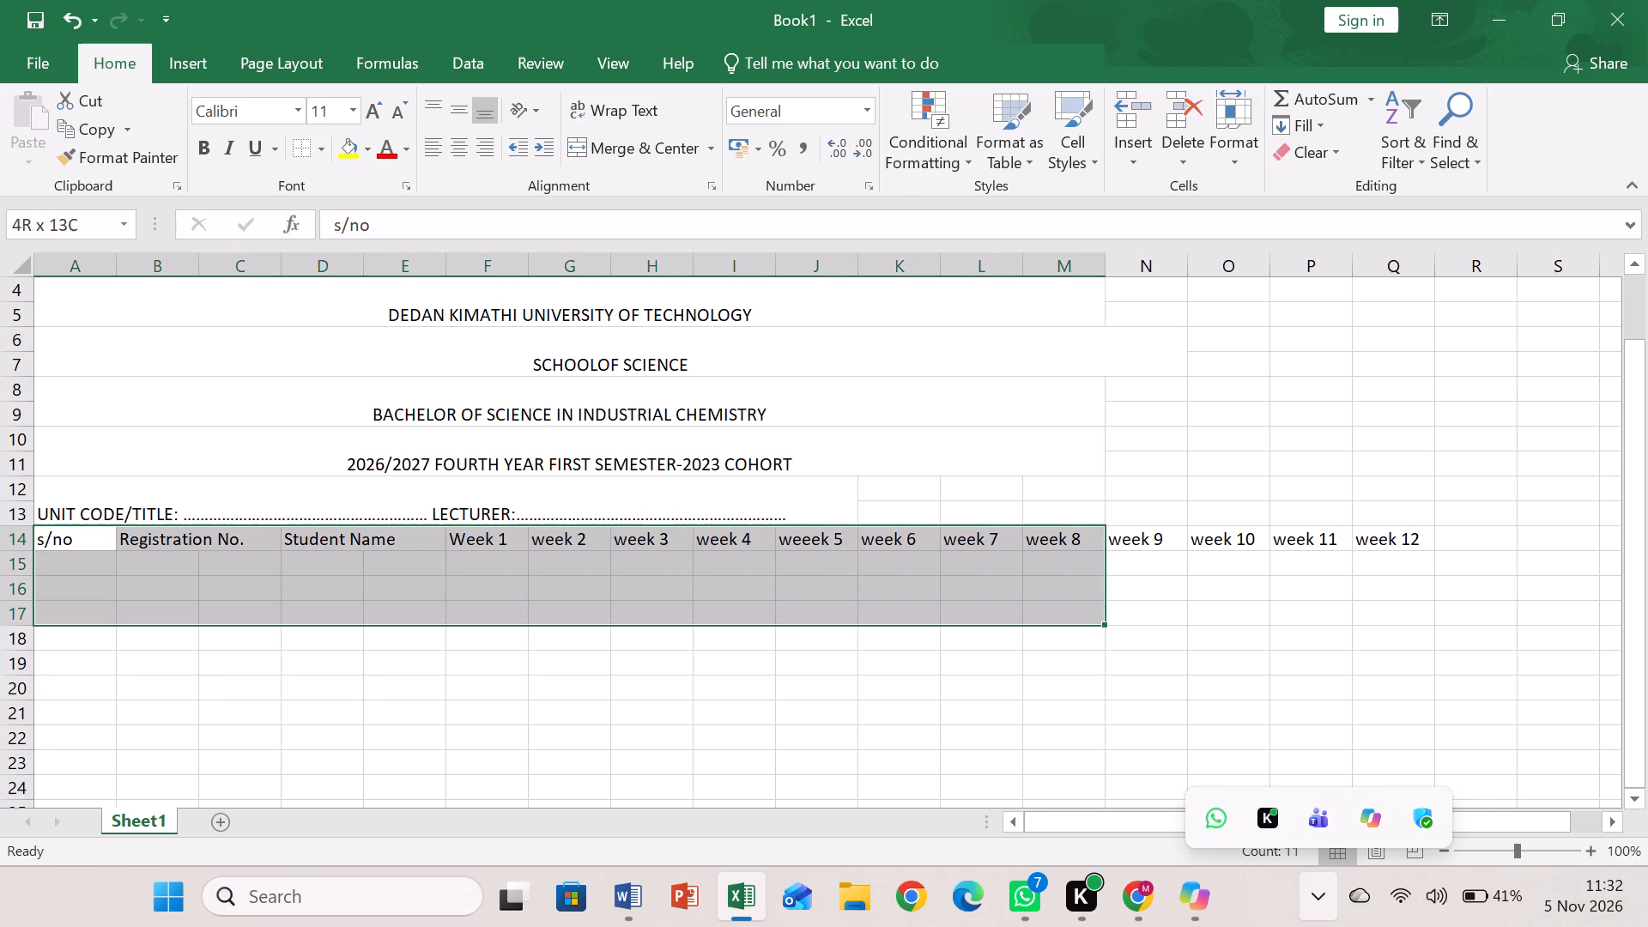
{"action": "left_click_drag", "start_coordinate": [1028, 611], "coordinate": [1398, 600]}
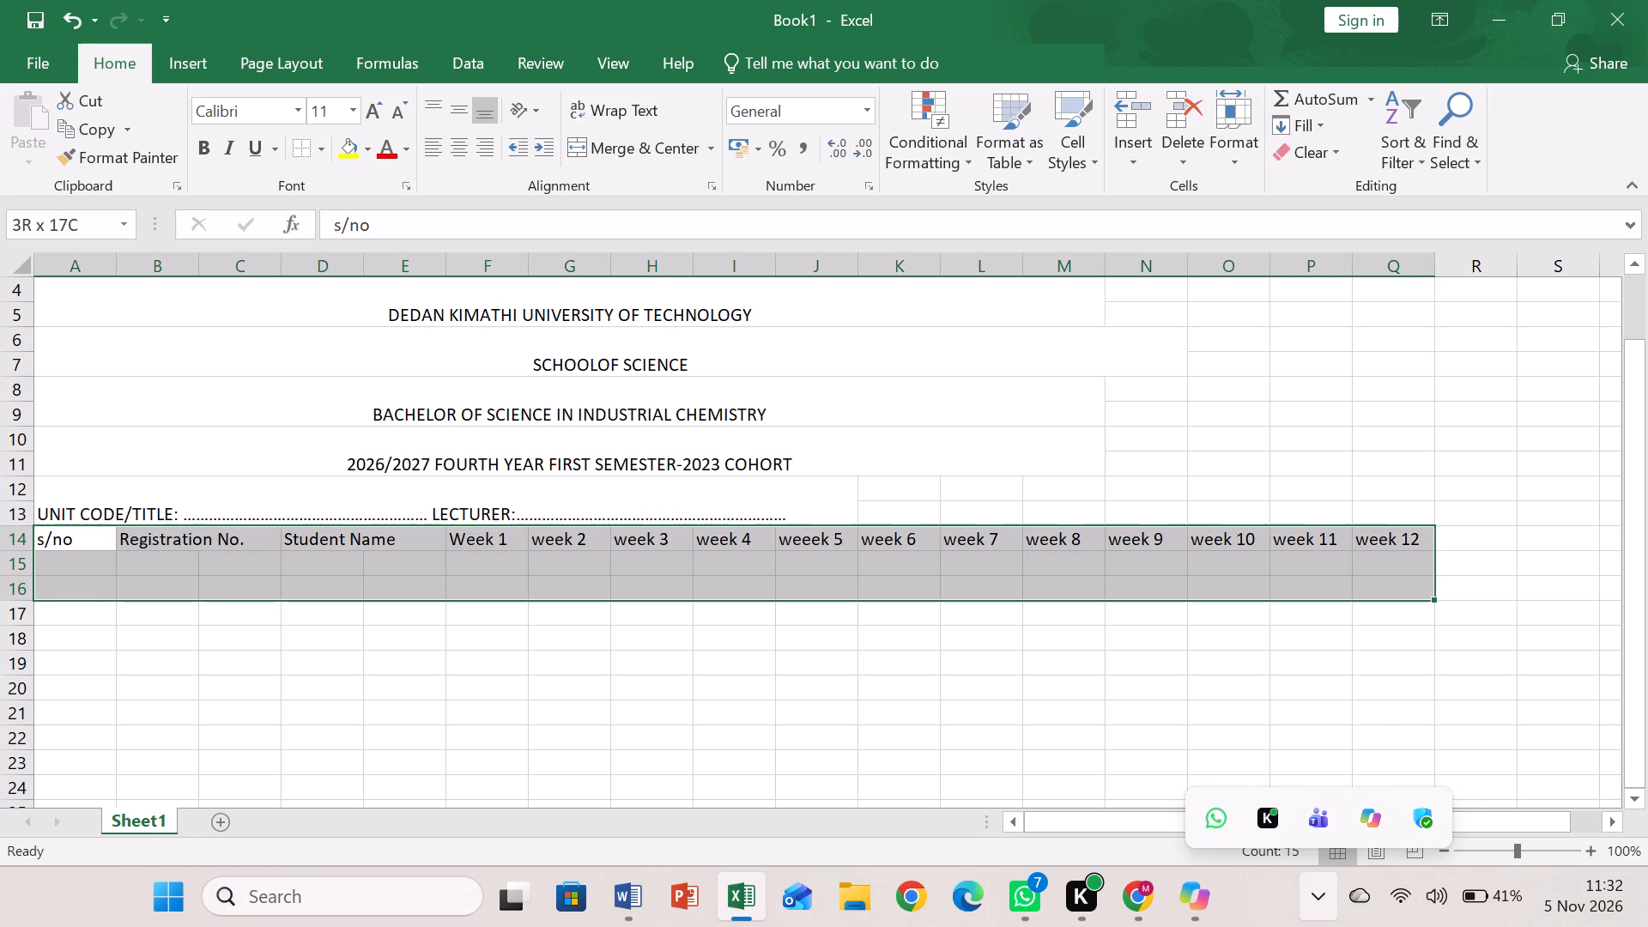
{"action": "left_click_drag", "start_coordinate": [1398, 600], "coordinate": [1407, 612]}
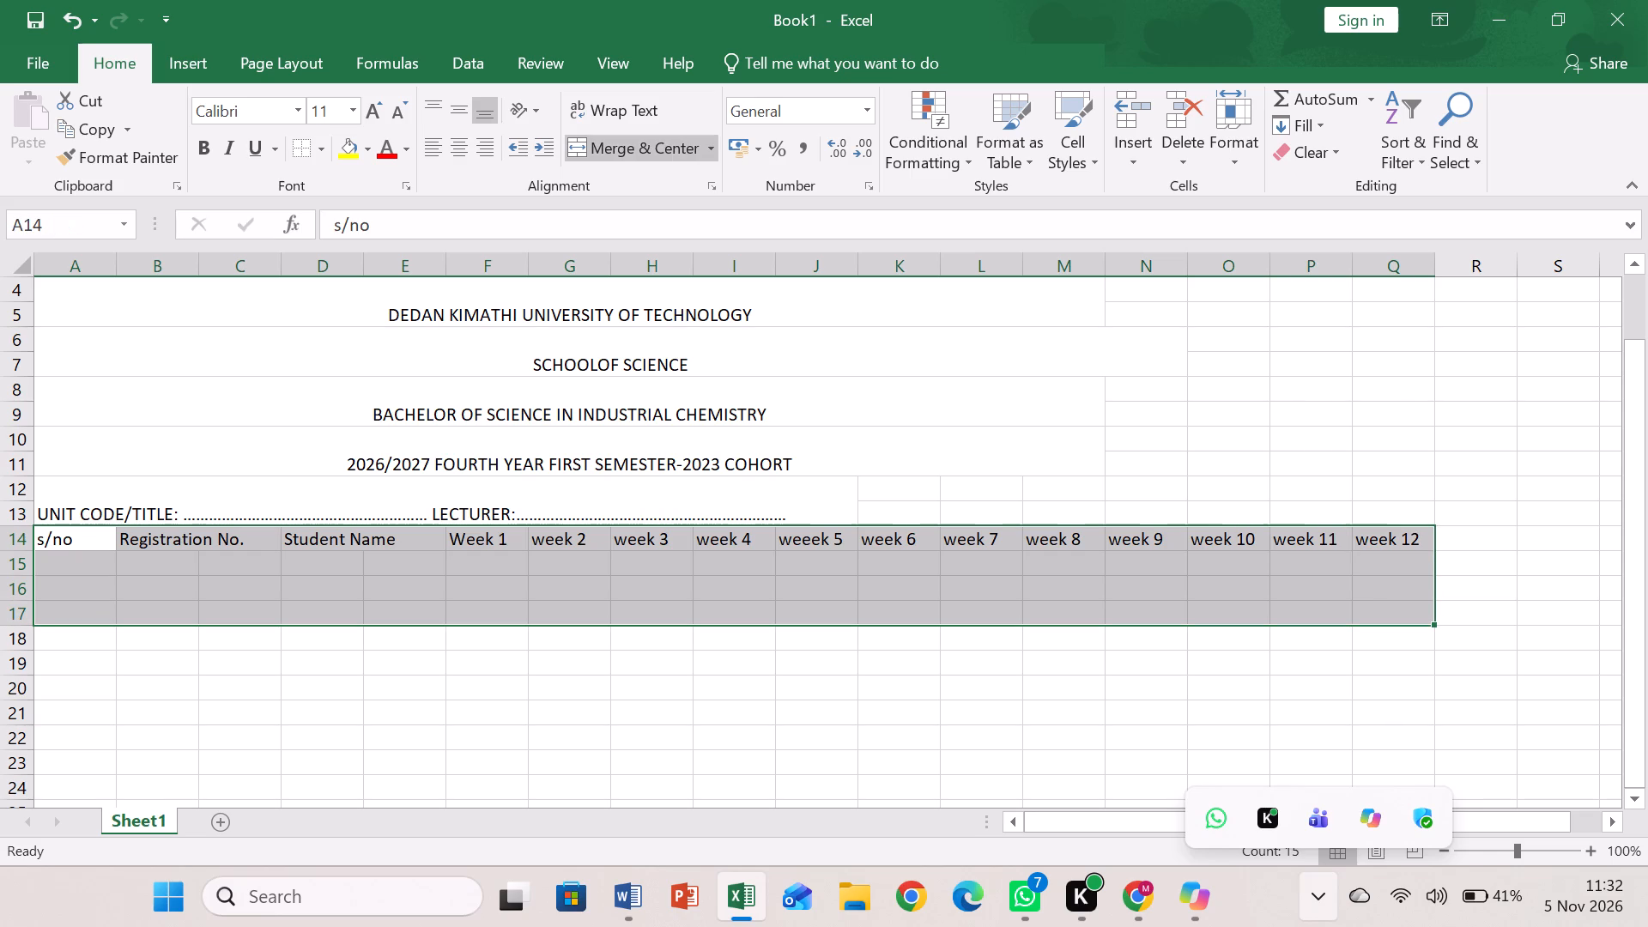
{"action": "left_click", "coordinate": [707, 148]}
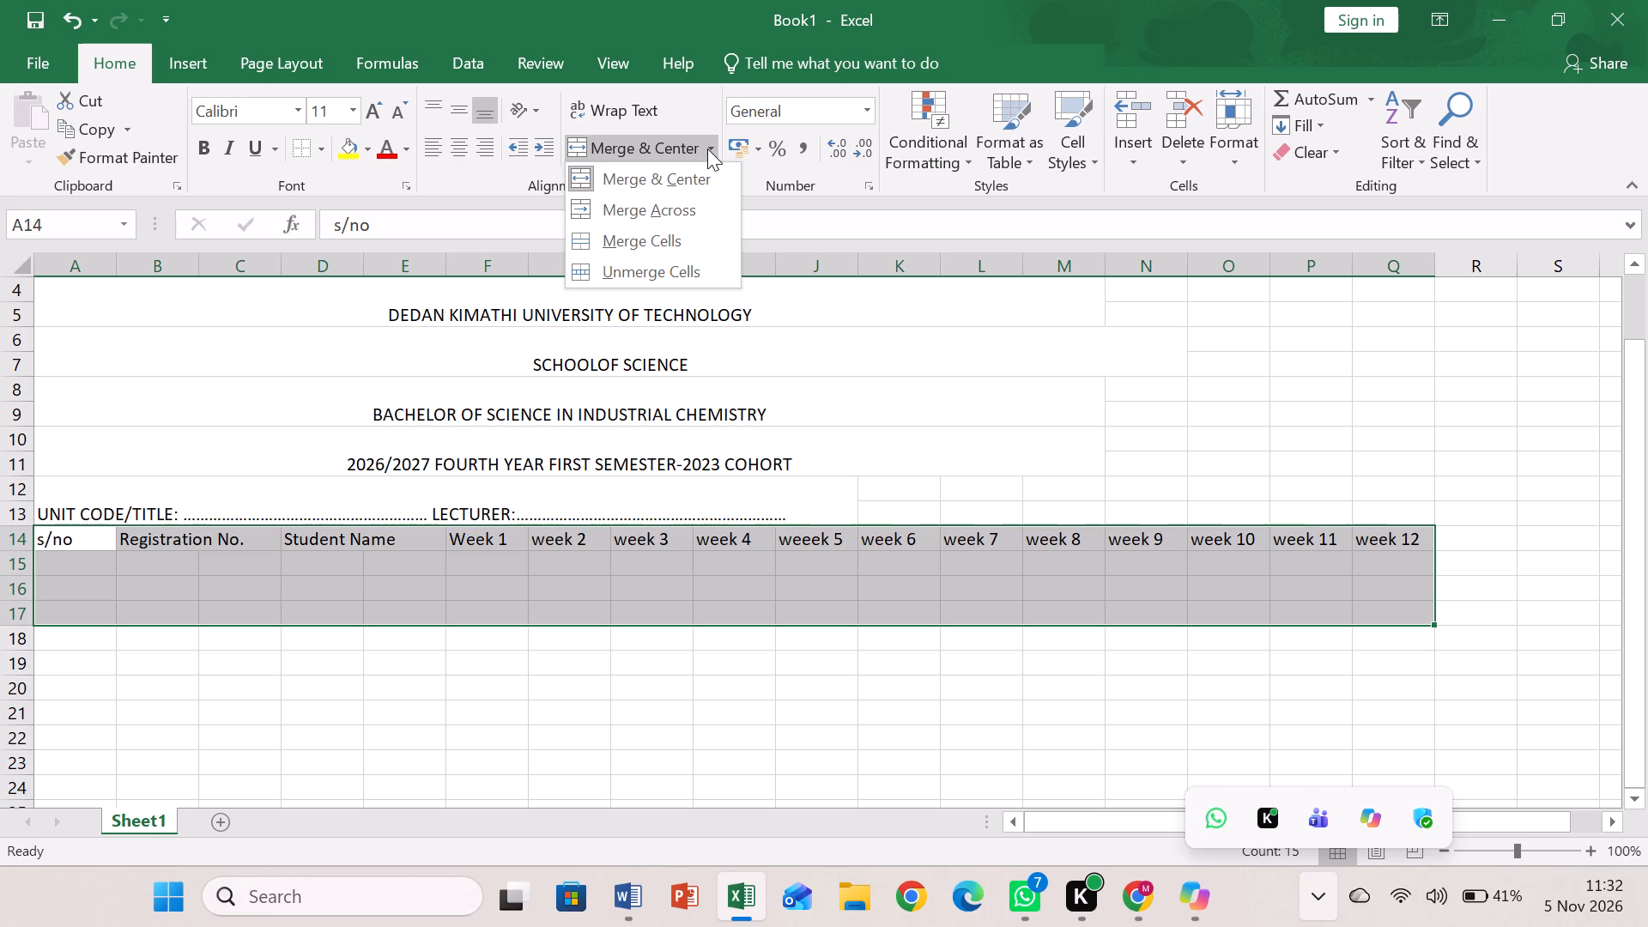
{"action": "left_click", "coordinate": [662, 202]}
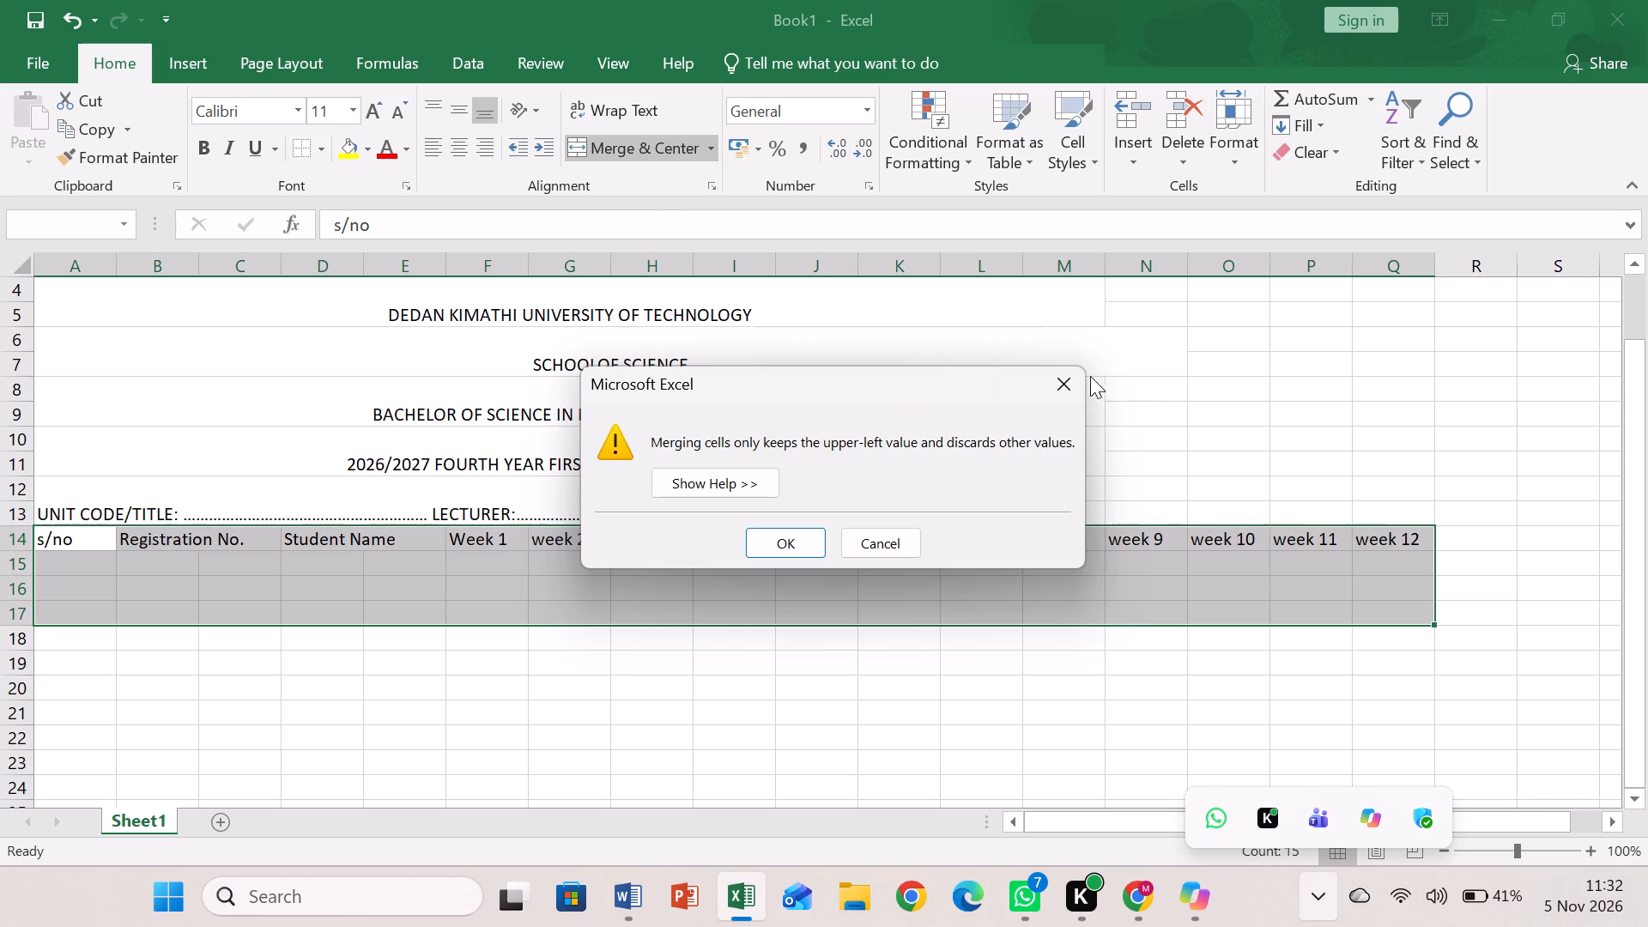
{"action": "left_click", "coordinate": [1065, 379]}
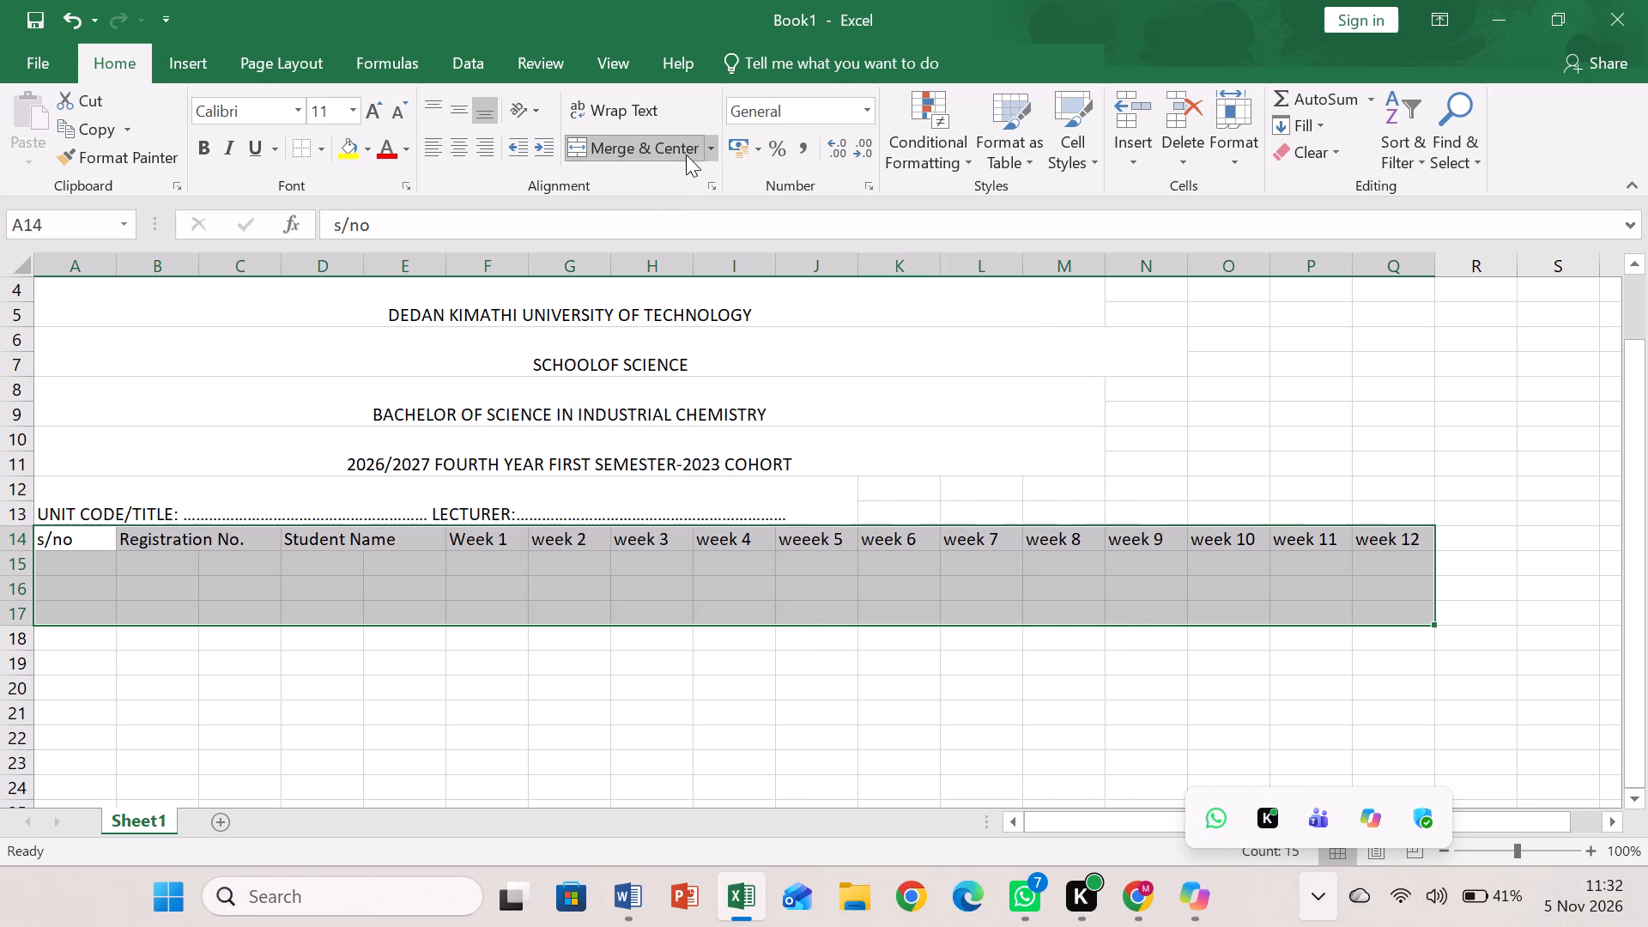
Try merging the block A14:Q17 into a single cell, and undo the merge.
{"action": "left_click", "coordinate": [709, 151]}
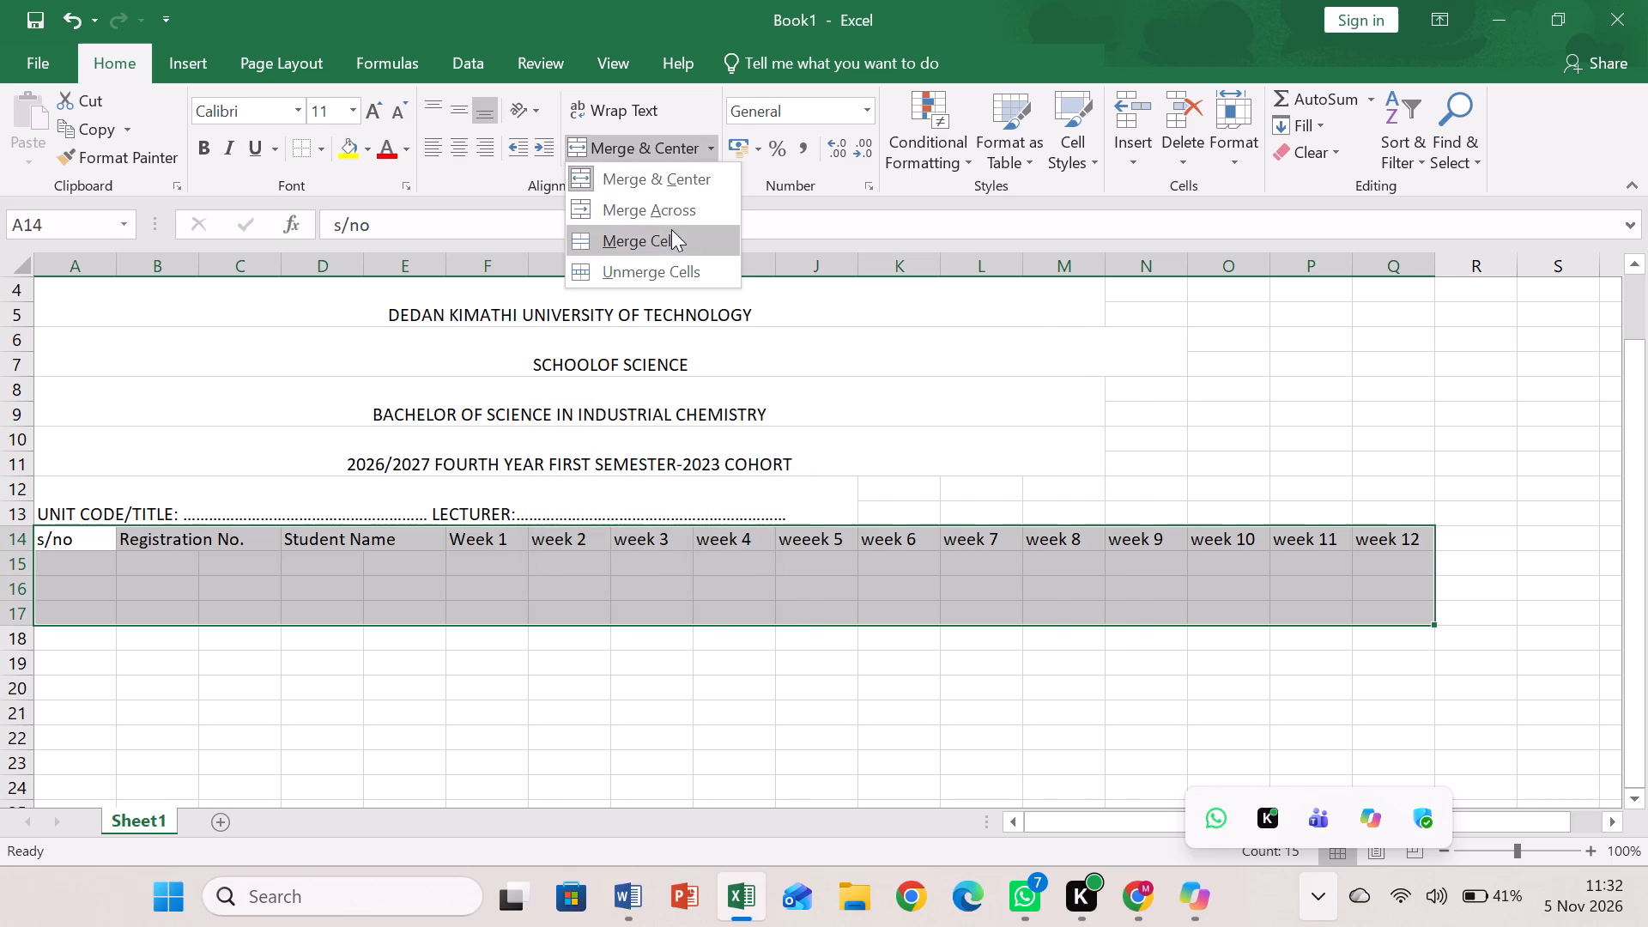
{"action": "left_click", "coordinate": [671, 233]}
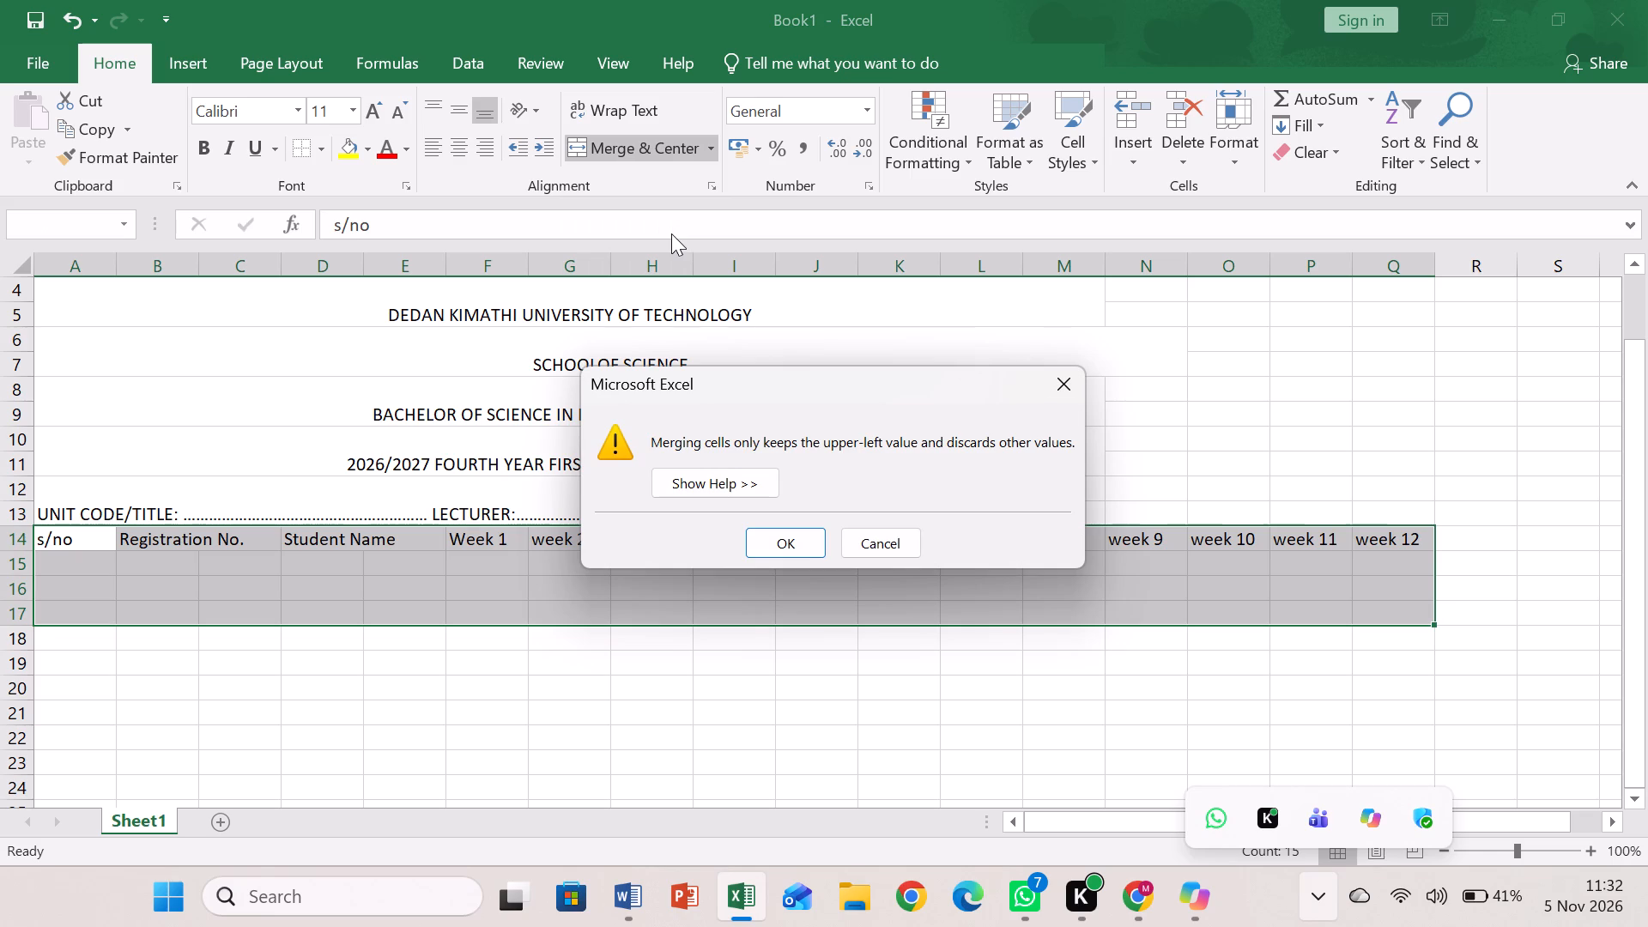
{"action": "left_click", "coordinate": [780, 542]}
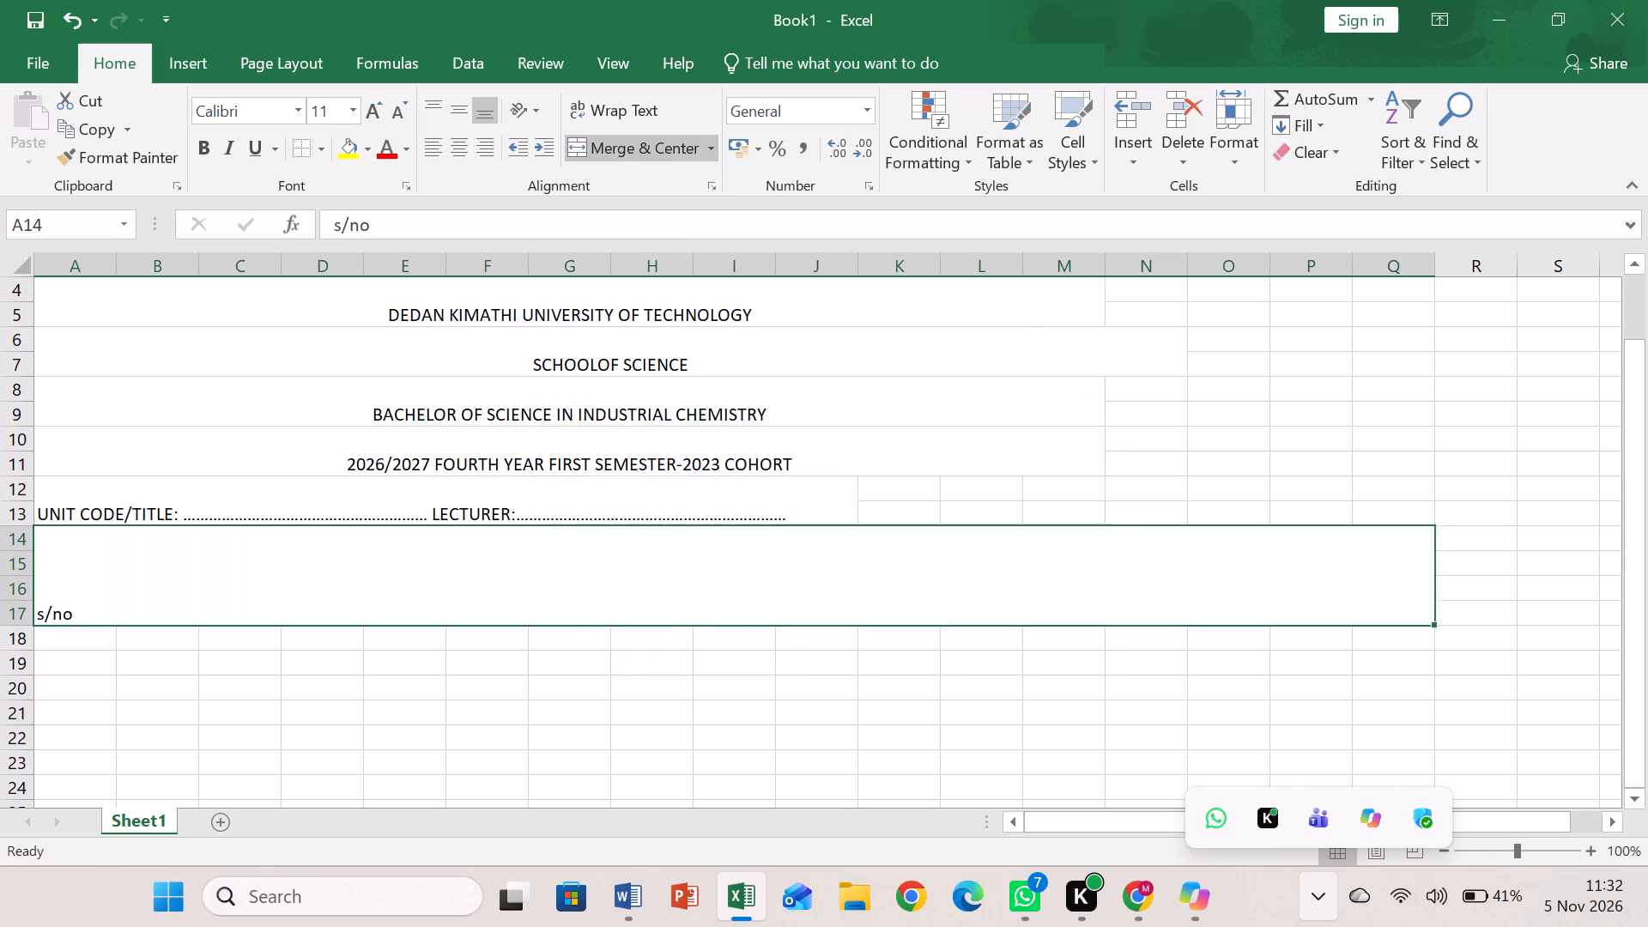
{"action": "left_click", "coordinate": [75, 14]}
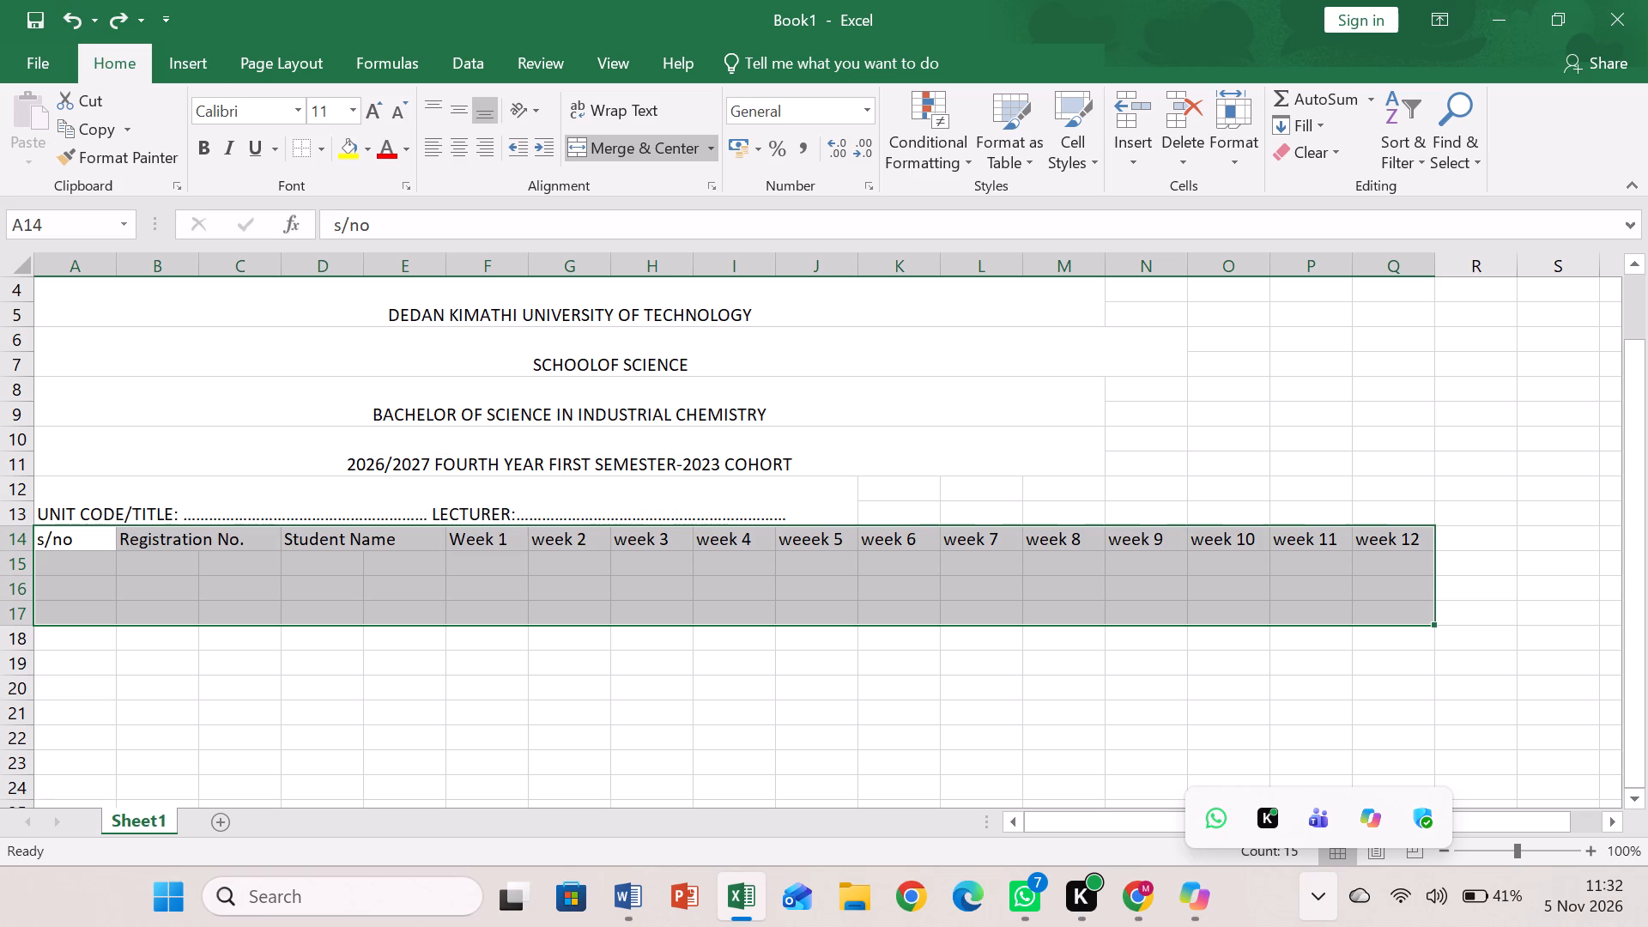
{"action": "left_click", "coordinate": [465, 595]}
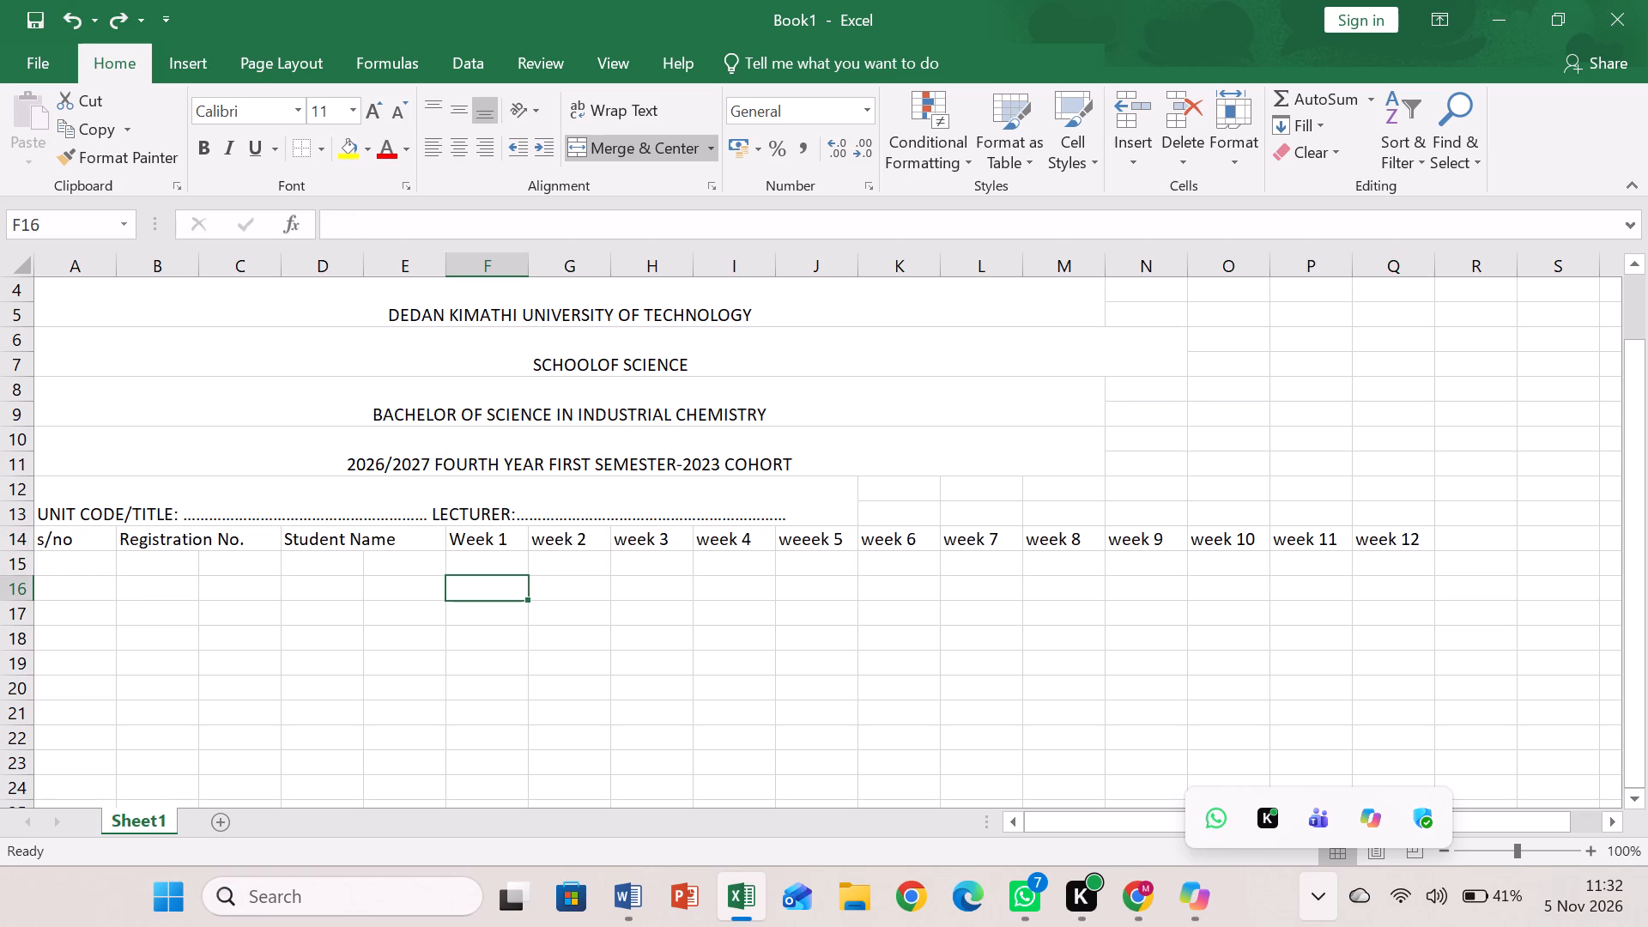
Rotate the text of the week headers in F14:Q14 upward with Rotate Text Up.
{"action": "left_click_drag", "start_coordinate": [461, 544], "coordinate": [573, 548]}
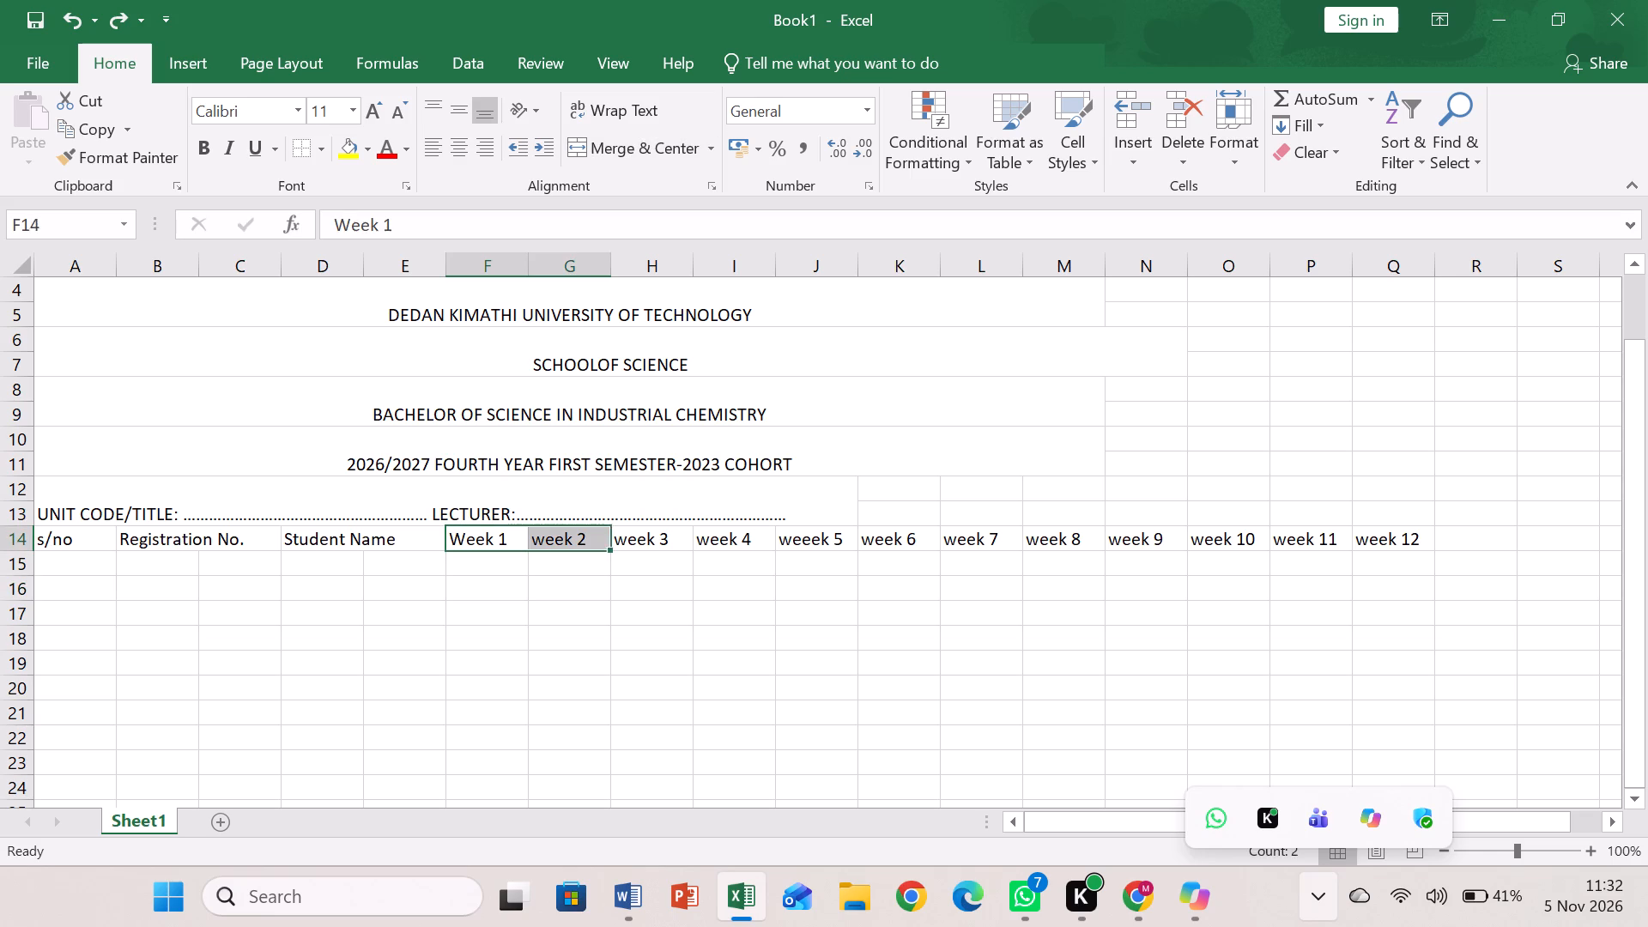
{"action": "left_click_drag", "start_coordinate": [573, 548], "coordinate": [982, 551]}
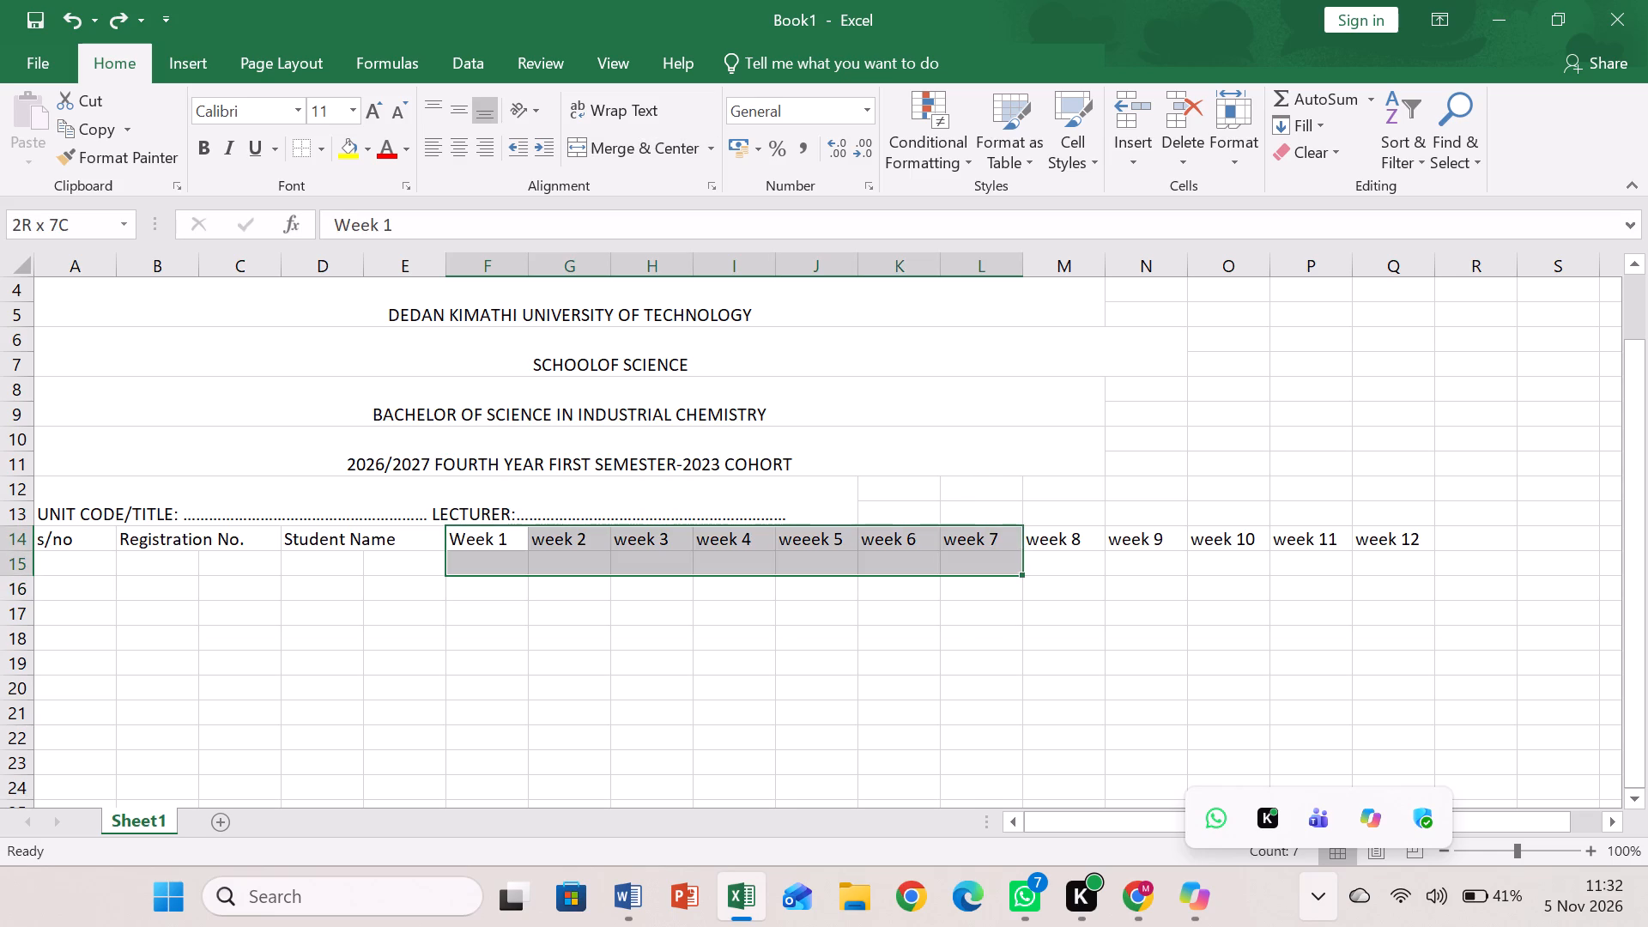
{"action": "left_click_drag", "start_coordinate": [982, 551], "coordinate": [1333, 549]}
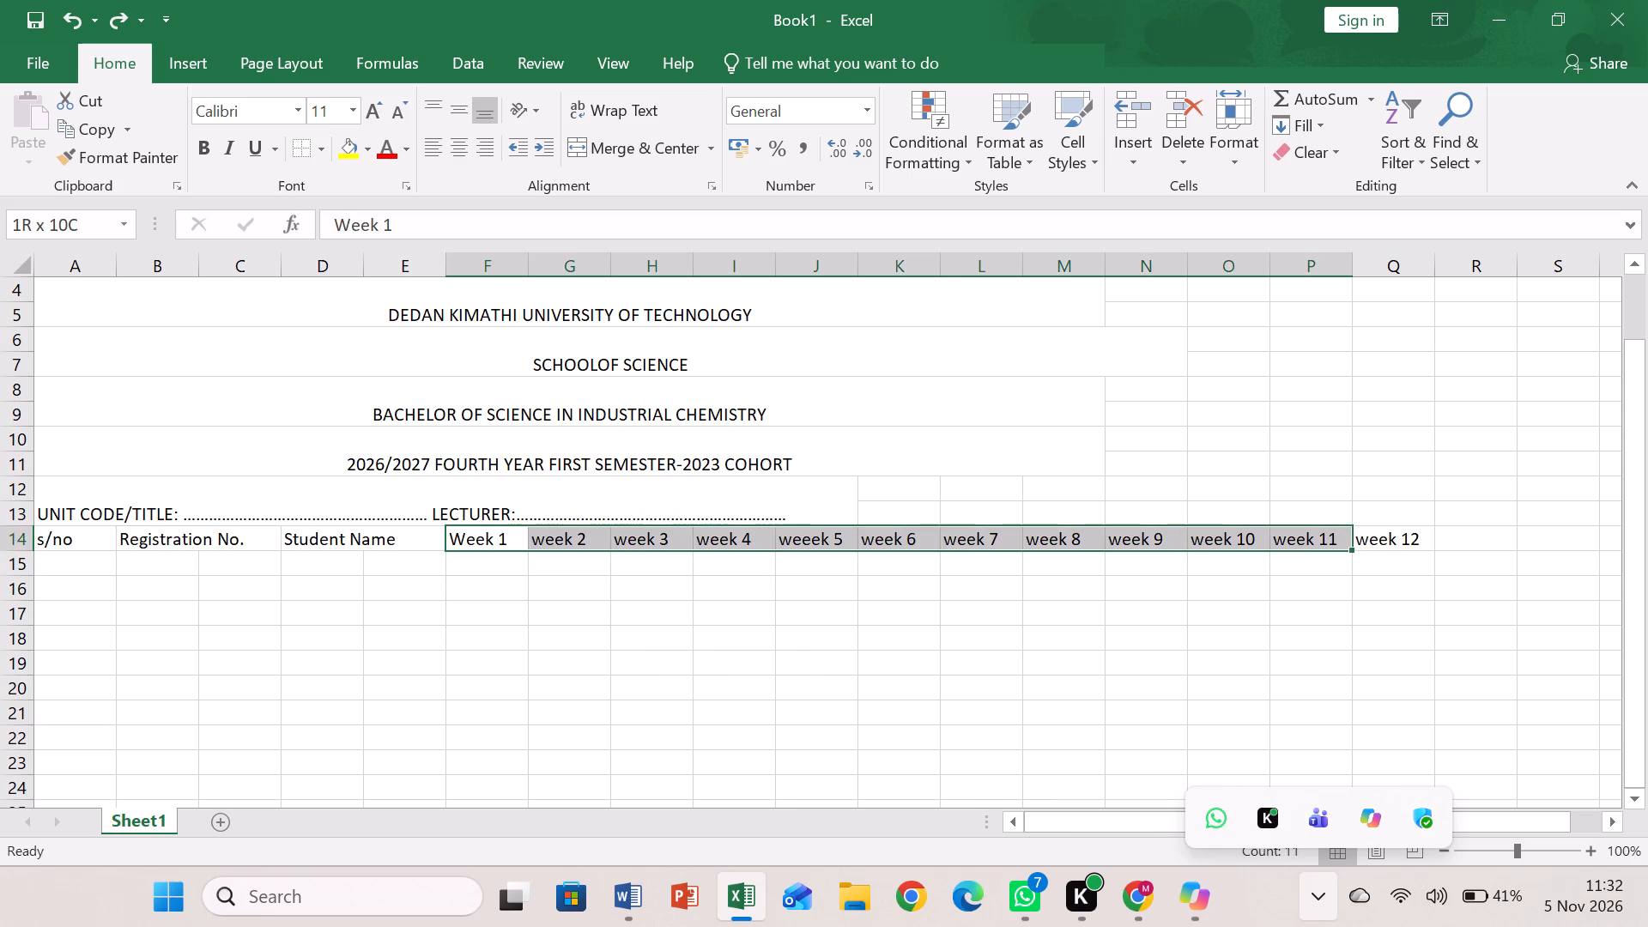
{"action": "left_click_drag", "start_coordinate": [1333, 549], "coordinate": [1400, 540]}
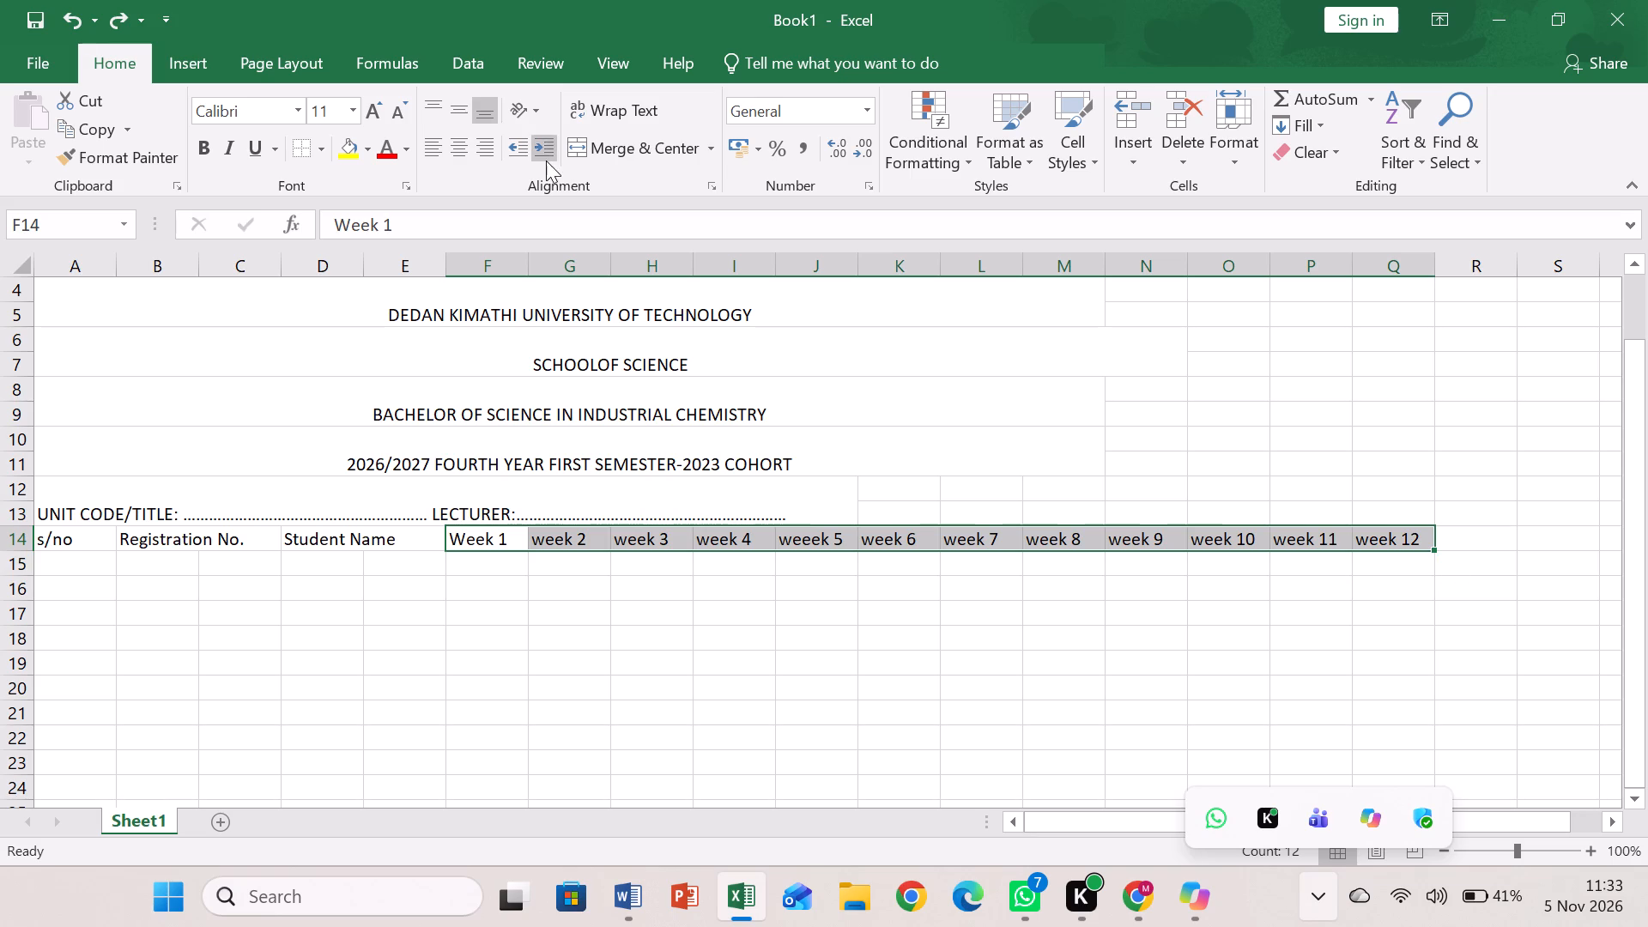
{"action": "left_click", "coordinate": [537, 106]}
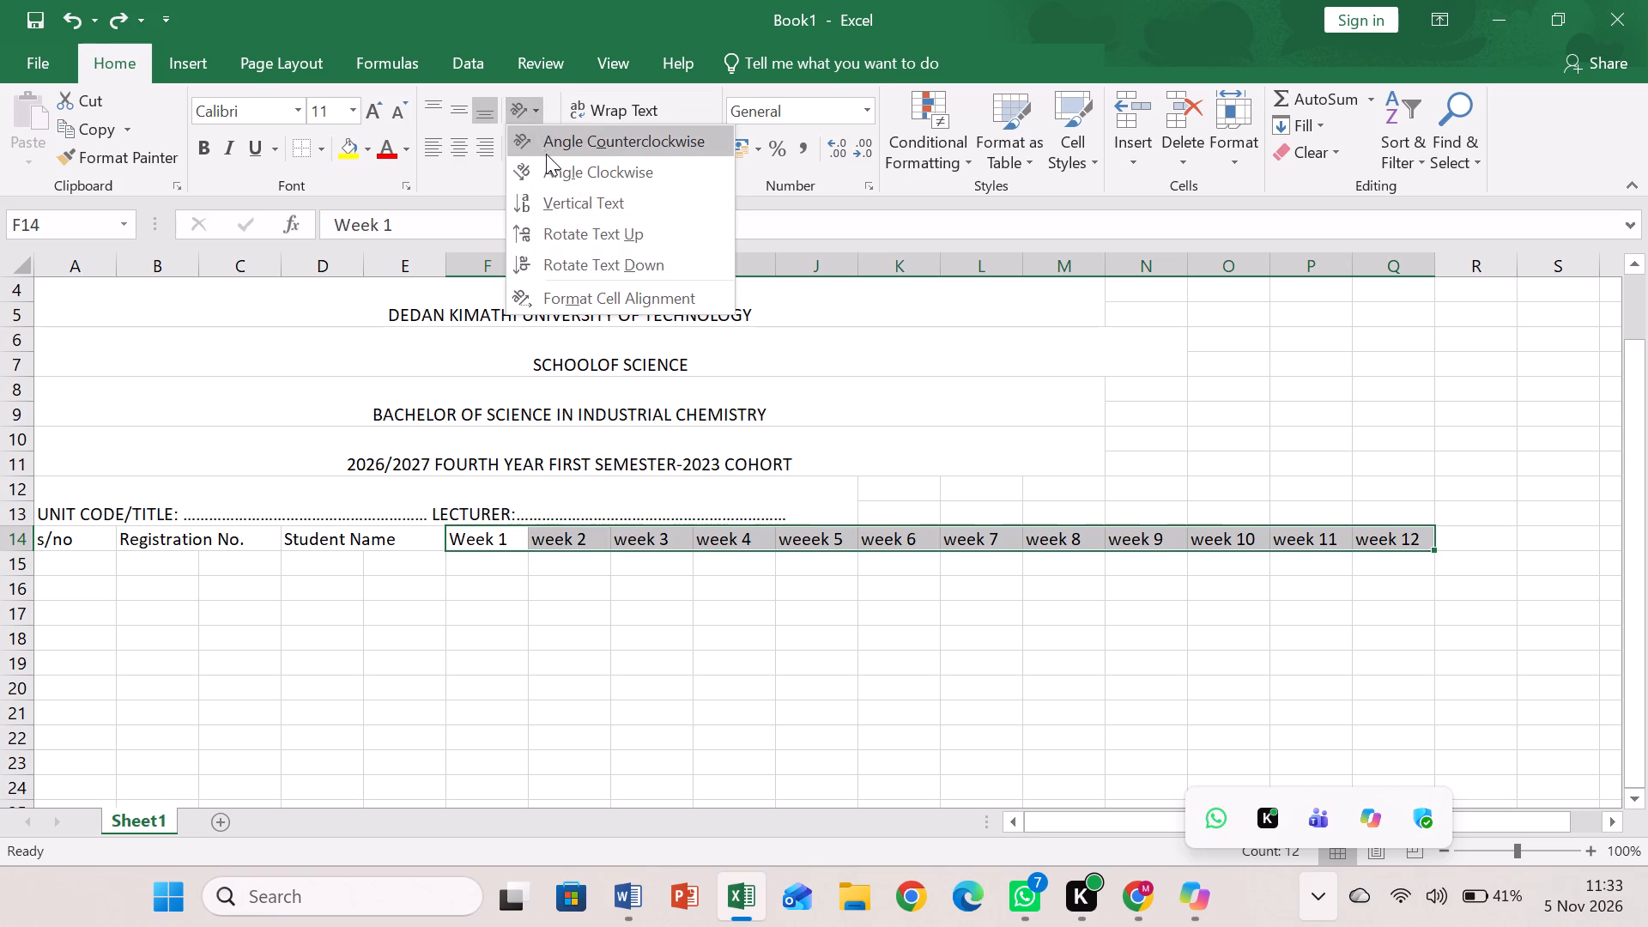
{"action": "left_click", "coordinate": [566, 224]}
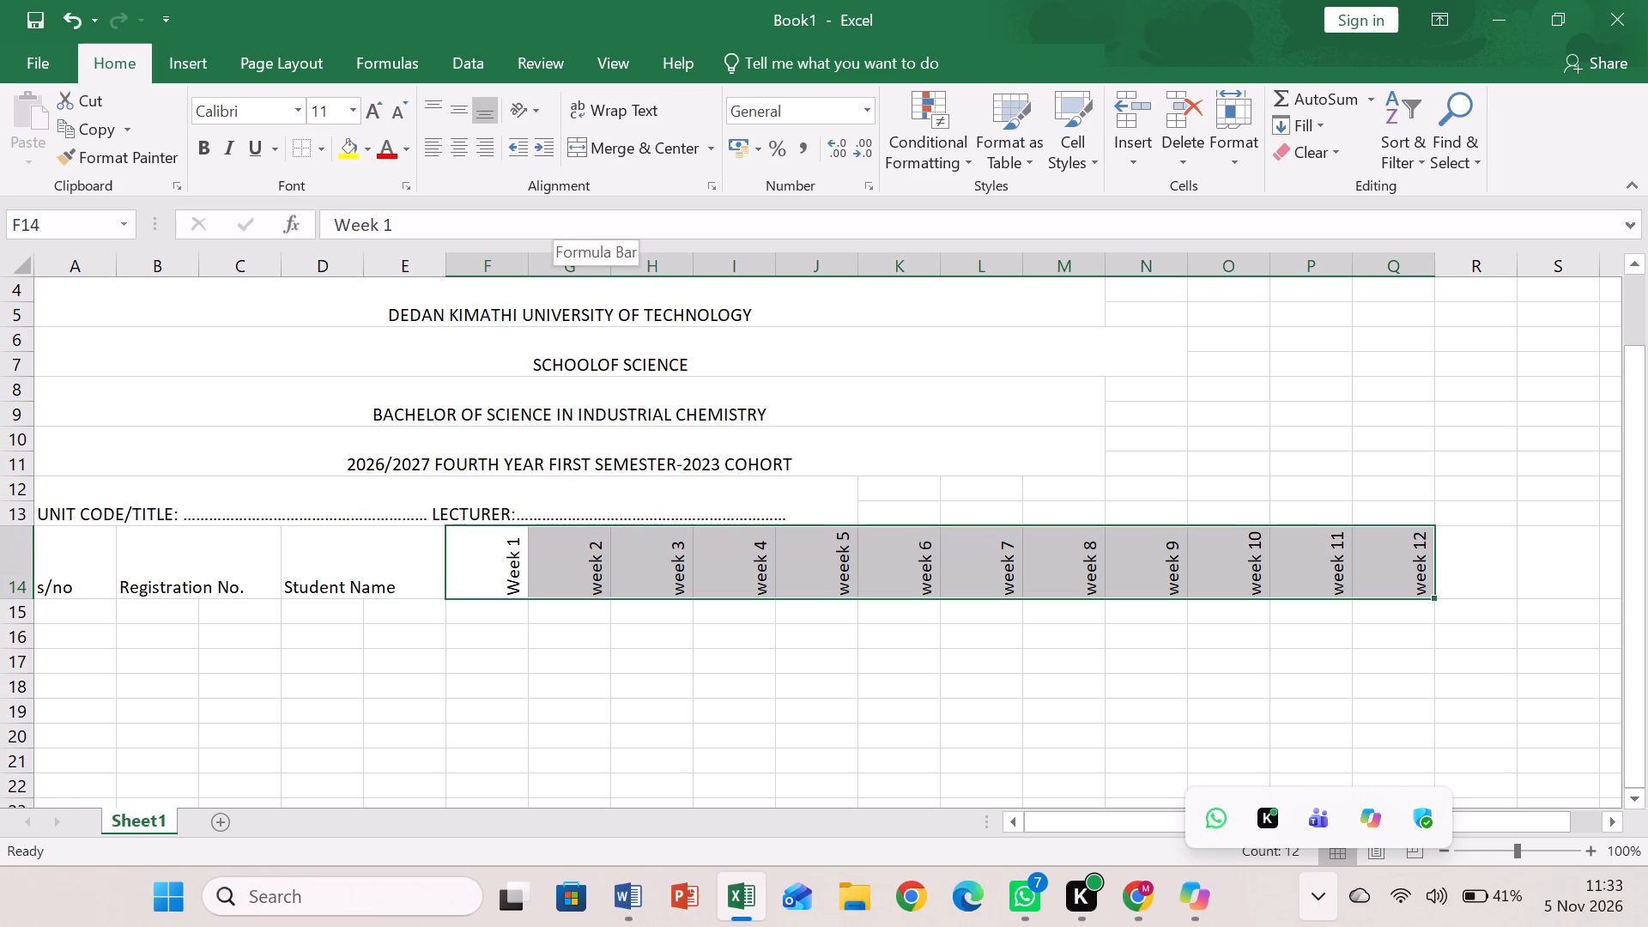
Enter the serial numbers 1, 2, 3 and 4 in cells A15:A18 under the s/no header.
{"action": "scroll", "coordinate": [566, 224], "scroll_direction": "down", "scroll_amount": 1}
{"action": "scroll", "coordinate": [764, 482], "scroll_direction": "down", "scroll_amount": 1}
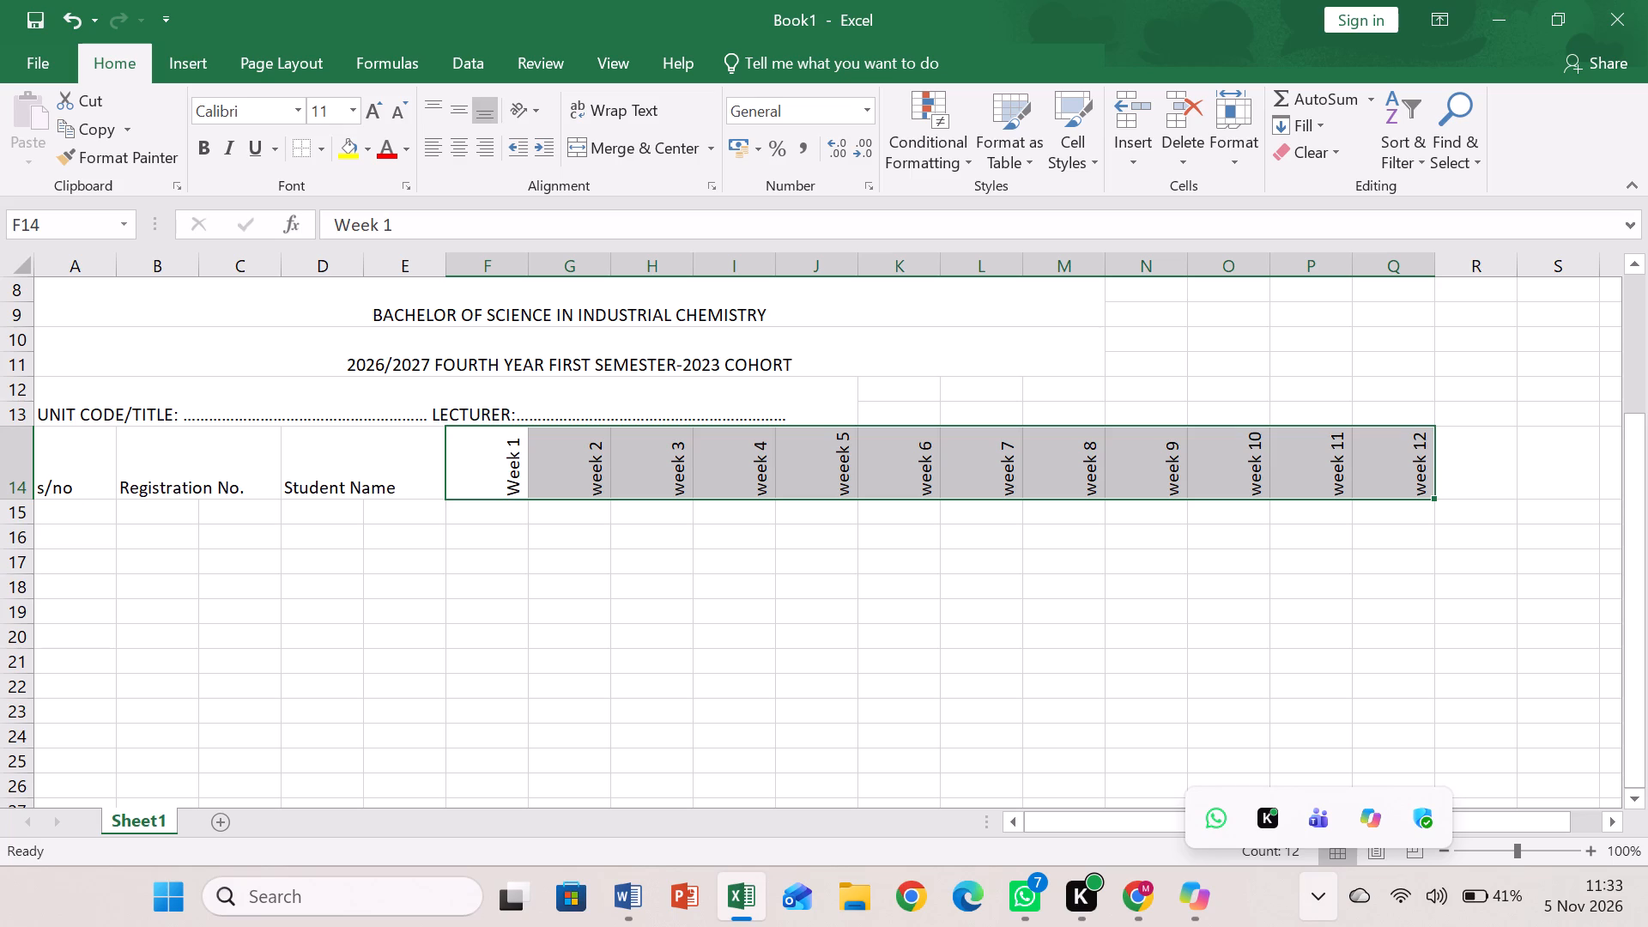
{"action": "scroll", "coordinate": [764, 482], "scroll_direction": "down", "scroll_amount": 1}
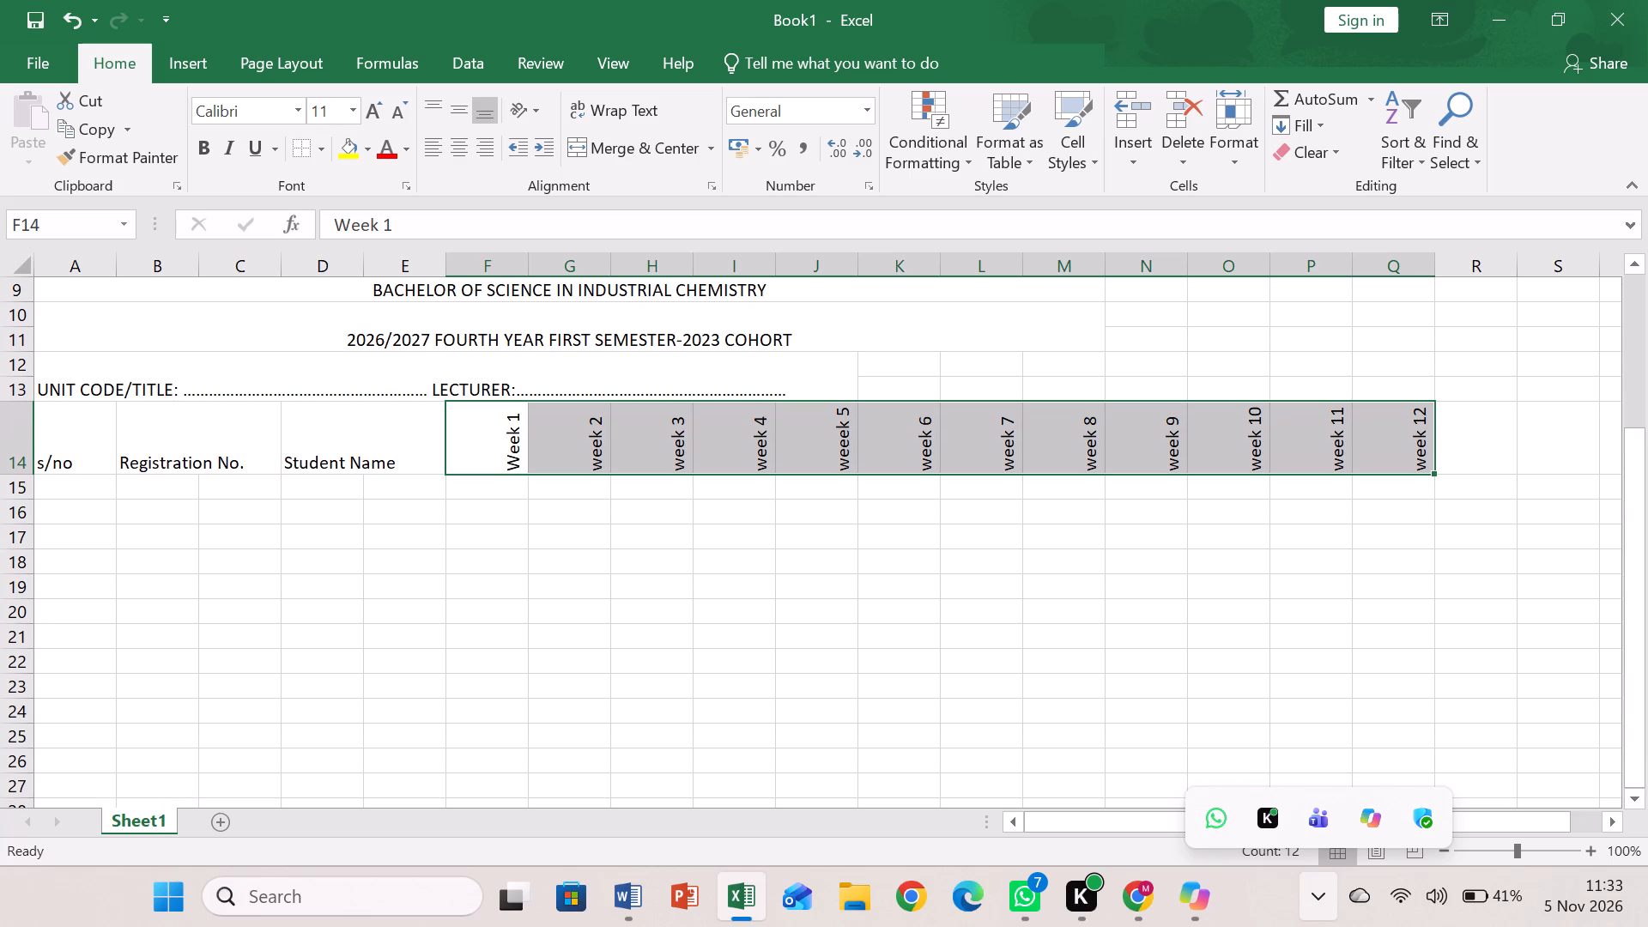
{"action": "left_click", "coordinate": [88, 482]}
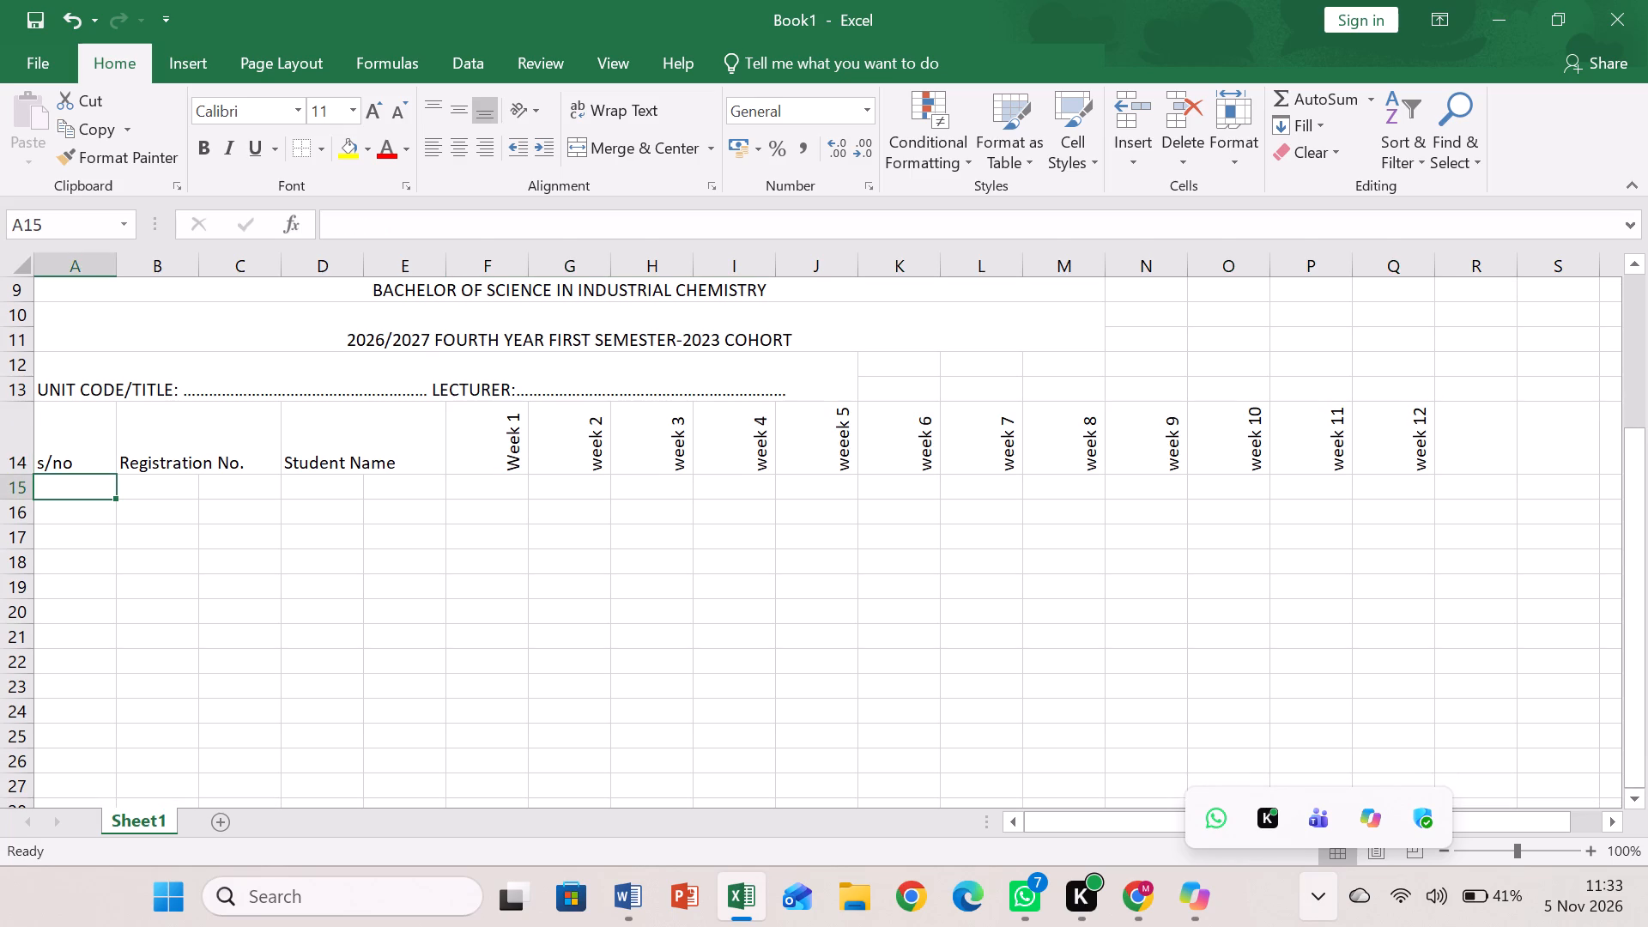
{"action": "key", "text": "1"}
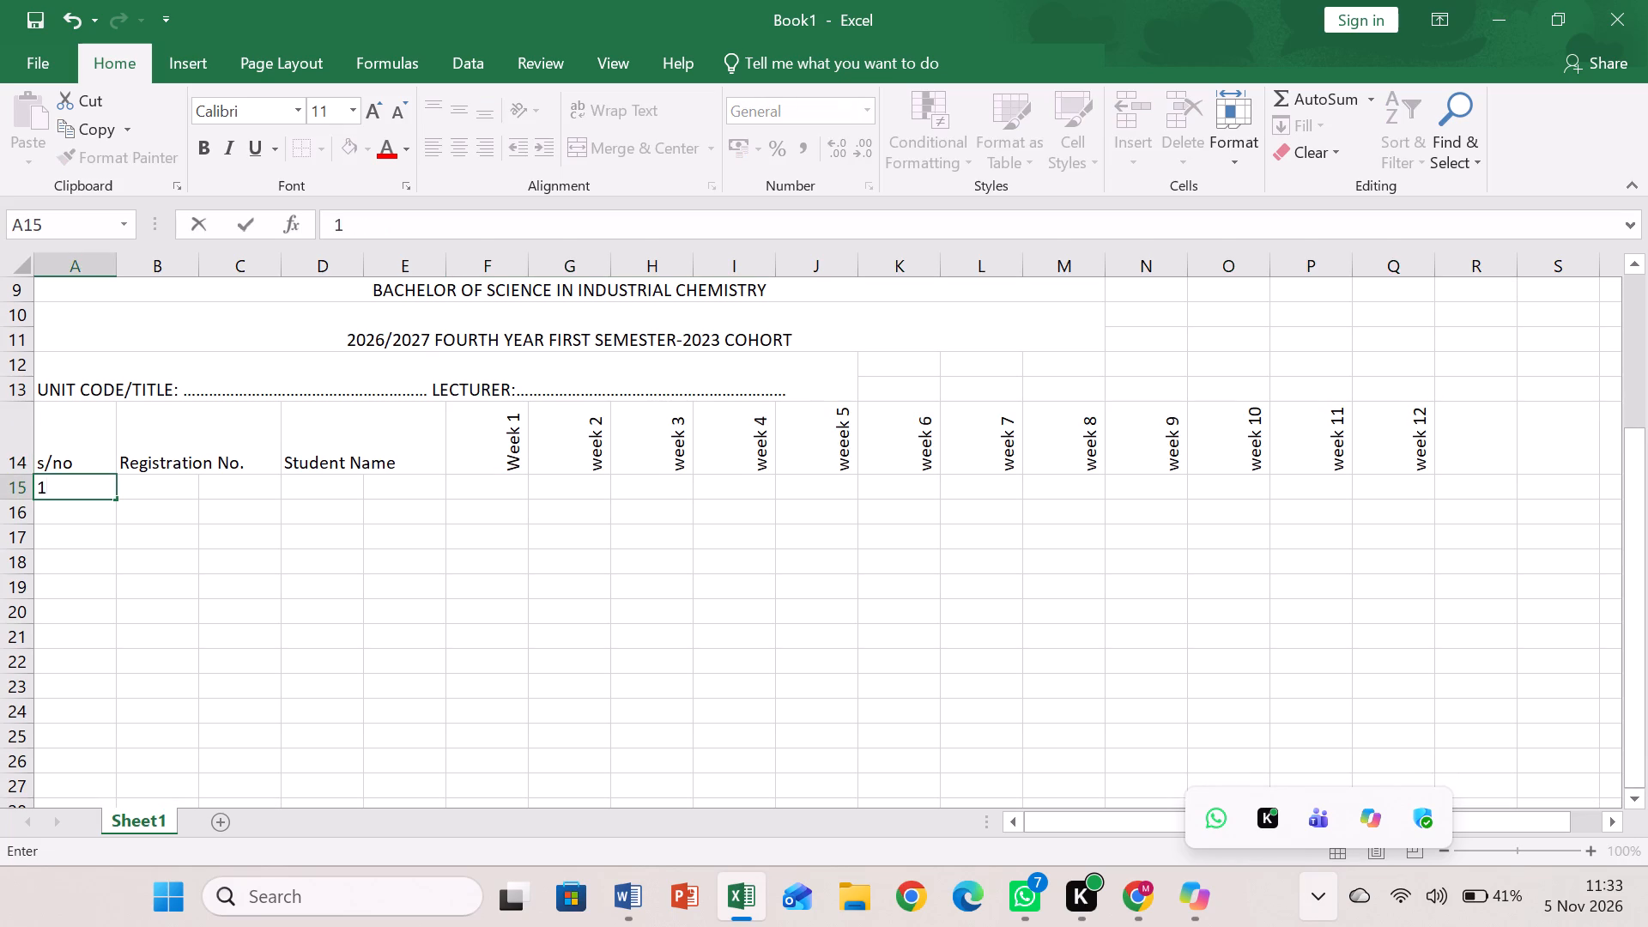
{"action": "key", "text": "Return"}
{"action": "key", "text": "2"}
{"action": "key", "text": "Return"}
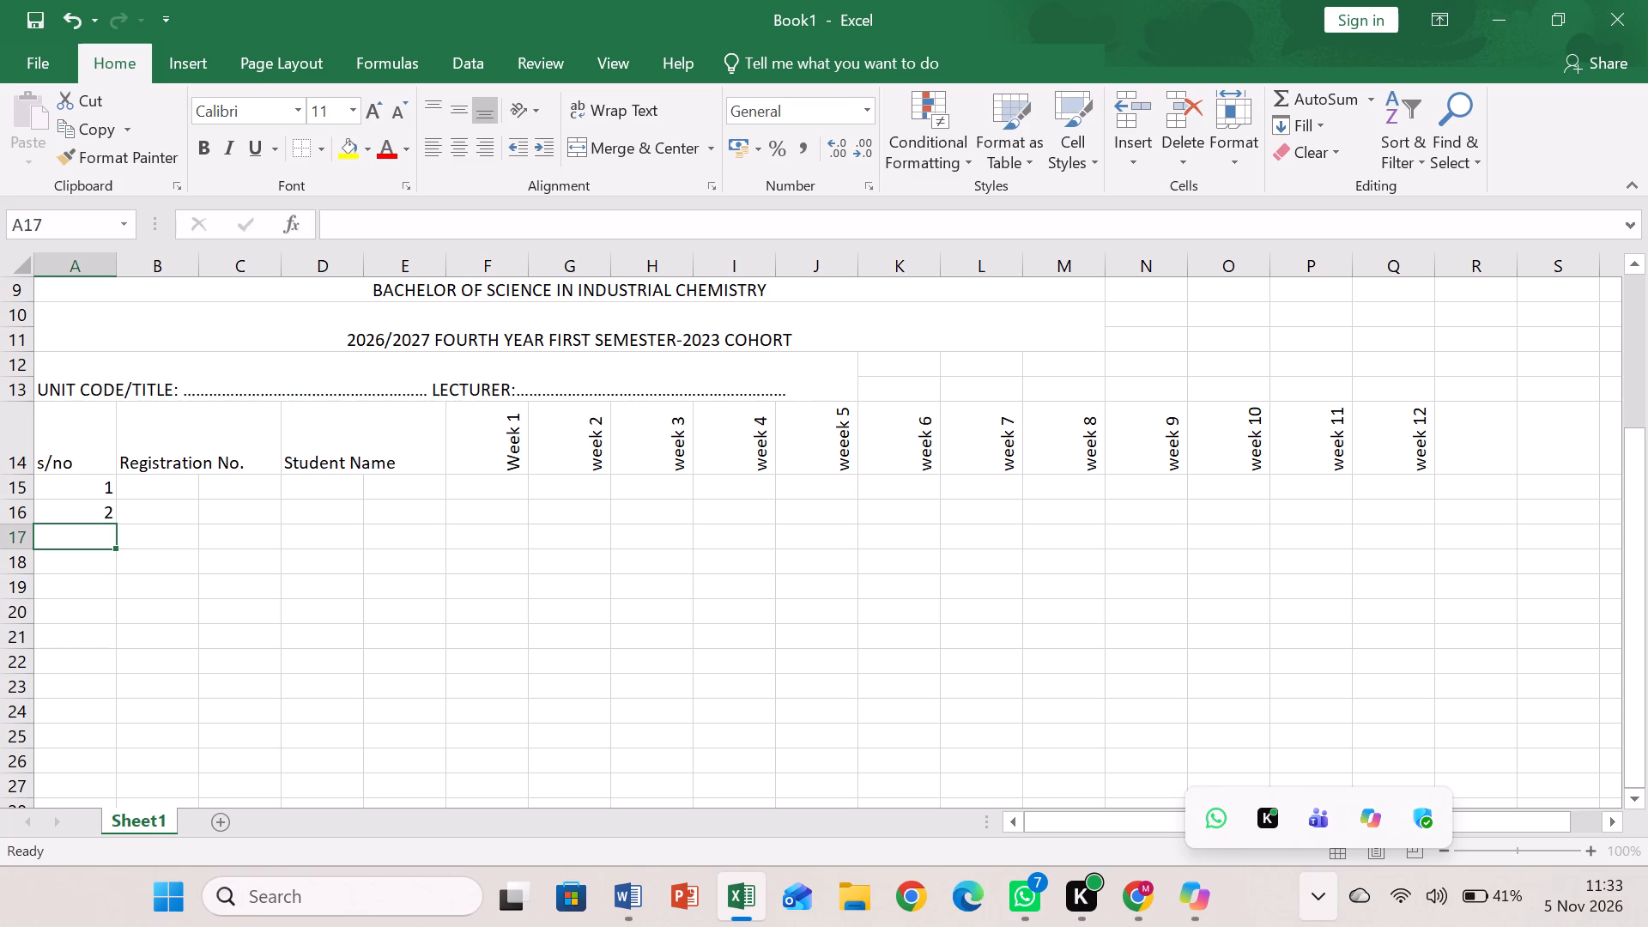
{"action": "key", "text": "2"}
{"action": "key", "text": "Return"}
{"action": "key", "text": "BackSpace"}
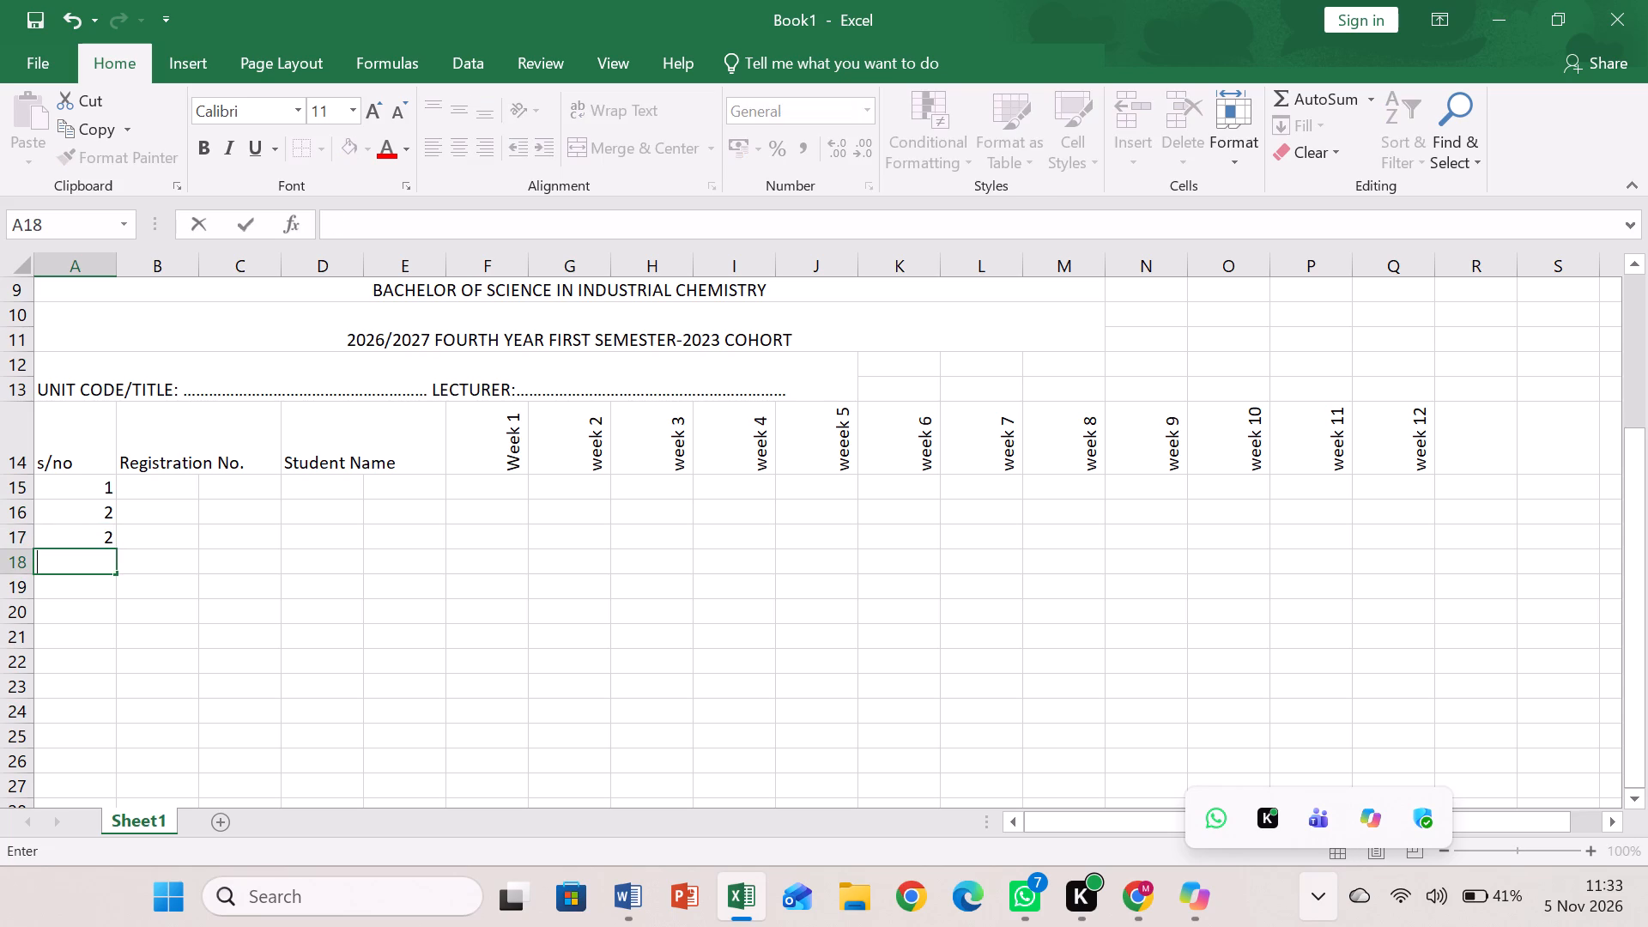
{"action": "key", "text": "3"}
{"action": "left_click", "coordinate": [104, 531]}
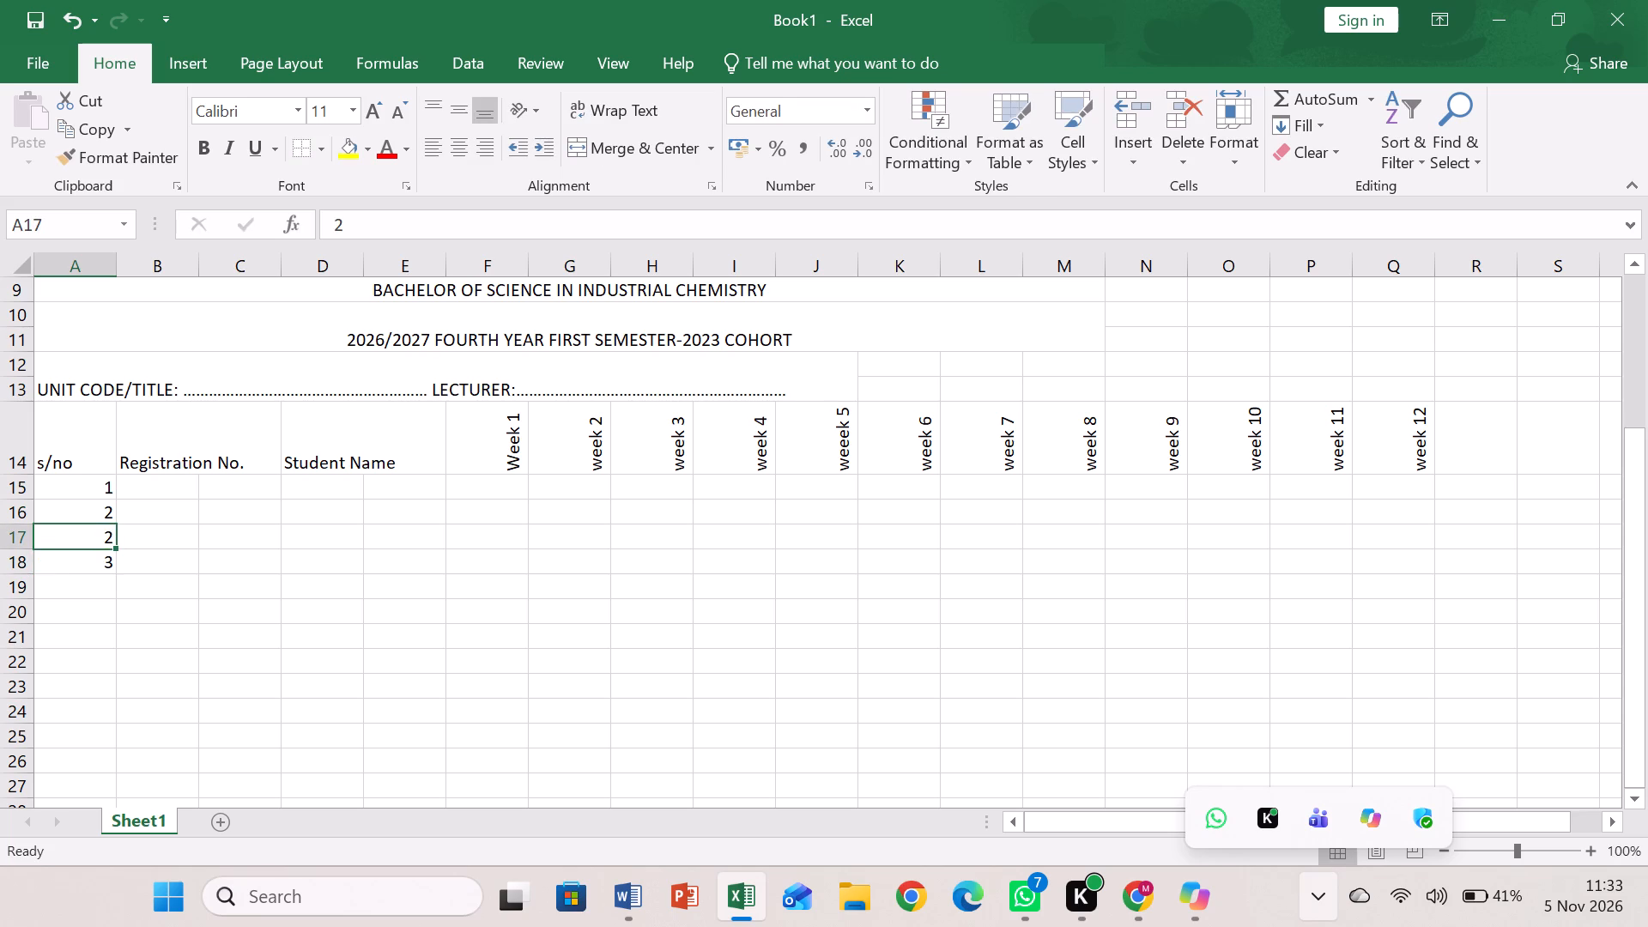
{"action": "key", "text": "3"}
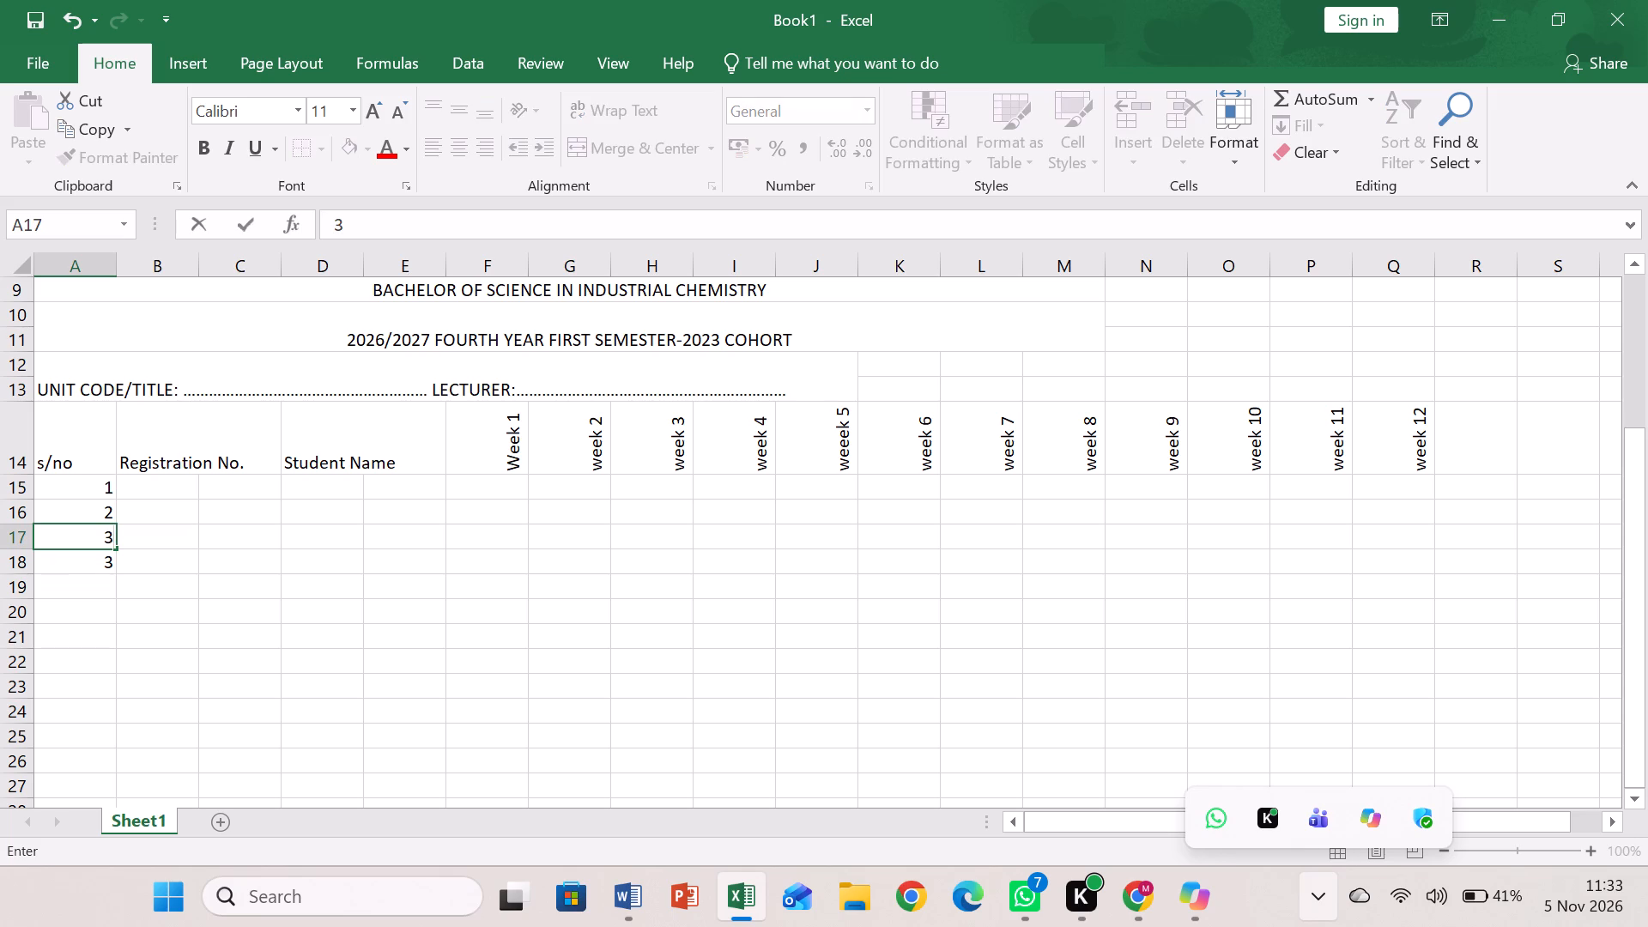
{"action": "key", "text": "Return"}
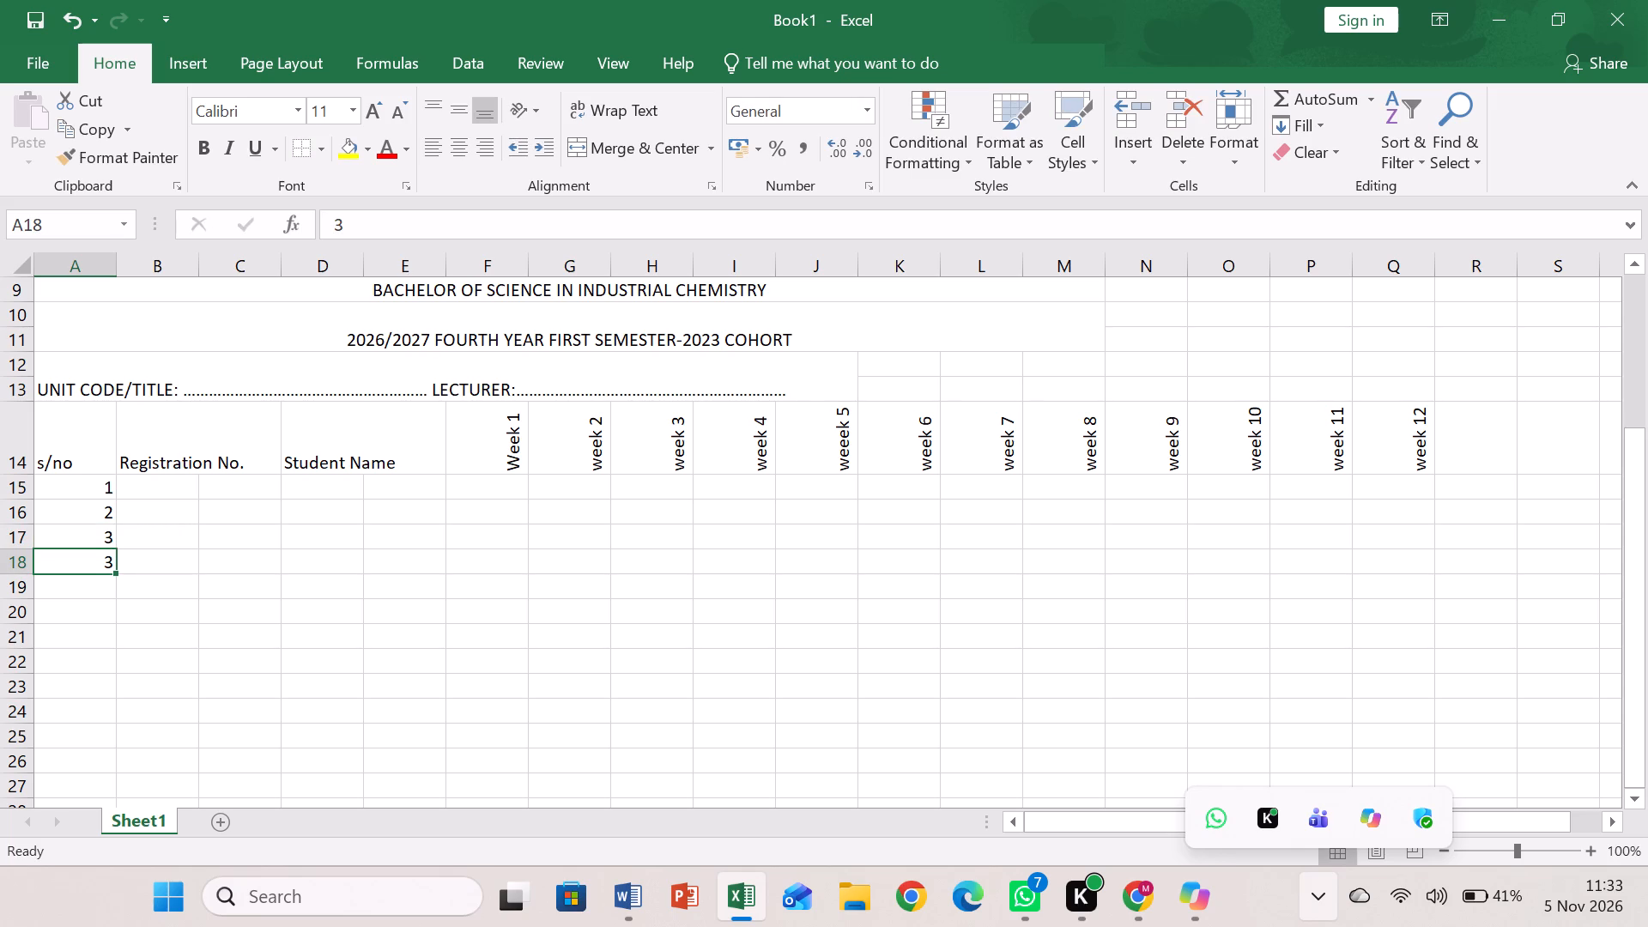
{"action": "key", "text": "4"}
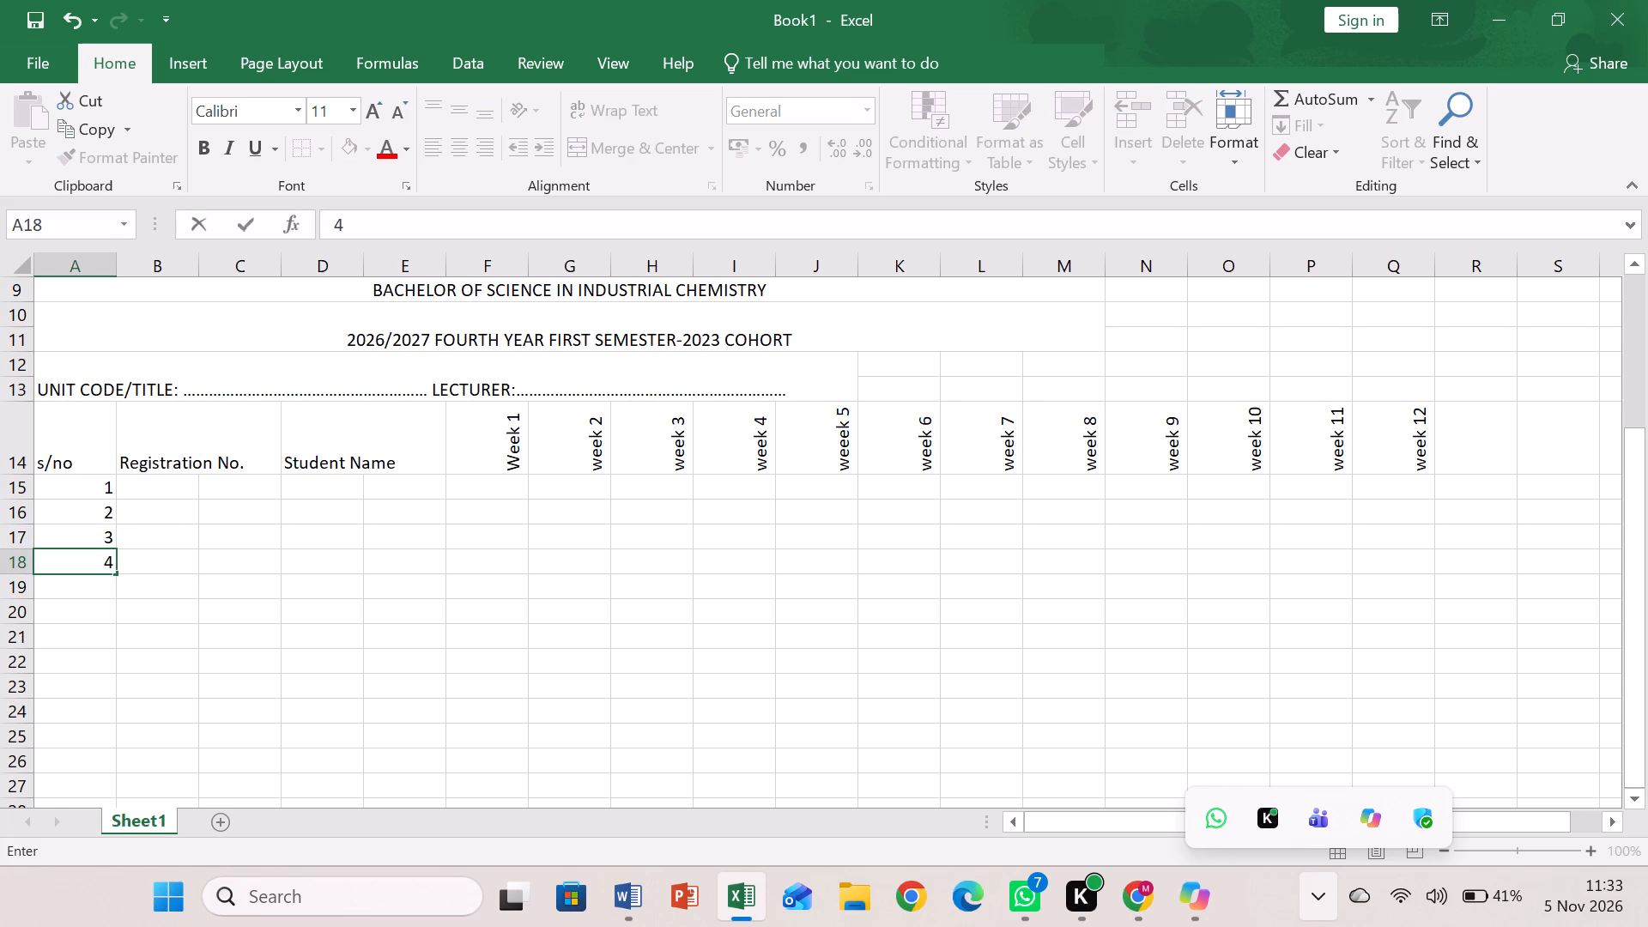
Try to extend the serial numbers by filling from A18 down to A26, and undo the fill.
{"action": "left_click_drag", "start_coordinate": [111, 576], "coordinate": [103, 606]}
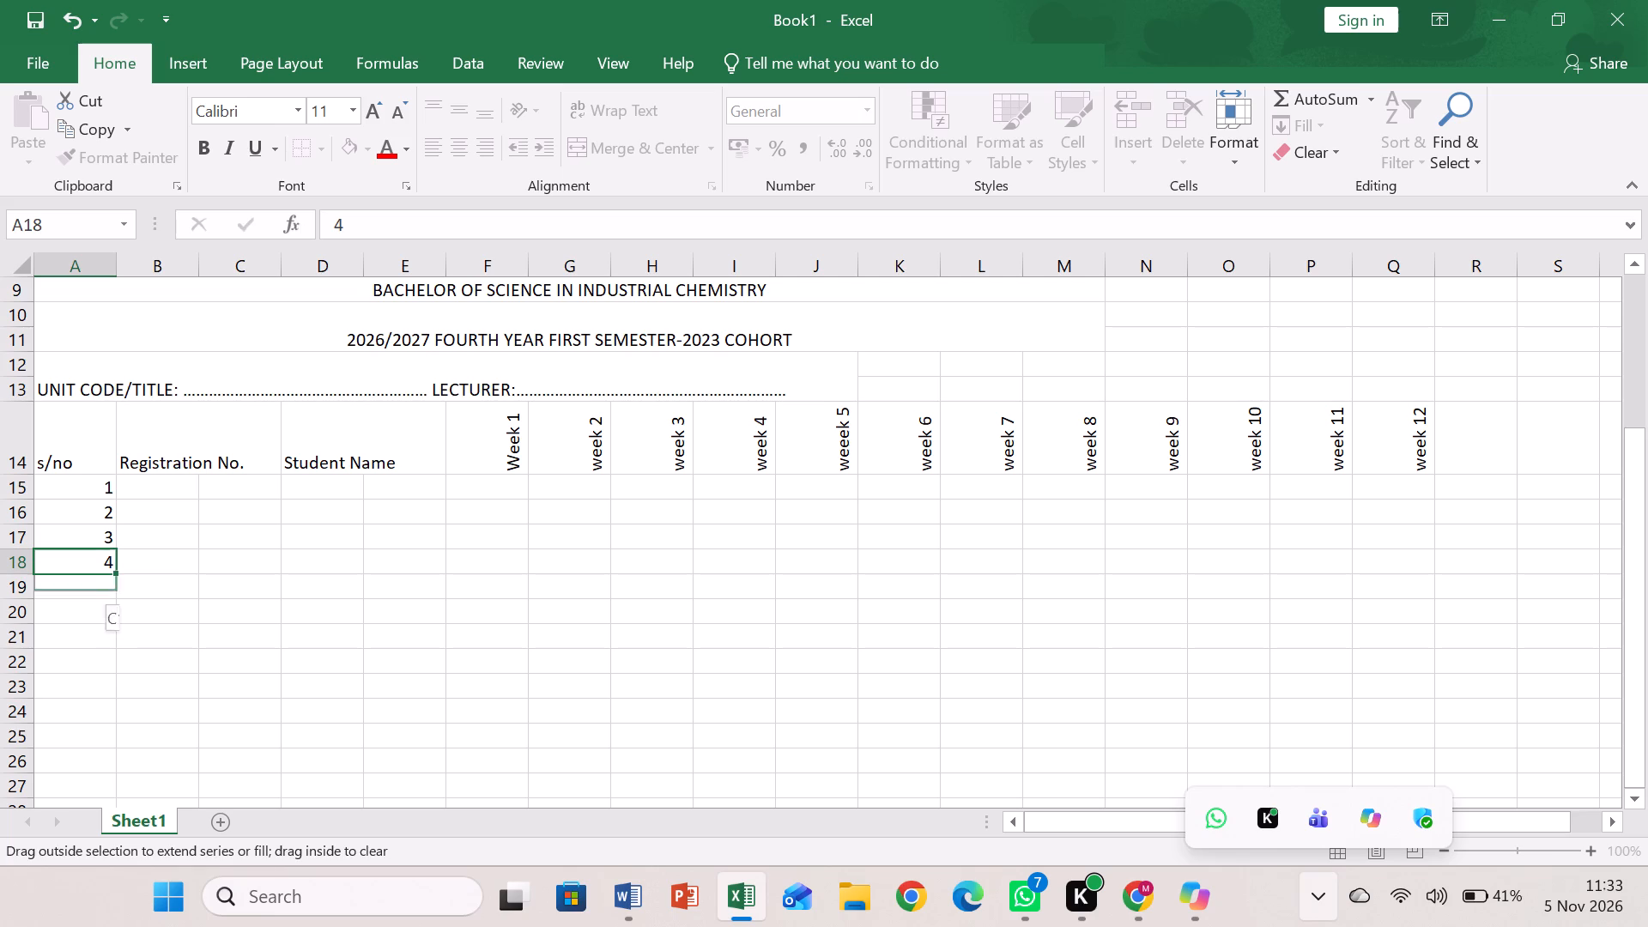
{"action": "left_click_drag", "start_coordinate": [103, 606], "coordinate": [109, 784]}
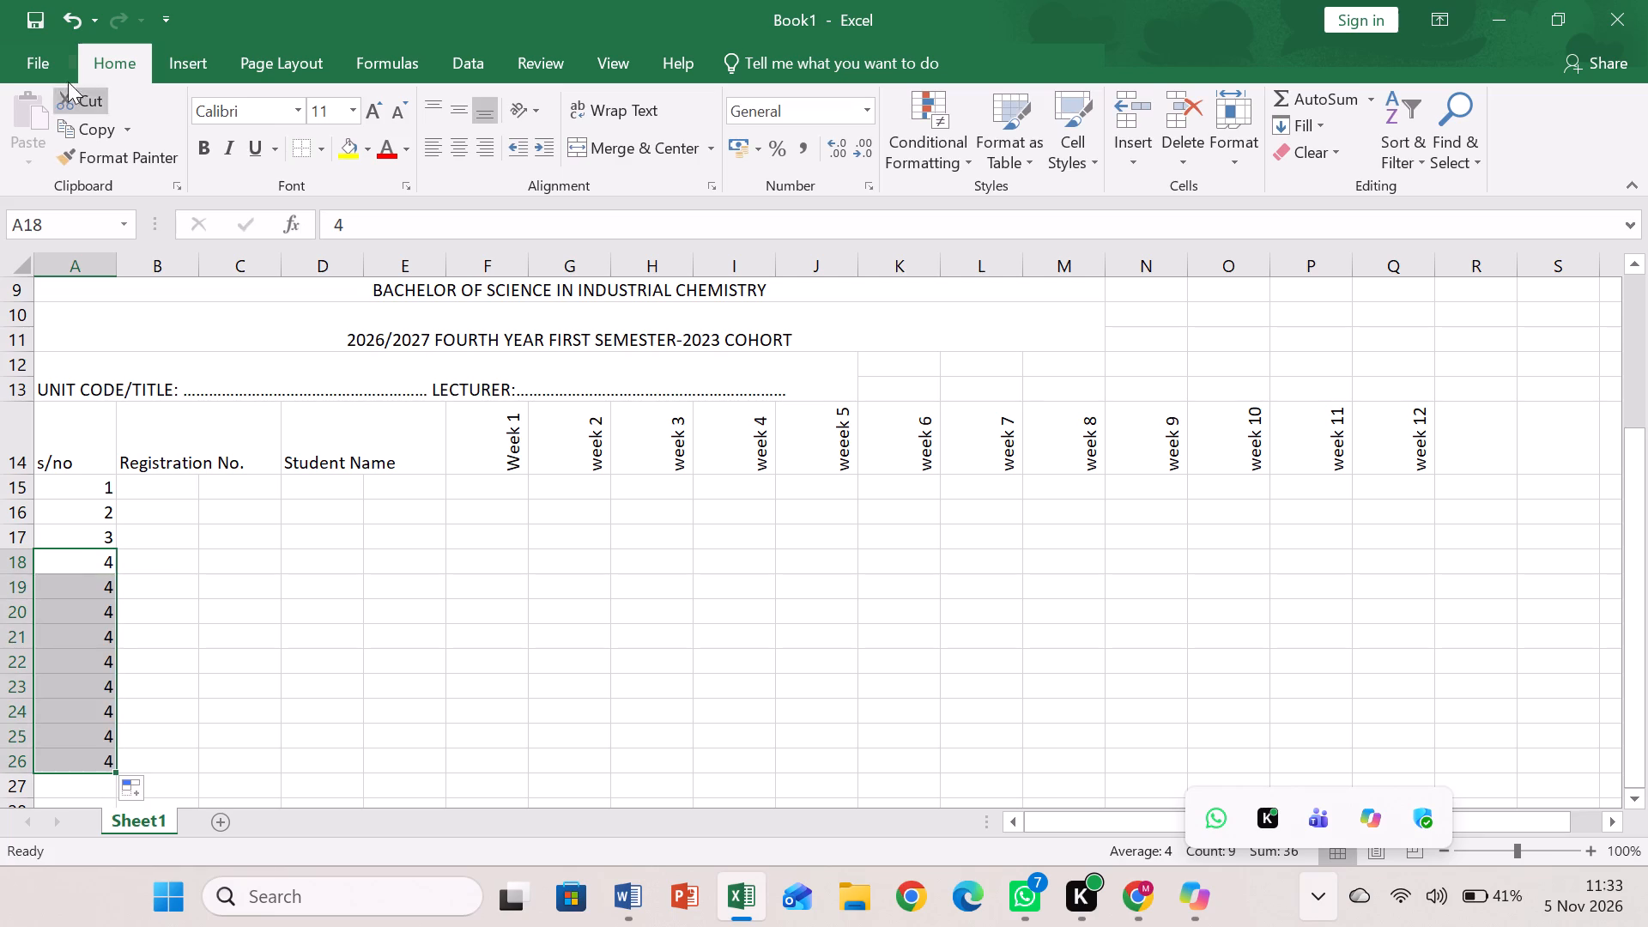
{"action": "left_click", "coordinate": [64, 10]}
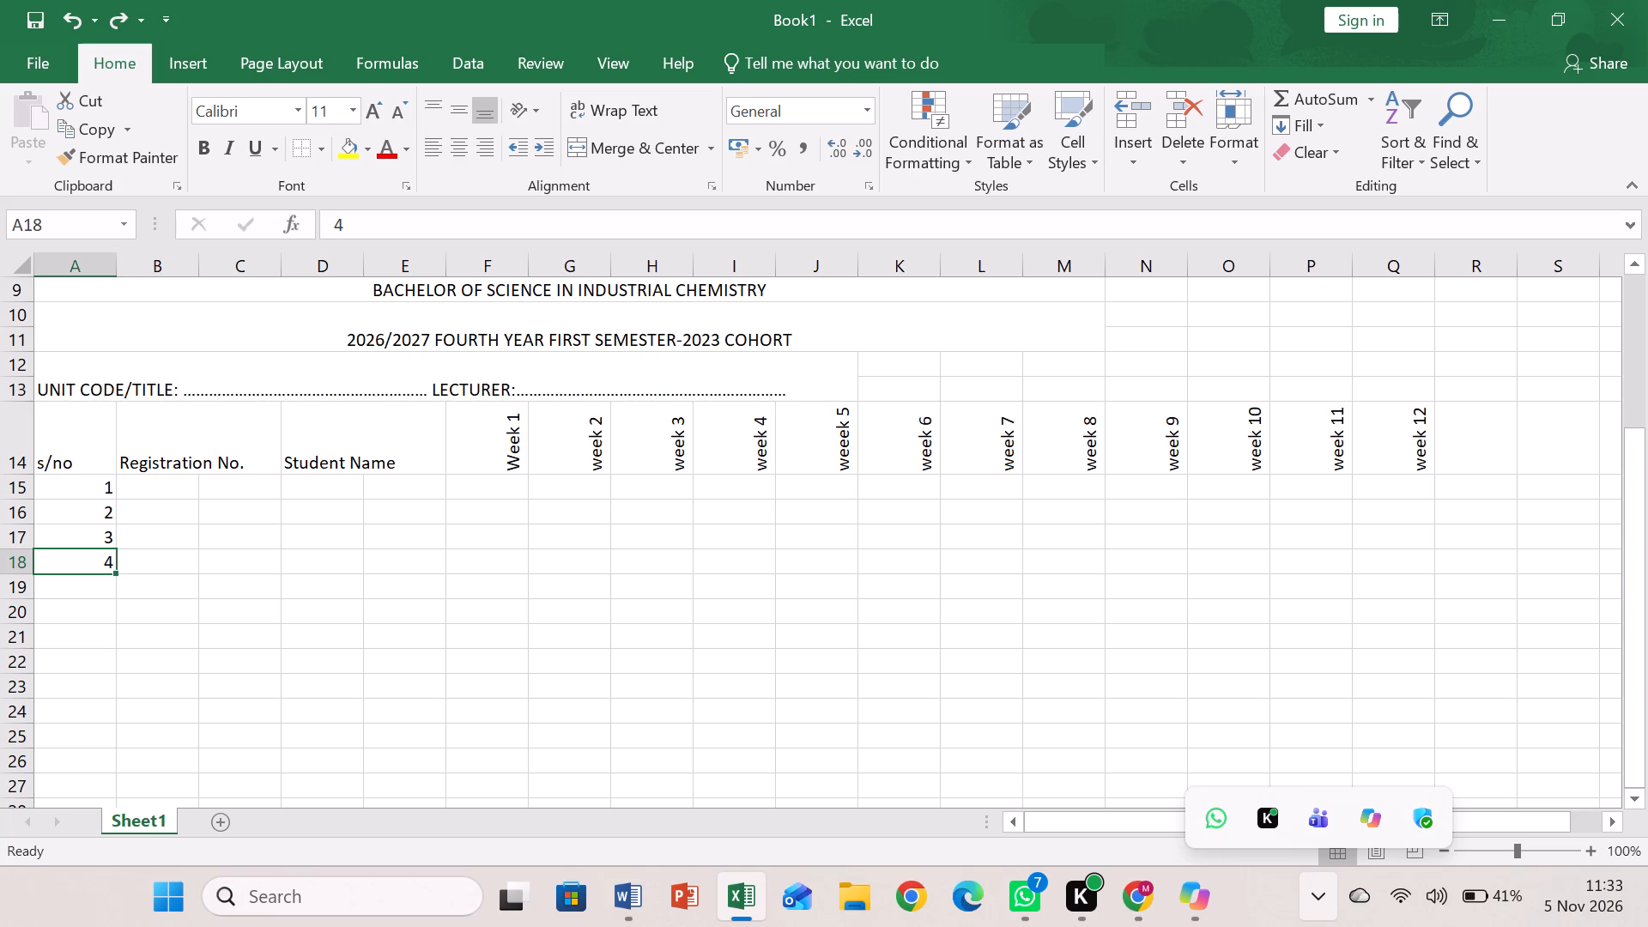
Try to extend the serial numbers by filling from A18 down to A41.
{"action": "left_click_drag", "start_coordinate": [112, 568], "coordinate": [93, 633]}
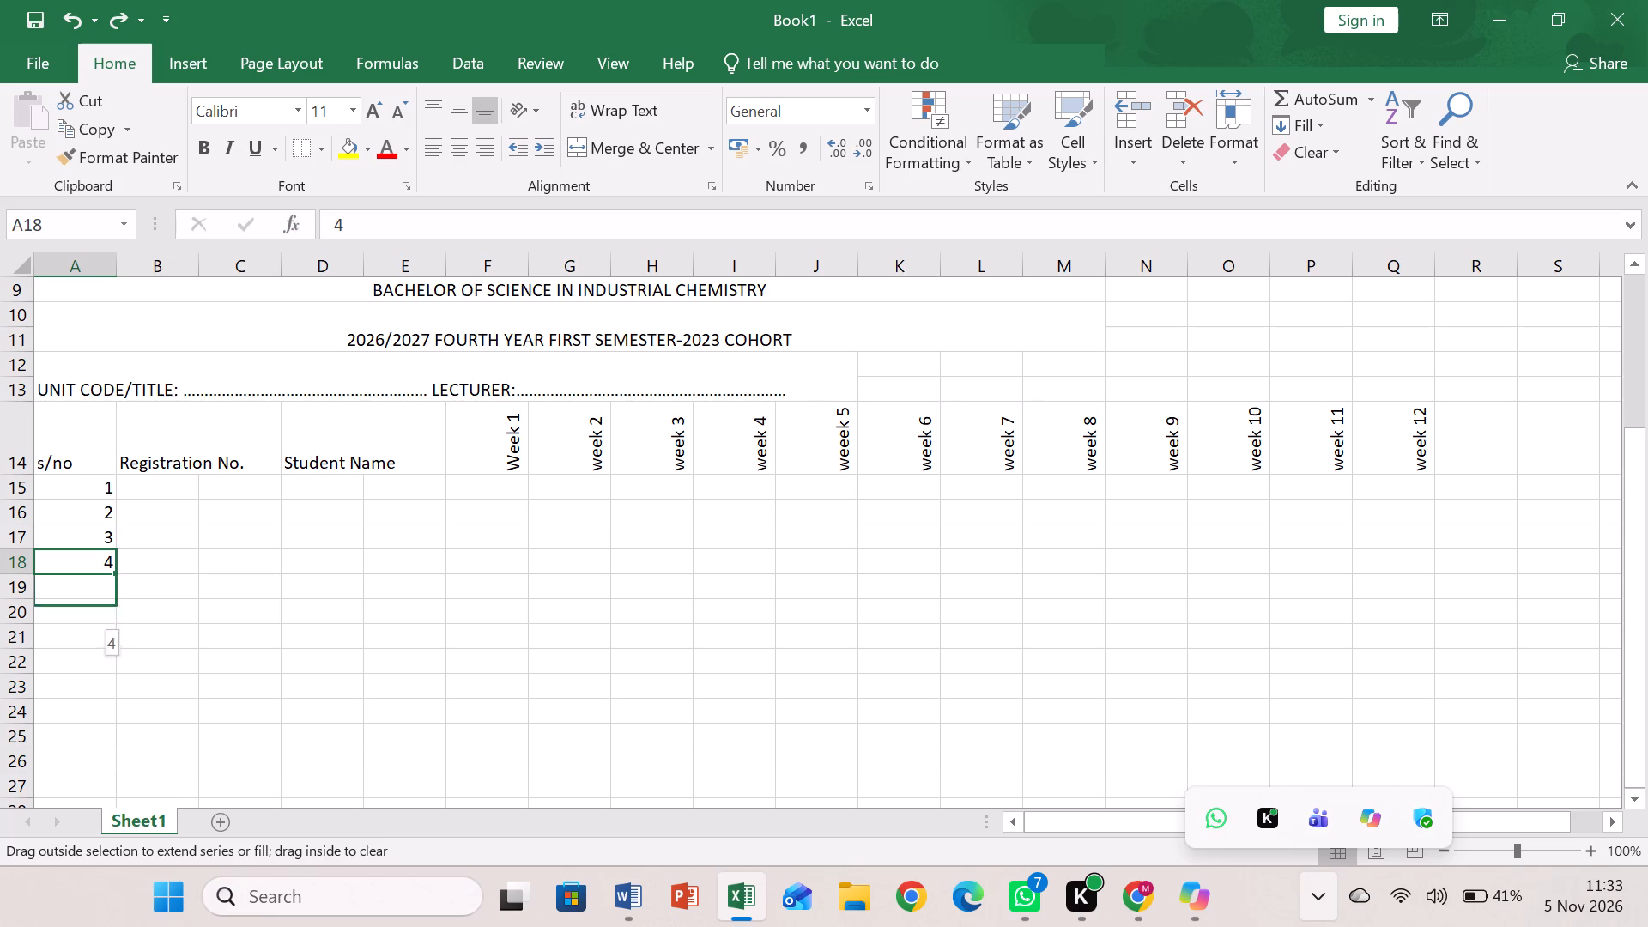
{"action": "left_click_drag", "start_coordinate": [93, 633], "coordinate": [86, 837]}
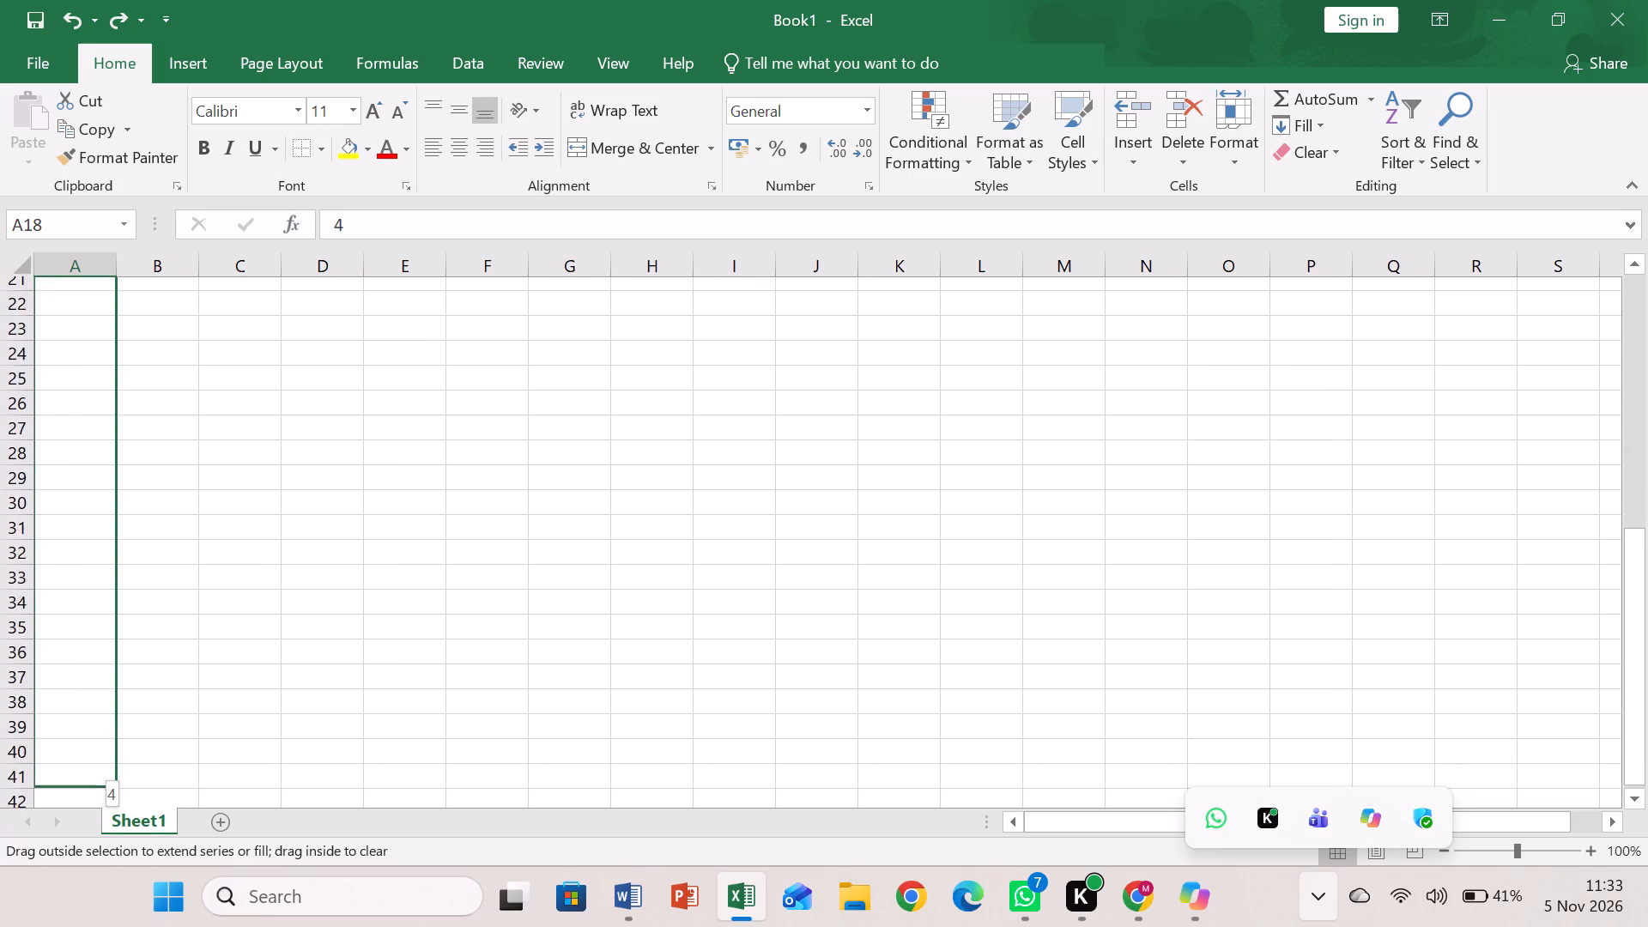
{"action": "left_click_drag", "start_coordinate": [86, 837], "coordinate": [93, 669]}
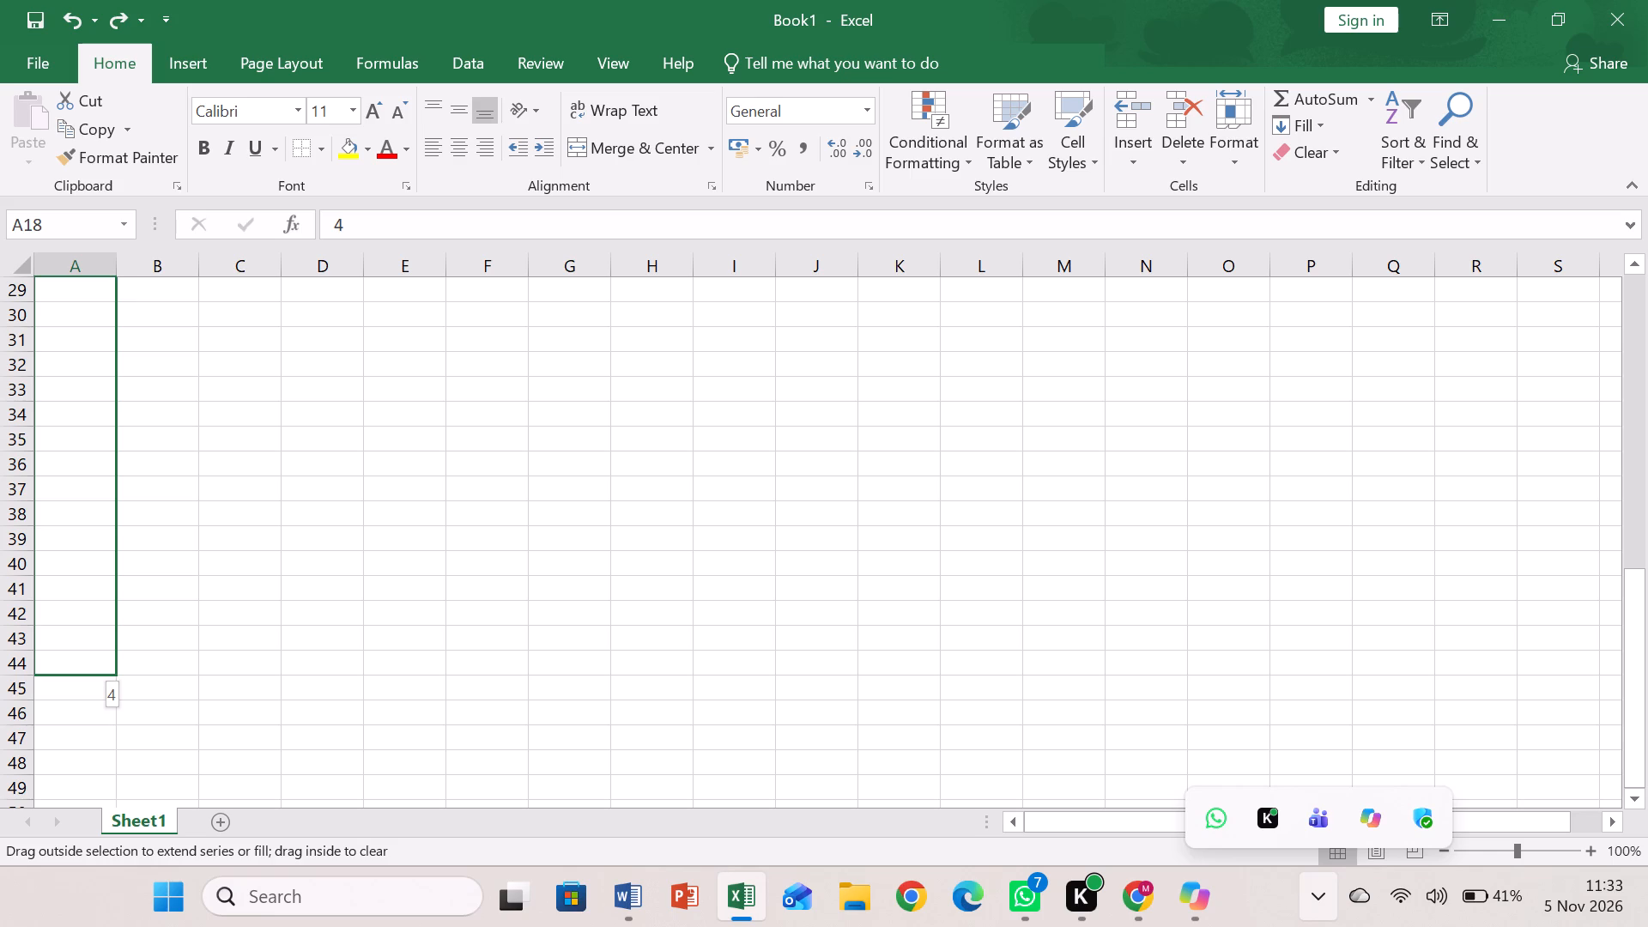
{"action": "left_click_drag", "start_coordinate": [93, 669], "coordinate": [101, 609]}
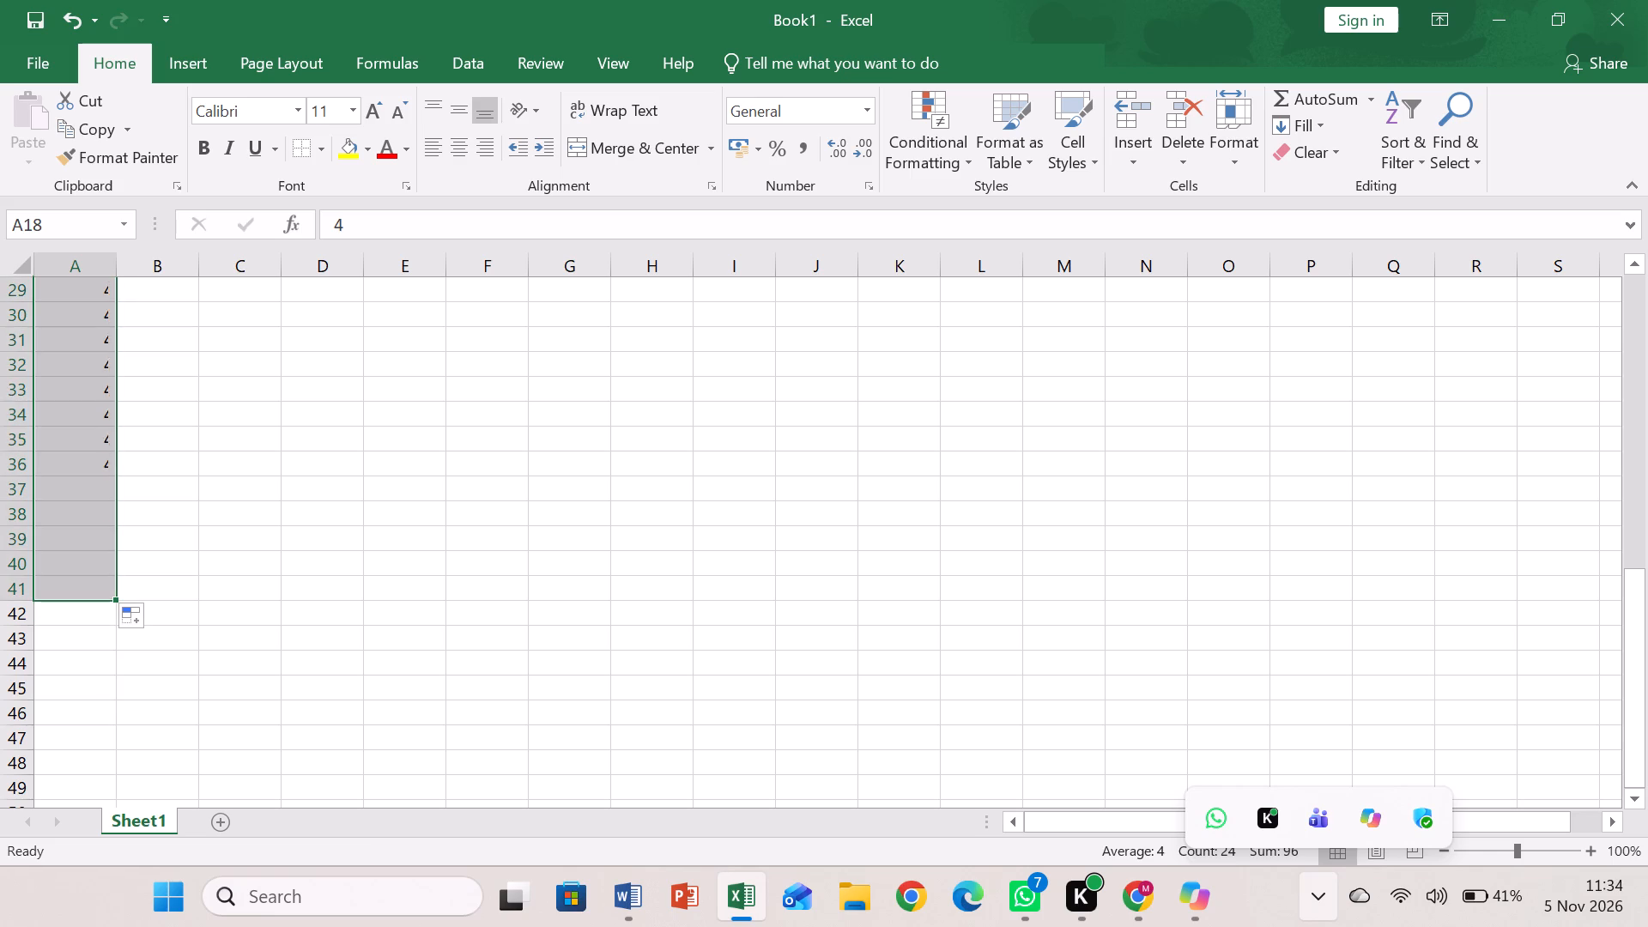
Replace the 4 in cell A18 with the text "sequence".
{"action": "left_click", "coordinate": [353, 222]}
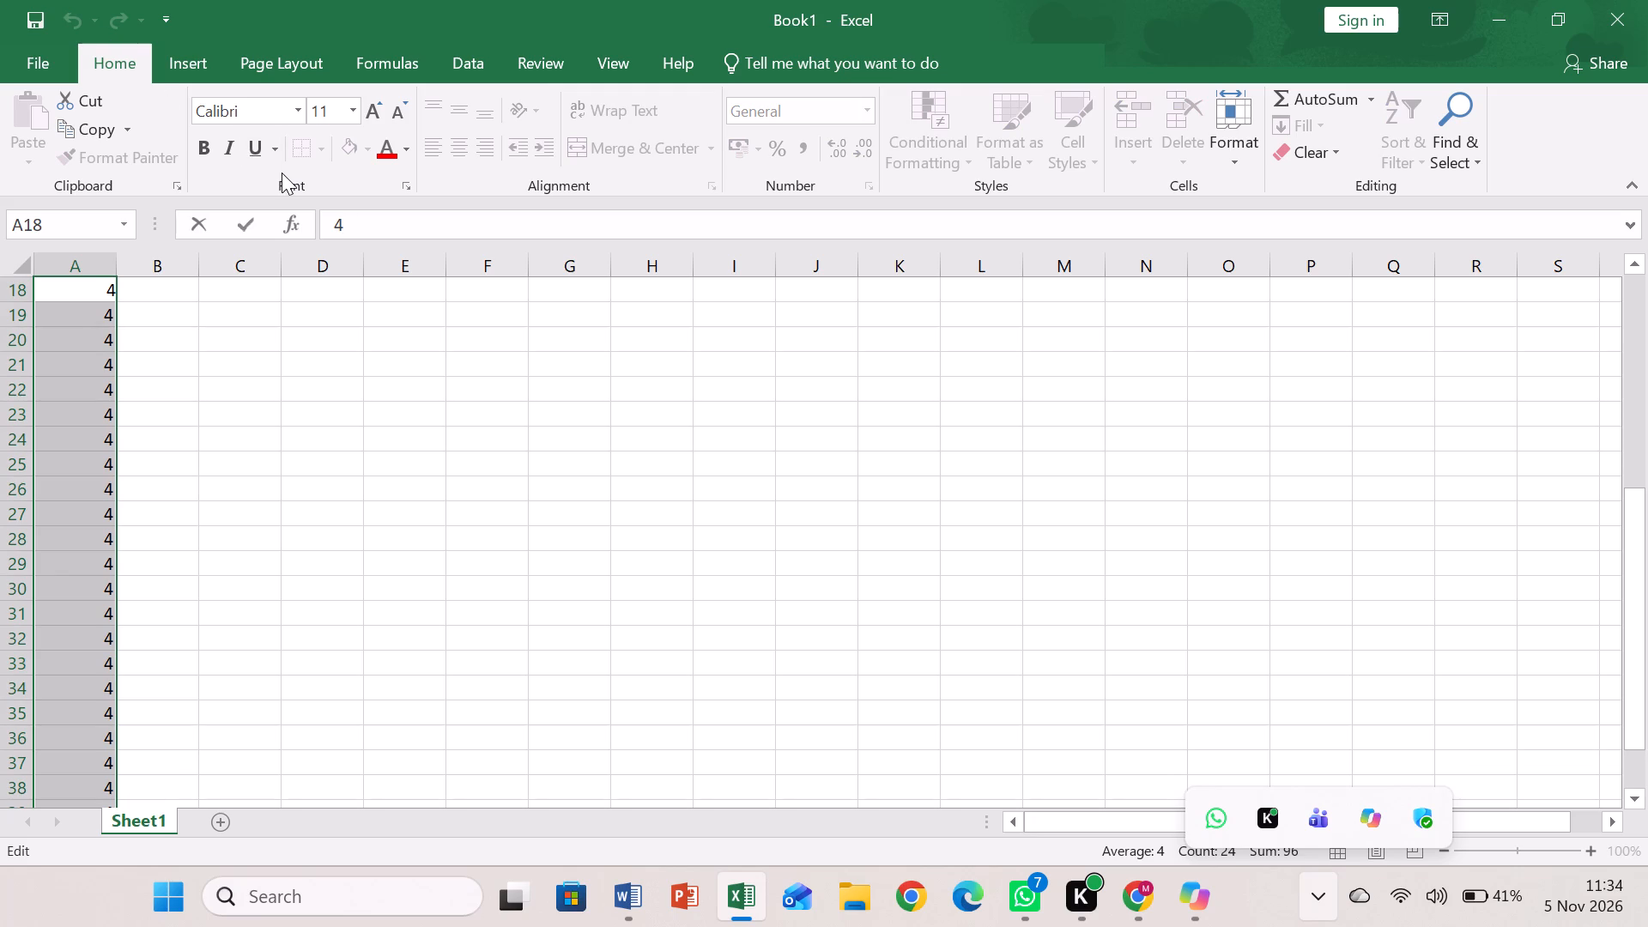
{"action": "key", "text": "BackSpace"}
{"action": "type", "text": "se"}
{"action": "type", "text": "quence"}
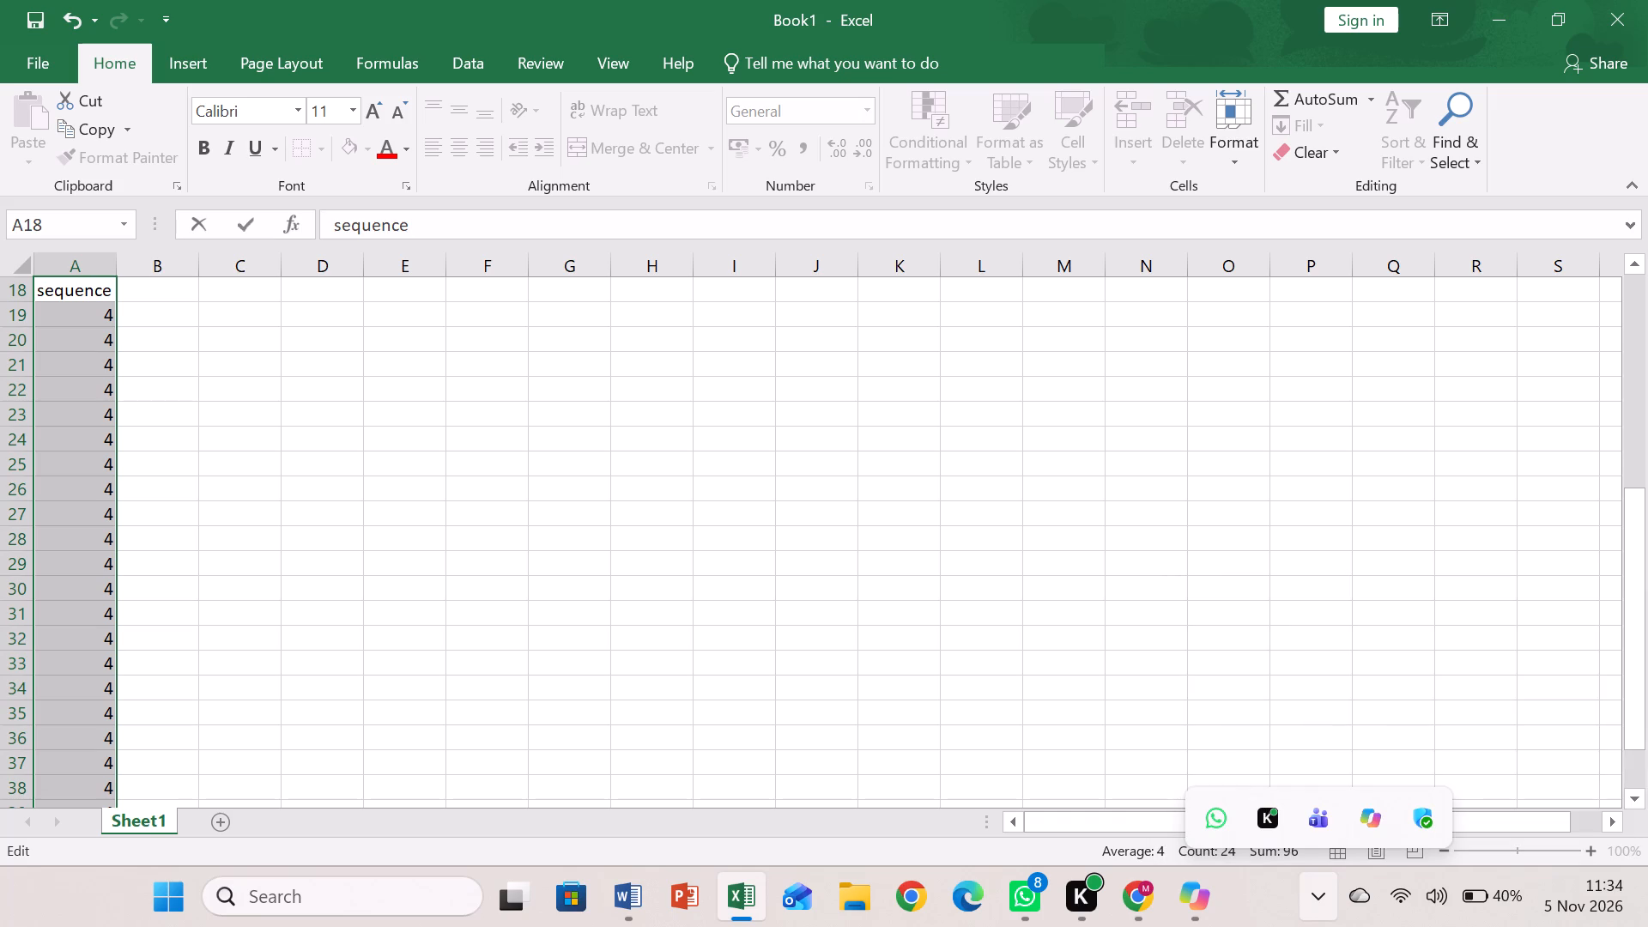
{"action": "scroll", "coordinate": [350, 221], "scroll_direction": "up", "scroll_amount": 2}
{"action": "scroll", "coordinate": [76, 341], "scroll_direction": "up", "scroll_amount": 2}
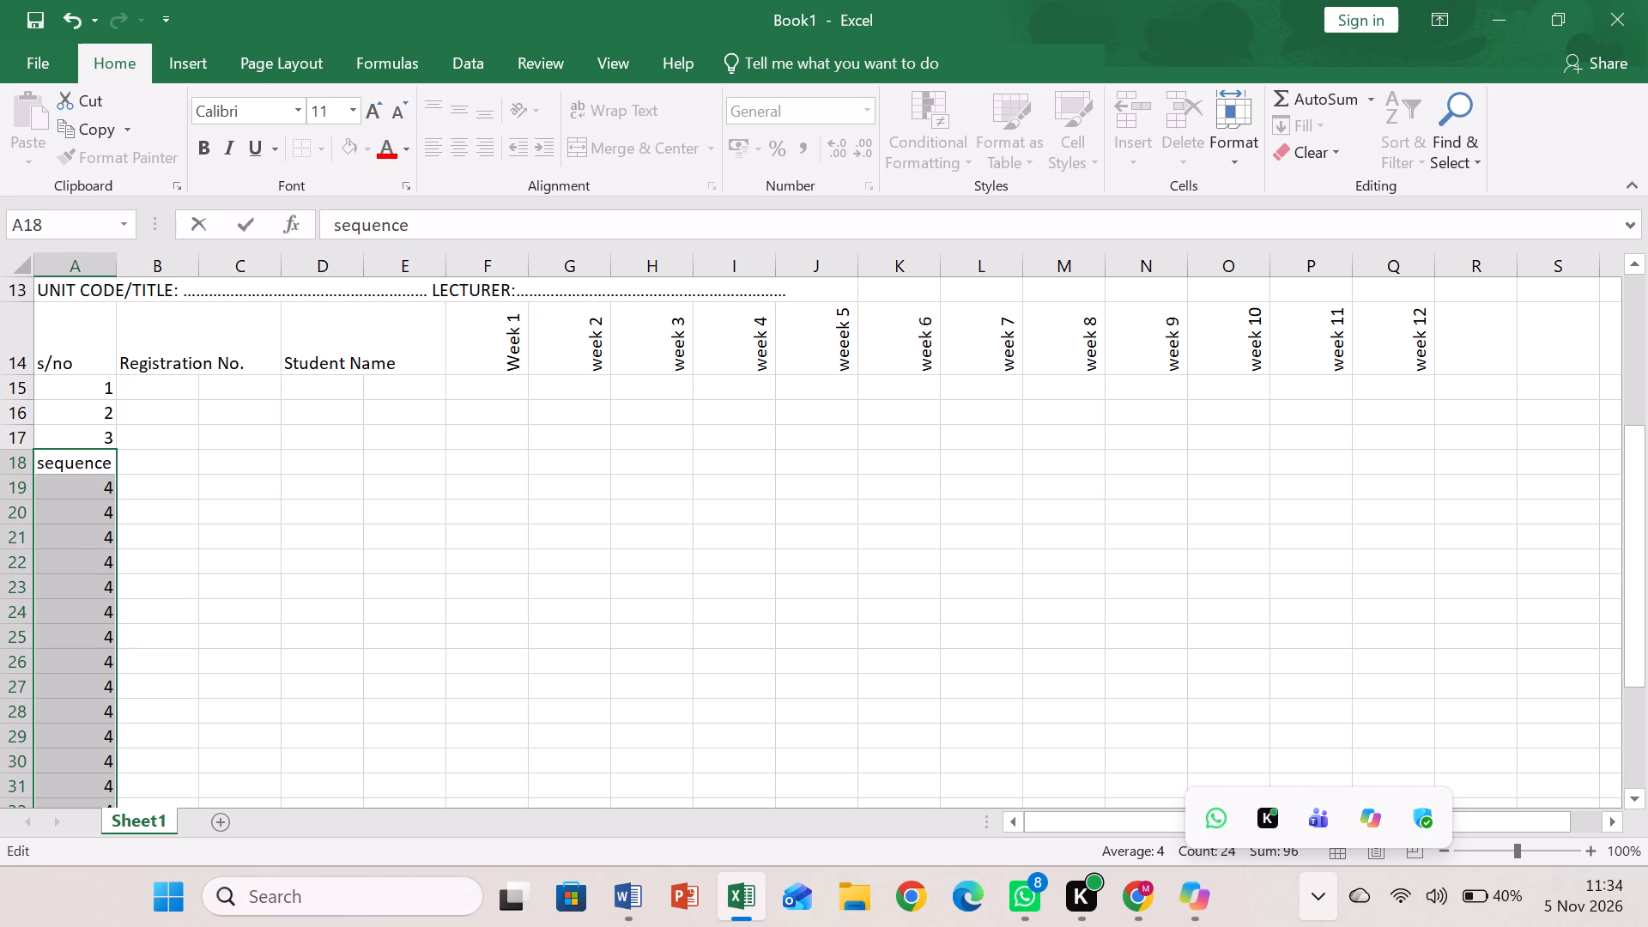
Remove the text "sequence" from cell A18 and restore its serial number 4.
{"action": "left_click", "coordinate": [282, 211]}
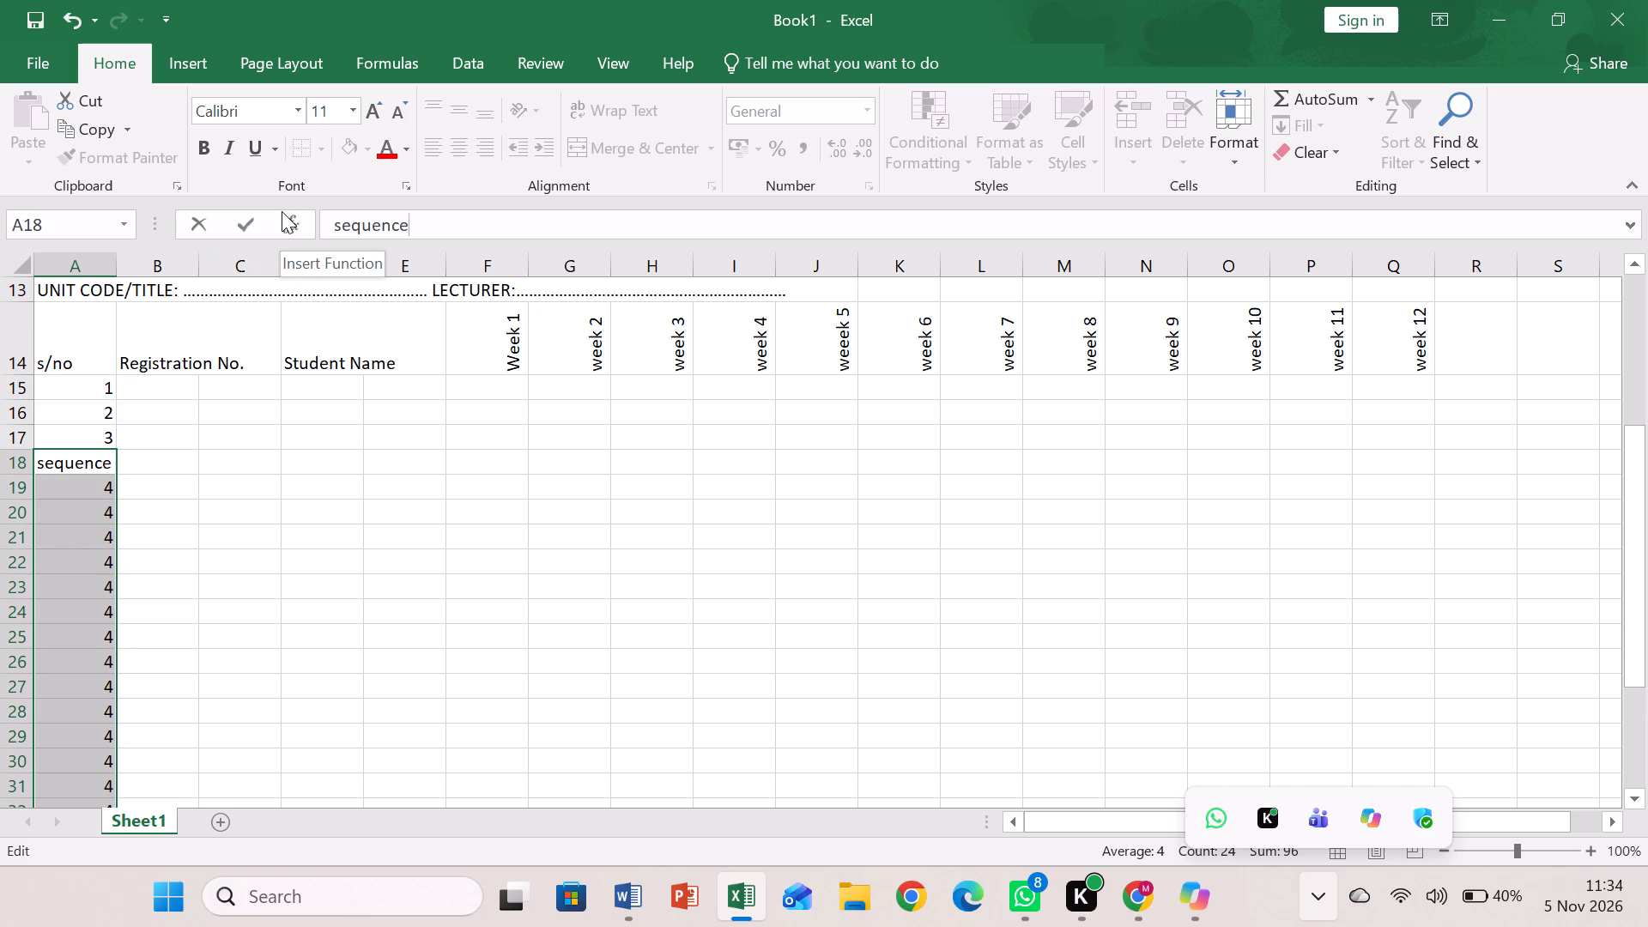
{"action": "left_click", "coordinate": [282, 211]}
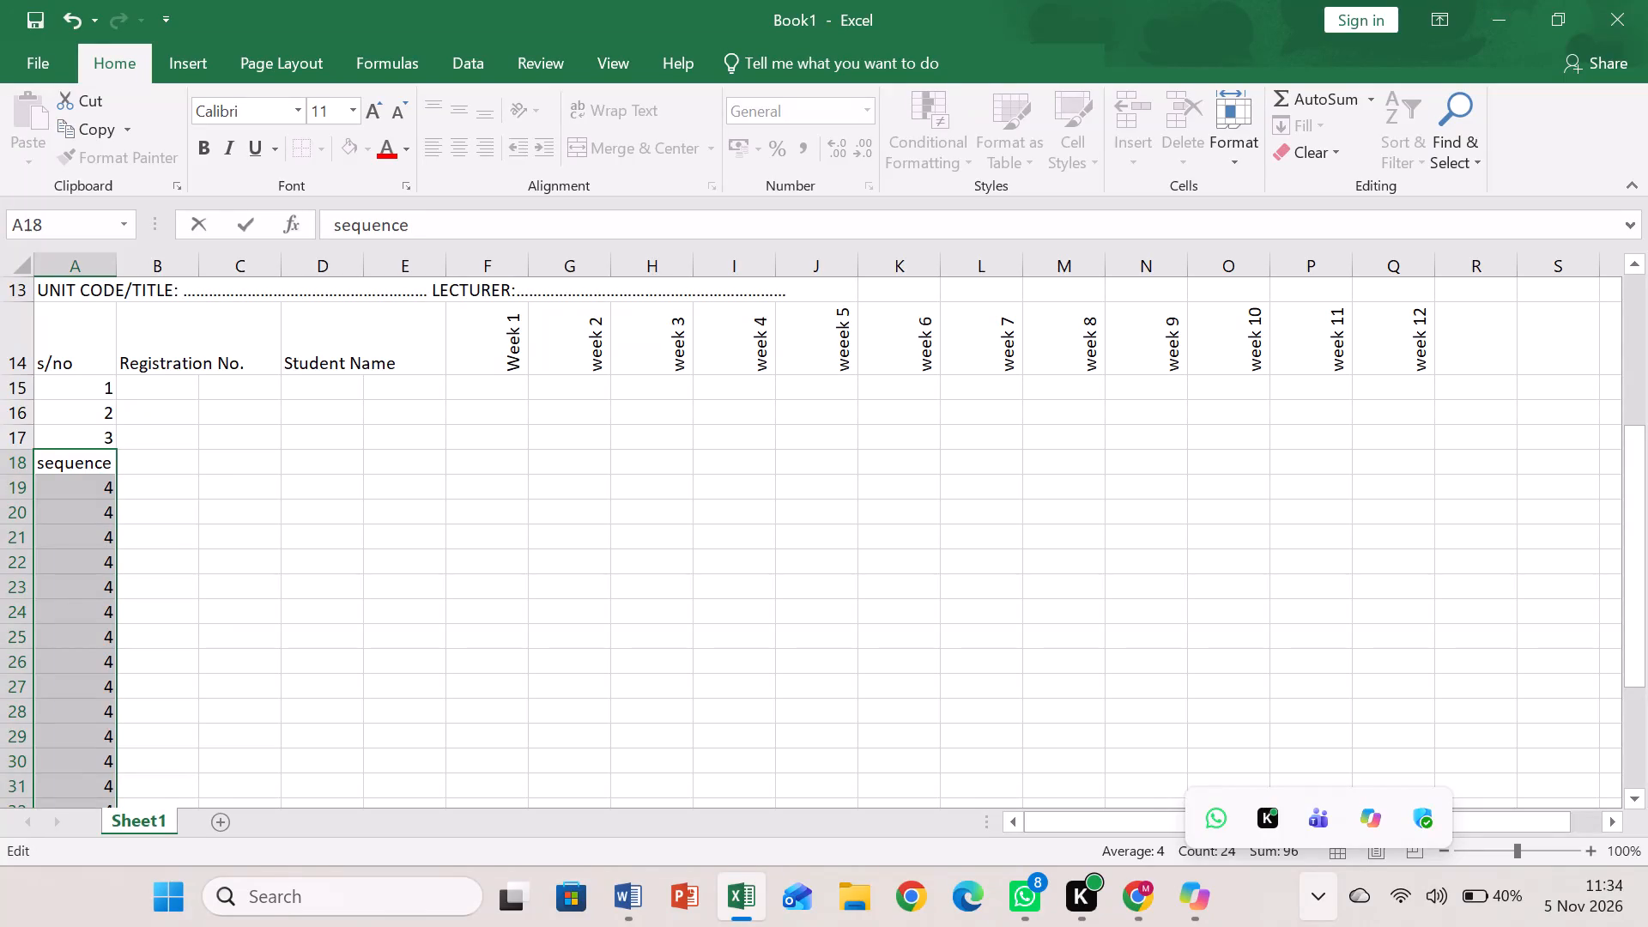
{"action": "key", "text": "BackSpace"}
{"action": "key", "text": "BackSpace"}
{"action": "key", "text": "BackSpace"}
{"action": "key", "text": "BackSpace"}
{"action": "key", "text": "BackSpace"}
{"action": "key", "text": "BackSpace"}
{"action": "key", "text": "BackSpace"}
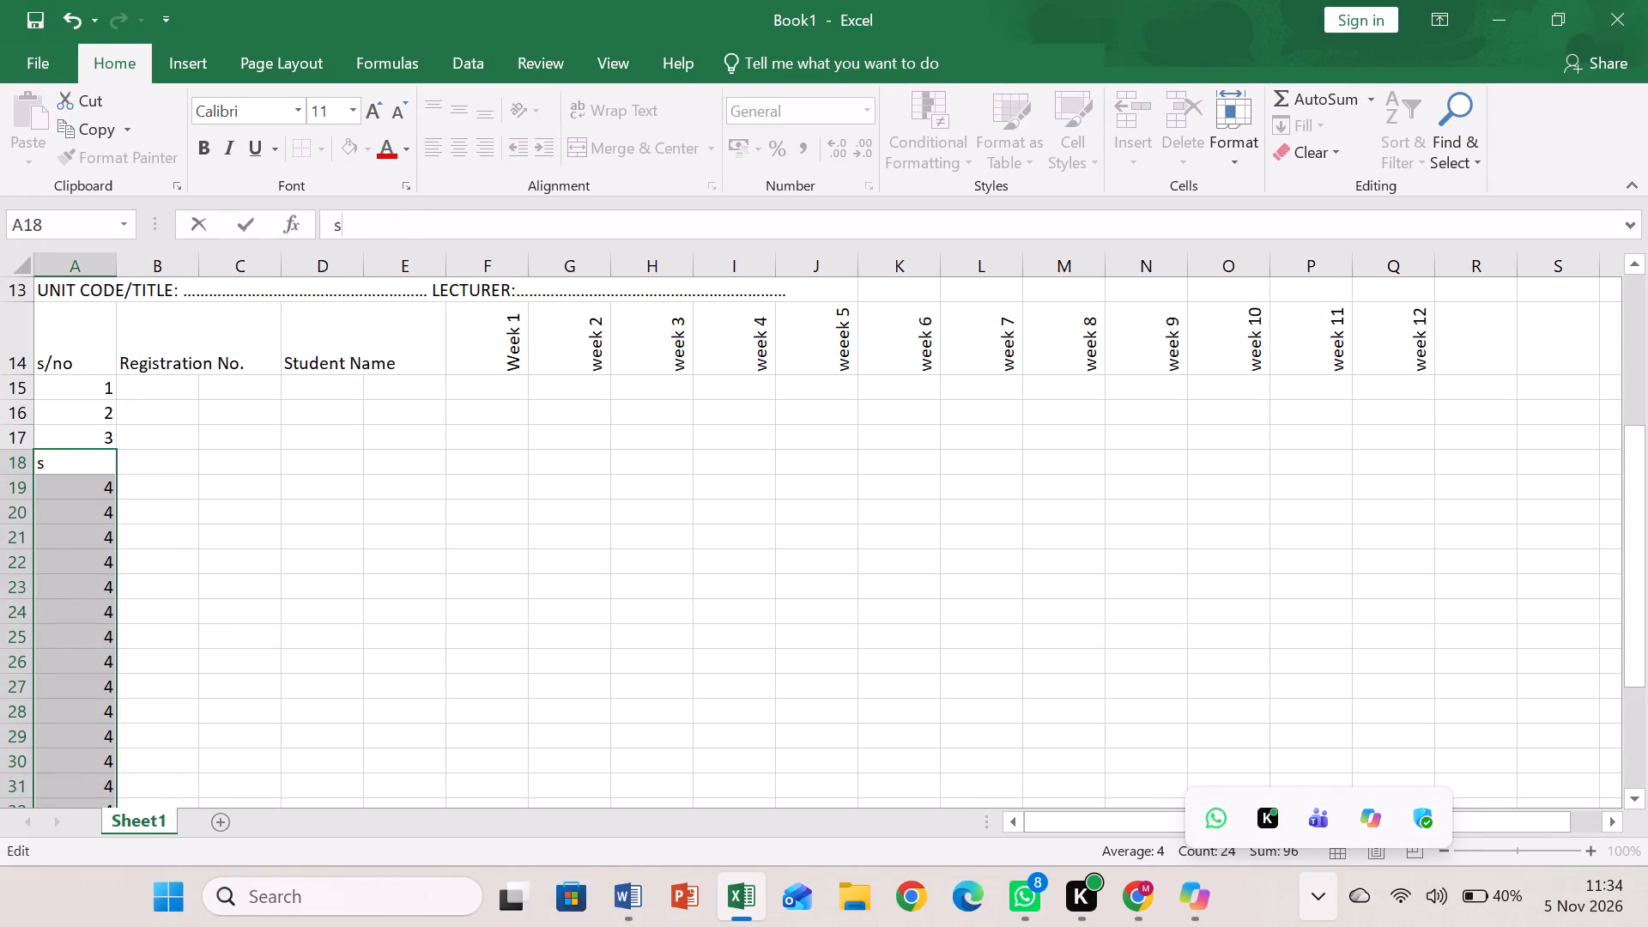
{"action": "key", "text": "BackSpace"}
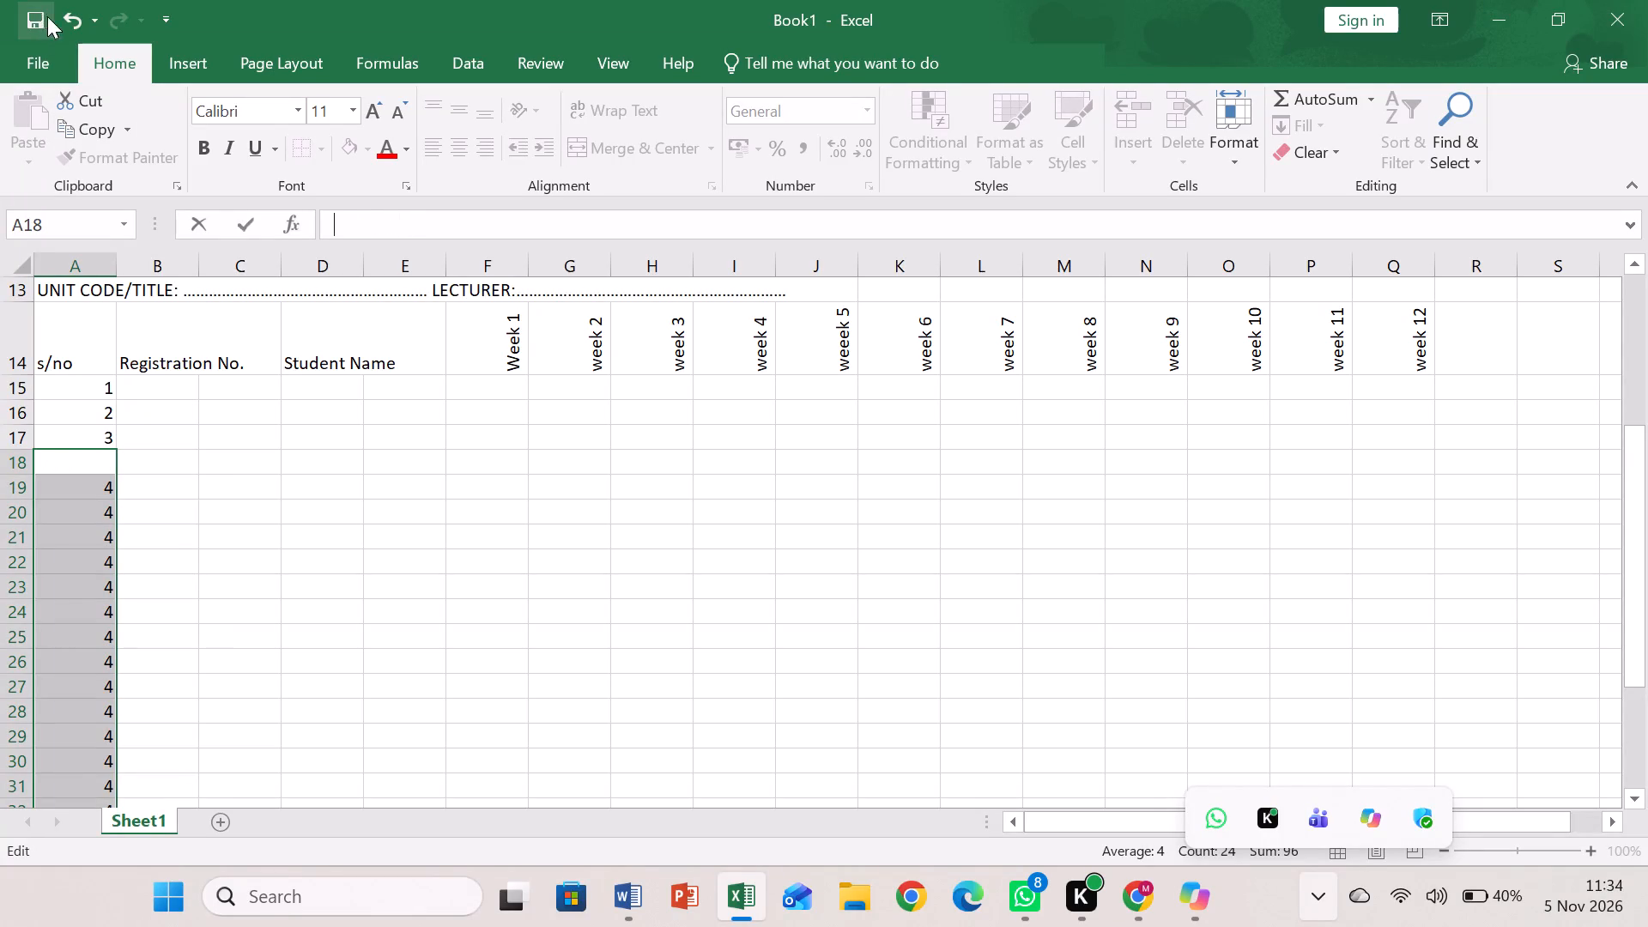
{"action": "left_click", "coordinate": [67, 21]}
{"action": "left_click", "coordinate": [67, 21]}
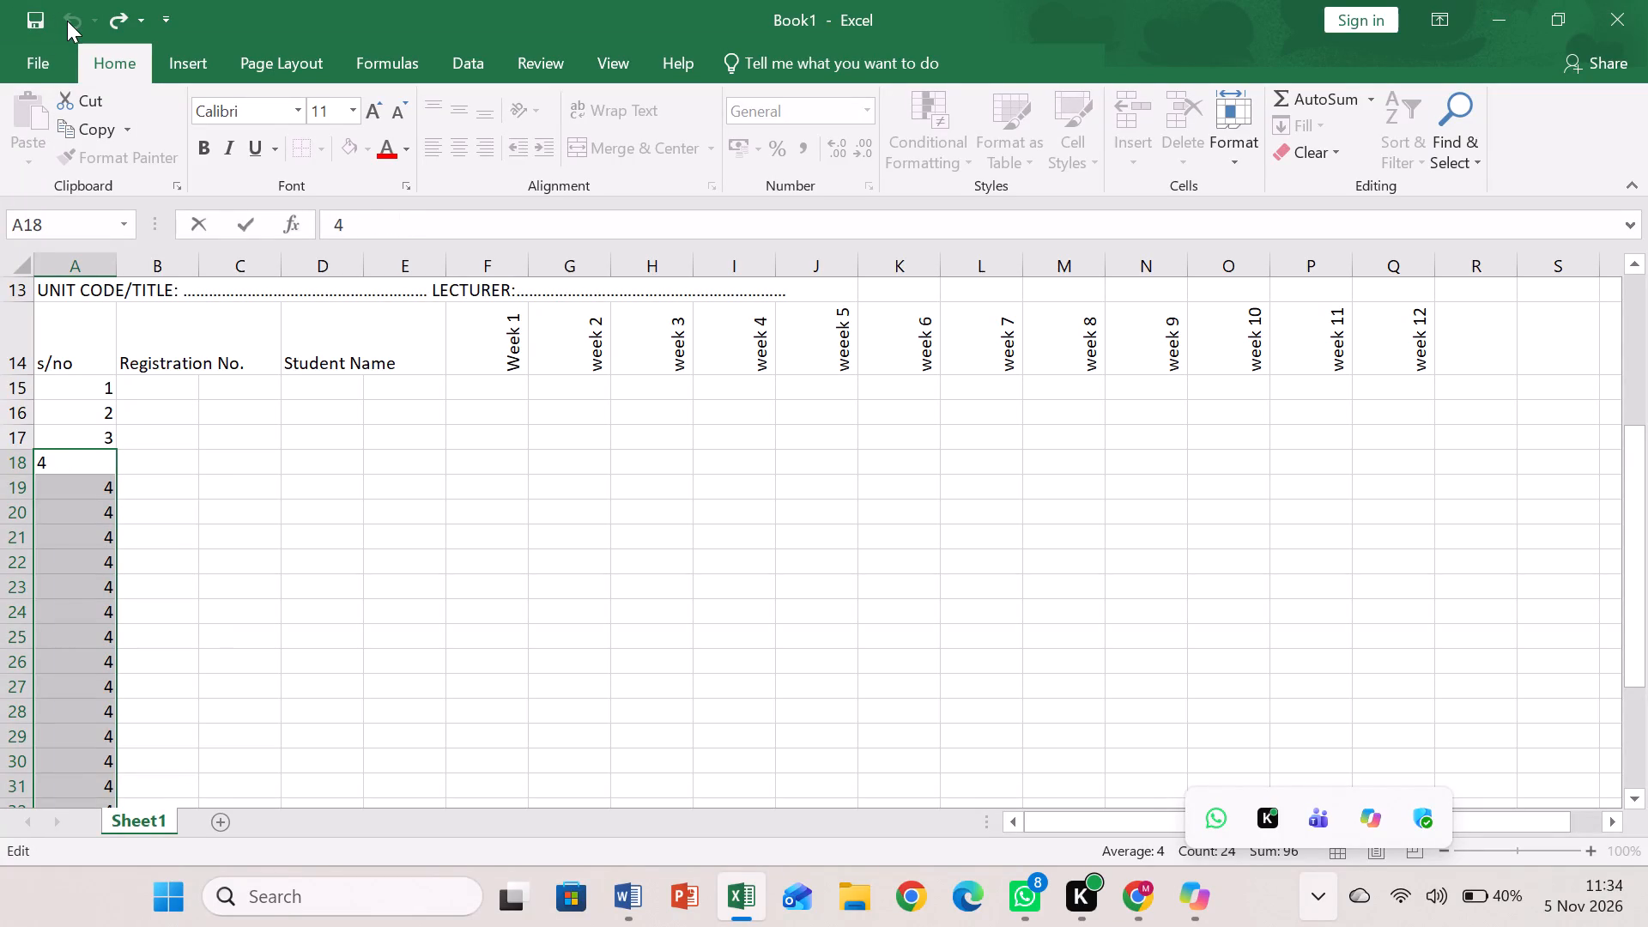
{"action": "left_click", "coordinate": [92, 463]}
{"action": "key", "text": "Return"}
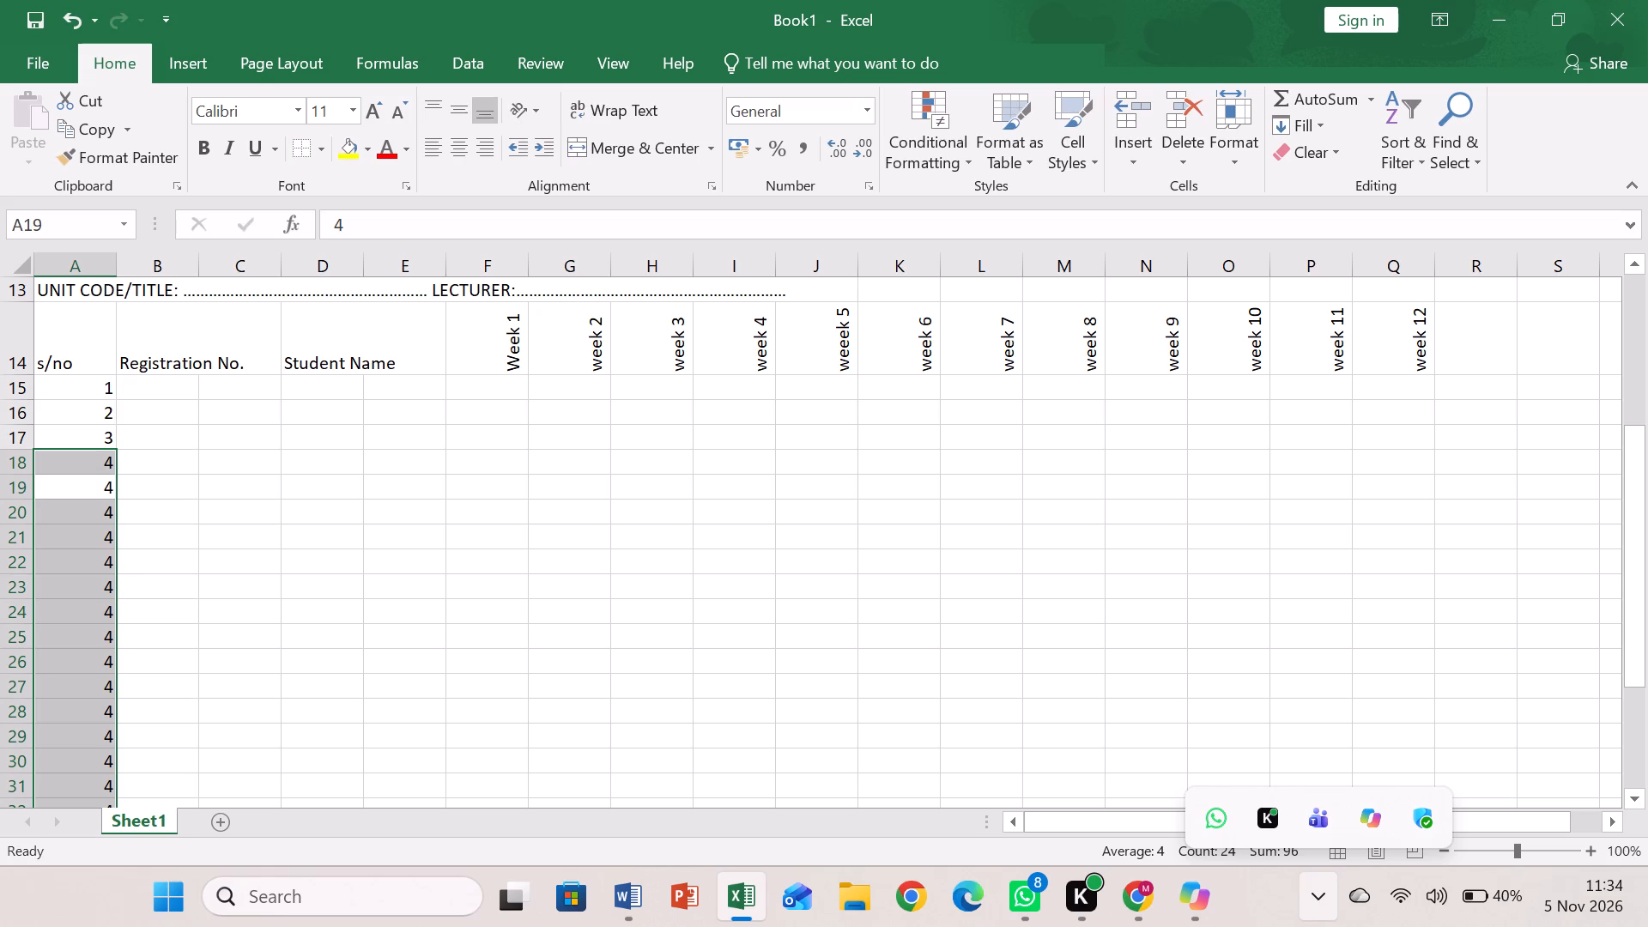
Enter the serial number 5 in cell A19.
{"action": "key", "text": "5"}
{"action": "key", "text": "Return"}
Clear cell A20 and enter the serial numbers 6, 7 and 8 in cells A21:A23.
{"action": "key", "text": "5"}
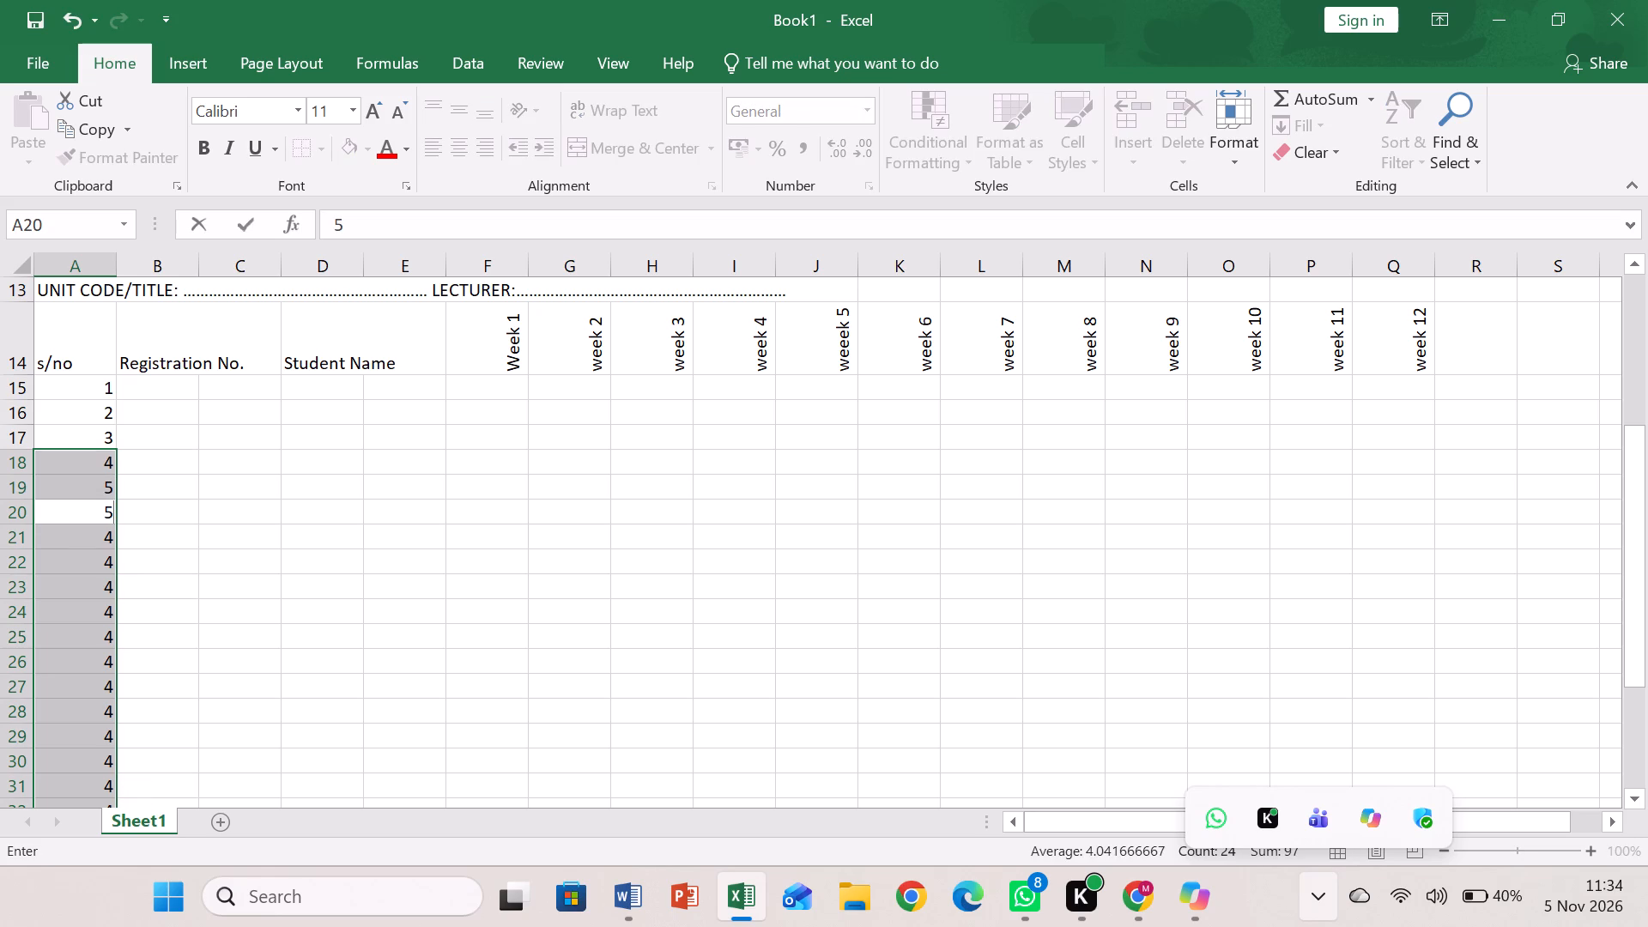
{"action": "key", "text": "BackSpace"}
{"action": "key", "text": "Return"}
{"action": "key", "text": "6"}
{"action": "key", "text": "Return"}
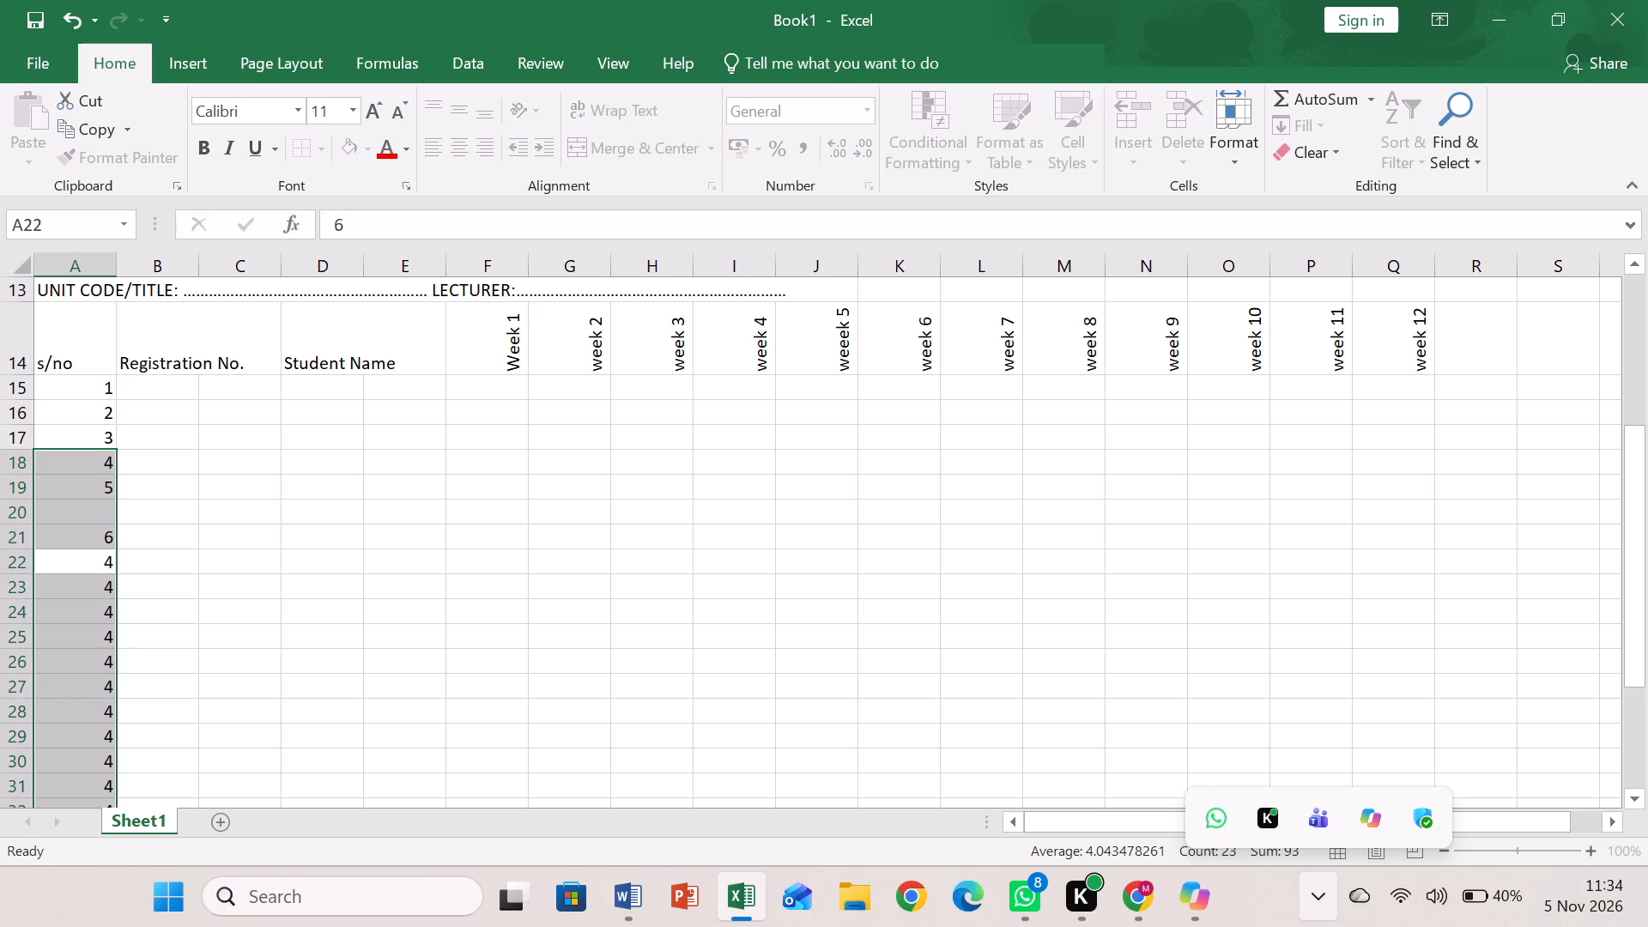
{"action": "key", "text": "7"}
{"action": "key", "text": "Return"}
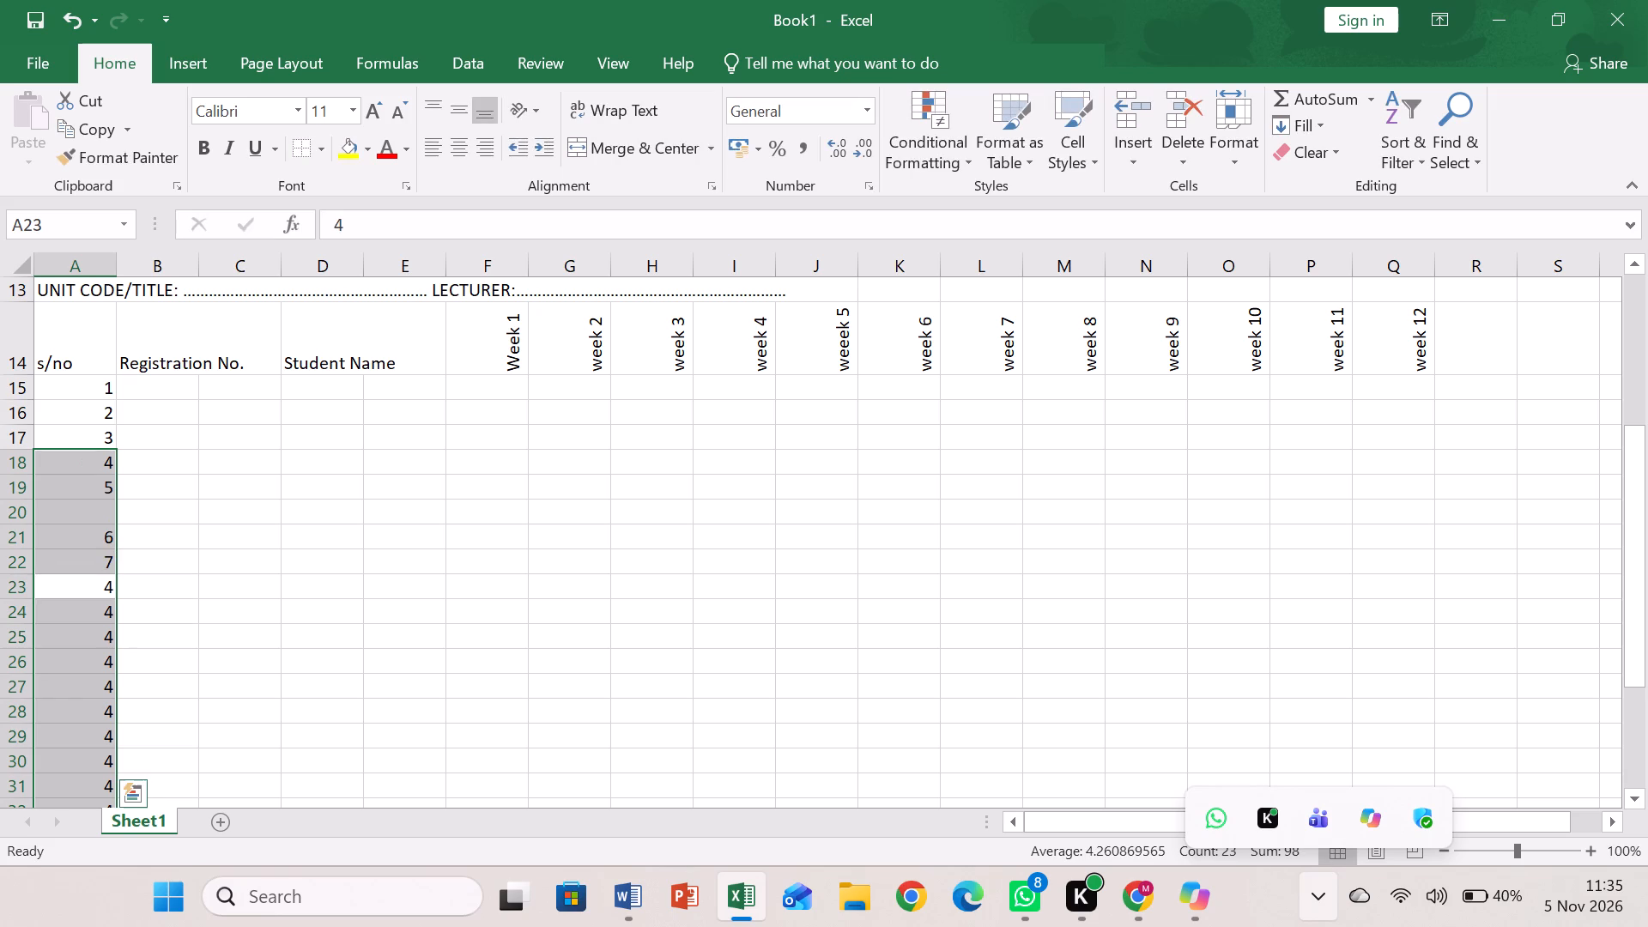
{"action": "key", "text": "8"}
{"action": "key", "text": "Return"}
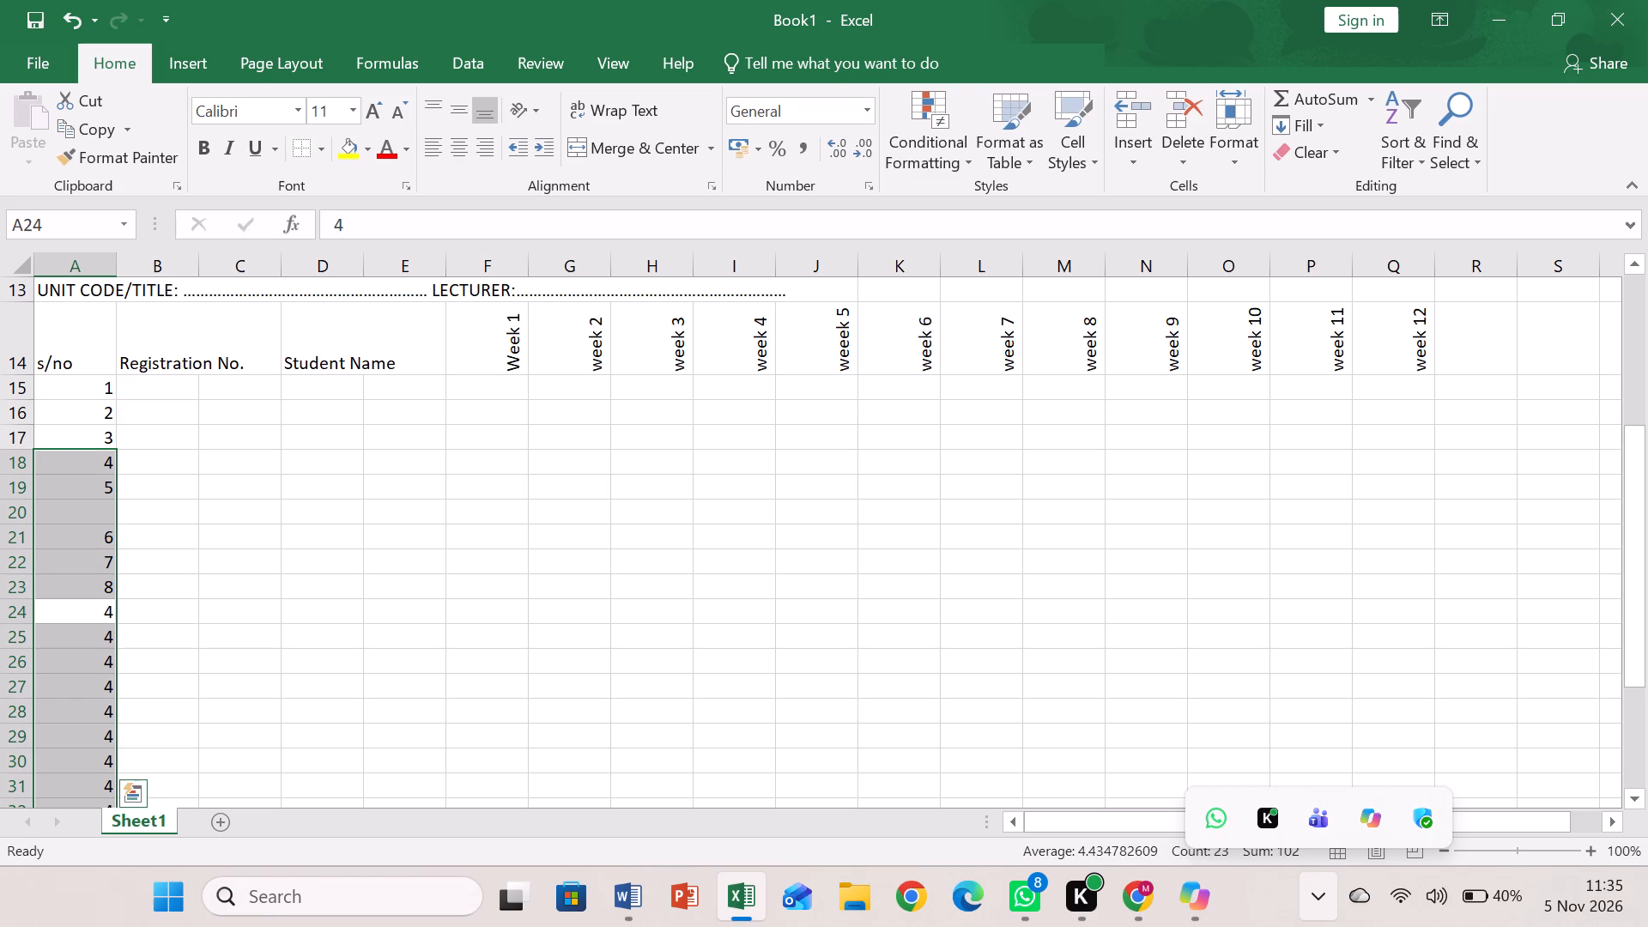
Enter the serial numbers 6 through 11 in cells A20:A25, replacing the existing entries.
{"action": "left_click", "coordinate": [112, 519]}
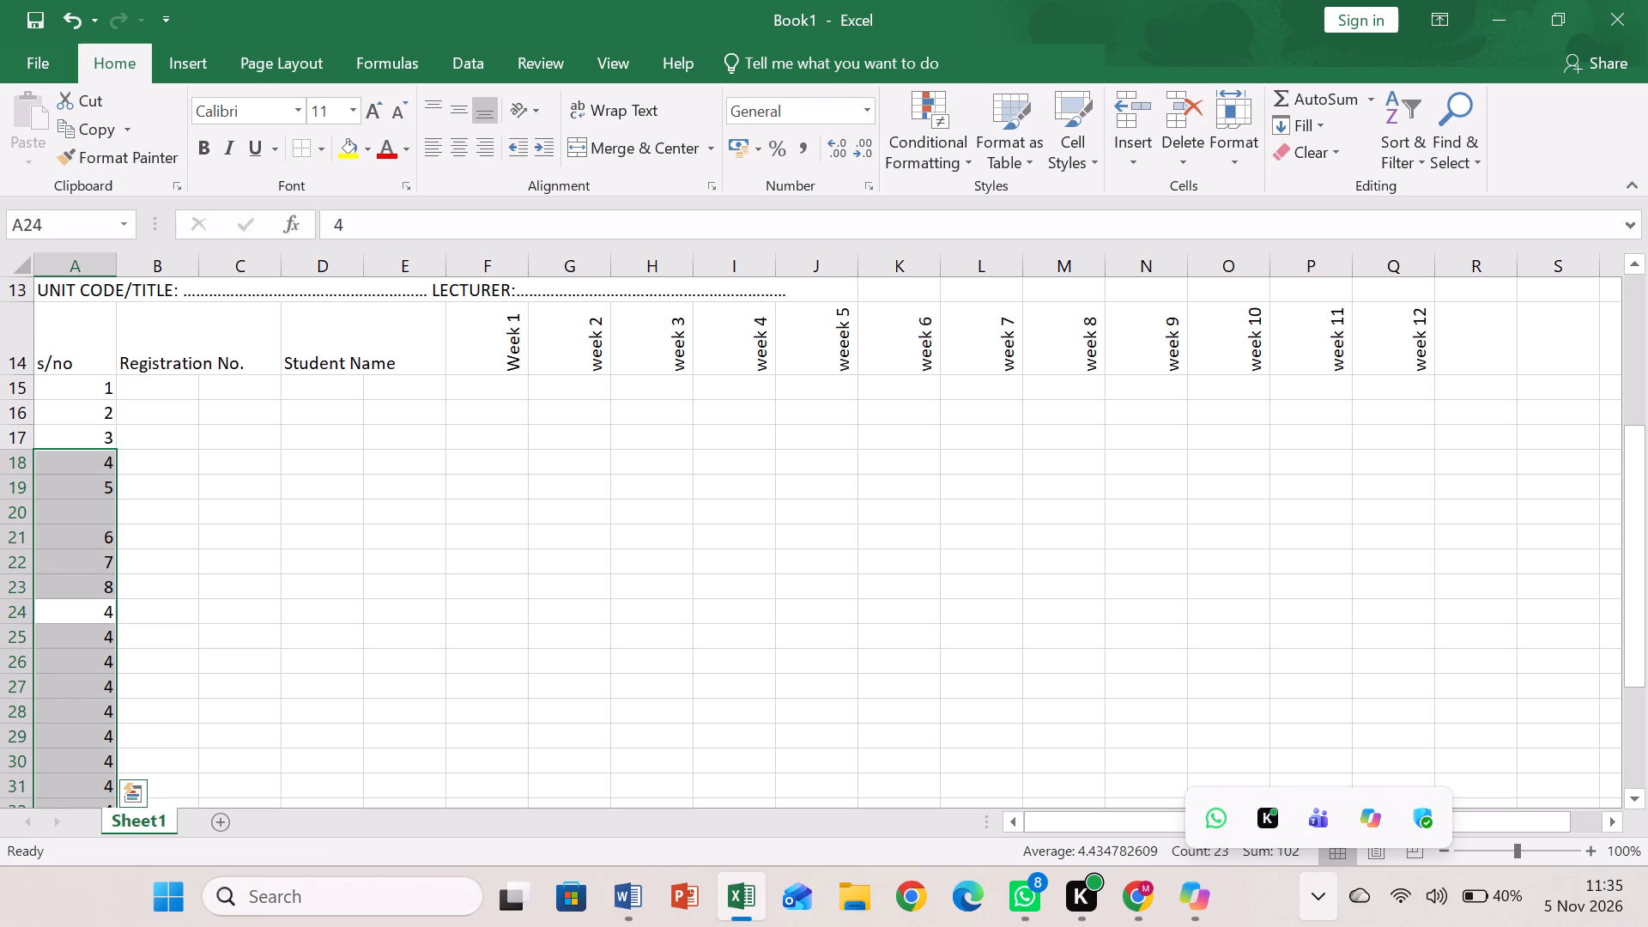
{"action": "double_click", "coordinate": [112, 519]}
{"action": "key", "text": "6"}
{"action": "key", "text": "Return"}
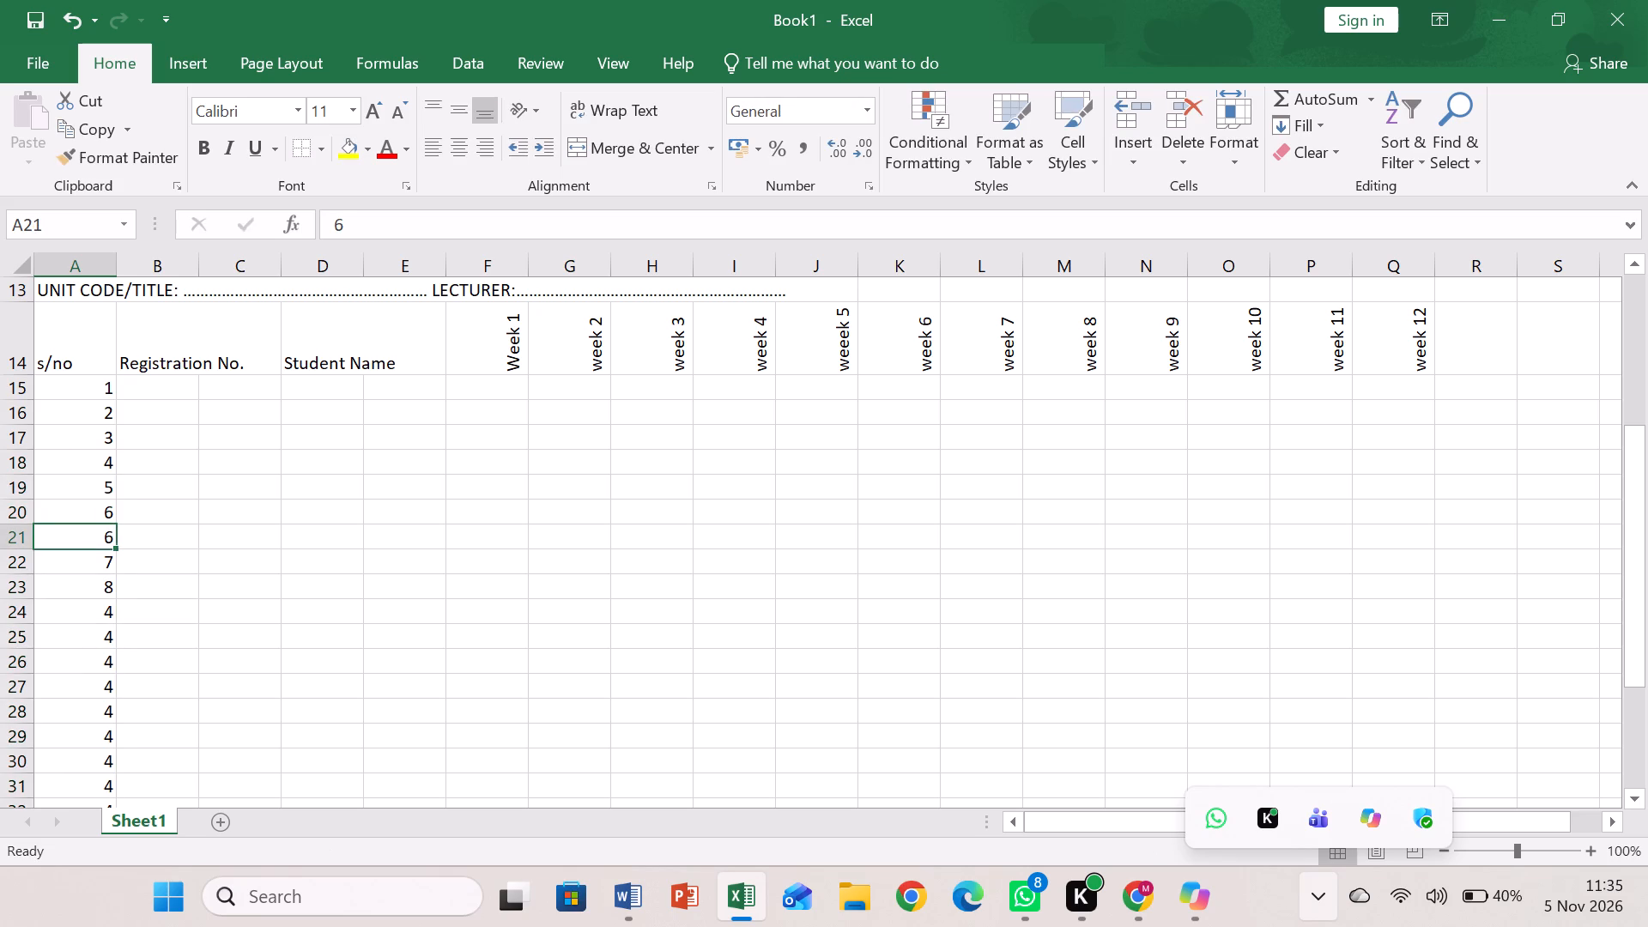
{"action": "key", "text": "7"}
{"action": "key", "text": "Return"}
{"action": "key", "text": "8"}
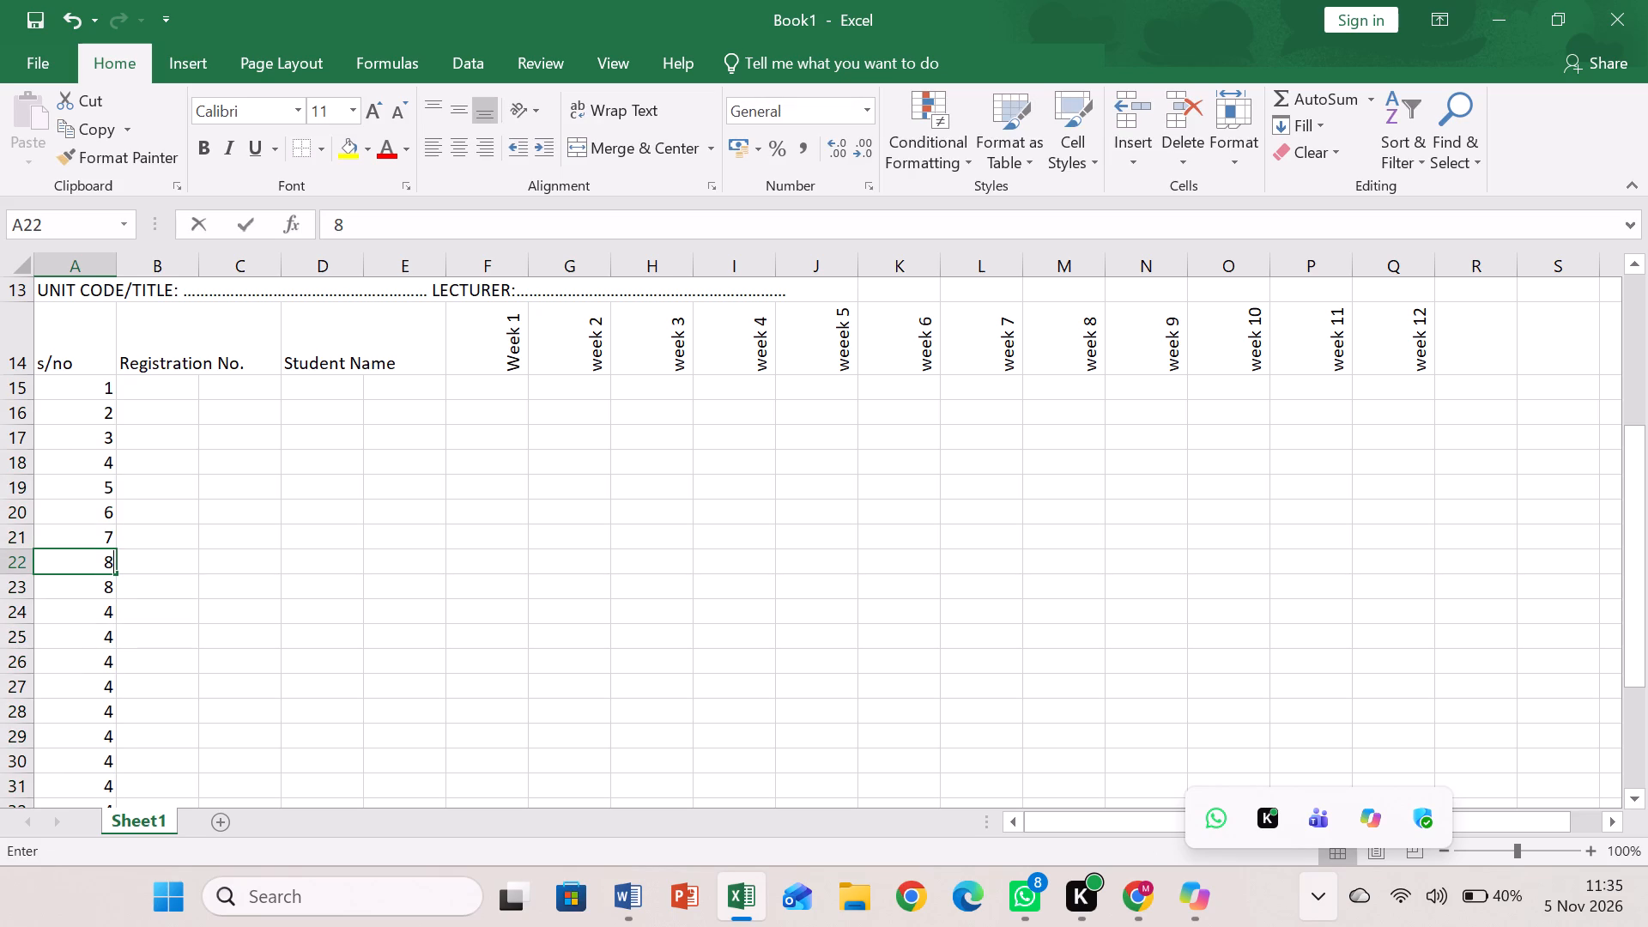
{"action": "key", "text": "Return"}
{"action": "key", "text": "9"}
{"action": "key", "text": "Return"}
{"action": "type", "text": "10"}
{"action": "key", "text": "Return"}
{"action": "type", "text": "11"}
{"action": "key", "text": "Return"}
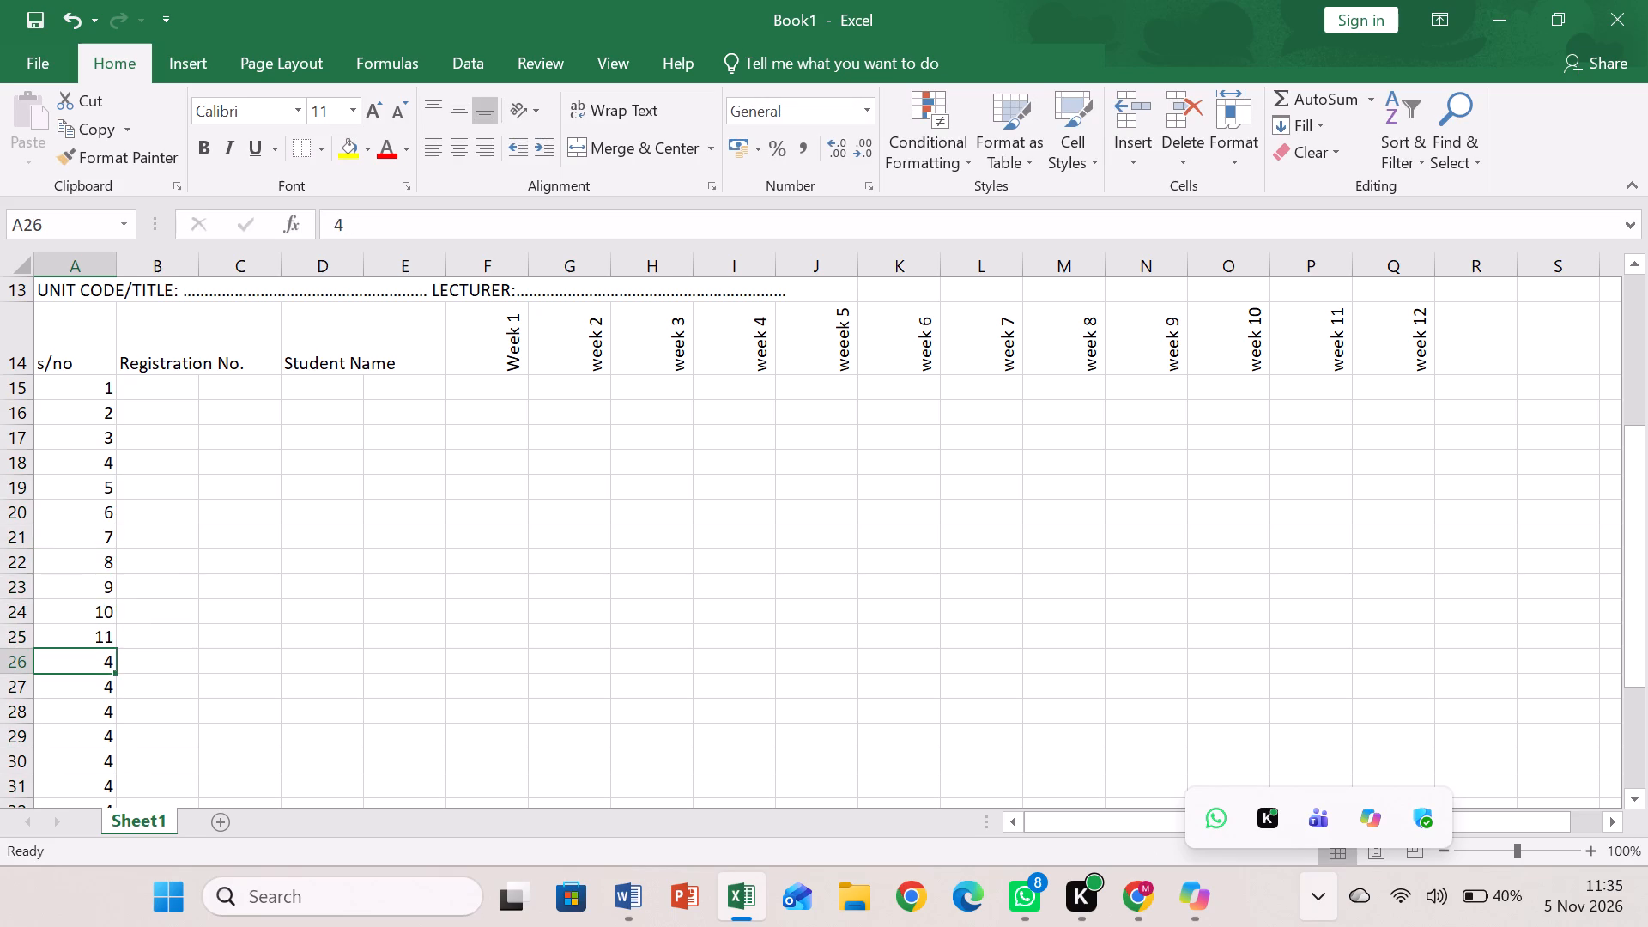
Continue the s/no column with the serial numbers 12 through 18 in cells A26:A32.
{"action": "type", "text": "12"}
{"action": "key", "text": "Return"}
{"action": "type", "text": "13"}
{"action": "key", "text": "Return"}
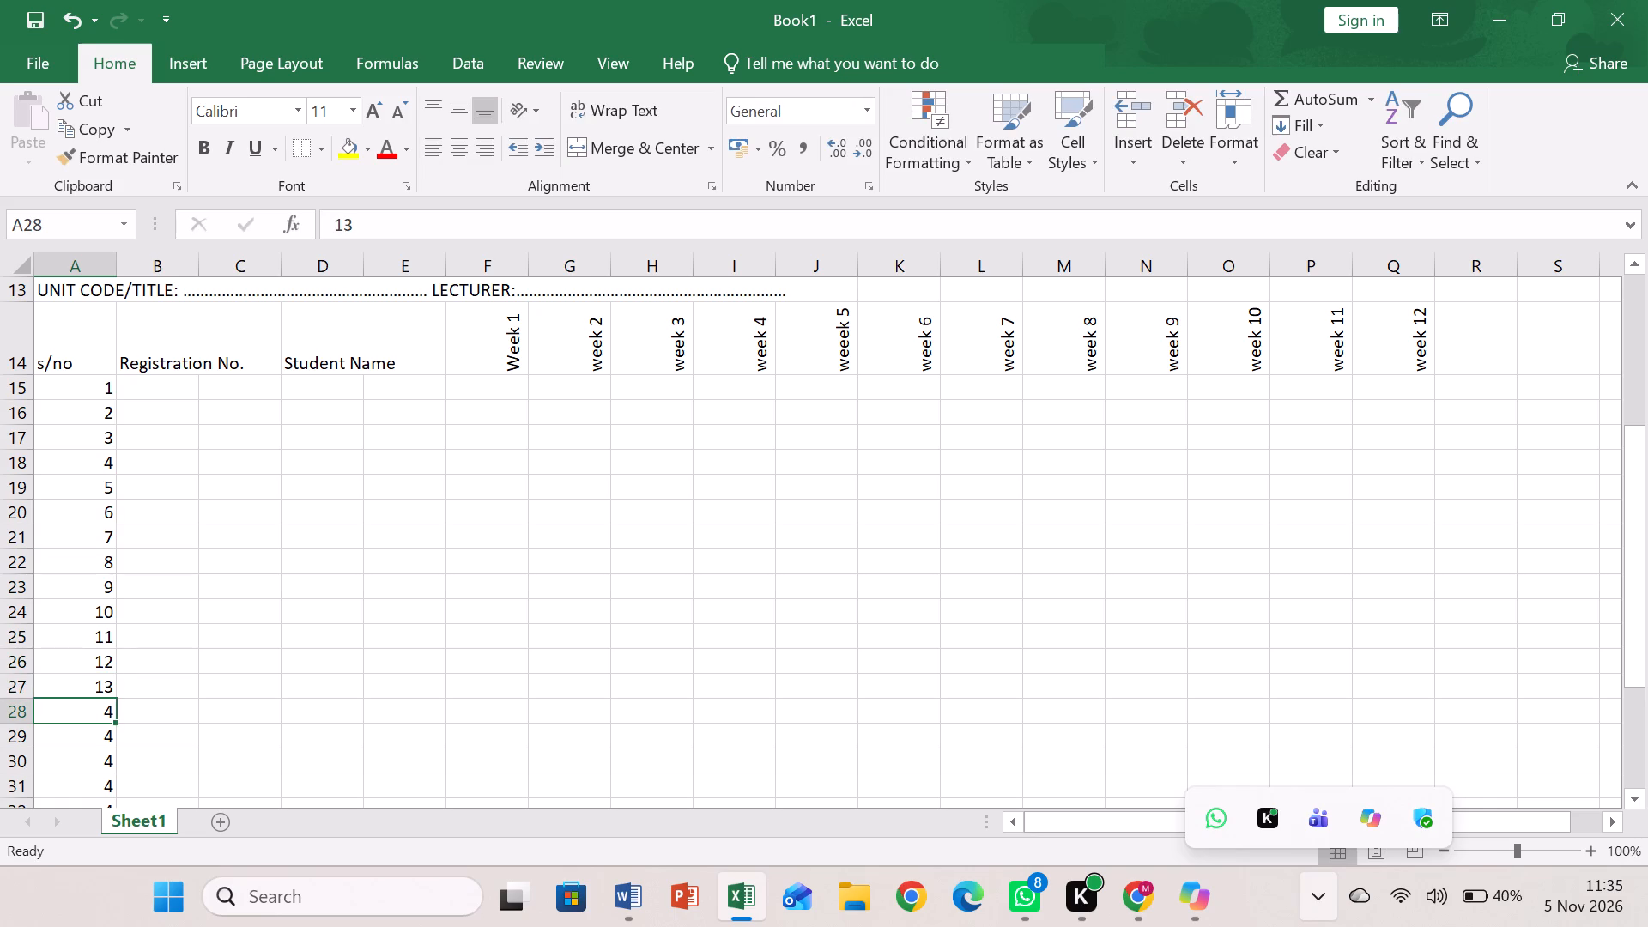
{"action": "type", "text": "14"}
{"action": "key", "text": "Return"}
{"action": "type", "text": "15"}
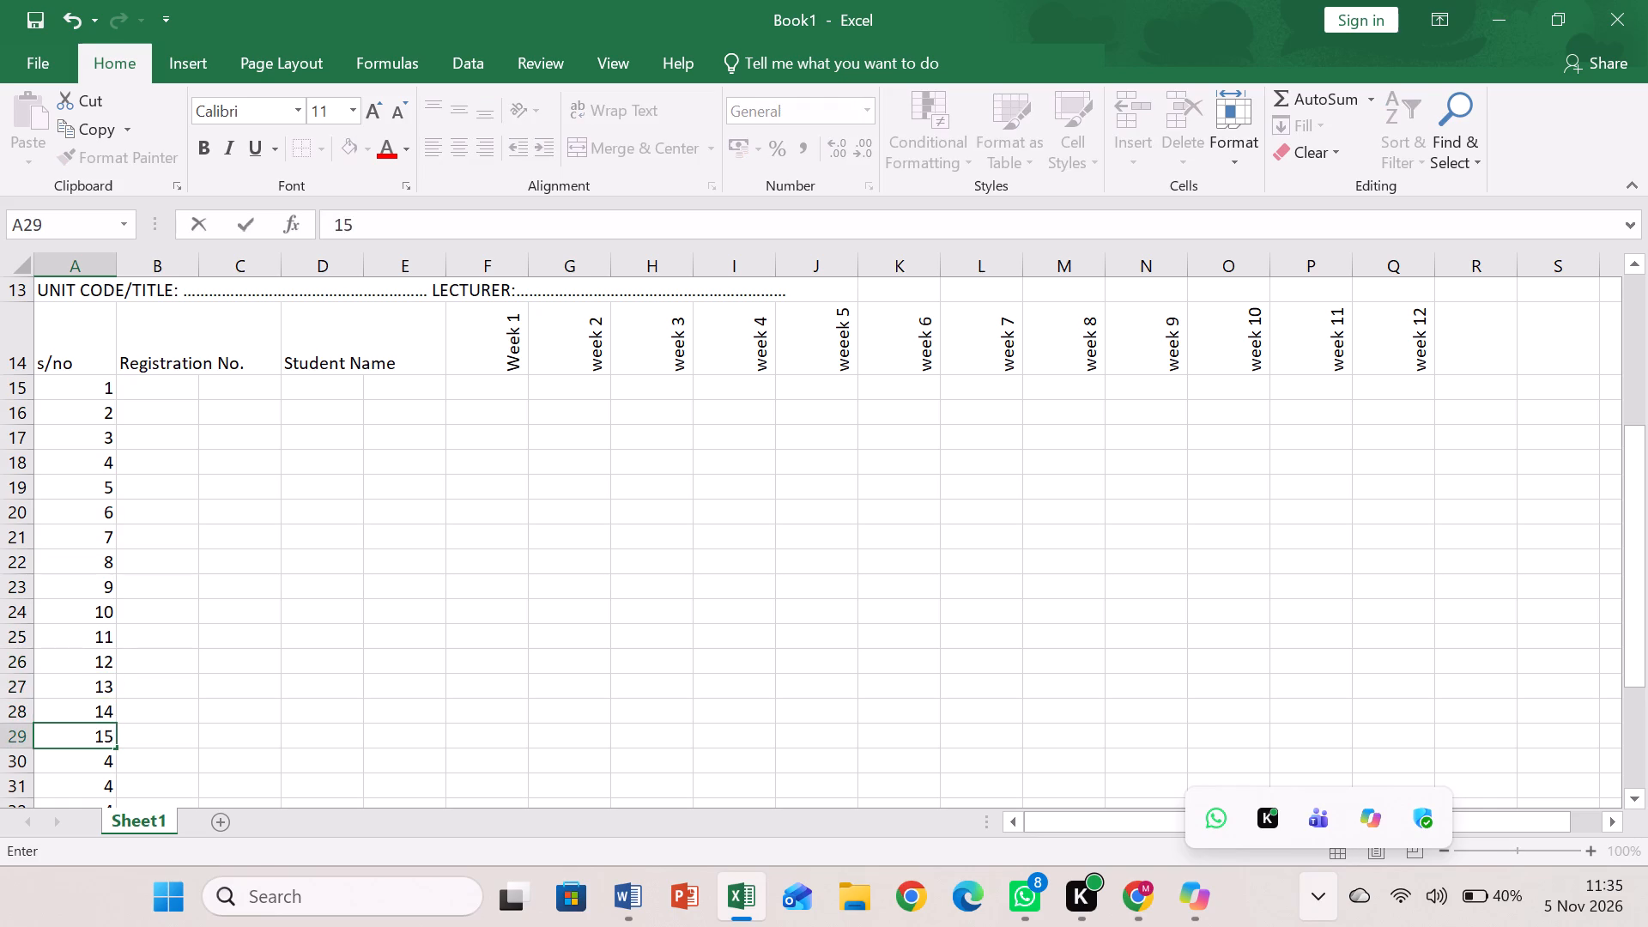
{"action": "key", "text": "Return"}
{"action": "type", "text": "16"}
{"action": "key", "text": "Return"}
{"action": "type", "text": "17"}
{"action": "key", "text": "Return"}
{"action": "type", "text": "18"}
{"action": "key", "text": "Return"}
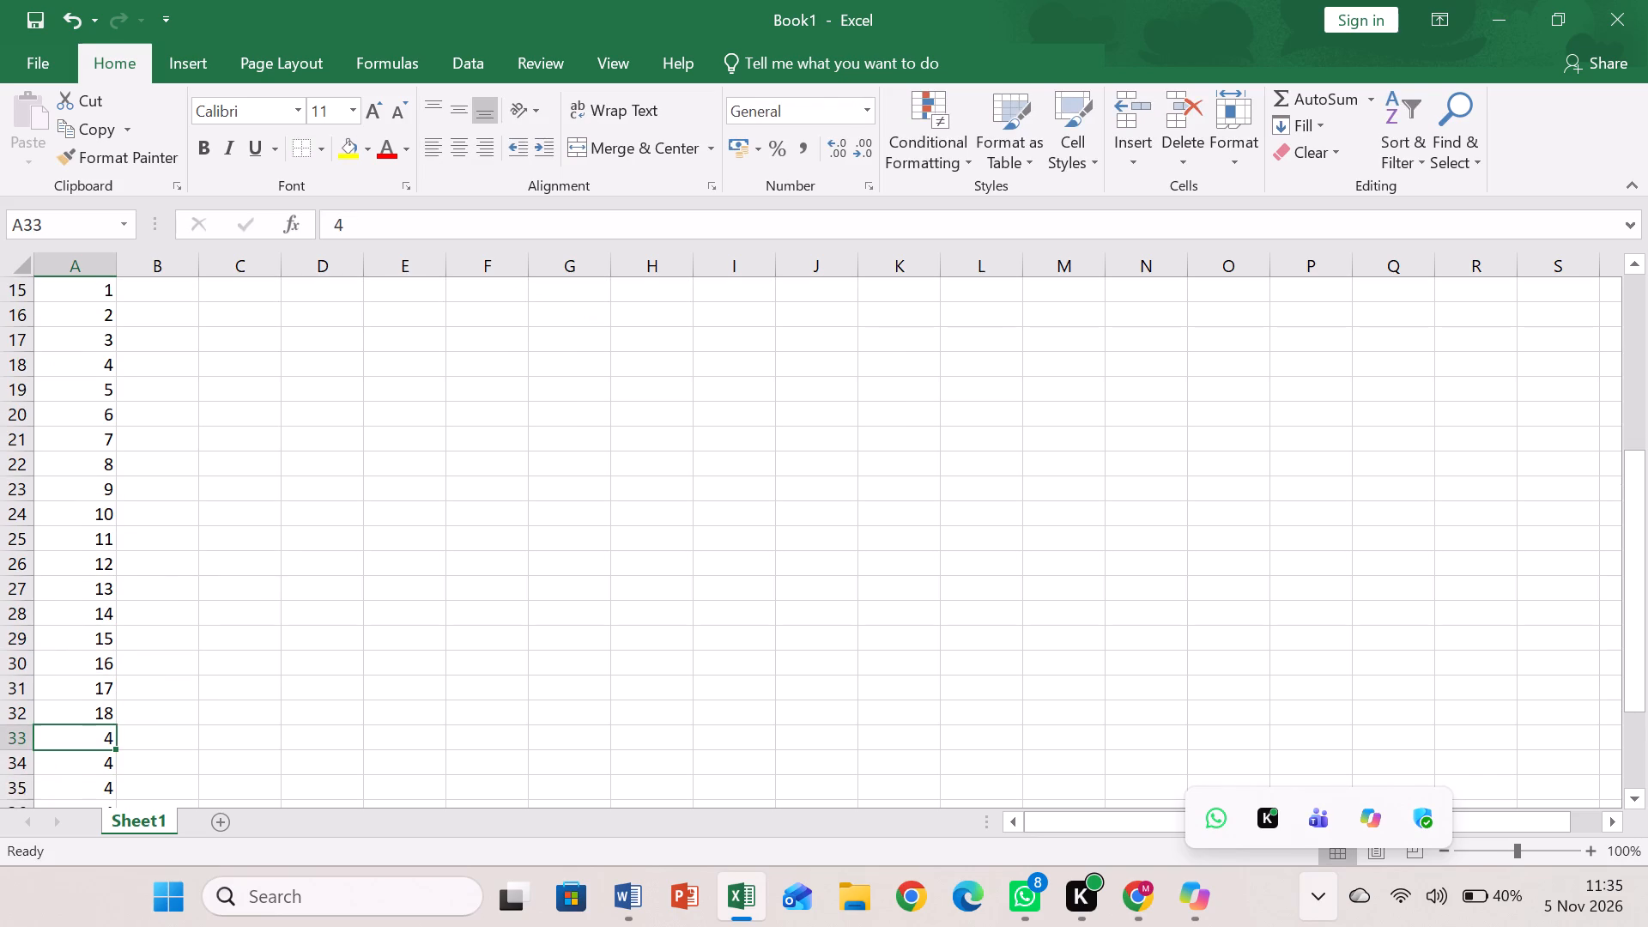
Enter the serial numbers 19 through 22 in cells A33:A36.
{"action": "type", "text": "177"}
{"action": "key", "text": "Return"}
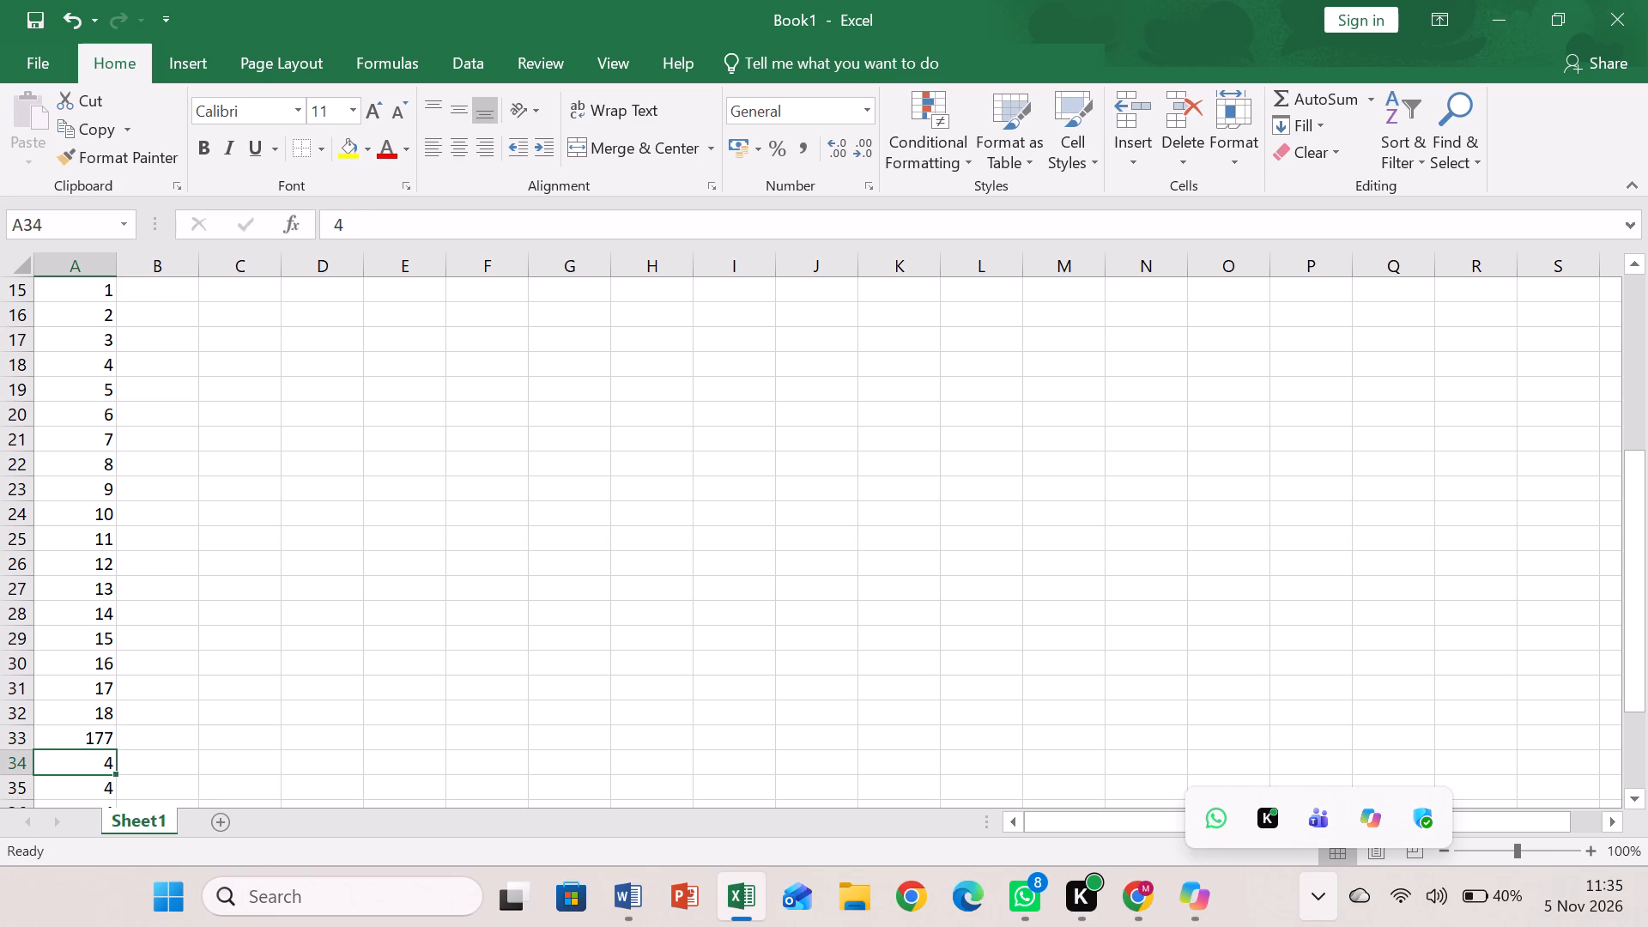
{"action": "left_click", "coordinate": [100, 739]}
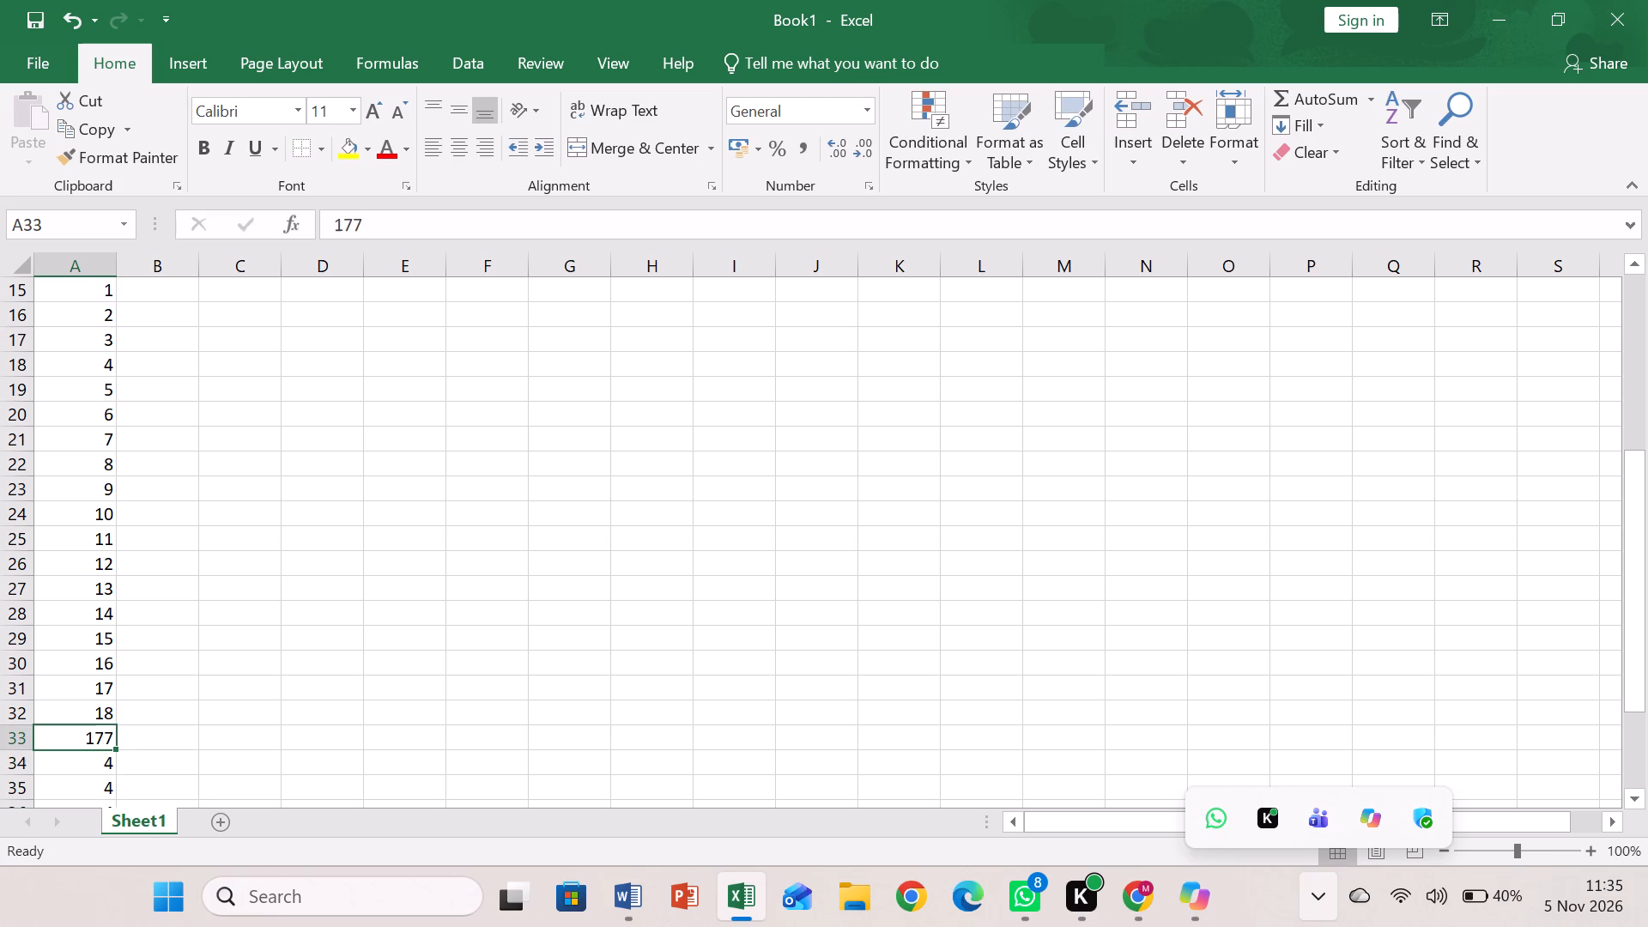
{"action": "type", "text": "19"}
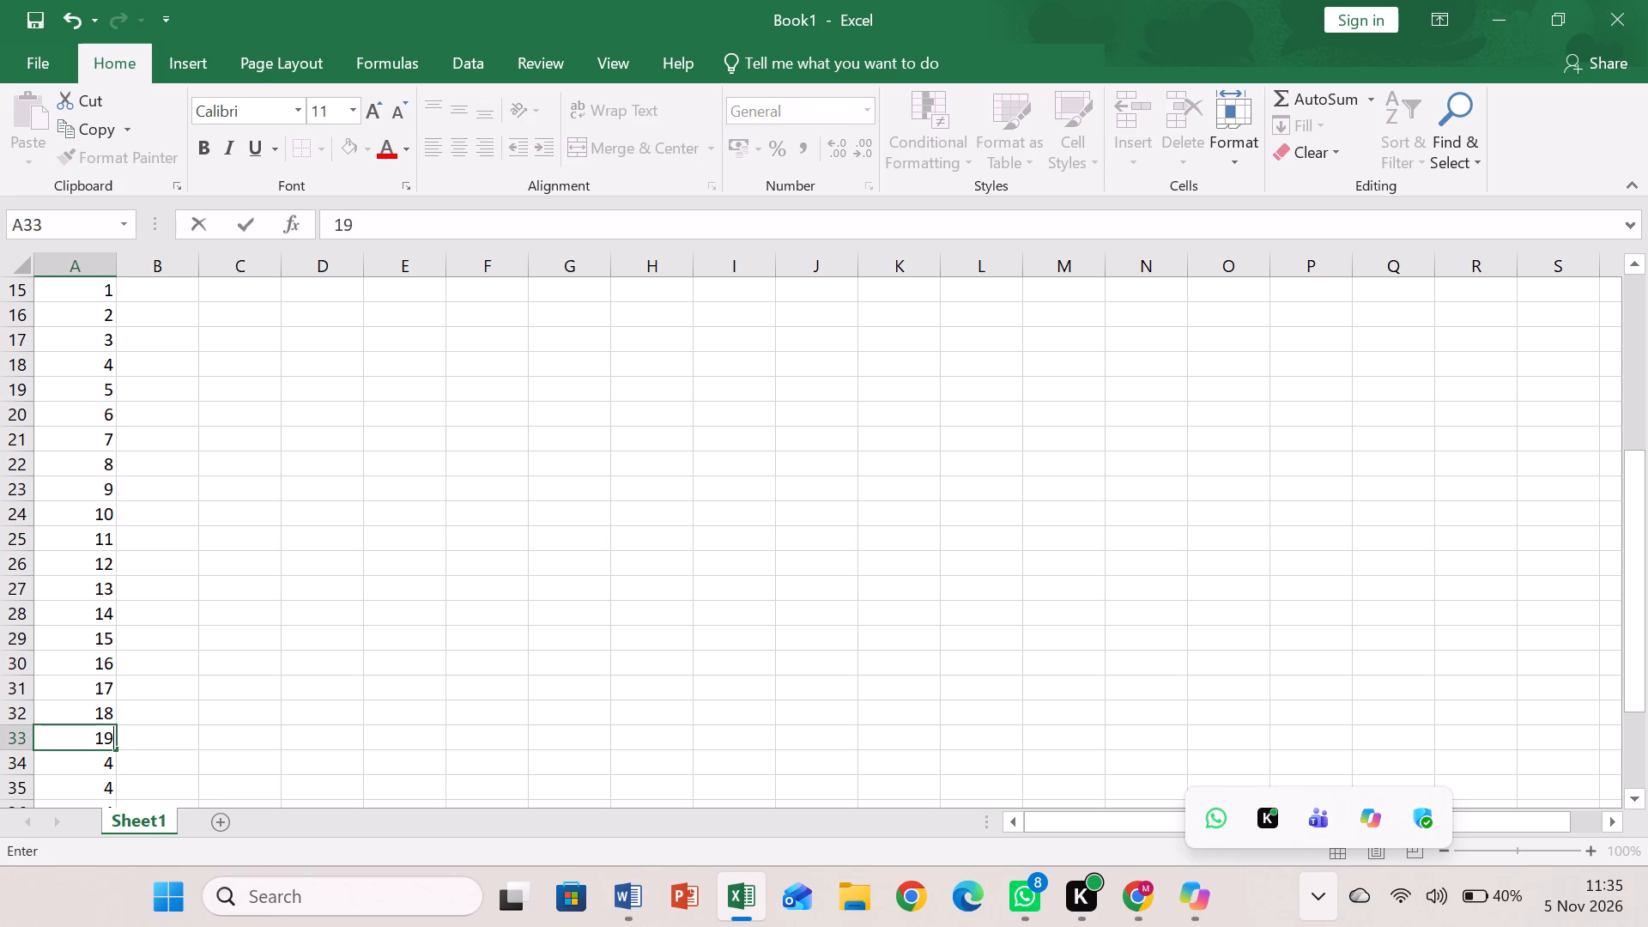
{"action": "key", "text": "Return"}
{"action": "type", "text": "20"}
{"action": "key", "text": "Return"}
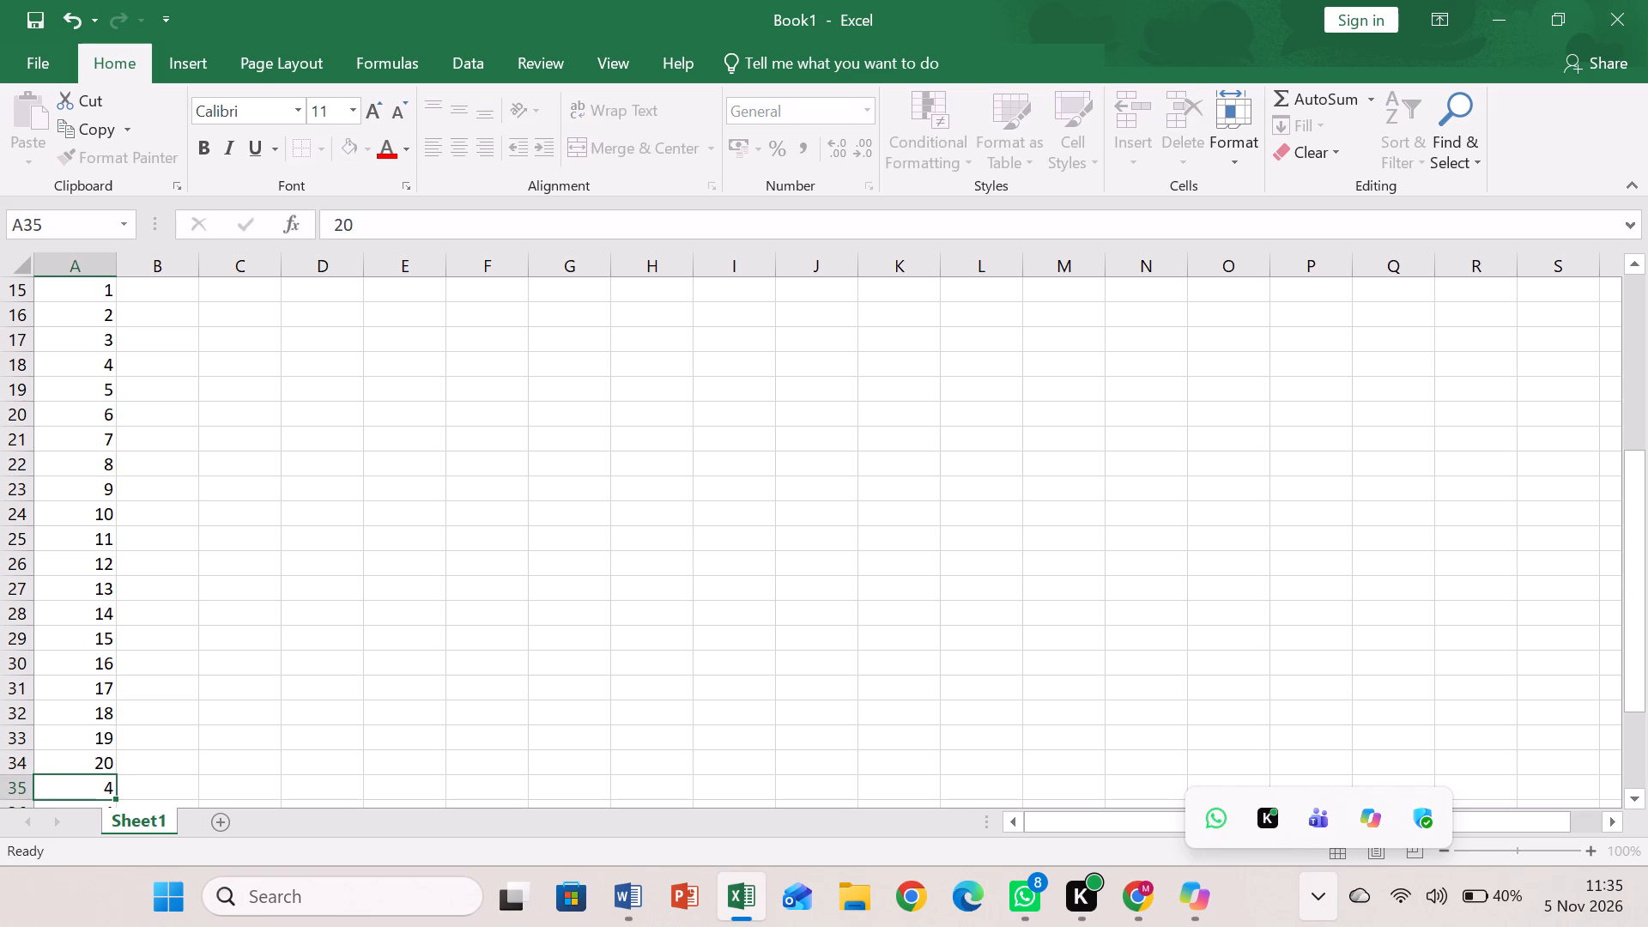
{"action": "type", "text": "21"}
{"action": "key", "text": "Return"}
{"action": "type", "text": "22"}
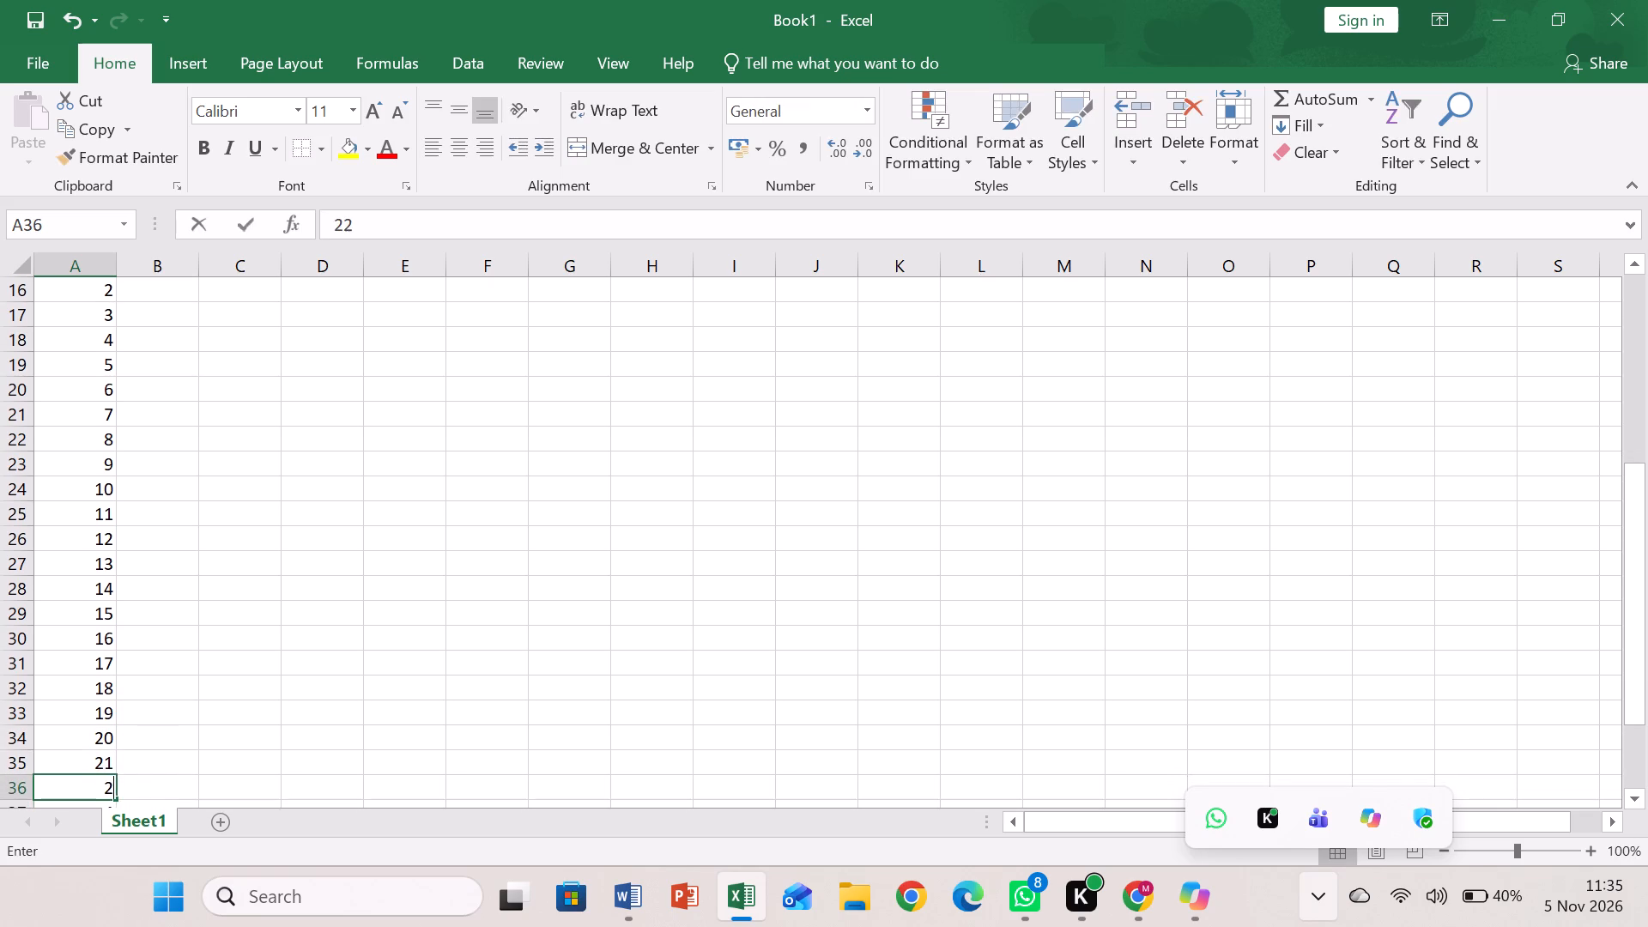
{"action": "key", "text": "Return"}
Enter the serial numbers 23 through 27 in cells A37:A41, replacing the remaining copied 4s.
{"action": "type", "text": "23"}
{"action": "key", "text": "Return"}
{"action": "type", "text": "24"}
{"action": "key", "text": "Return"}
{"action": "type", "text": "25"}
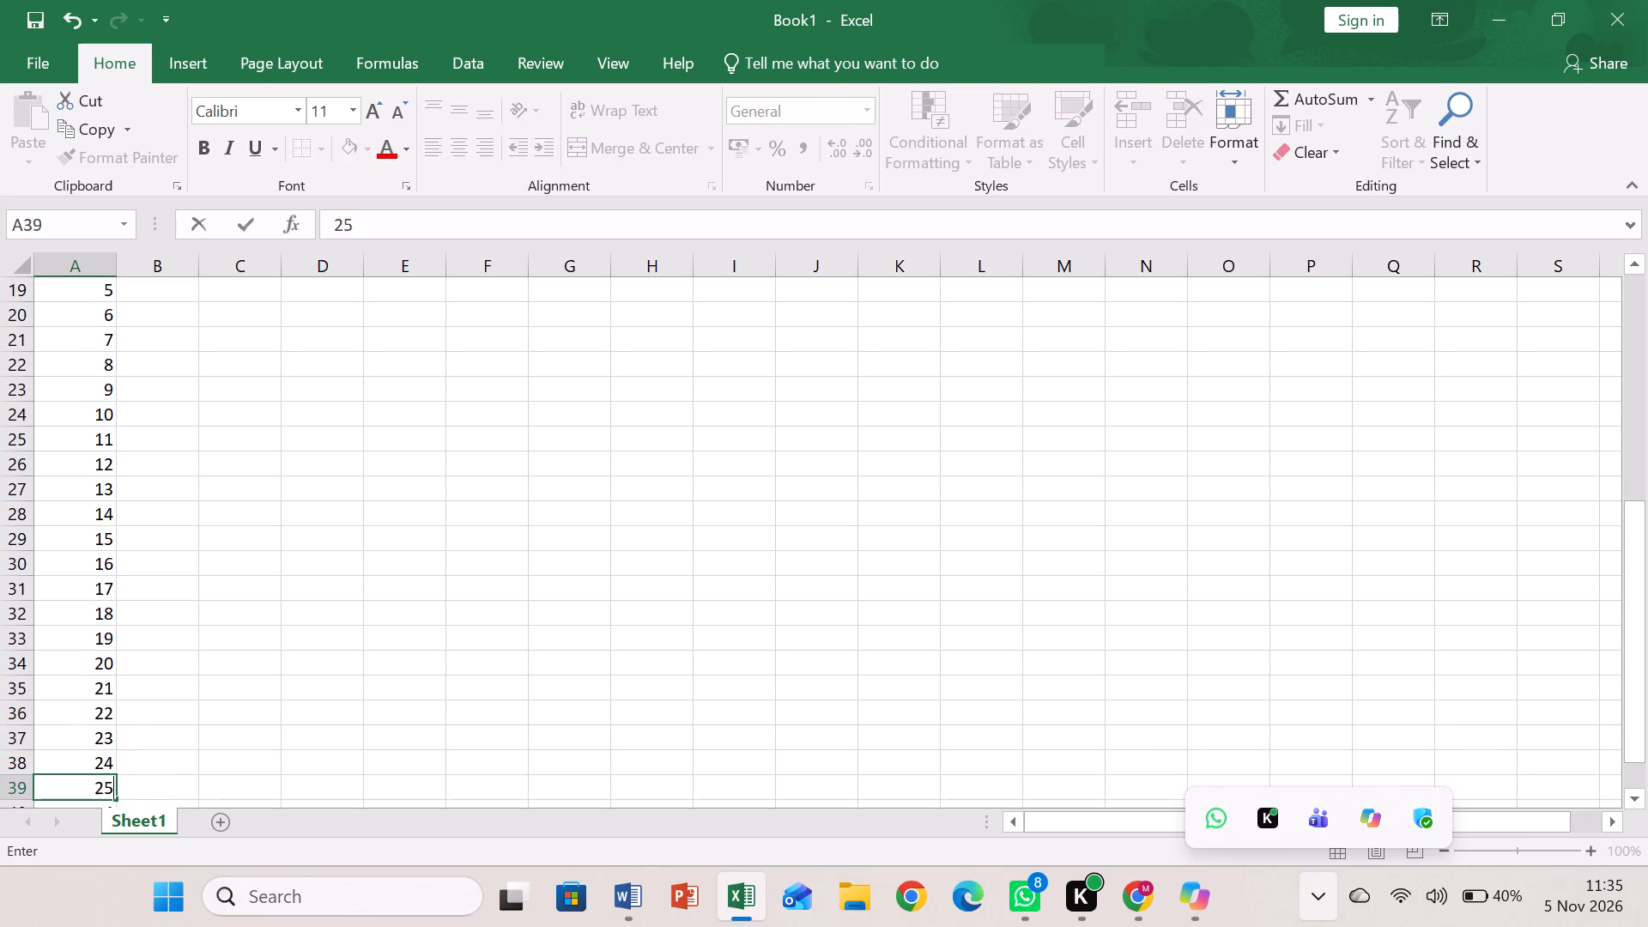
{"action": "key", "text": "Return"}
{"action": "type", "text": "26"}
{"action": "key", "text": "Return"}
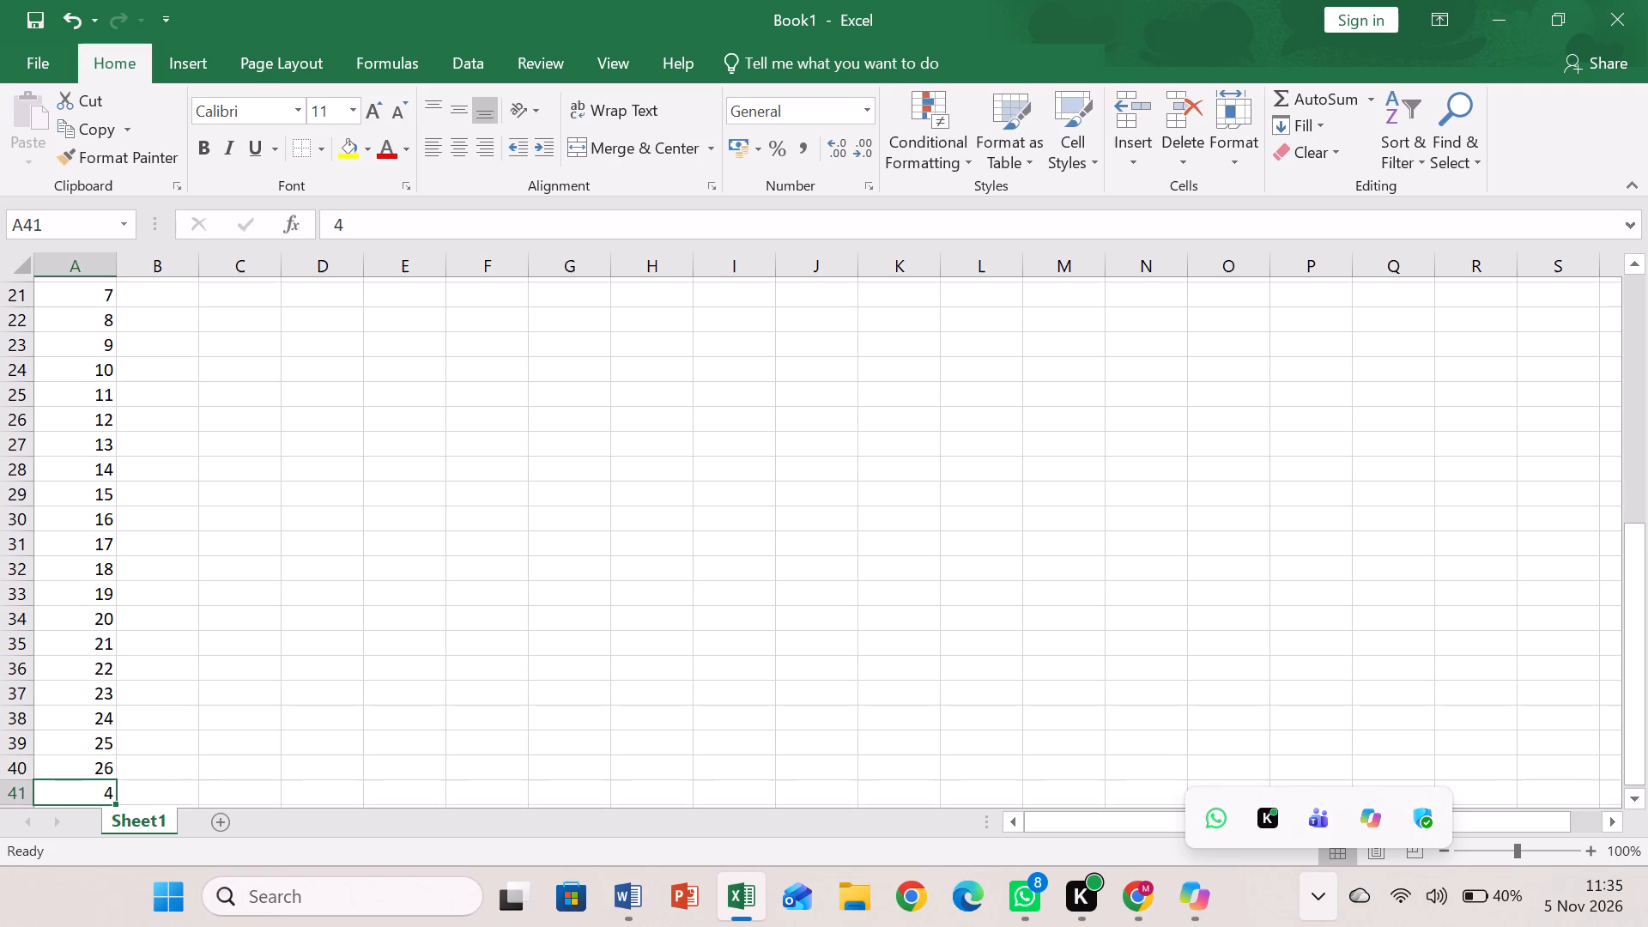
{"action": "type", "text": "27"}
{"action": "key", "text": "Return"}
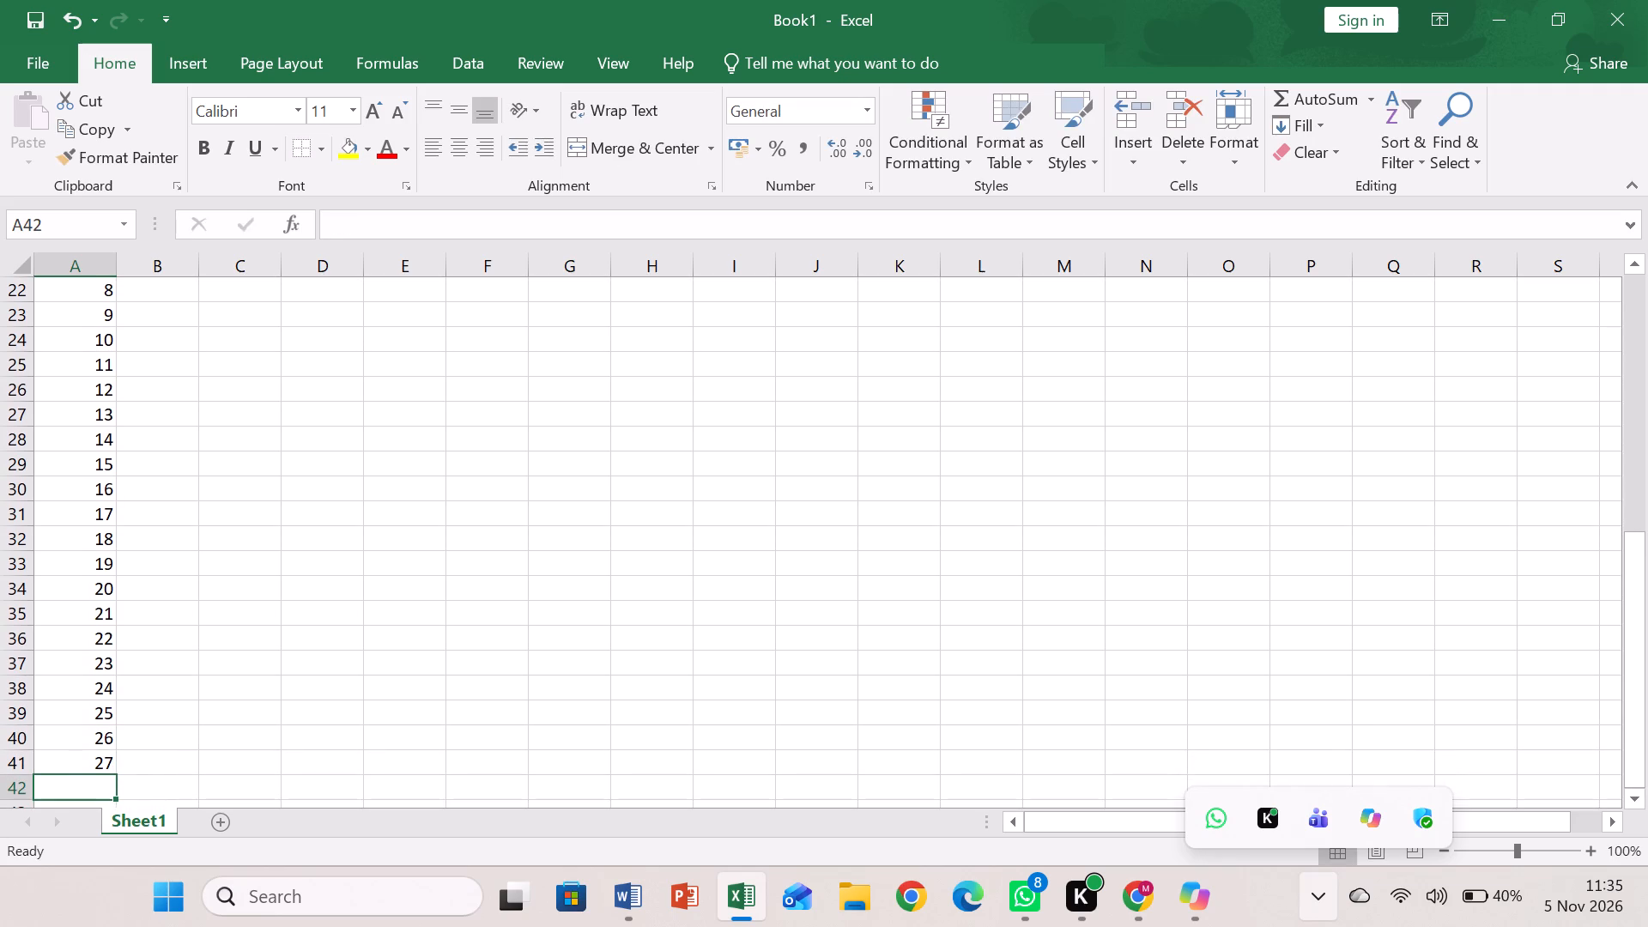
Extend the s/no column with the serial numbers 28 through 32 in cells A42:A46.
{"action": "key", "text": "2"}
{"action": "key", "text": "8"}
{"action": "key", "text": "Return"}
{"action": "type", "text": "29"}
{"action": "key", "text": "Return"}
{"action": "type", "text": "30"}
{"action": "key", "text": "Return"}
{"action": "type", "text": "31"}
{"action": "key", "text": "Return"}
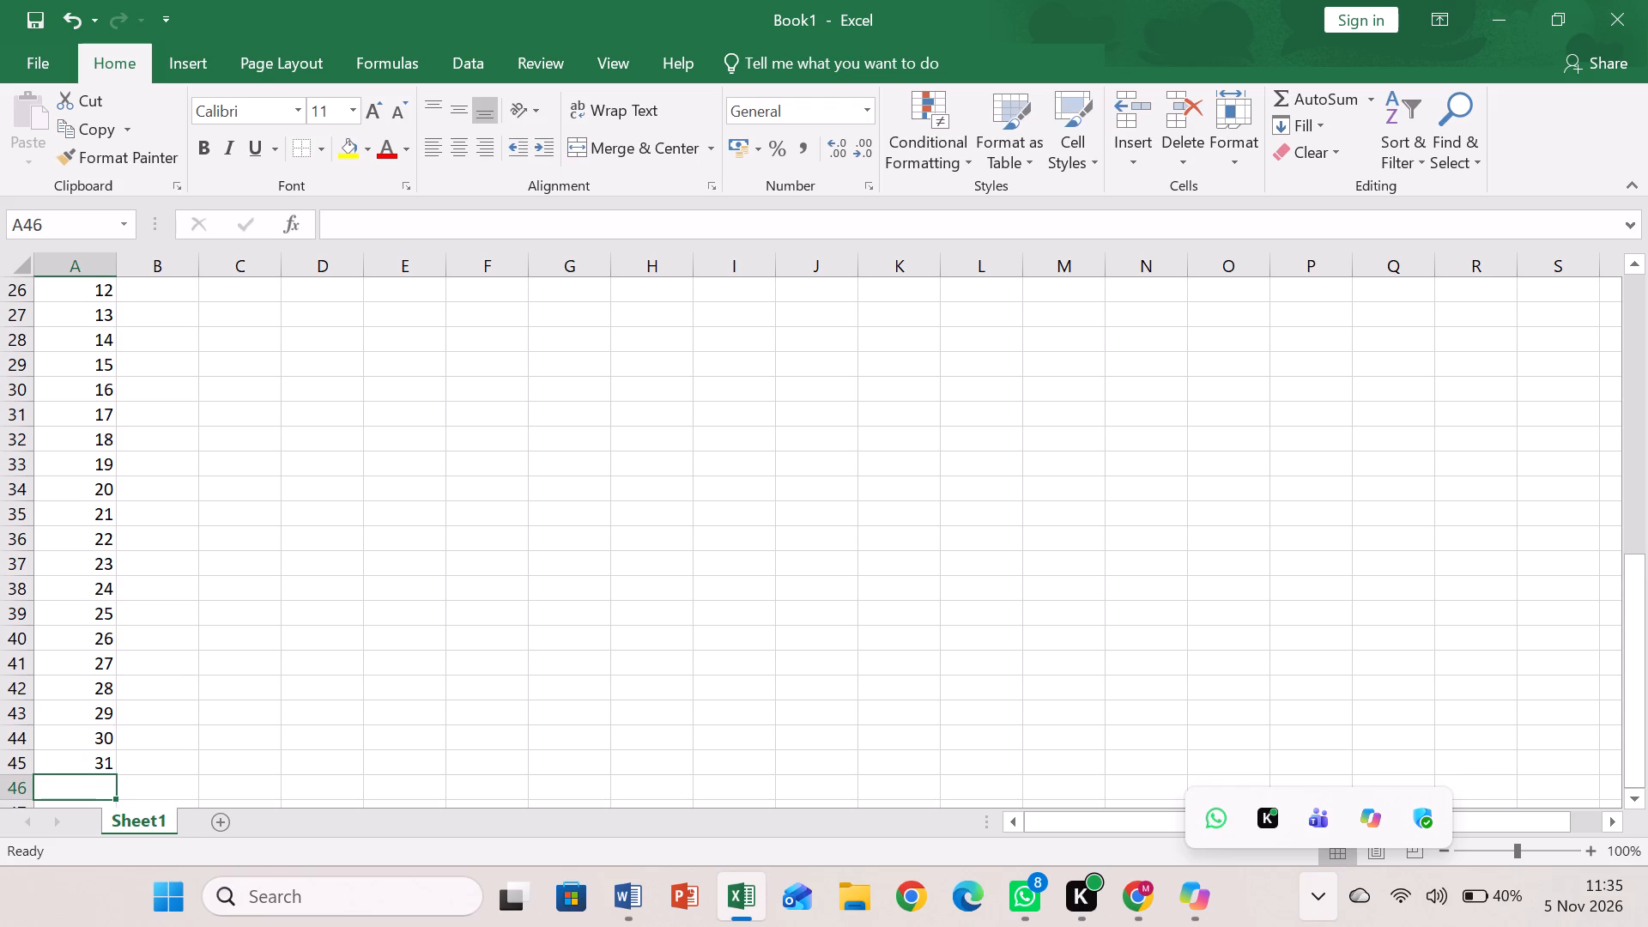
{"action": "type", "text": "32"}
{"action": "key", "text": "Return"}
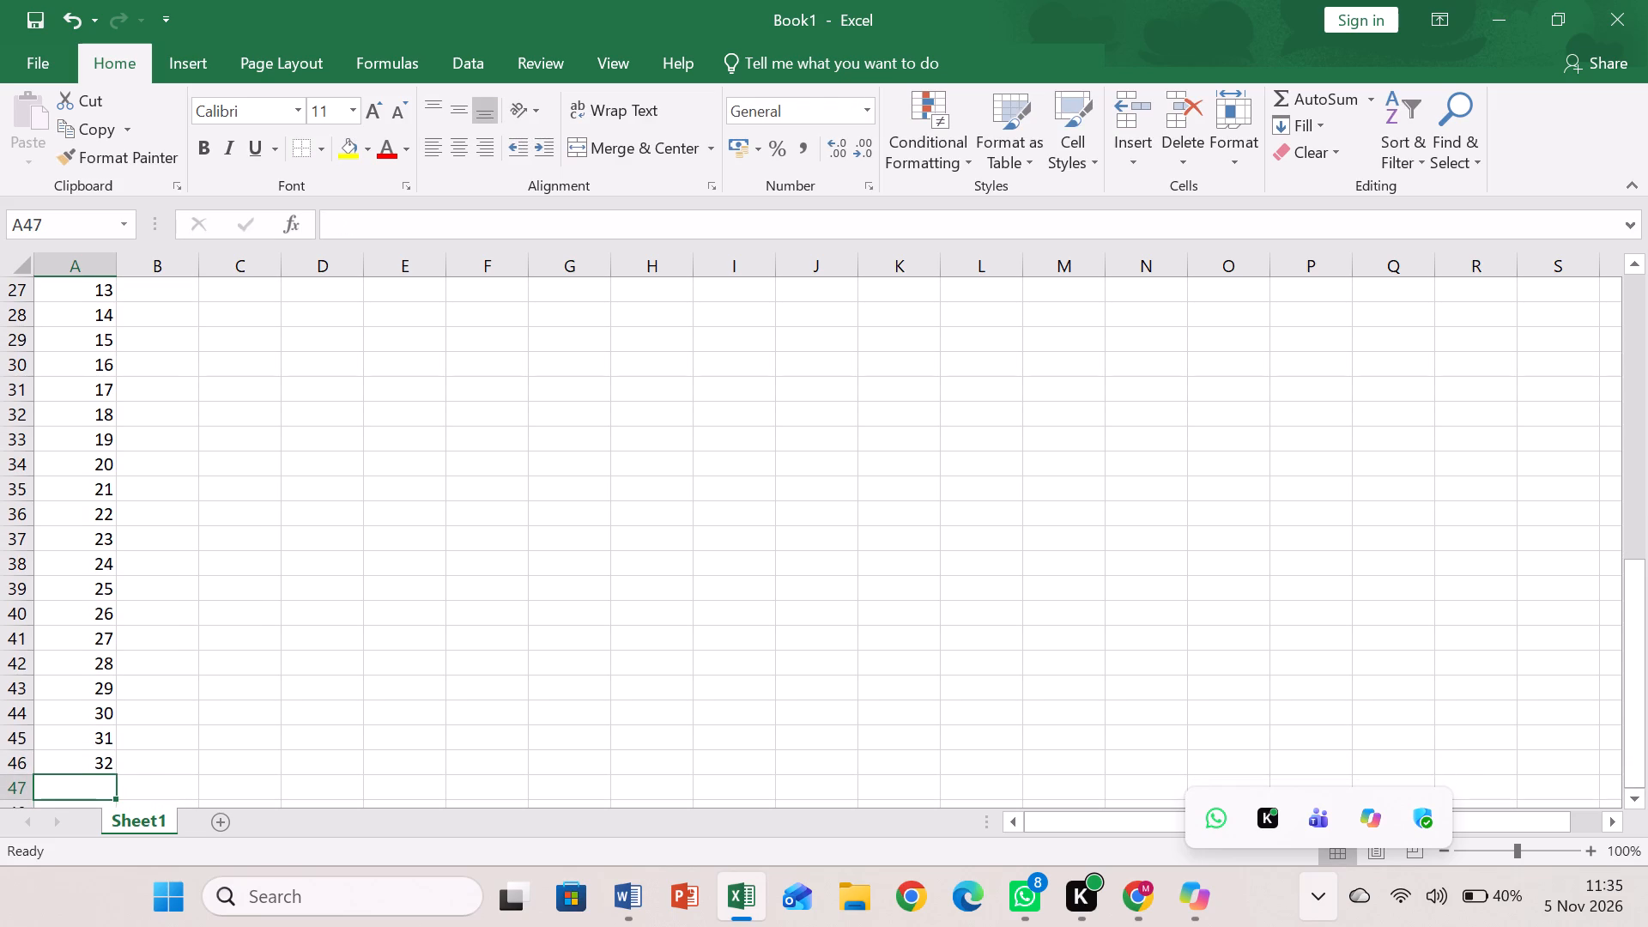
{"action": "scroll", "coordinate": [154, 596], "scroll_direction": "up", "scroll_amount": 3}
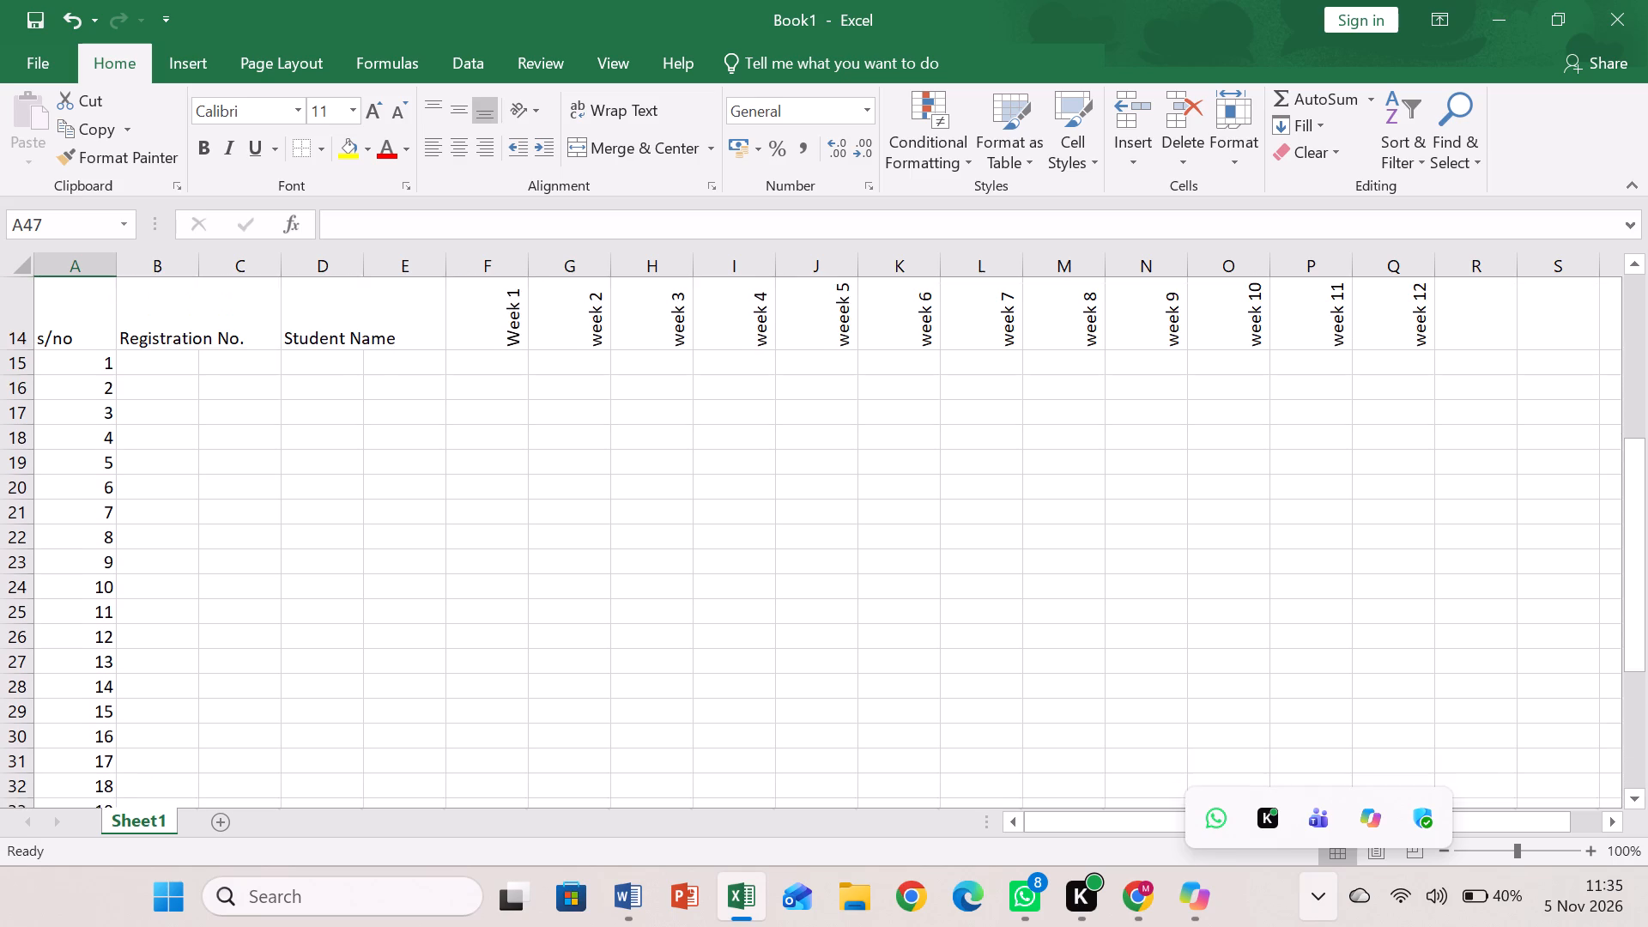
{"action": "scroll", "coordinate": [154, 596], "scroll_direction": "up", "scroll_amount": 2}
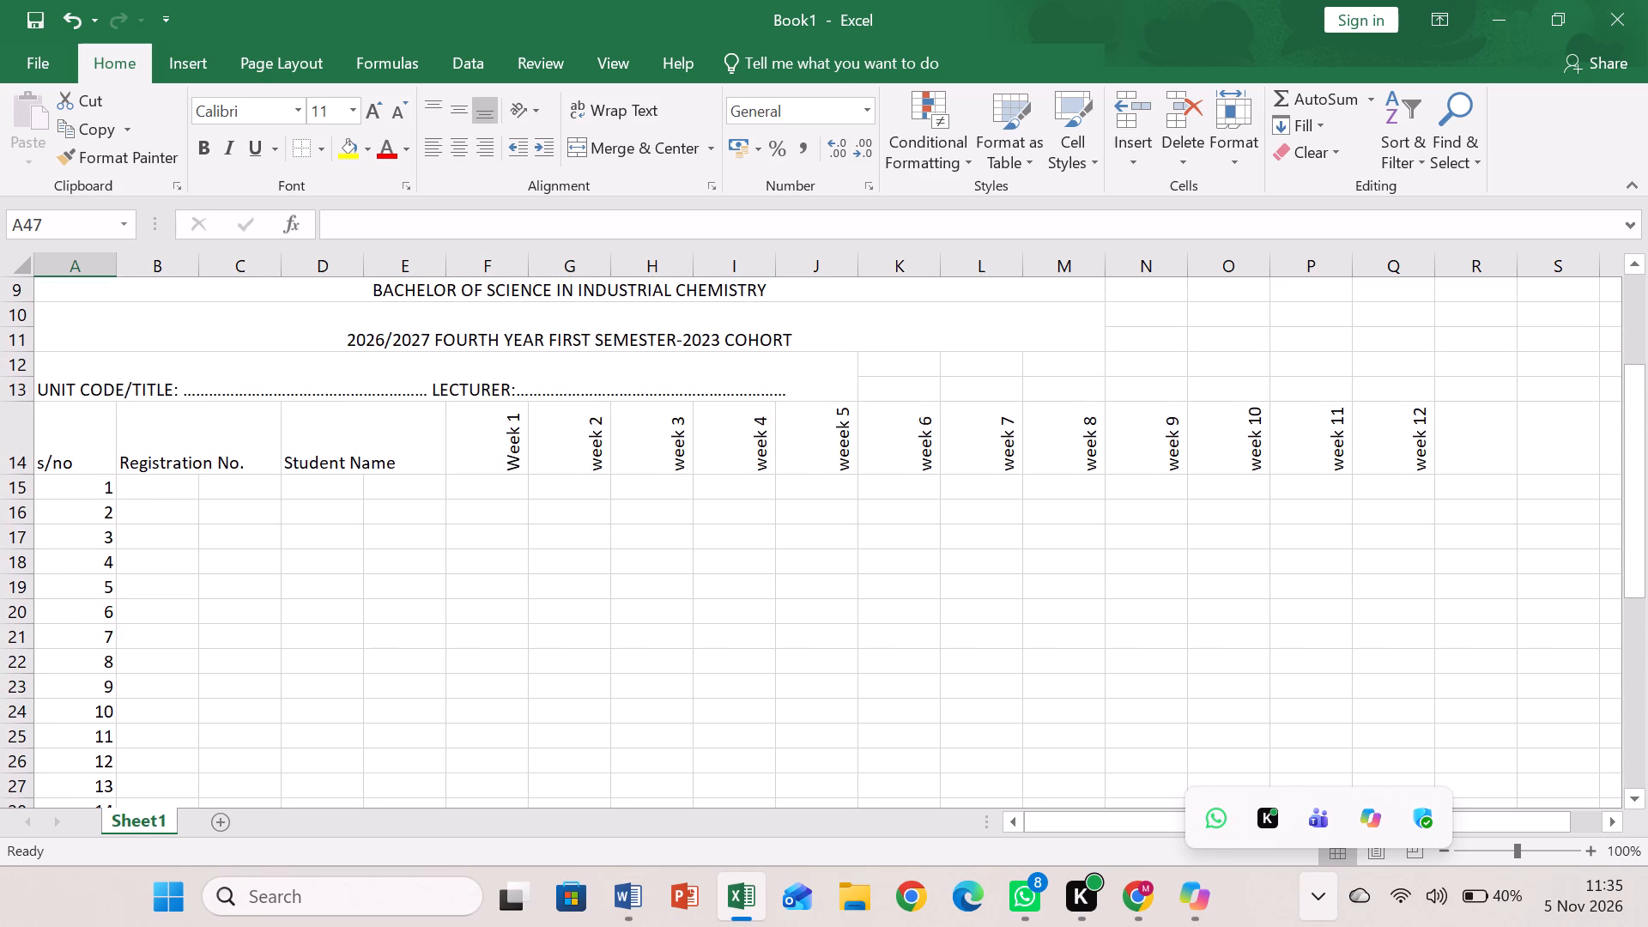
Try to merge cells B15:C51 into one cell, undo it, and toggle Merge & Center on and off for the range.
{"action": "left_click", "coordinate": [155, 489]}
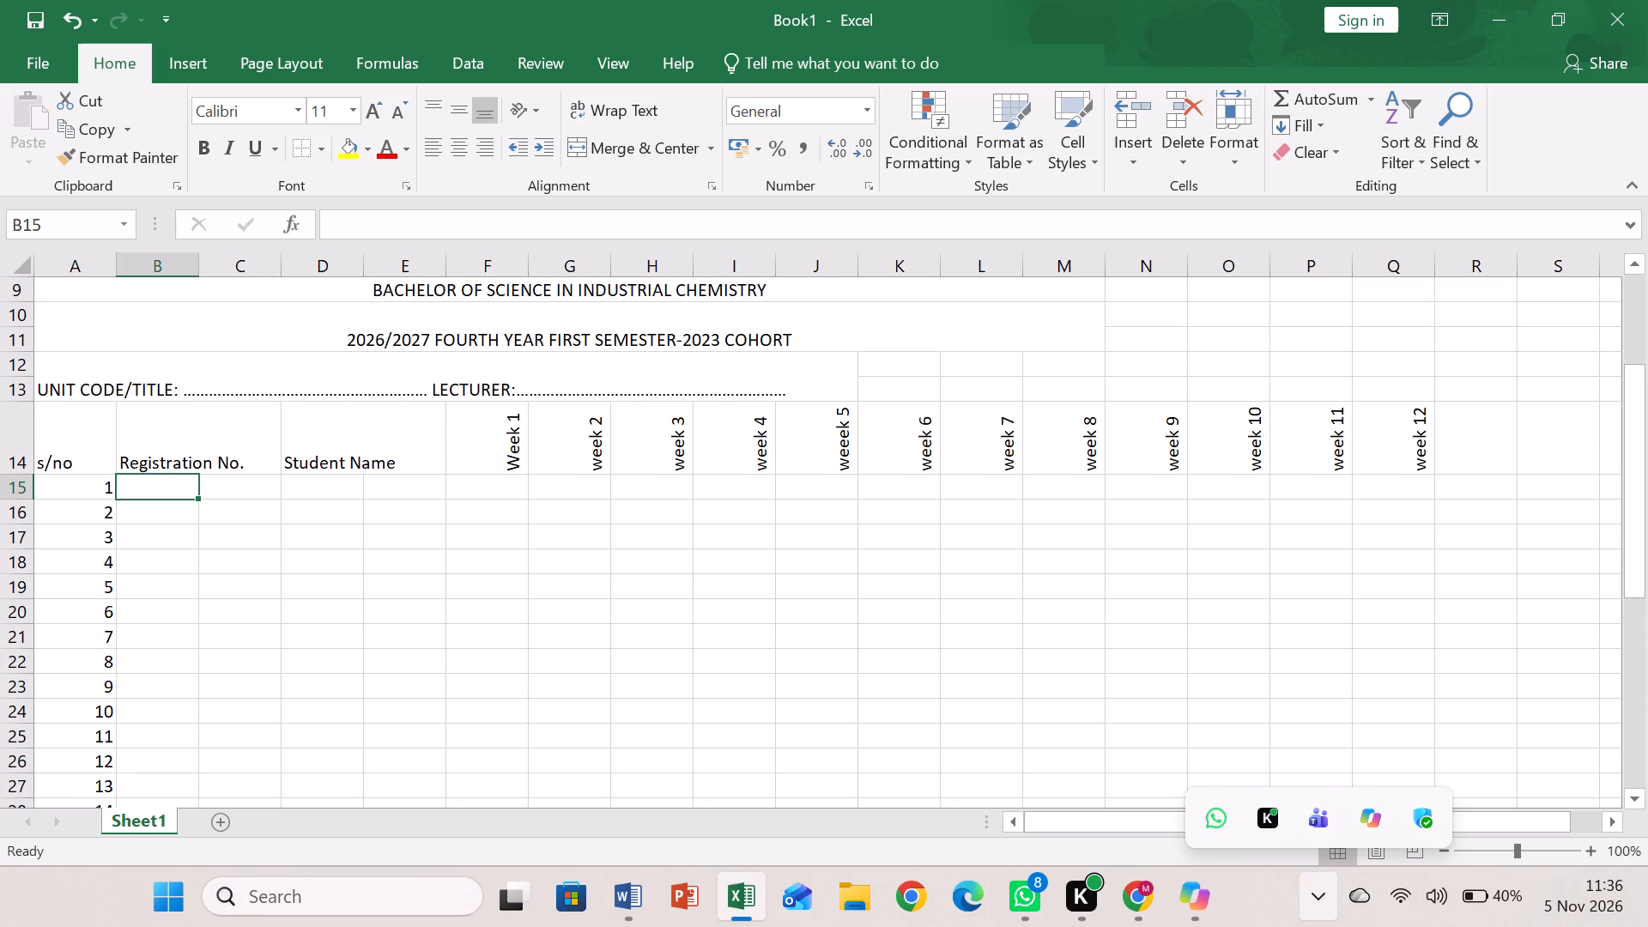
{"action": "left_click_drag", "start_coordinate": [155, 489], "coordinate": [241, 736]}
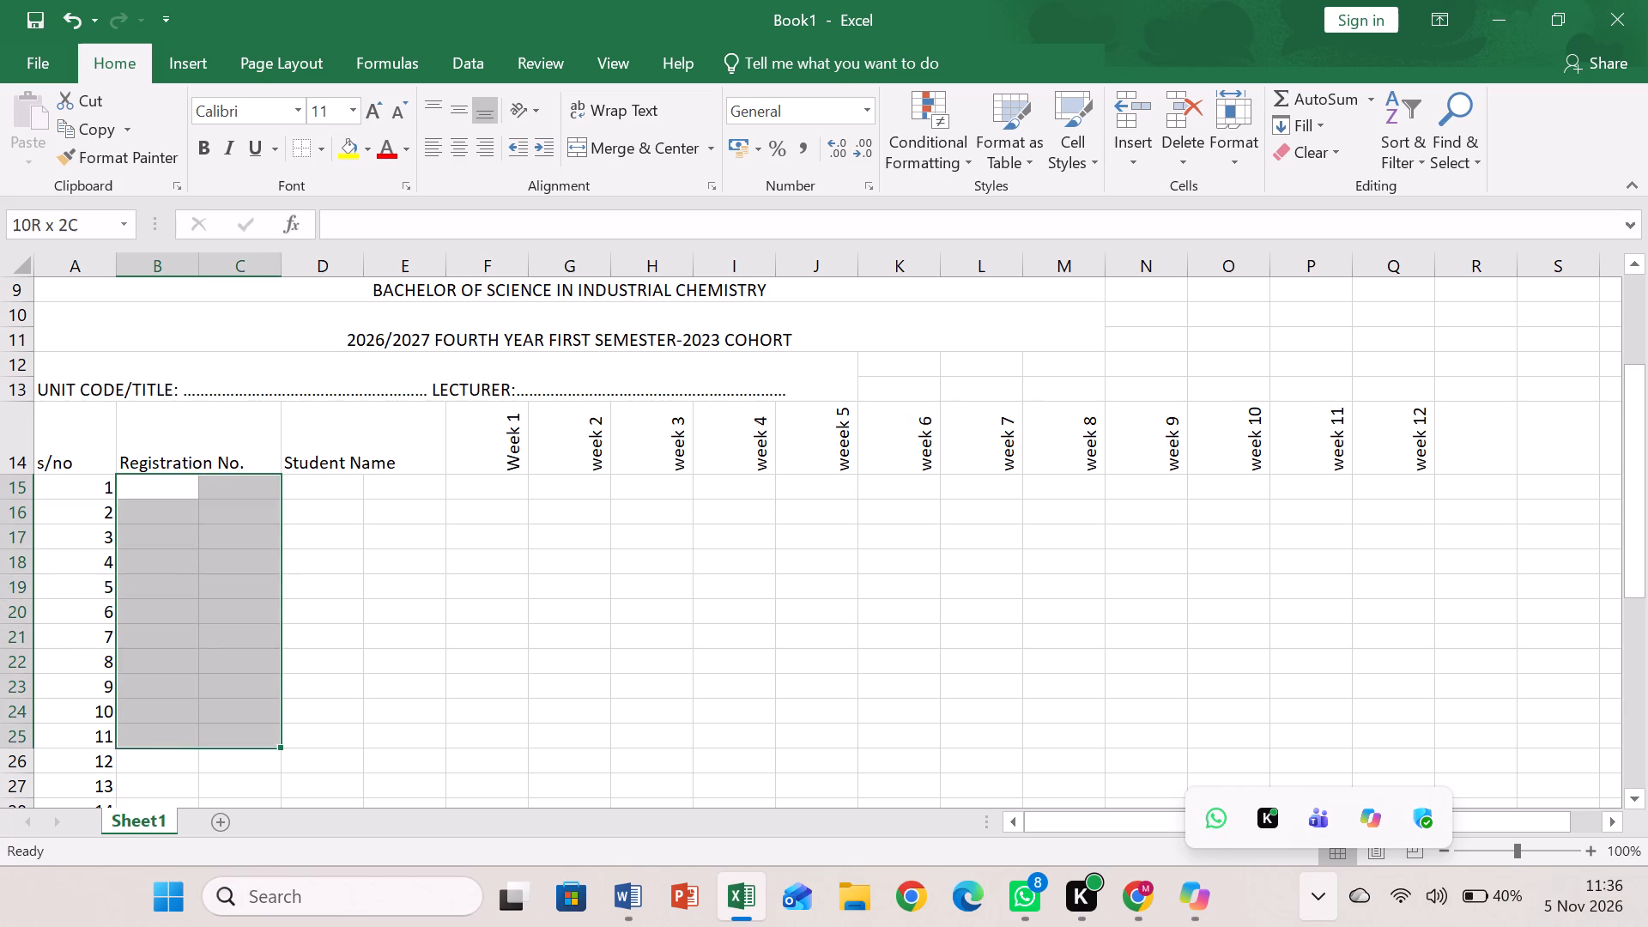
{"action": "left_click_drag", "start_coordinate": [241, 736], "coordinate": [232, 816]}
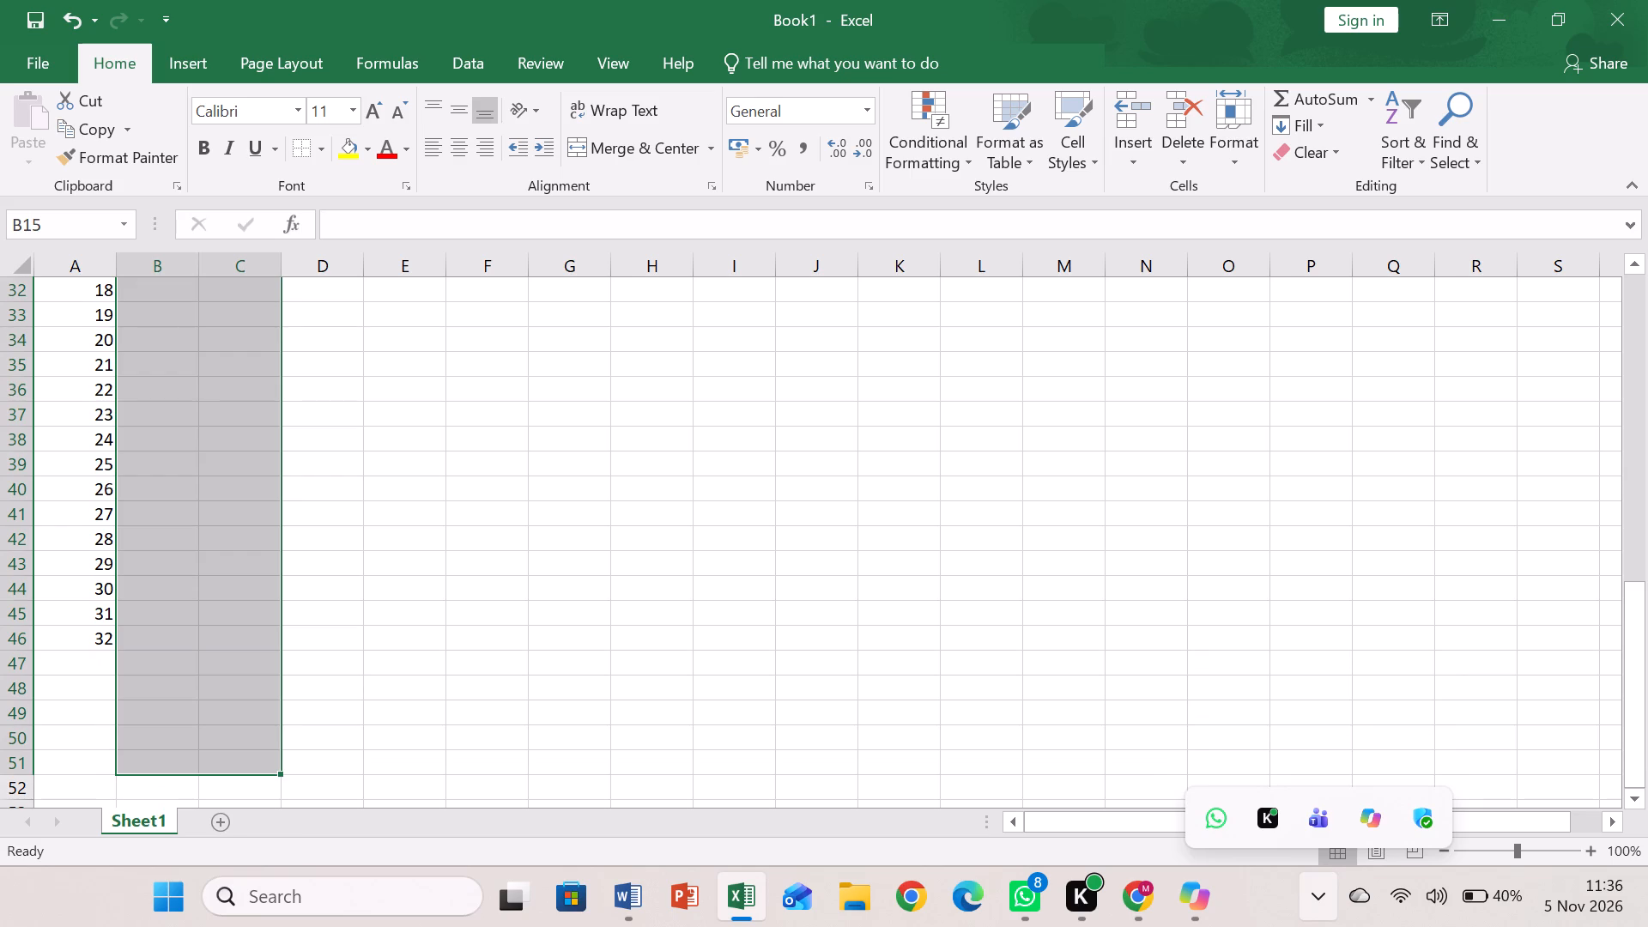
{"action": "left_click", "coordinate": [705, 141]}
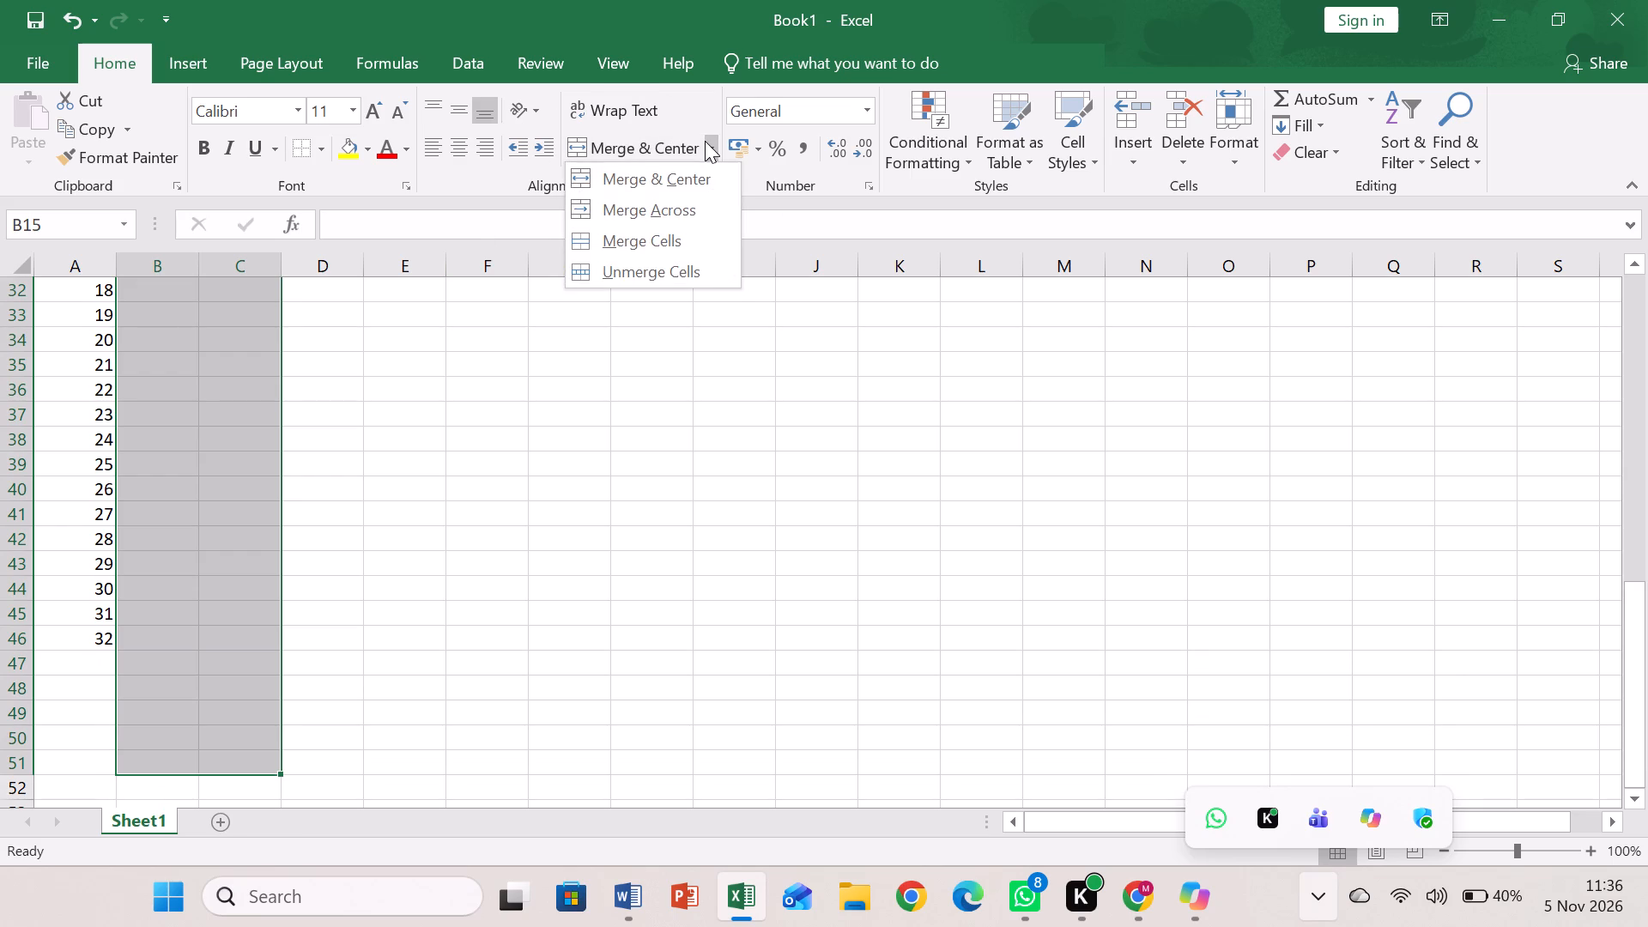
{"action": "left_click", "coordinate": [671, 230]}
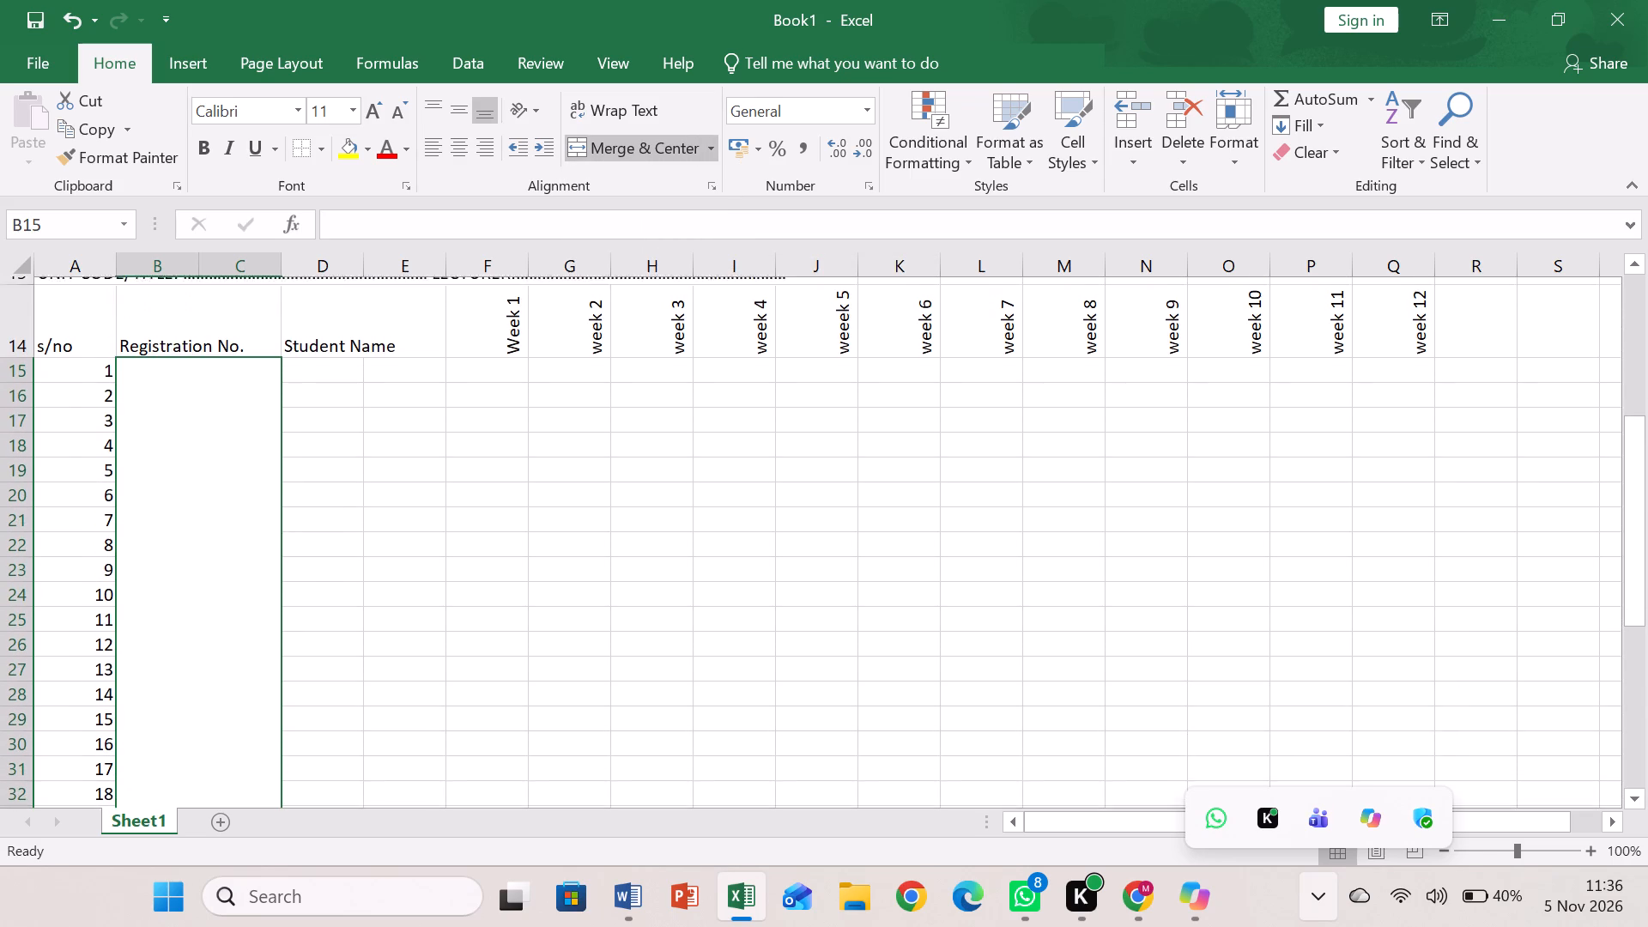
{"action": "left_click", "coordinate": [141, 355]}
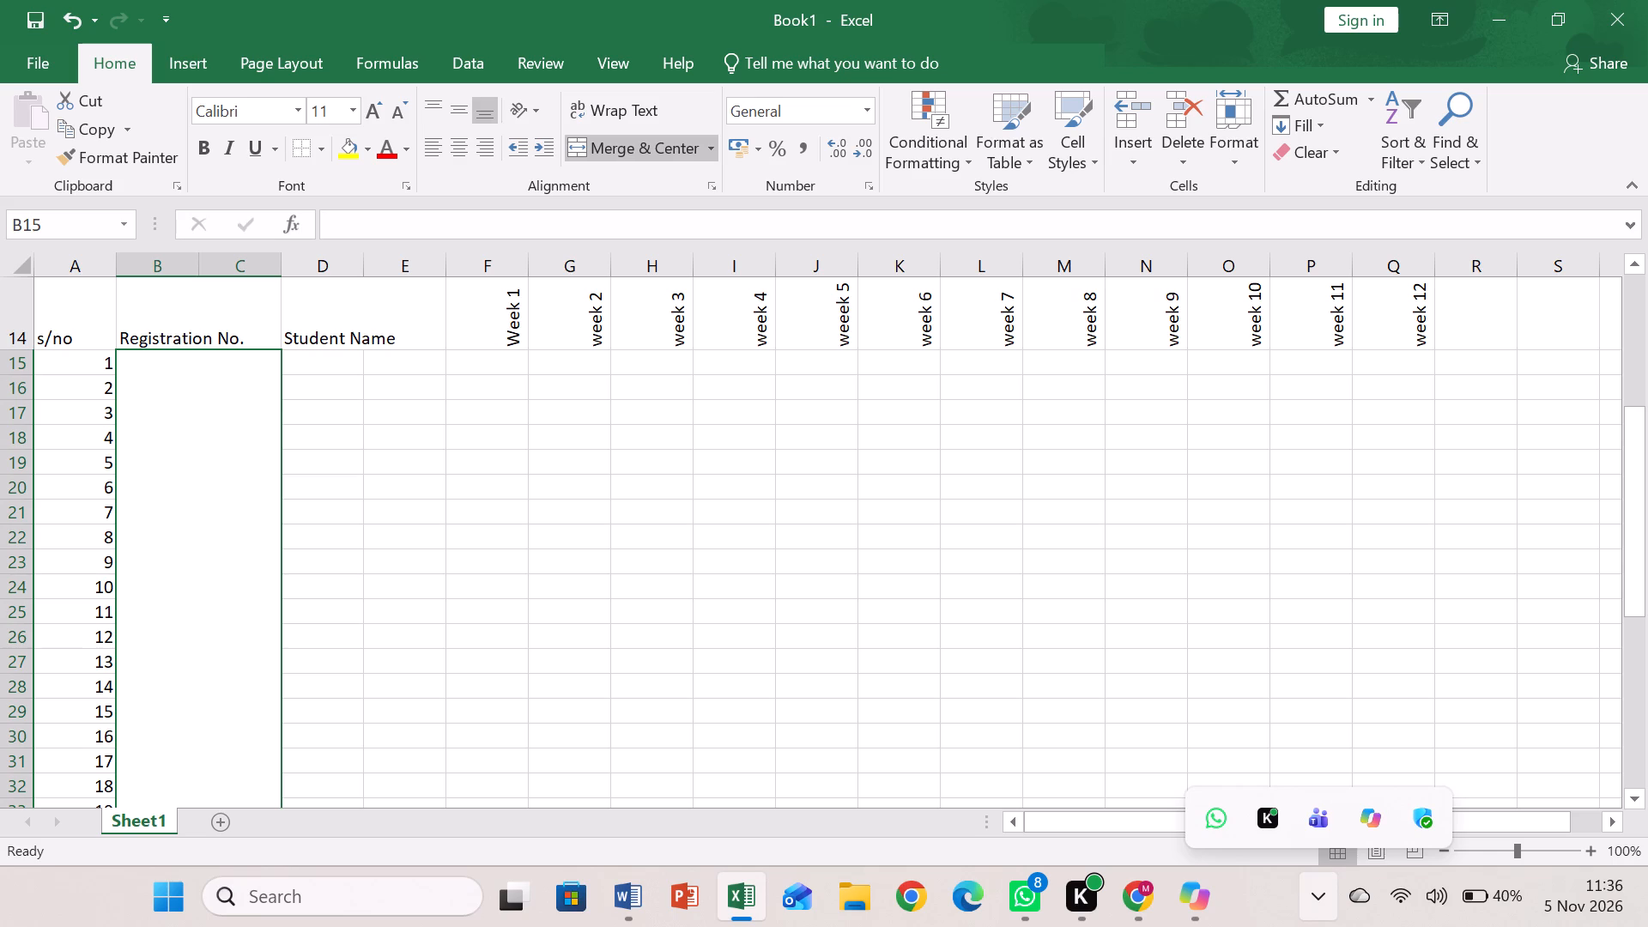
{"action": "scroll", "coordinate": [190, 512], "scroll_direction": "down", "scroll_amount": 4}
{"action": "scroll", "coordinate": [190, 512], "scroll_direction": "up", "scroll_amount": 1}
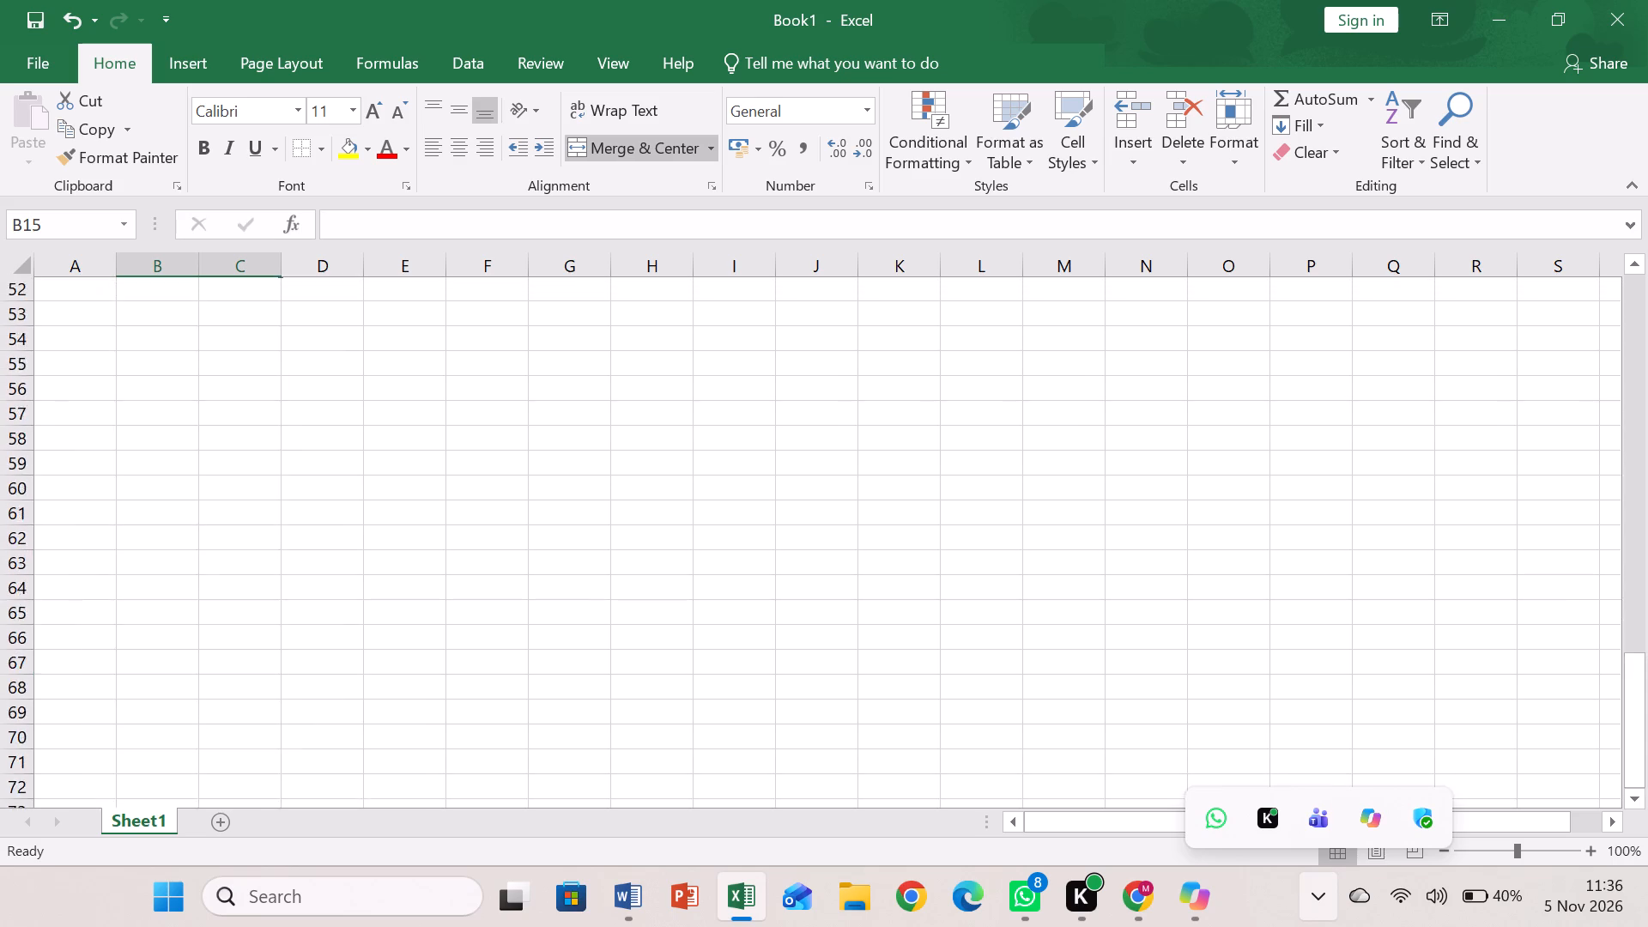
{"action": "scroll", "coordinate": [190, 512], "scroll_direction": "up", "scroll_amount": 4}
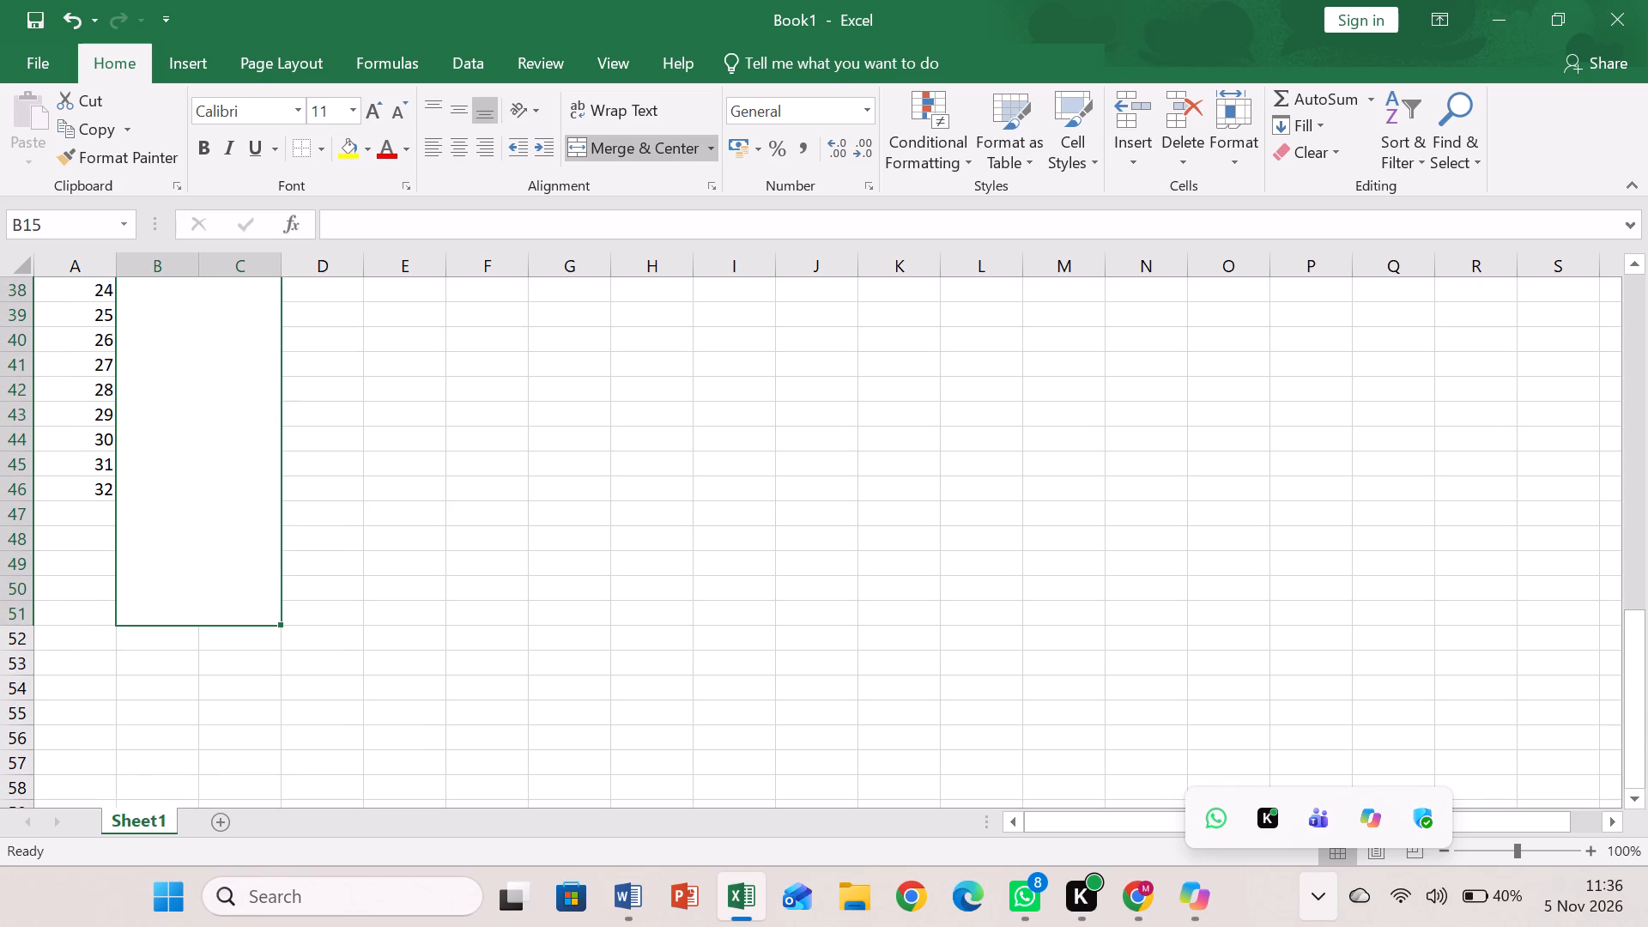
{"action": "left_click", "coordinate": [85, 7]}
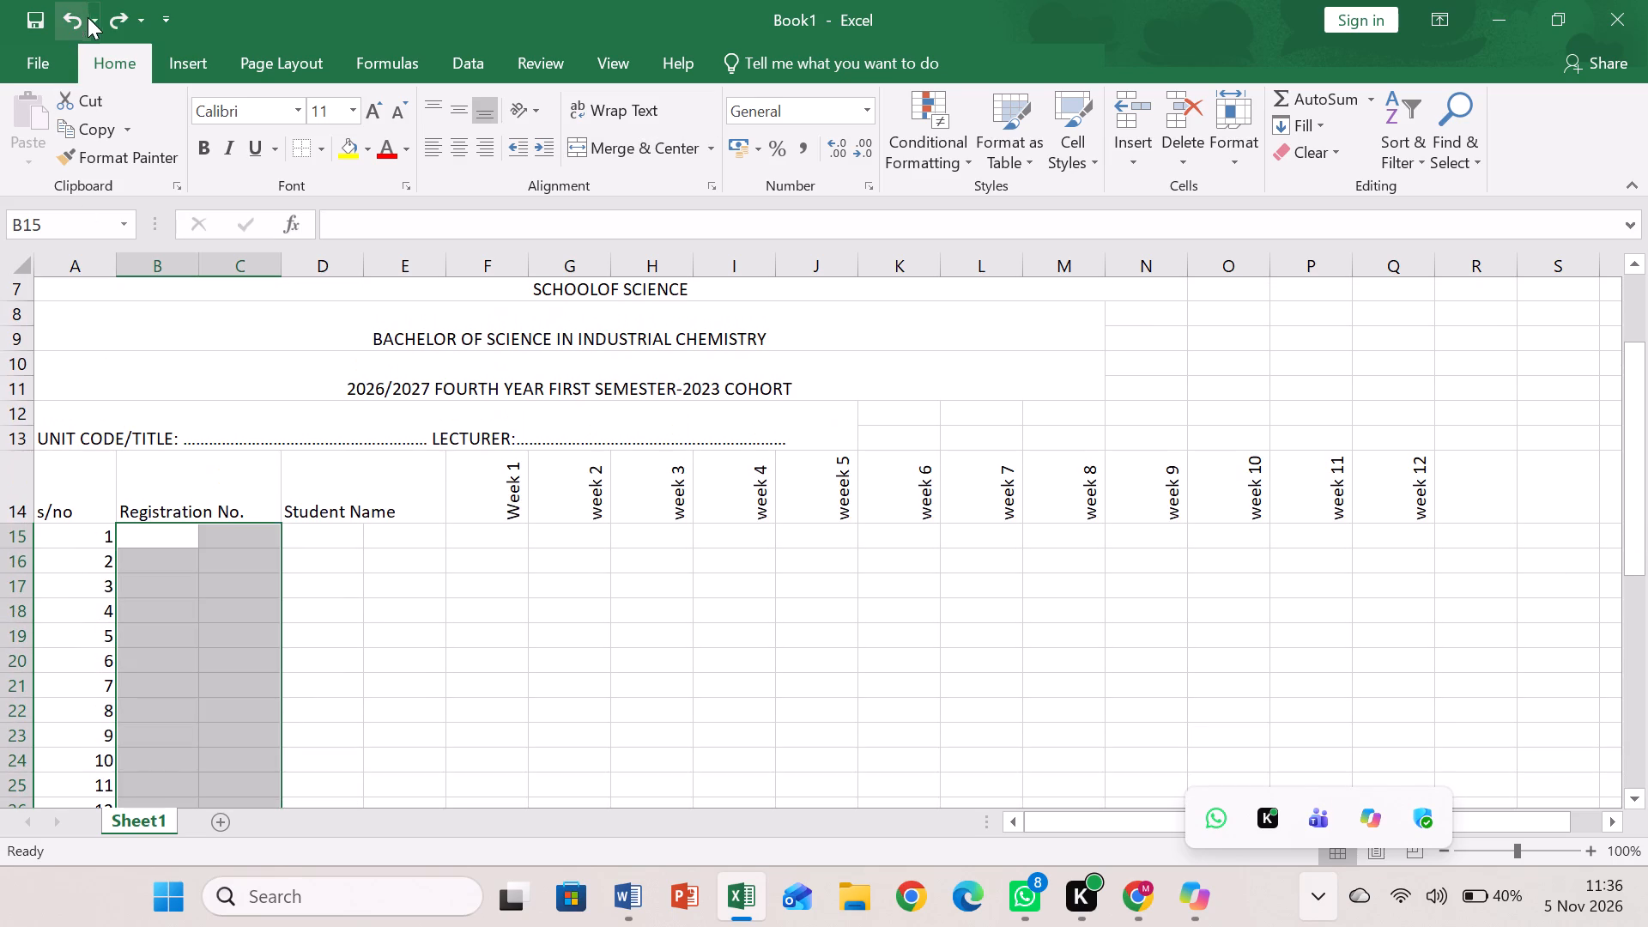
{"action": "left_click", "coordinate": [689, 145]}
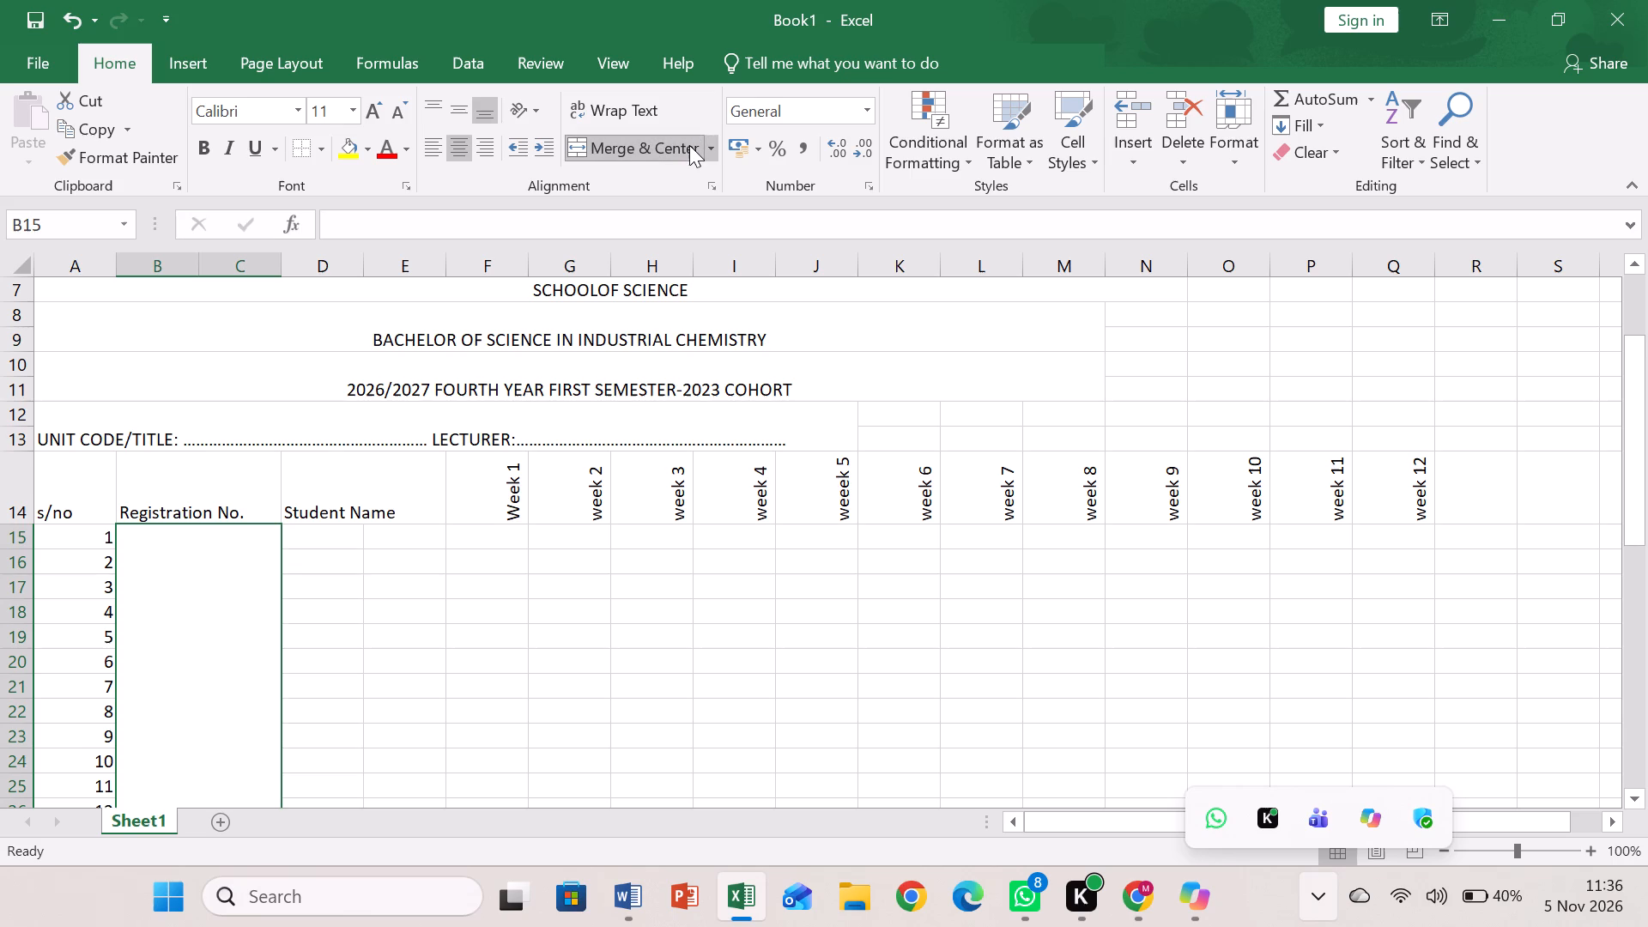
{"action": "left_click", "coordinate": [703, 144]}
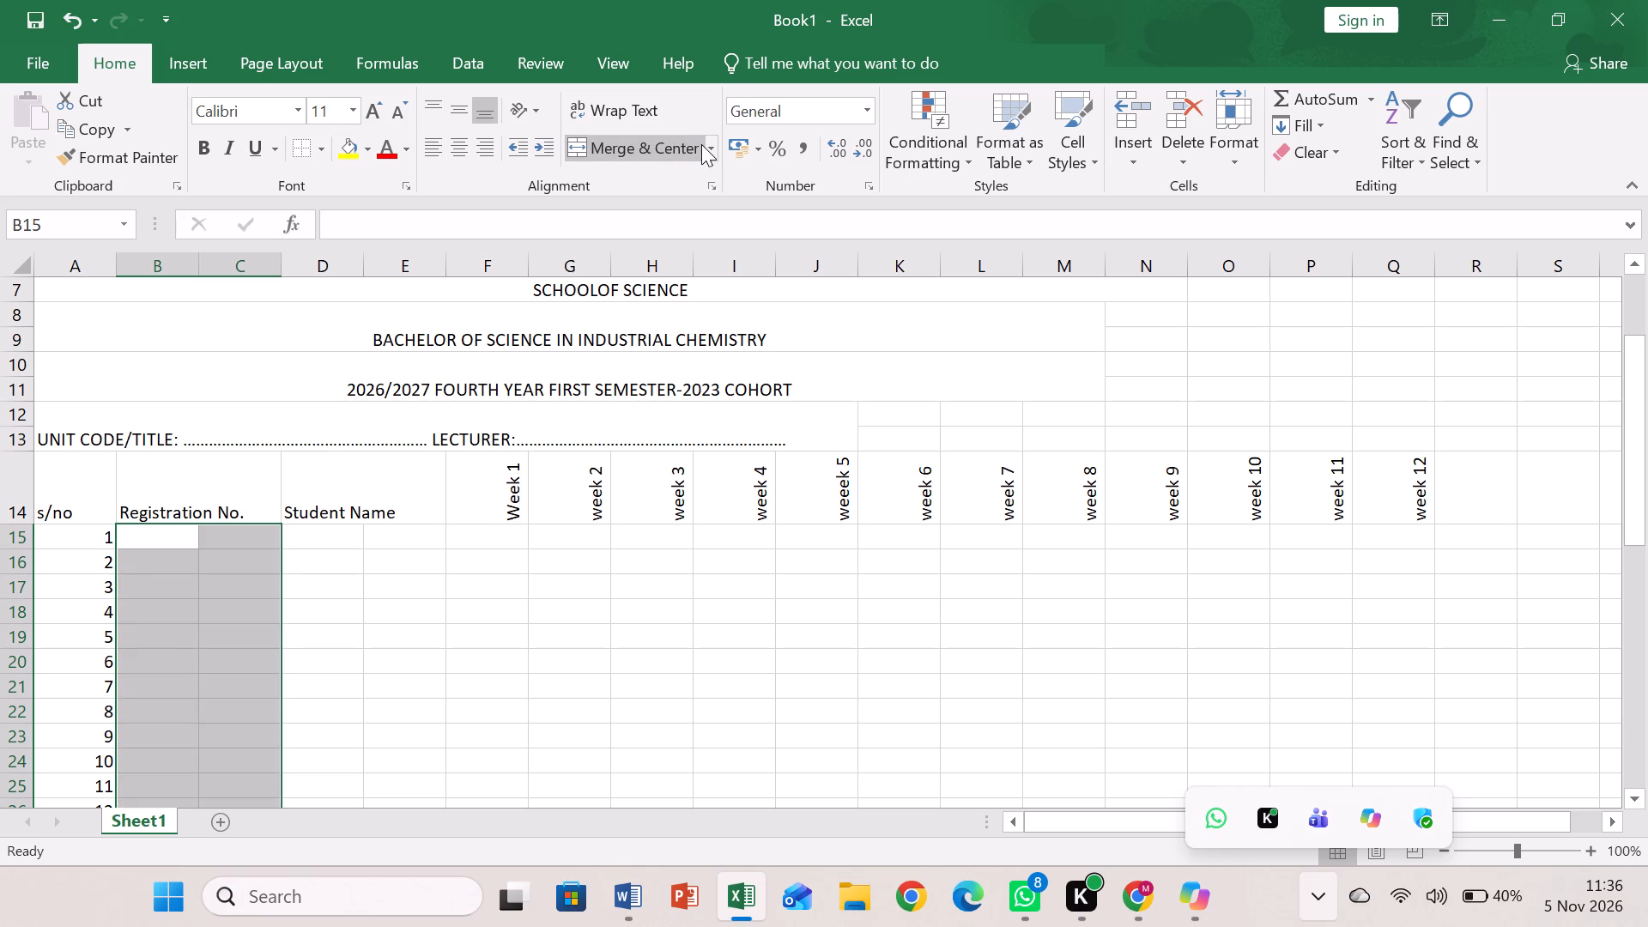
Merge columns B and C row by row across the selected range B15:C51 using Merge Across.
{"action": "left_click", "coordinate": [711, 143]}
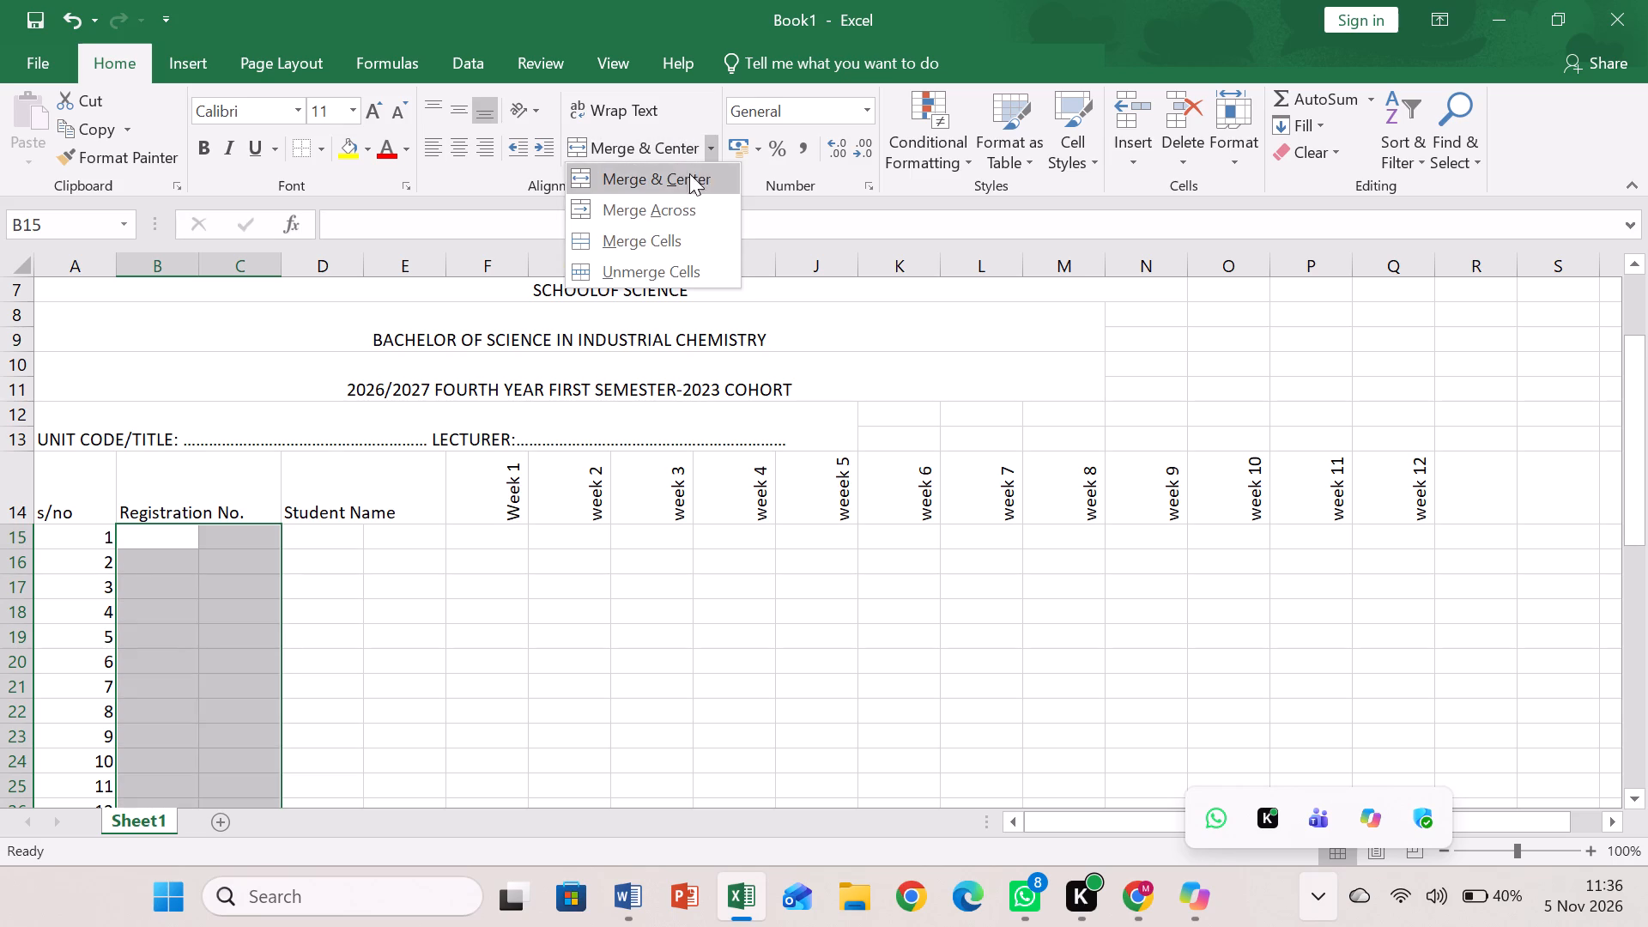
{"action": "left_click", "coordinate": [682, 200]}
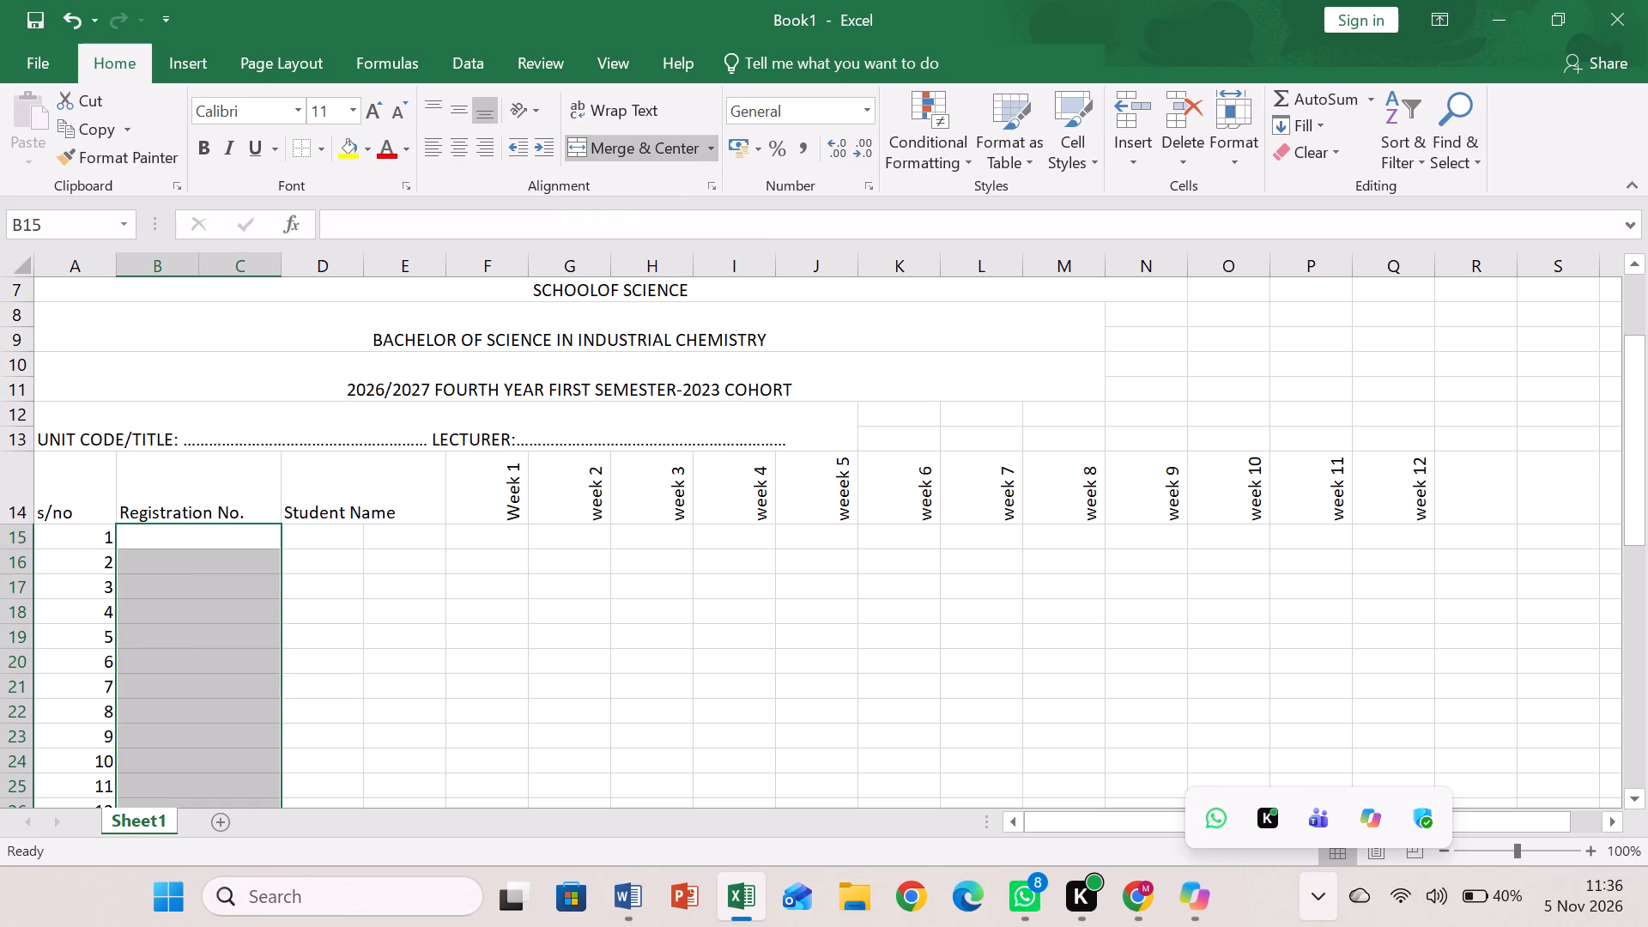
{"action": "left_click", "coordinate": [183, 541]}
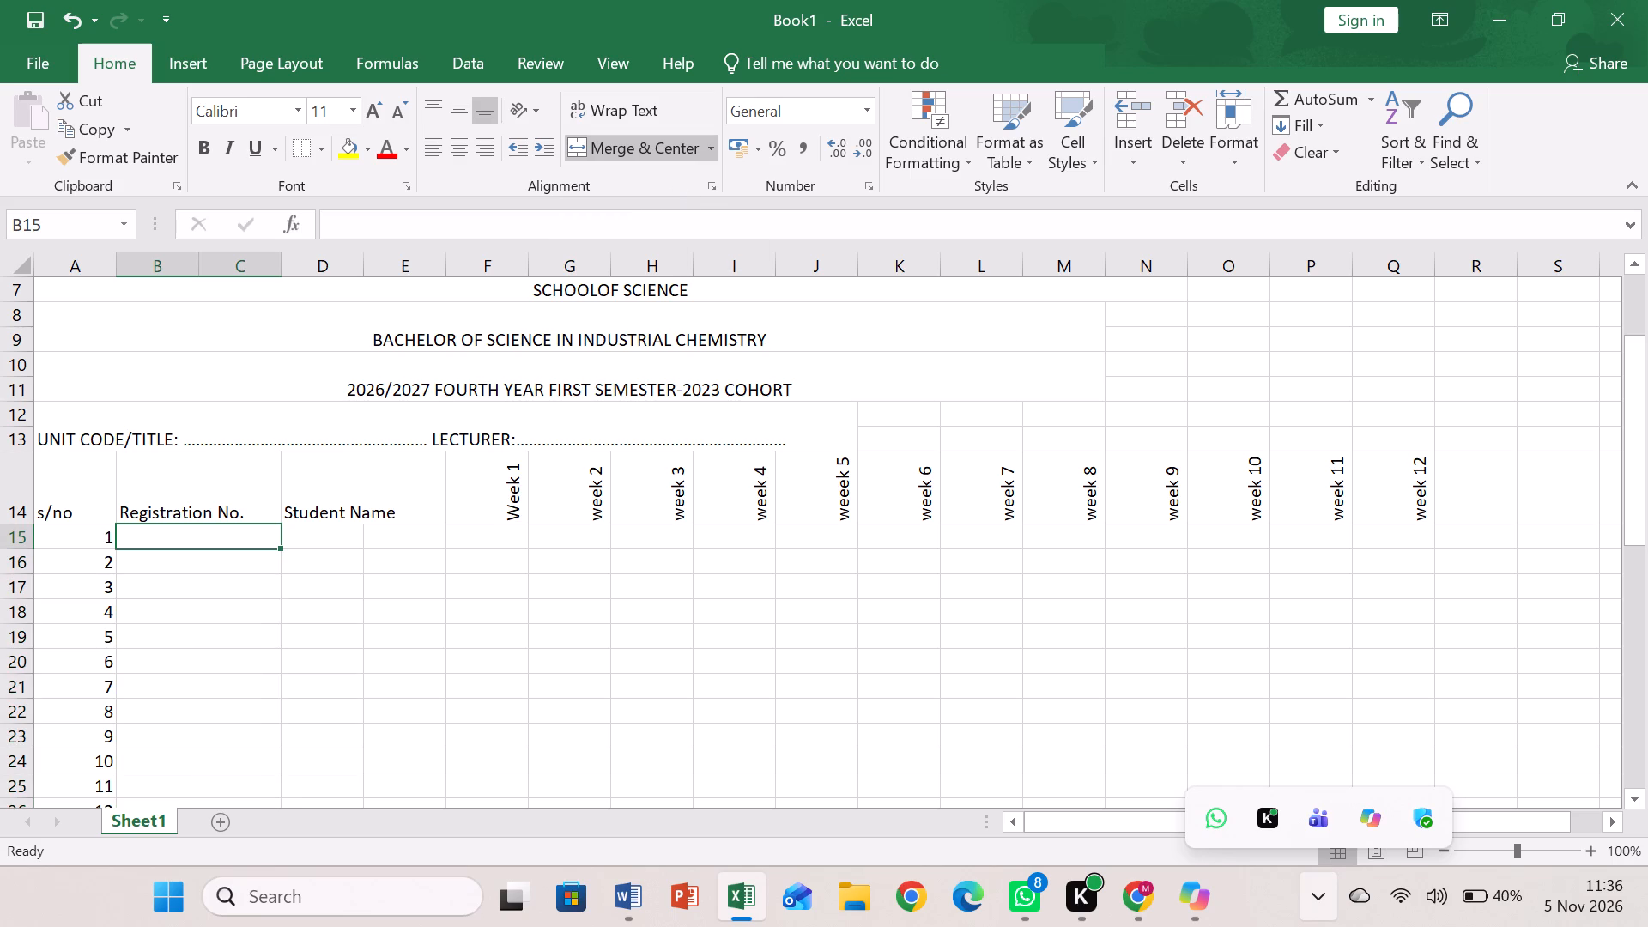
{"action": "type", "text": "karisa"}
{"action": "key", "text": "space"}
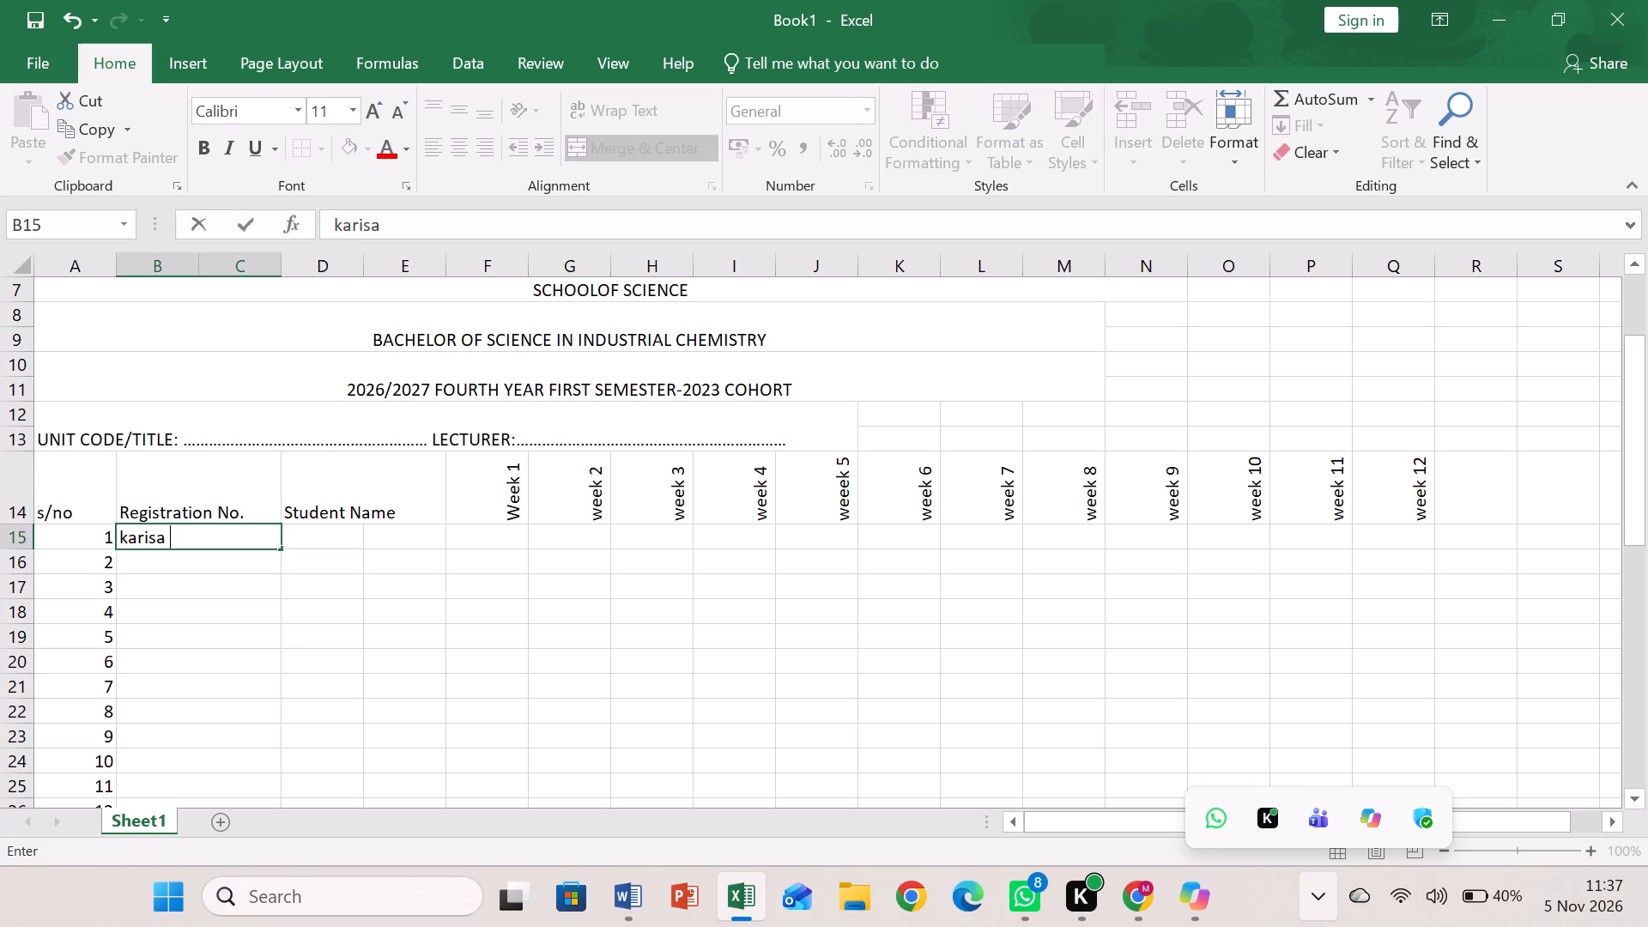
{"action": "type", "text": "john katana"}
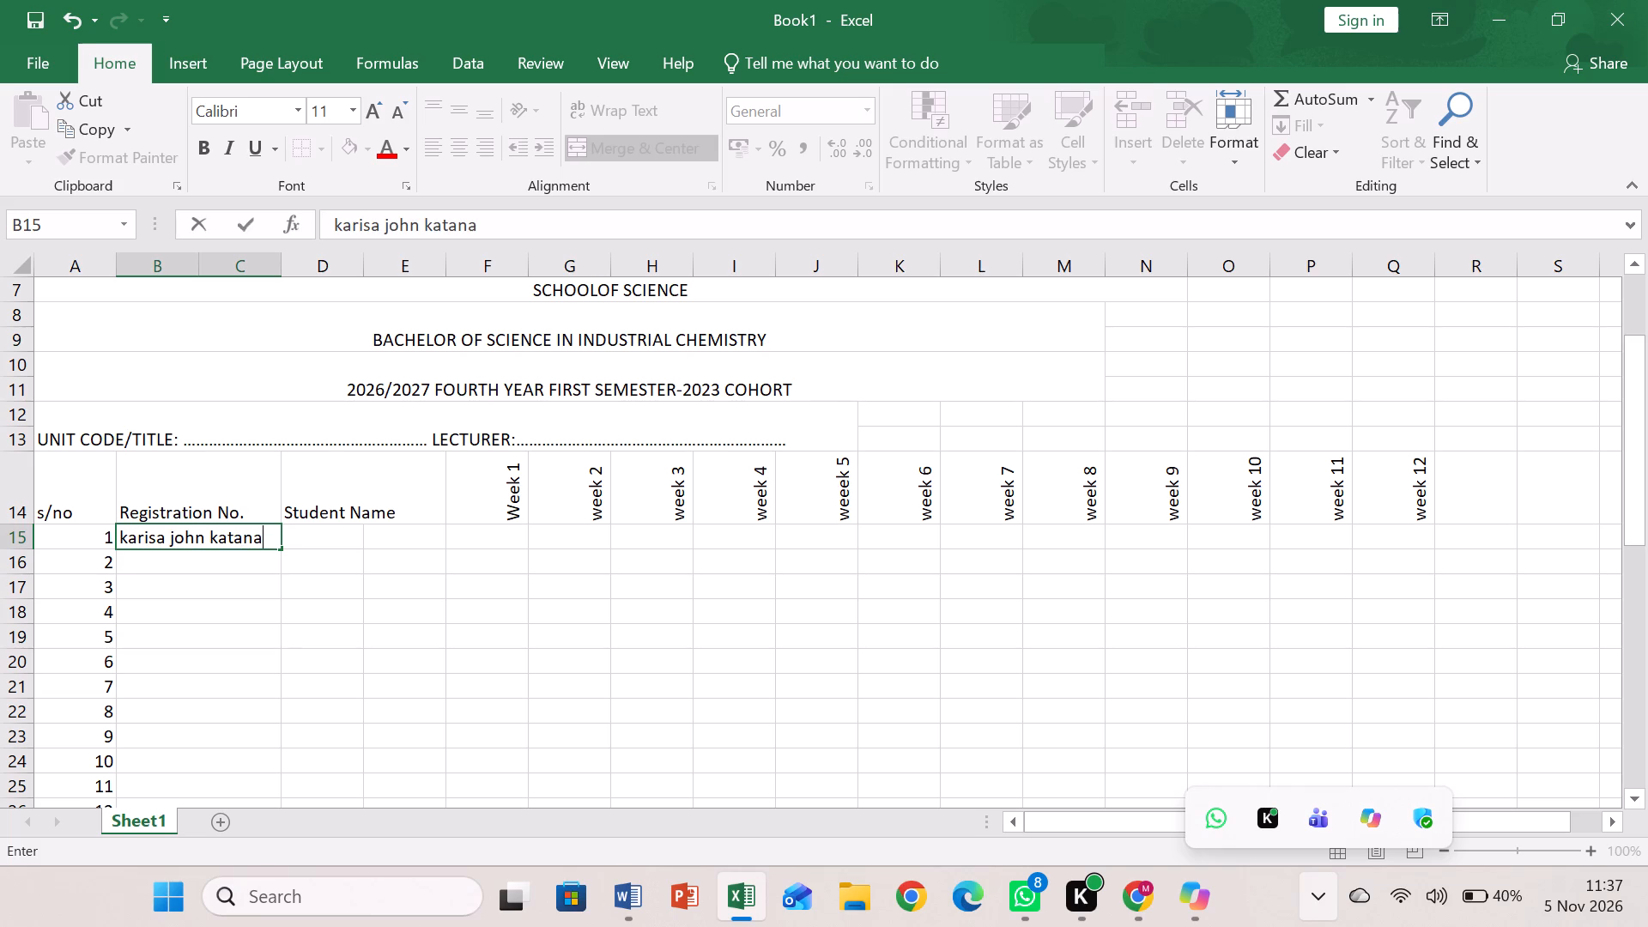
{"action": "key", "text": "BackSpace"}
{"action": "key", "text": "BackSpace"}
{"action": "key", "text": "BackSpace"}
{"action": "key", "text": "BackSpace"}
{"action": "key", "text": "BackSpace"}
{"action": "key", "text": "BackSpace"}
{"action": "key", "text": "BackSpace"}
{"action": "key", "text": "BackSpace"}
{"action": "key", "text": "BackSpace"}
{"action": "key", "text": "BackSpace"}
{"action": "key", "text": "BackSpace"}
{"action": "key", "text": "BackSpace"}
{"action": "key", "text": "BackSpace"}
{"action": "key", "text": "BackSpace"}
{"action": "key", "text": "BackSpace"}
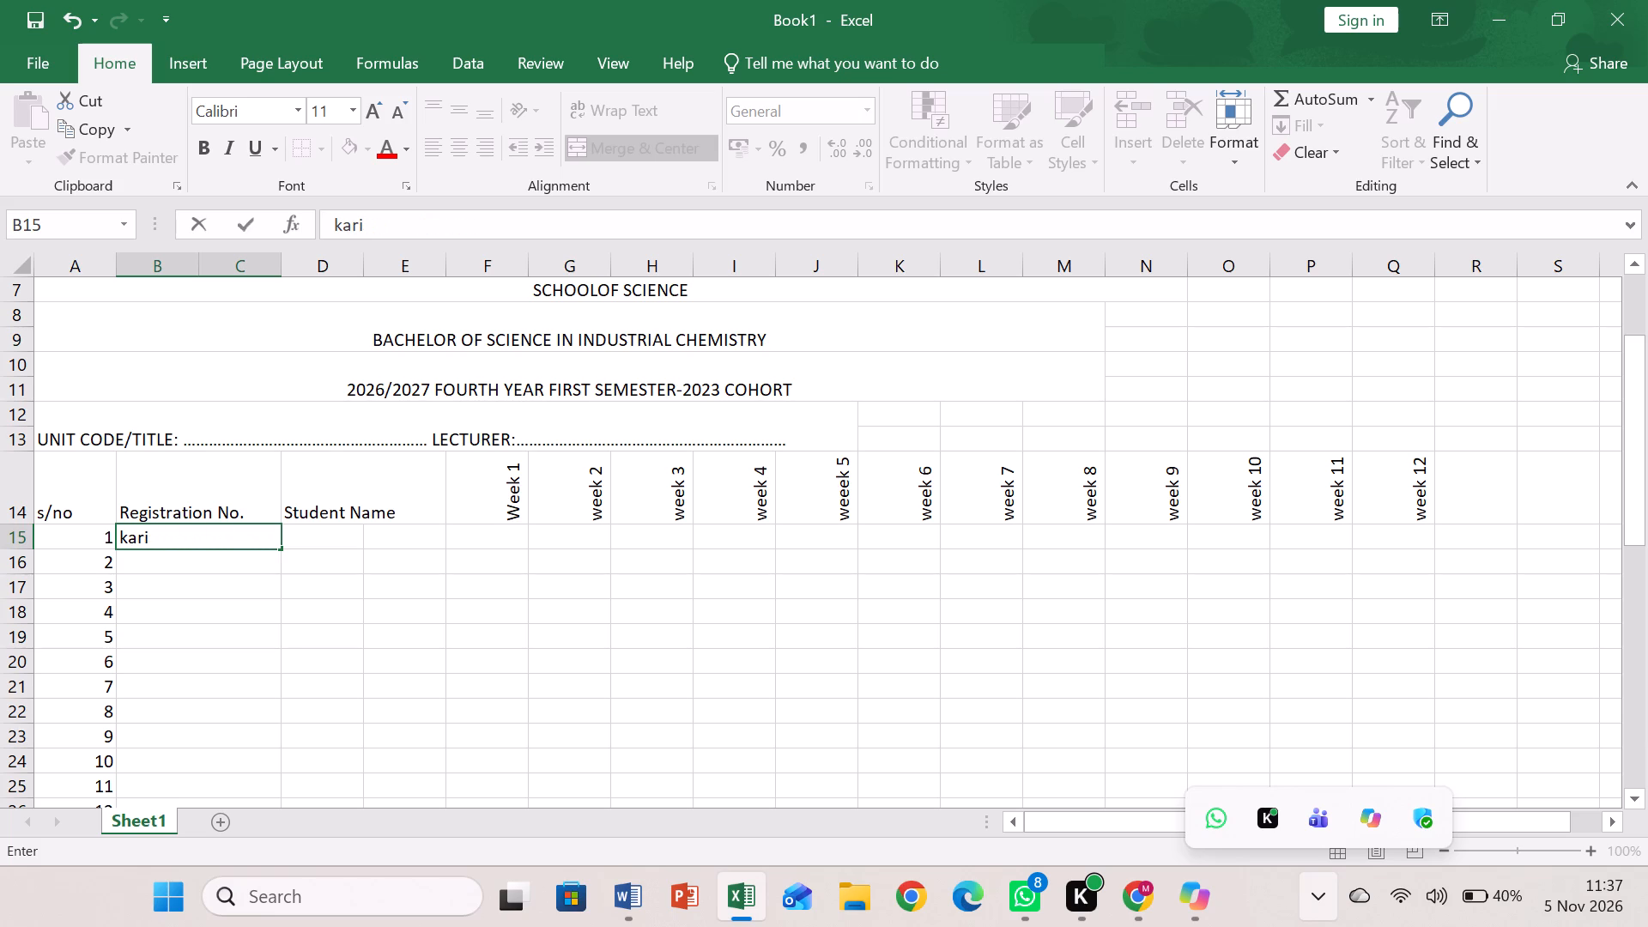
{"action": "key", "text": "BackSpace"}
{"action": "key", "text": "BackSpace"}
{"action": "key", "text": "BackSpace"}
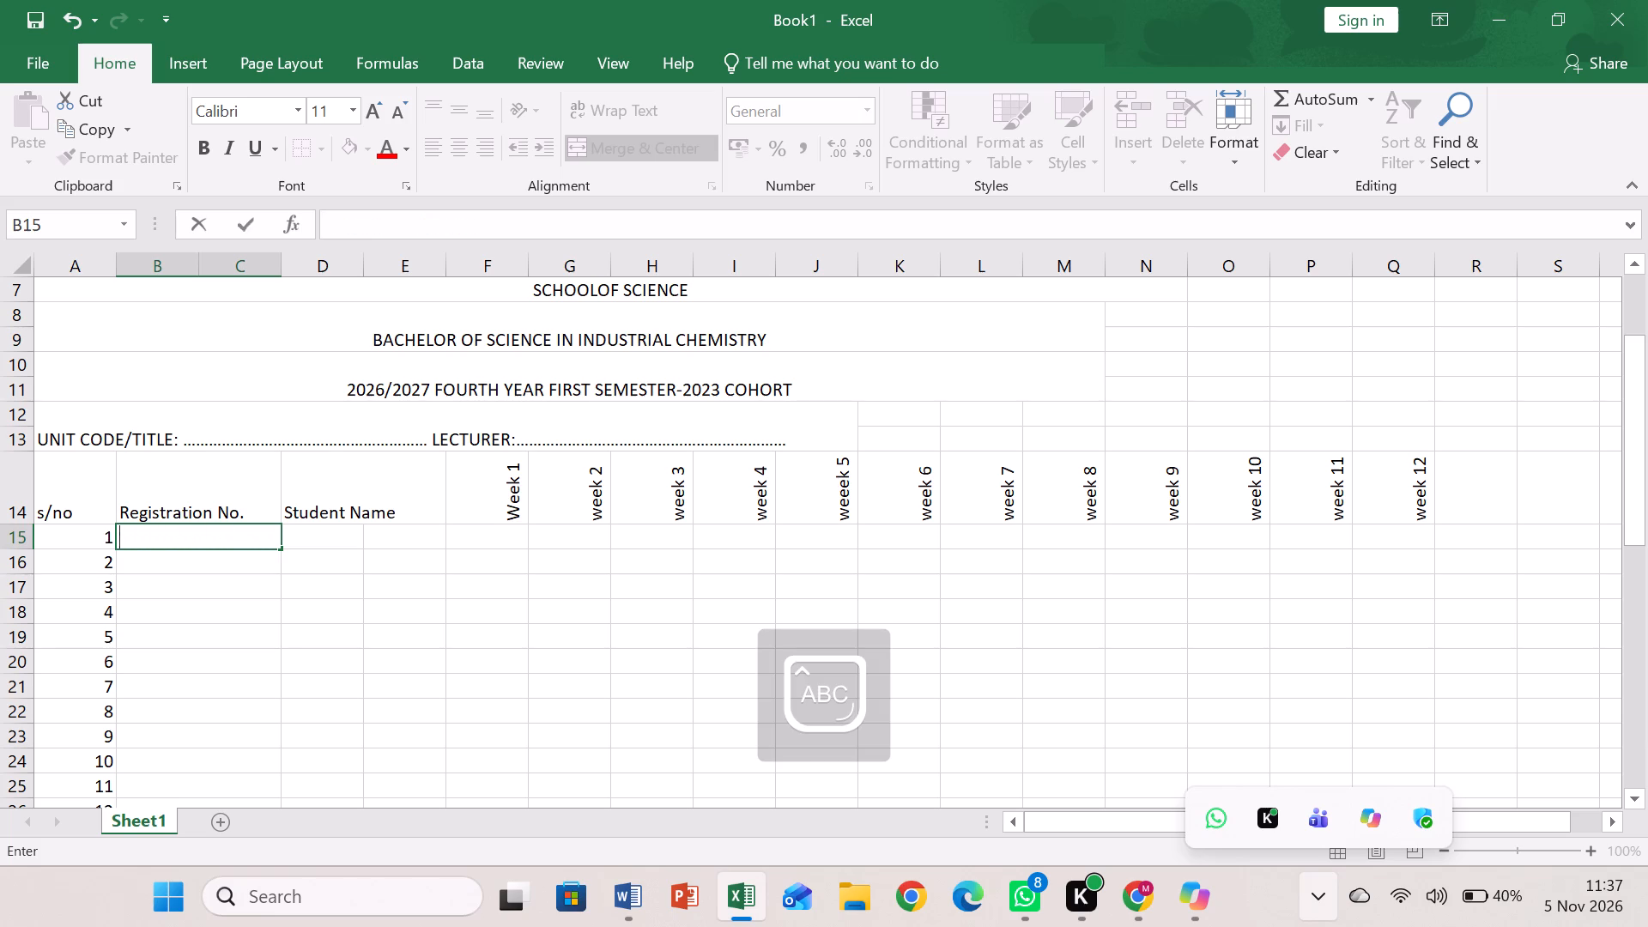
Enter the first student's registration number in cell B15 under the Registration No. heading.
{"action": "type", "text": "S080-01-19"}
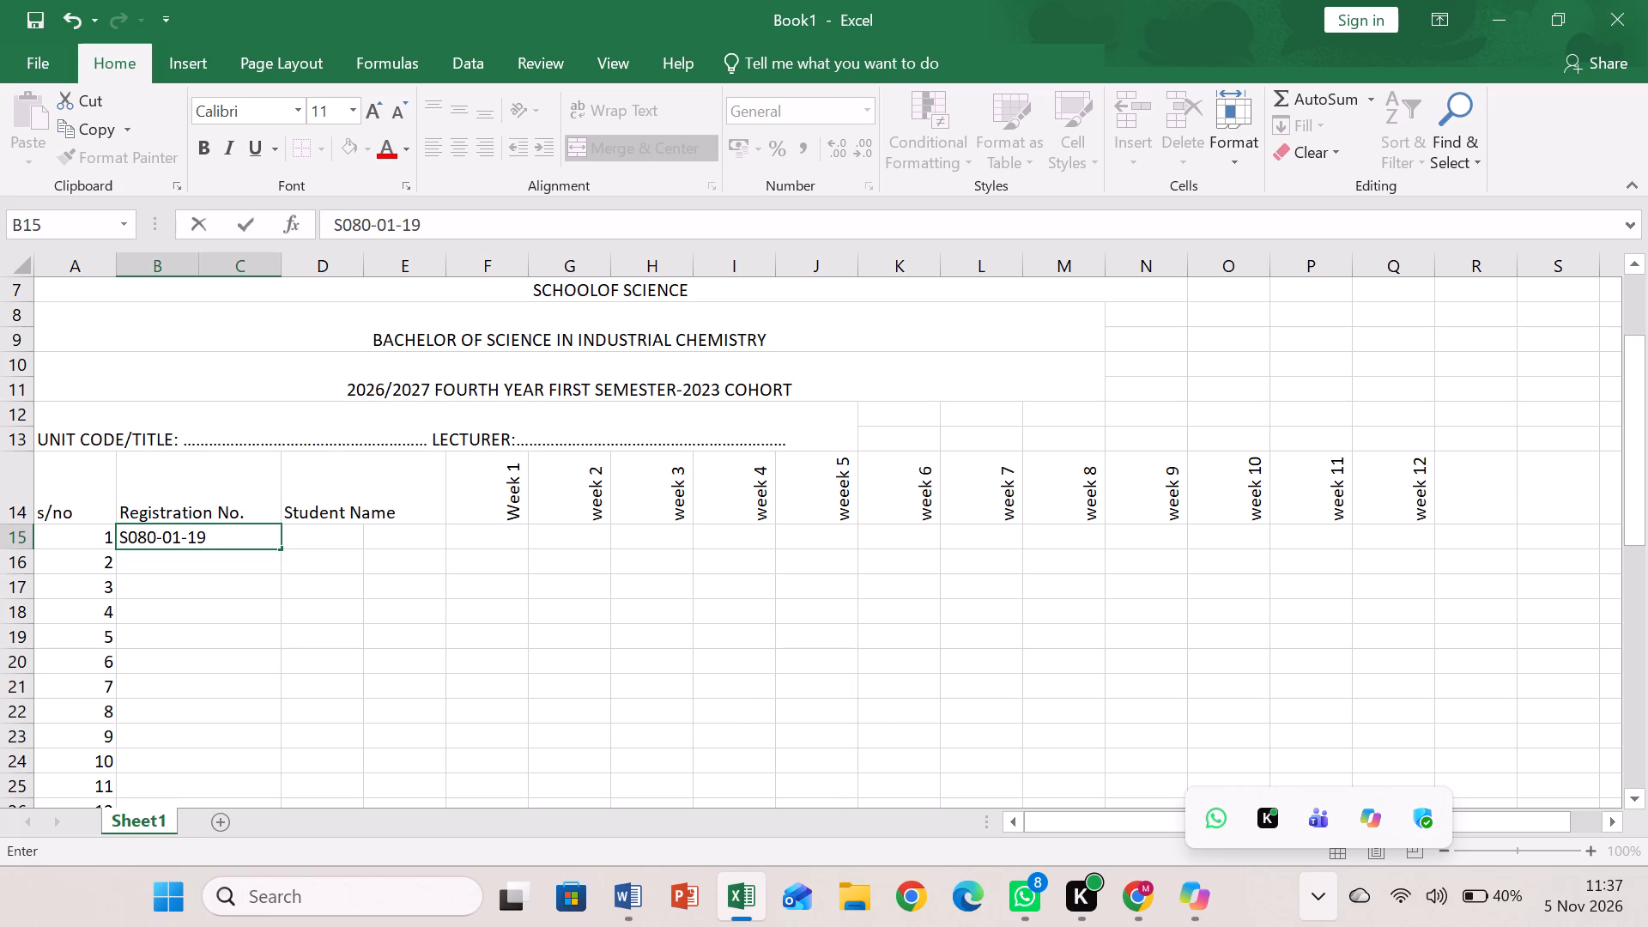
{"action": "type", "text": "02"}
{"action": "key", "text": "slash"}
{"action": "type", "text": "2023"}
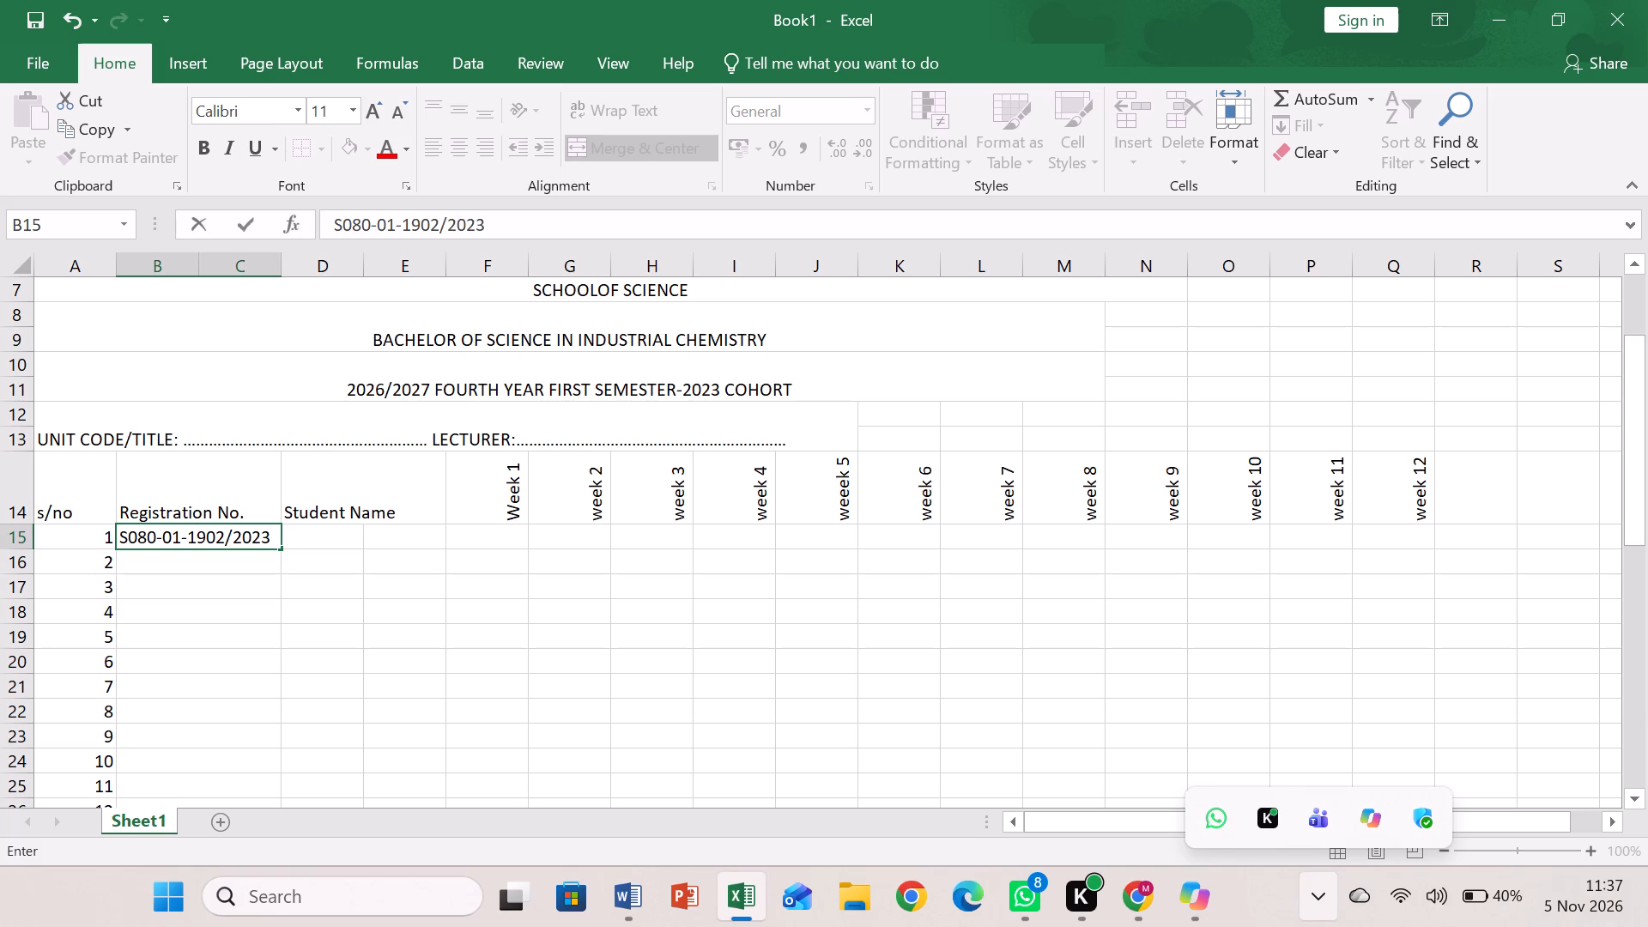
{"action": "left_click", "coordinate": [340, 536]}
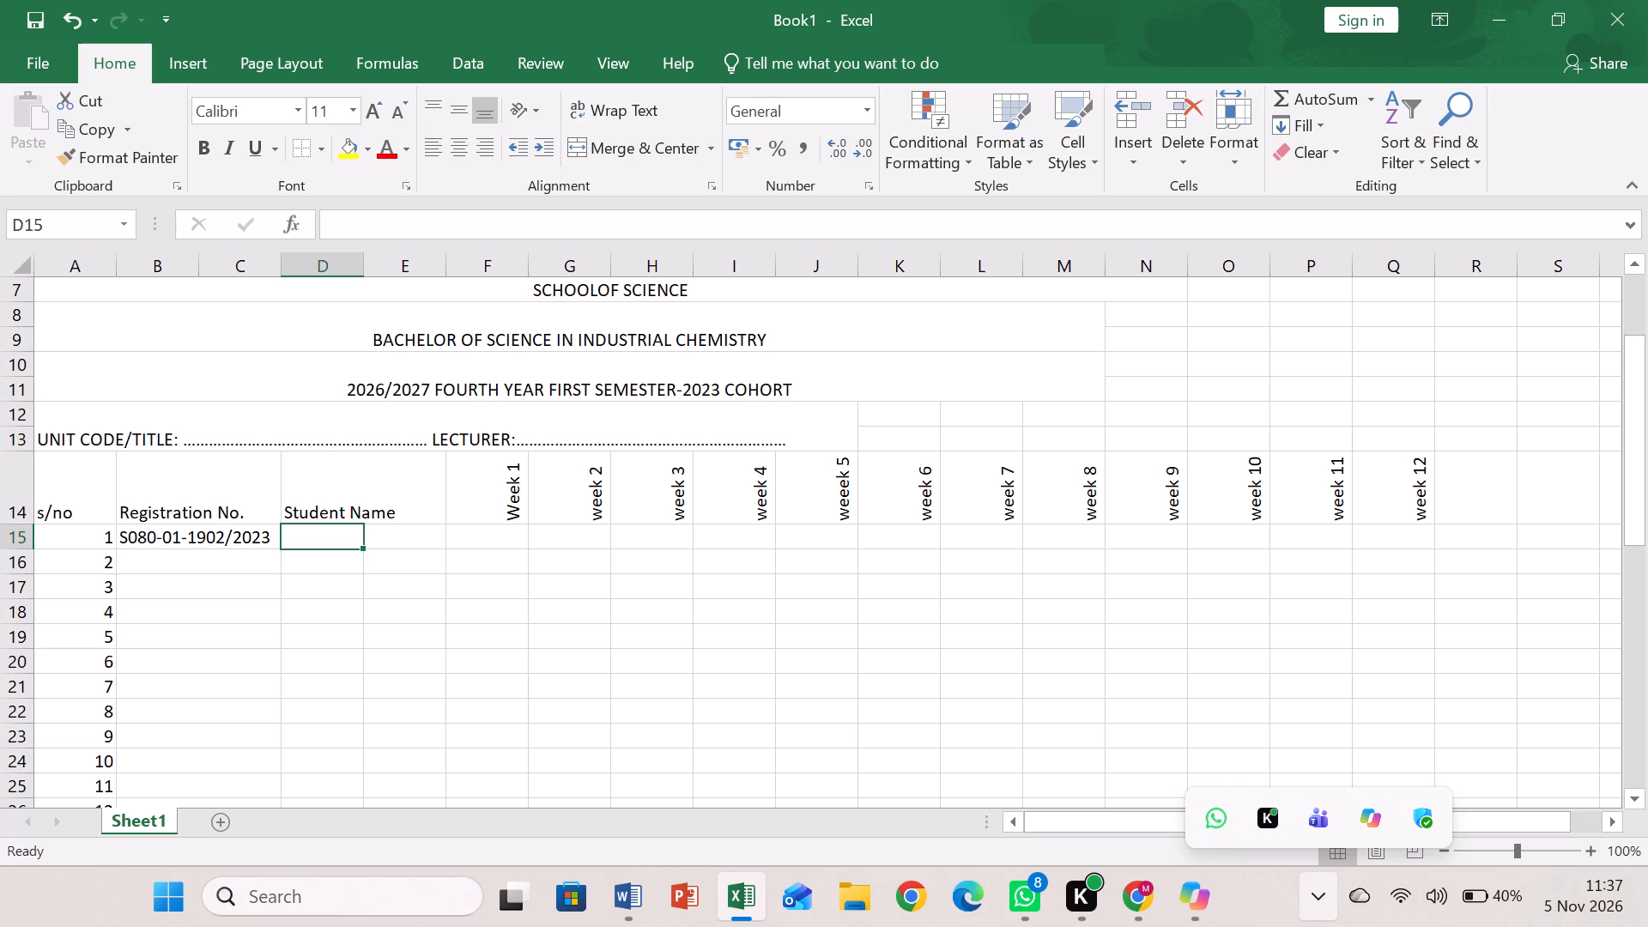
Merge columns D and E row by row over the range D15:E68 under Student Name using Merge Across.
{"action": "left_click_drag", "start_coordinate": [306, 542], "coordinate": [411, 801]}
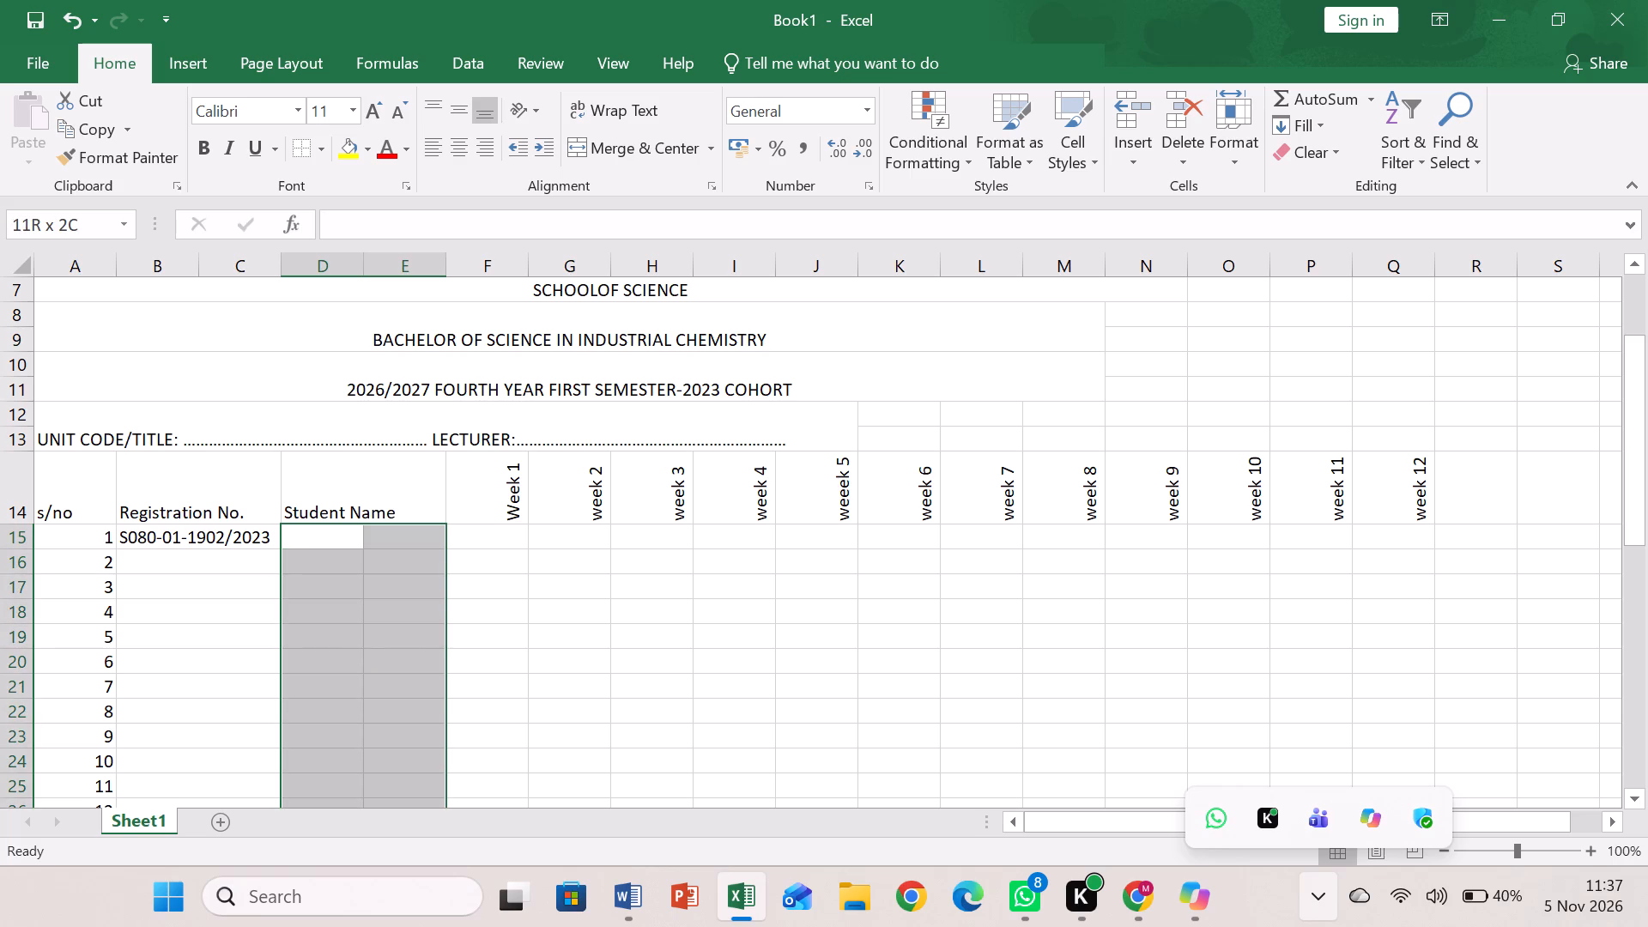
{"action": "left_click_drag", "start_coordinate": [411, 801], "coordinate": [408, 863]}
{"action": "left_click", "coordinate": [711, 155]}
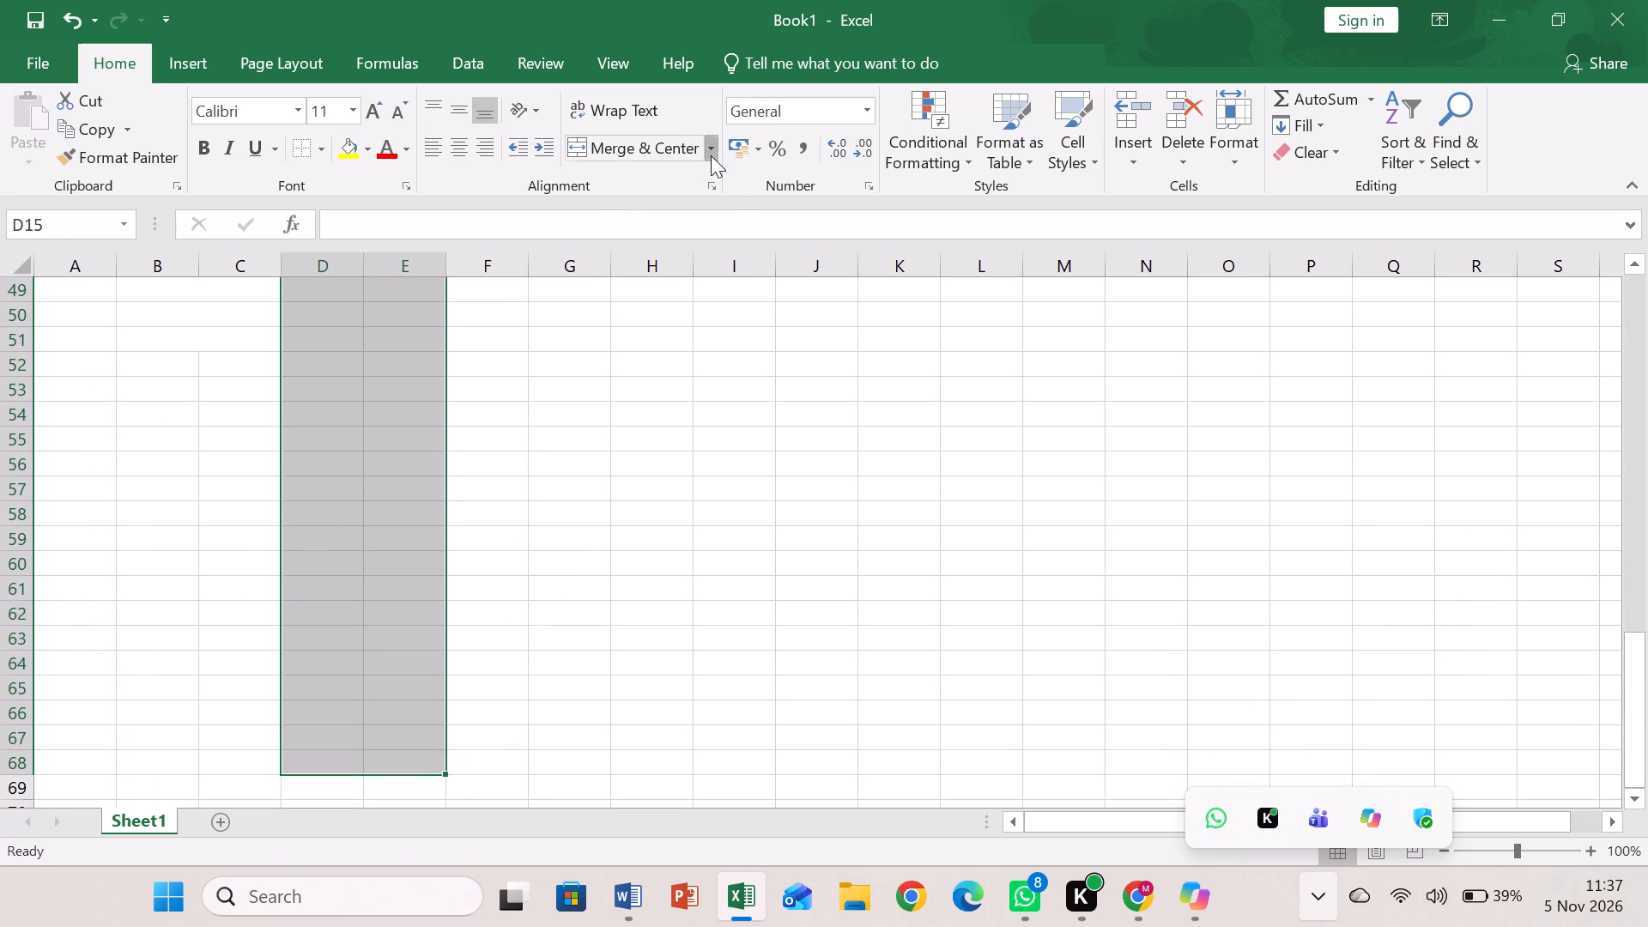
{"action": "left_click", "coordinate": [682, 214]}
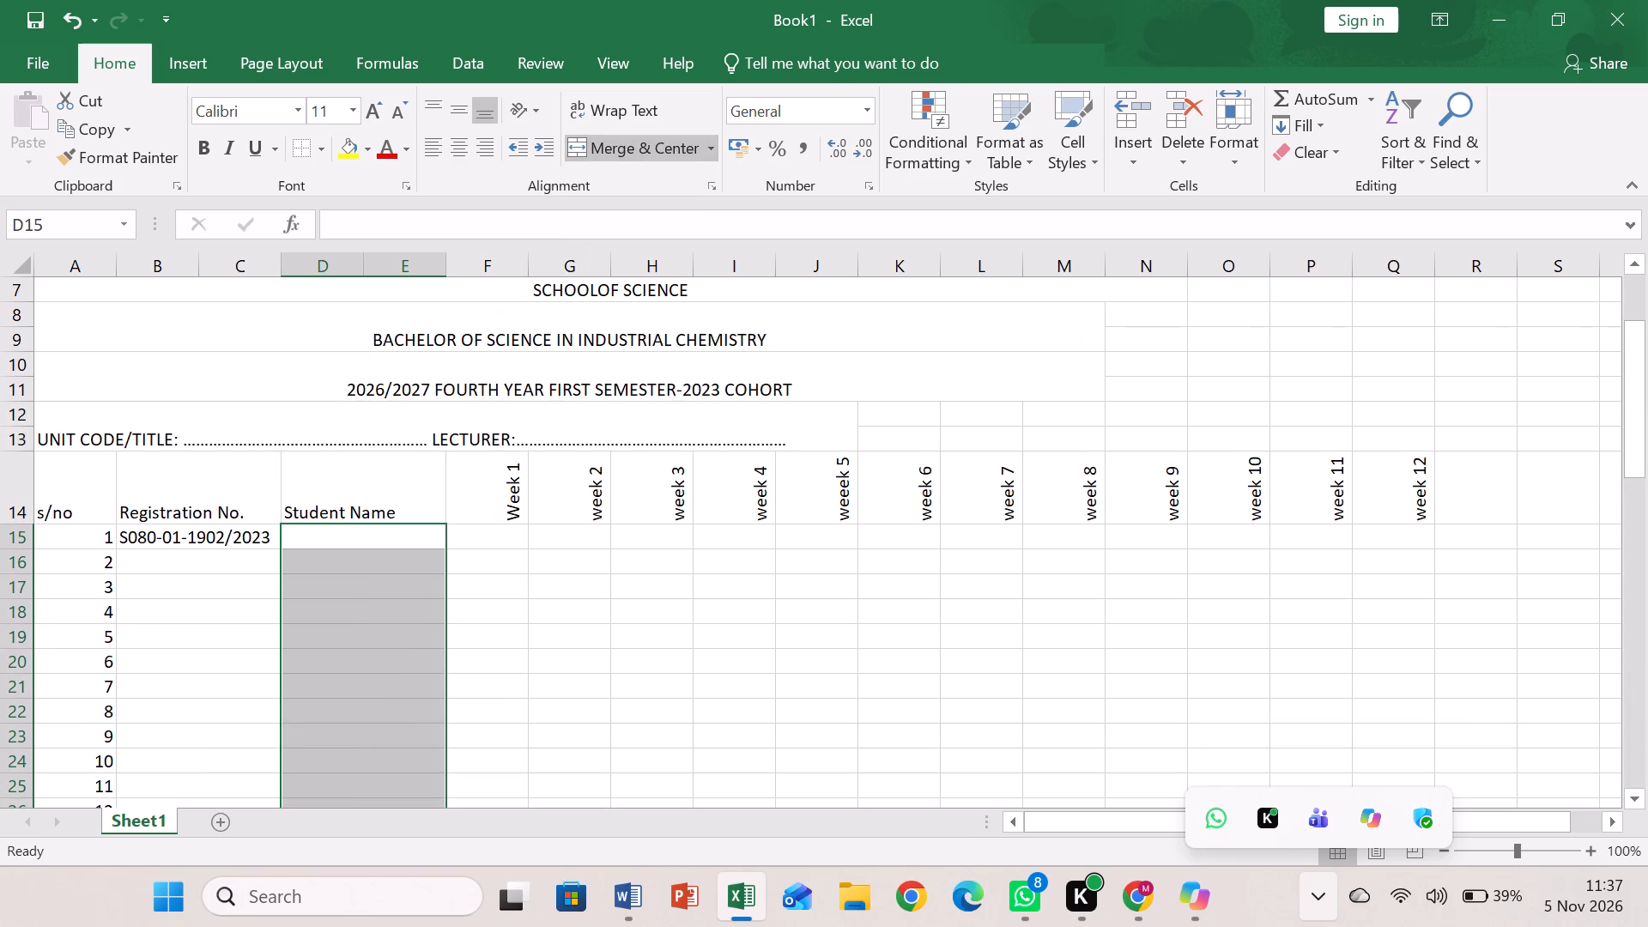
{"action": "left_click", "coordinate": [354, 533]}
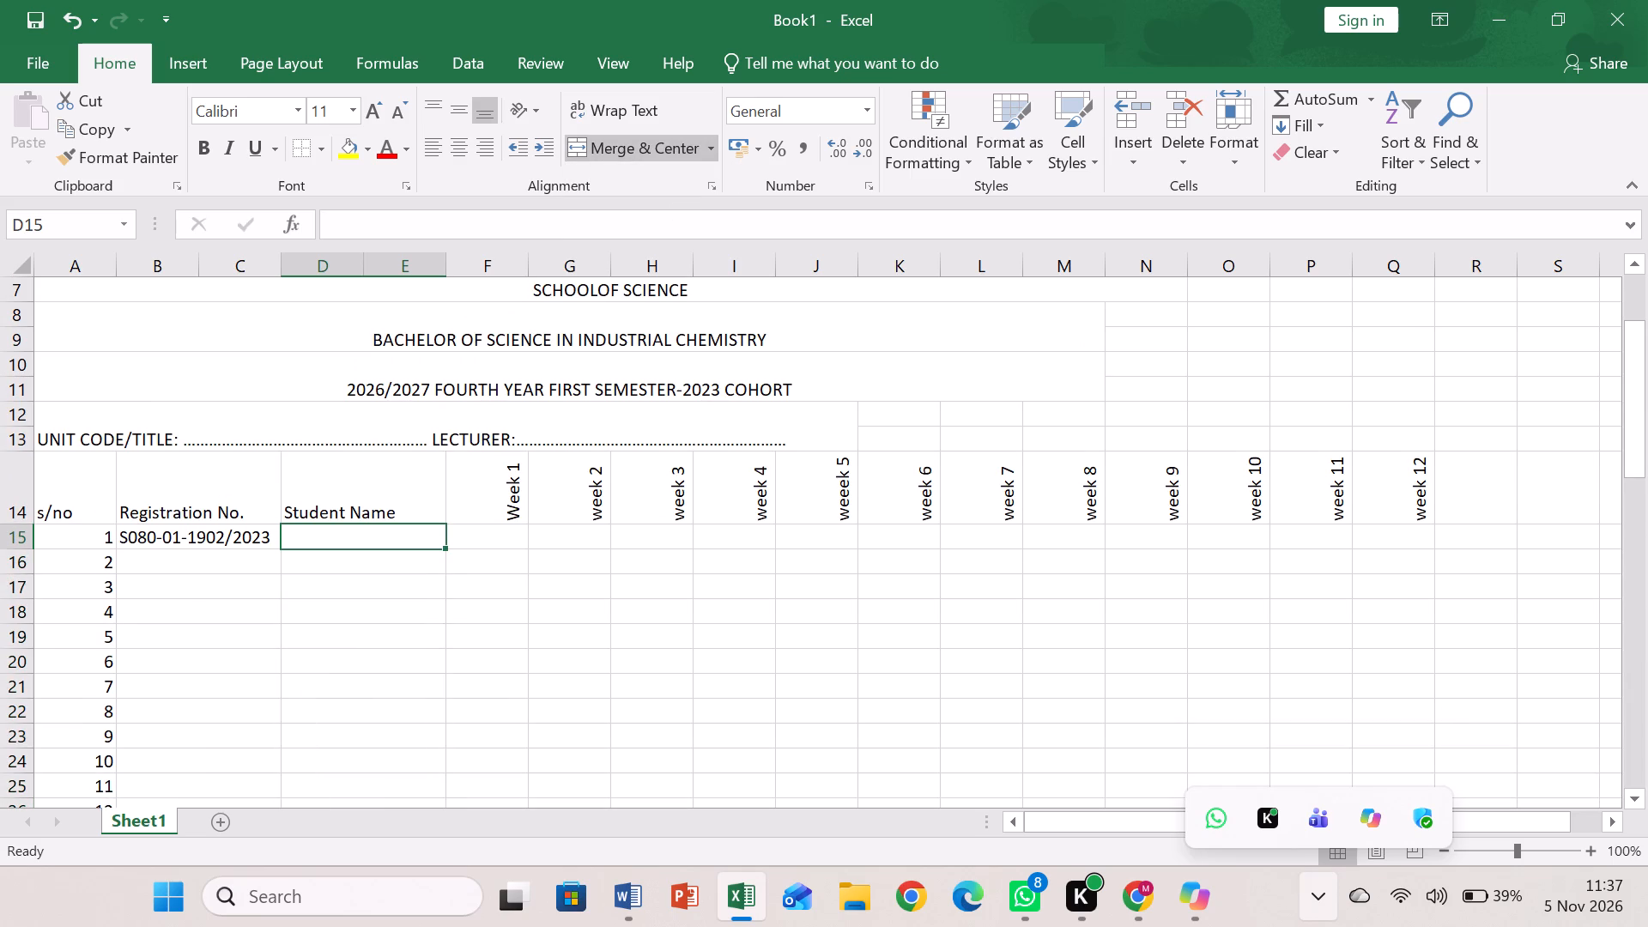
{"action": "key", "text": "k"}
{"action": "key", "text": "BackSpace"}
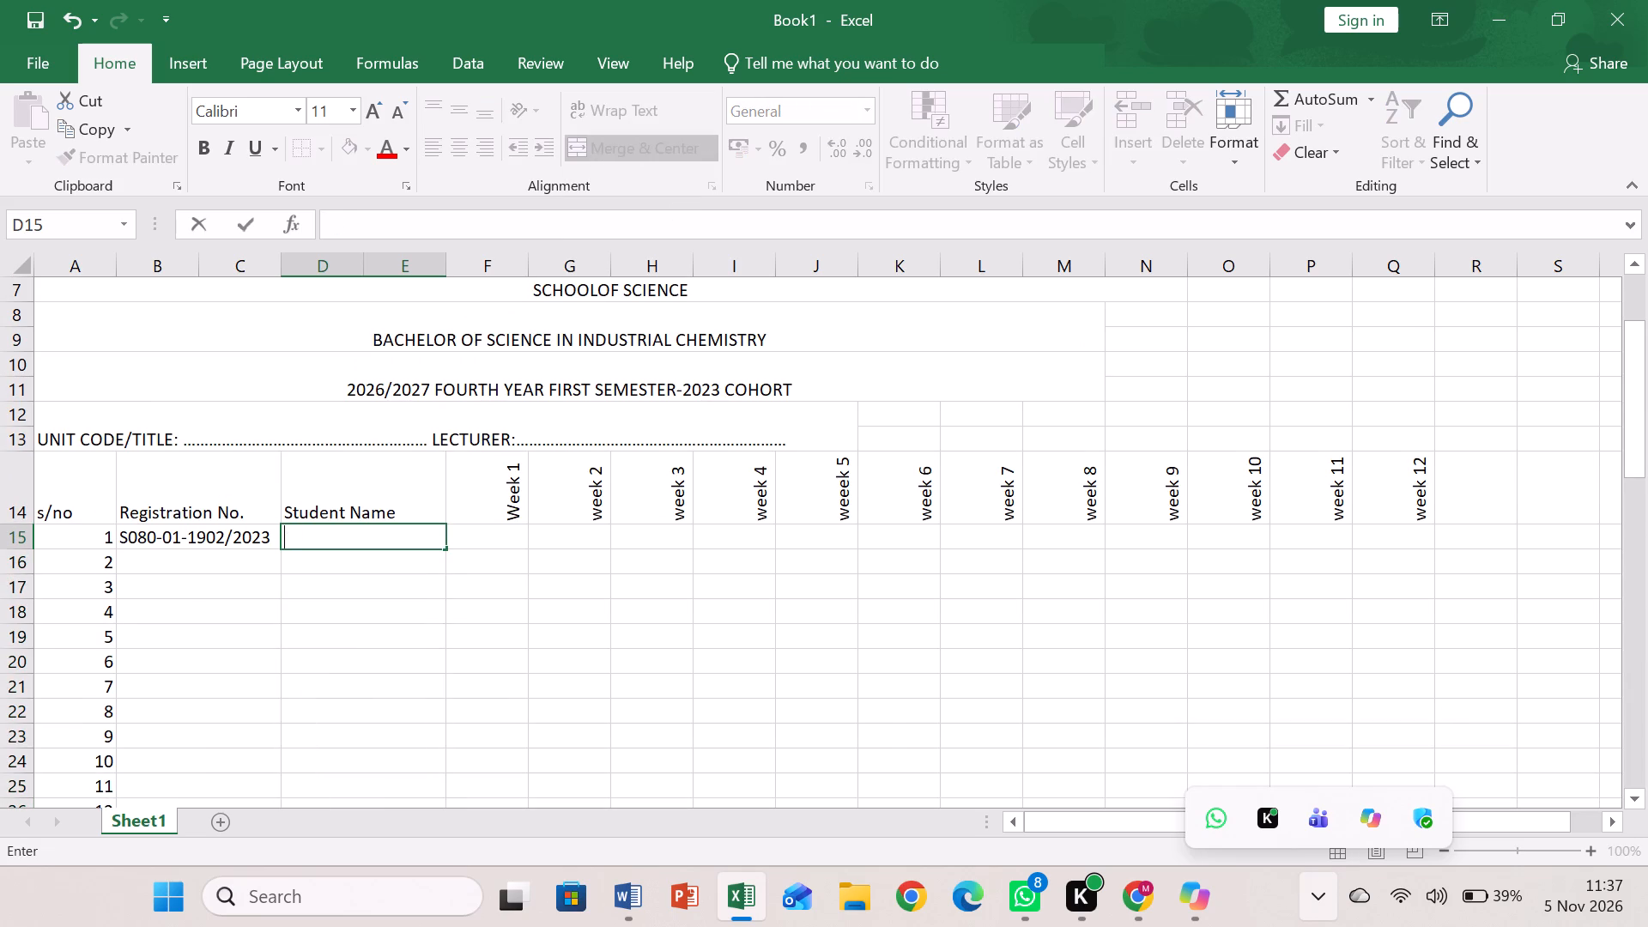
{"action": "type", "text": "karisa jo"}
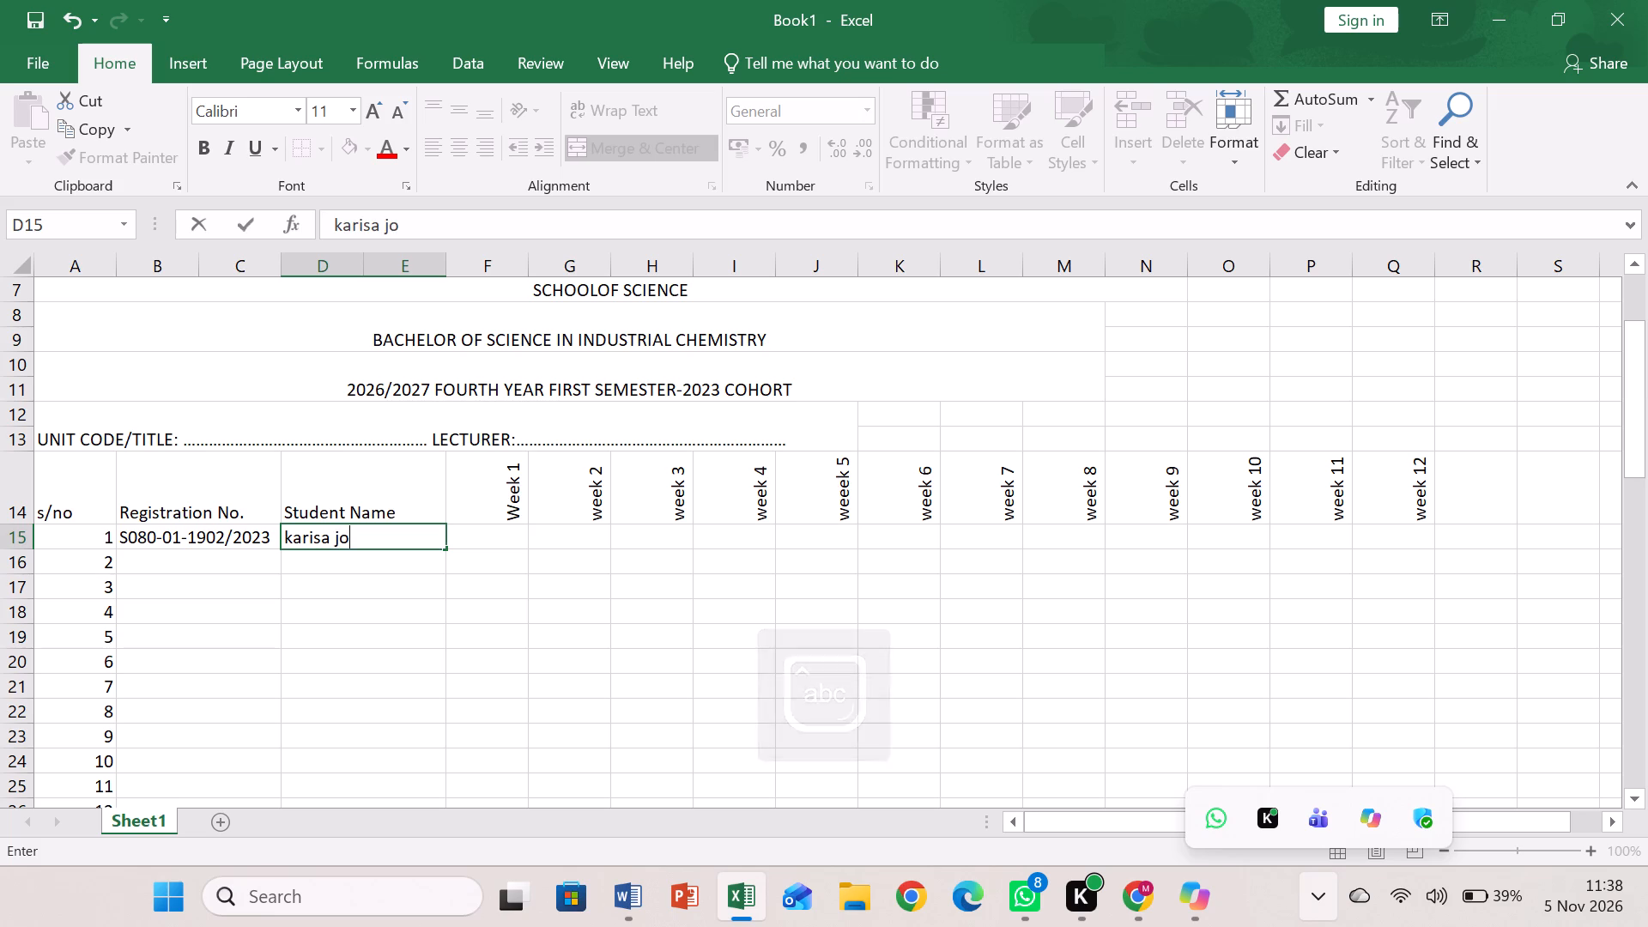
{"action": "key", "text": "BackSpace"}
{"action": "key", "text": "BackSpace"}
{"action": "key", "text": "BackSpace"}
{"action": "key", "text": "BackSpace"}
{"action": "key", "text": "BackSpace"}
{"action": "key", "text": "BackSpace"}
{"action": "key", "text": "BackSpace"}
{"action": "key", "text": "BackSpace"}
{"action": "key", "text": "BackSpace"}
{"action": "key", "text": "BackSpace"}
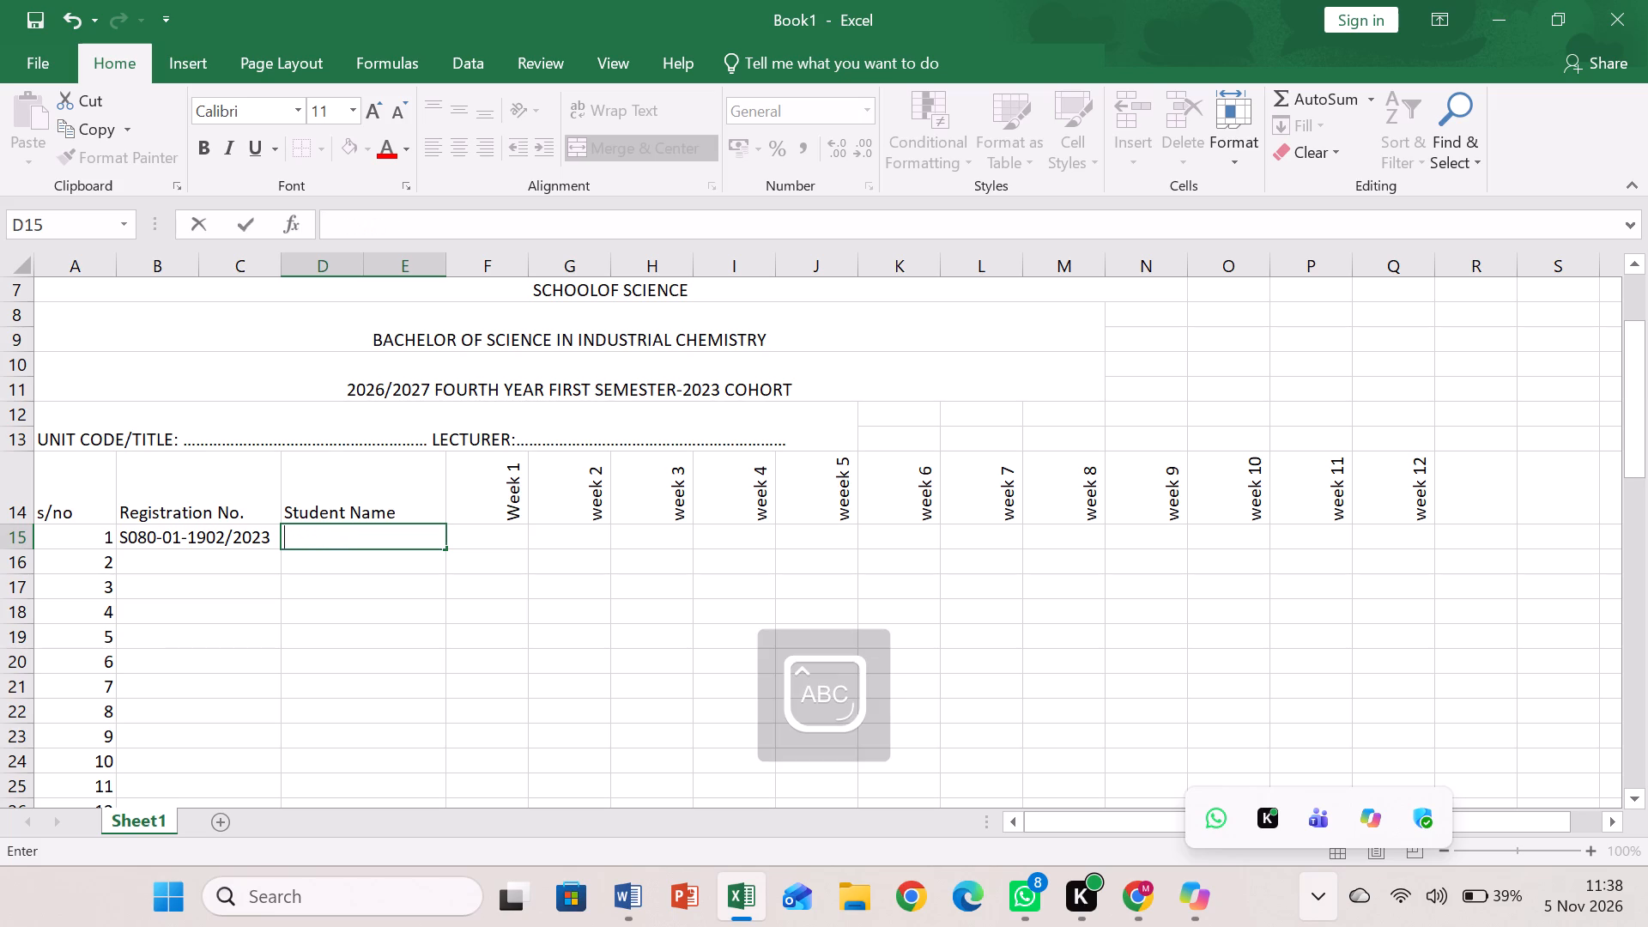
Enter the first student's full name in cell D15 under the Student Name heading.
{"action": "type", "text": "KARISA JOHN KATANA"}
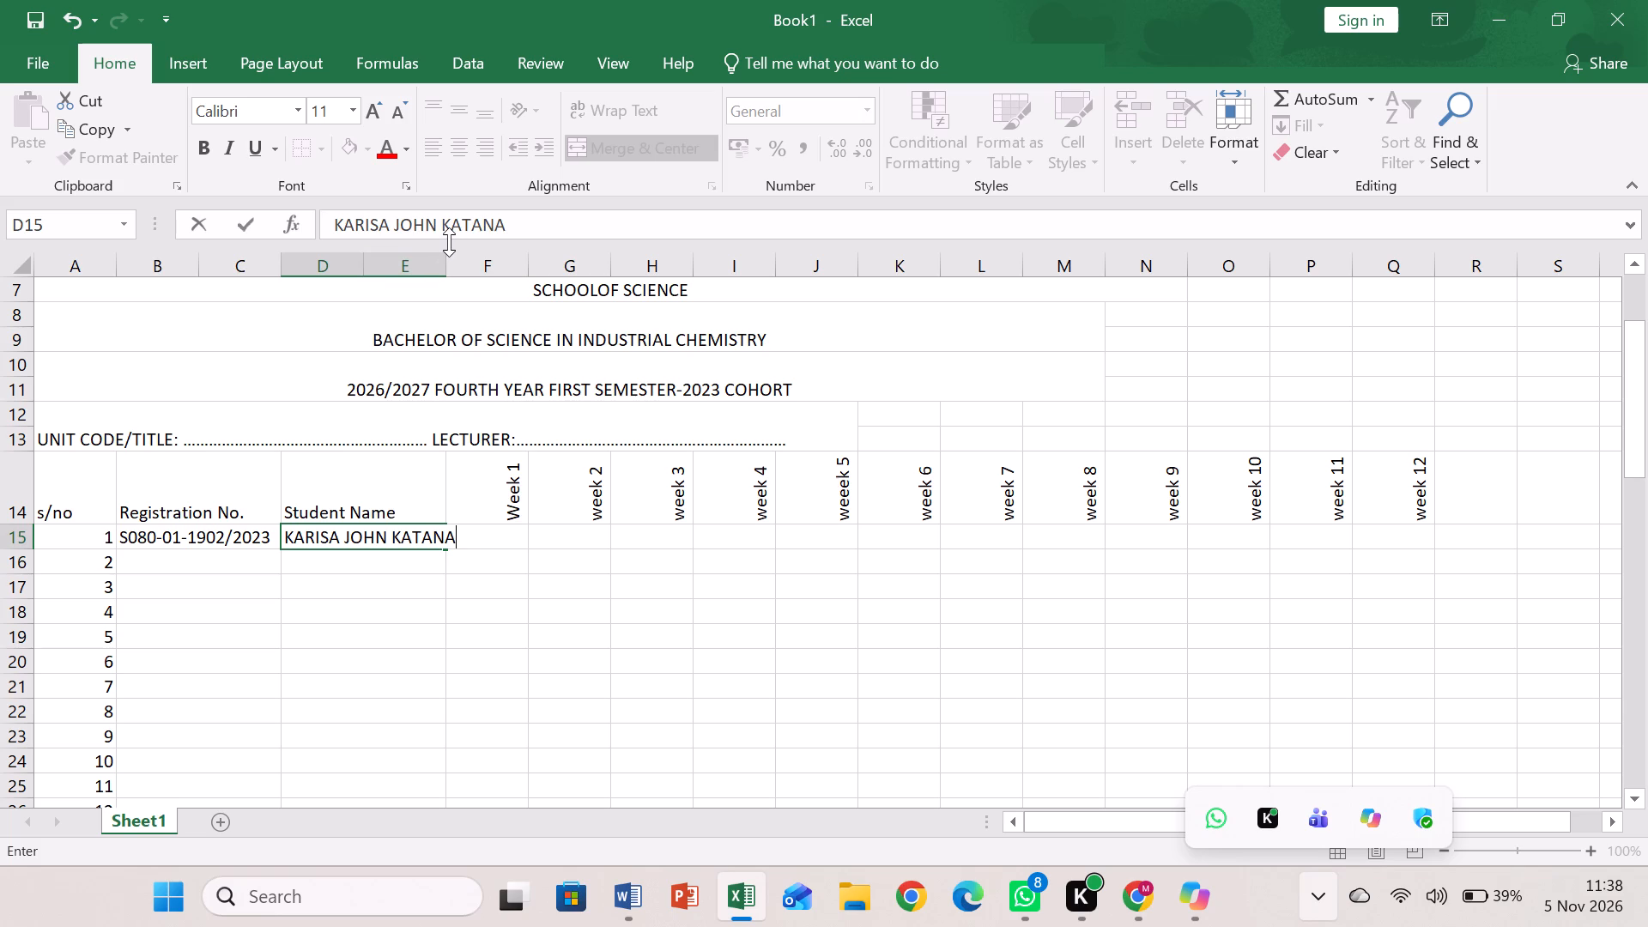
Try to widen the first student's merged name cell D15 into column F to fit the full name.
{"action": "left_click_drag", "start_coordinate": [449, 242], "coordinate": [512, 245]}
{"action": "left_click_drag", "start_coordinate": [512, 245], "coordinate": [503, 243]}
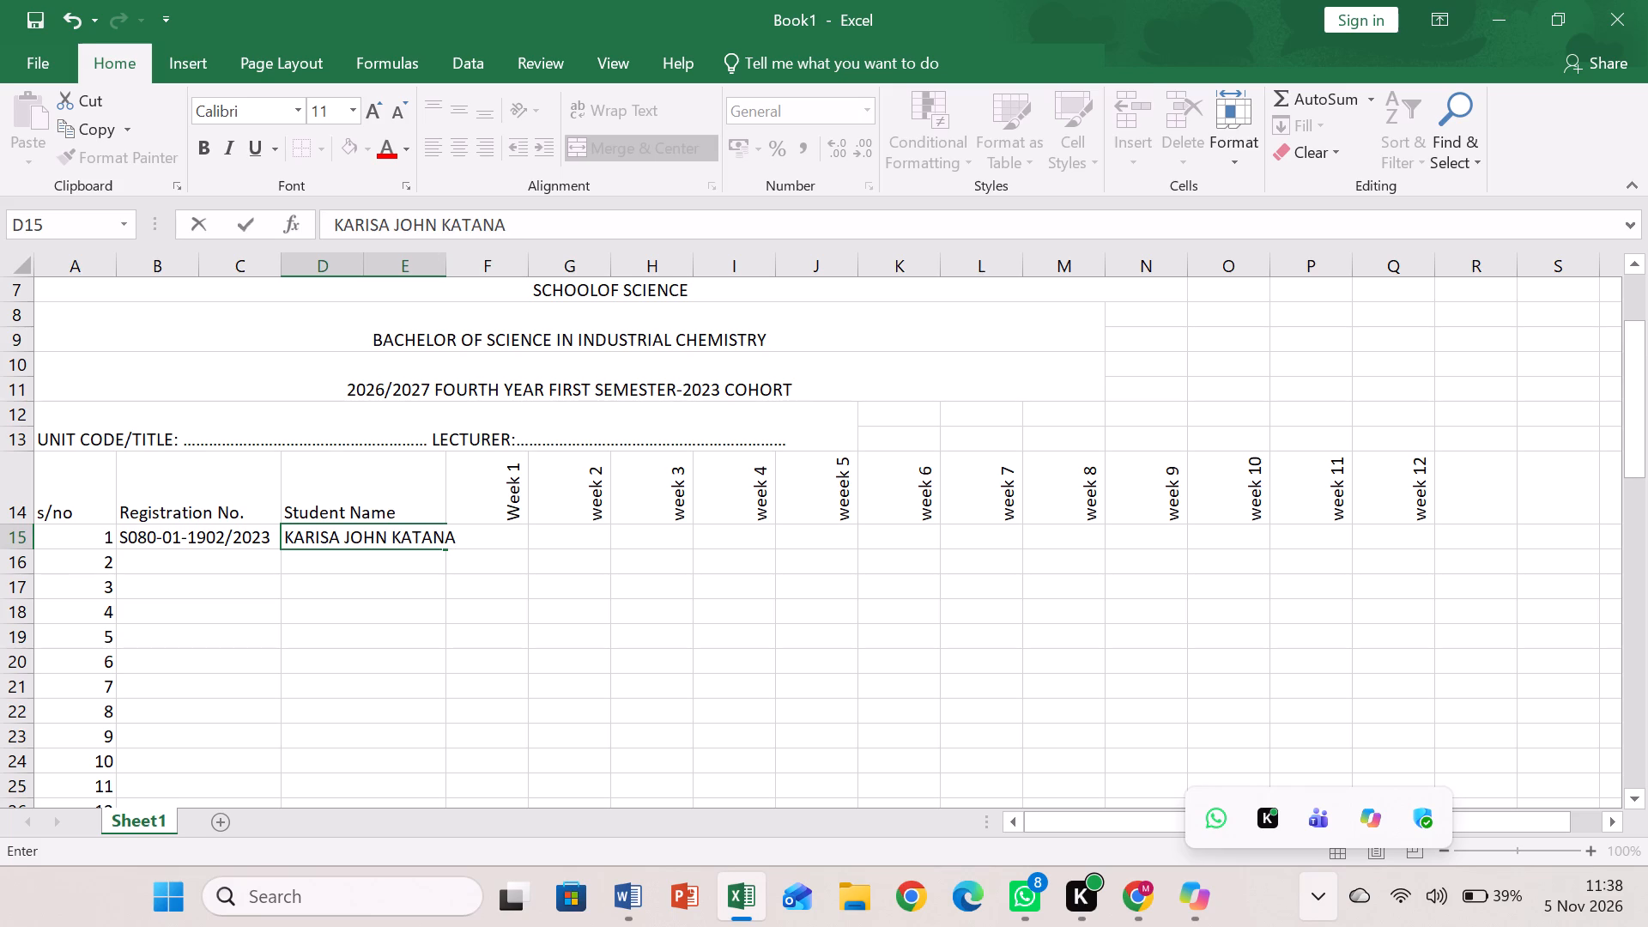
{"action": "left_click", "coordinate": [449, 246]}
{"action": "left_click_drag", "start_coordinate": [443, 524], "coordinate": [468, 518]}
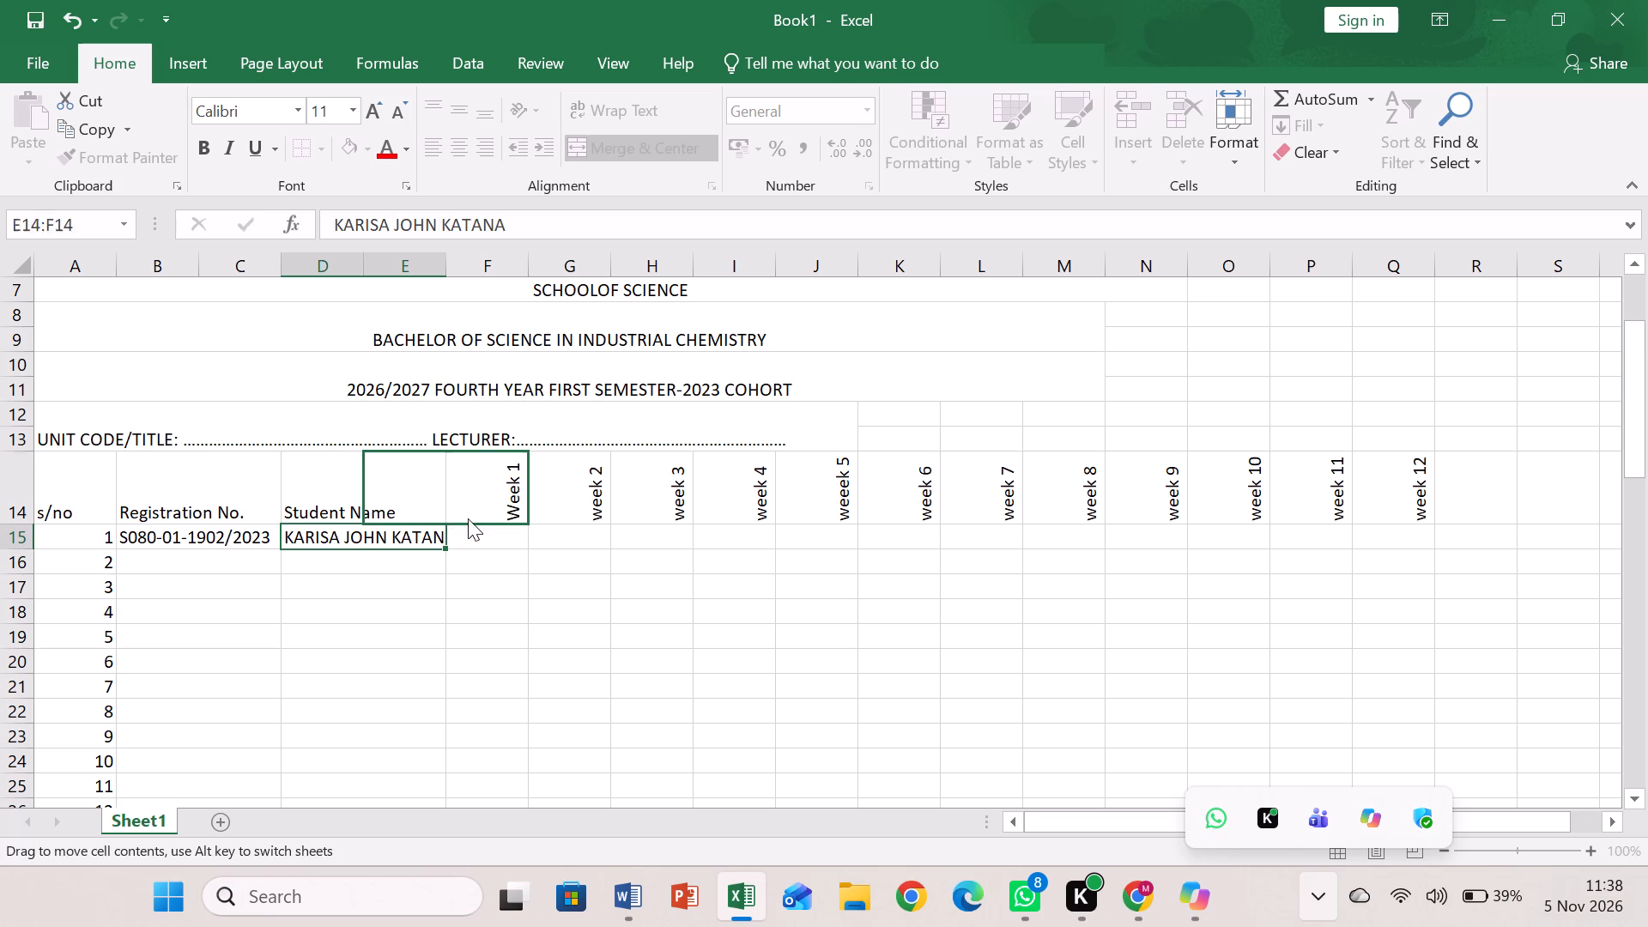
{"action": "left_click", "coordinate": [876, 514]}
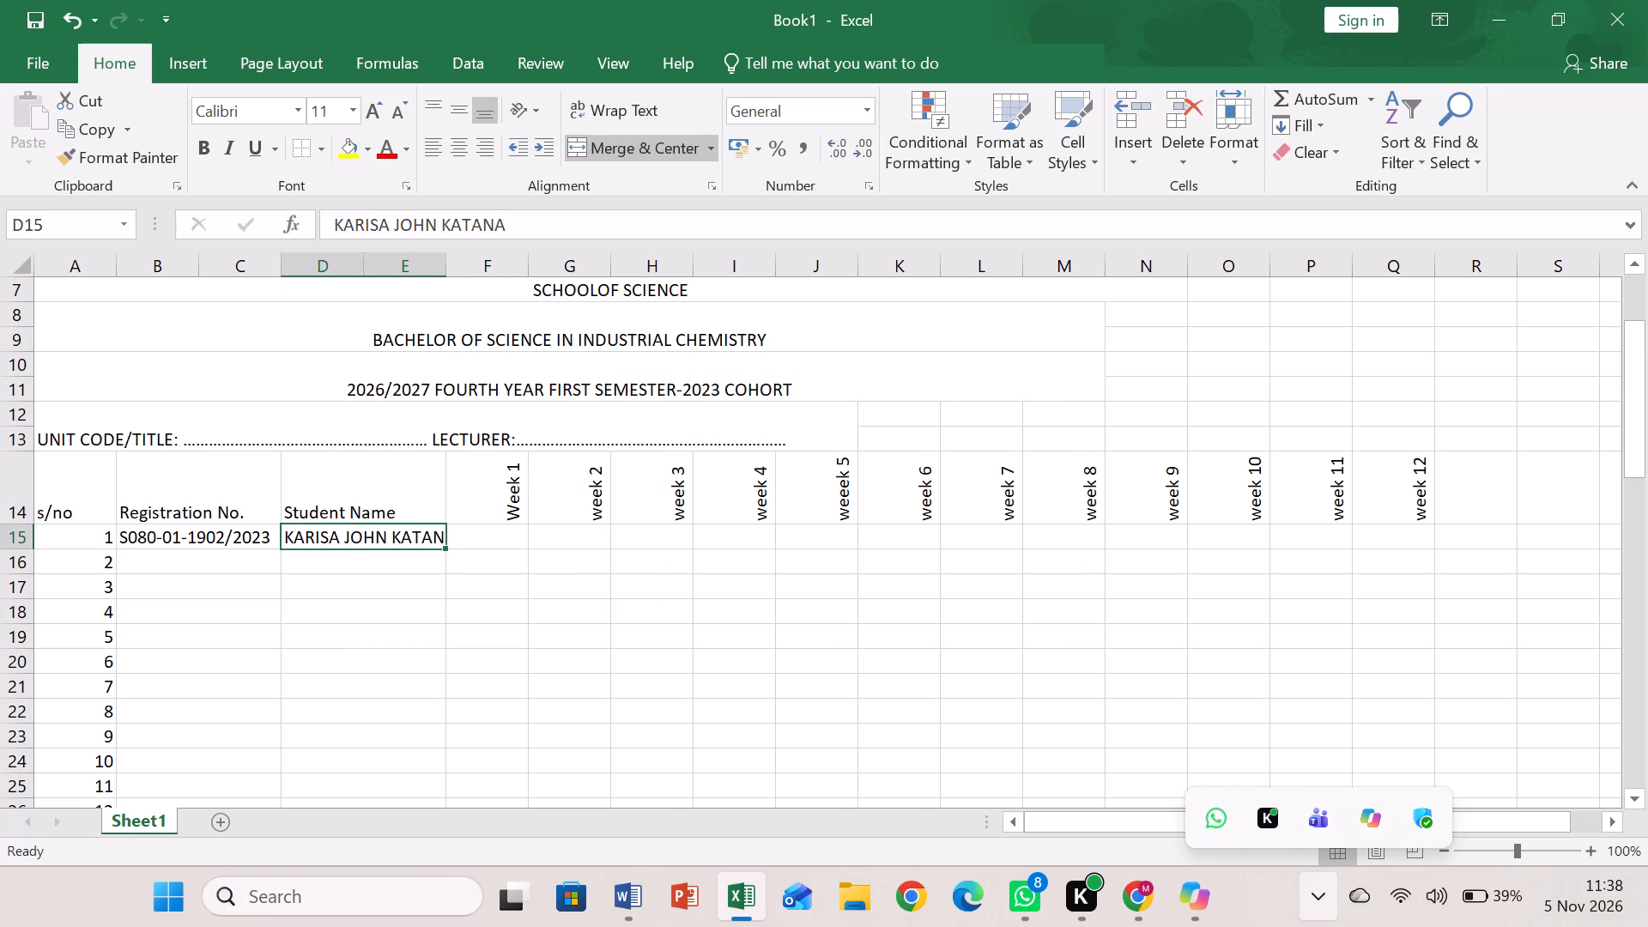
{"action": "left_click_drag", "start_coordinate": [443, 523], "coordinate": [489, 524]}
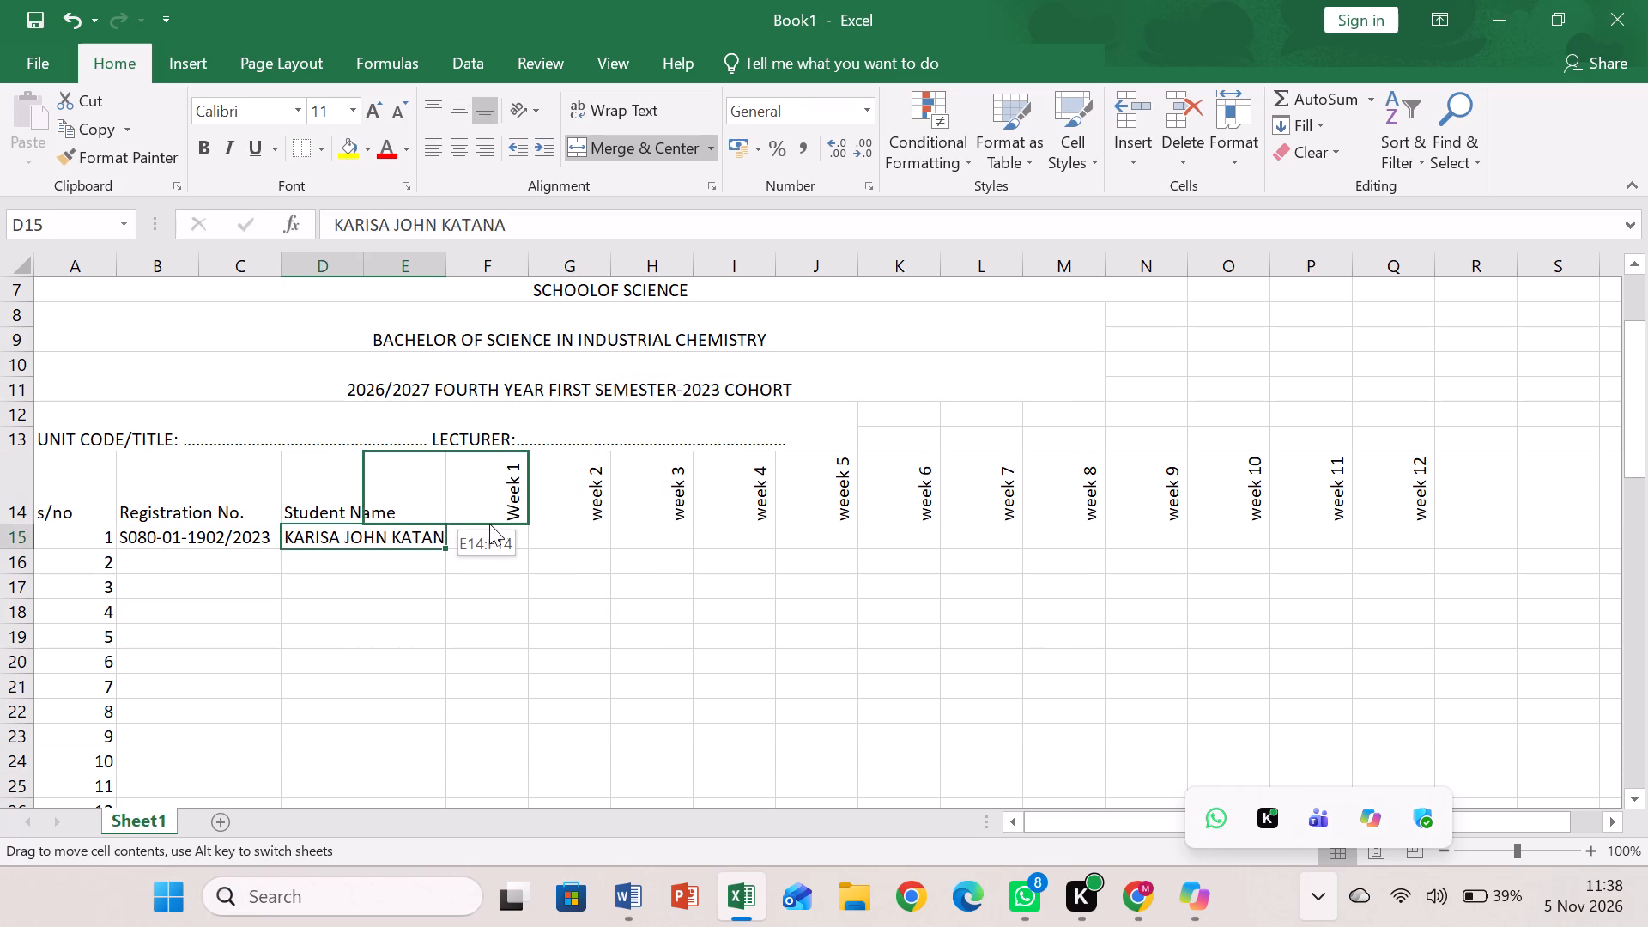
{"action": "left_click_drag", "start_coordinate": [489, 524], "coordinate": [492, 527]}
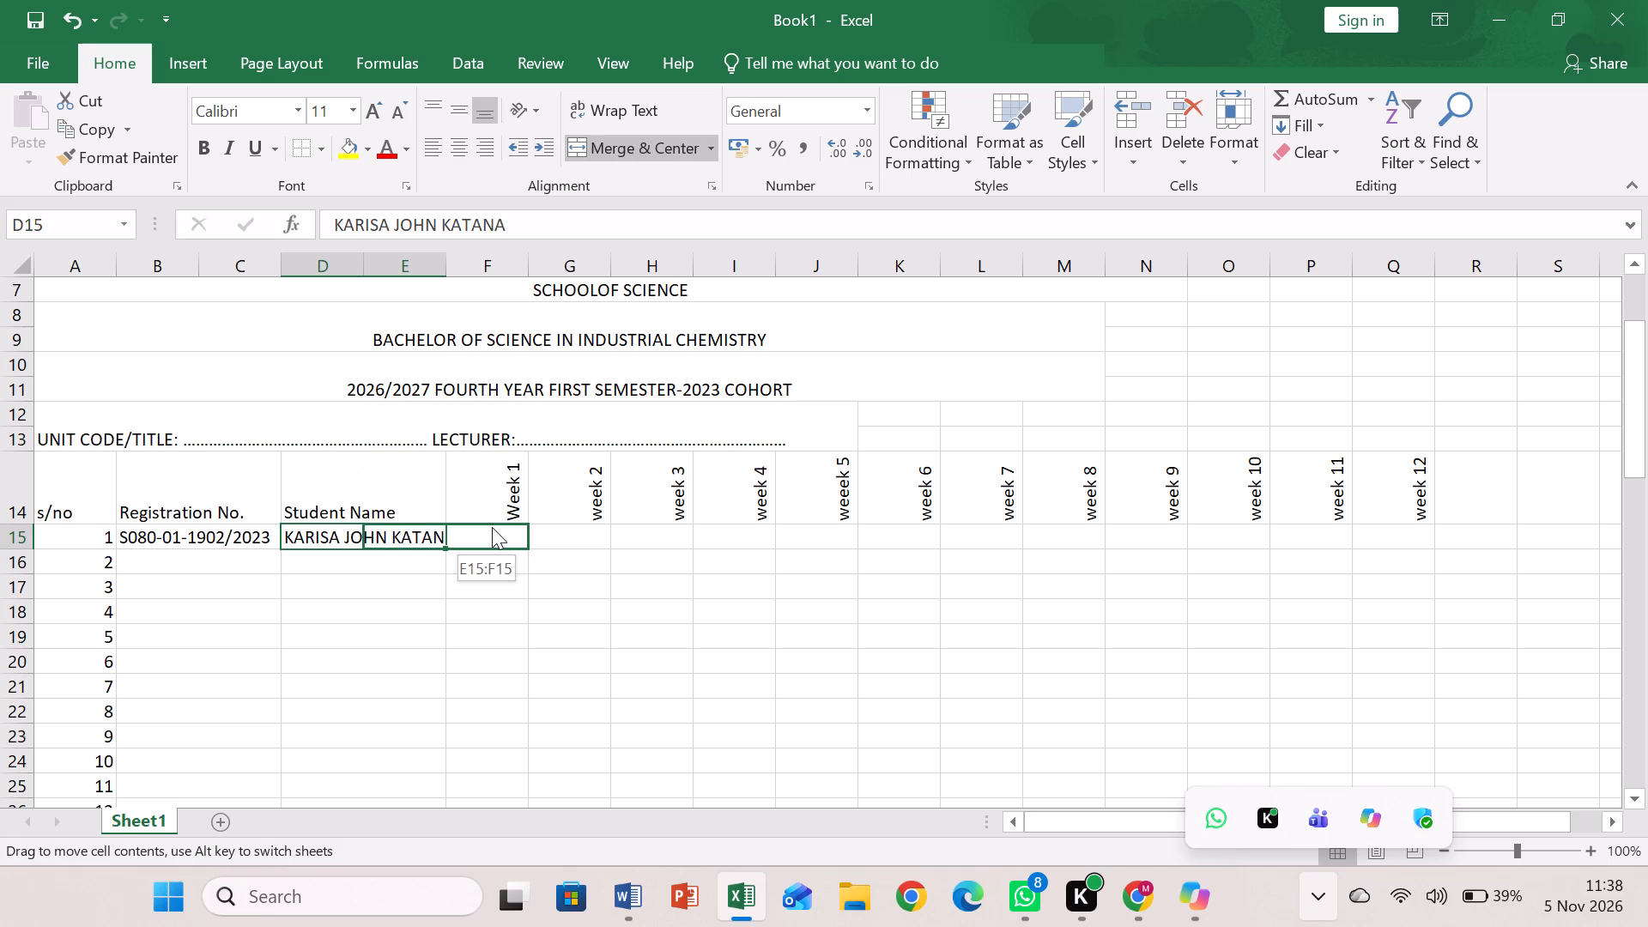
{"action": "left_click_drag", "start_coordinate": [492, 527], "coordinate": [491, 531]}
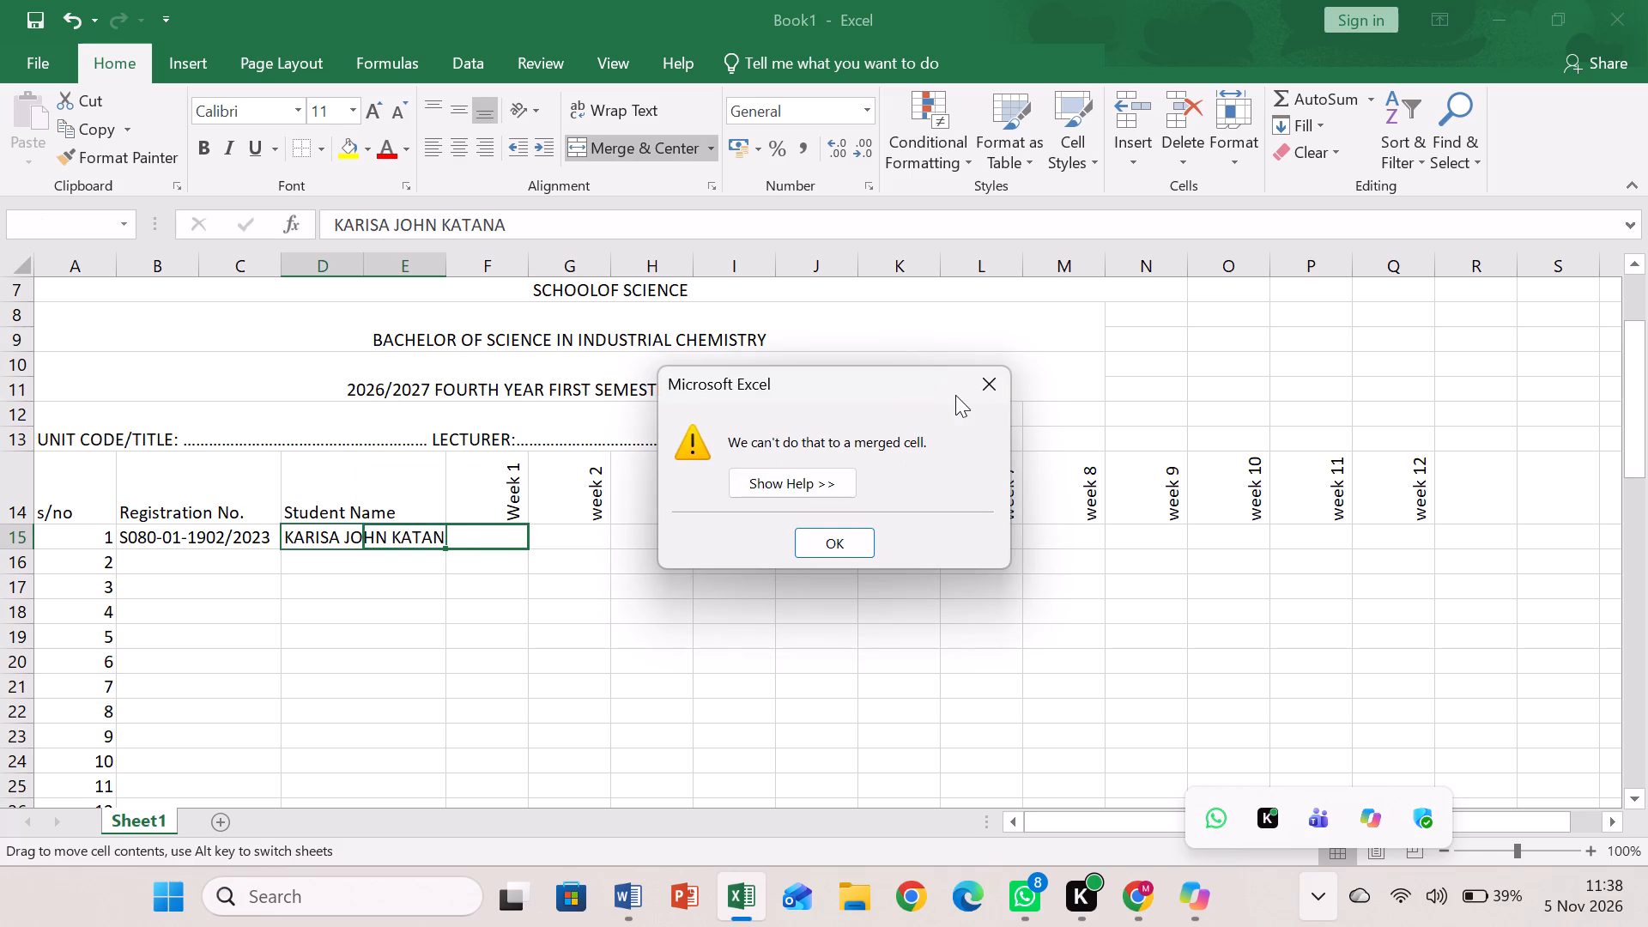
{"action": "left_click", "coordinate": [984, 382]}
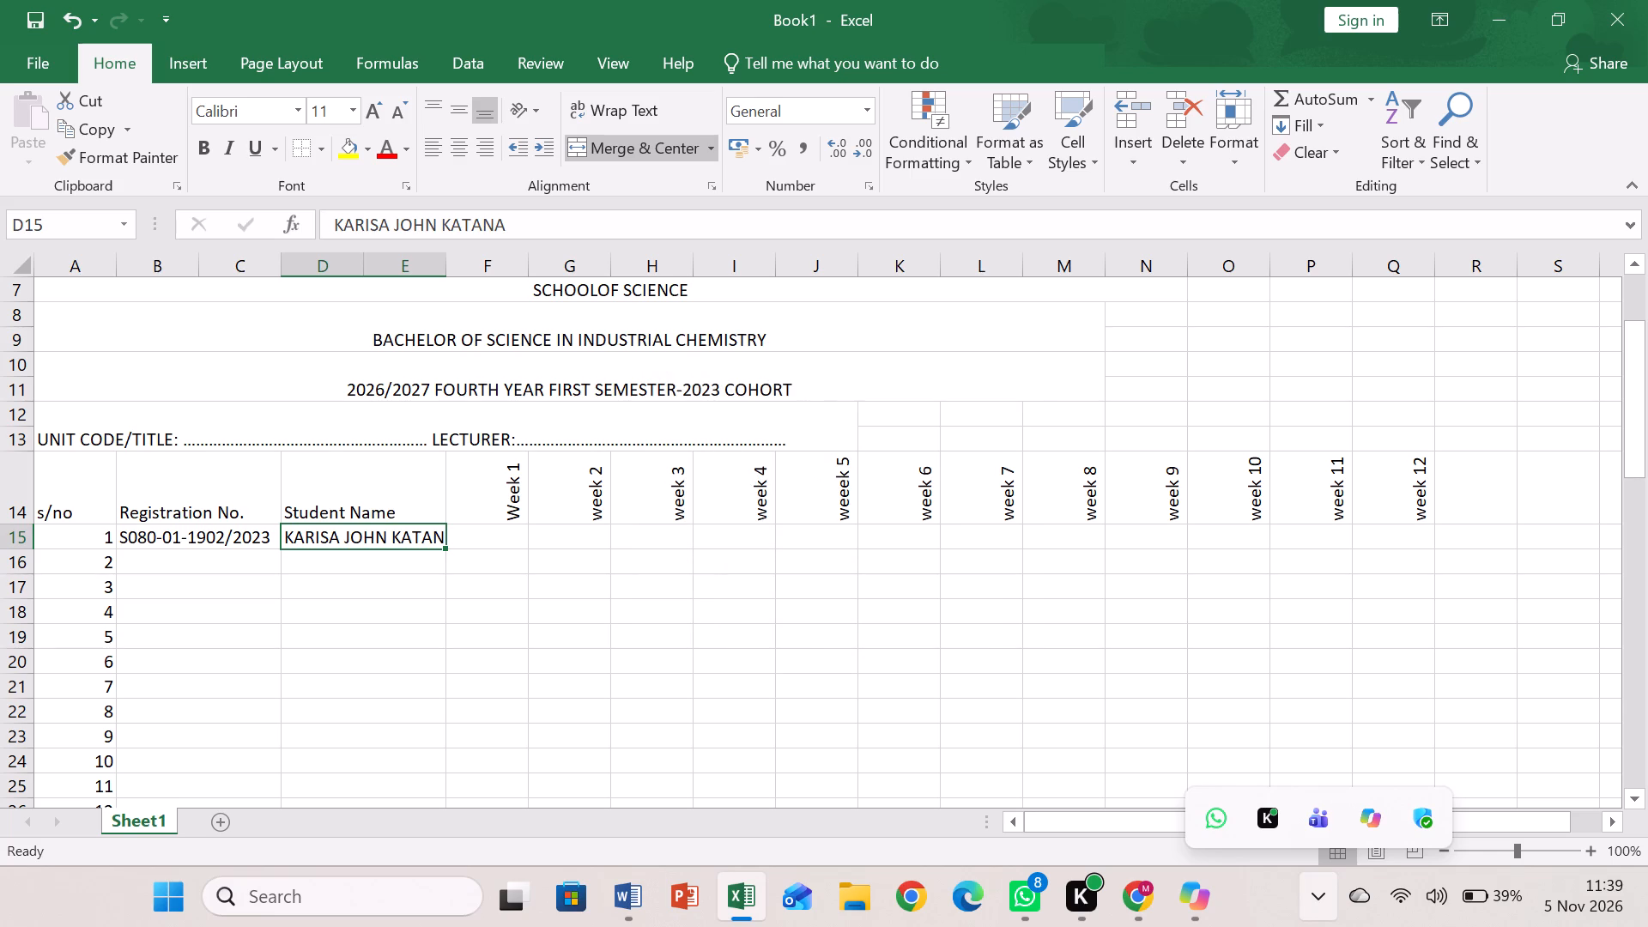
Fill row 16 with the second student's registration number in B16 and full name in D16.
{"action": "left_click", "coordinate": [209, 562]}
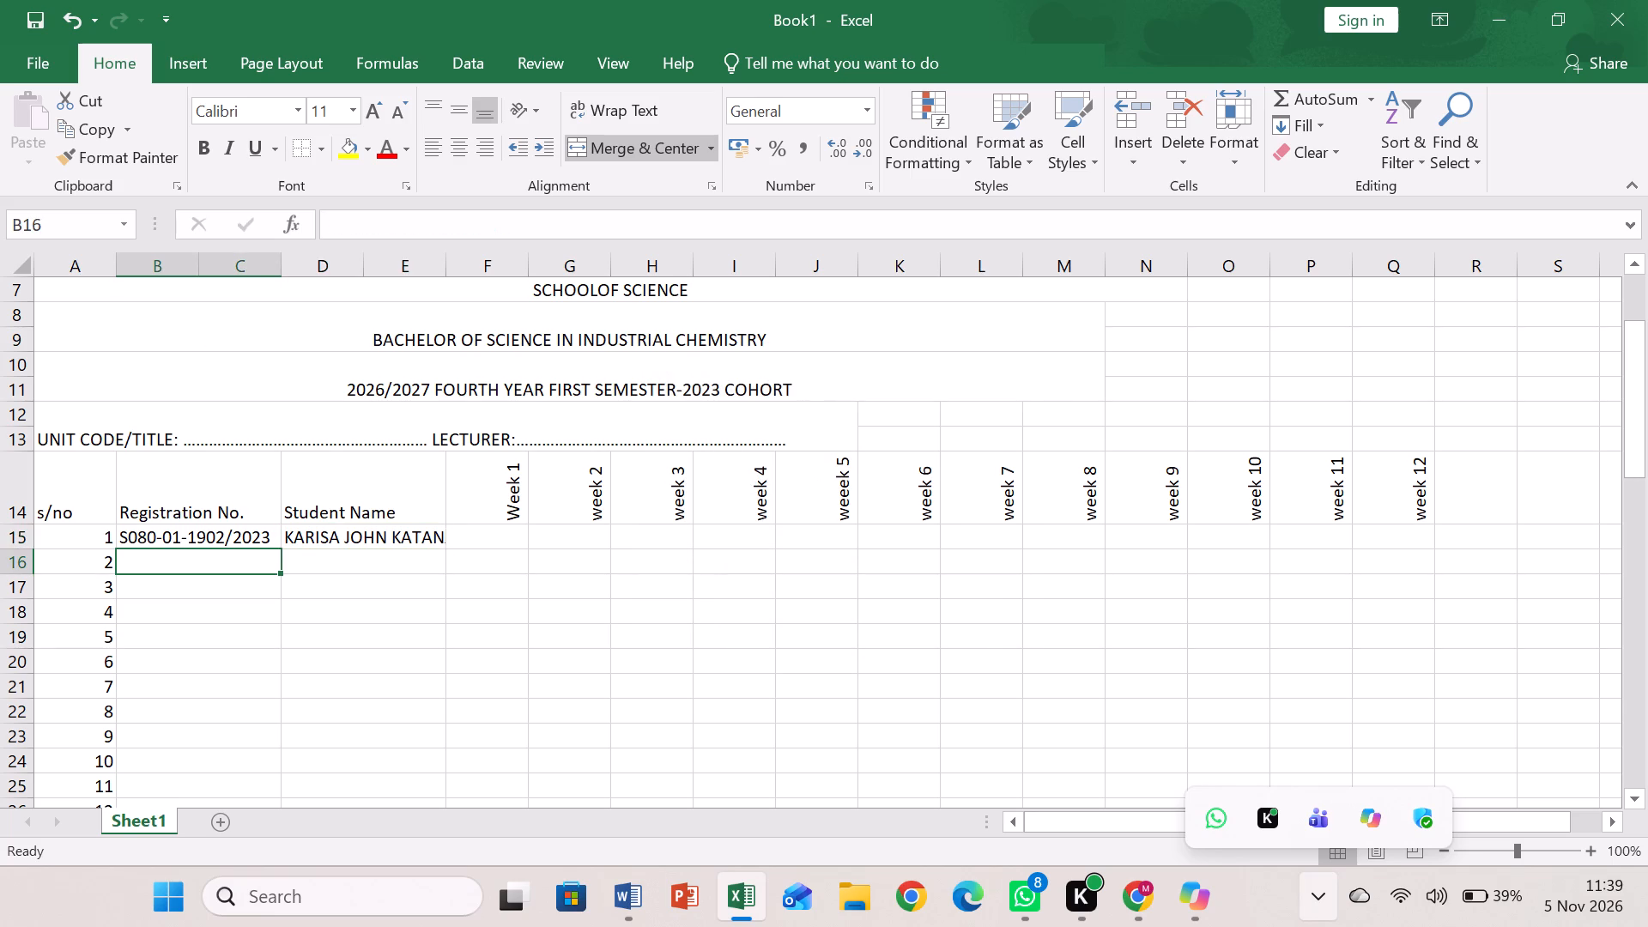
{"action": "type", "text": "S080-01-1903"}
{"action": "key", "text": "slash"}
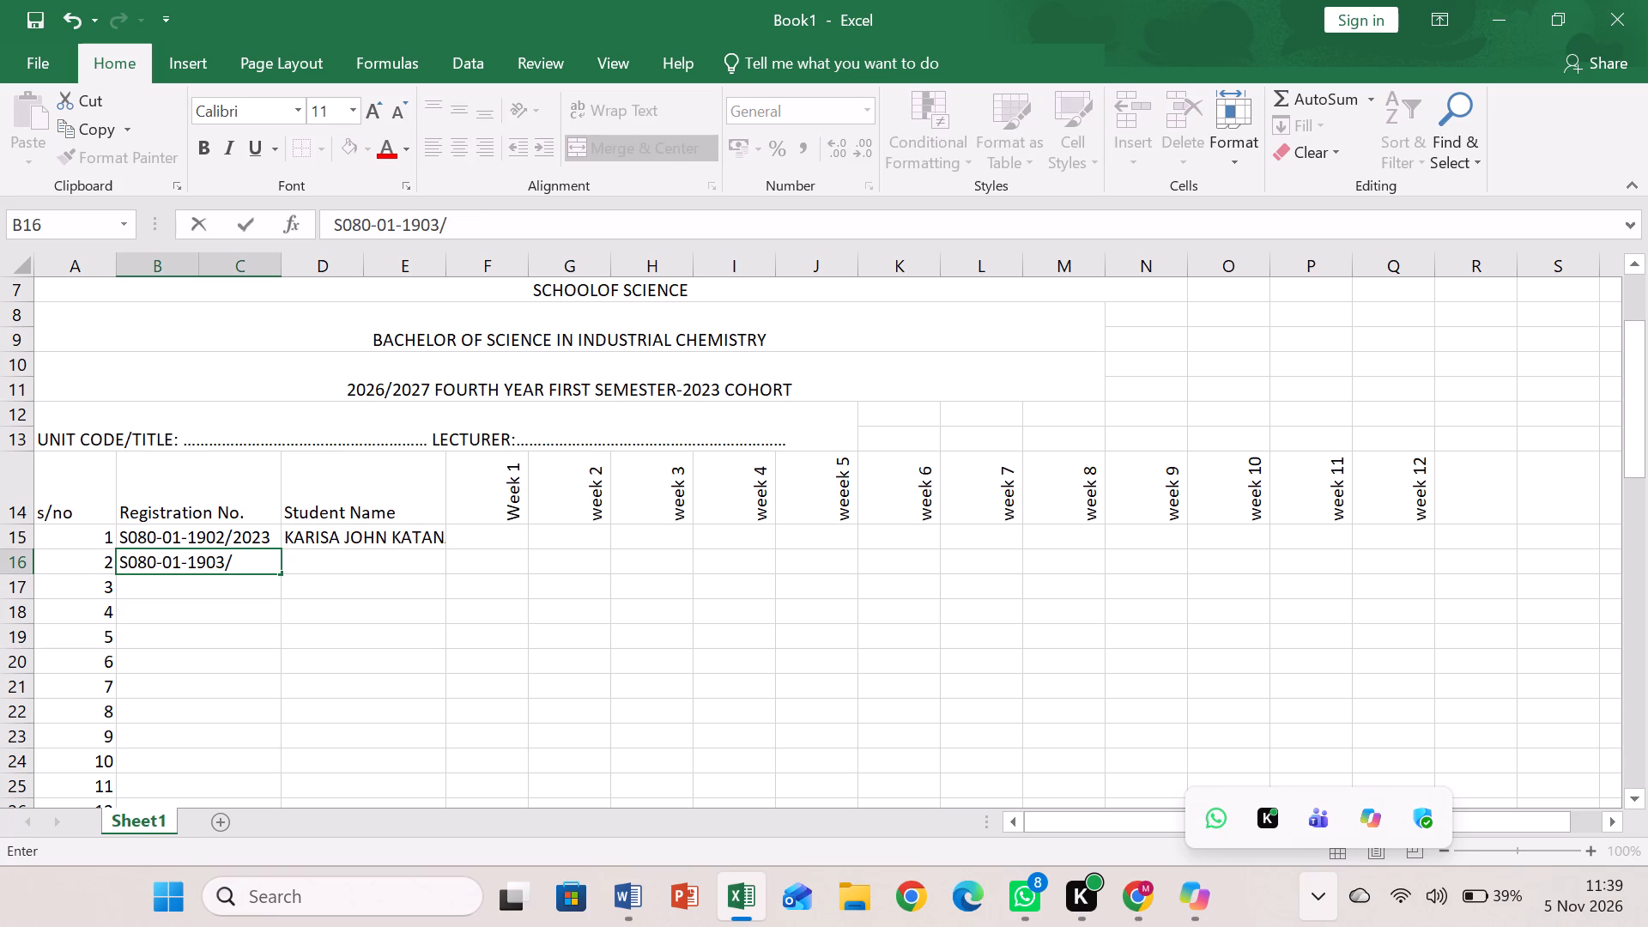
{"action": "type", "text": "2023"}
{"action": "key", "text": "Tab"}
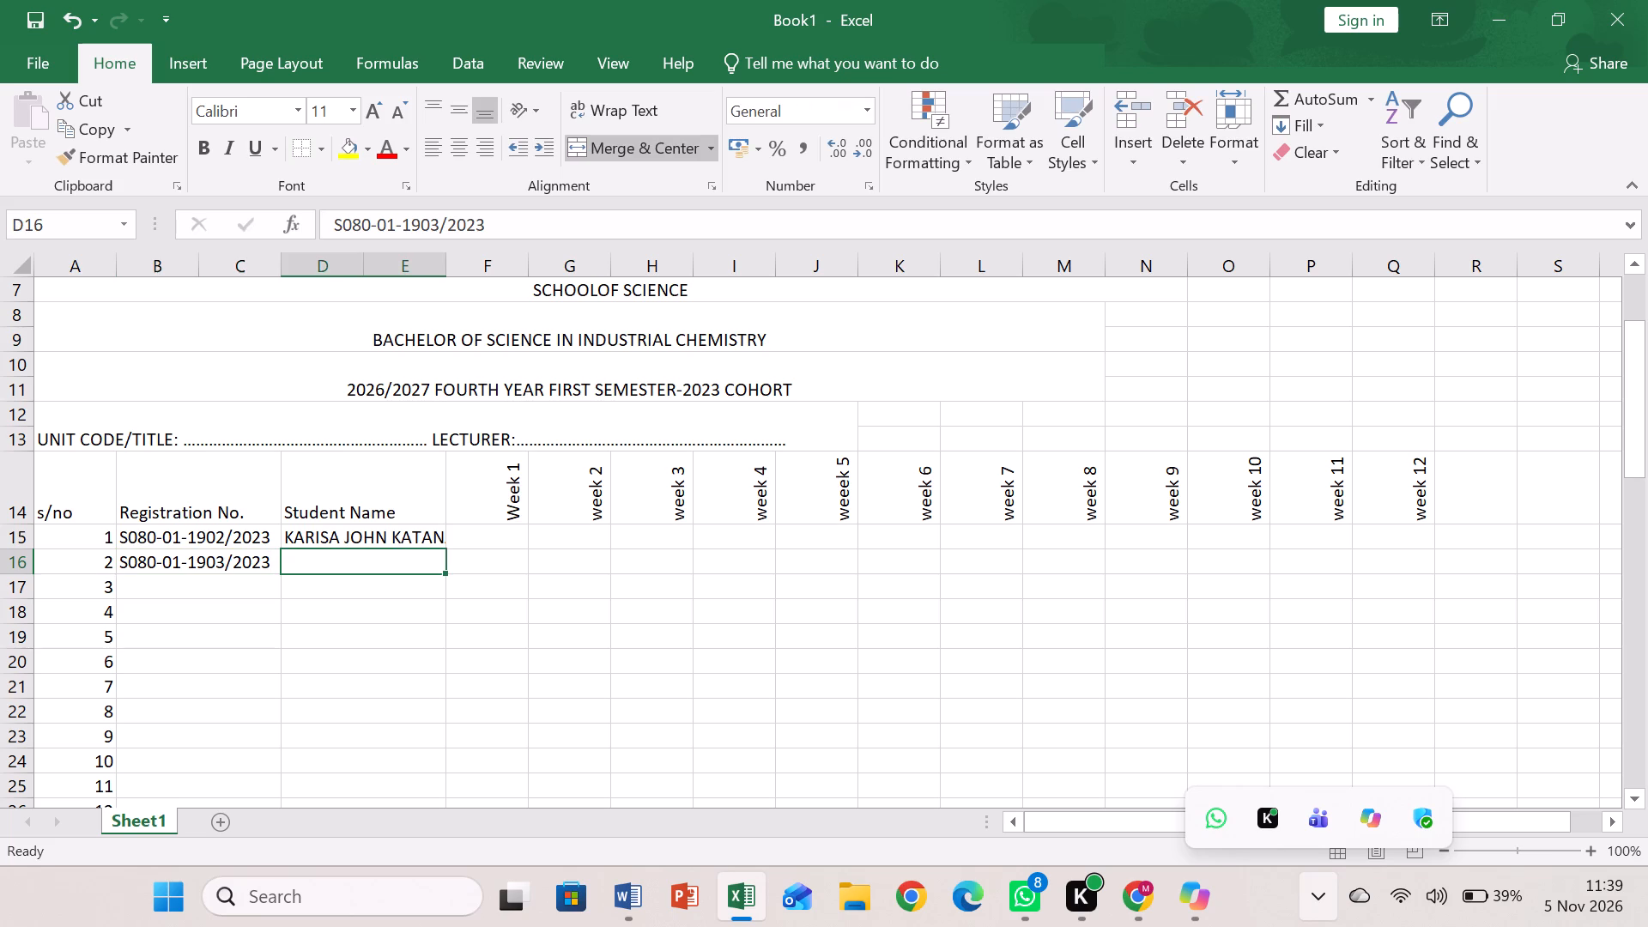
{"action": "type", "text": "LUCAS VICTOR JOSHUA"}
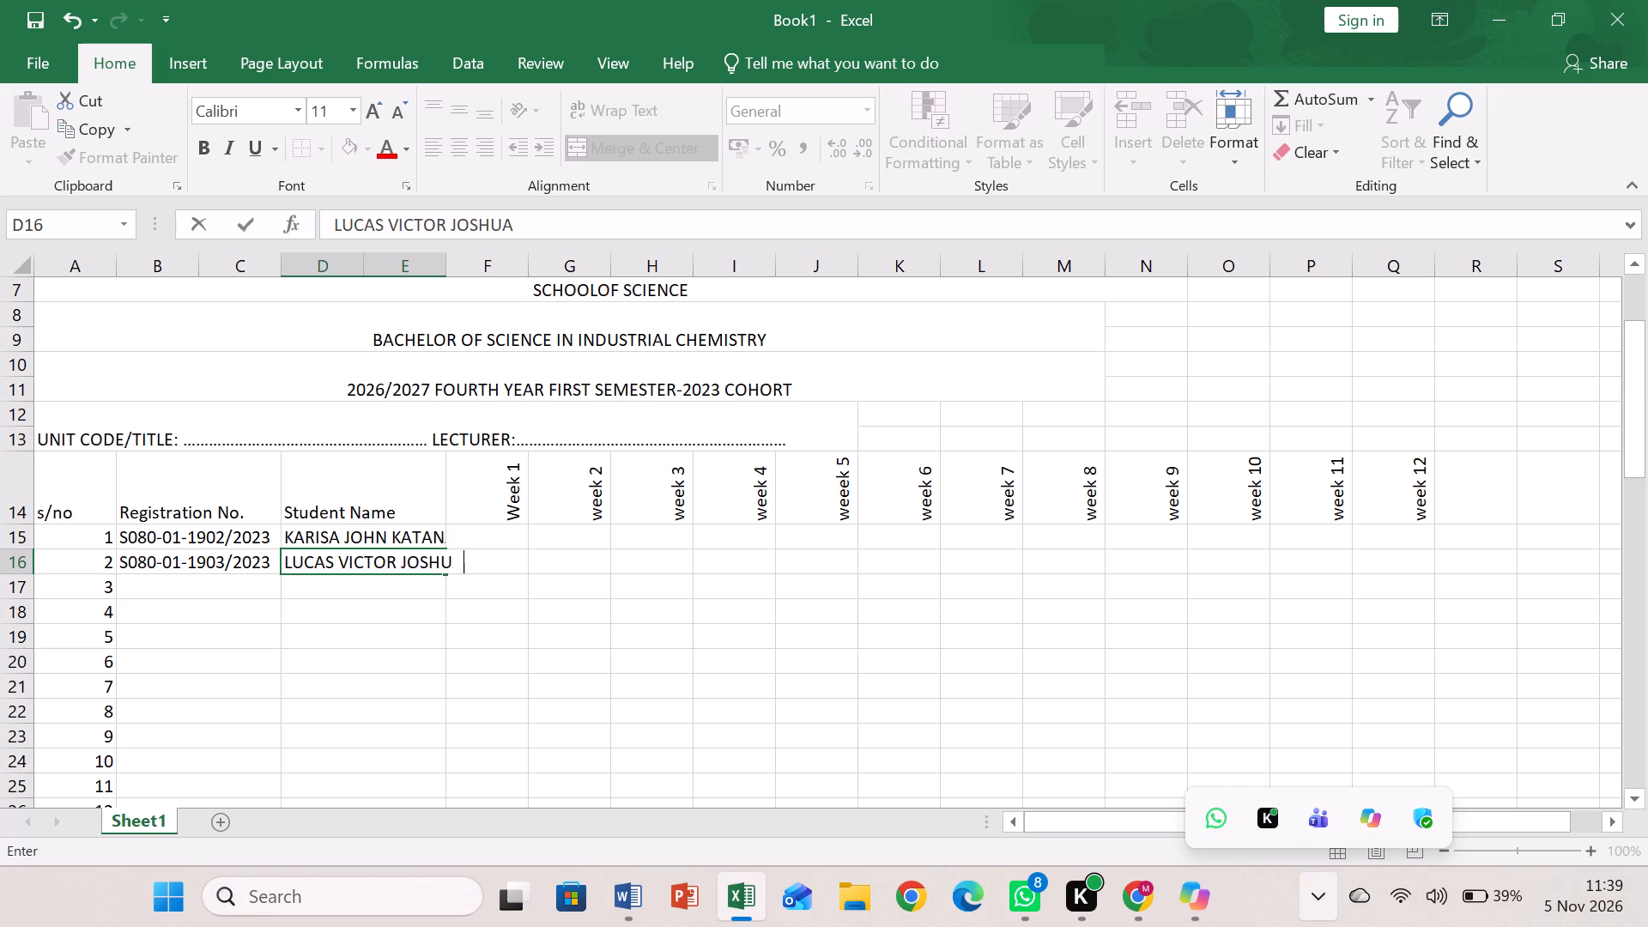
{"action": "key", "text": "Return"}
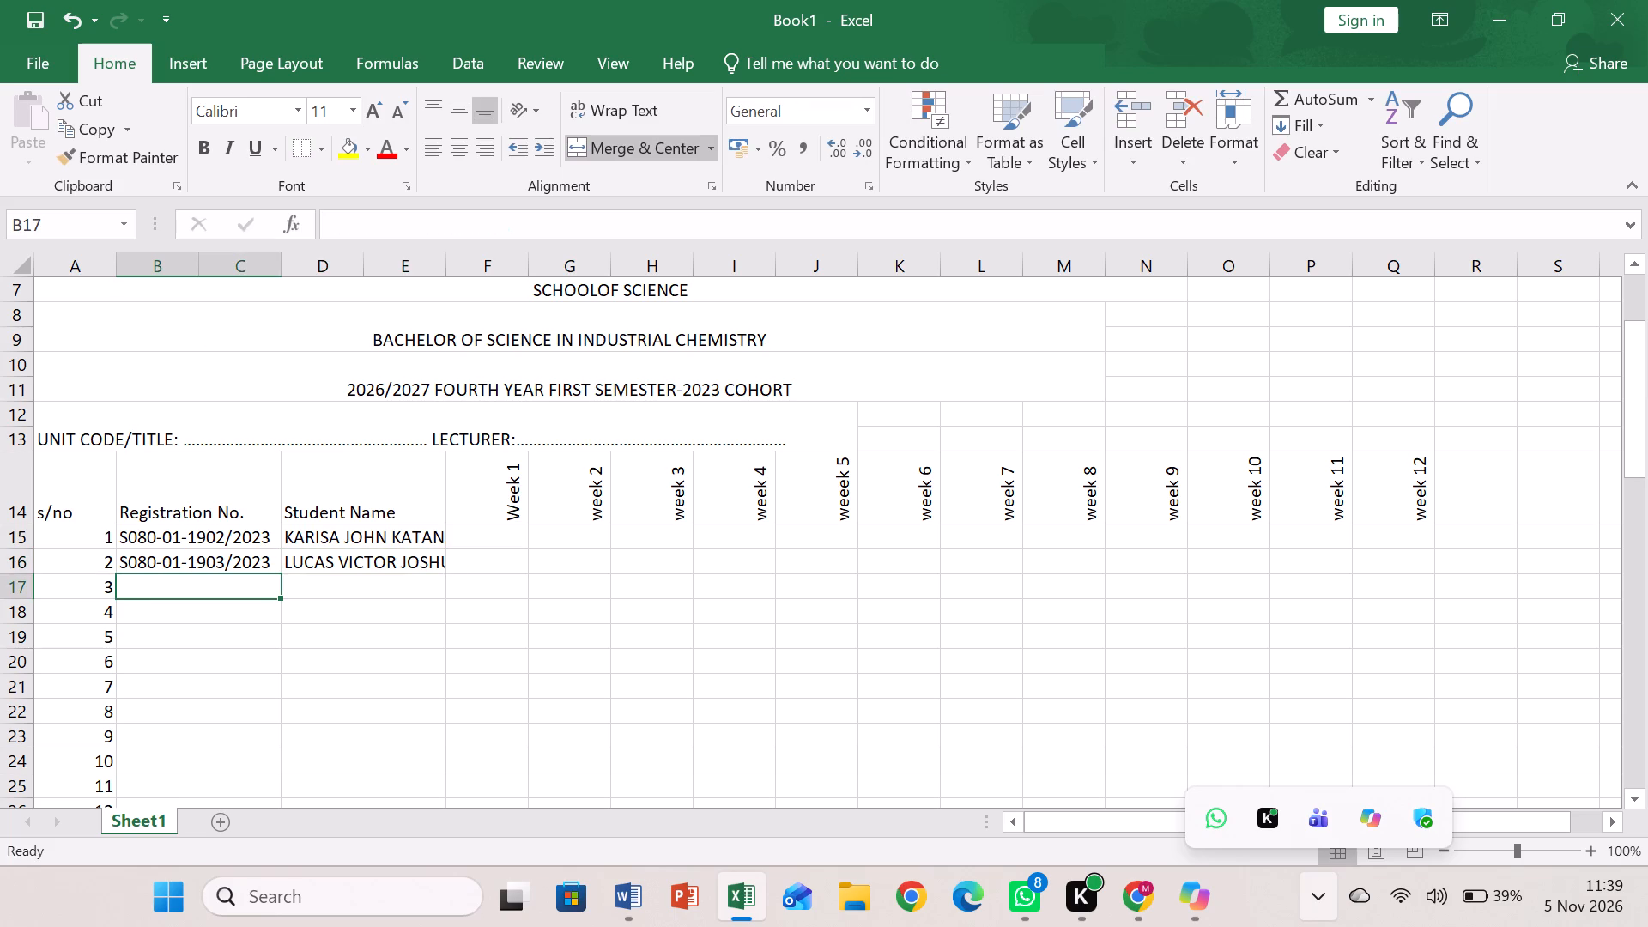
Fill row 17 with the third student's registration number in B17 and full name in D17.
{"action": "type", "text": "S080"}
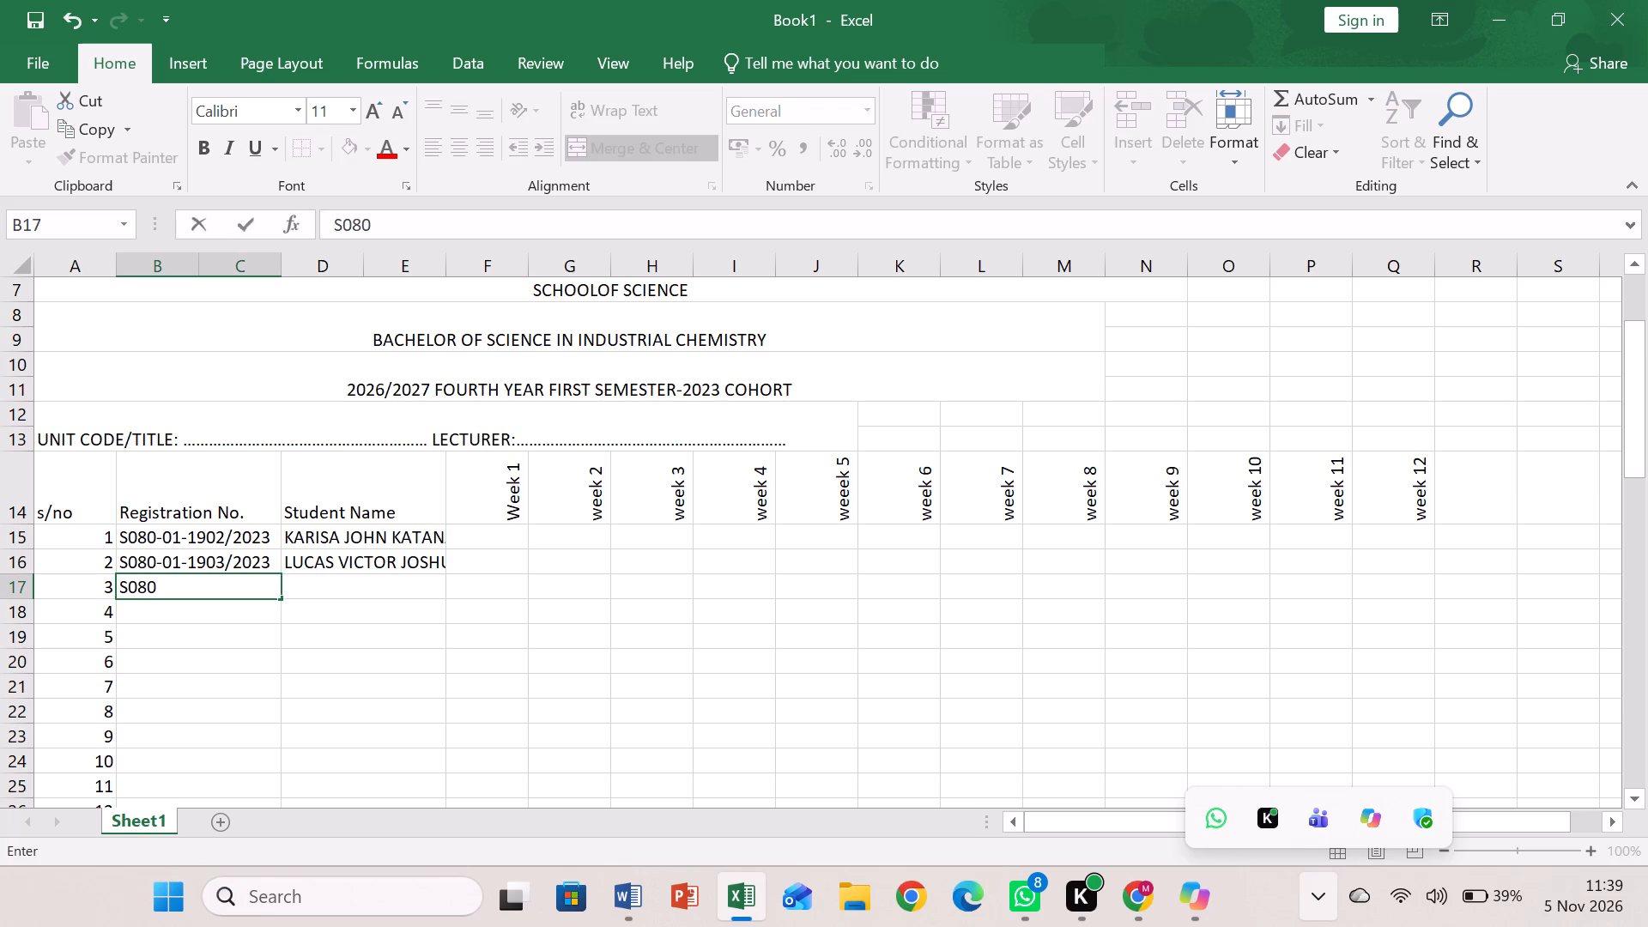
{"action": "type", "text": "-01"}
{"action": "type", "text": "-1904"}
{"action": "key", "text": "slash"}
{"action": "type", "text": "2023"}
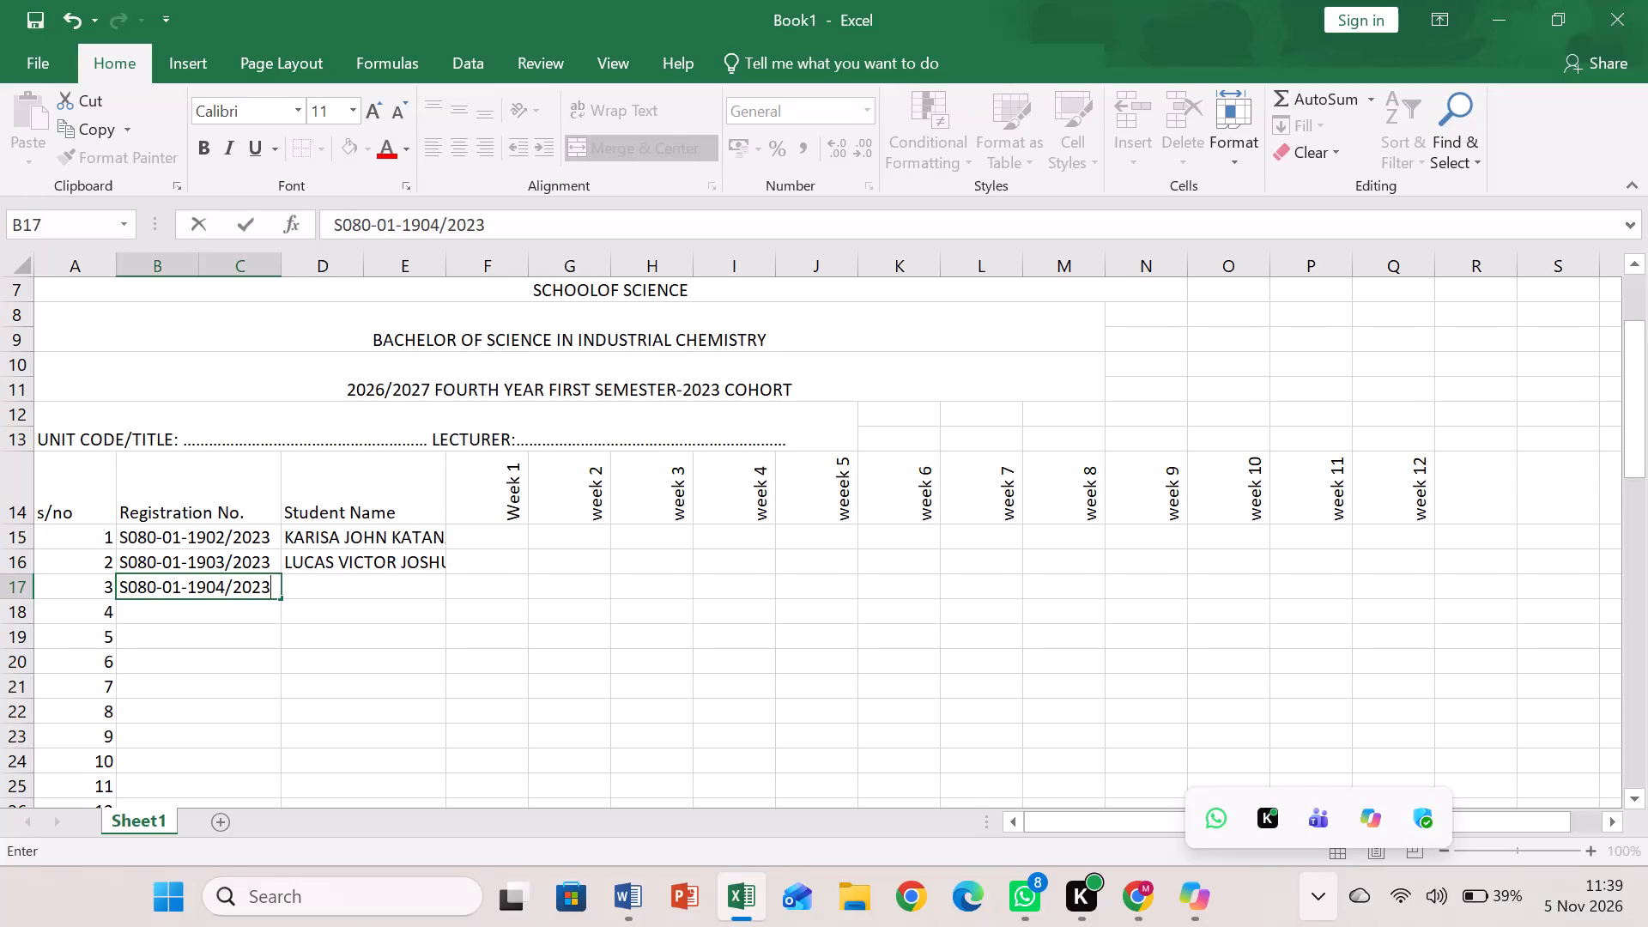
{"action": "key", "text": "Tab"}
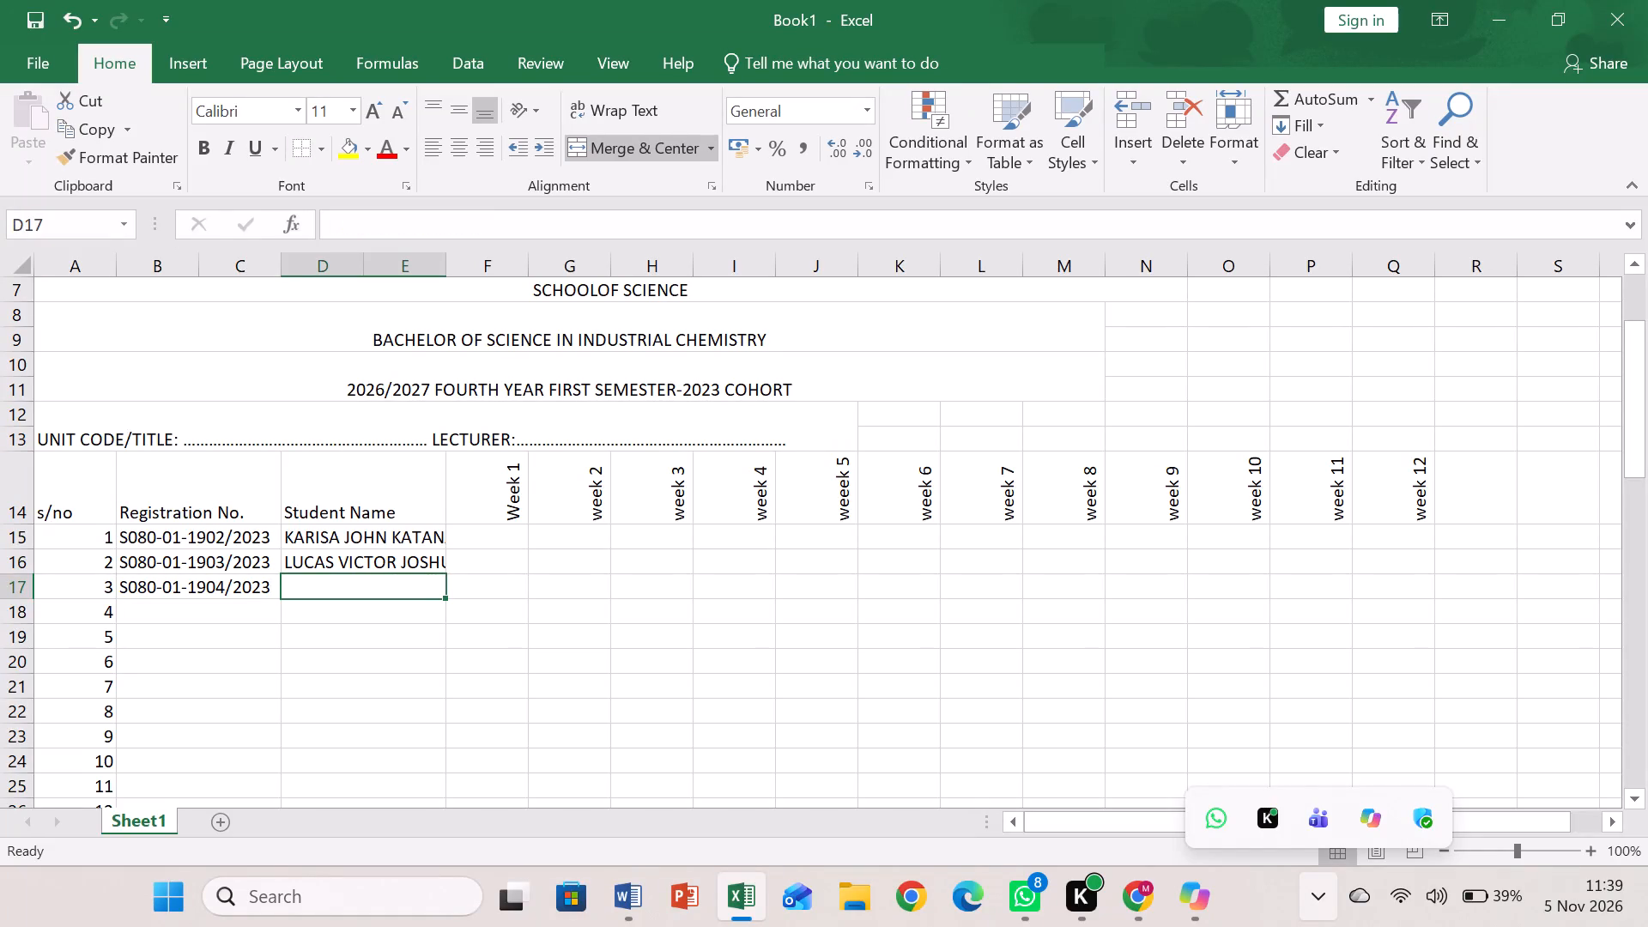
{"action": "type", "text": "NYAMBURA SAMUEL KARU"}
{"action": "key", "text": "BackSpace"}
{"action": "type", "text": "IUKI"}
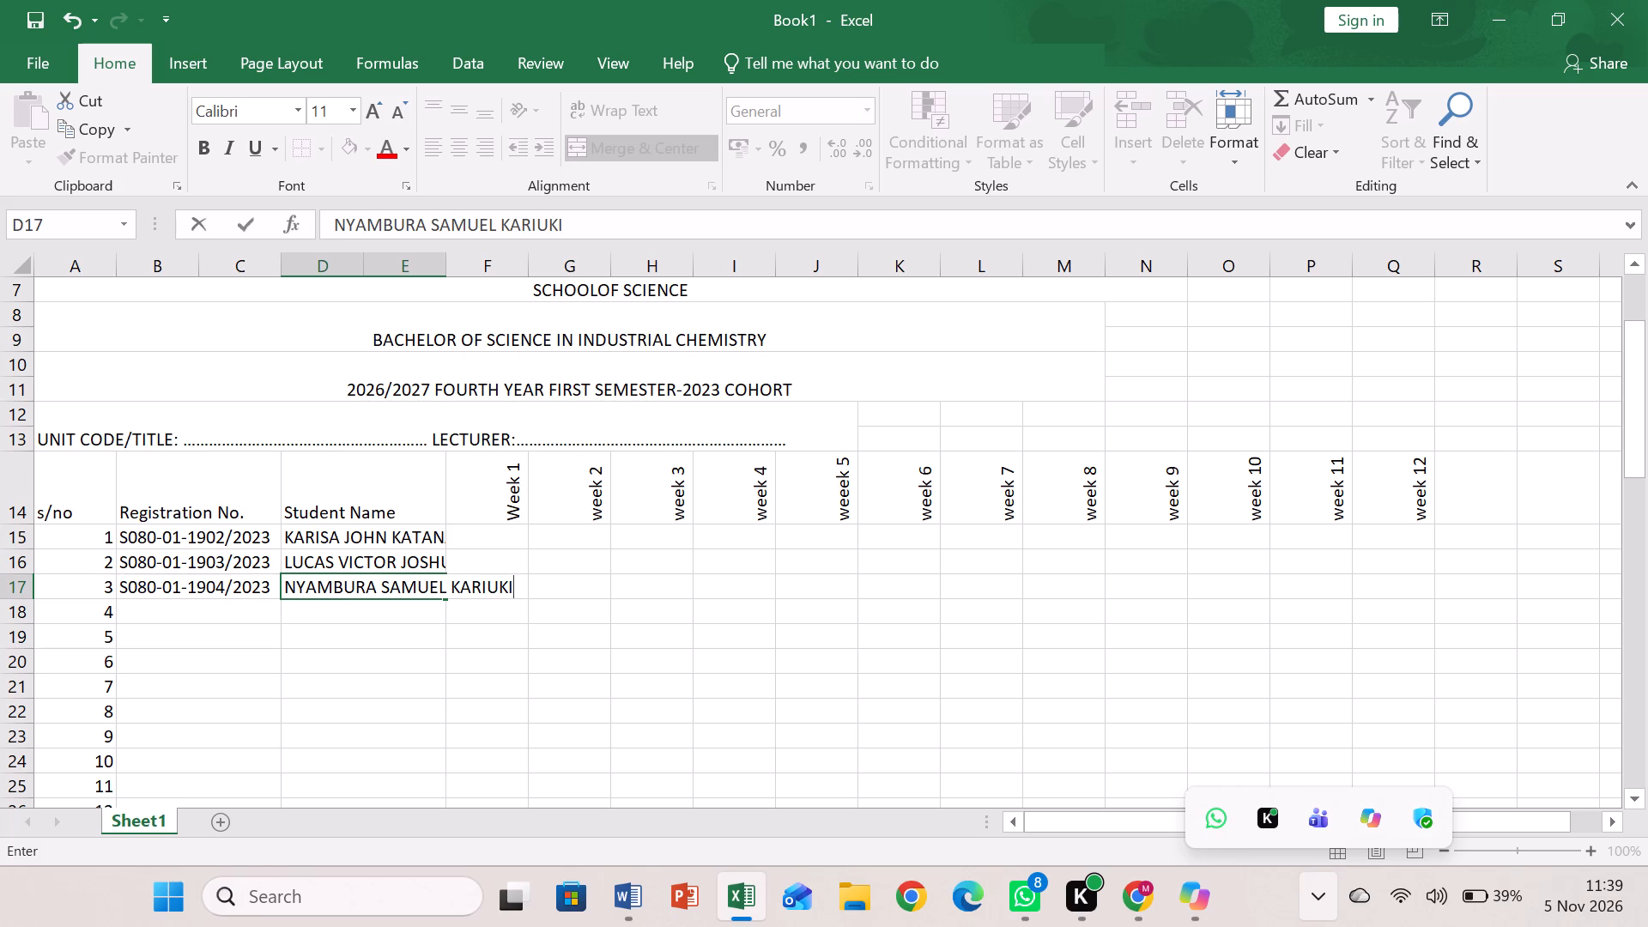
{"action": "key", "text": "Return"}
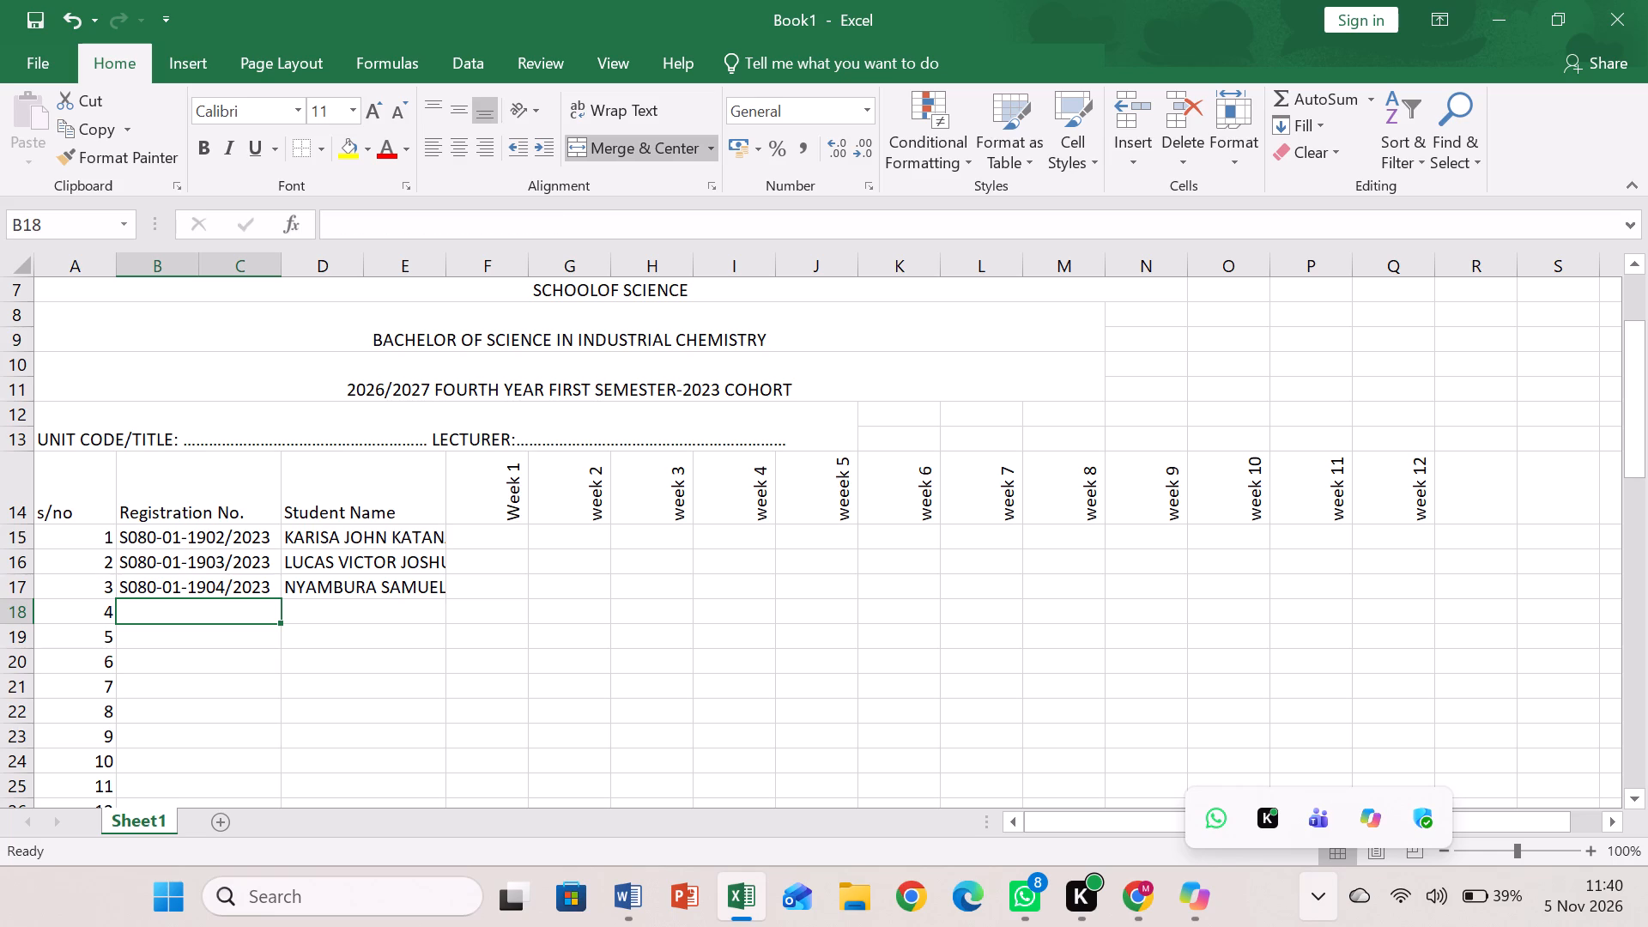
Fill row 18 with the fourth student's registration number in B18 and full name in D18.
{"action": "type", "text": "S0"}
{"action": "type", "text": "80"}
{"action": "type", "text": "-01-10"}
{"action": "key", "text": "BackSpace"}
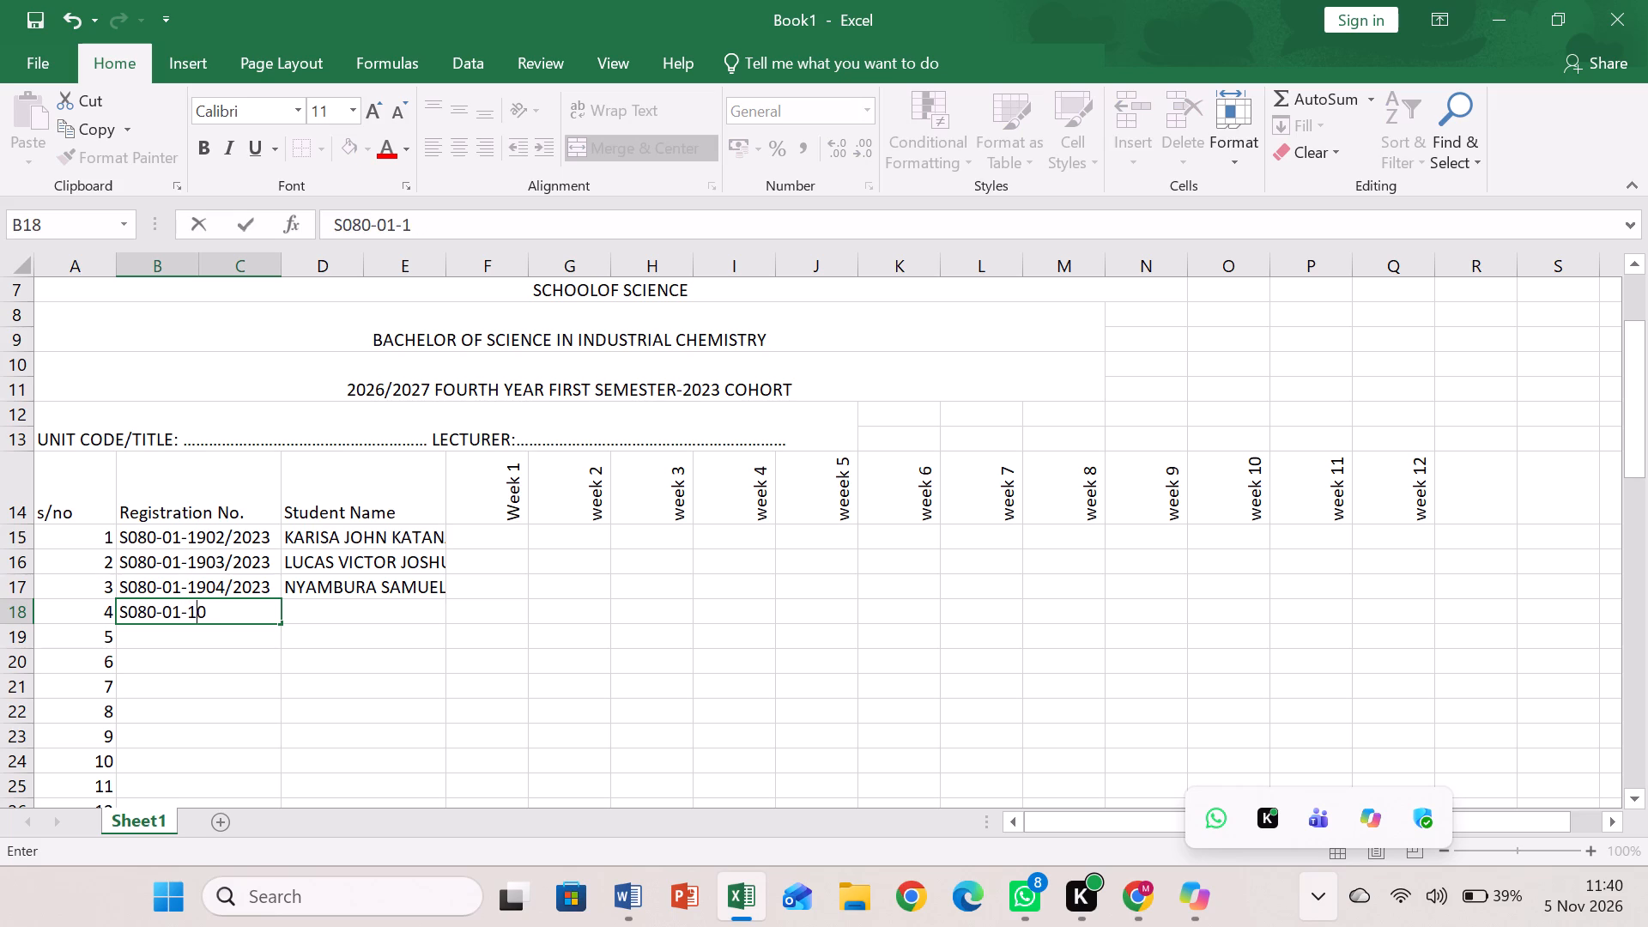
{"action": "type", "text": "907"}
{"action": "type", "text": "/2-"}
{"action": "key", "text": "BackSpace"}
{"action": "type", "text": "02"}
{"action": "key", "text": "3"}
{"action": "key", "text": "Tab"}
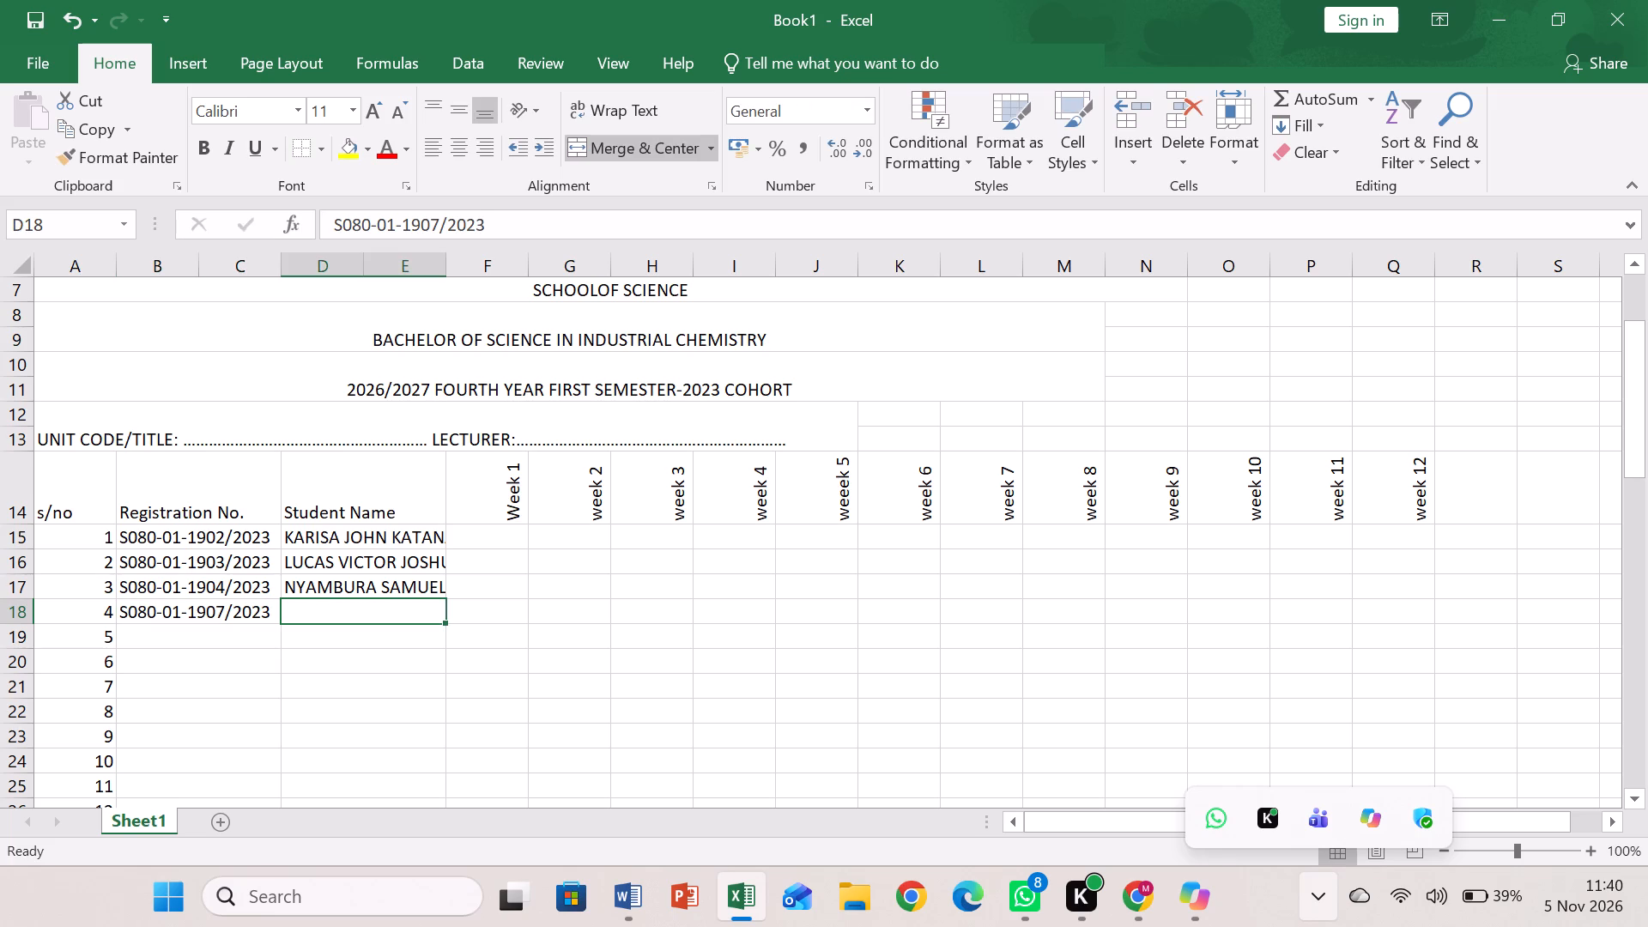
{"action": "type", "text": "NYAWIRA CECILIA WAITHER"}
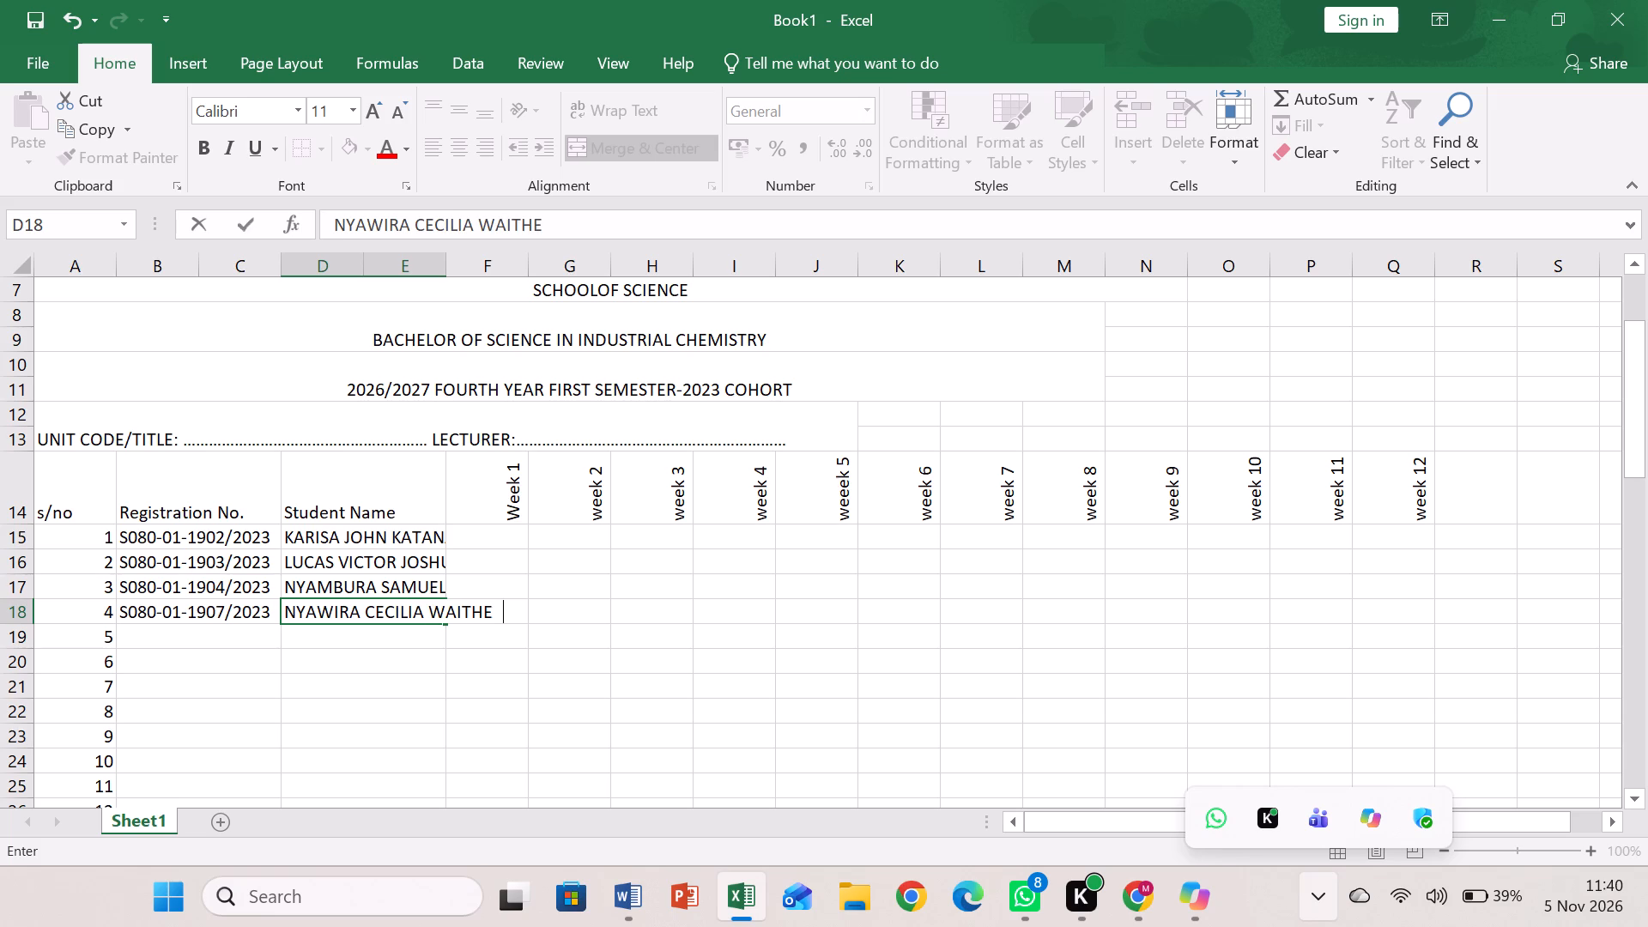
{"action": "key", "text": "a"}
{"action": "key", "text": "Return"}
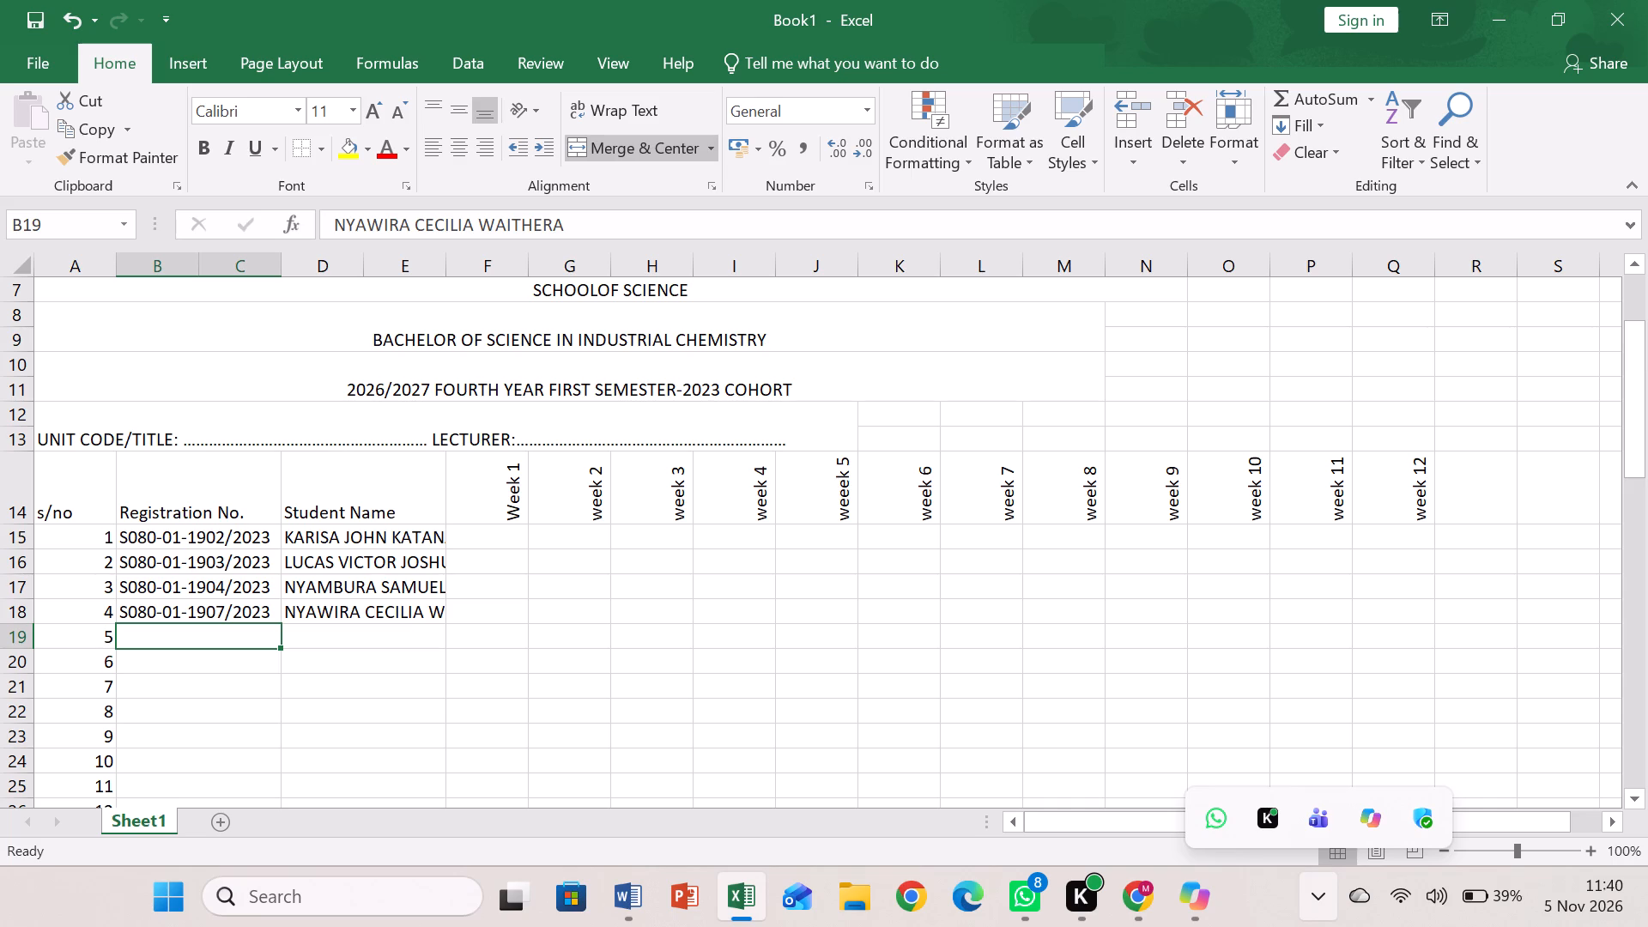
Fill row 19 with the fifth student's registration number in B19 and full name in D19.
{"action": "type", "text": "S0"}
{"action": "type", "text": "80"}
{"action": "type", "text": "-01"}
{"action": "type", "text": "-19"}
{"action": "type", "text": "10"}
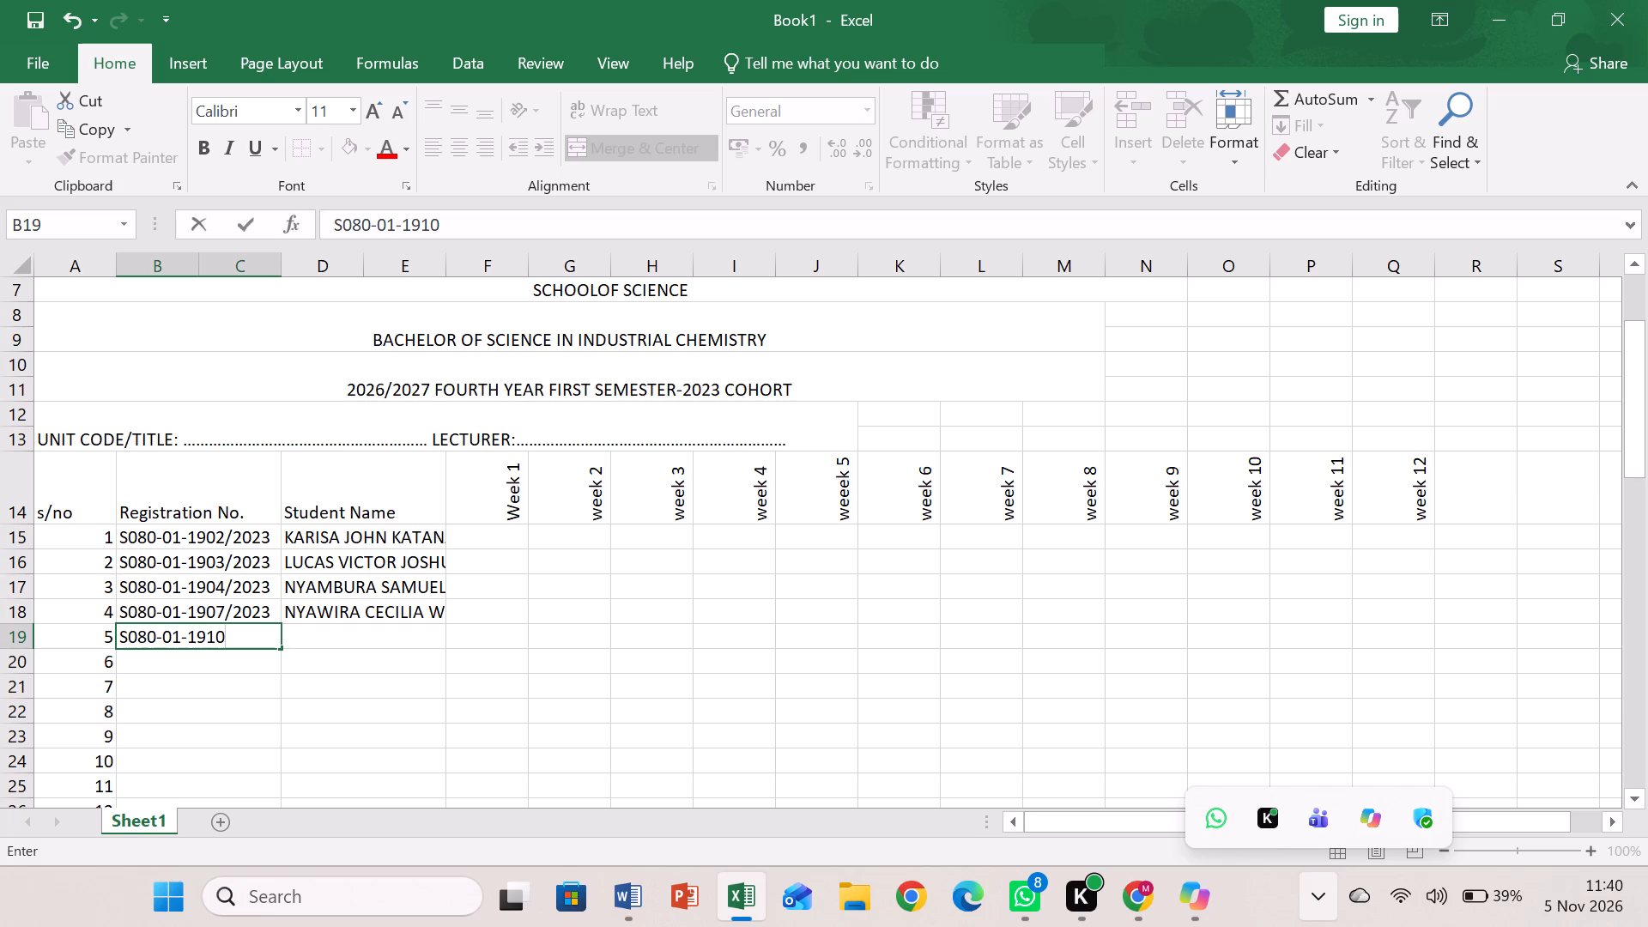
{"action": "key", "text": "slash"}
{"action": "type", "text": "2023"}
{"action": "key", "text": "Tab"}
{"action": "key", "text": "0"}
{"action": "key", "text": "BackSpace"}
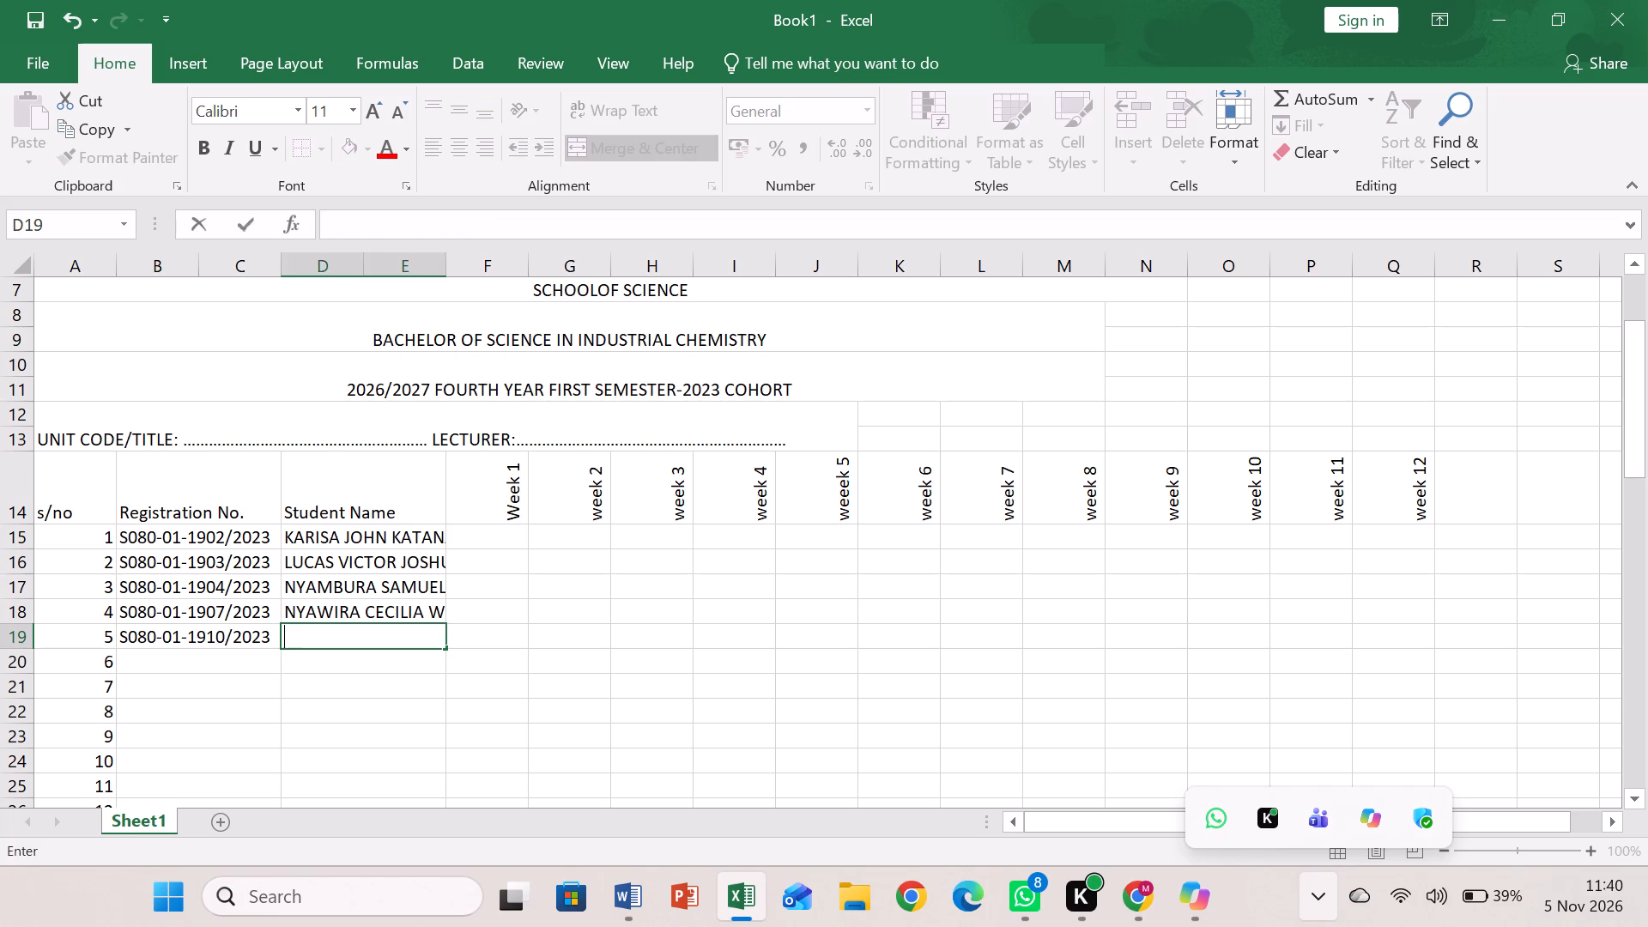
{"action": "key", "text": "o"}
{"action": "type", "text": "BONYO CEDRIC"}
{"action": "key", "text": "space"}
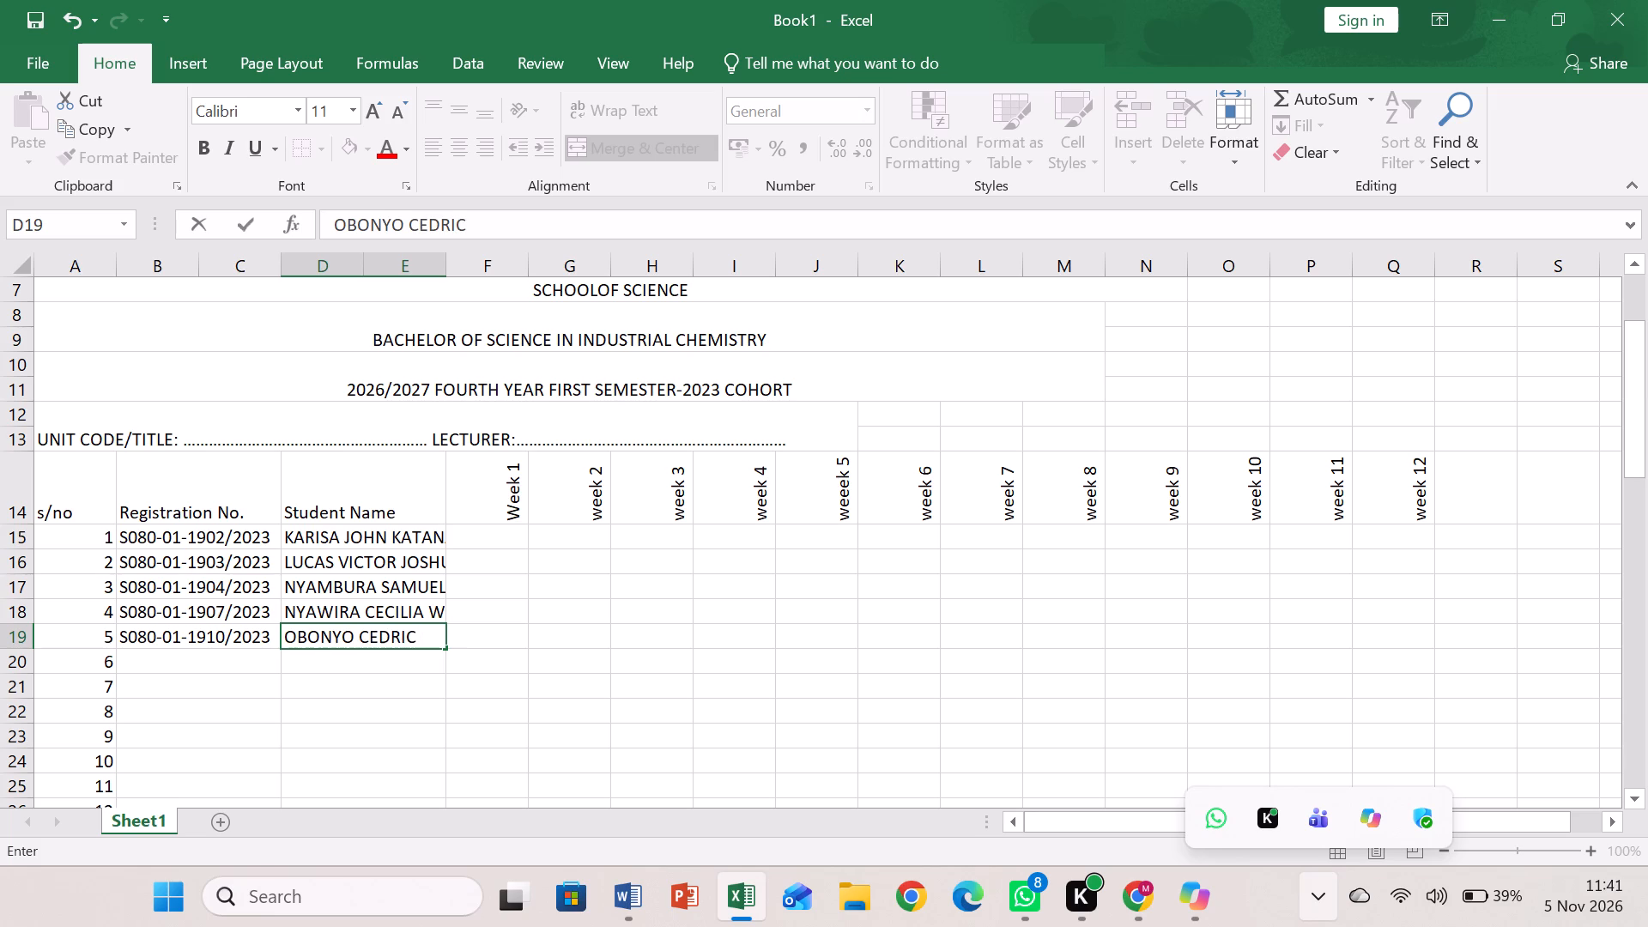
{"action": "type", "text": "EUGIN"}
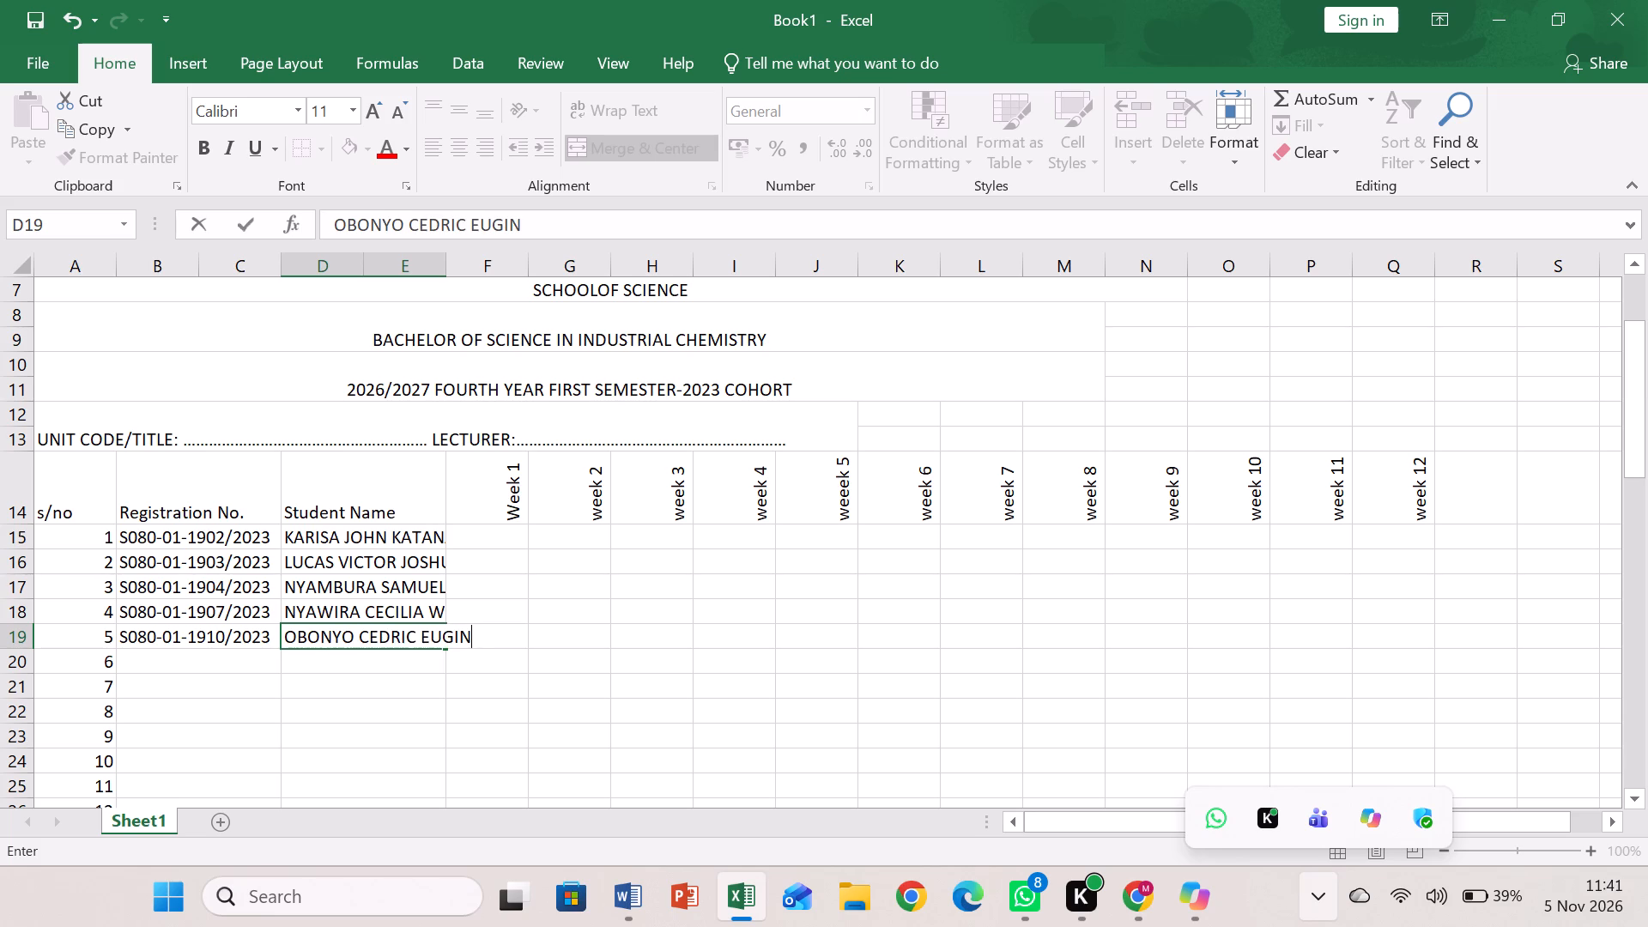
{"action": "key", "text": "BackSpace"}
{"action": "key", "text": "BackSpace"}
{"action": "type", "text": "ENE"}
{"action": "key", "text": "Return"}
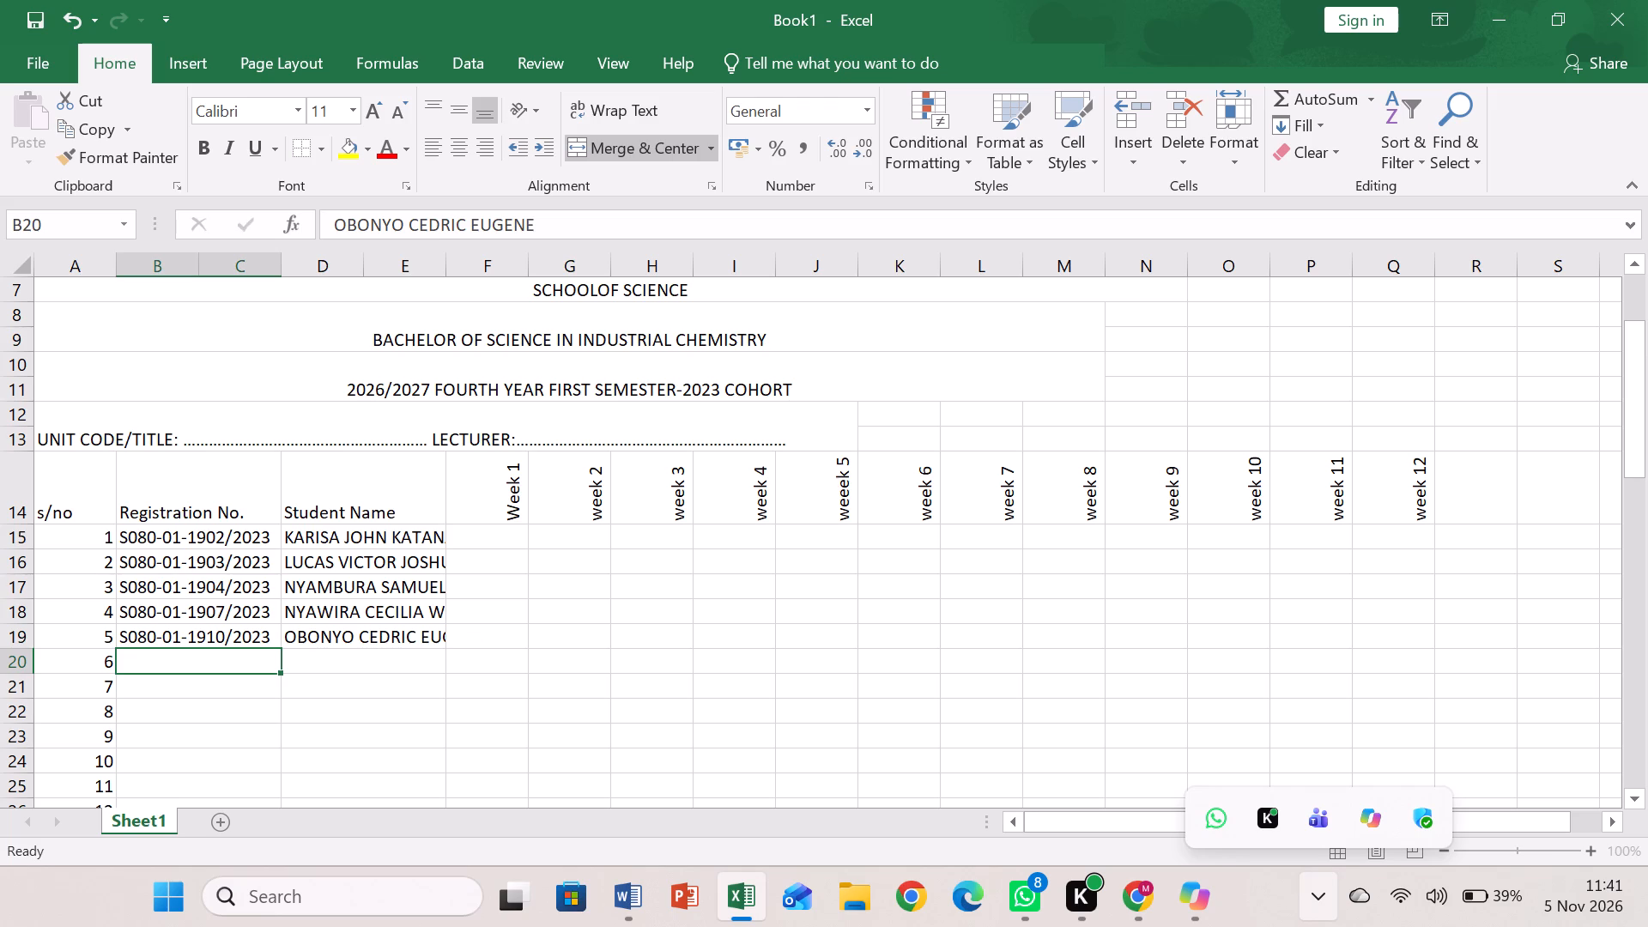
Fill row 20 with the sixth student's registration number in B20 and full name in D20.
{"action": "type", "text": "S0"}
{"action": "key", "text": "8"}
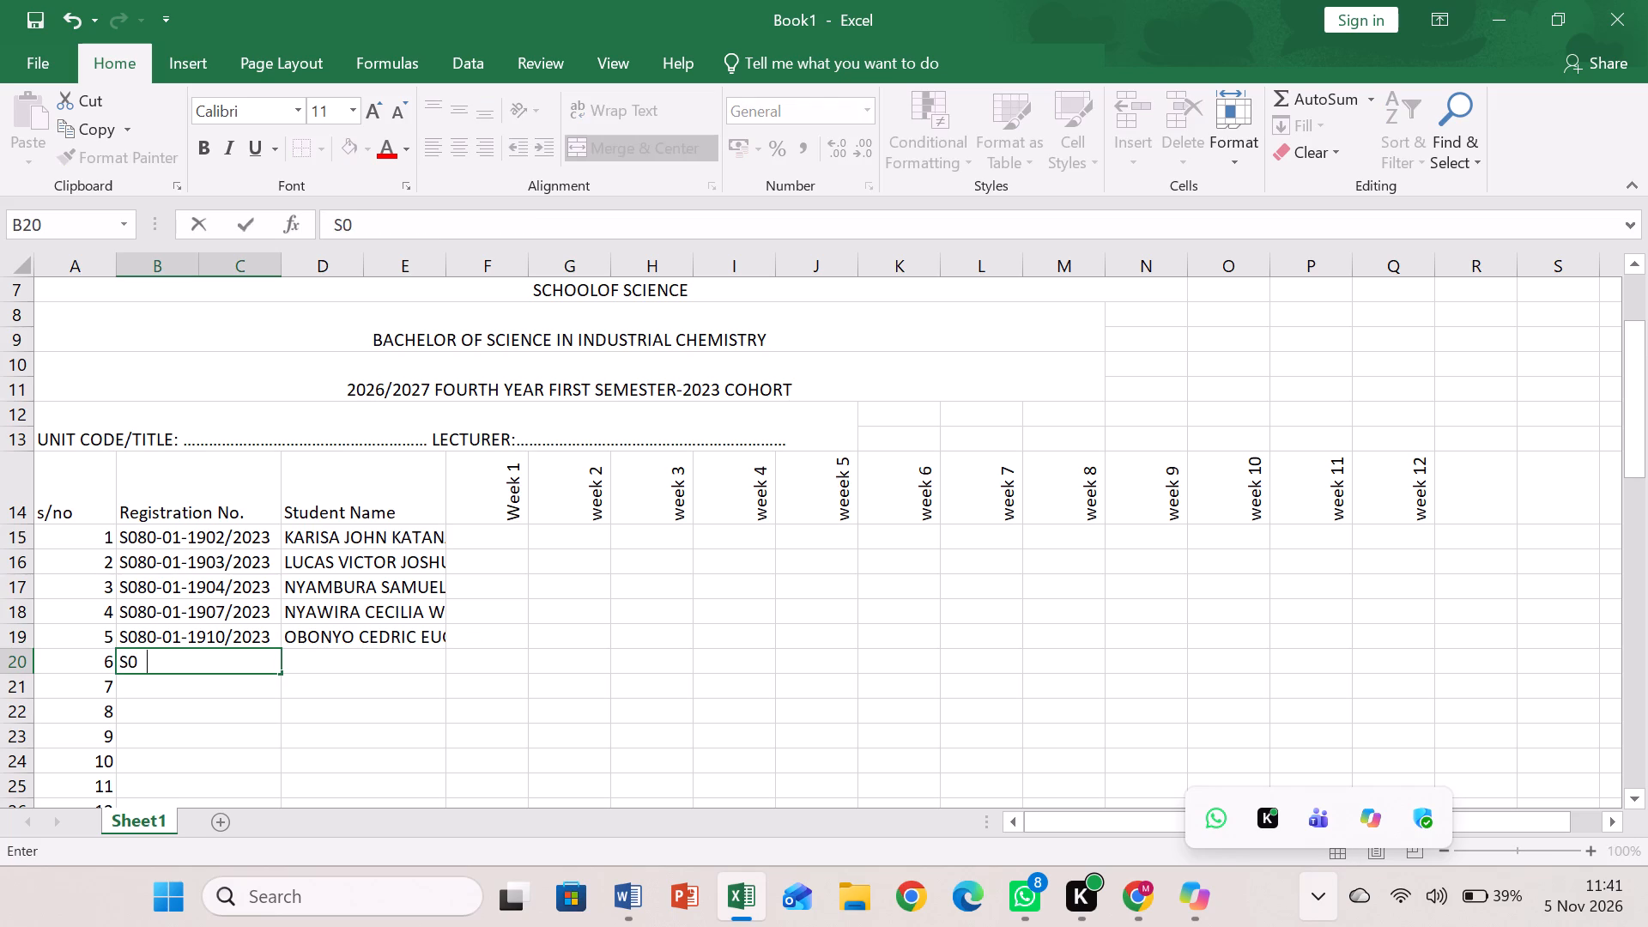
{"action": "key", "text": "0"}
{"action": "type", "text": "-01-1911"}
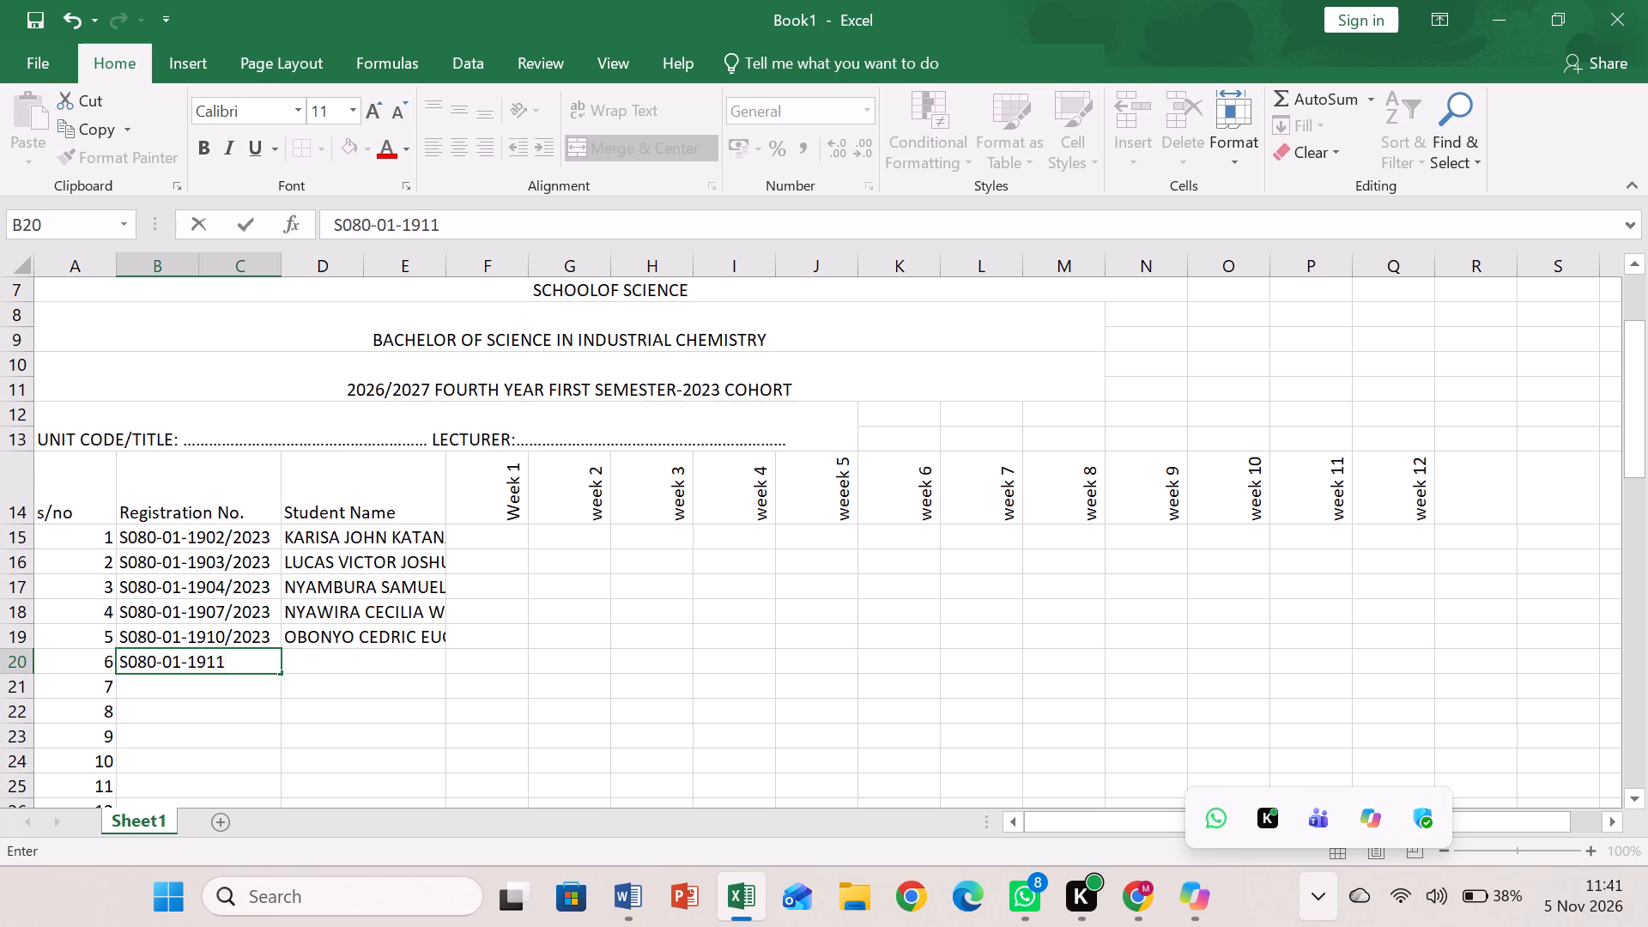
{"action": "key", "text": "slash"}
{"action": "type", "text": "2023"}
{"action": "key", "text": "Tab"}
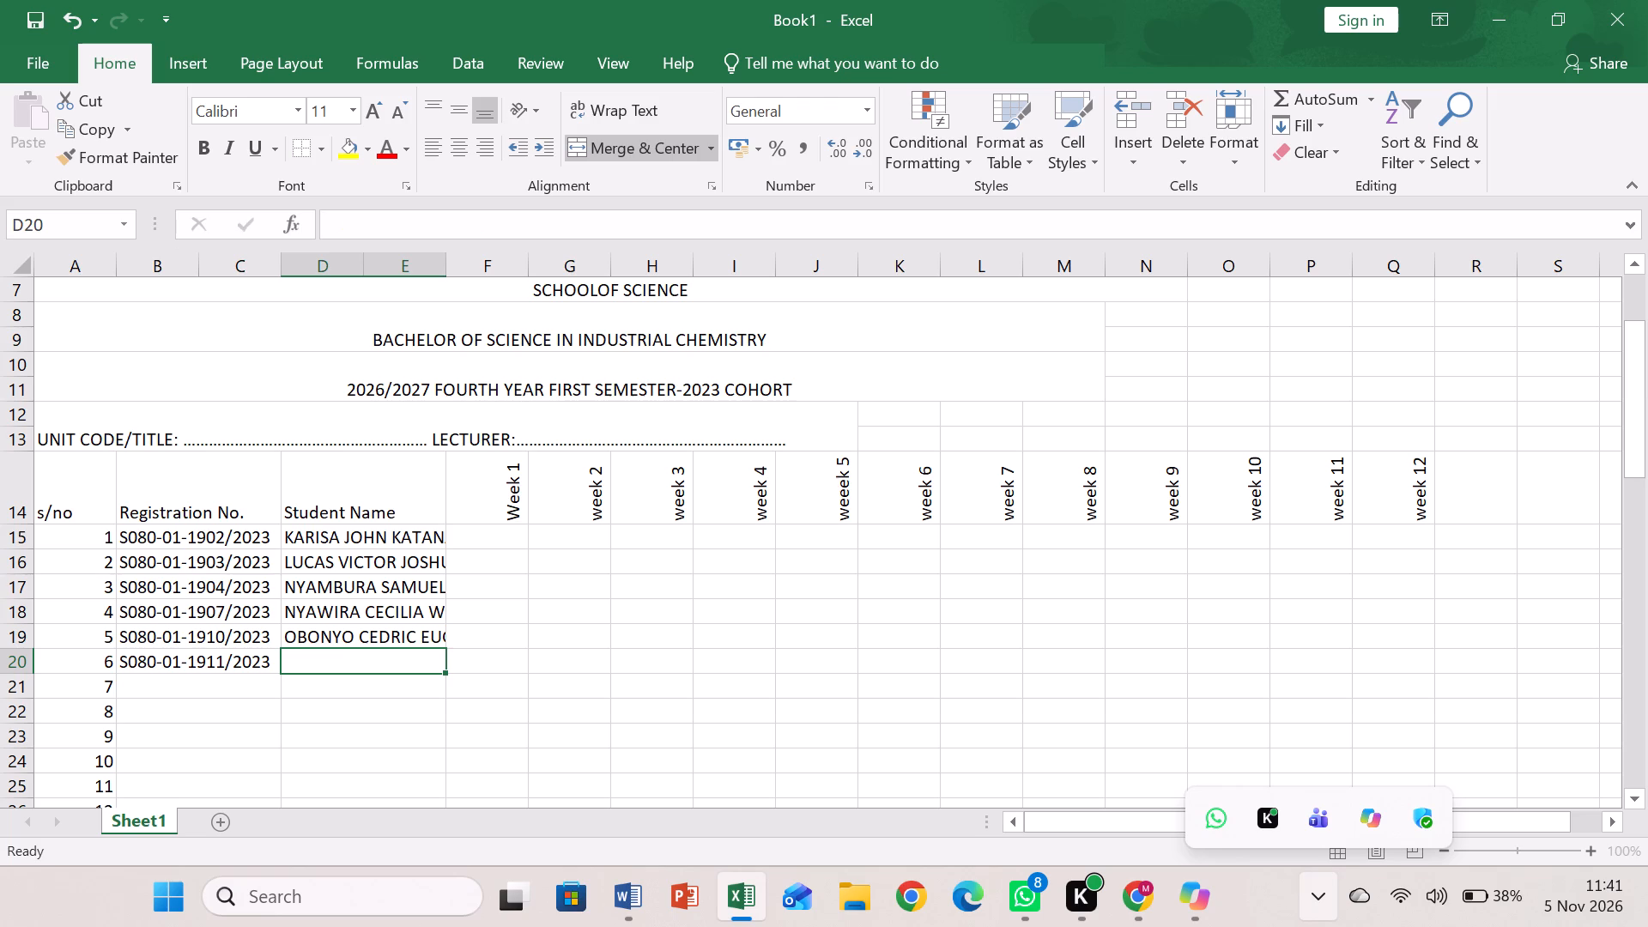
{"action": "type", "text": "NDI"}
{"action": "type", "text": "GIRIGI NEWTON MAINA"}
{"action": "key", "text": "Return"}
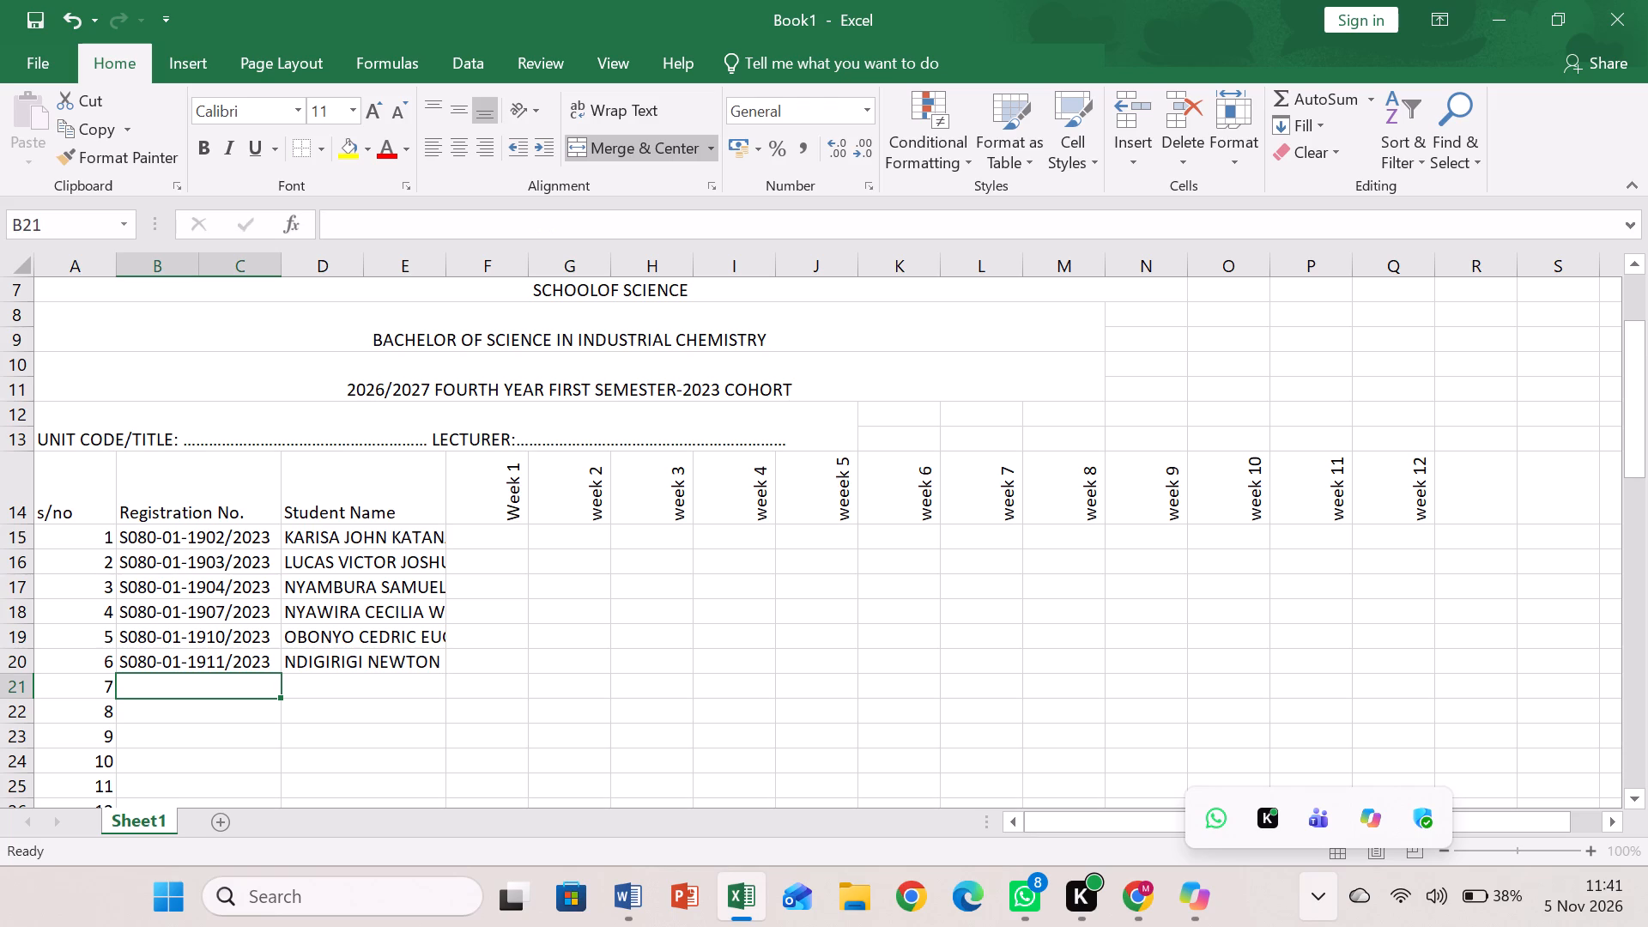
Fill row 21 with the seventh student's registration number in B21 and full name in D21.
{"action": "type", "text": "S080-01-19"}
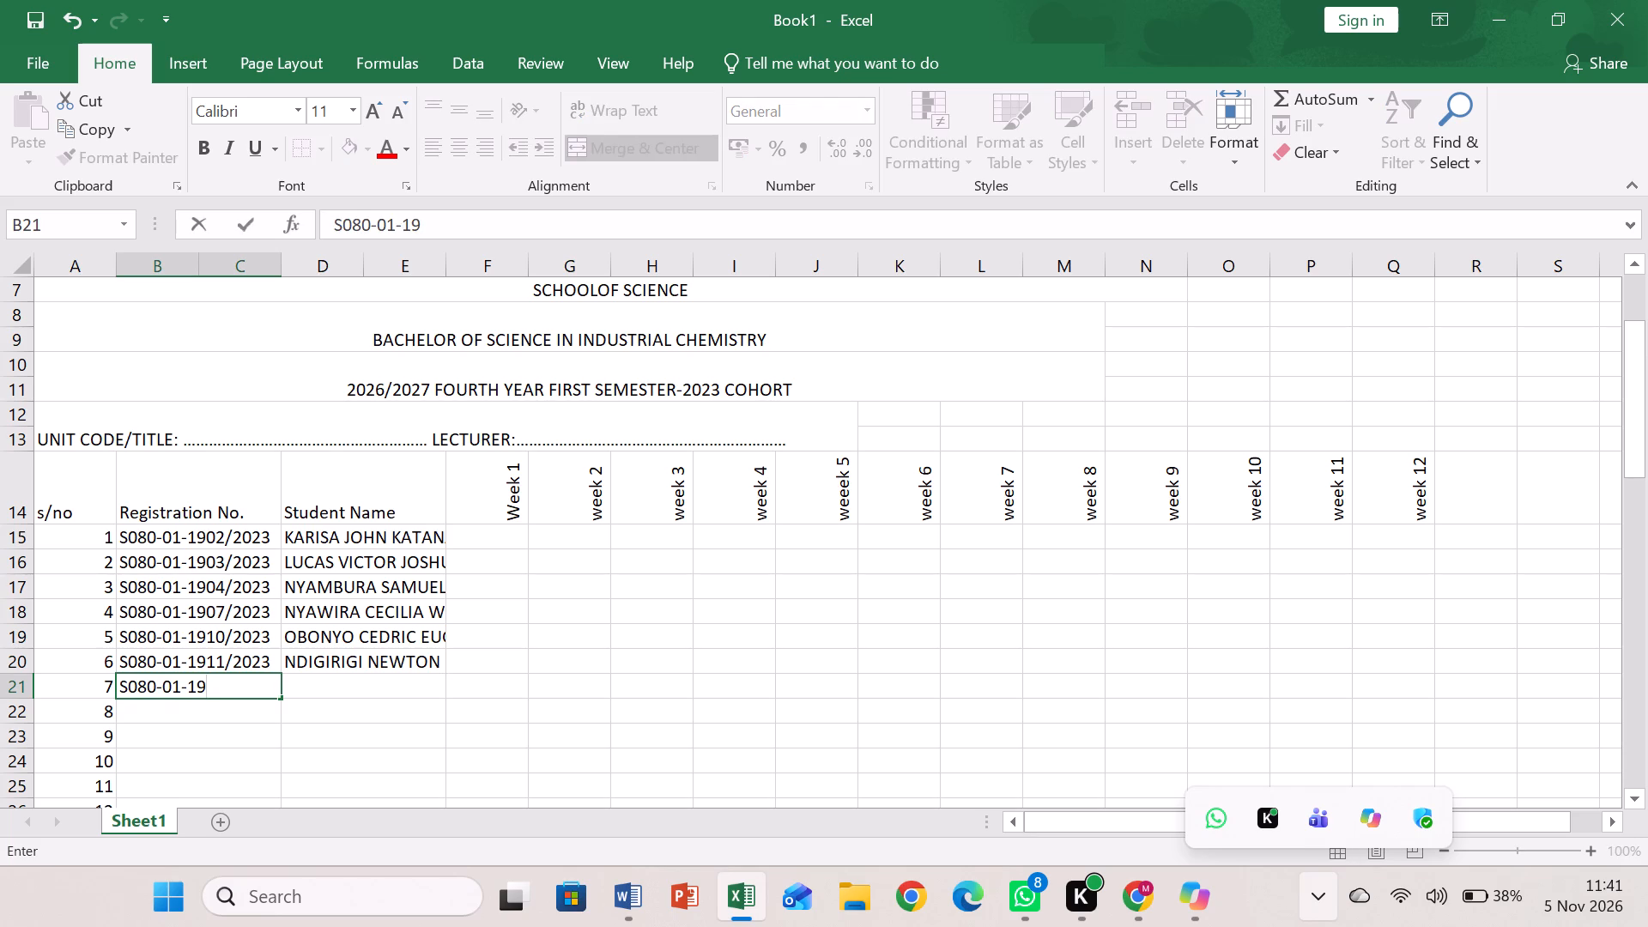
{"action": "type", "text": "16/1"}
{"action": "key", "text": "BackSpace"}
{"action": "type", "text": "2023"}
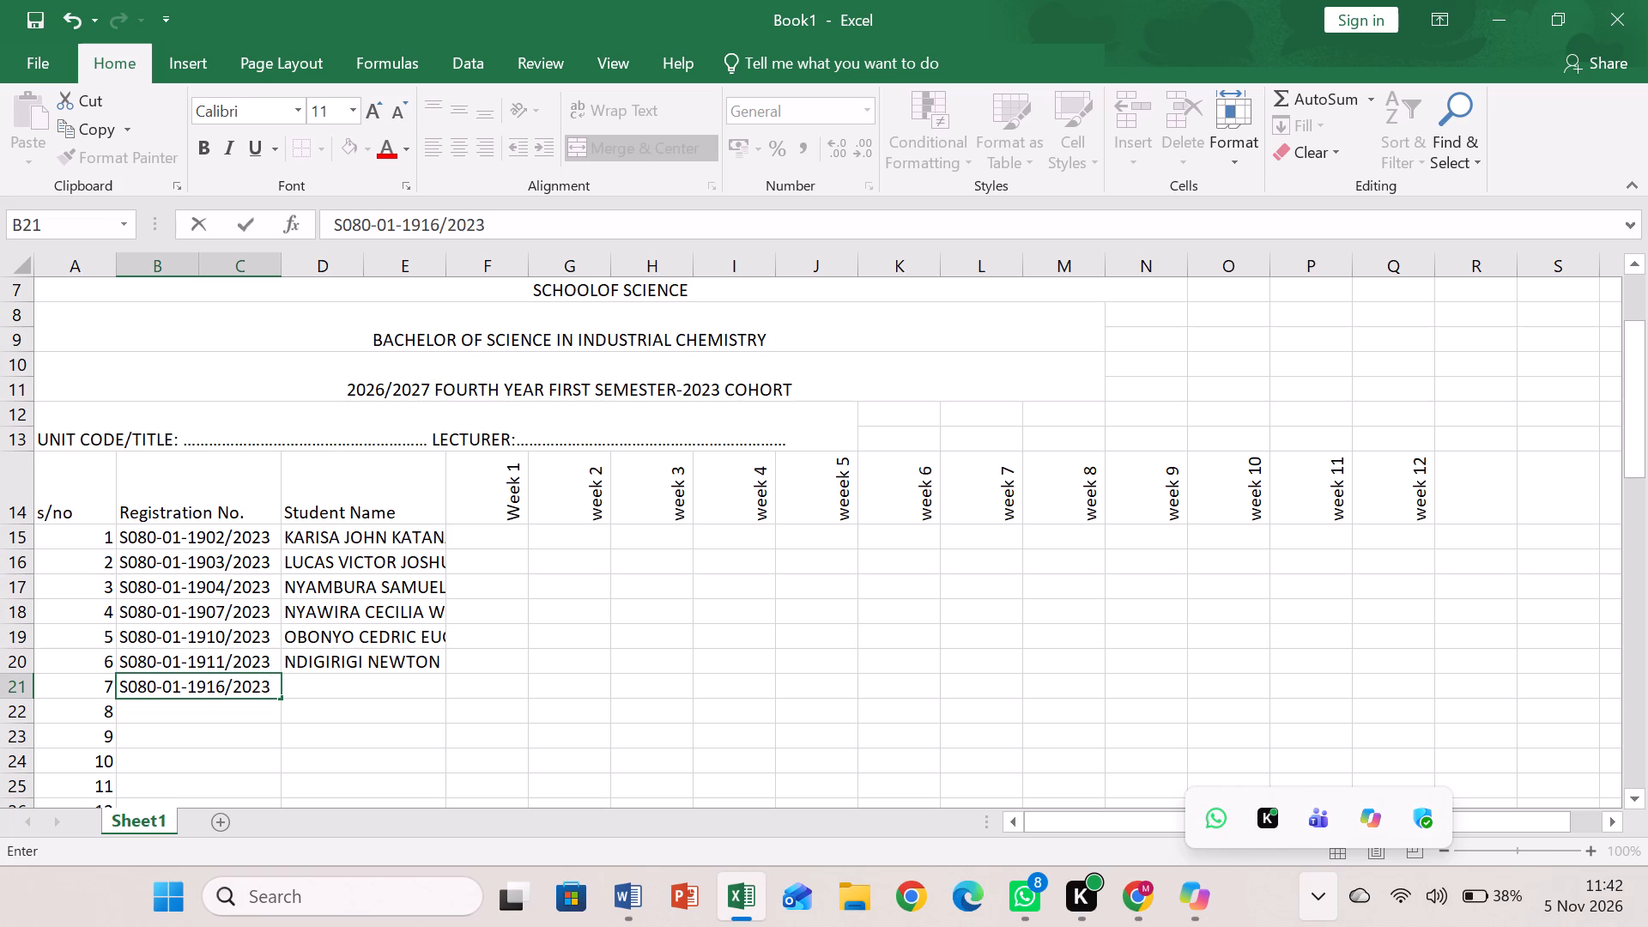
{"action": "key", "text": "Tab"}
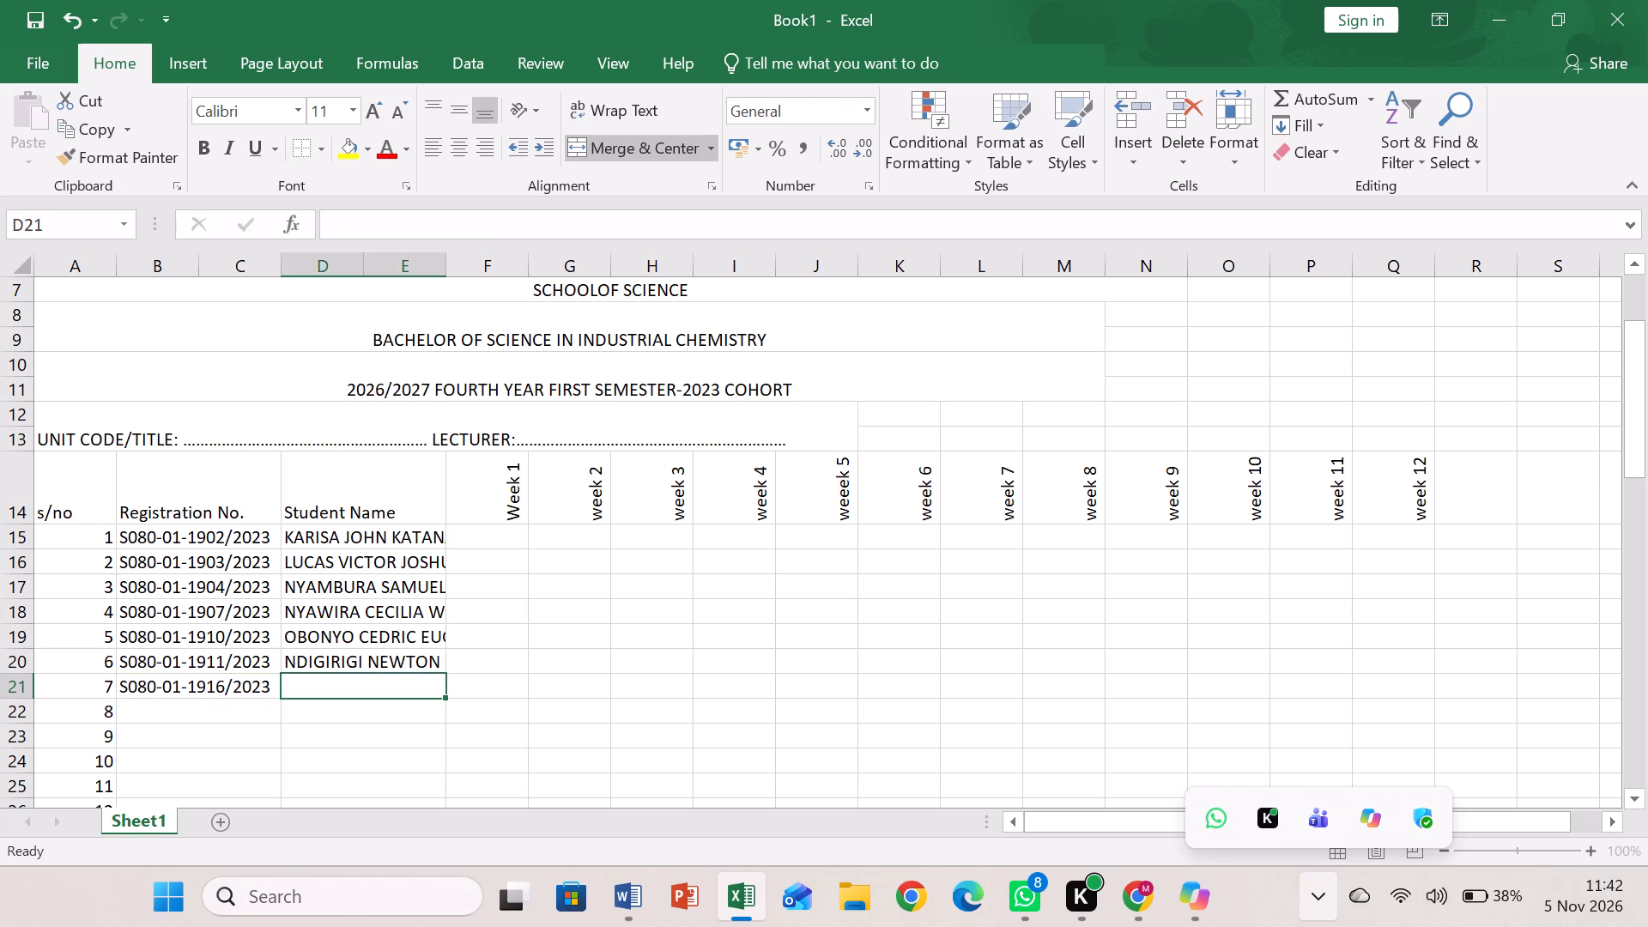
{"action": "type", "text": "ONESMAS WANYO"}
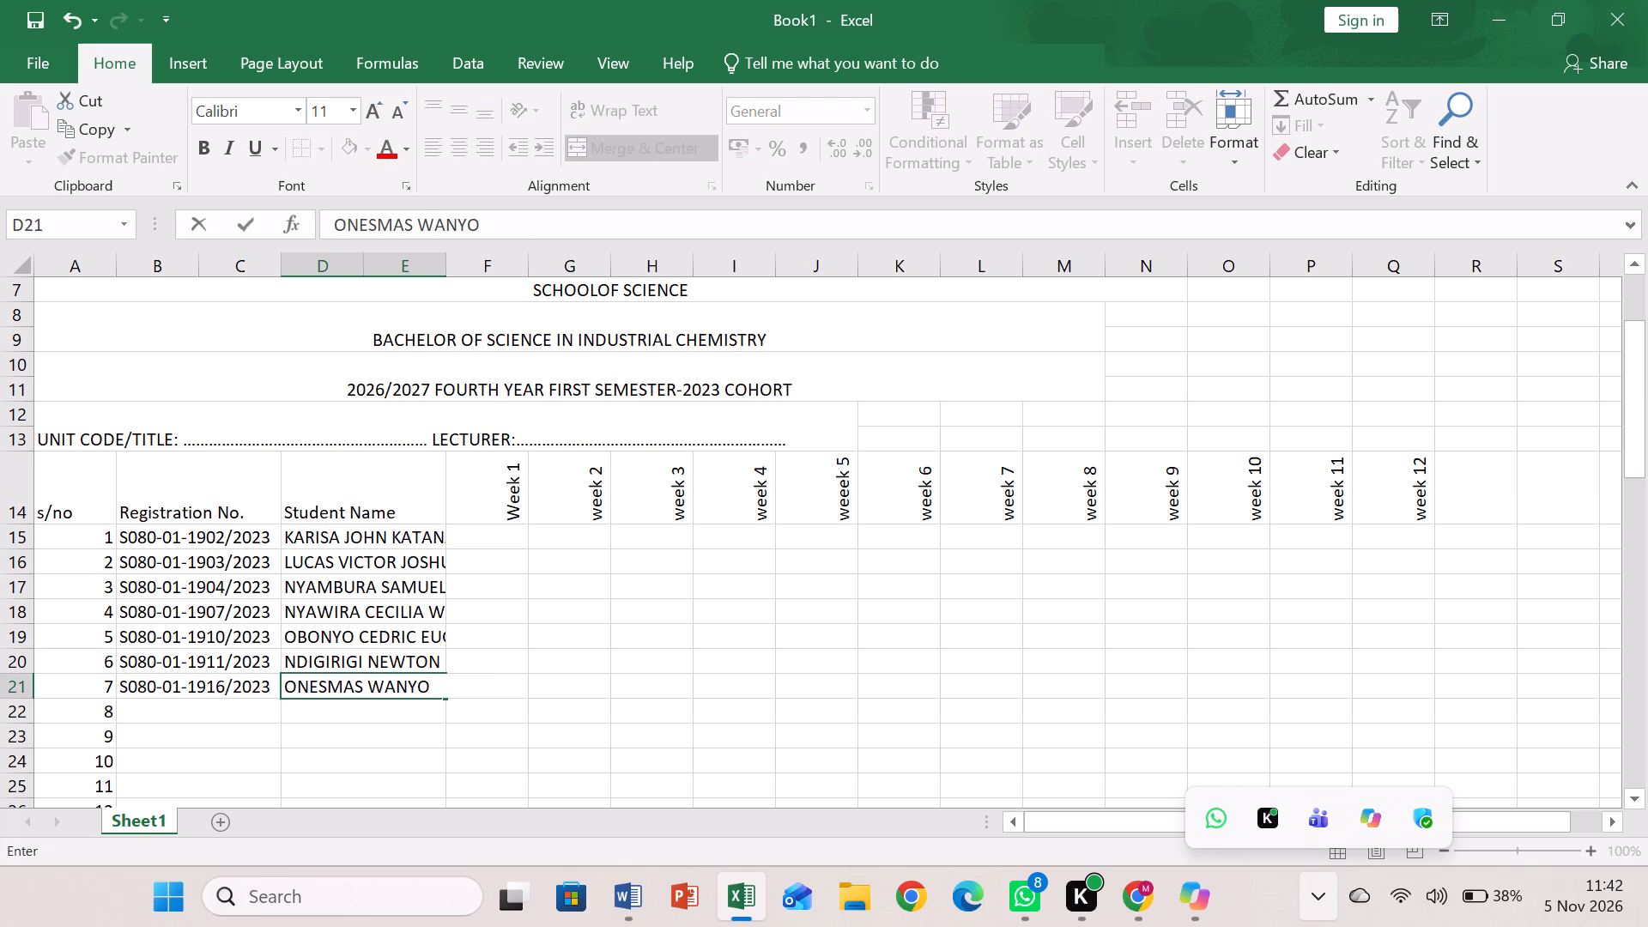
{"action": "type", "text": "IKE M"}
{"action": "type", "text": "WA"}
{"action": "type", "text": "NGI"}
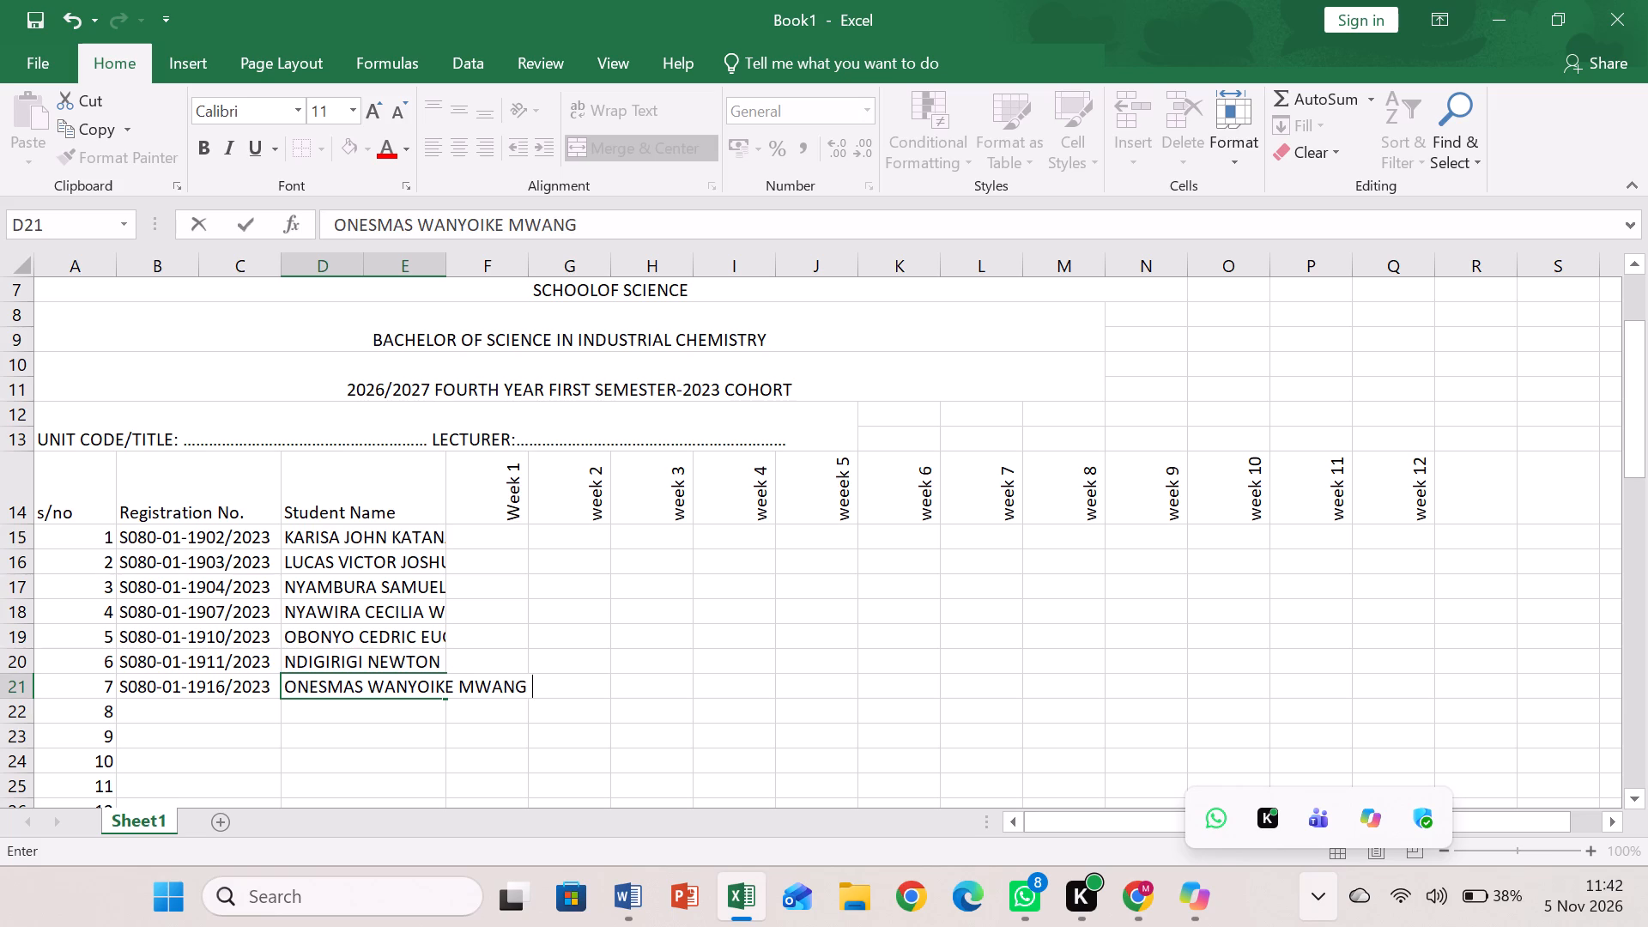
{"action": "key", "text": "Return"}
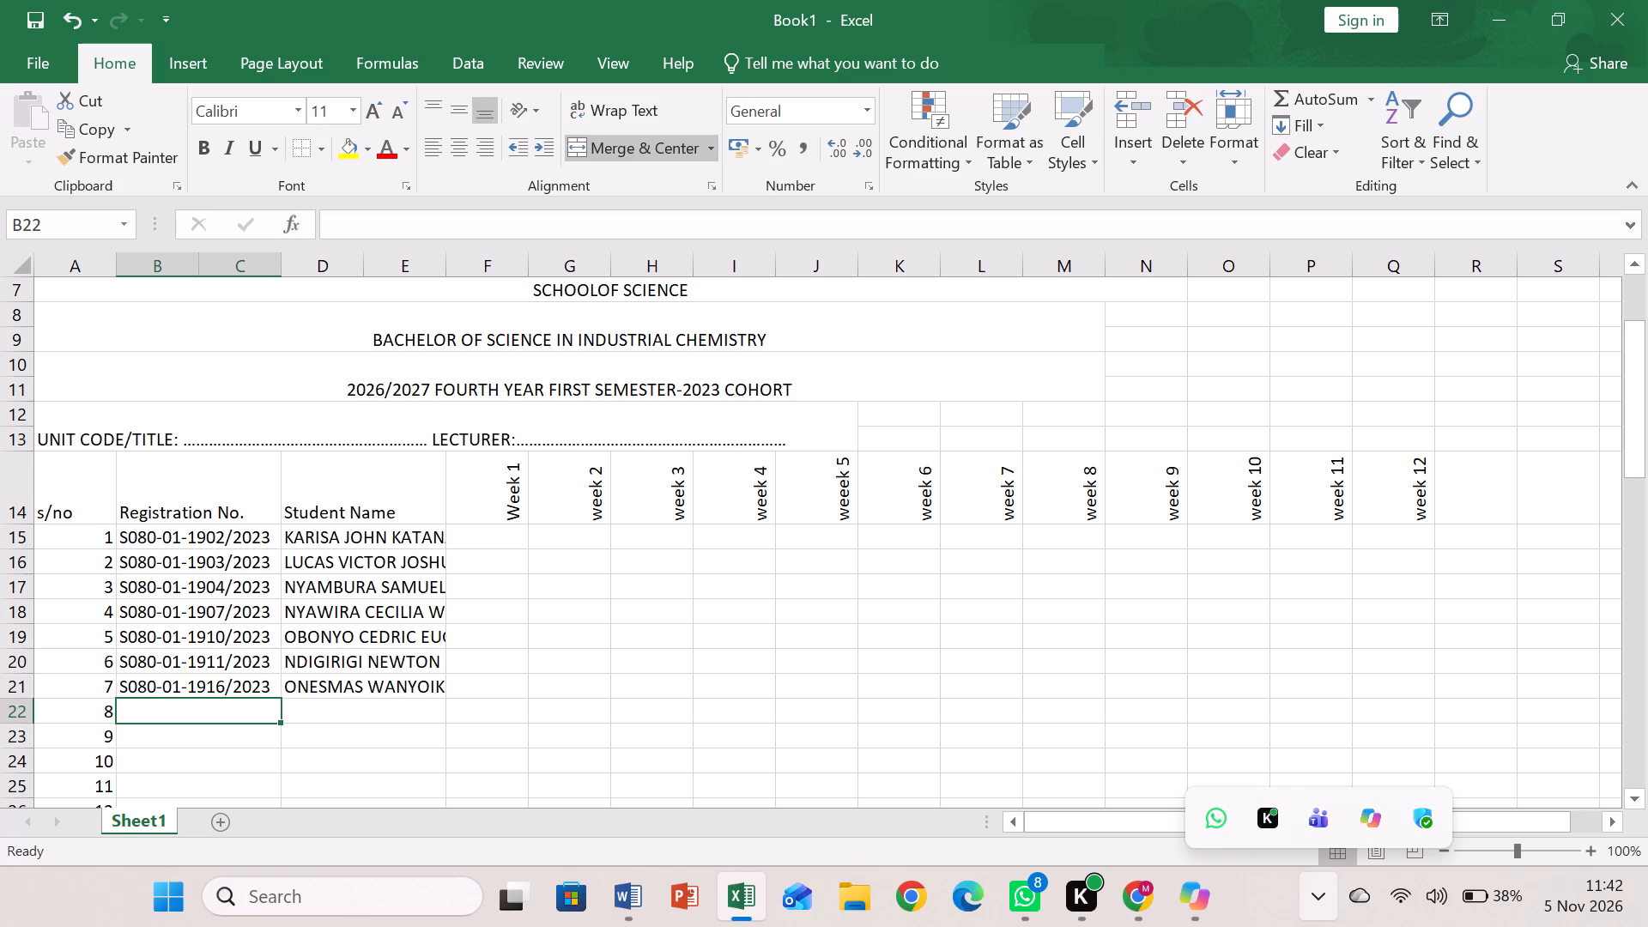
Fill row 22 with the eighth student's registration number in B22 and full name in D22.
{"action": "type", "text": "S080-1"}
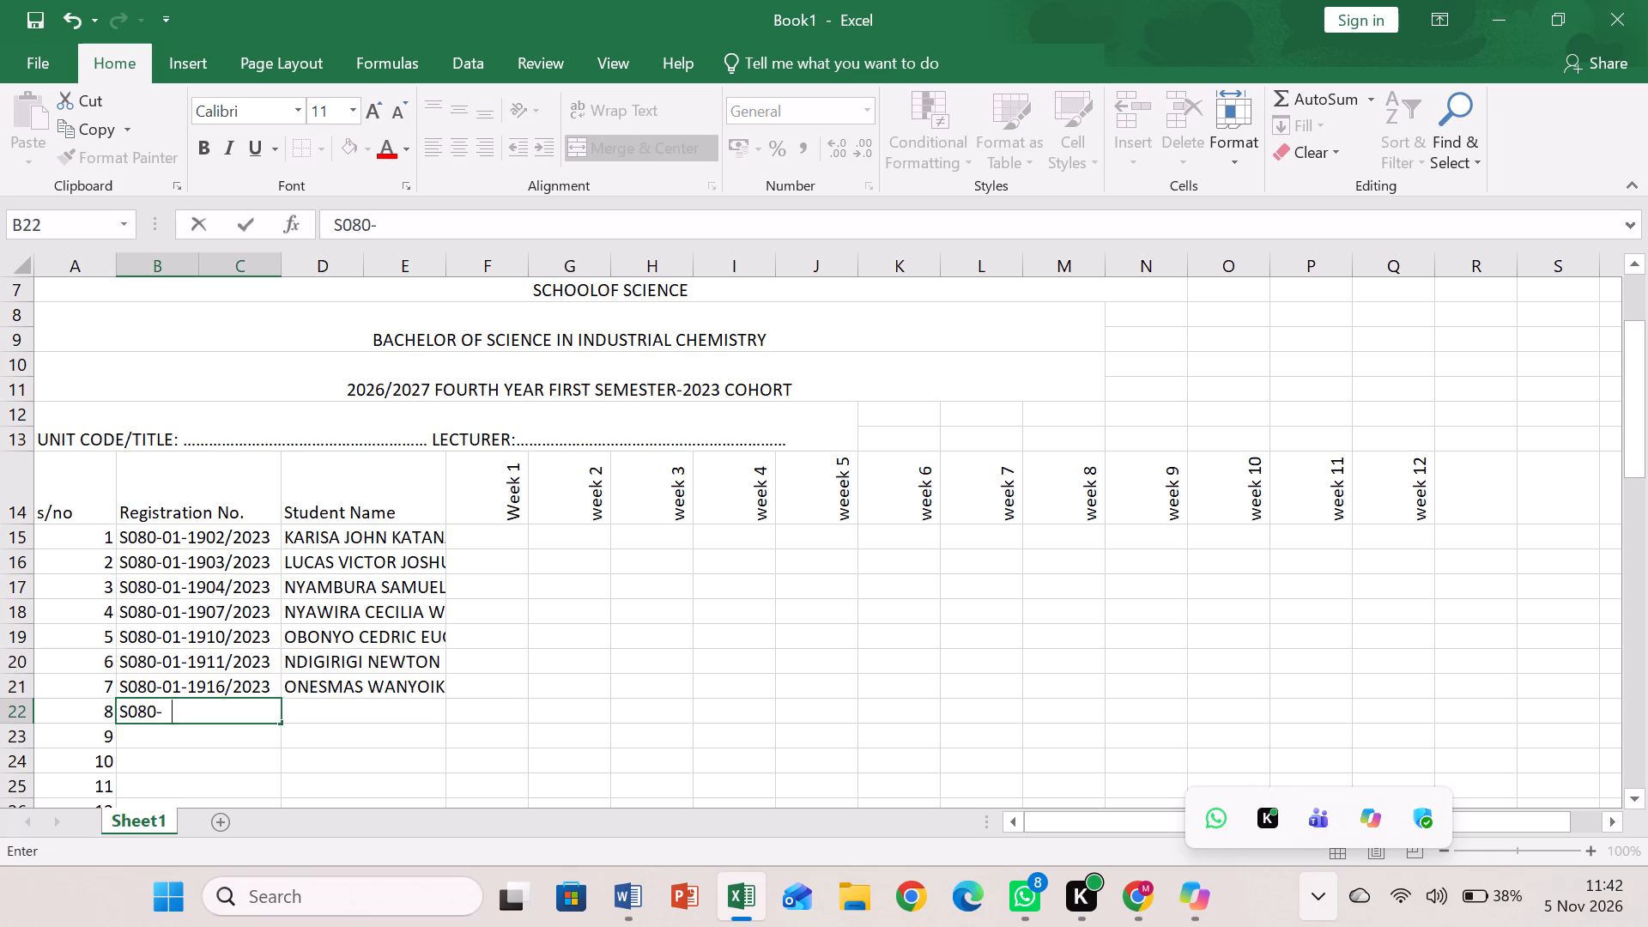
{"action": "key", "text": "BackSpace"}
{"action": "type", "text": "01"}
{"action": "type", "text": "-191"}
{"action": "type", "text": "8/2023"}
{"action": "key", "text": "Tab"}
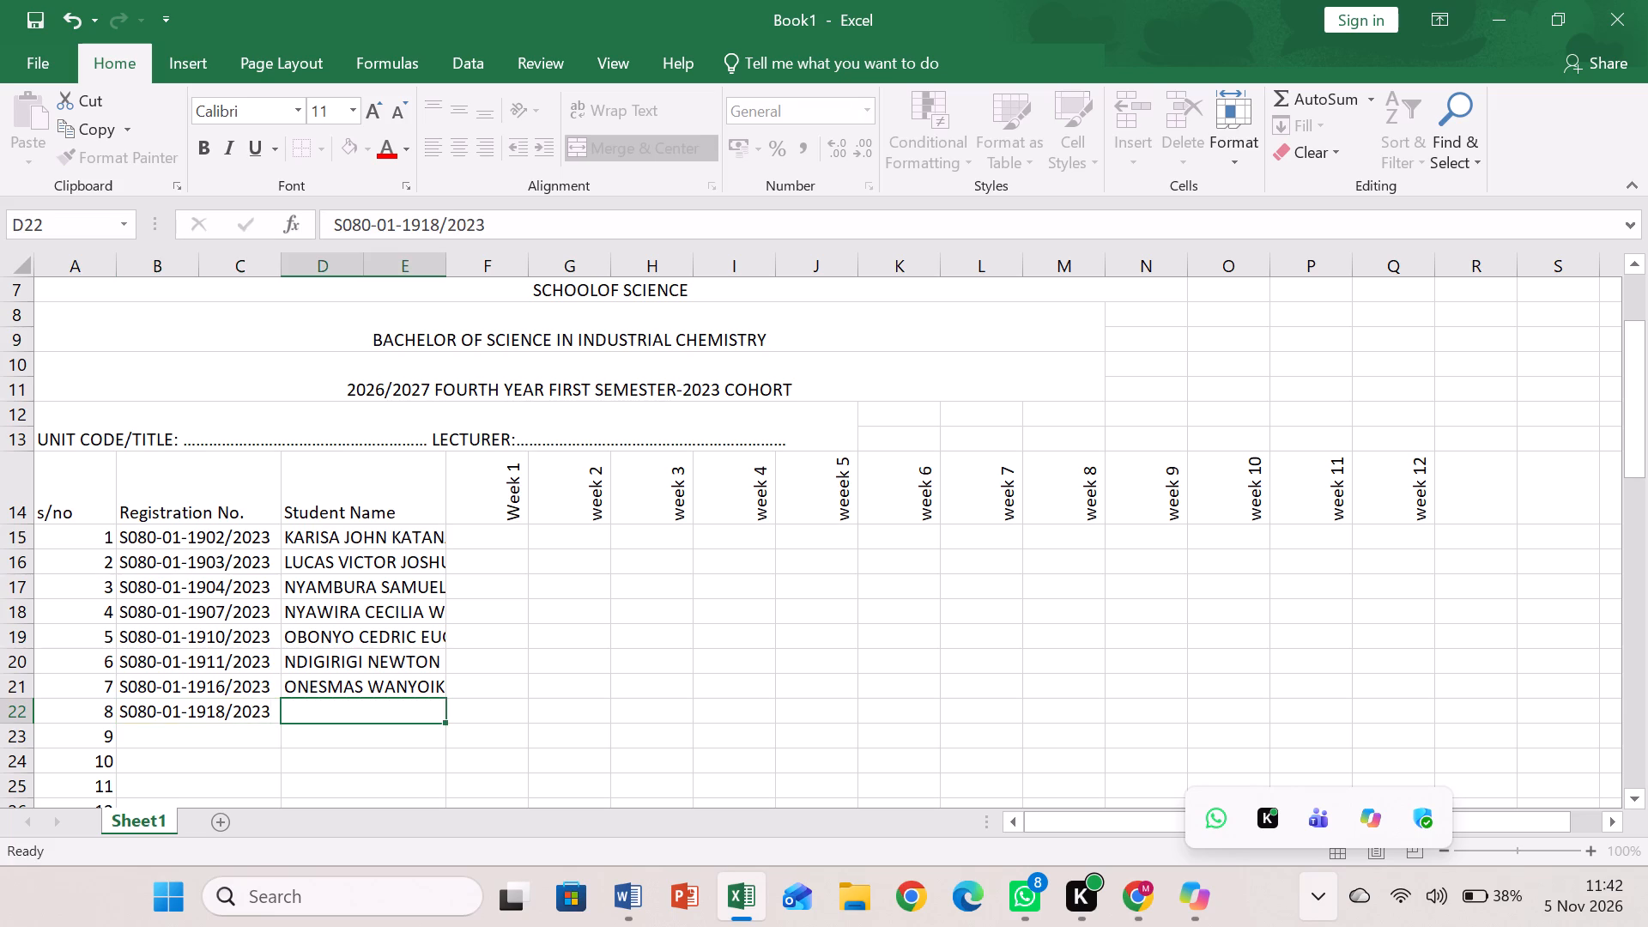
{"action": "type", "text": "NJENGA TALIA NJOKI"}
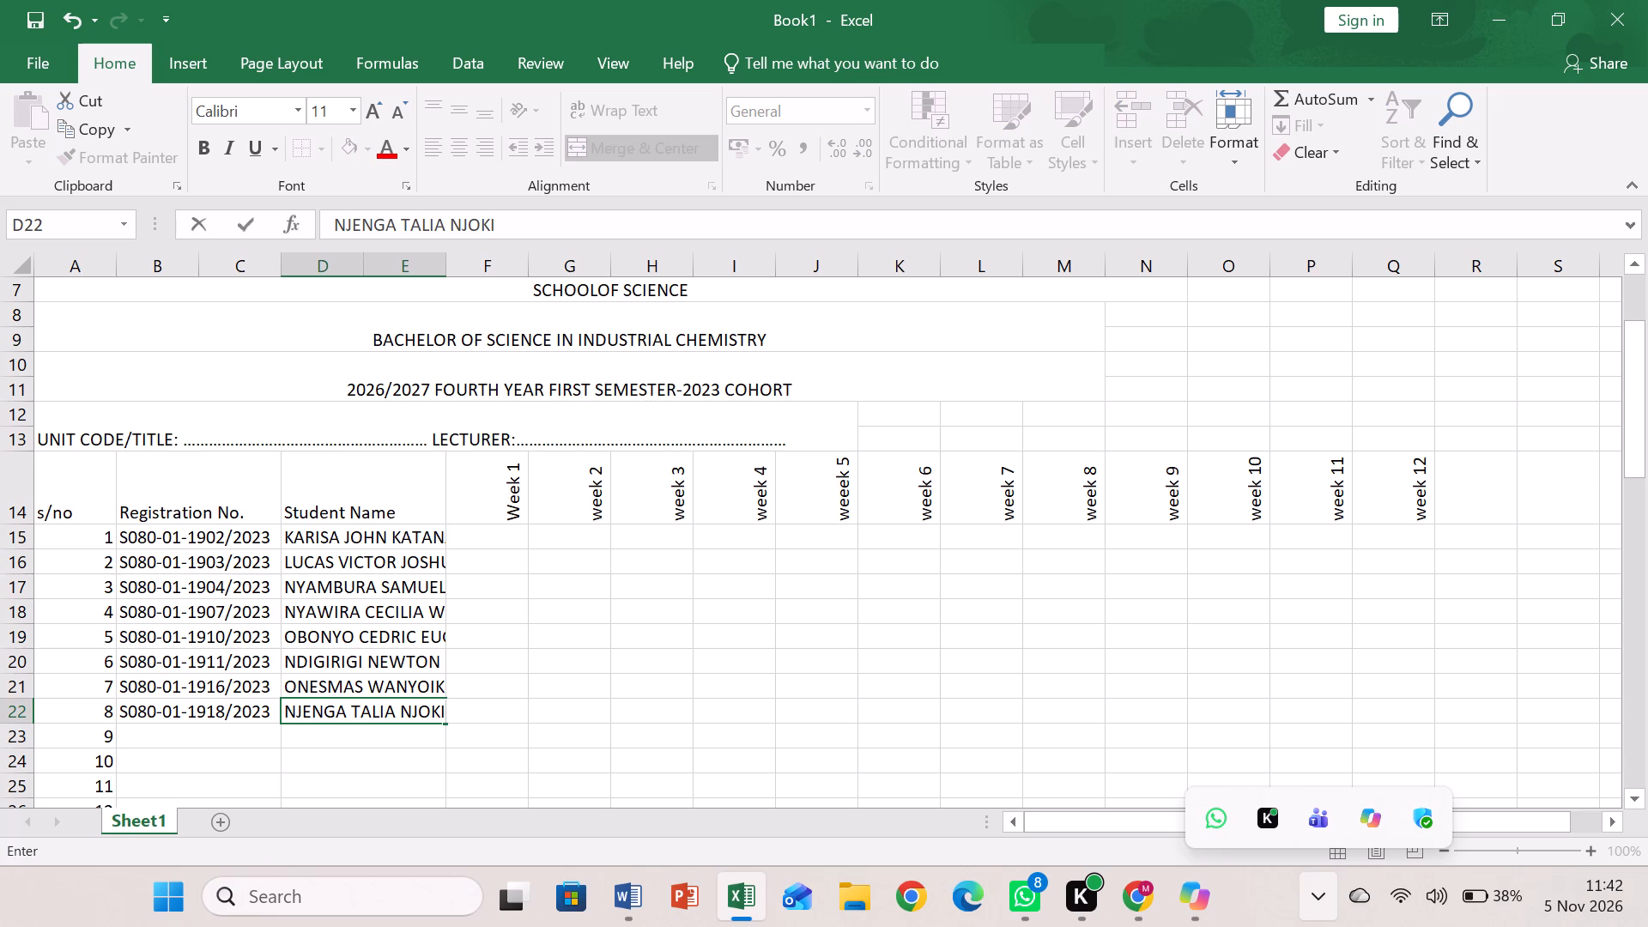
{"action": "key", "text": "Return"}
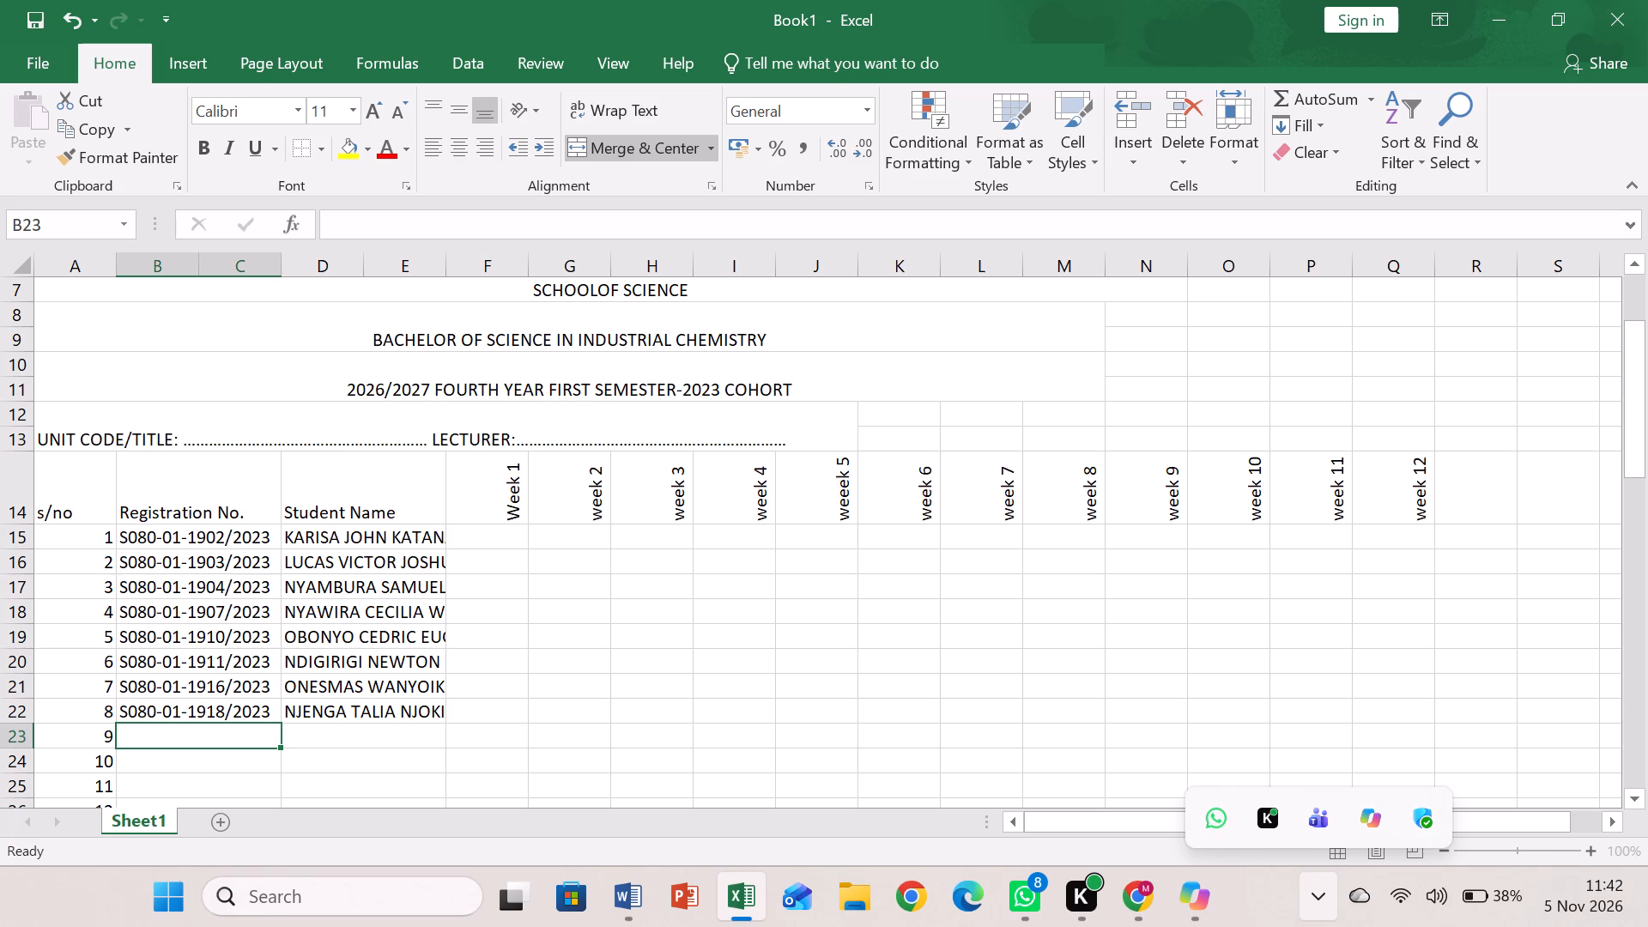
Fill row 23 with the ninth student's registration number in B23 and full name in D23.
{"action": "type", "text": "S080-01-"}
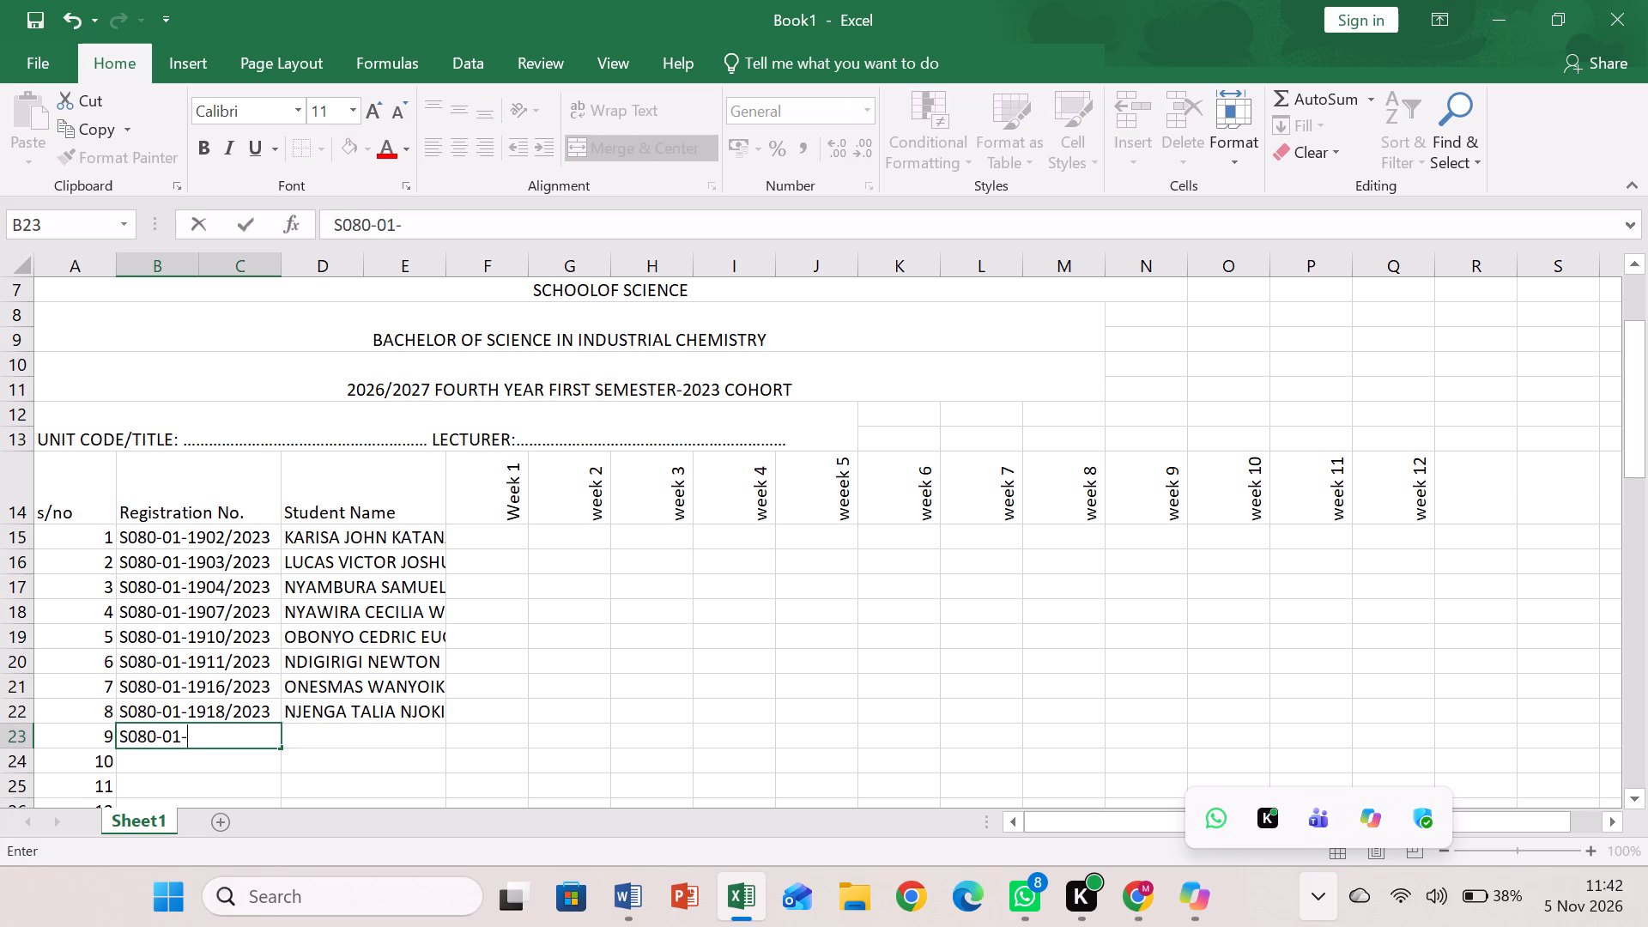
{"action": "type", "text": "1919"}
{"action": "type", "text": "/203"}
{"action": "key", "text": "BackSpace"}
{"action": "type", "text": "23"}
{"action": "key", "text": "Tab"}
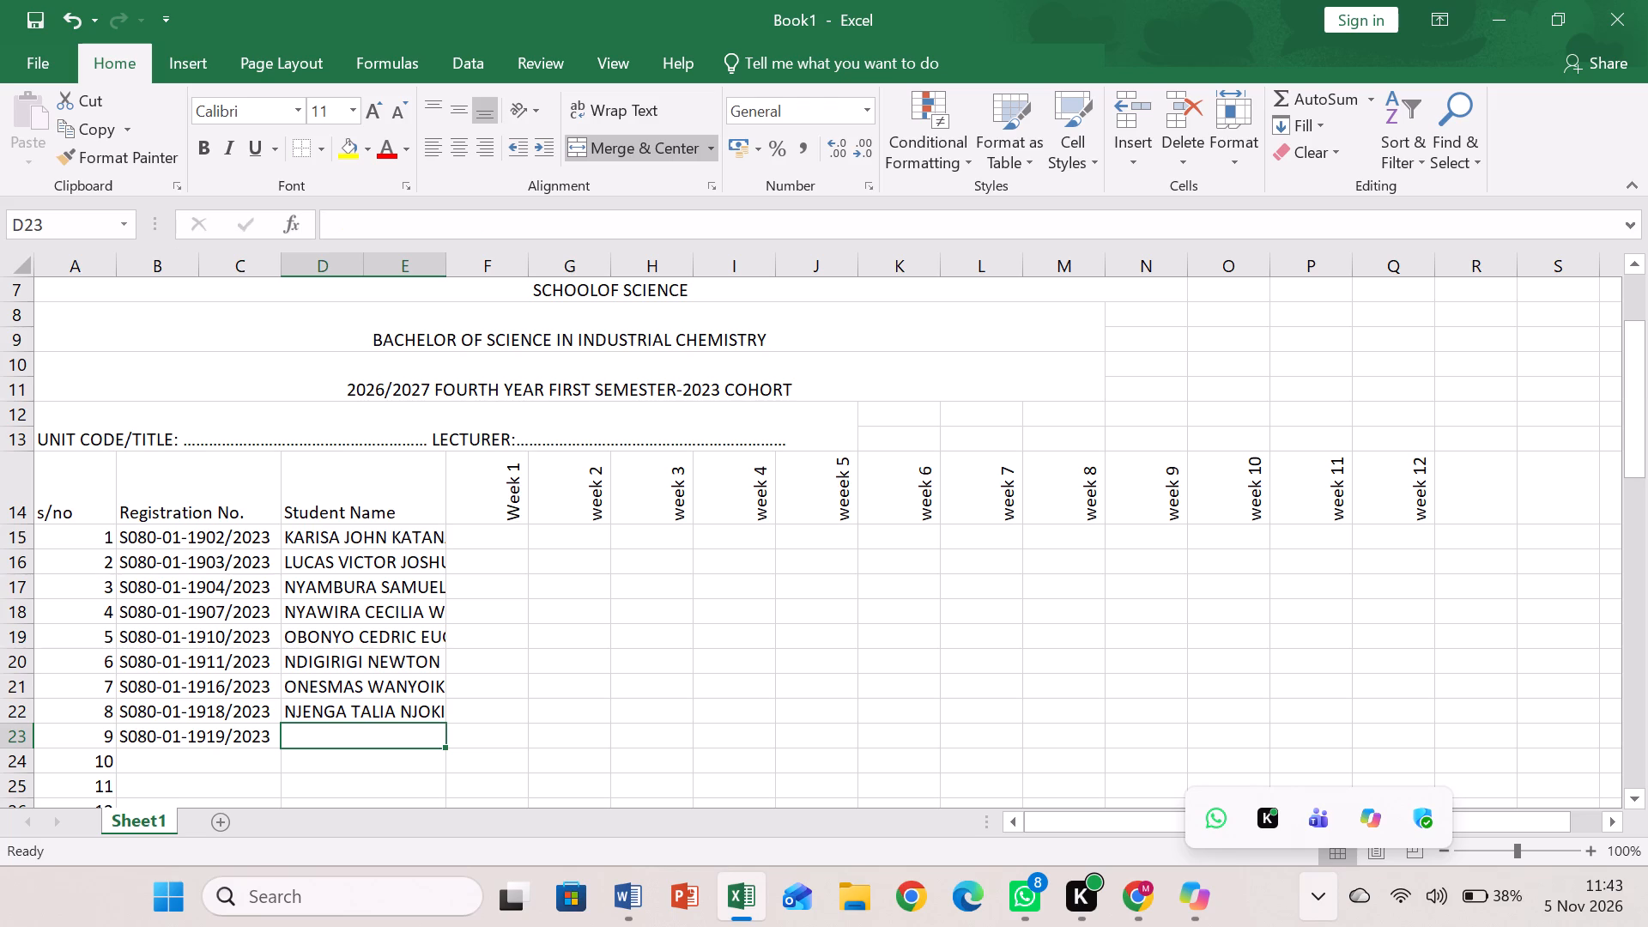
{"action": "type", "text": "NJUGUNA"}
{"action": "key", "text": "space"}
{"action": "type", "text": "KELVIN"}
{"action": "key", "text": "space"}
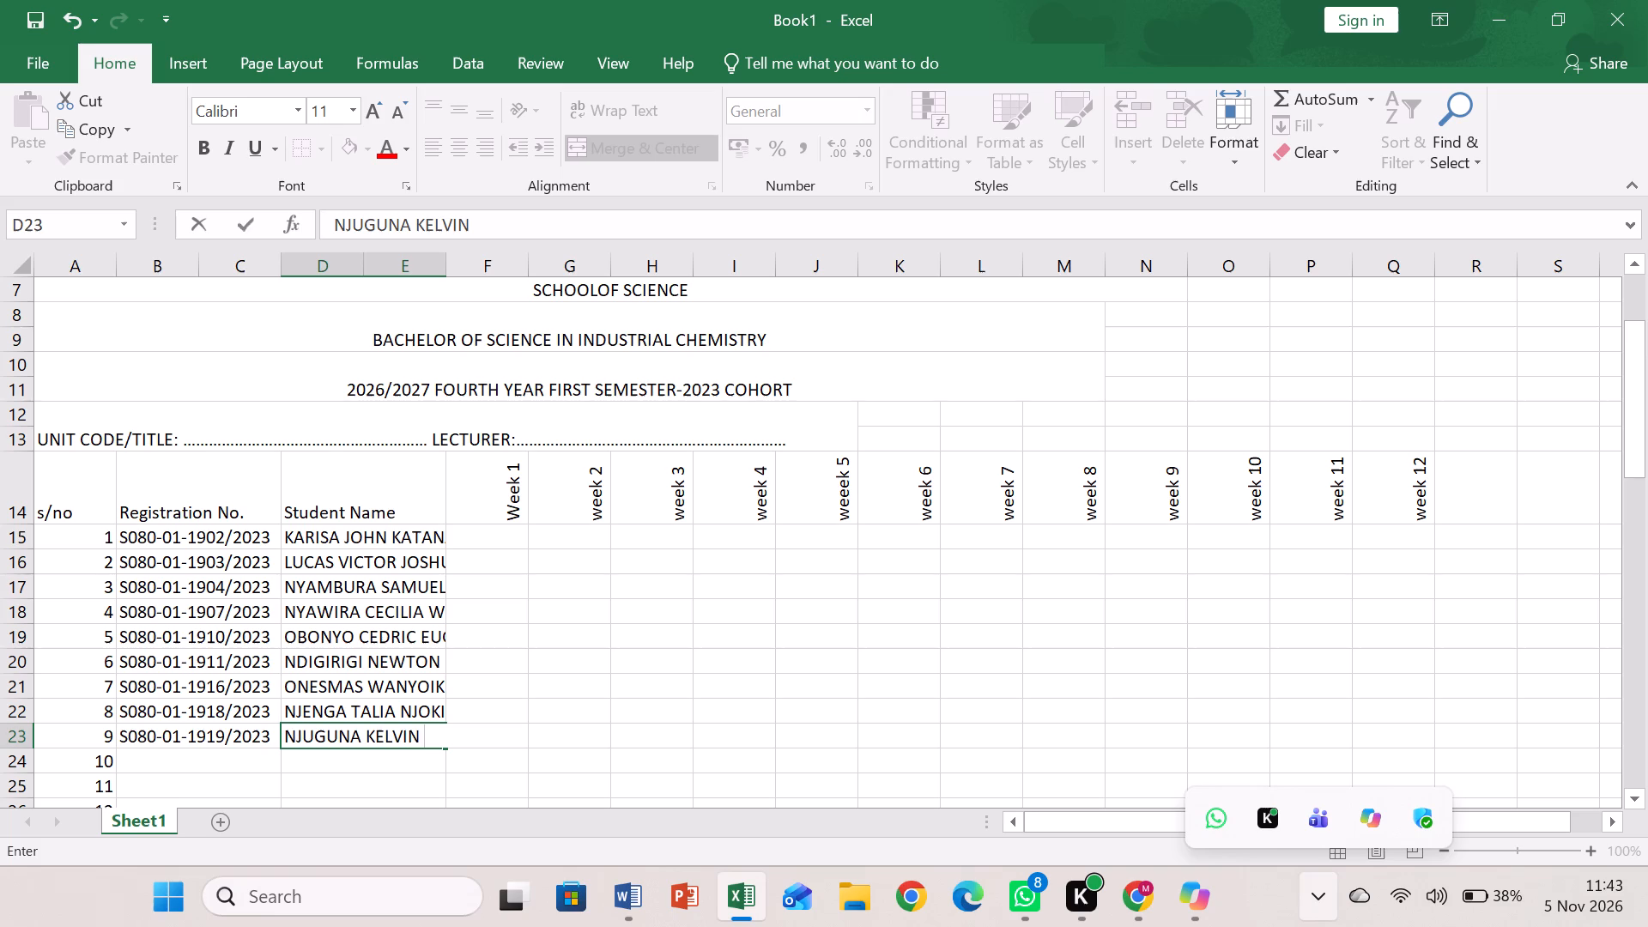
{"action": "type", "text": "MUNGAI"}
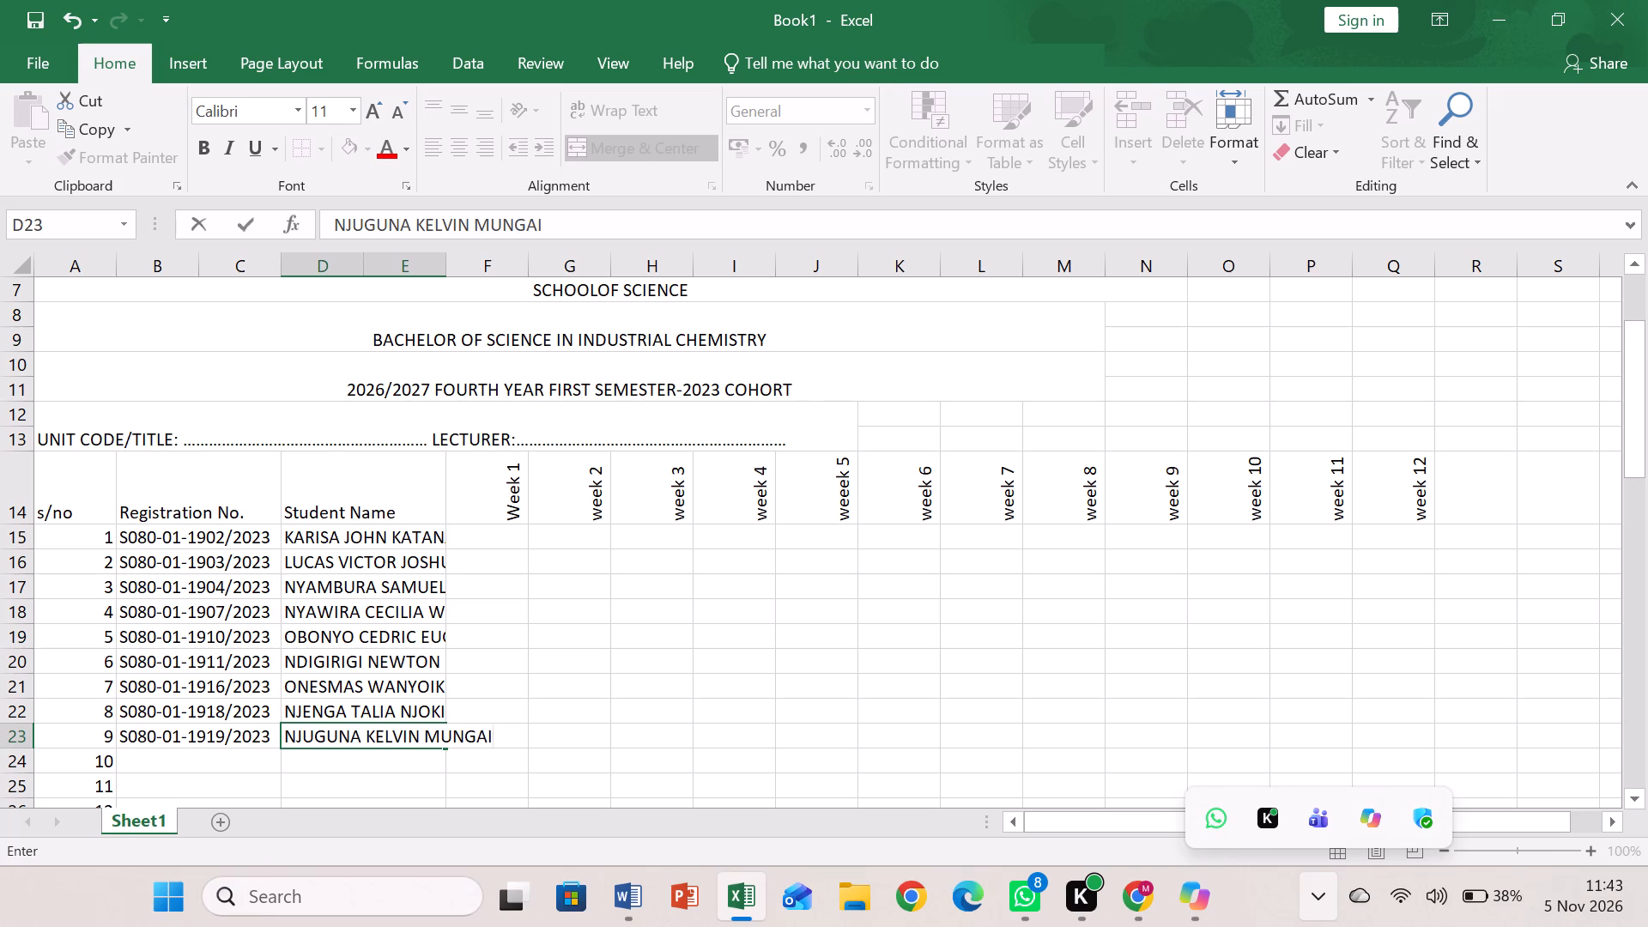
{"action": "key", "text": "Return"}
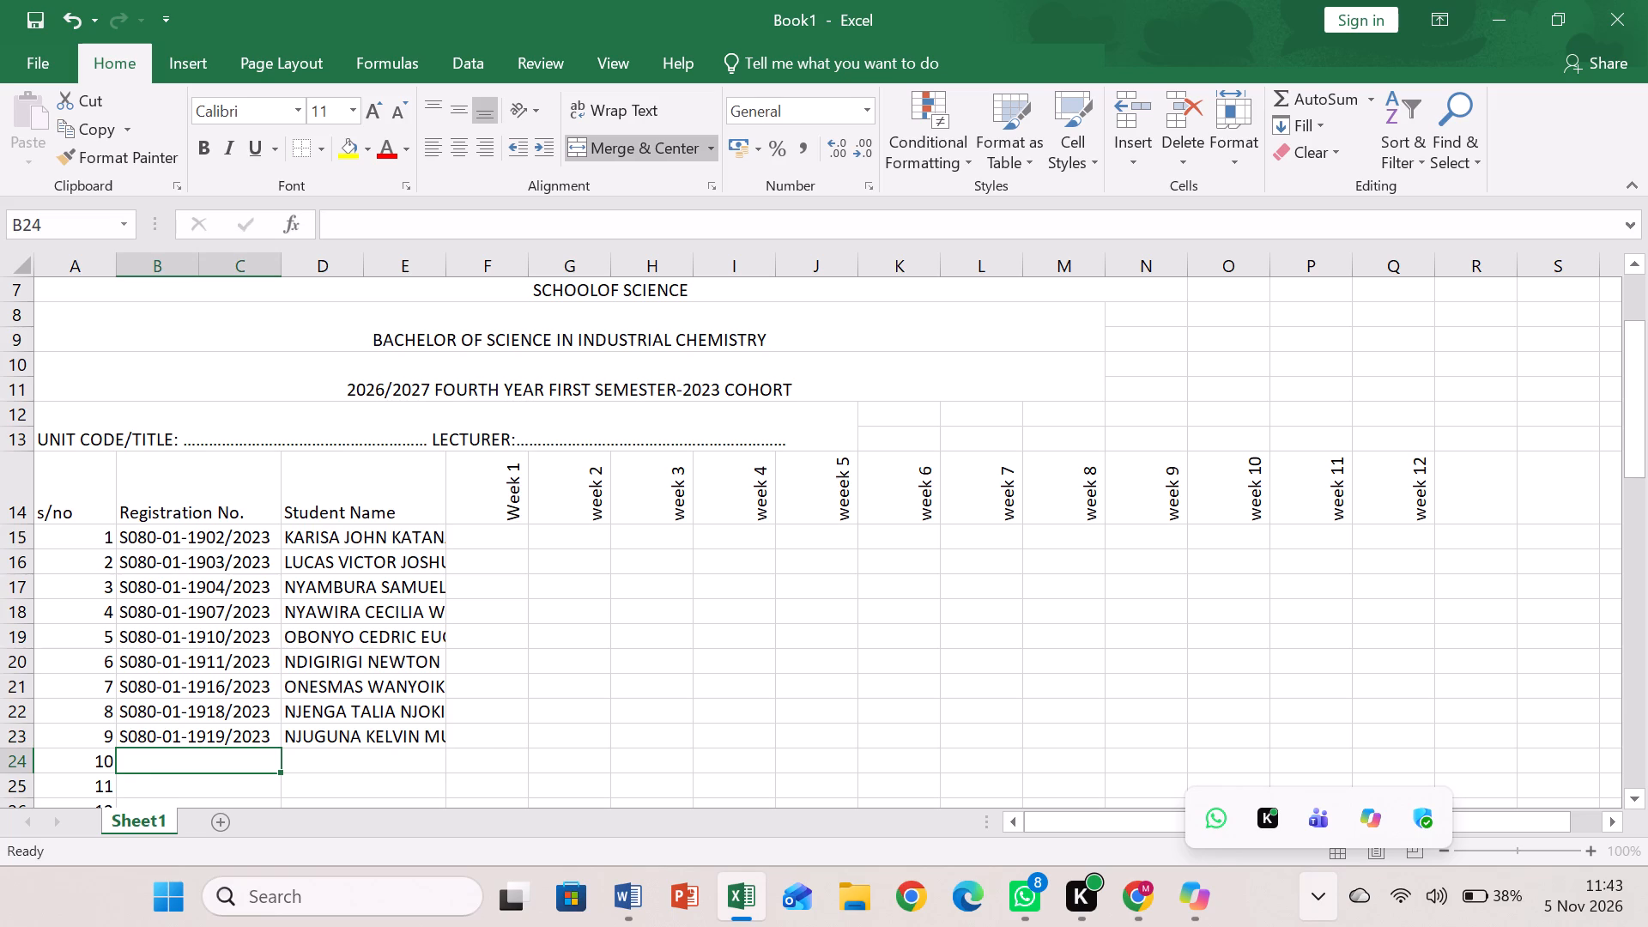
Fill row 24 with the tenth student's registration number in B24 and full name in D24.
{"action": "scroll", "coordinate": [209, 562], "scroll_direction": "down", "scroll_amount": 1}
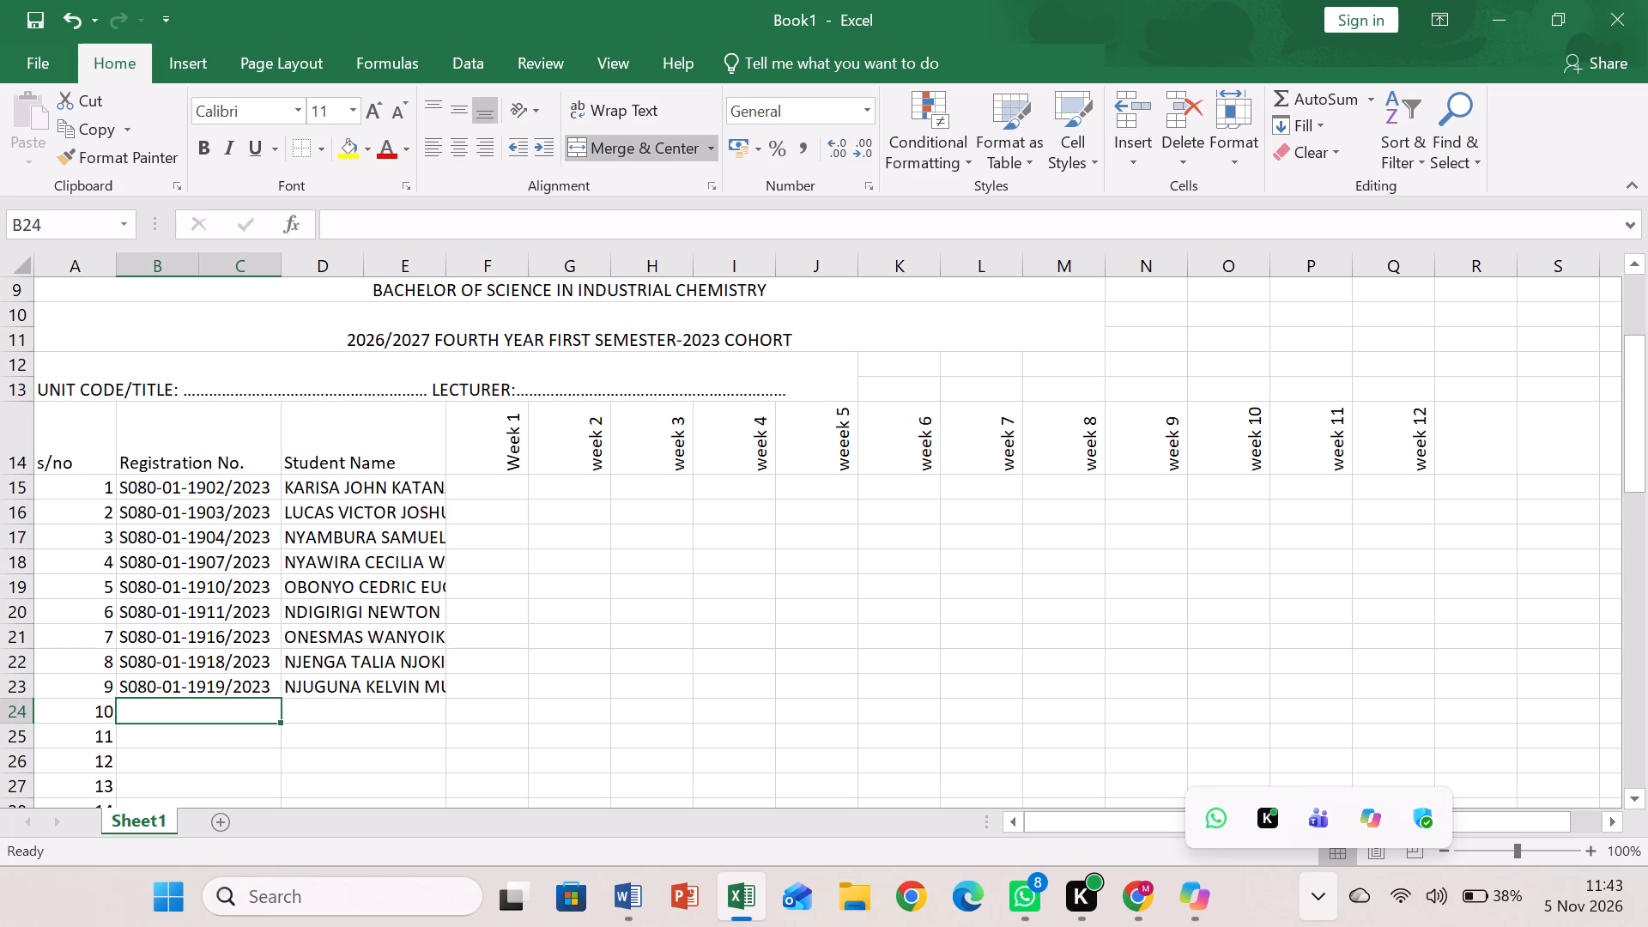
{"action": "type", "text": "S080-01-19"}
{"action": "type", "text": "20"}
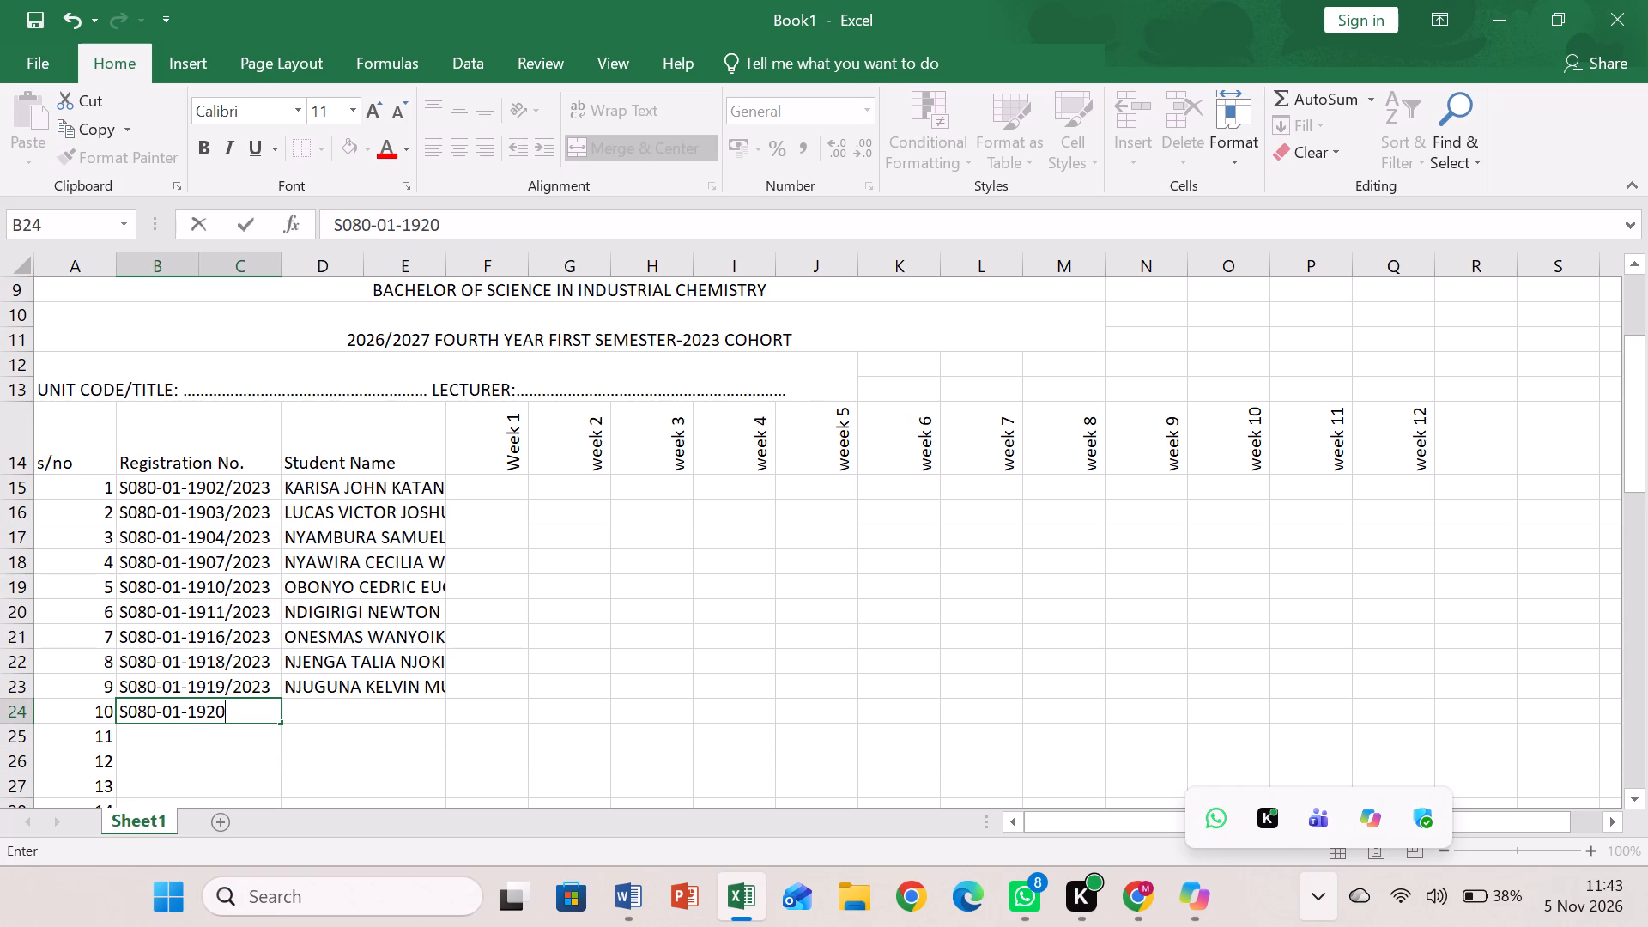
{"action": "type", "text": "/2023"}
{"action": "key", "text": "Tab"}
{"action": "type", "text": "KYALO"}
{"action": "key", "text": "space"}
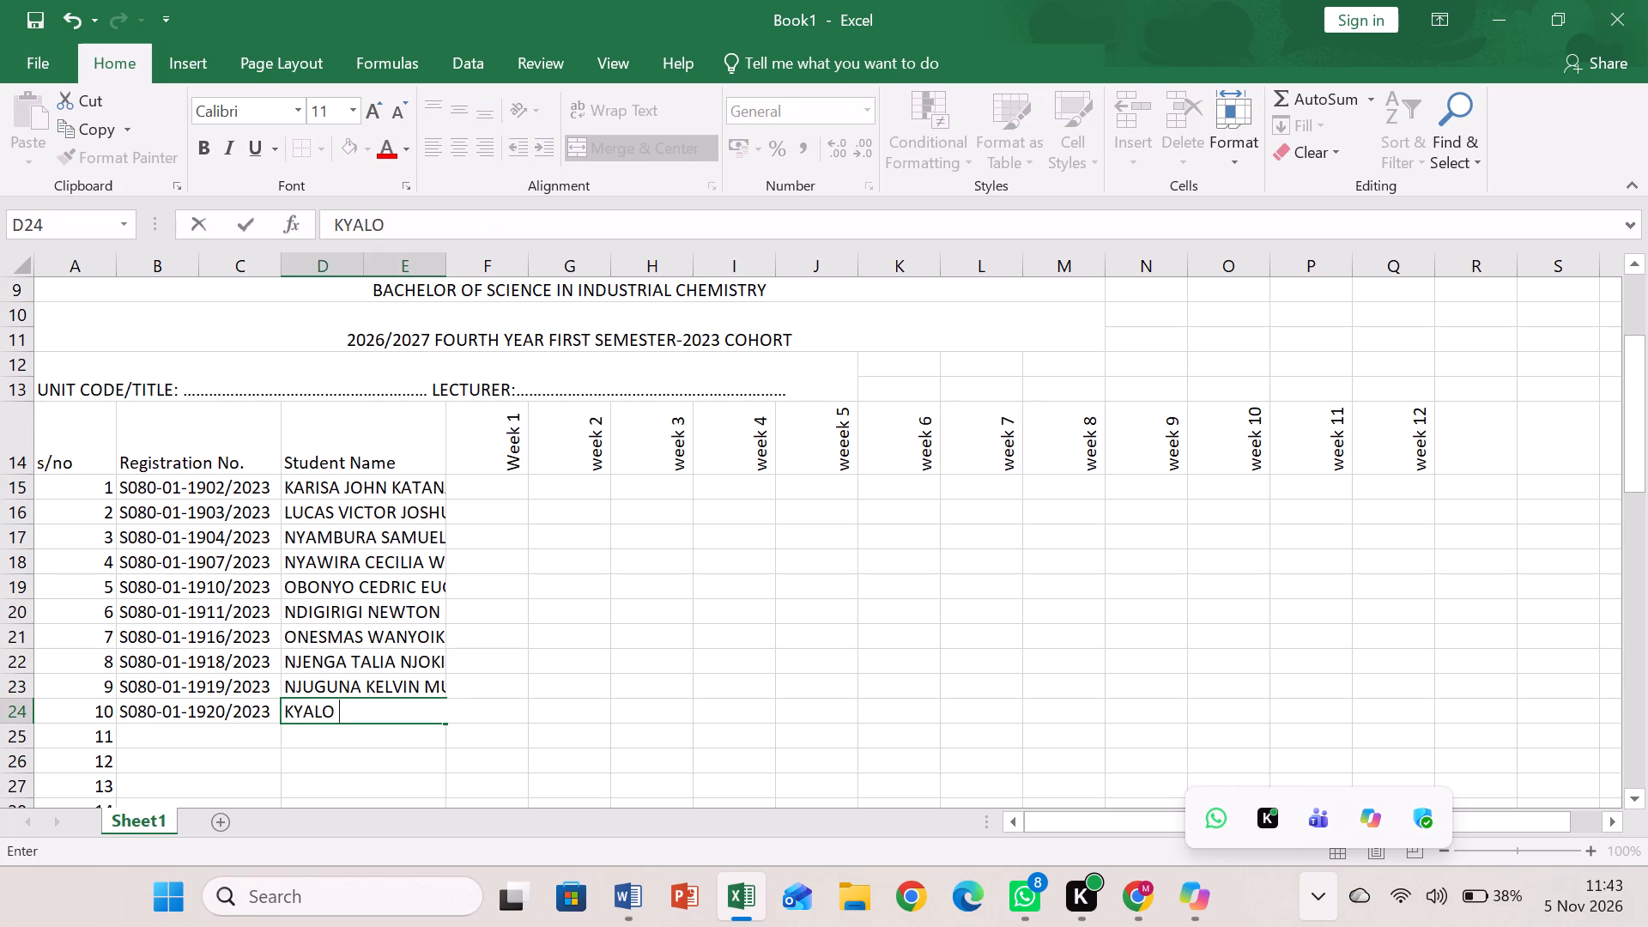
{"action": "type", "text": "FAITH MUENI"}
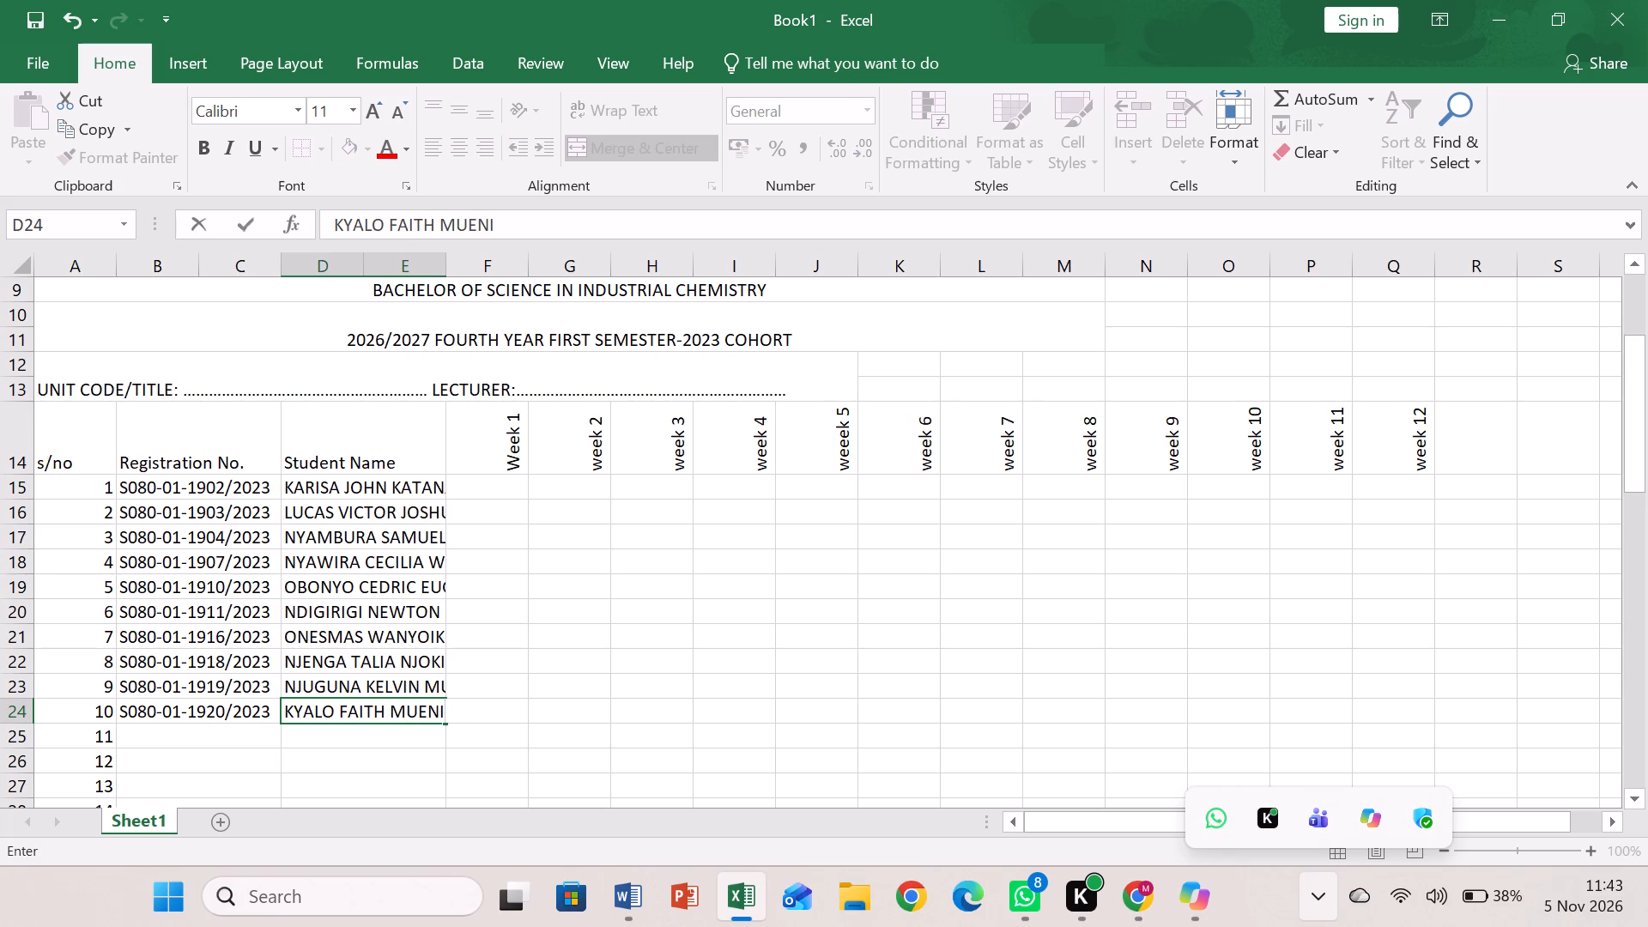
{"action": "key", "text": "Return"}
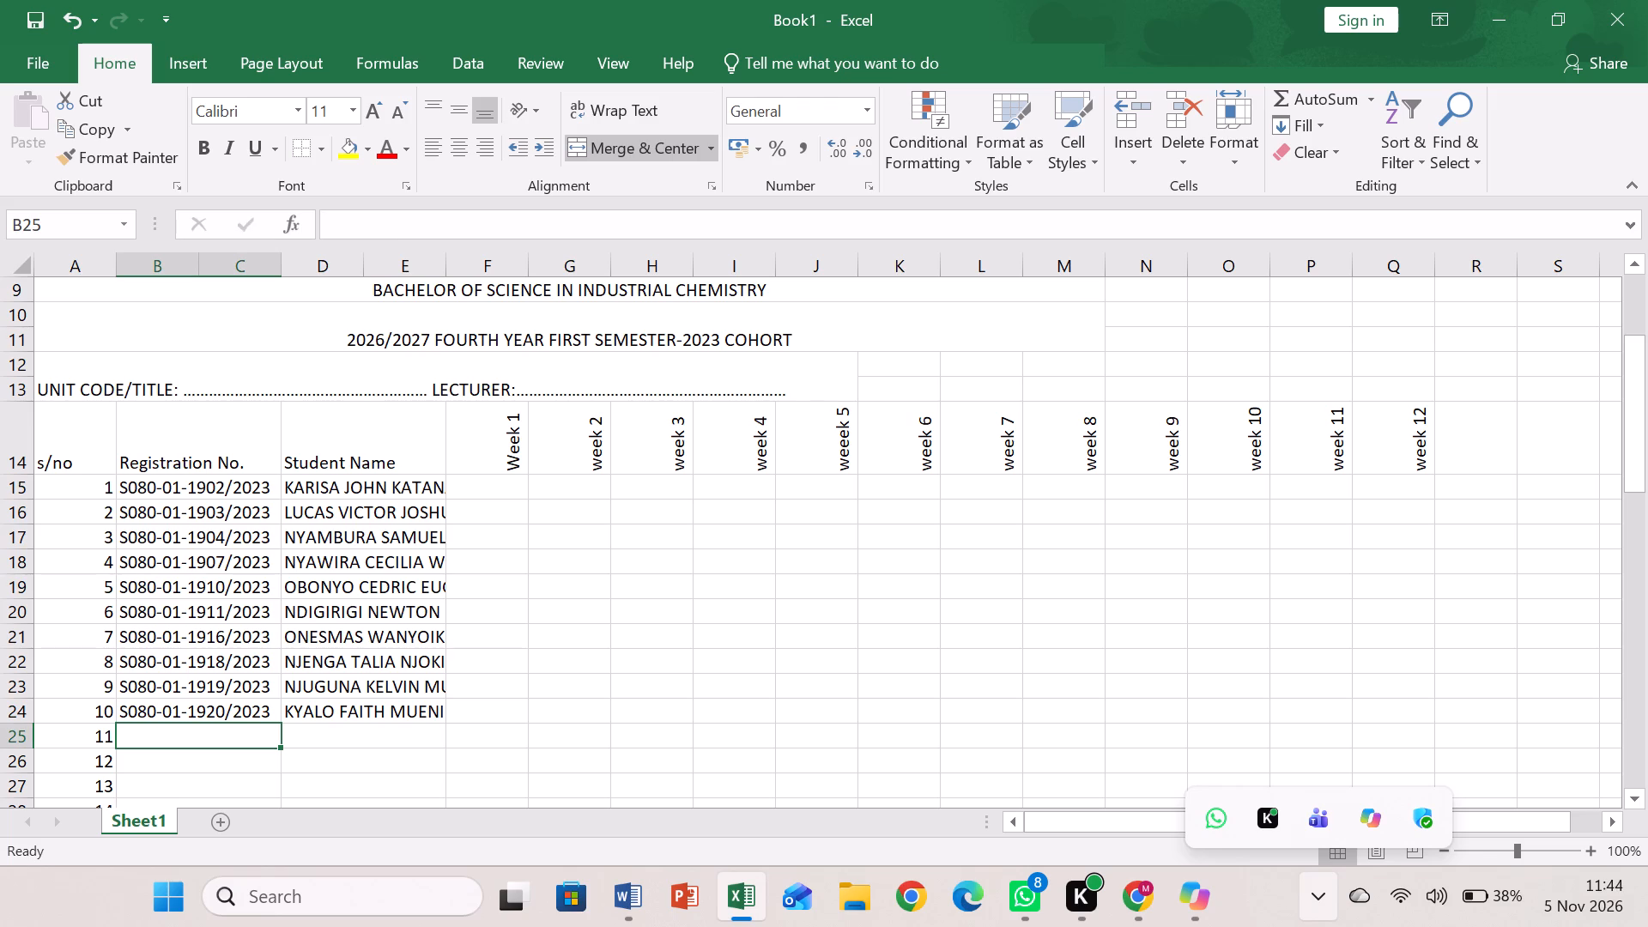
Fill row 25 with the eleventh student's registration number in B25 and full name in D25.
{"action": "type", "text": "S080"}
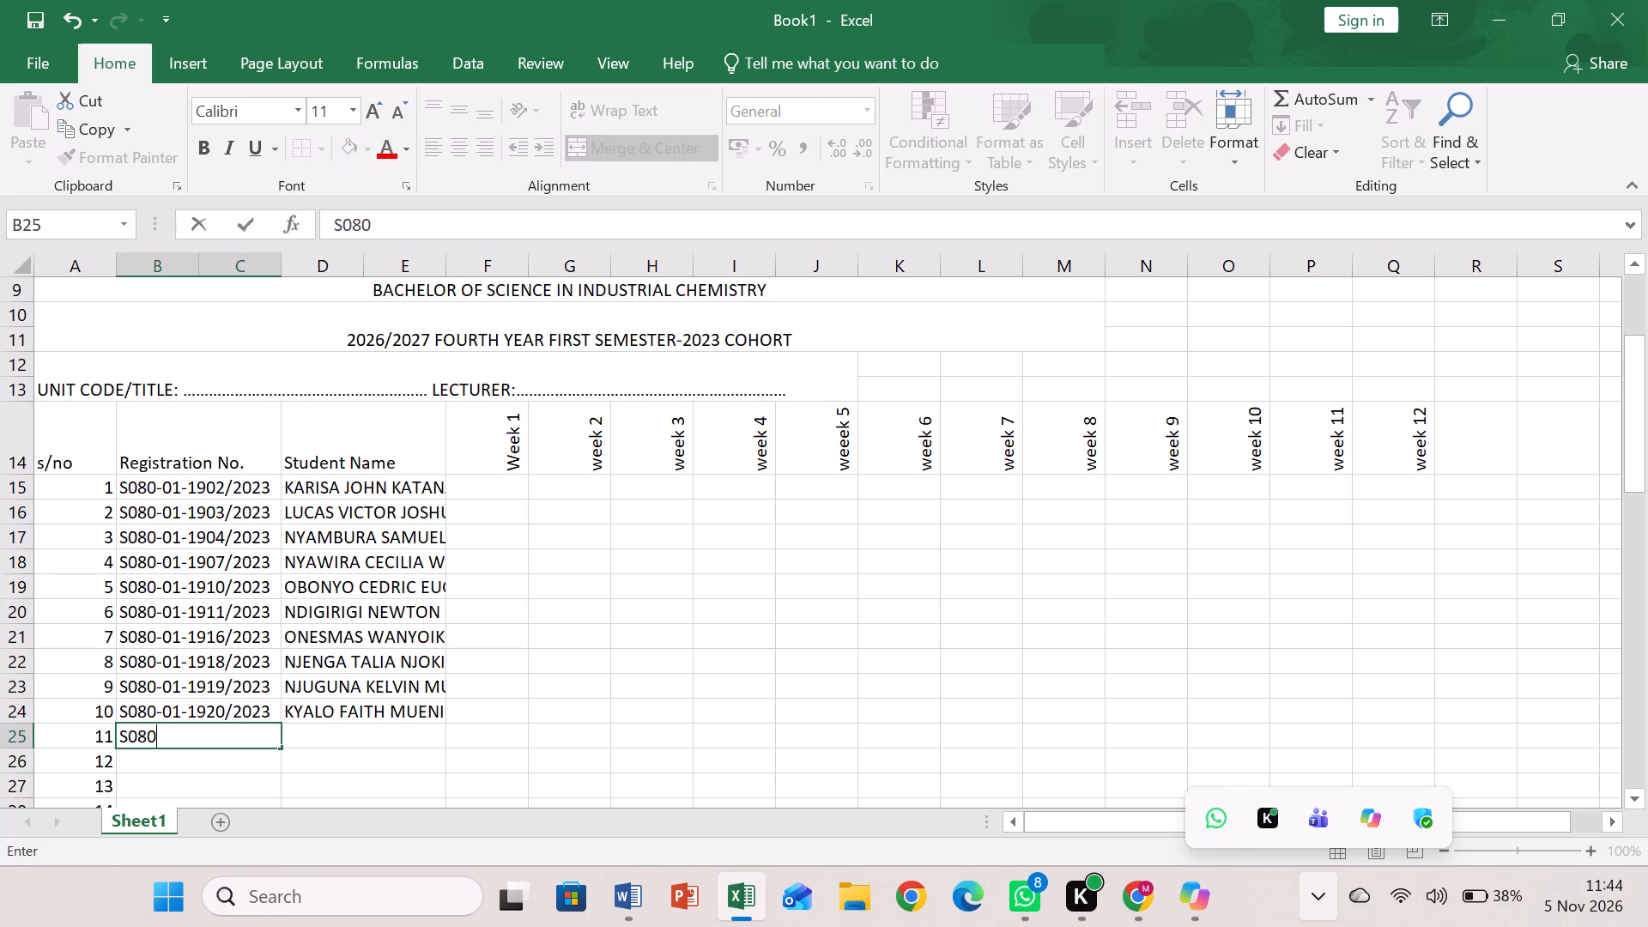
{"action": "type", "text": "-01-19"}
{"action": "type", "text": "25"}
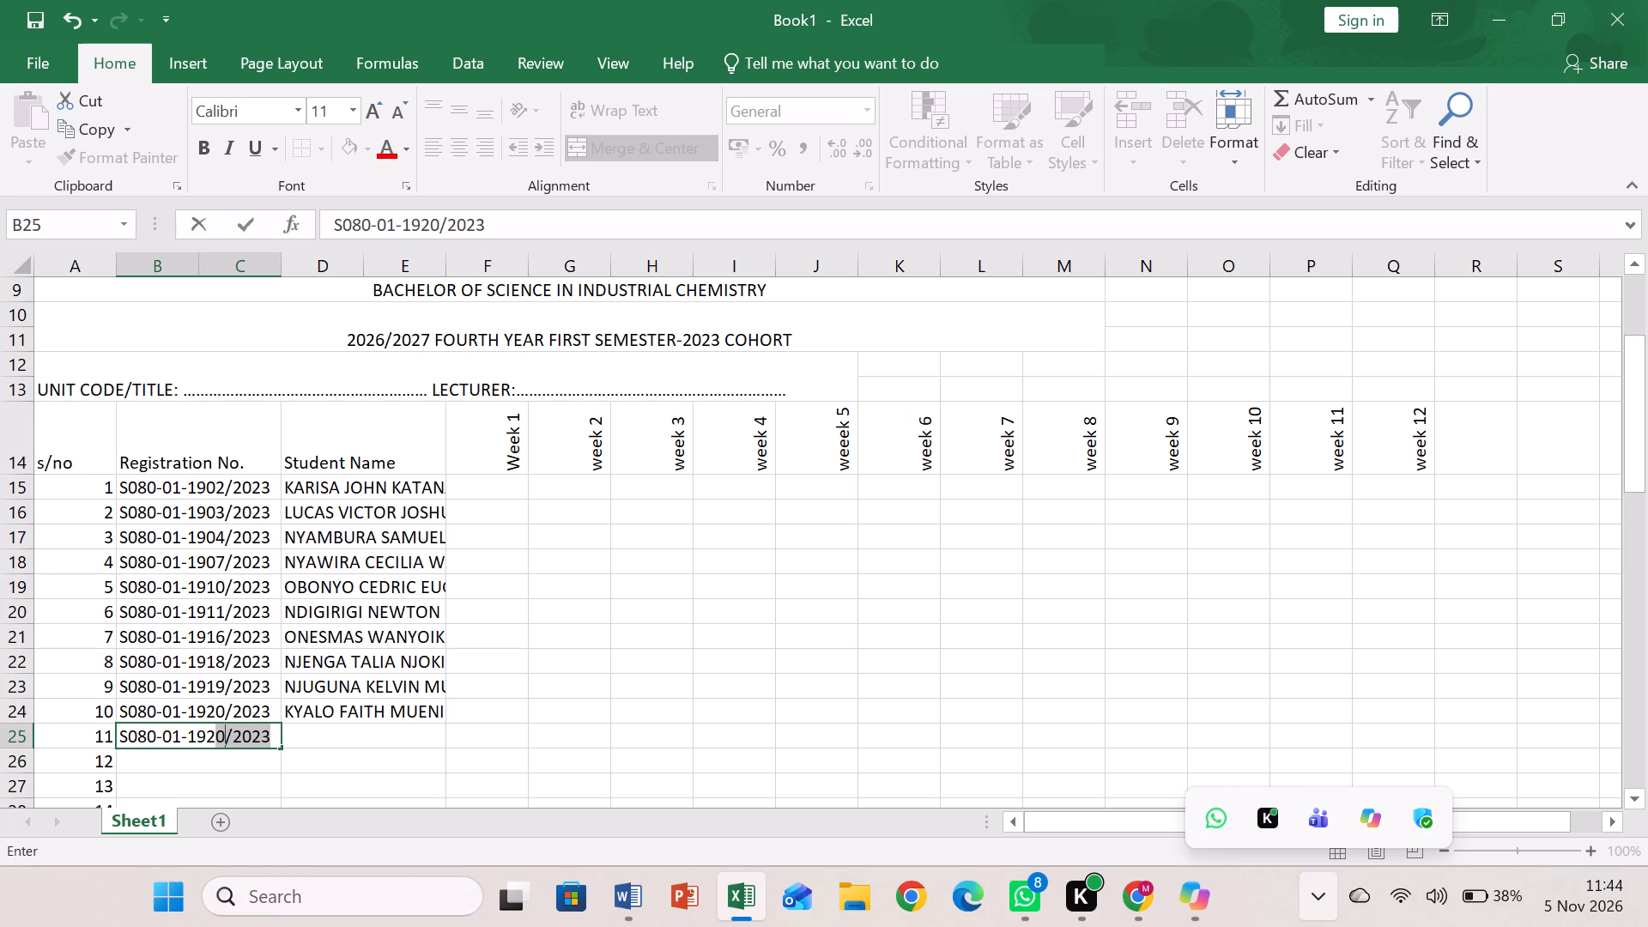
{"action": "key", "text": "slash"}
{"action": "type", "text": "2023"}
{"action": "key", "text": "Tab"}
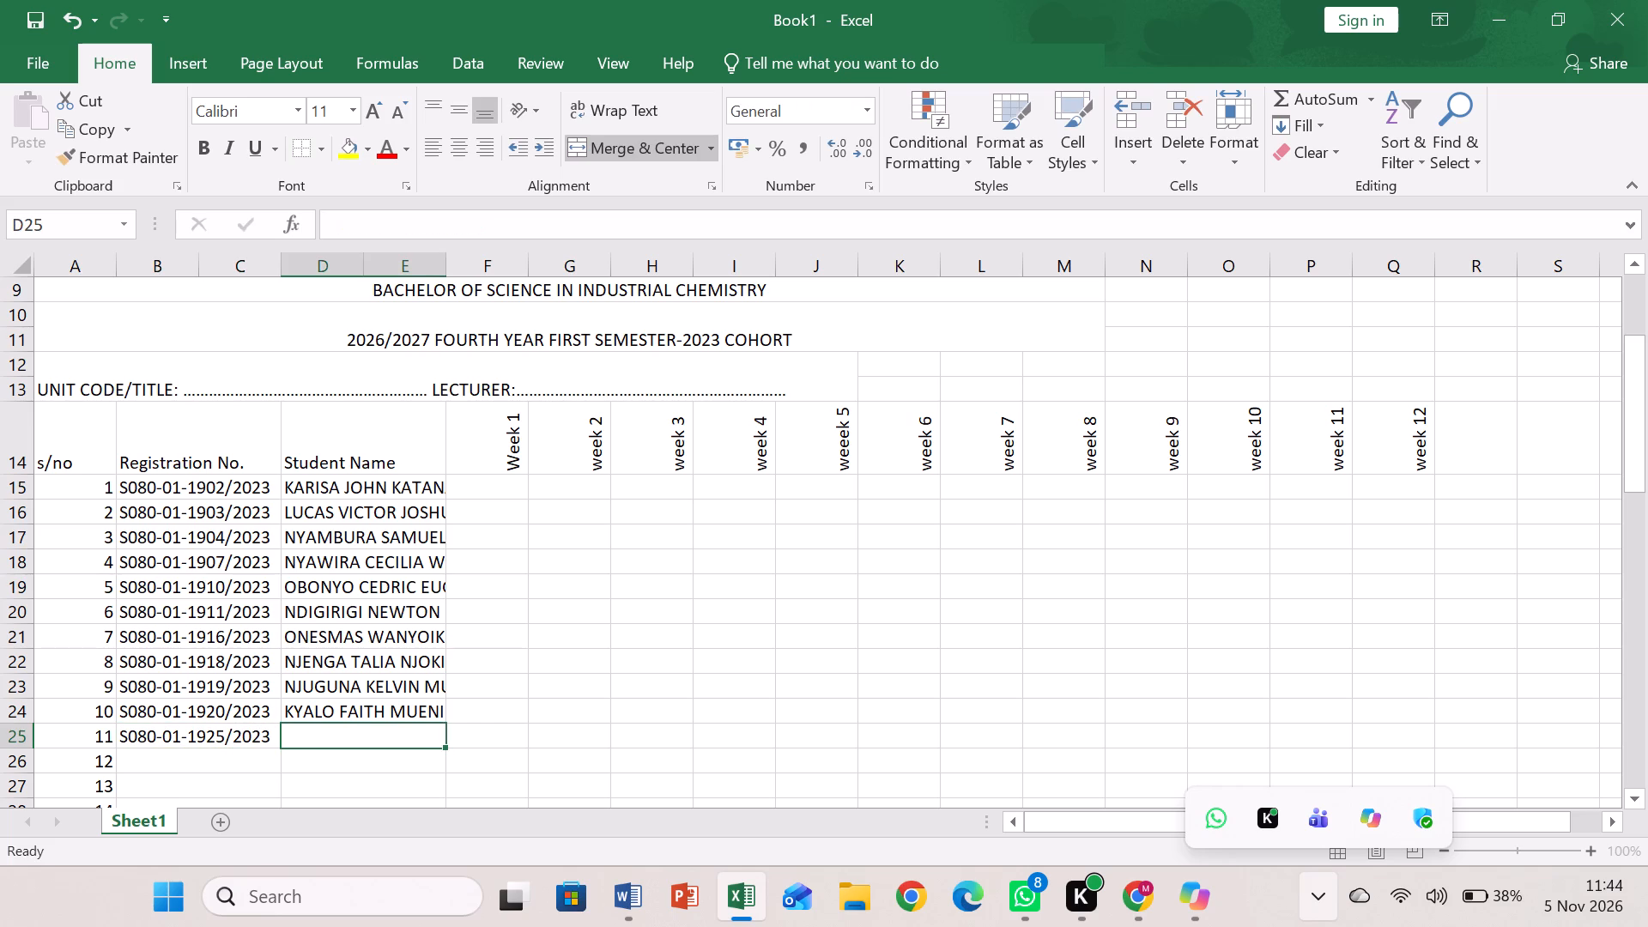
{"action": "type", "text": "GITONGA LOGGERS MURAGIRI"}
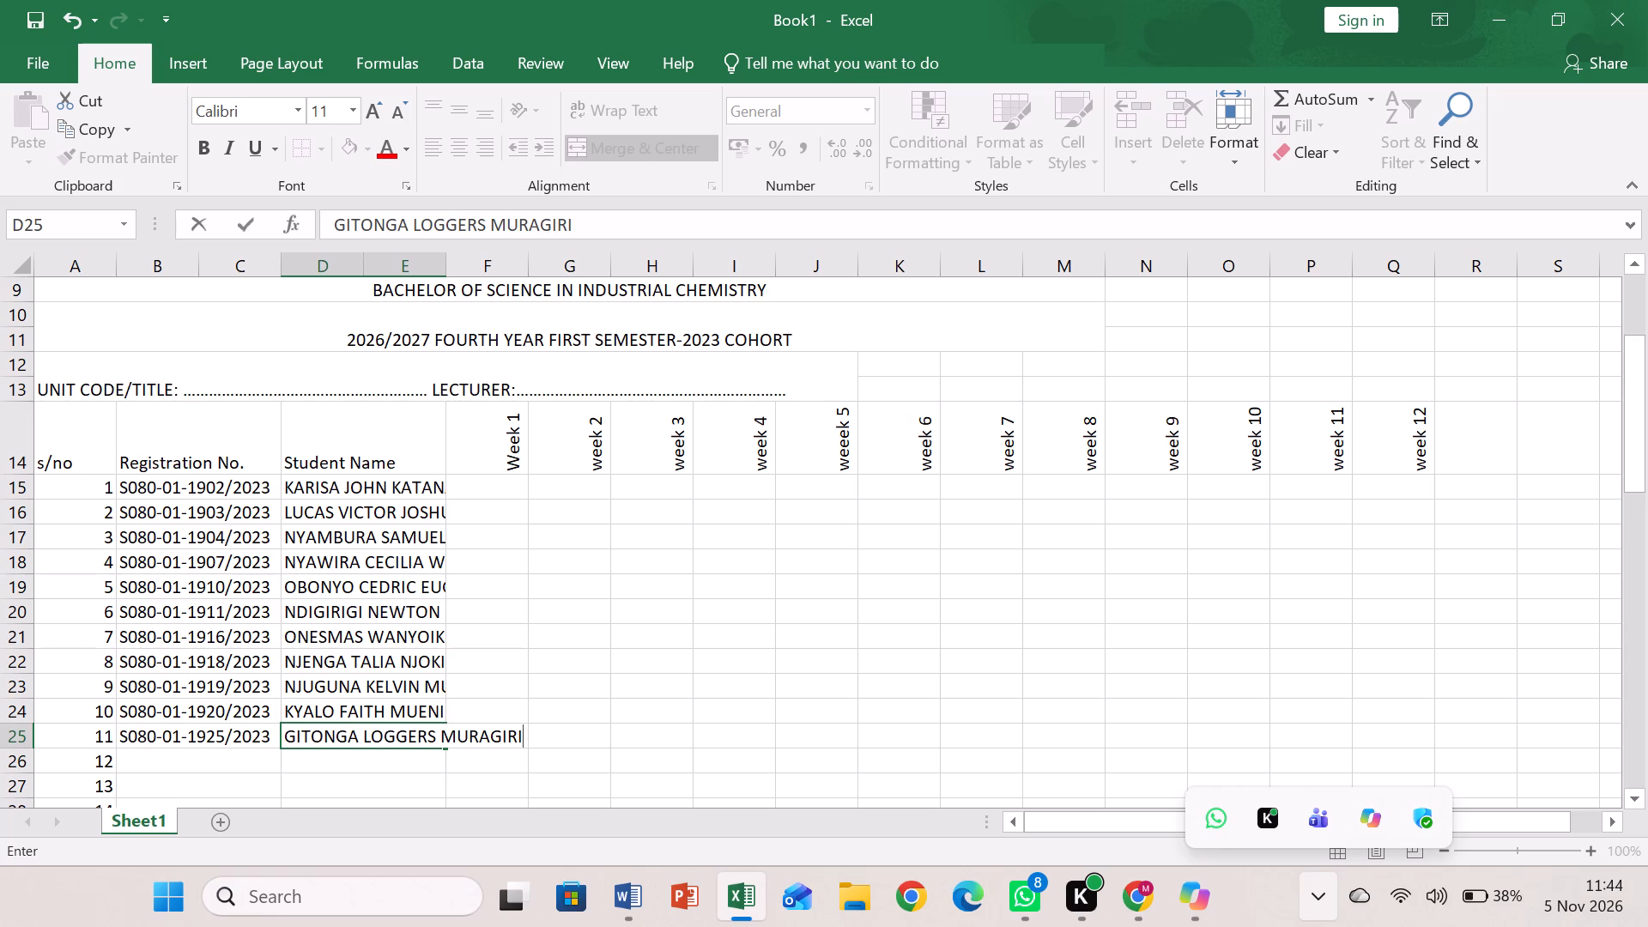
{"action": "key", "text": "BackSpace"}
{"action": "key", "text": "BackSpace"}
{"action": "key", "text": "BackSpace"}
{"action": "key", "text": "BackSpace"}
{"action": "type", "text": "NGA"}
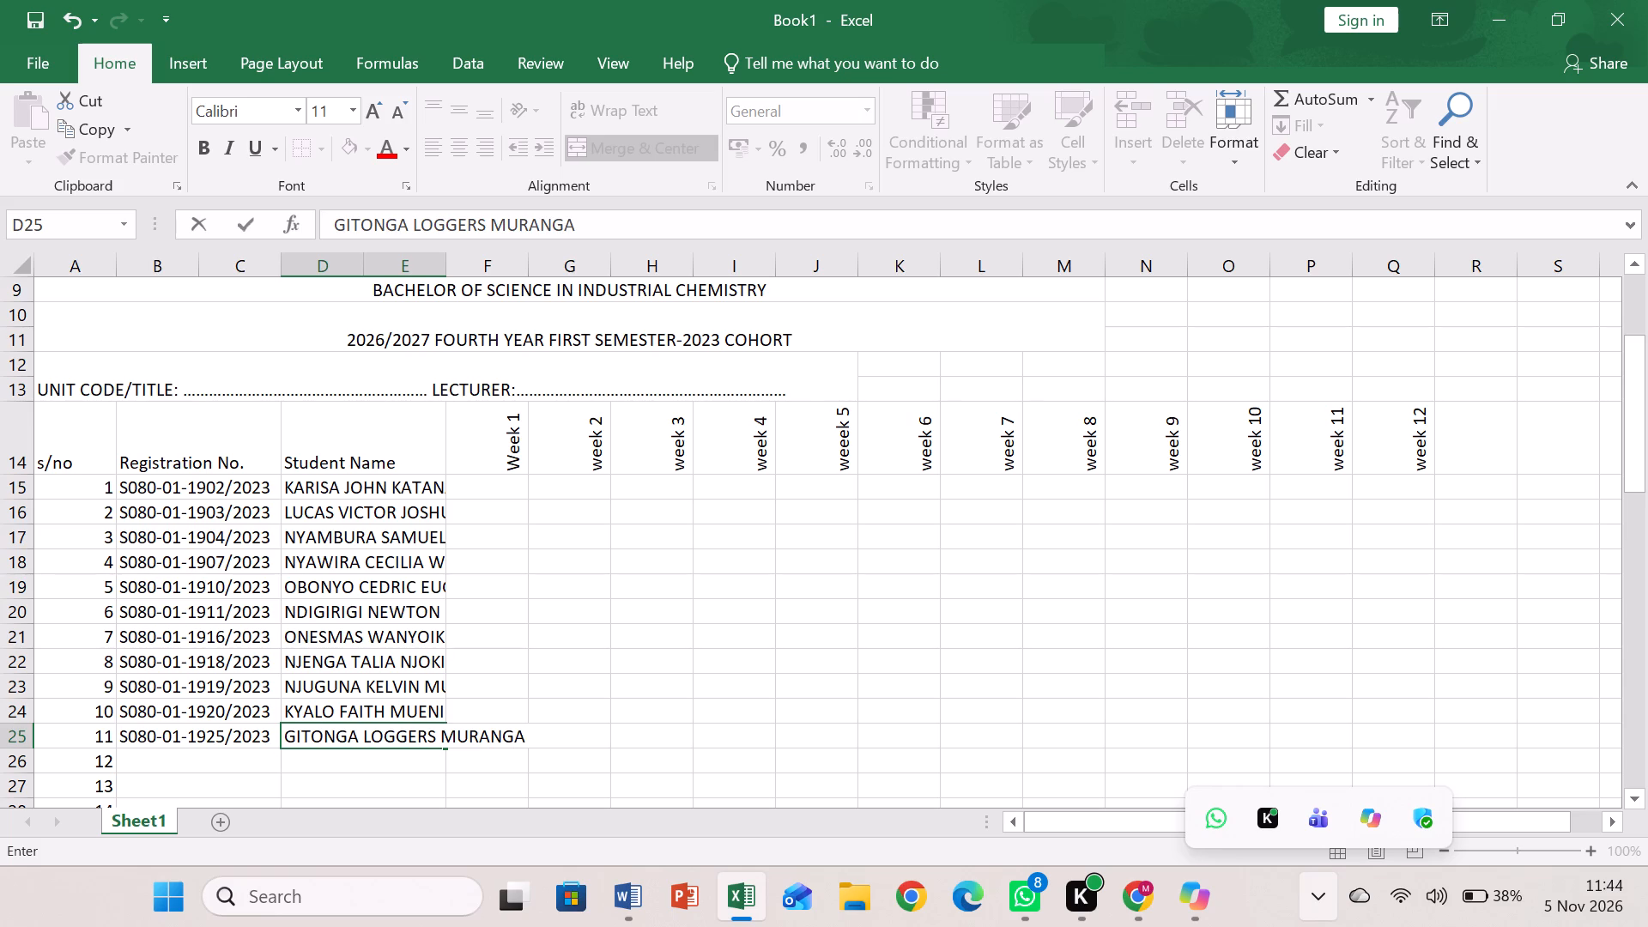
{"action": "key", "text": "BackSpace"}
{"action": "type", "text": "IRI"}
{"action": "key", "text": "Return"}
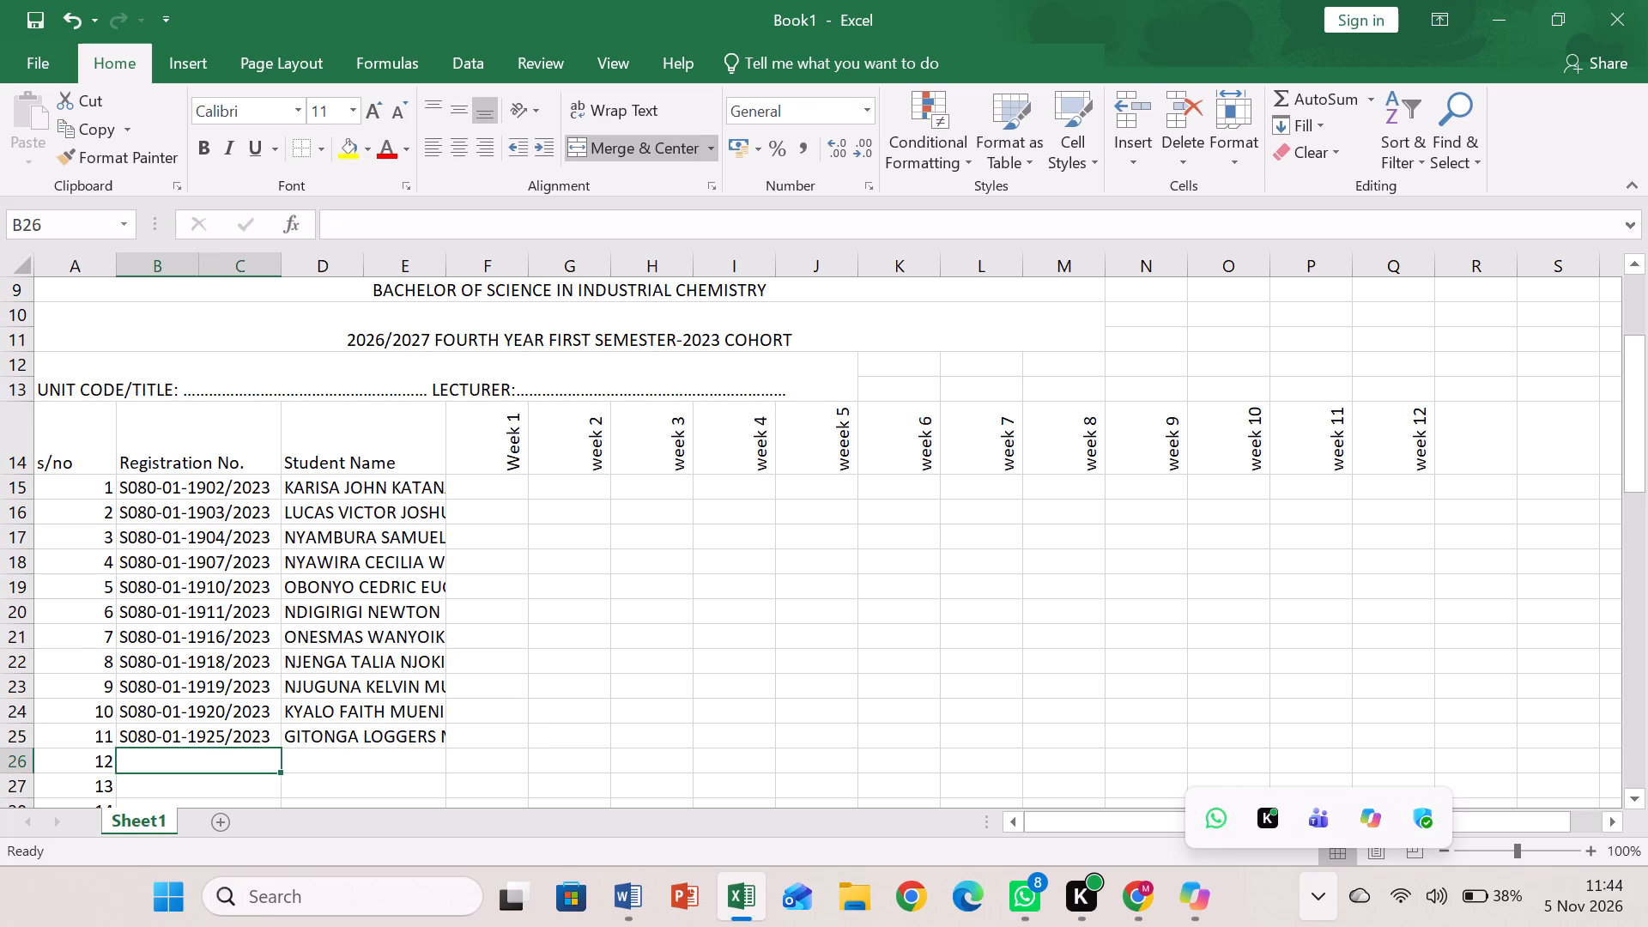
Fill row 26 with the twelfth student's registration number in B26 and full name in D26.
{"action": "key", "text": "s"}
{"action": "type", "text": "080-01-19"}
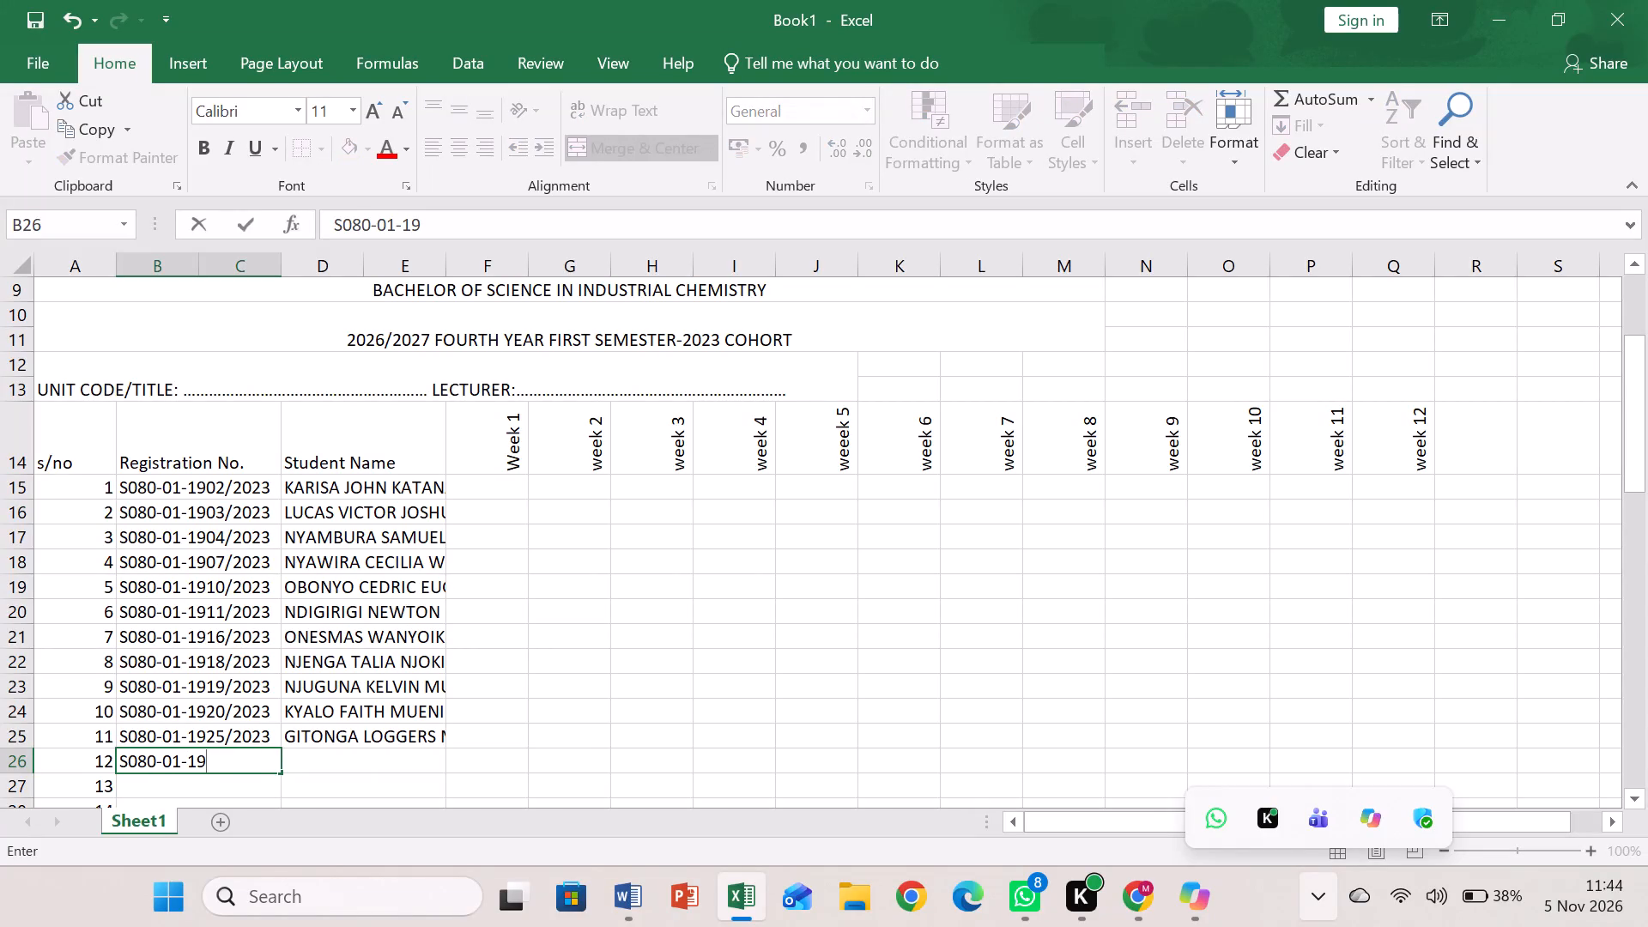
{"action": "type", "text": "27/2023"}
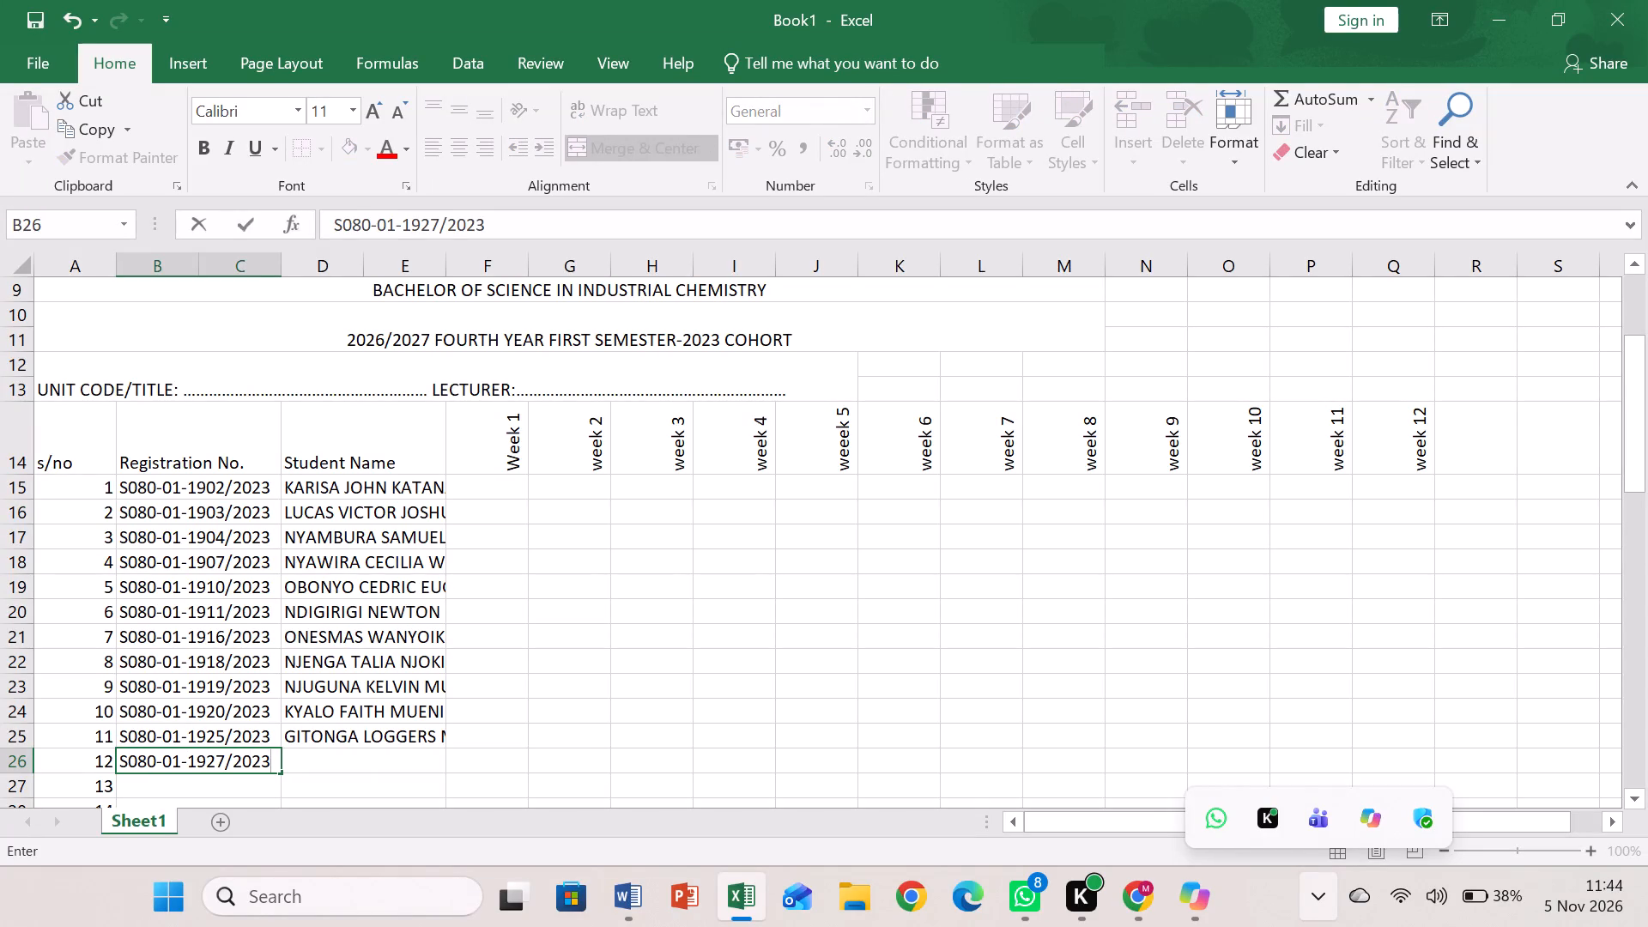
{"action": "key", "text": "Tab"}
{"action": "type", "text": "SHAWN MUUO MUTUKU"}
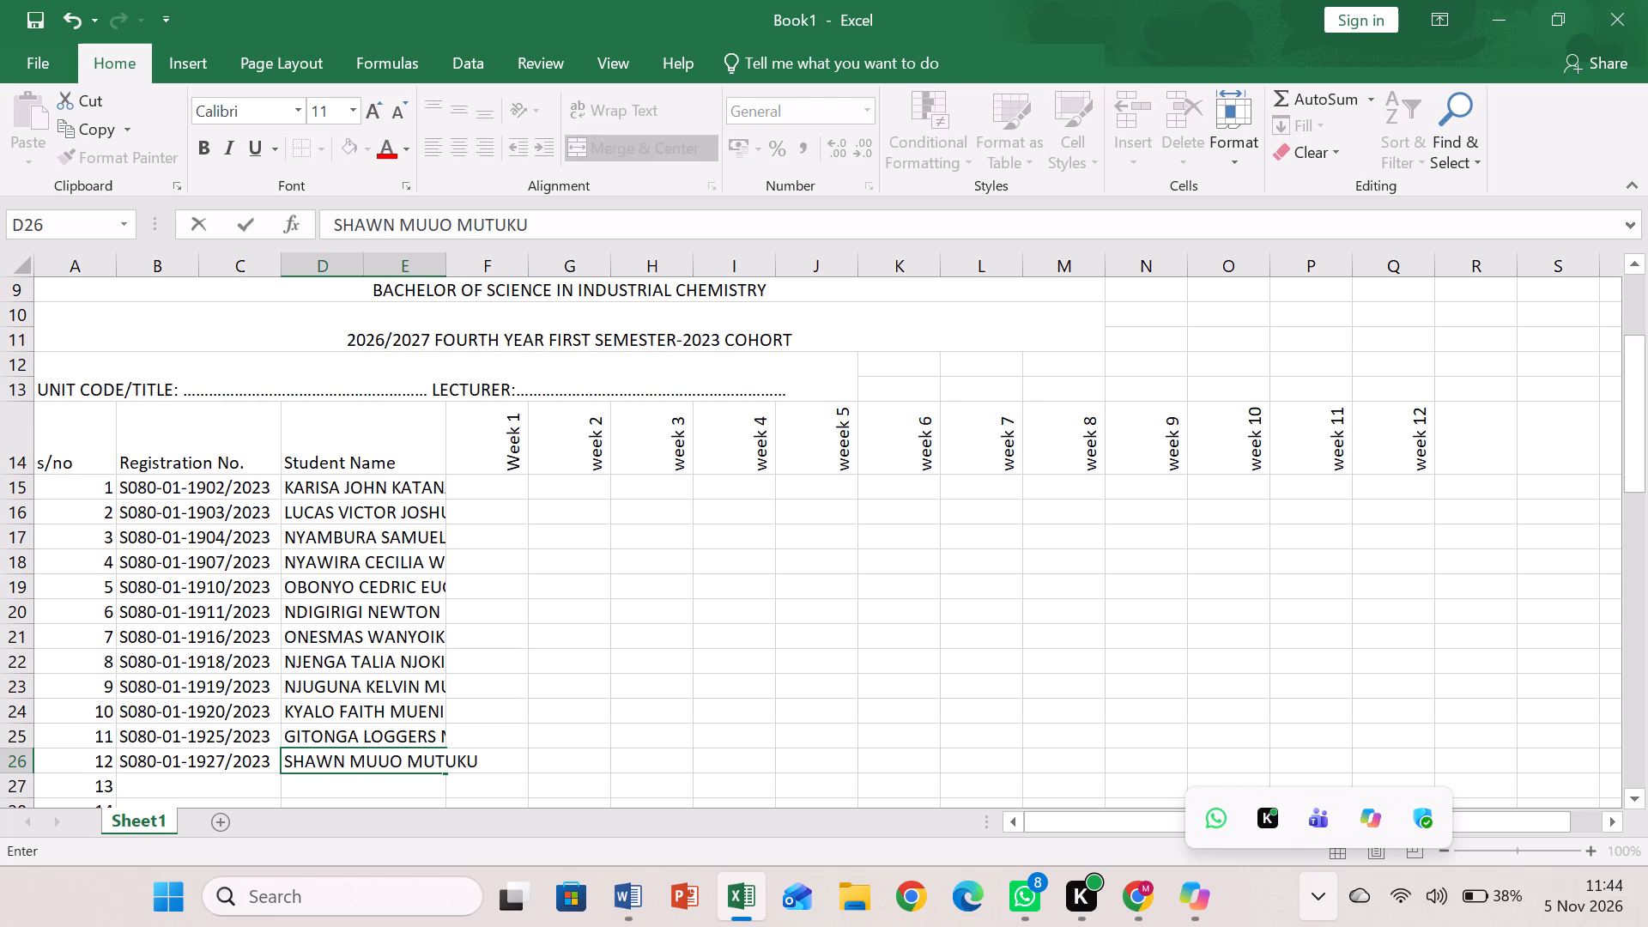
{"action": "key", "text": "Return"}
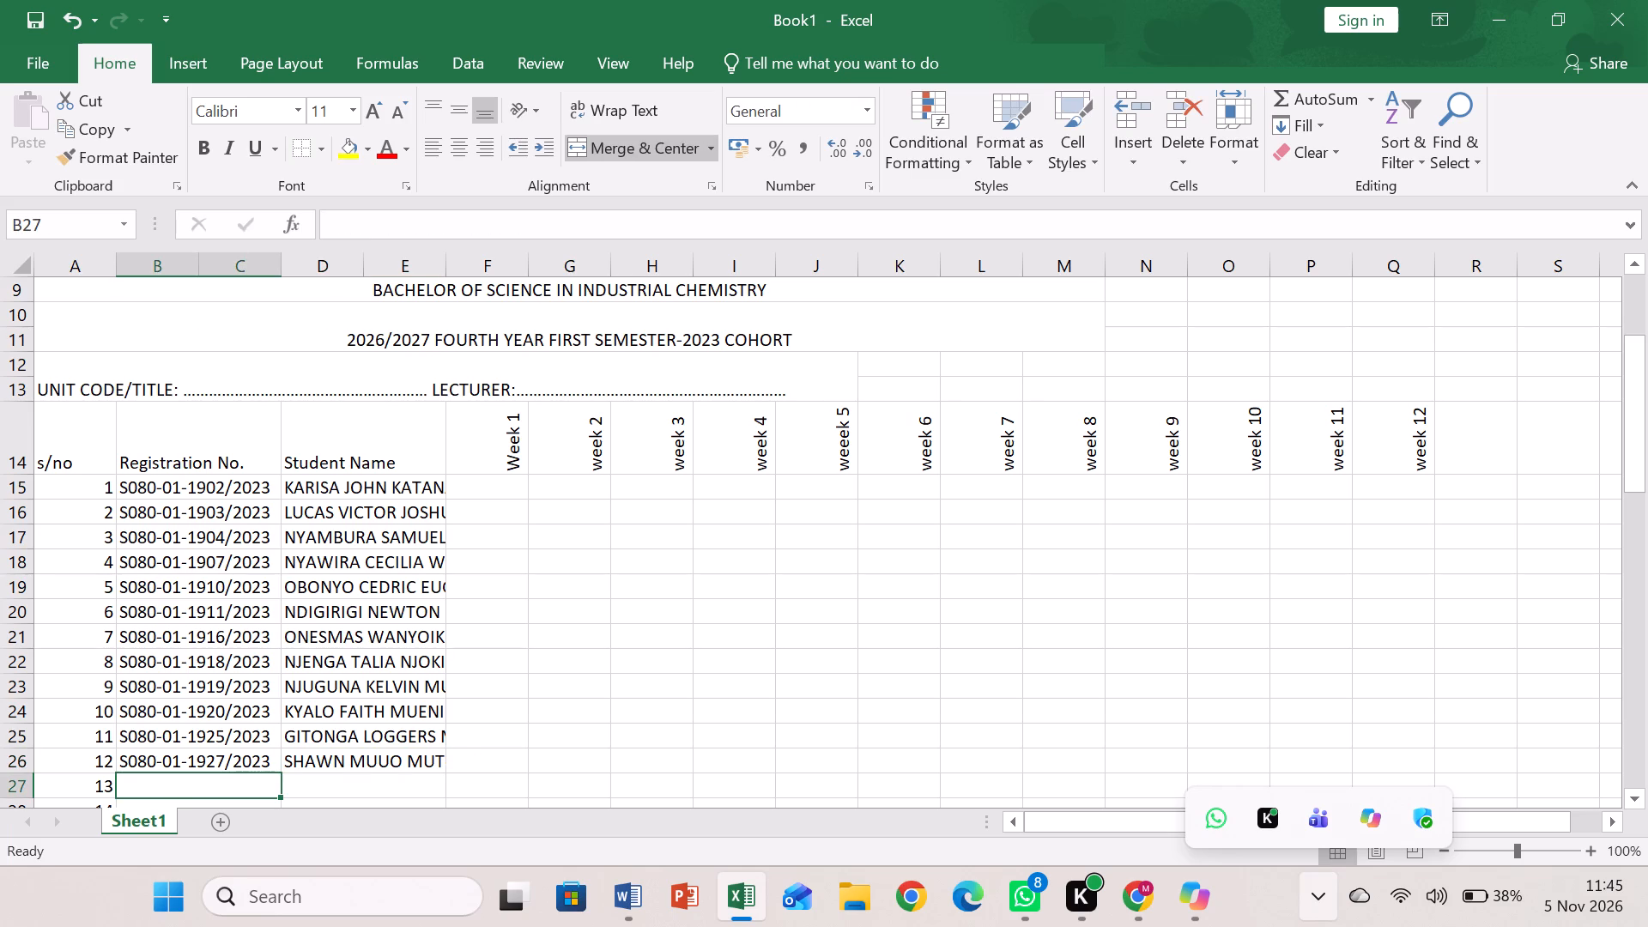
Fill row 27 with the thirteenth student's registration number in B27 and full name in D27.
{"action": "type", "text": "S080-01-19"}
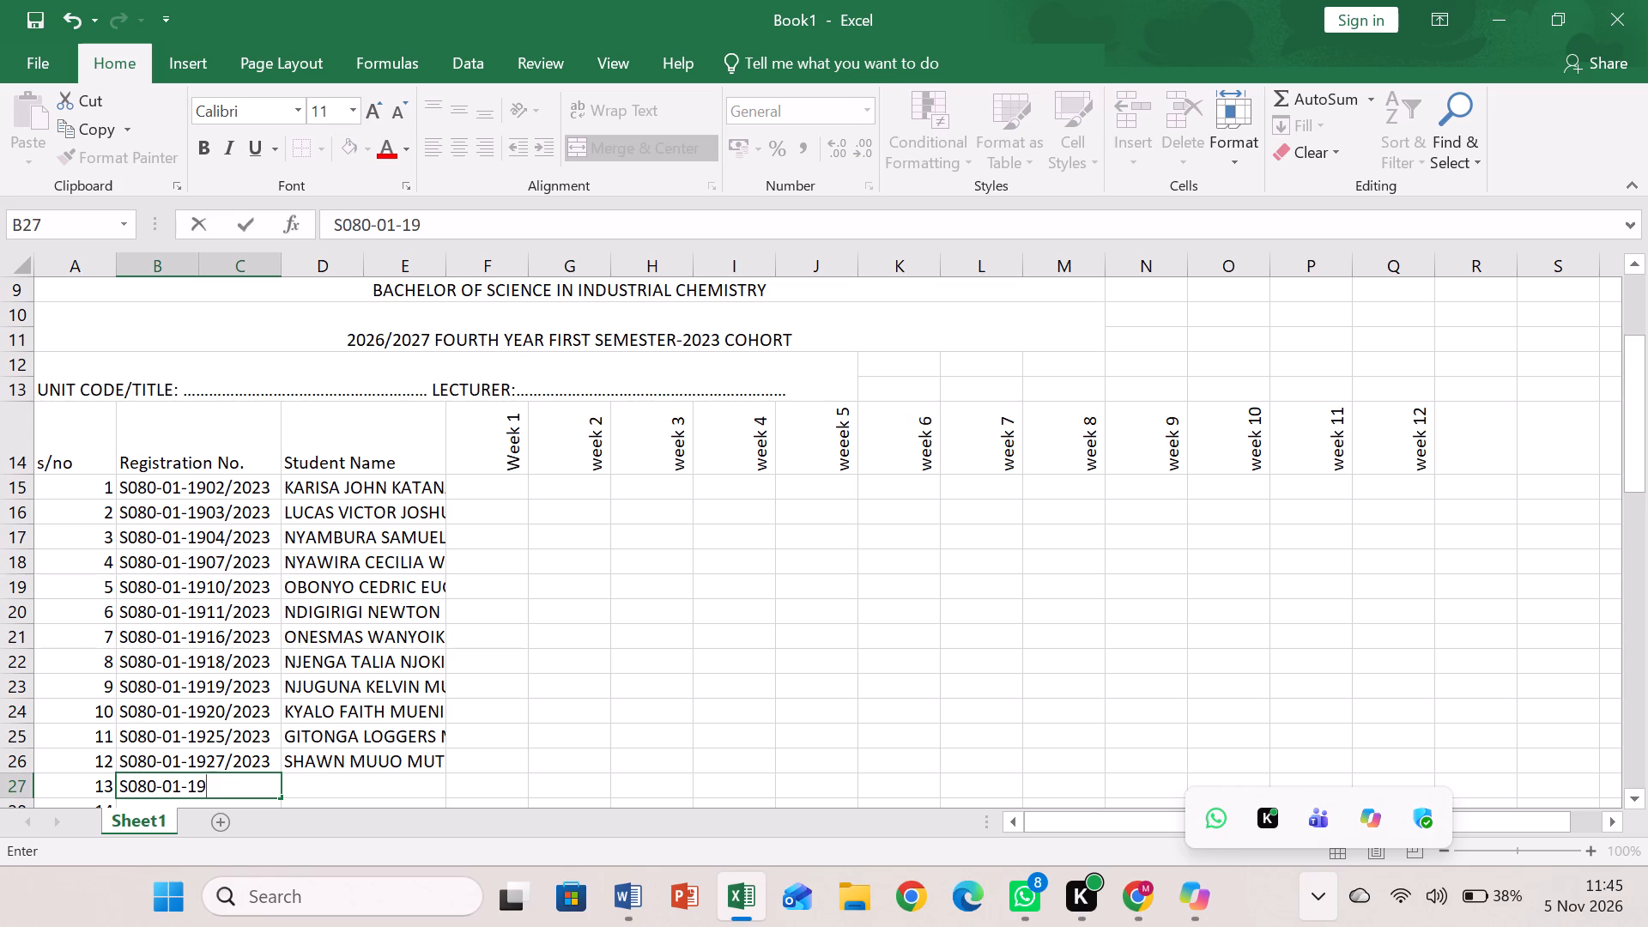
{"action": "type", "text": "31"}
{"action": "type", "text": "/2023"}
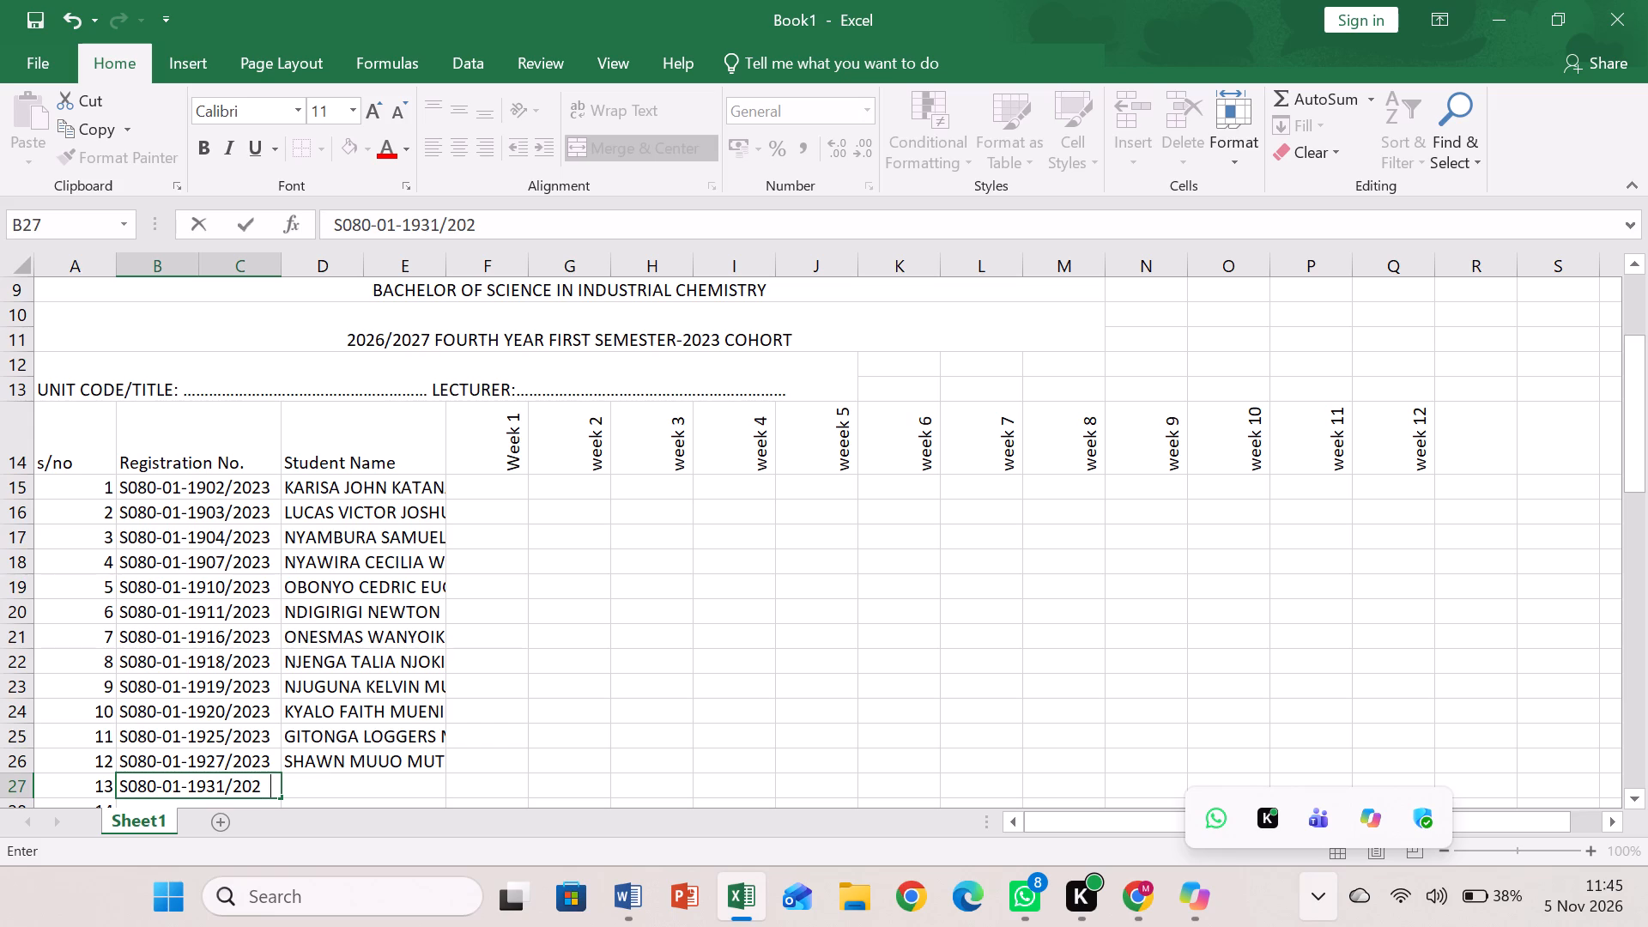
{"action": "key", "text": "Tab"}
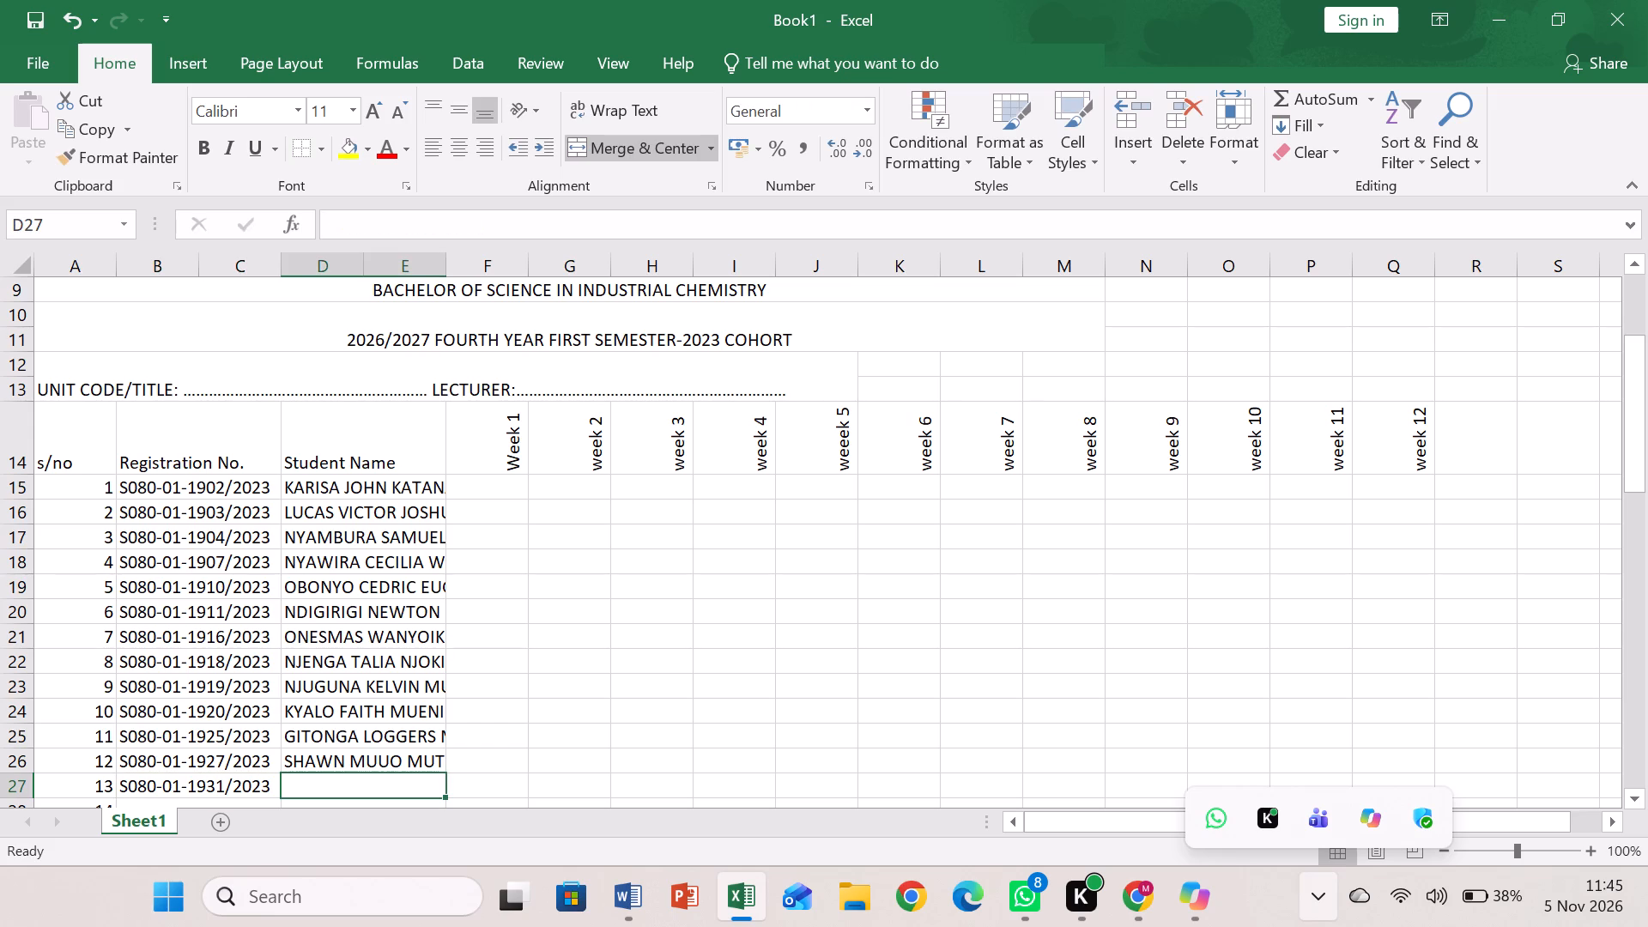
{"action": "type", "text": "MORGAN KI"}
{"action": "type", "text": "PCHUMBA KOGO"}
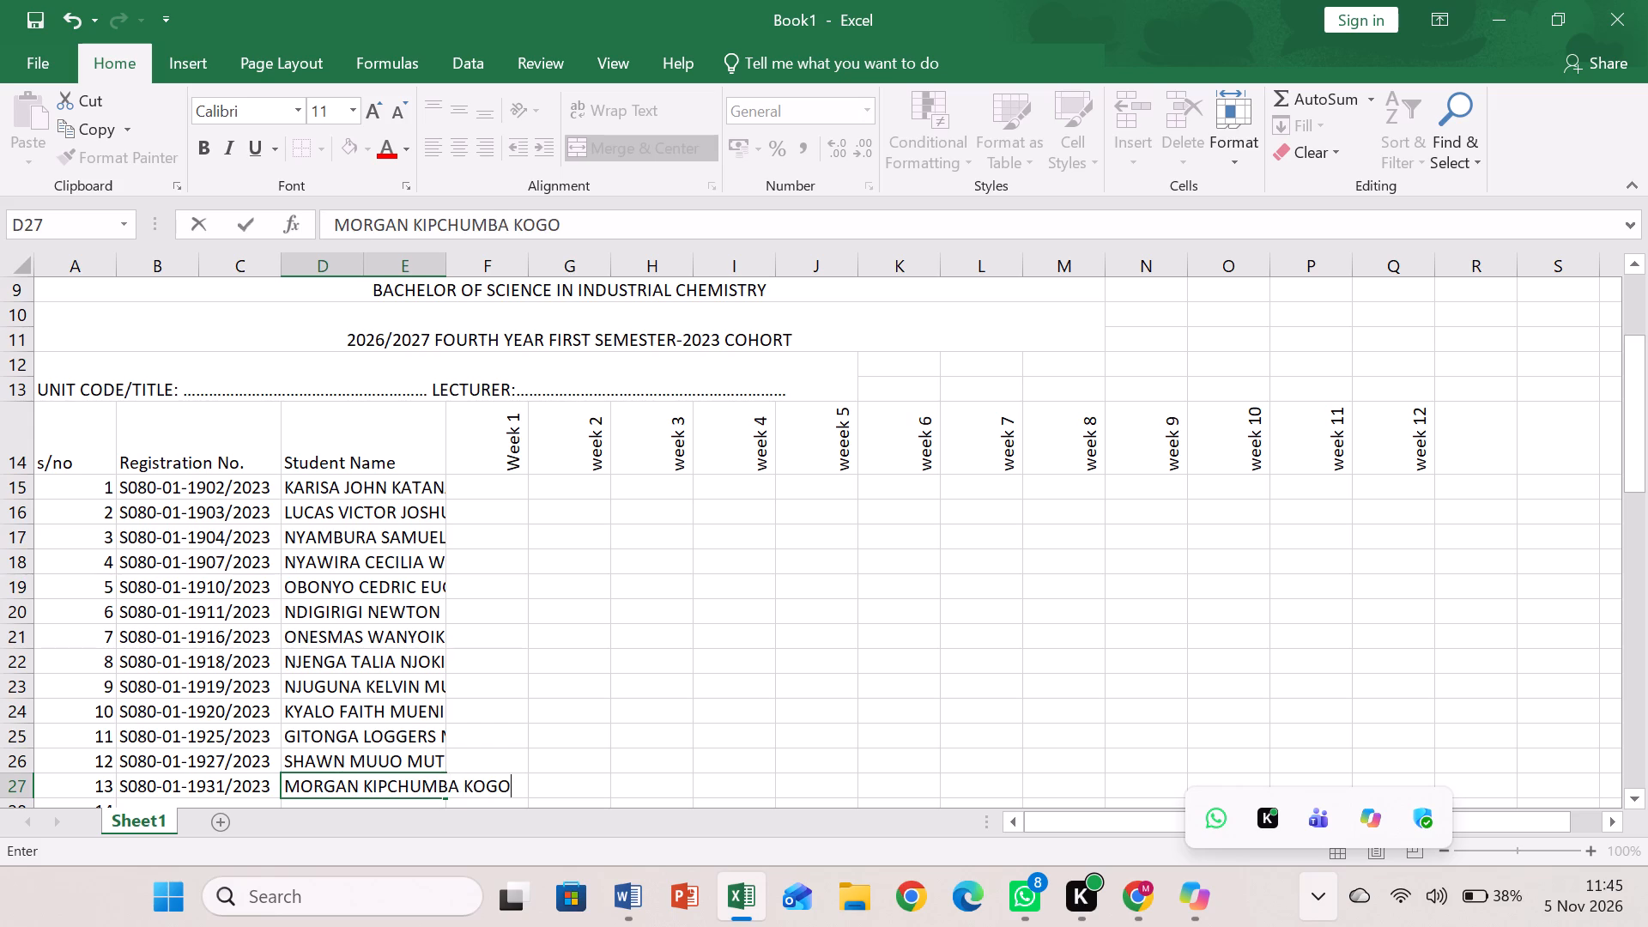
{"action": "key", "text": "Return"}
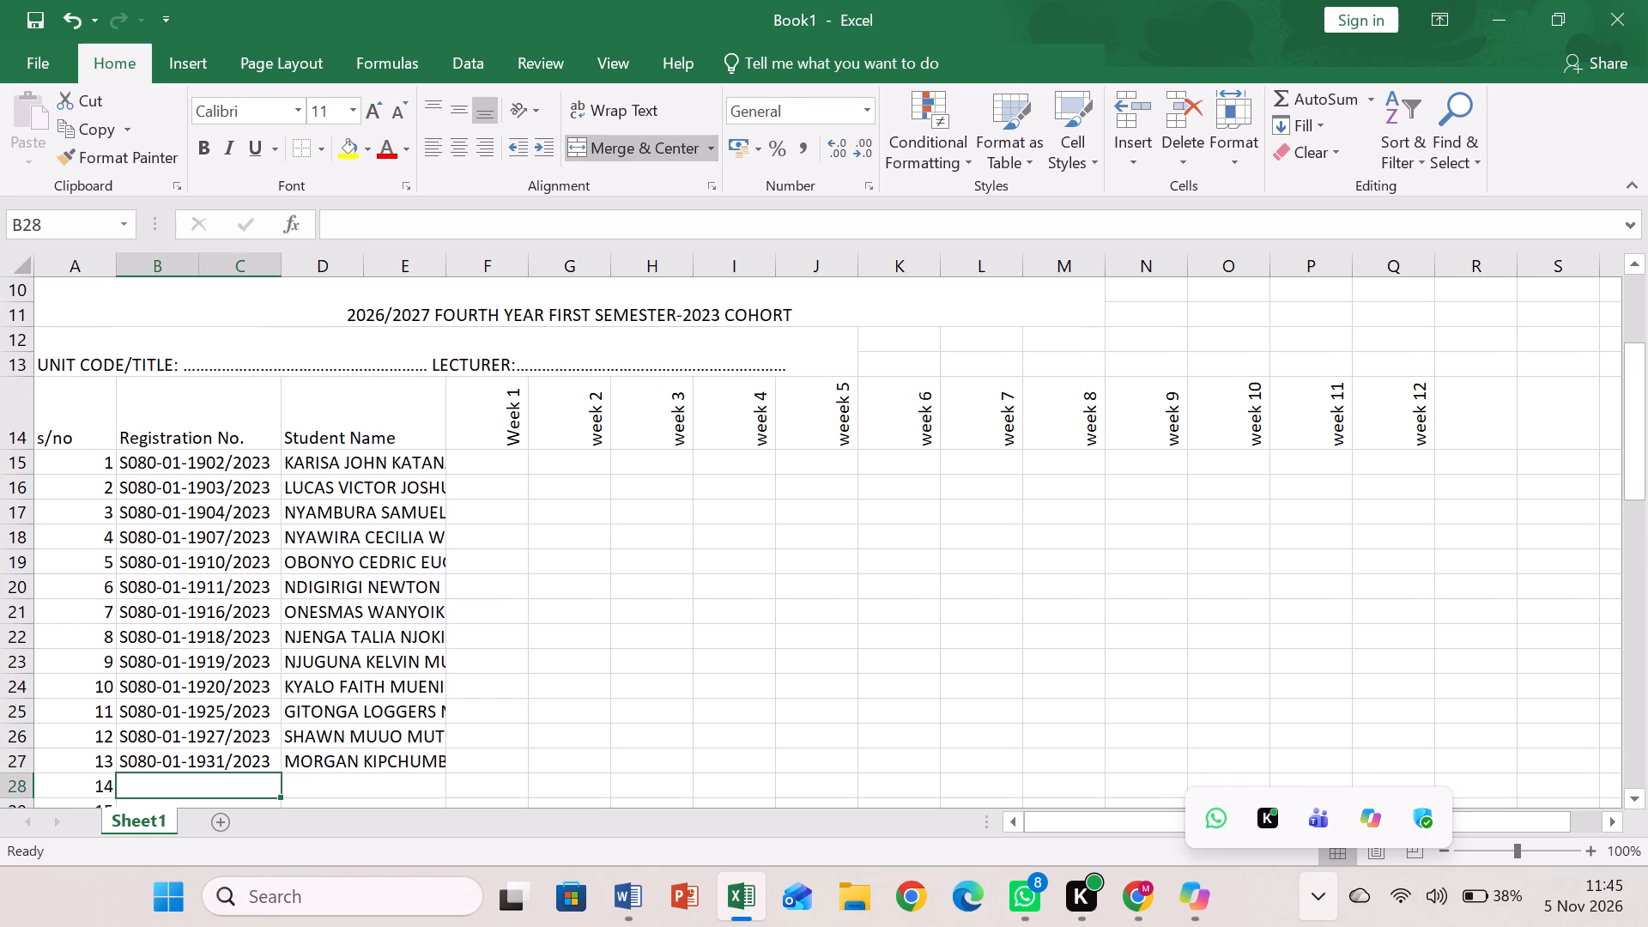
Fill row 28 with the fourteenth student's registration number in B28 and full name in D28.
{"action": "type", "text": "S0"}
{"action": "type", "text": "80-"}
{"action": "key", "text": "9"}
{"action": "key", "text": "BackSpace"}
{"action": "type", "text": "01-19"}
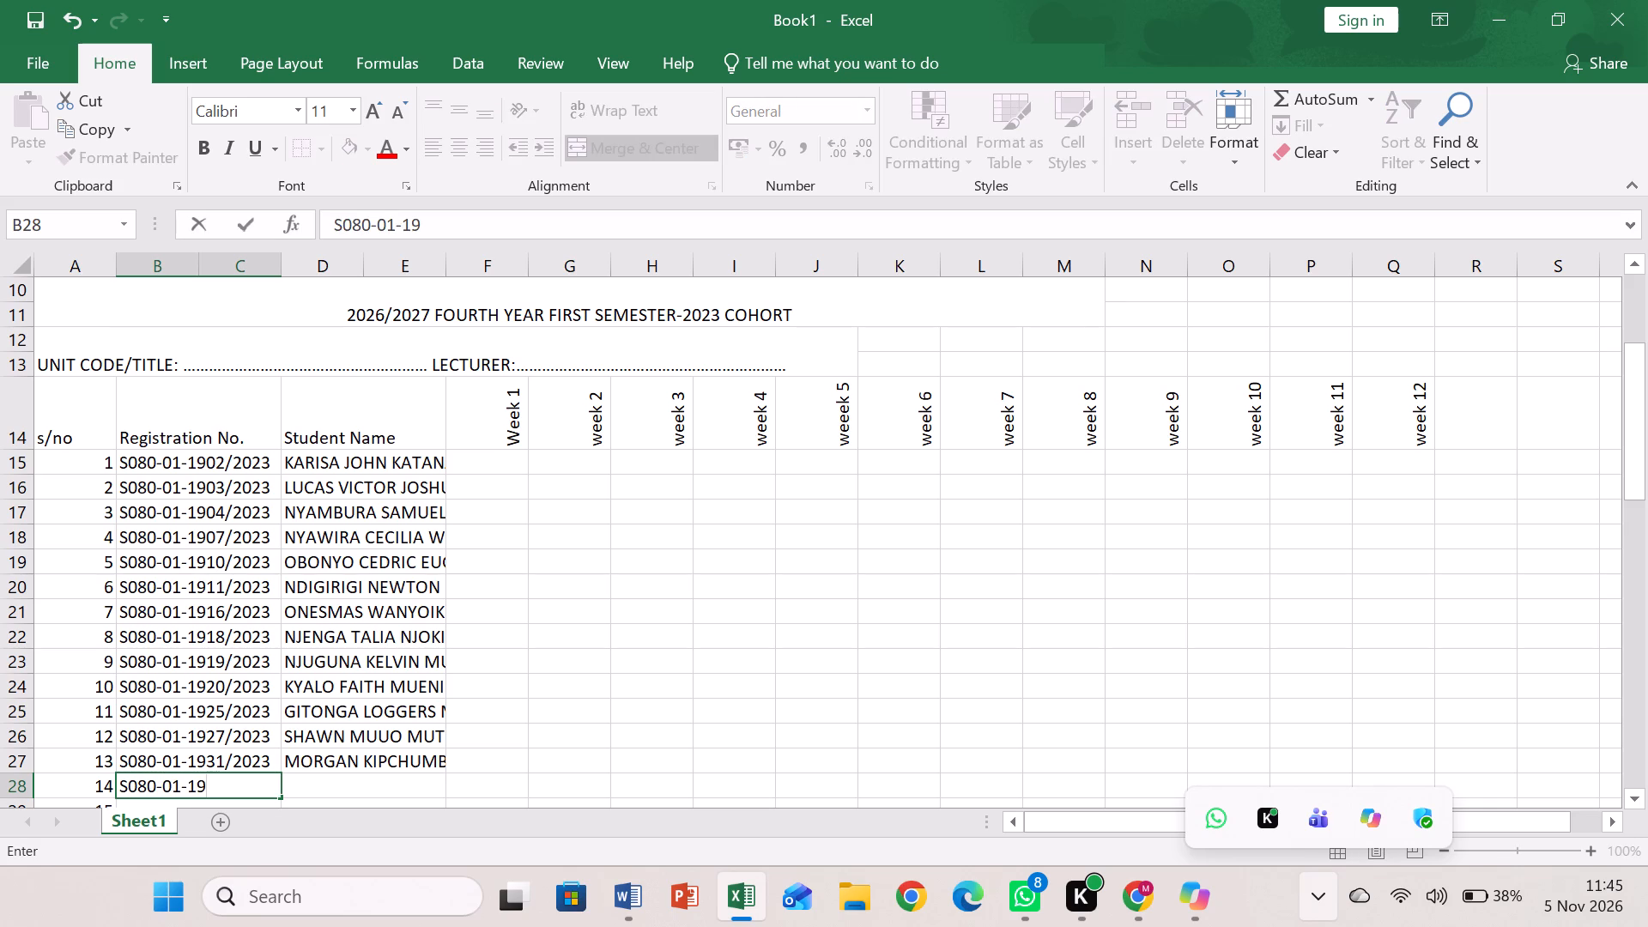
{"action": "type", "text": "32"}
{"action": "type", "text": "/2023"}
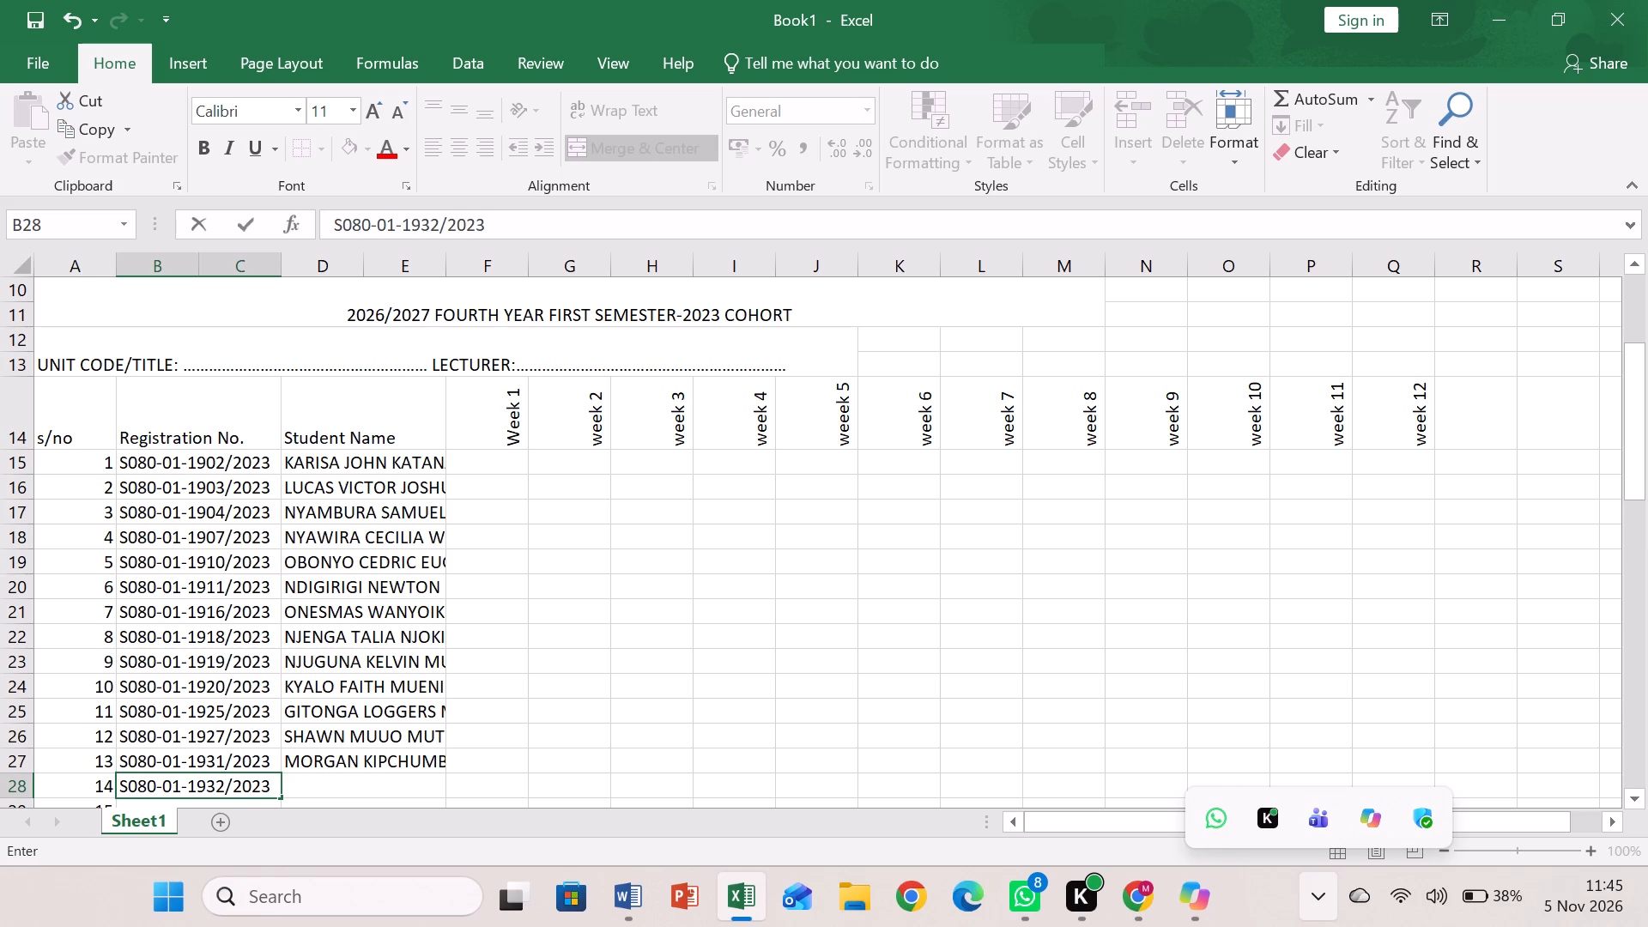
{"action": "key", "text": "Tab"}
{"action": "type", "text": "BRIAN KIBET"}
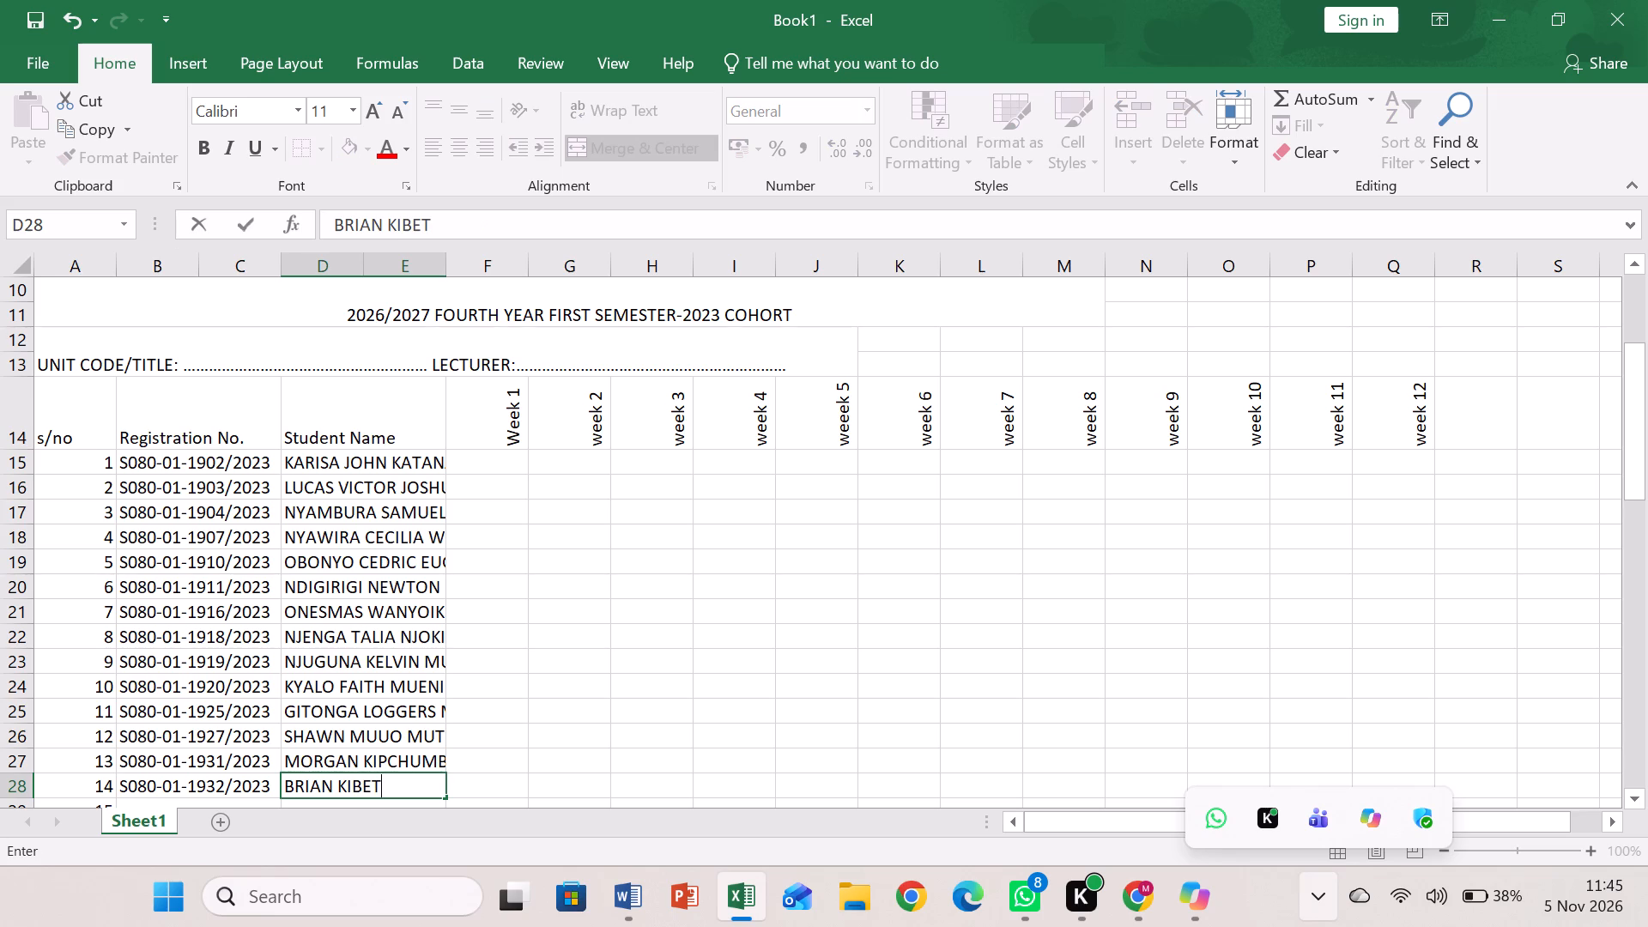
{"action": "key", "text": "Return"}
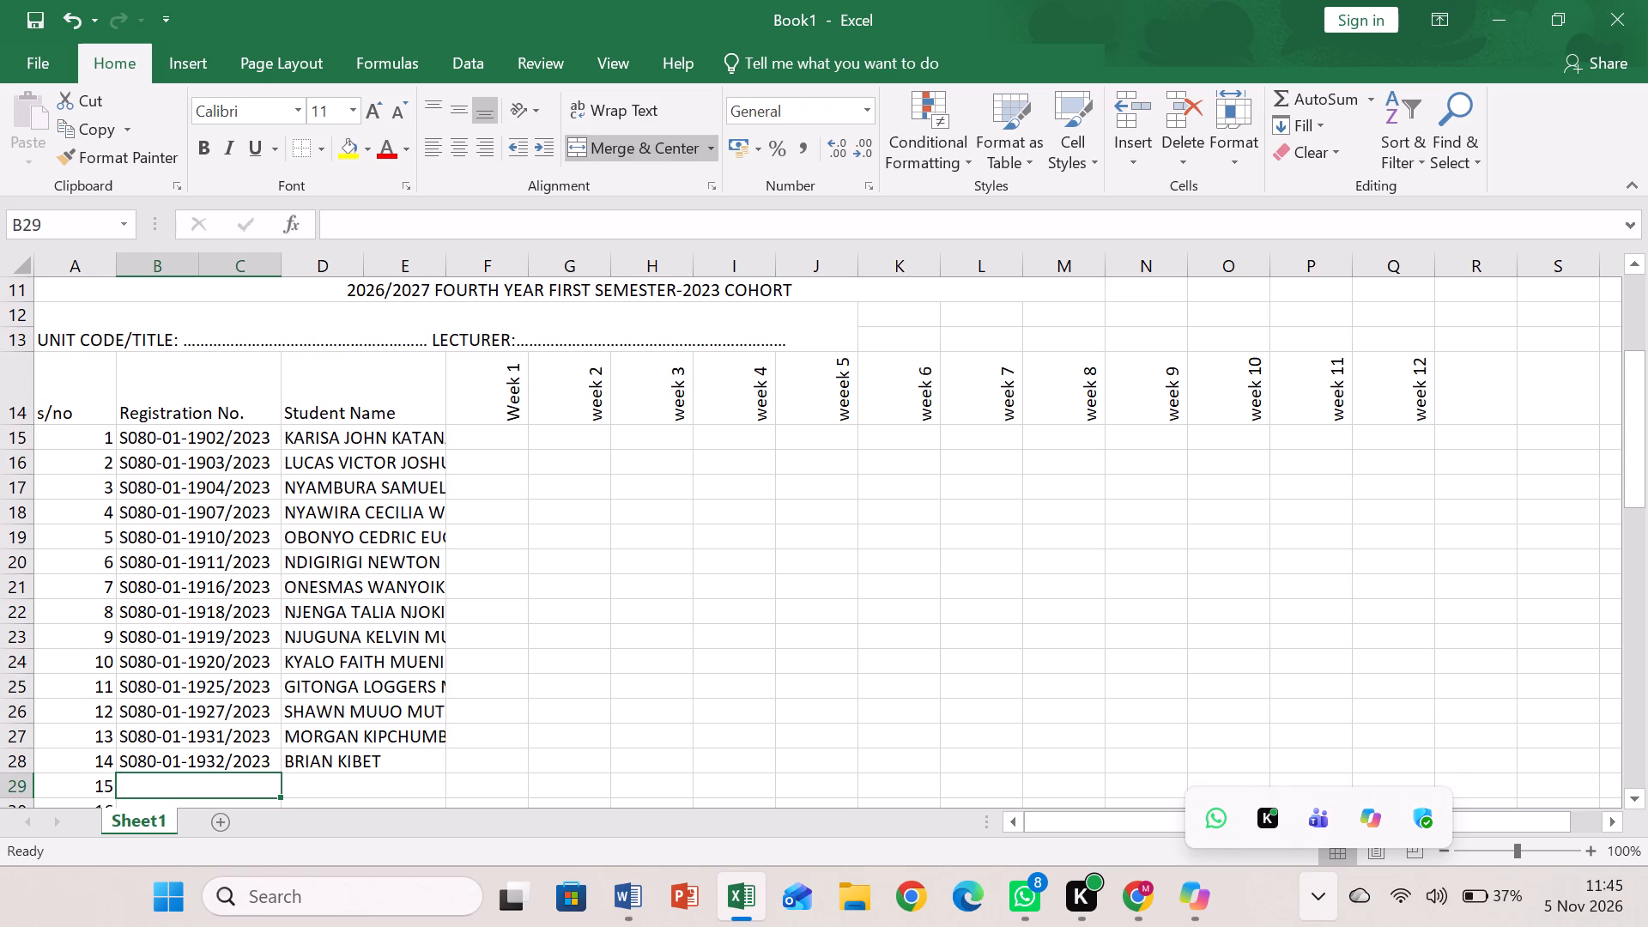
Fill row 29 with the fifteenth student's registration number in B29 and full name in D29.
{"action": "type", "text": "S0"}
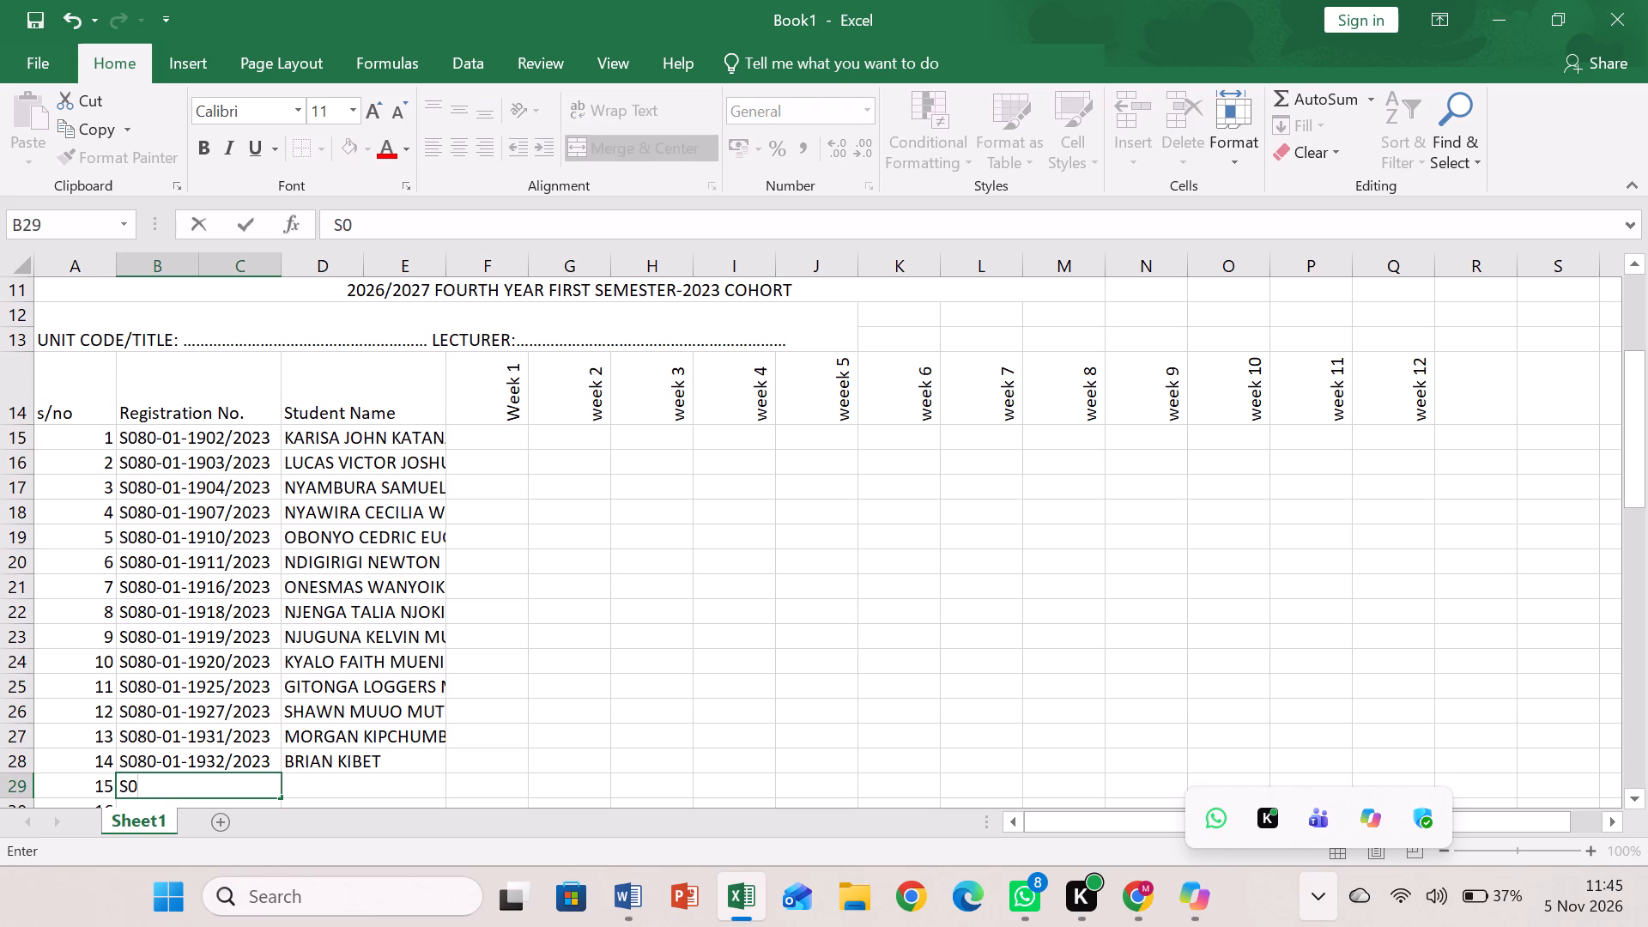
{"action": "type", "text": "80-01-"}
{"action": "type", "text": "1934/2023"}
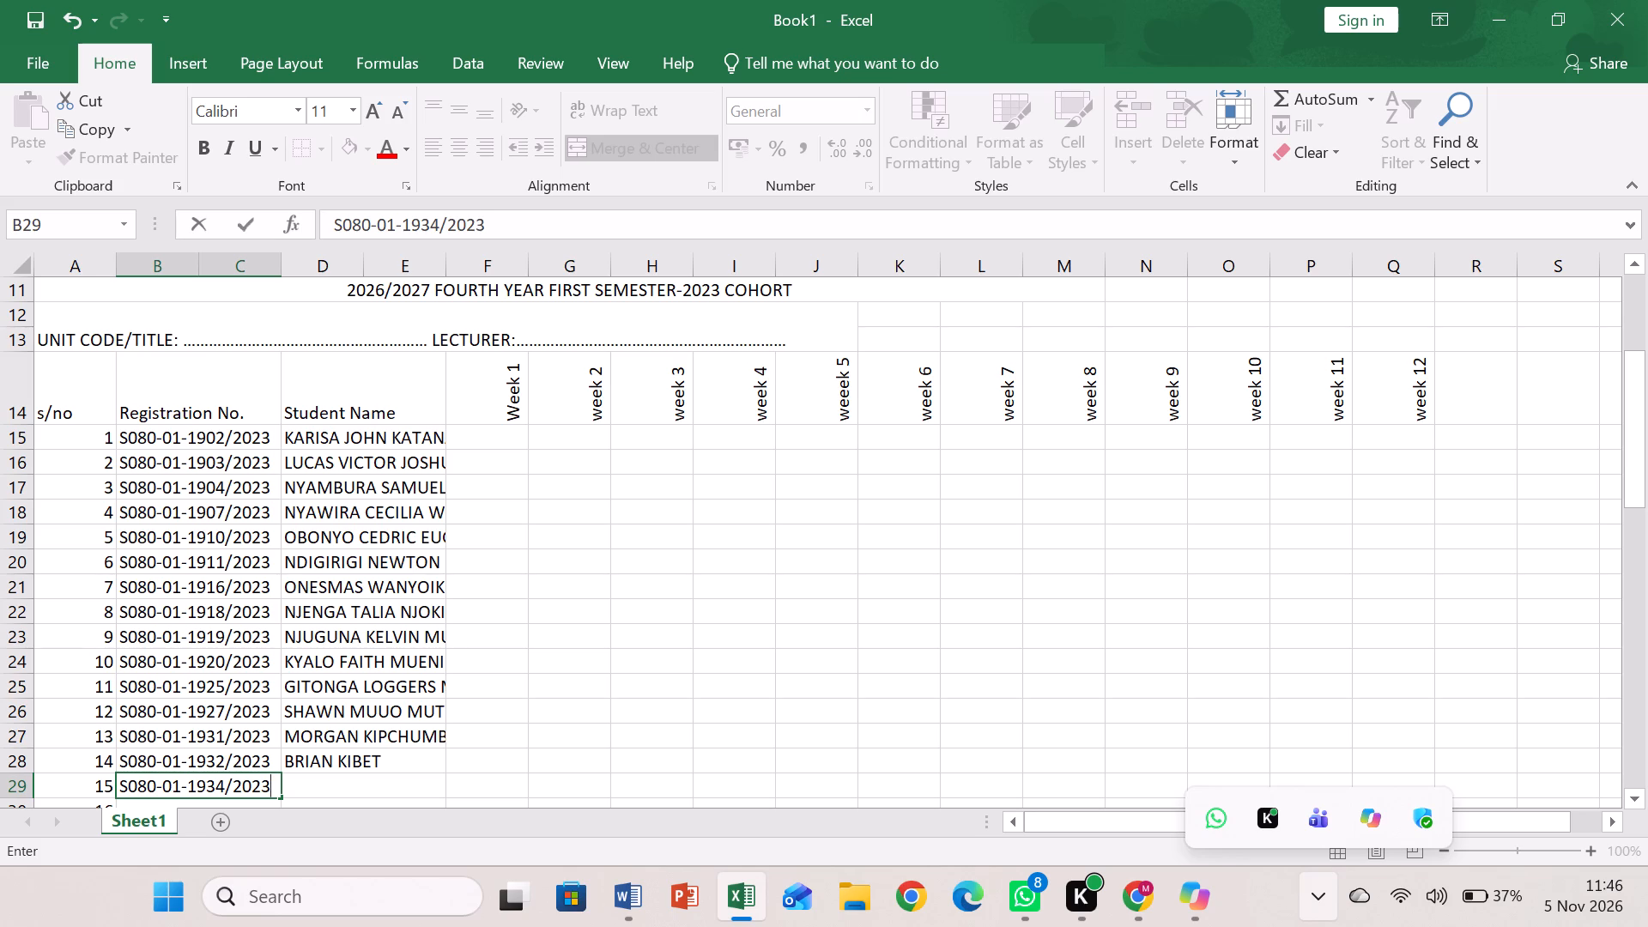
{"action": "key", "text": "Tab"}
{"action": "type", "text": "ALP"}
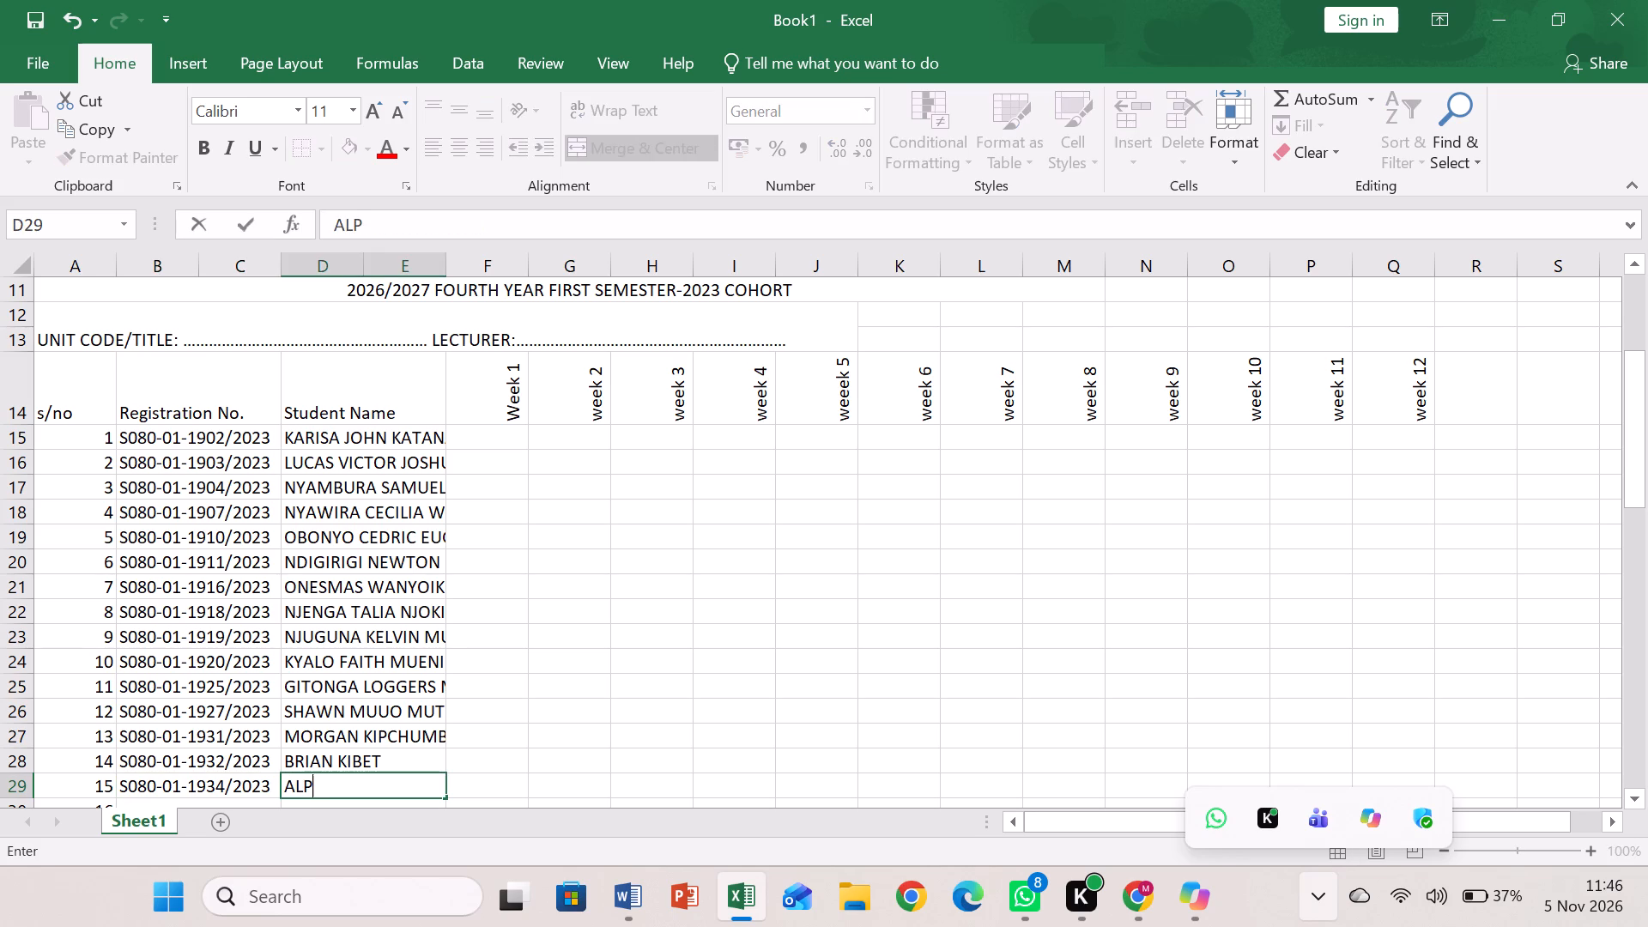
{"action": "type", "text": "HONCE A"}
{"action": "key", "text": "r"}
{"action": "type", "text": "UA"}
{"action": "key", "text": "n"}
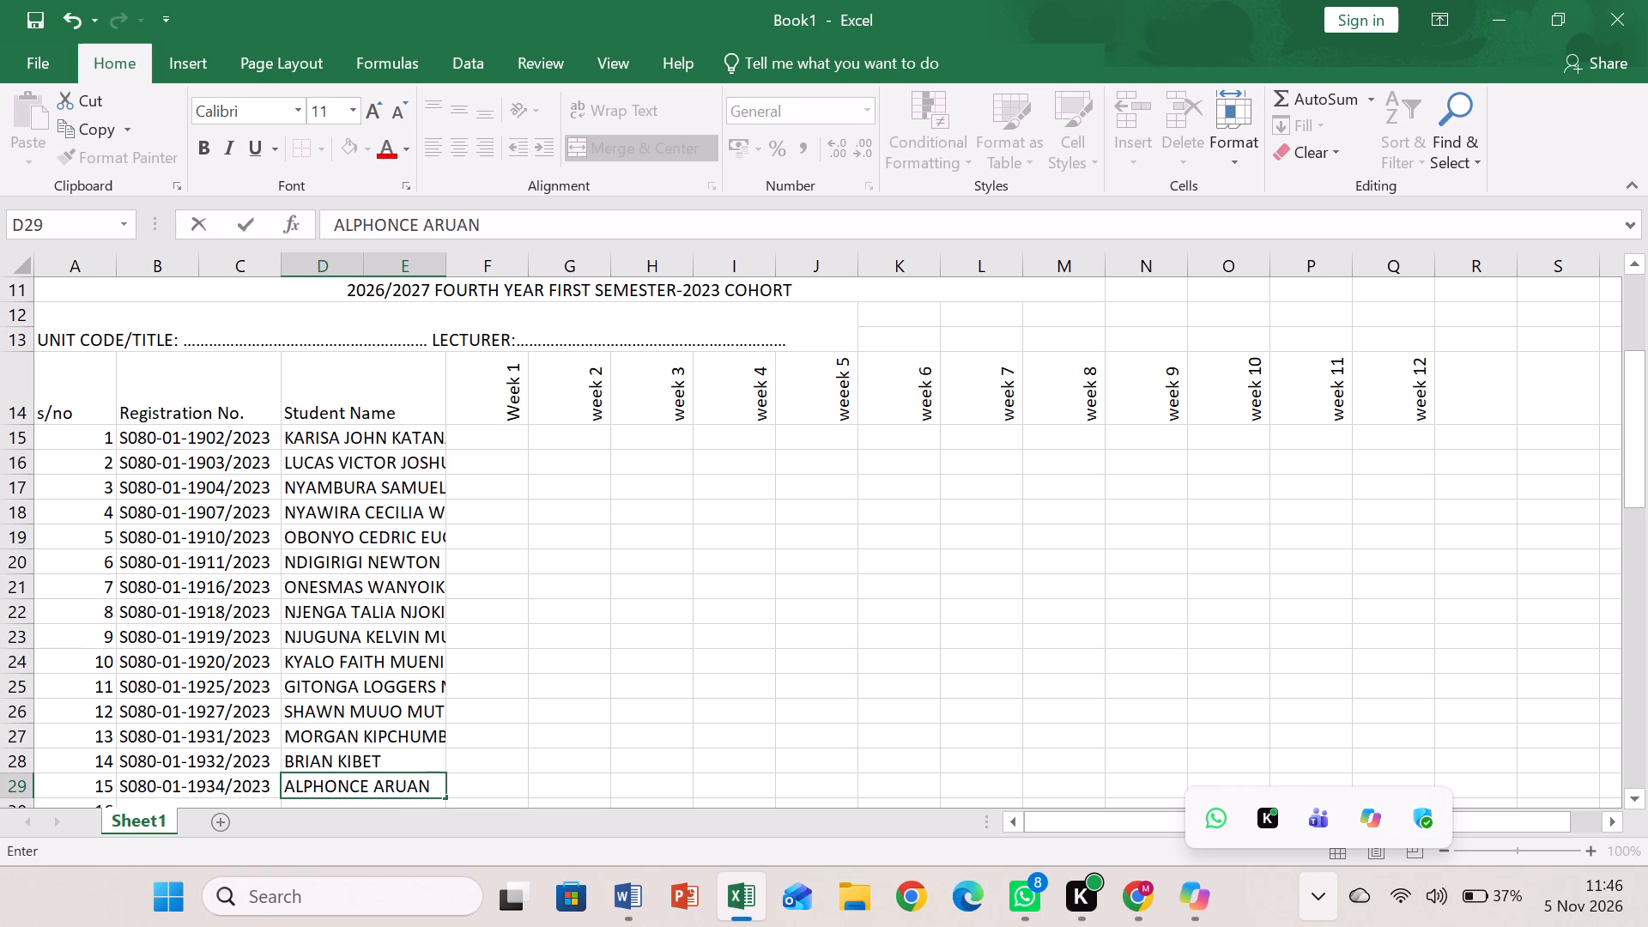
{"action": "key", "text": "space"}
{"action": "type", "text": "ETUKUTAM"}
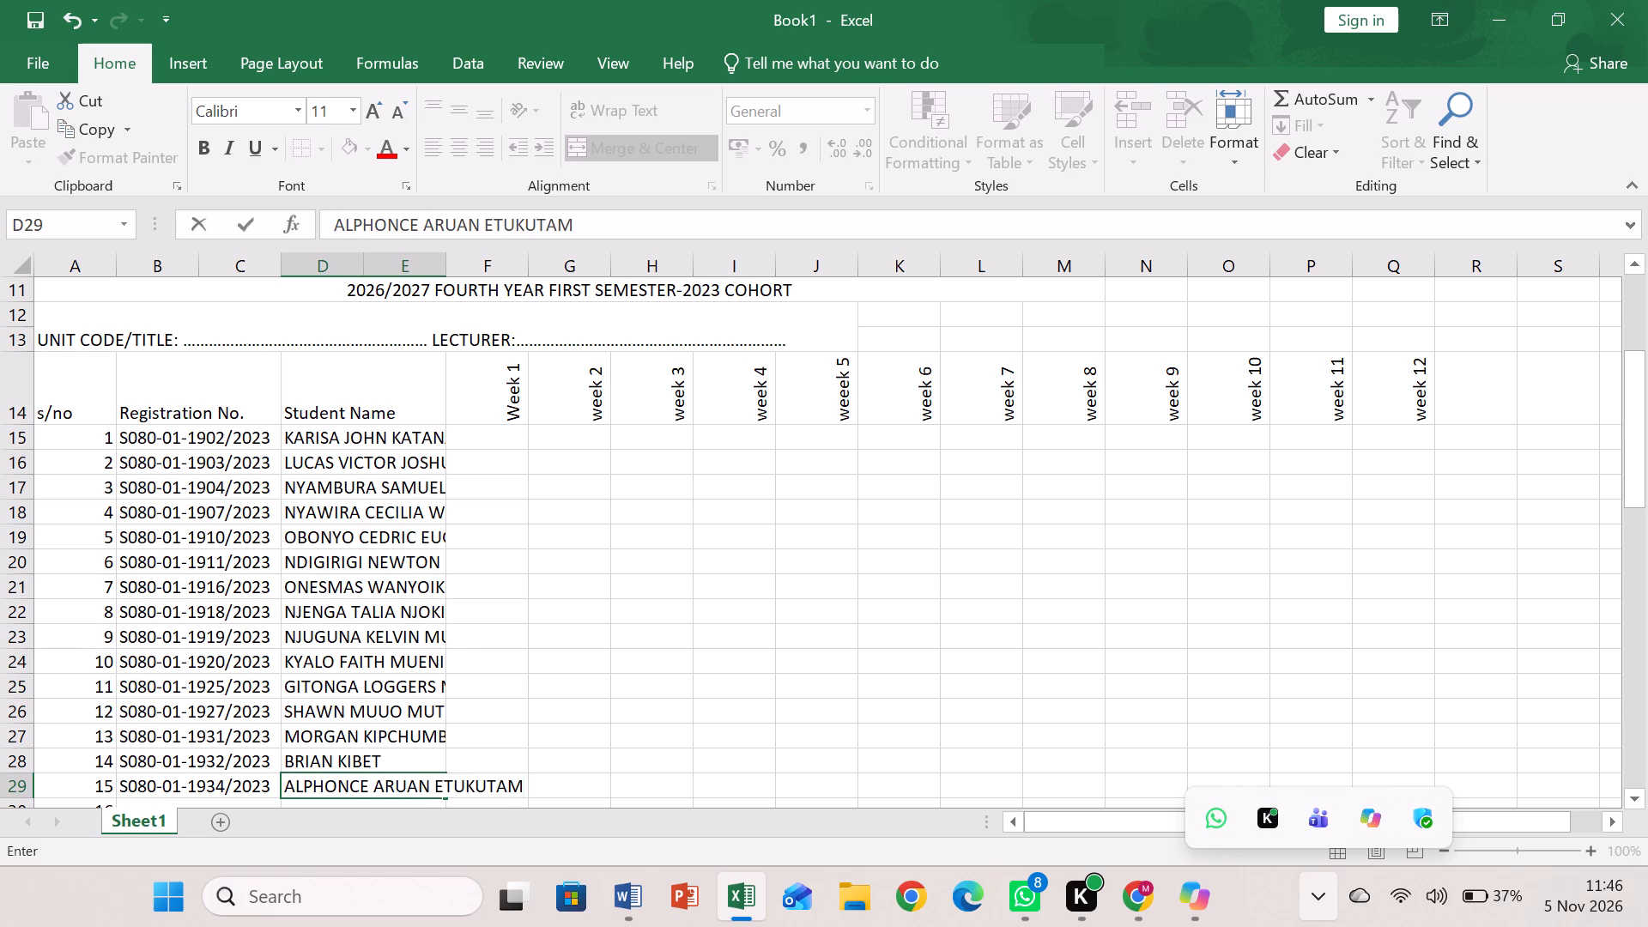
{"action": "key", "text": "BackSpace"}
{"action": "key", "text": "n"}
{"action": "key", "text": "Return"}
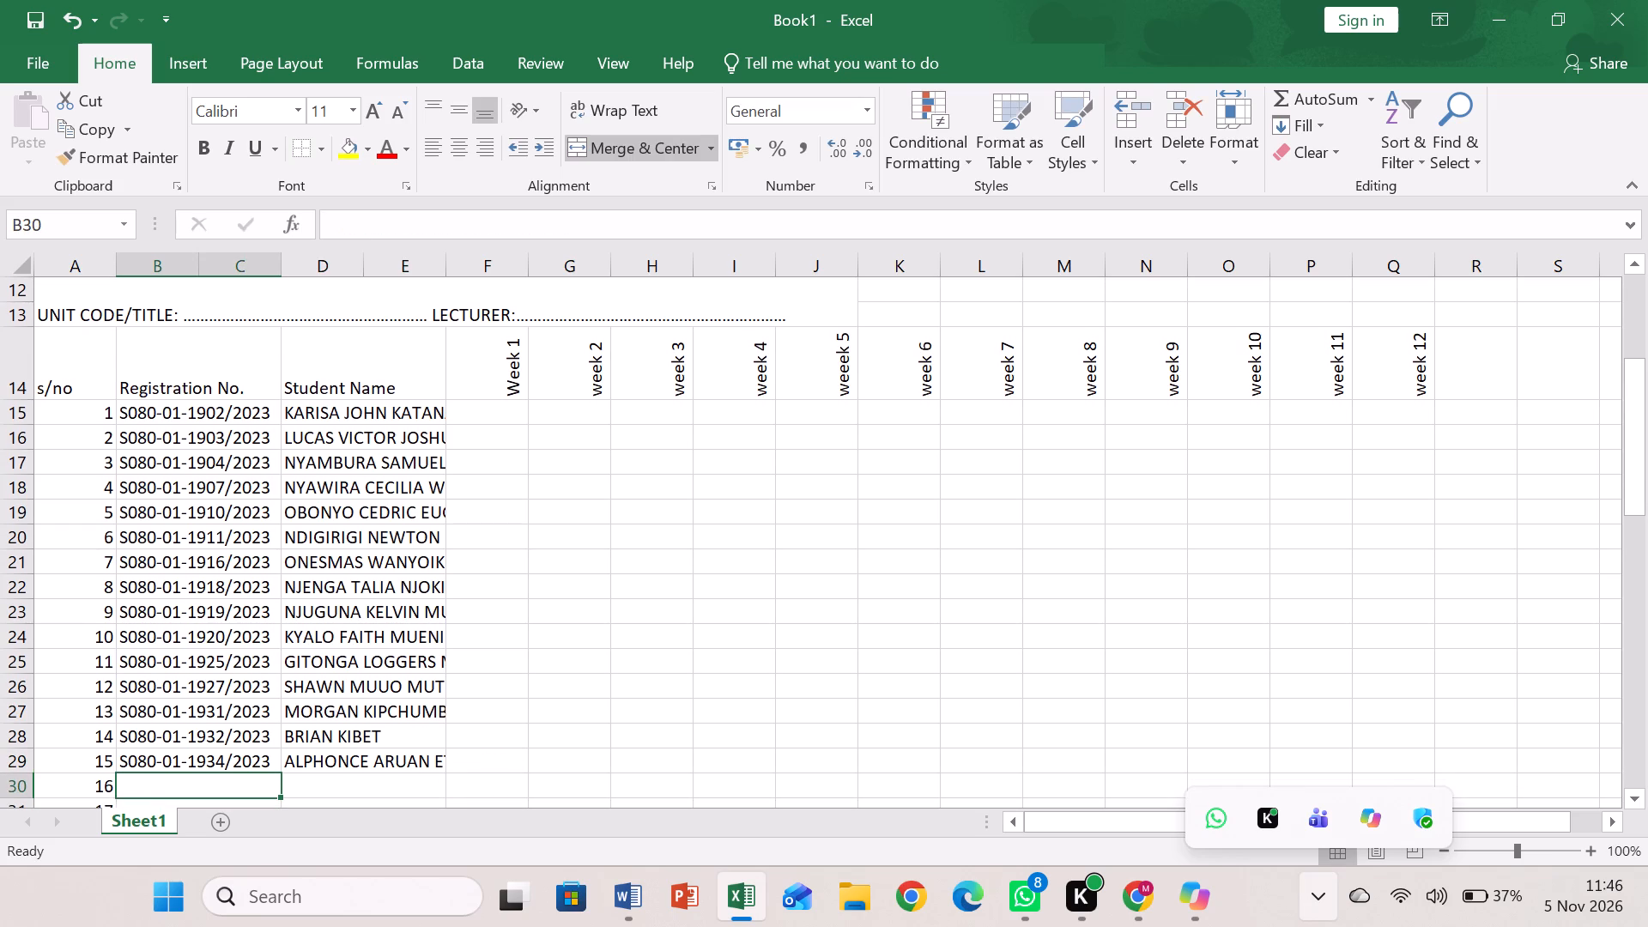
Fill row 30 with the sixteenth student's registration number in B30 and full name in D30.
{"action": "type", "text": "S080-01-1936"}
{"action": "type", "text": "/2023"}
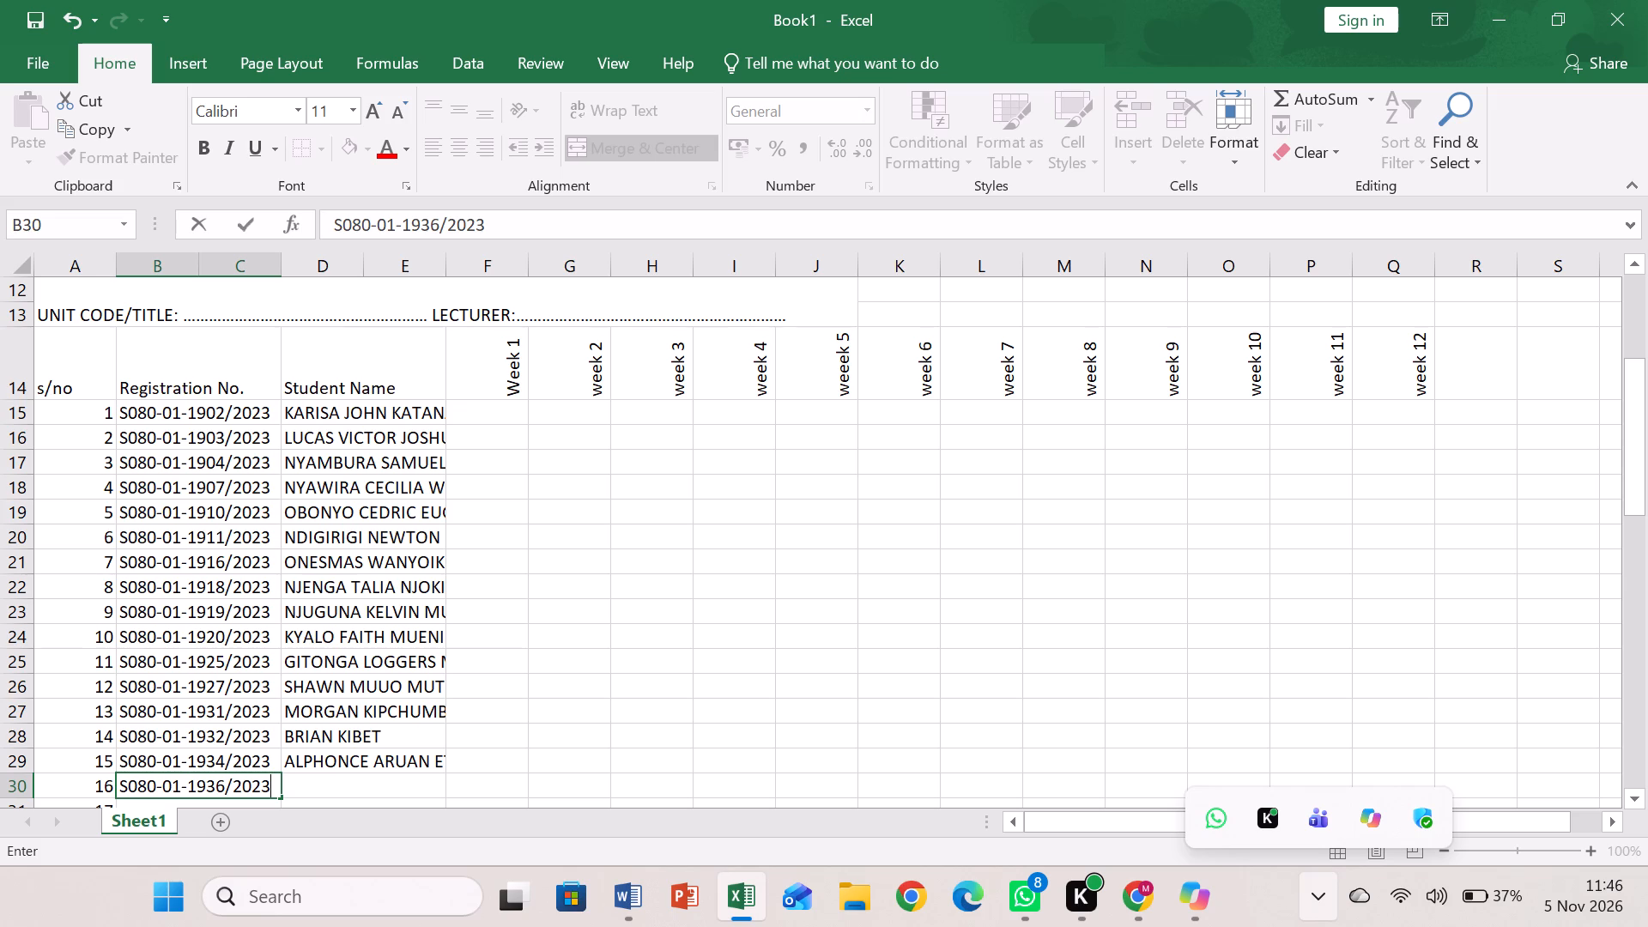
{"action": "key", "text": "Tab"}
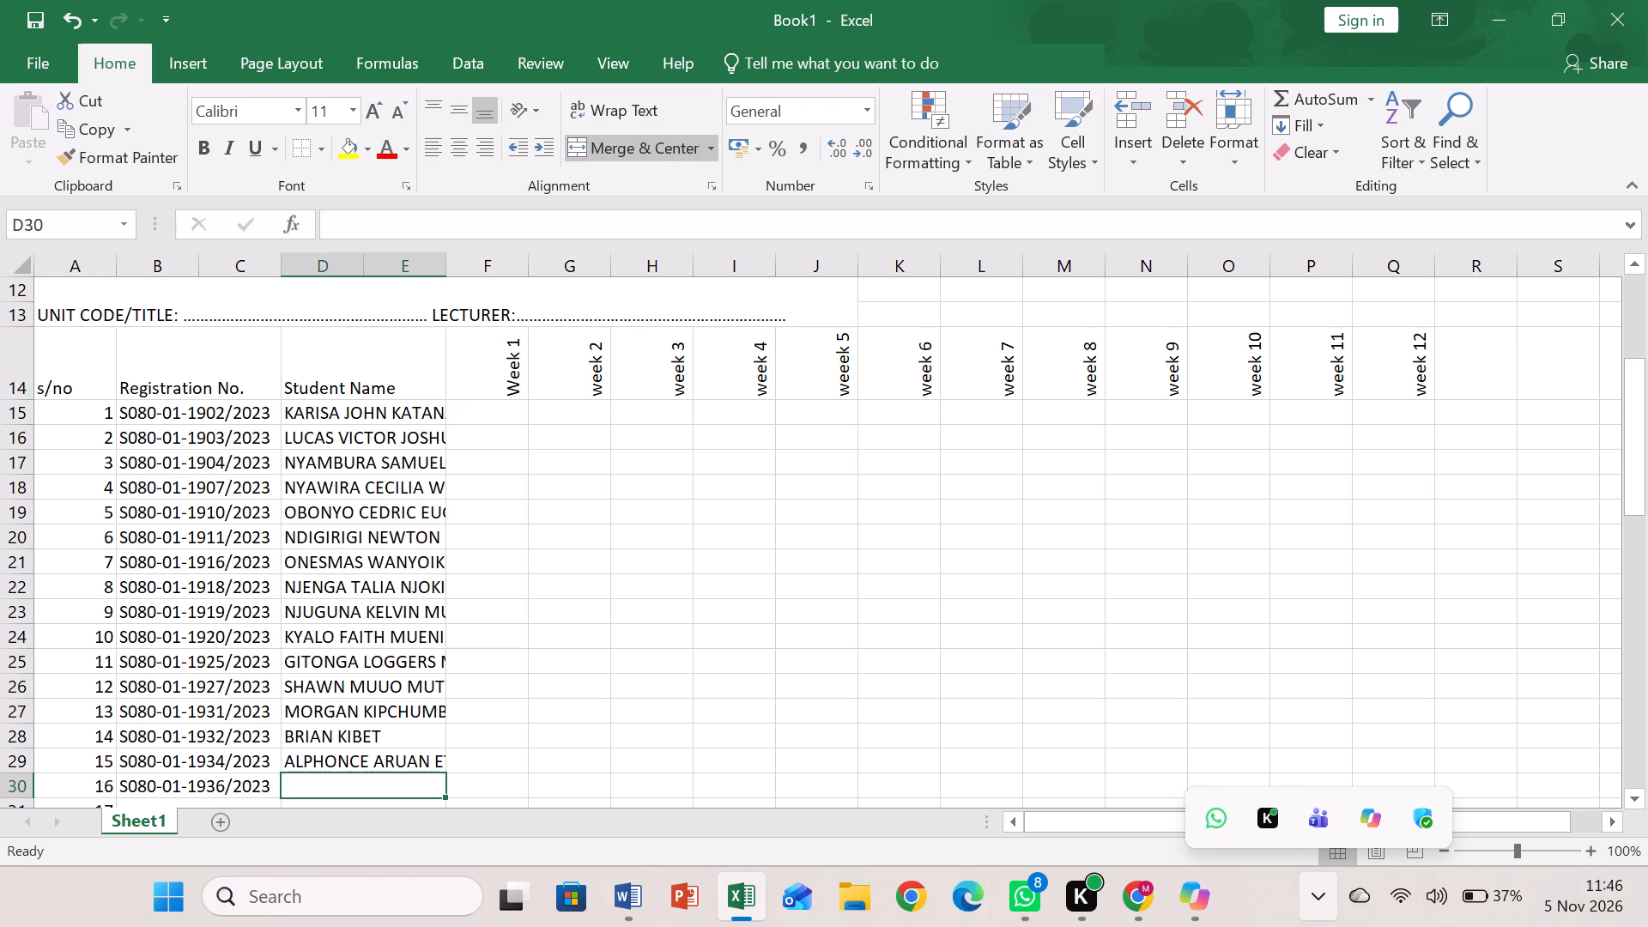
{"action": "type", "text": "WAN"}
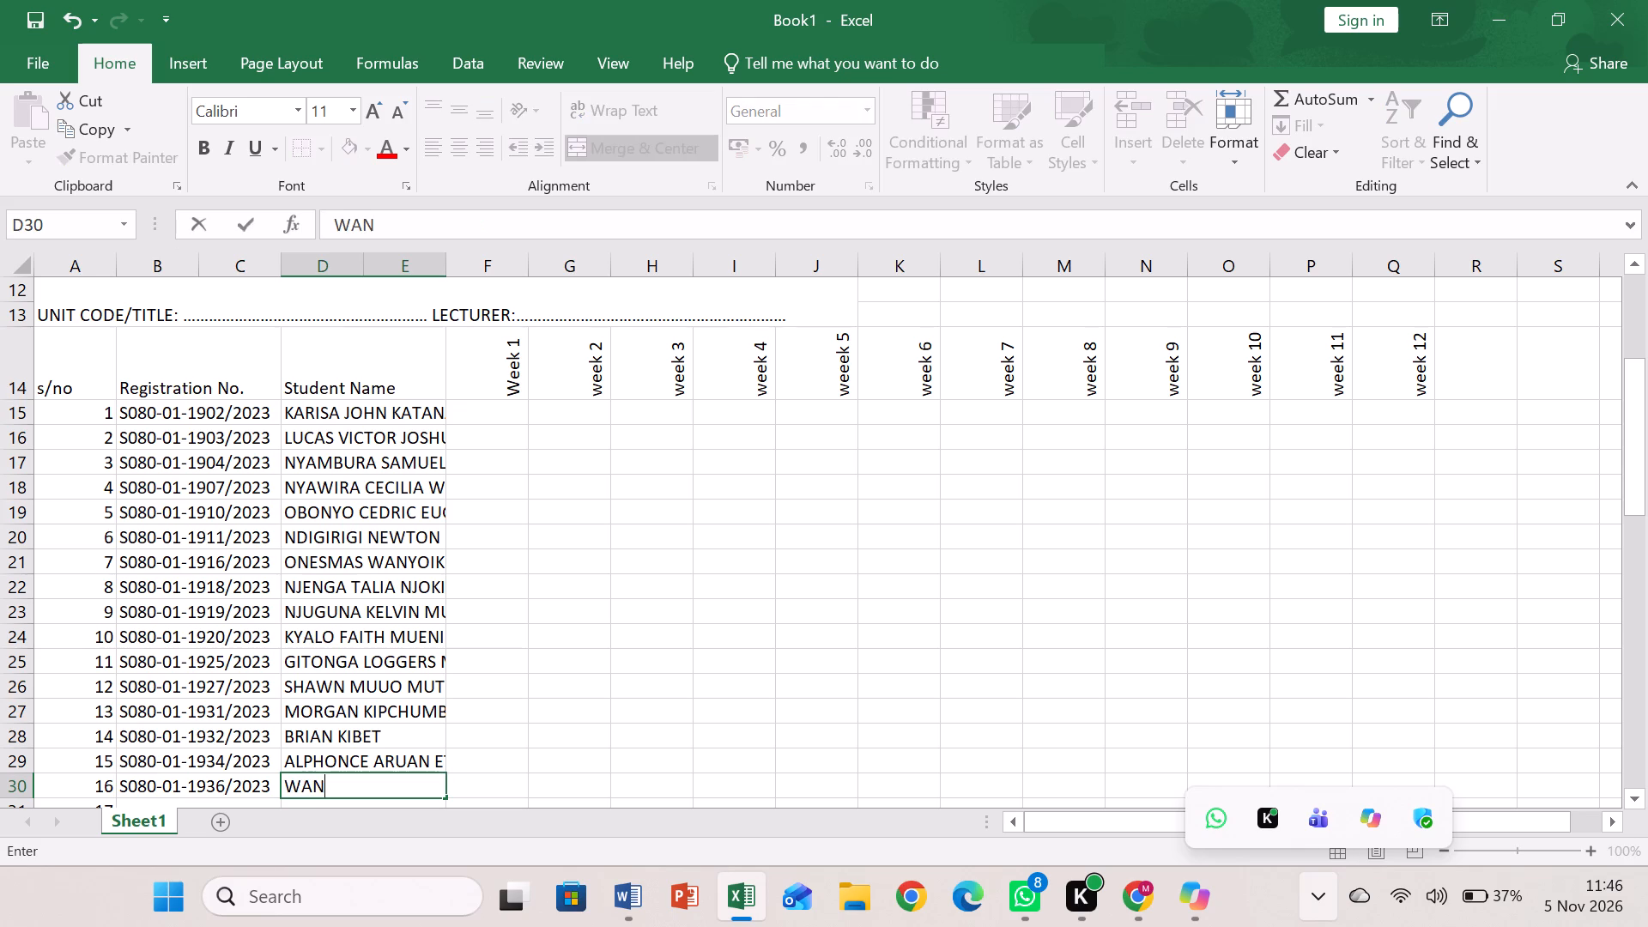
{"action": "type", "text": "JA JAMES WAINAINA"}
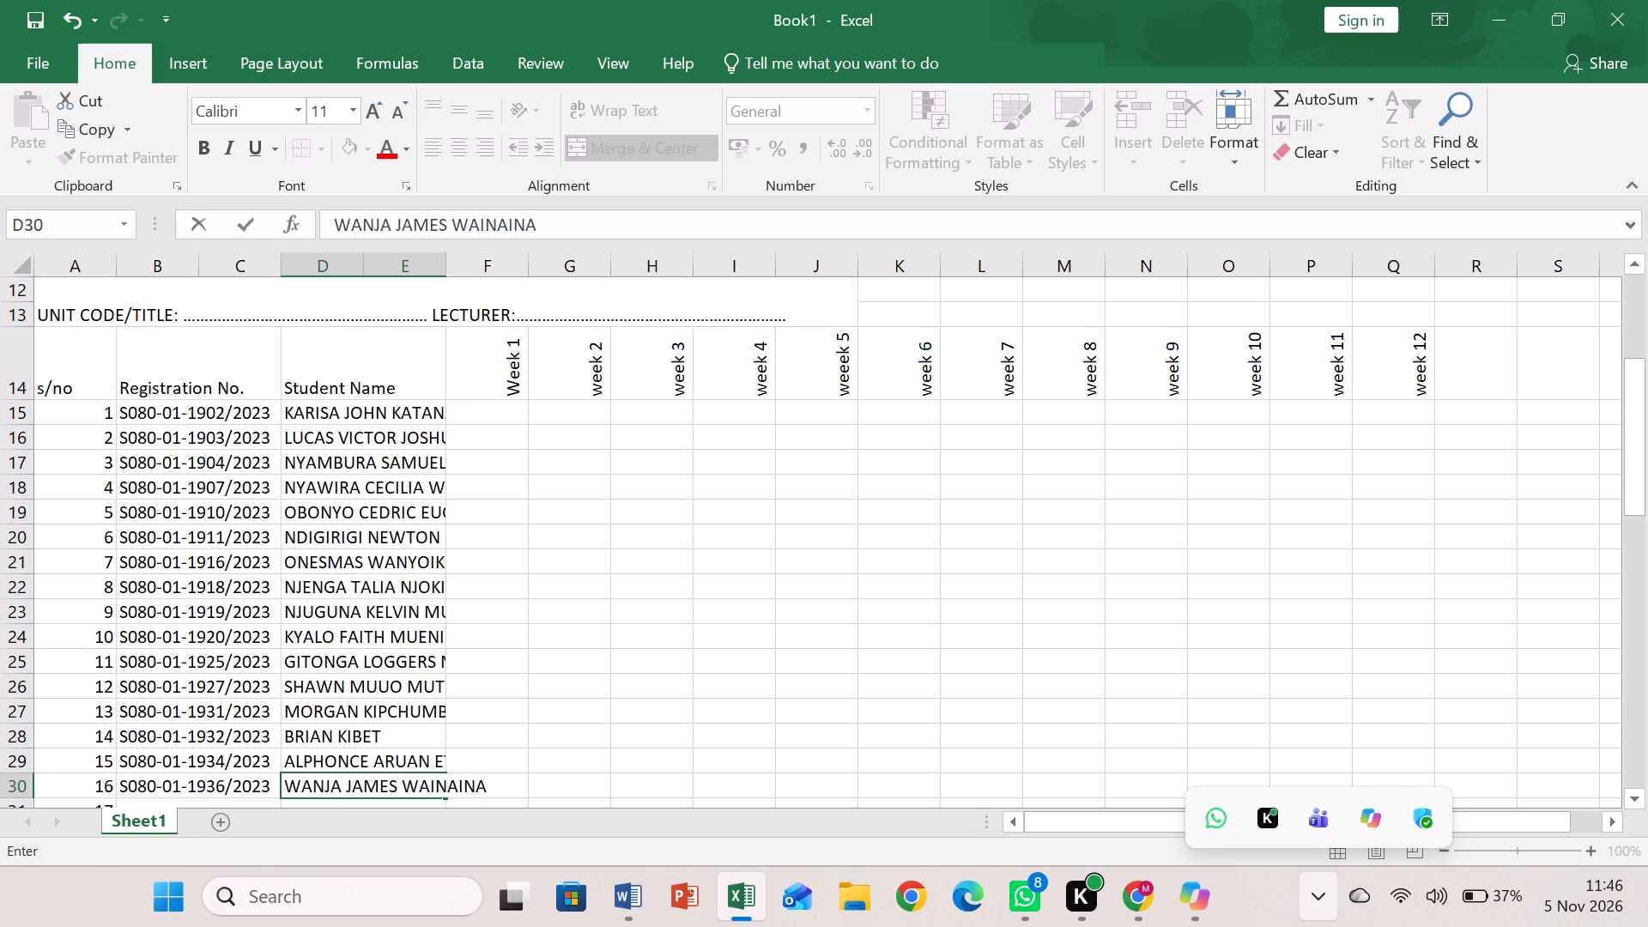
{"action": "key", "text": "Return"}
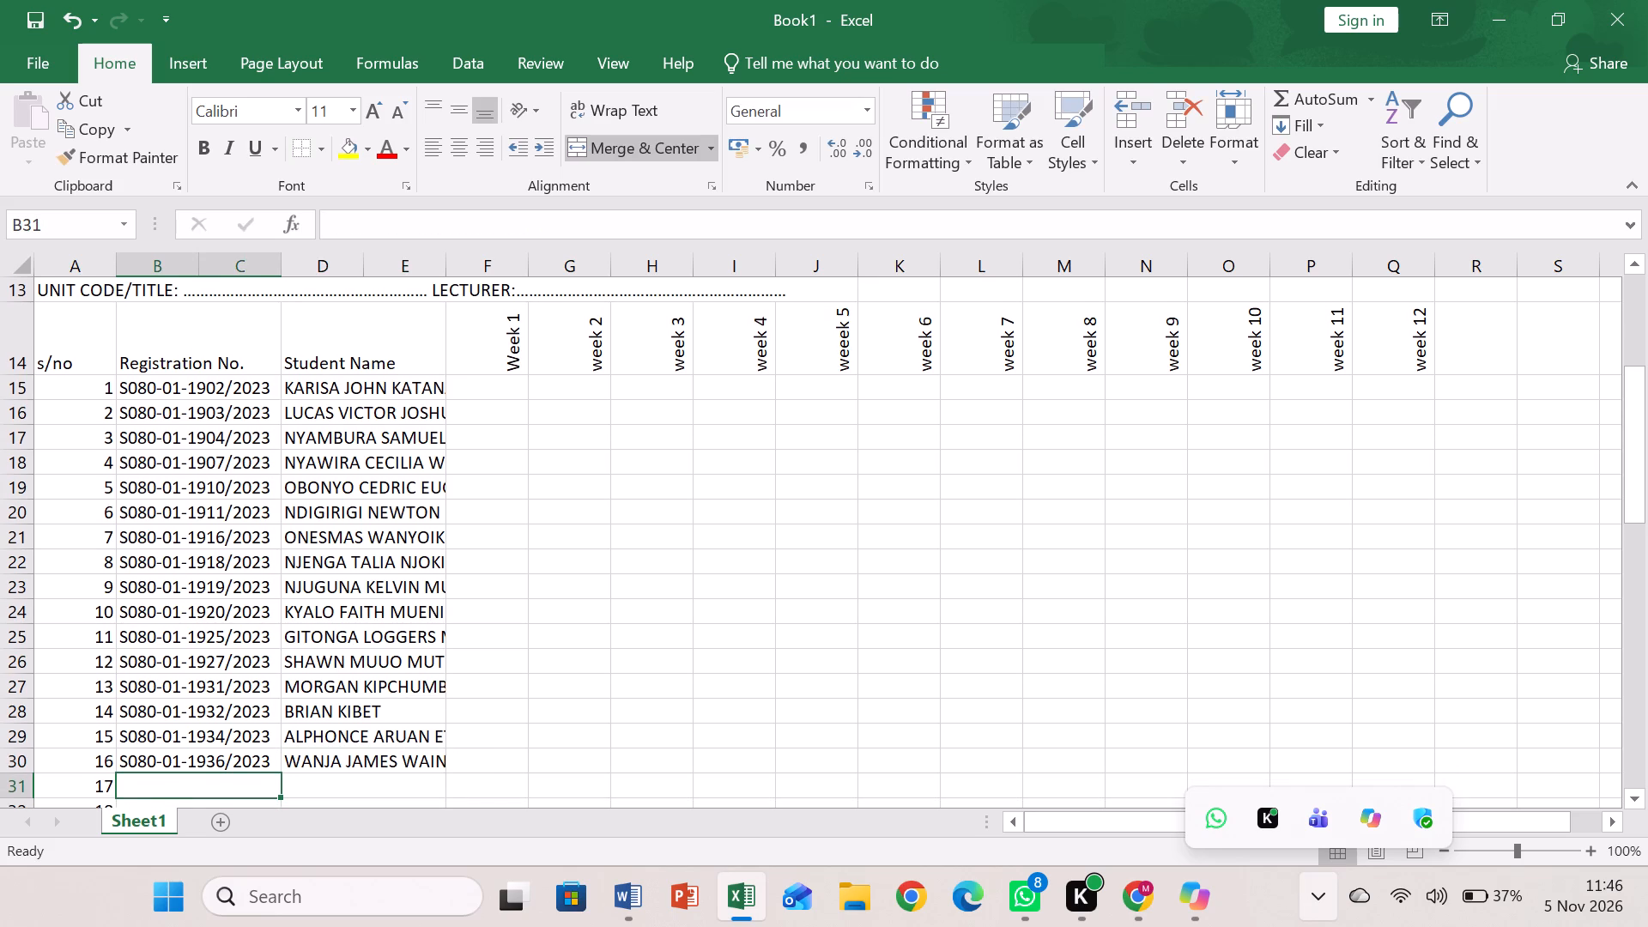
Fill row 31 with the seventeenth student's registration number in B31 and full name in D31.
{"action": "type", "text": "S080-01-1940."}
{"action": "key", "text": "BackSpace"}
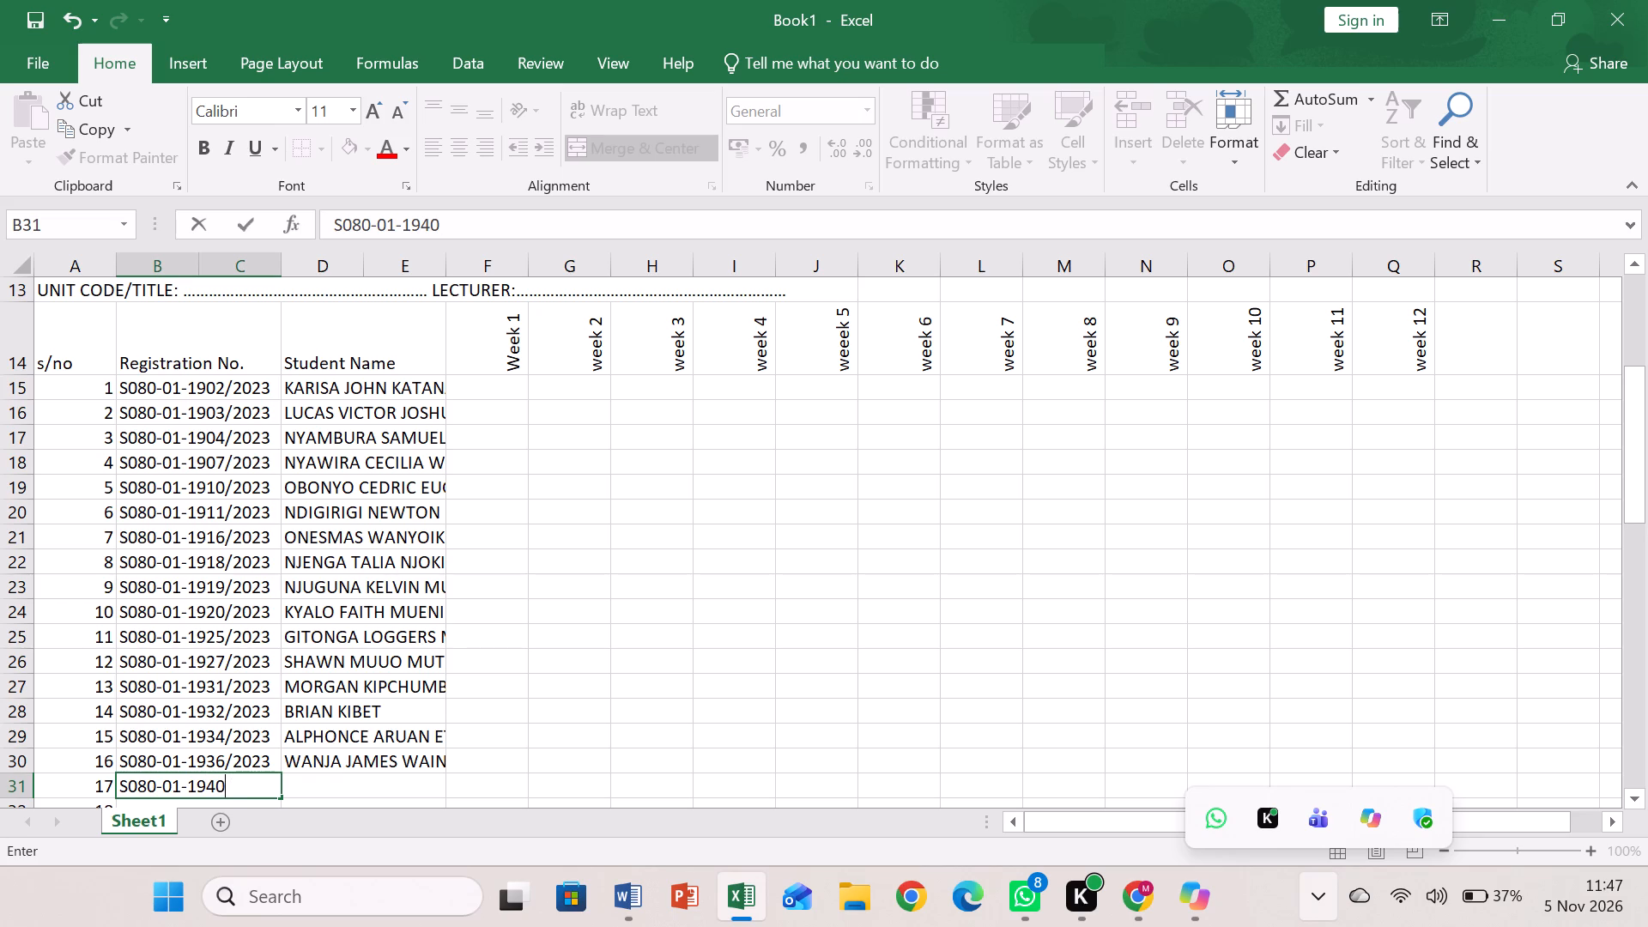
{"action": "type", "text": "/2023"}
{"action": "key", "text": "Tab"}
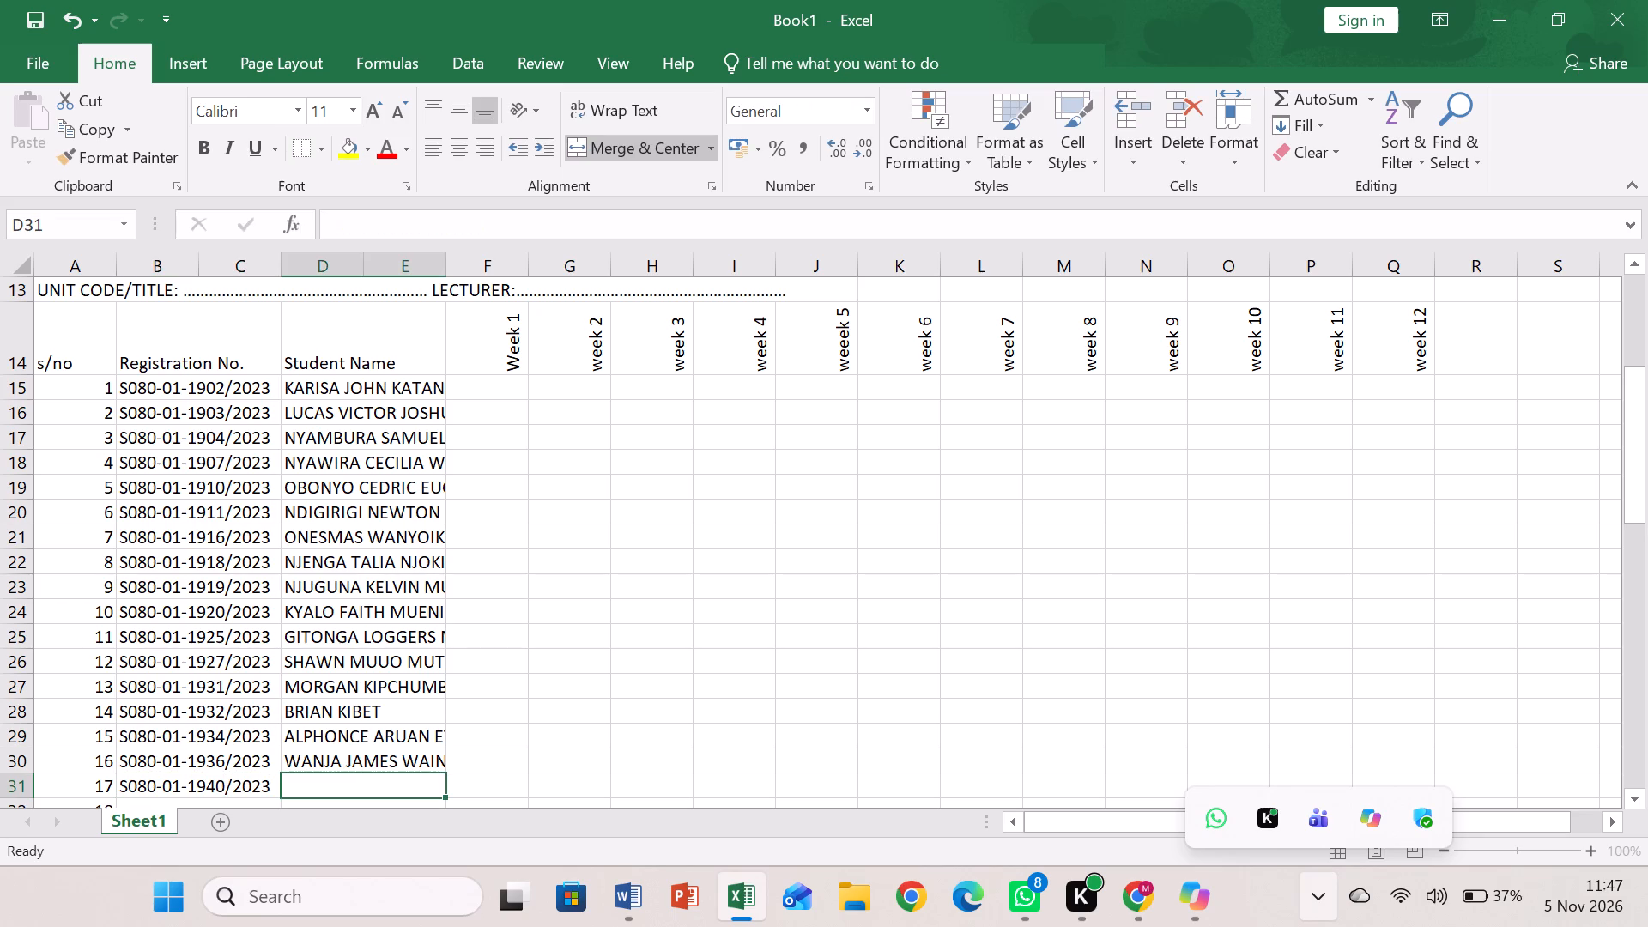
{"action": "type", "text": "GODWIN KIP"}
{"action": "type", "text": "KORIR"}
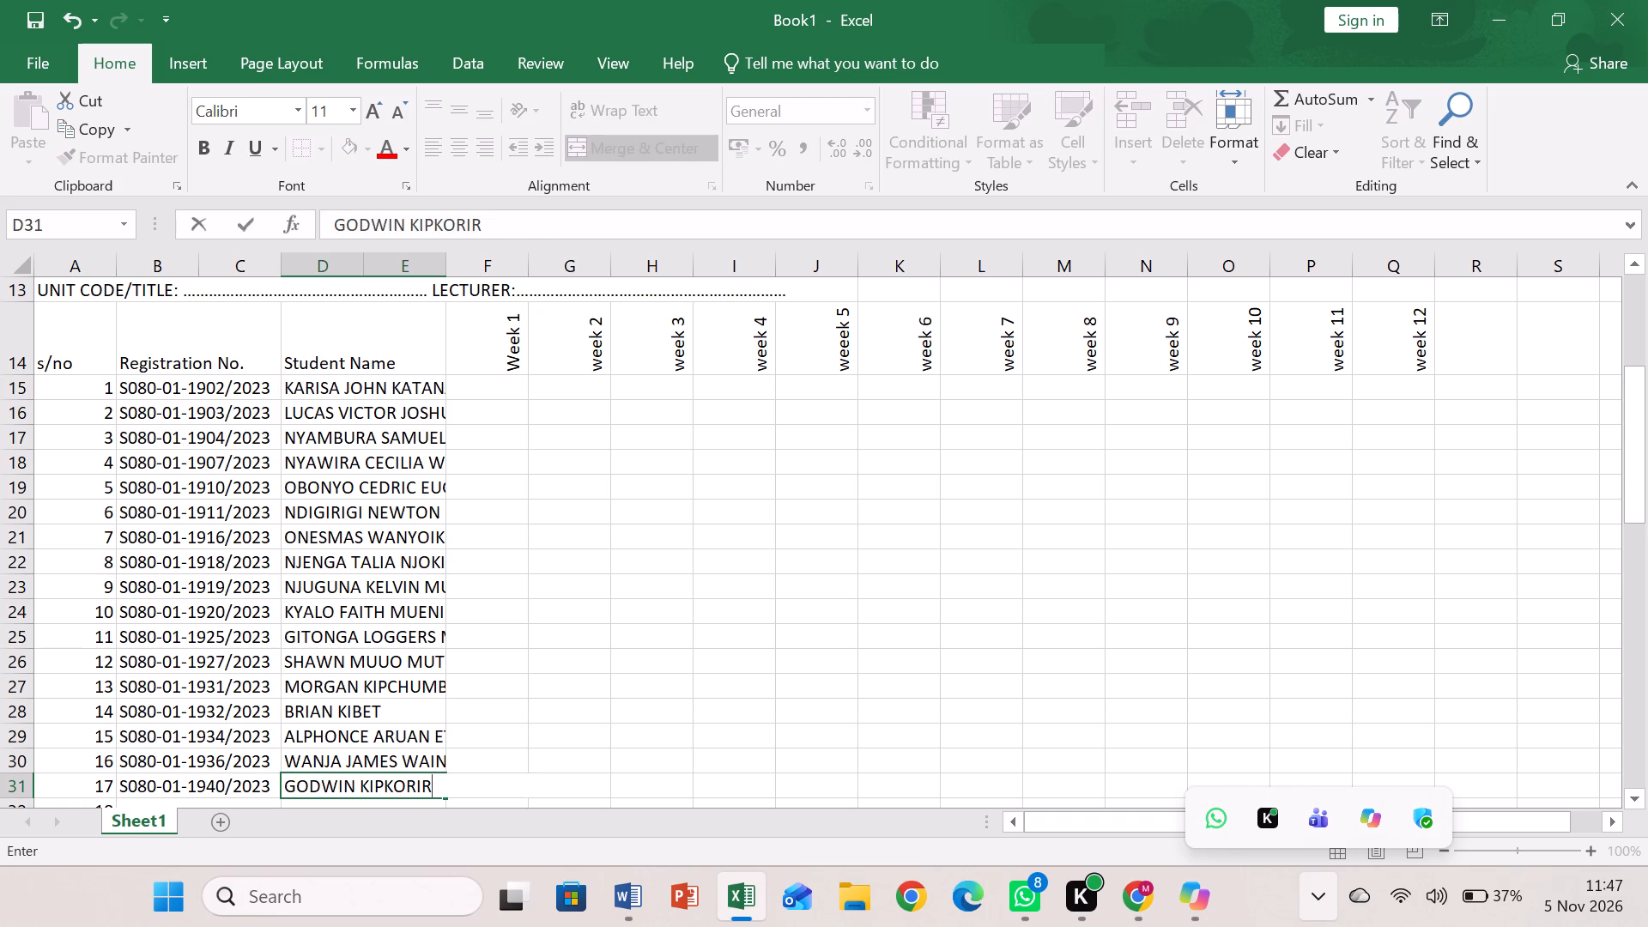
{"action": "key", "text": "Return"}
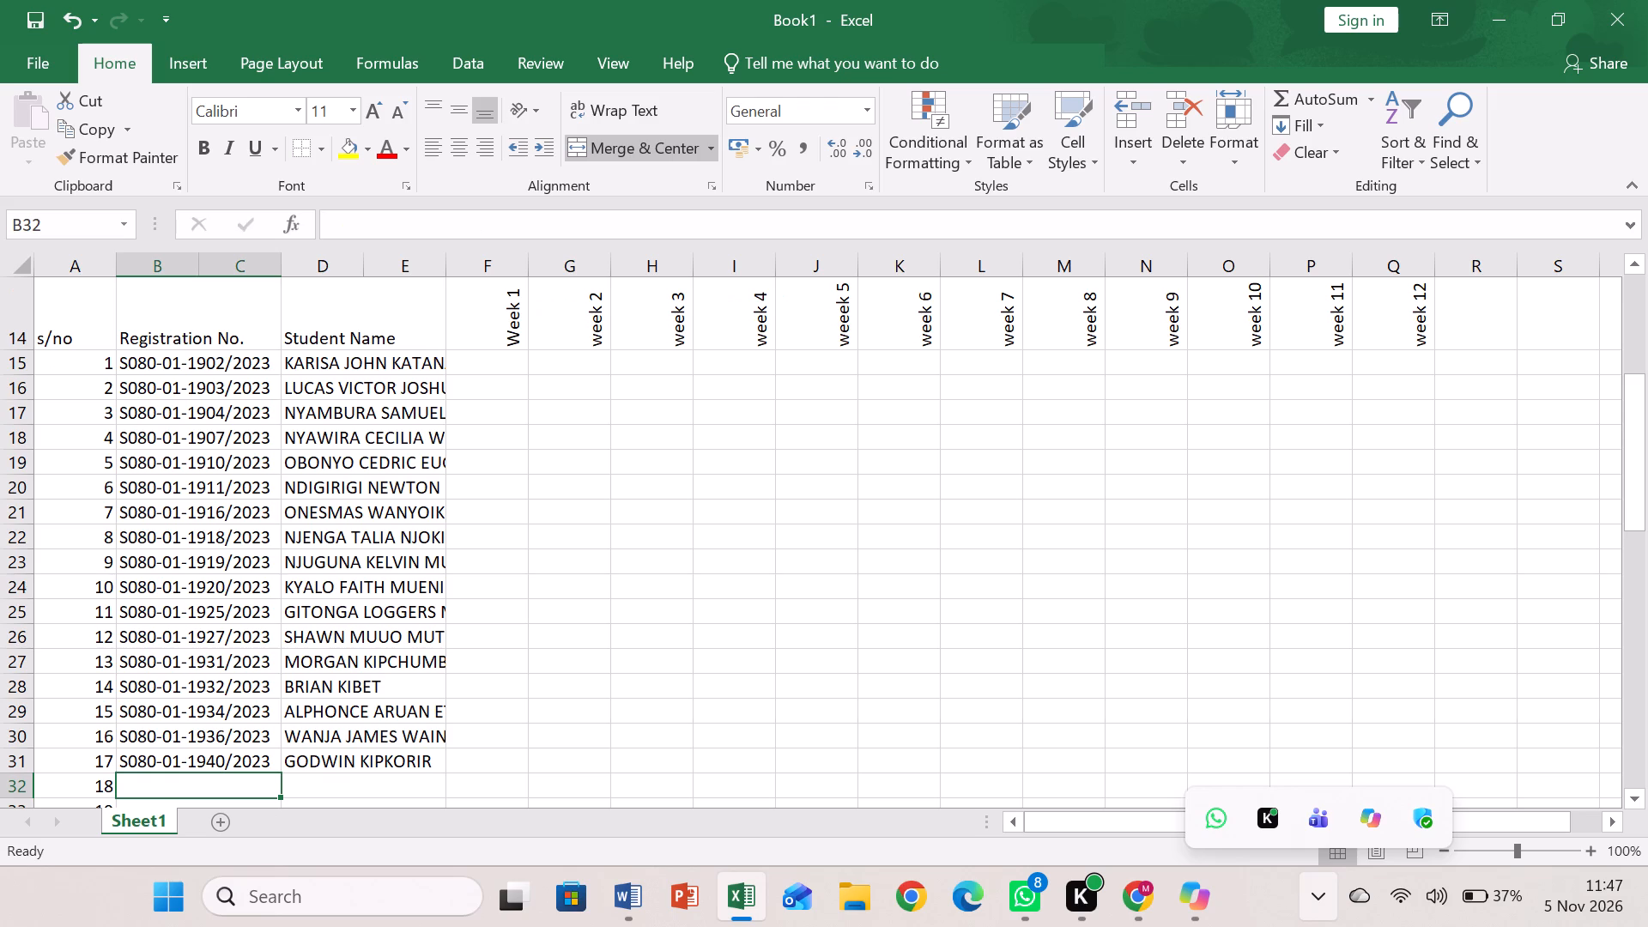
Fill row 32 with the eighteenth student's registration number in B32 and full name in D32.
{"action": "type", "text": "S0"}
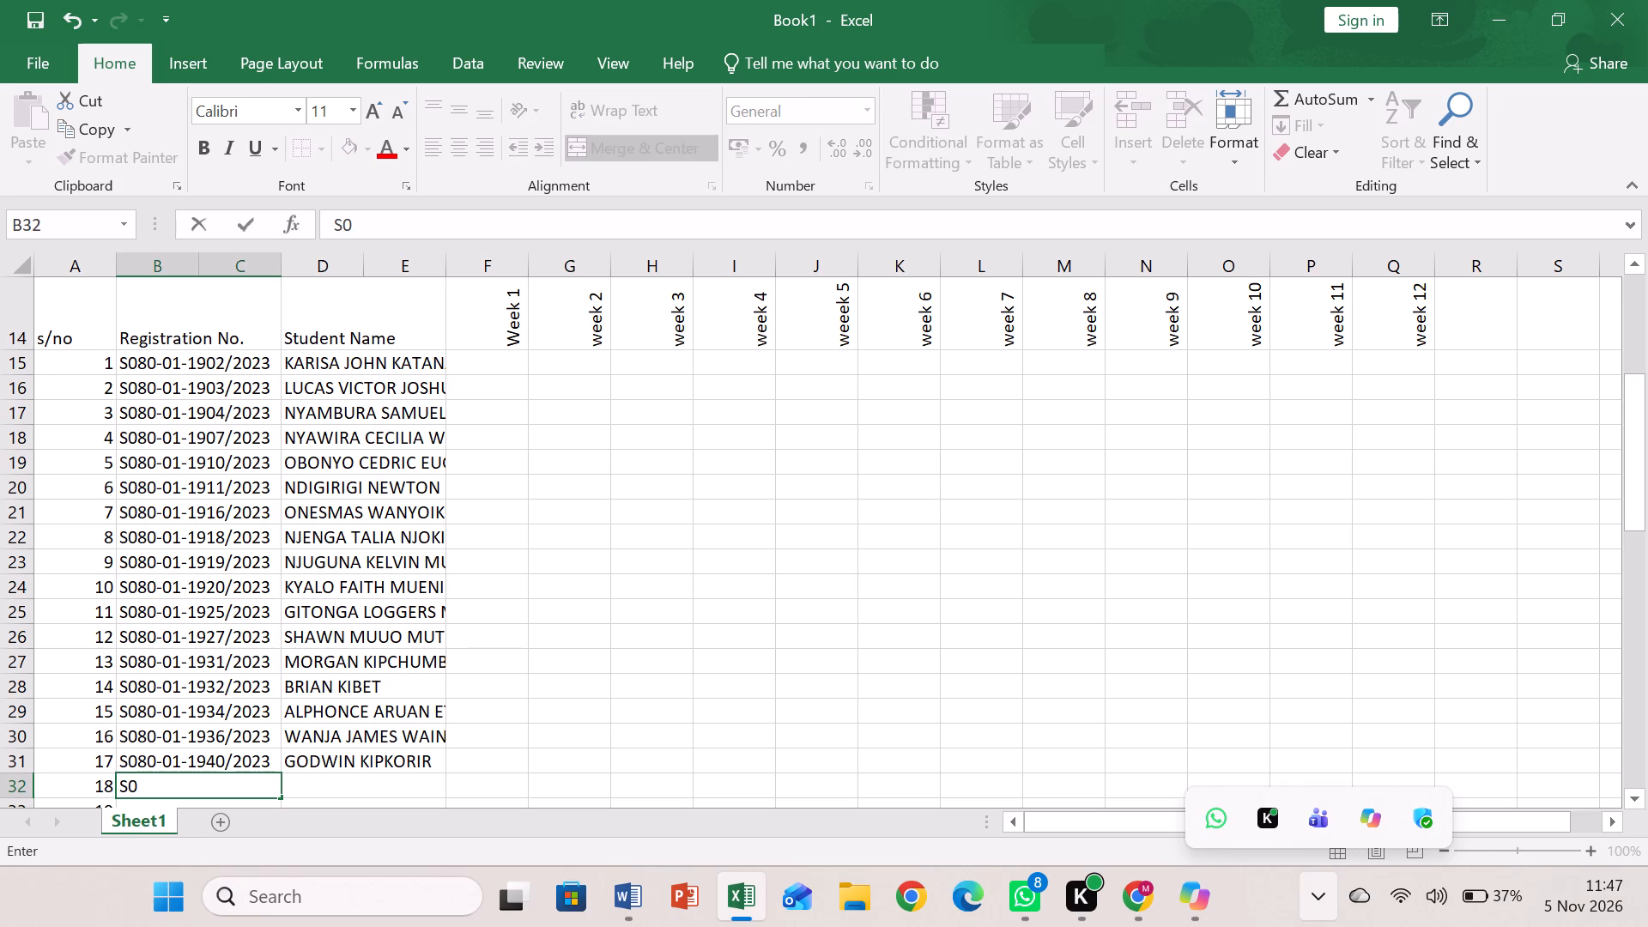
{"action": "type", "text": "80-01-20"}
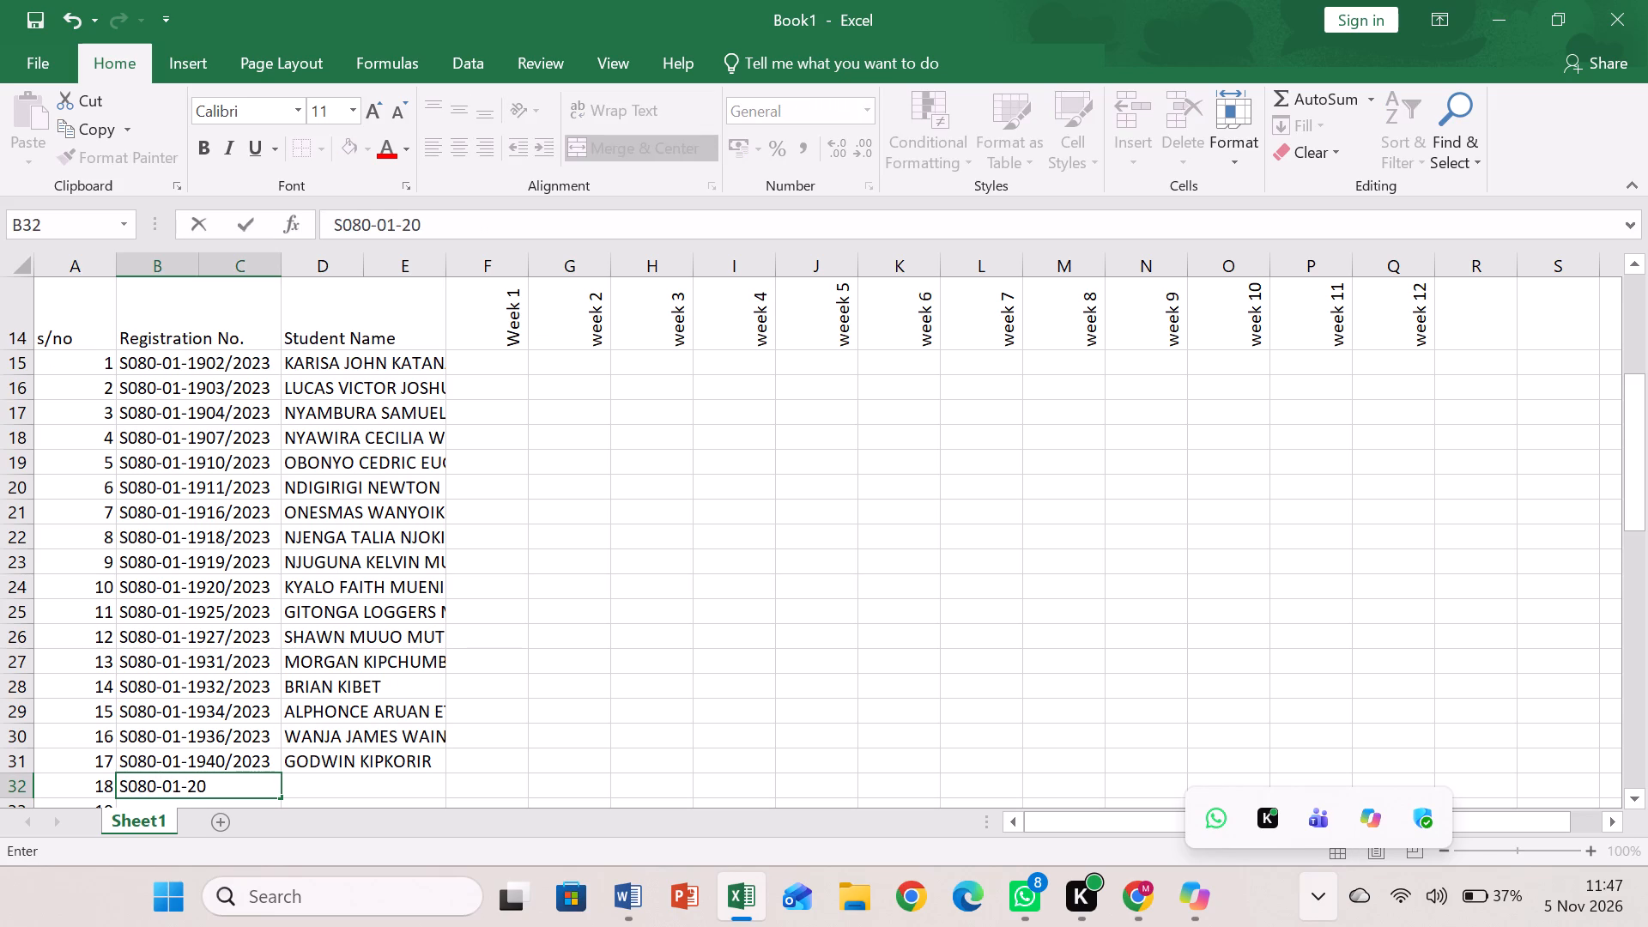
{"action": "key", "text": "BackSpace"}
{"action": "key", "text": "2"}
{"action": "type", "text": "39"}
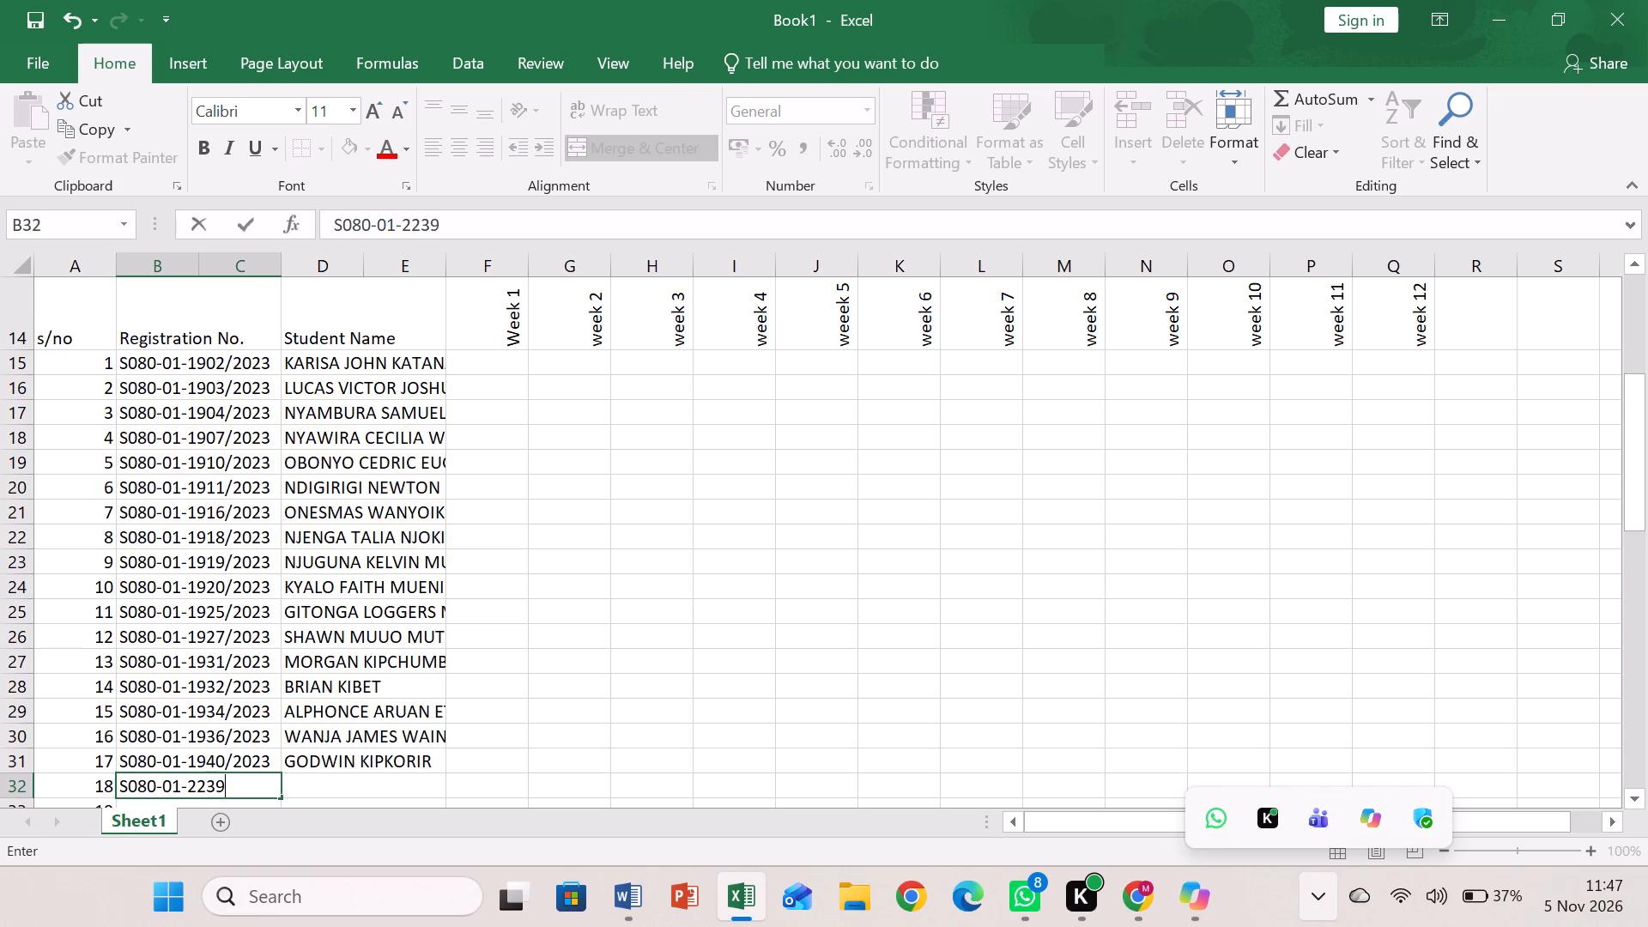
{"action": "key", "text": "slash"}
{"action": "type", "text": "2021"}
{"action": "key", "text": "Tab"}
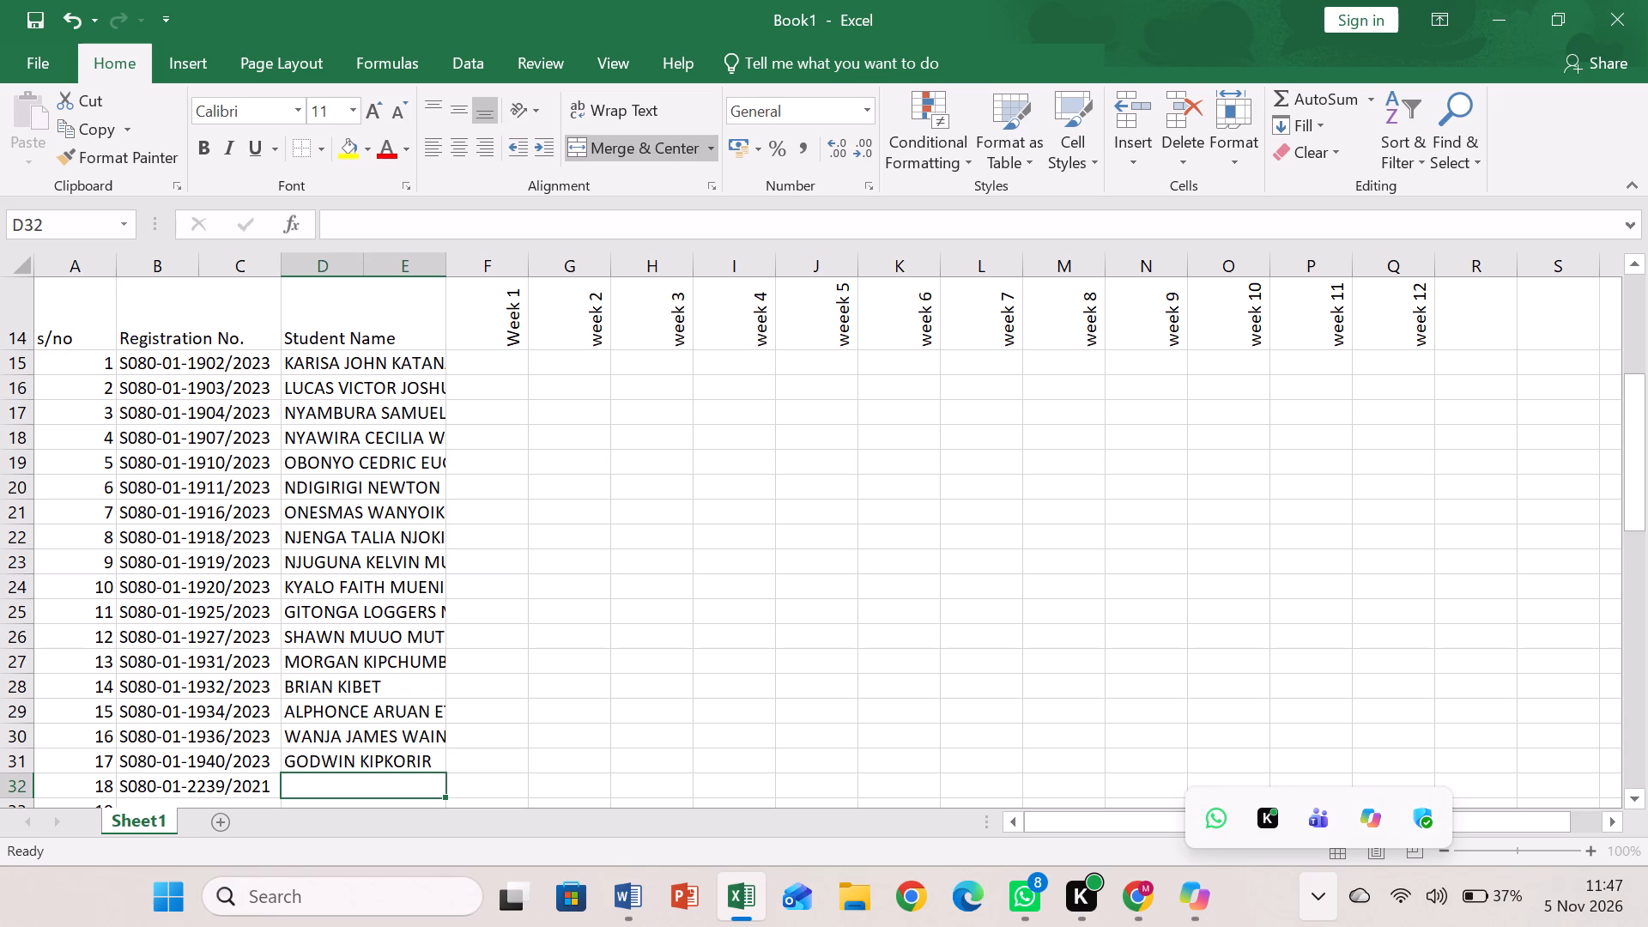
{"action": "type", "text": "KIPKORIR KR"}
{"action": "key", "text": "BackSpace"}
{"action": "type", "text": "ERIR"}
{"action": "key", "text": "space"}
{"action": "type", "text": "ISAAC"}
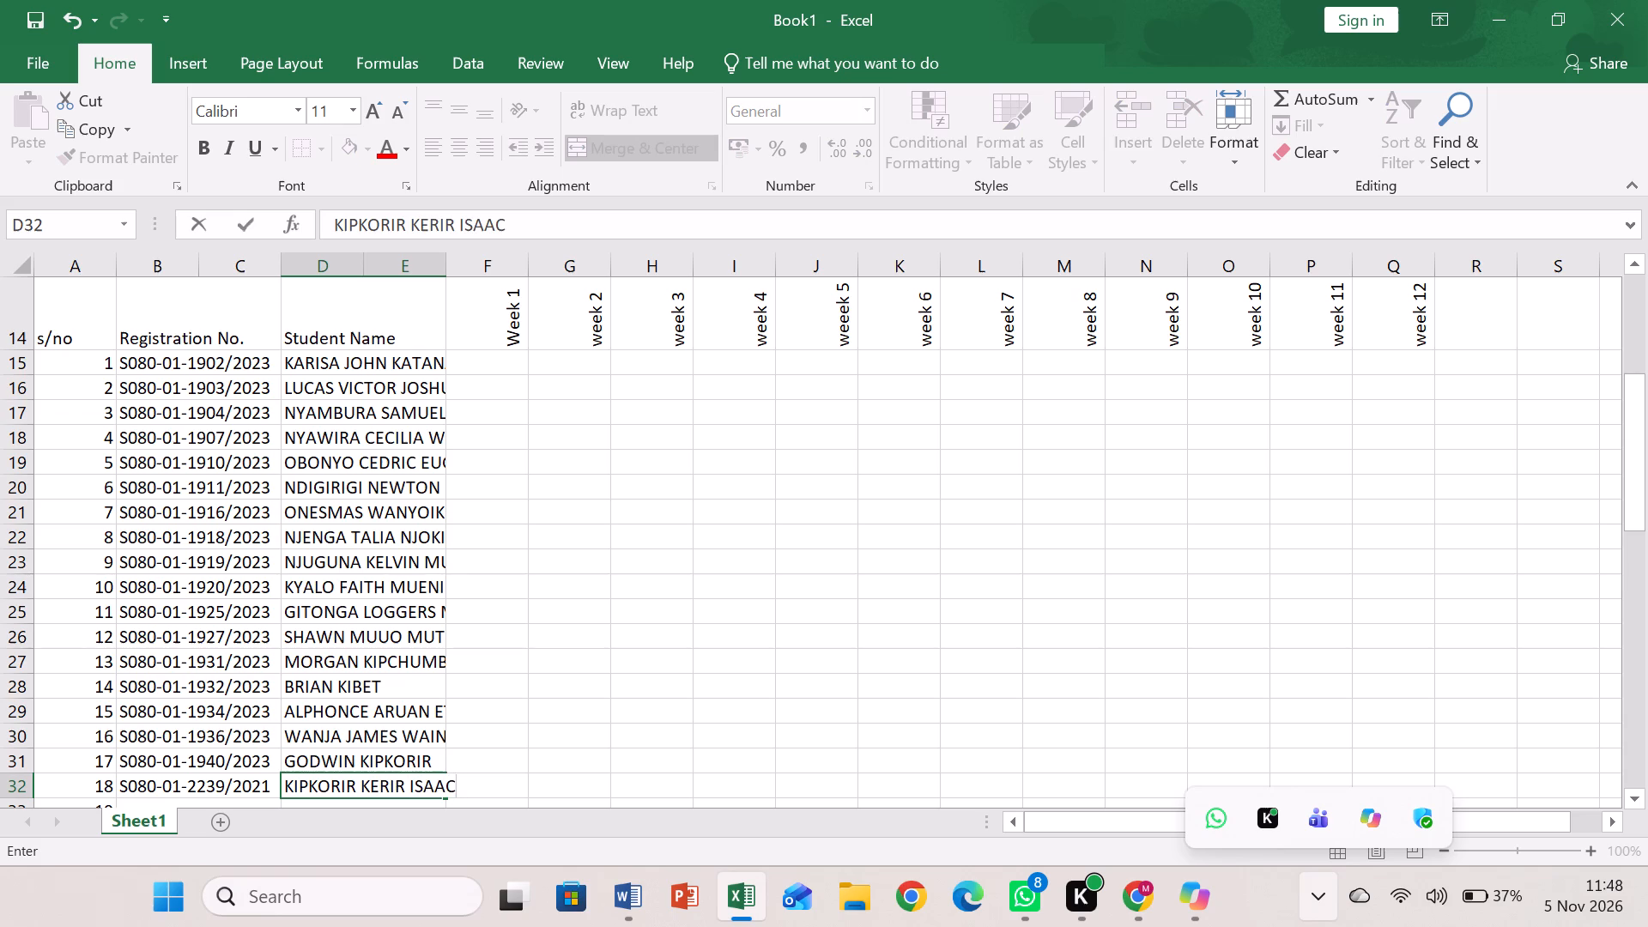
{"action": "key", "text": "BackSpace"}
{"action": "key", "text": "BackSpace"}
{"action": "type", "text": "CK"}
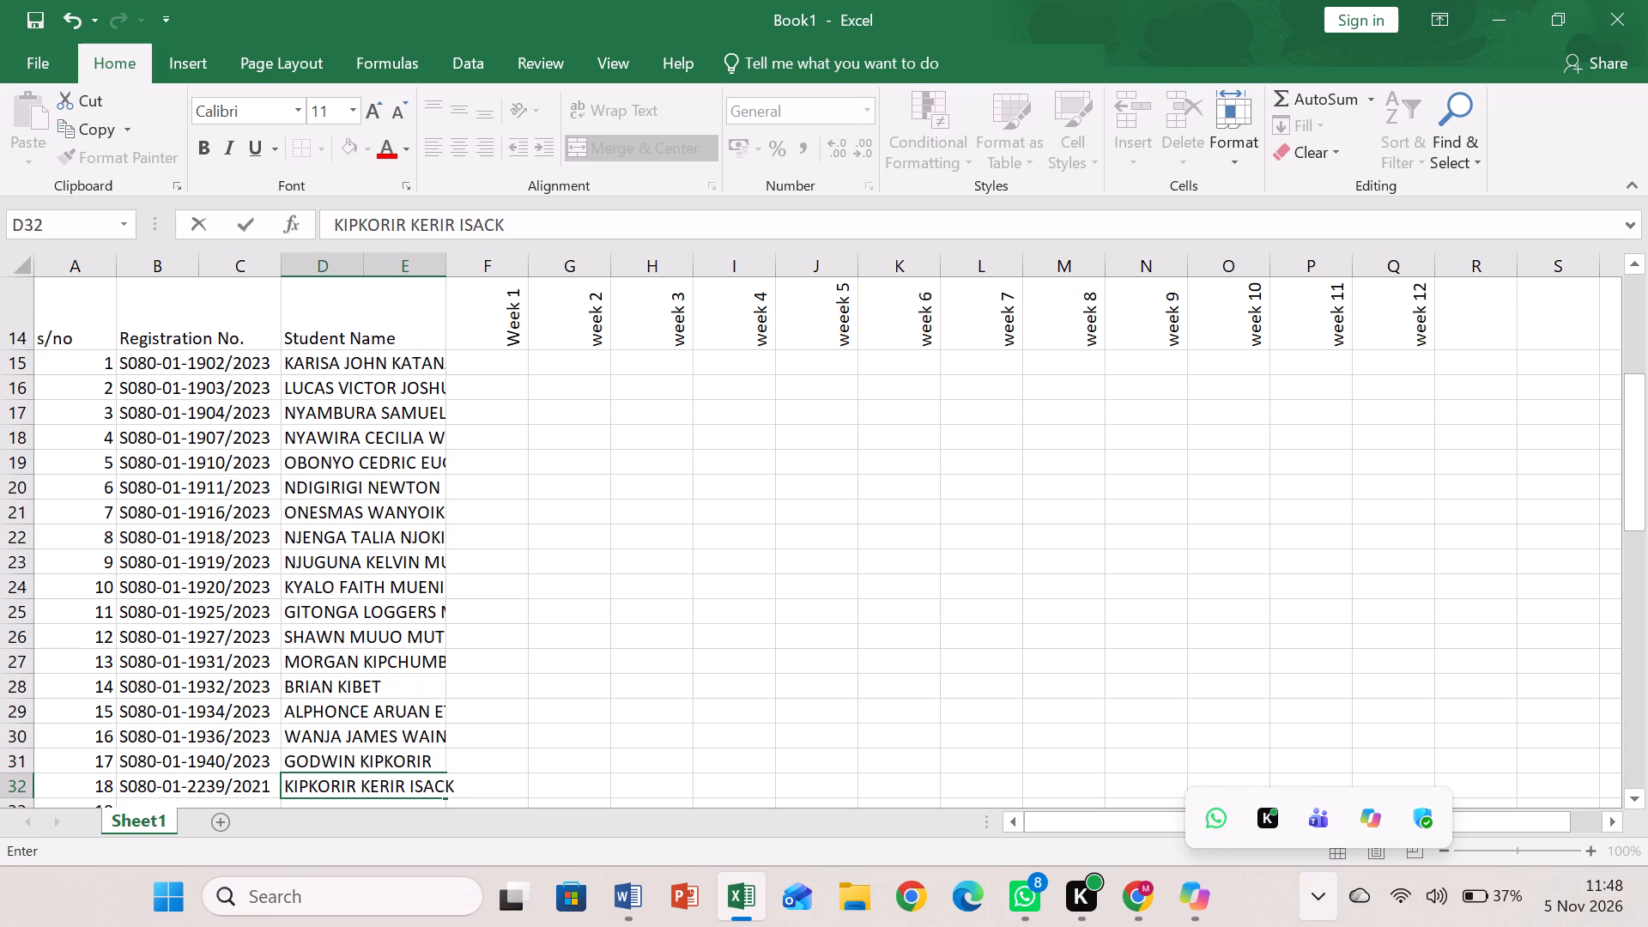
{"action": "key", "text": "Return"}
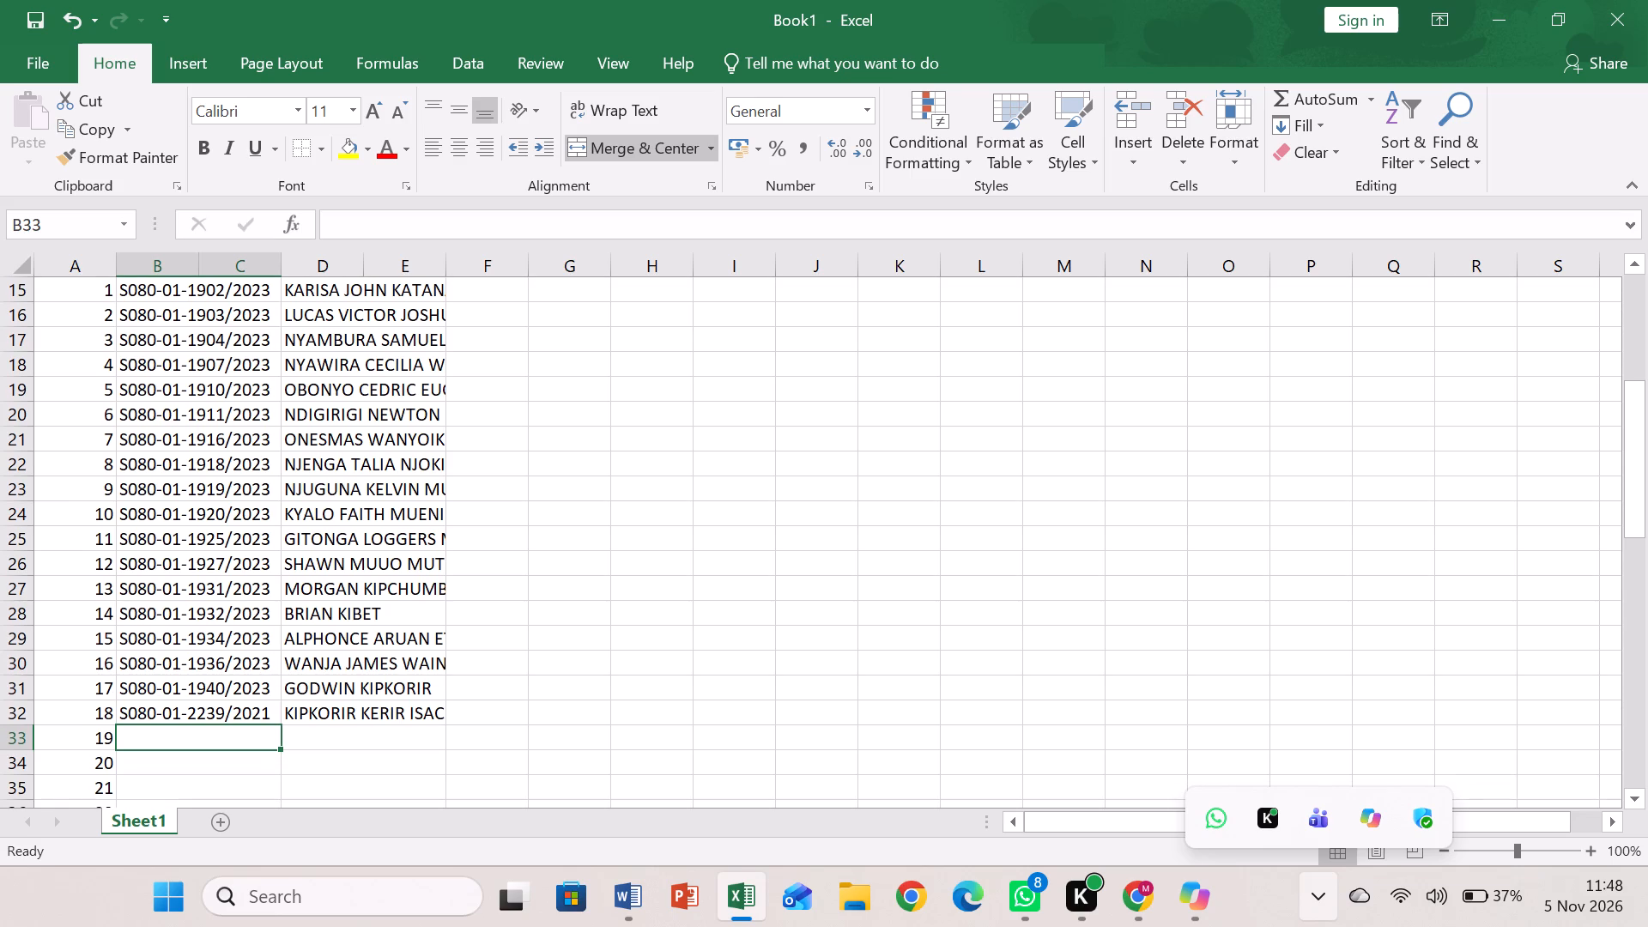
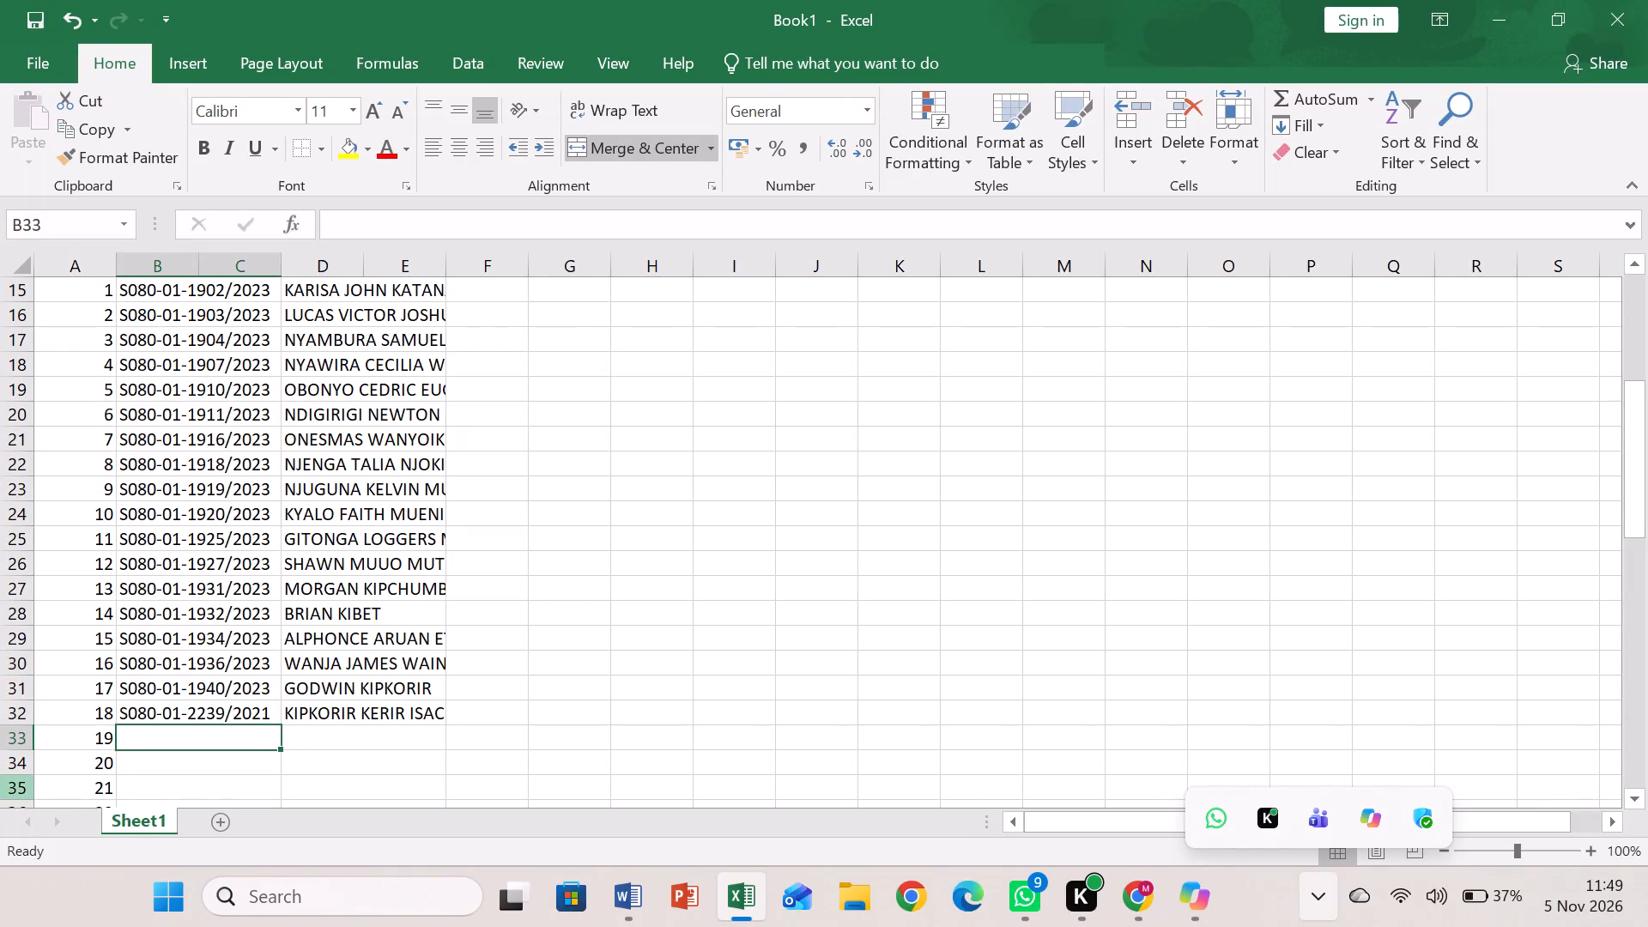
Fill row 33 with the nineteenth student's registration number in B33 and full name in D33.
{"action": "left_click", "coordinate": [153, 734]}
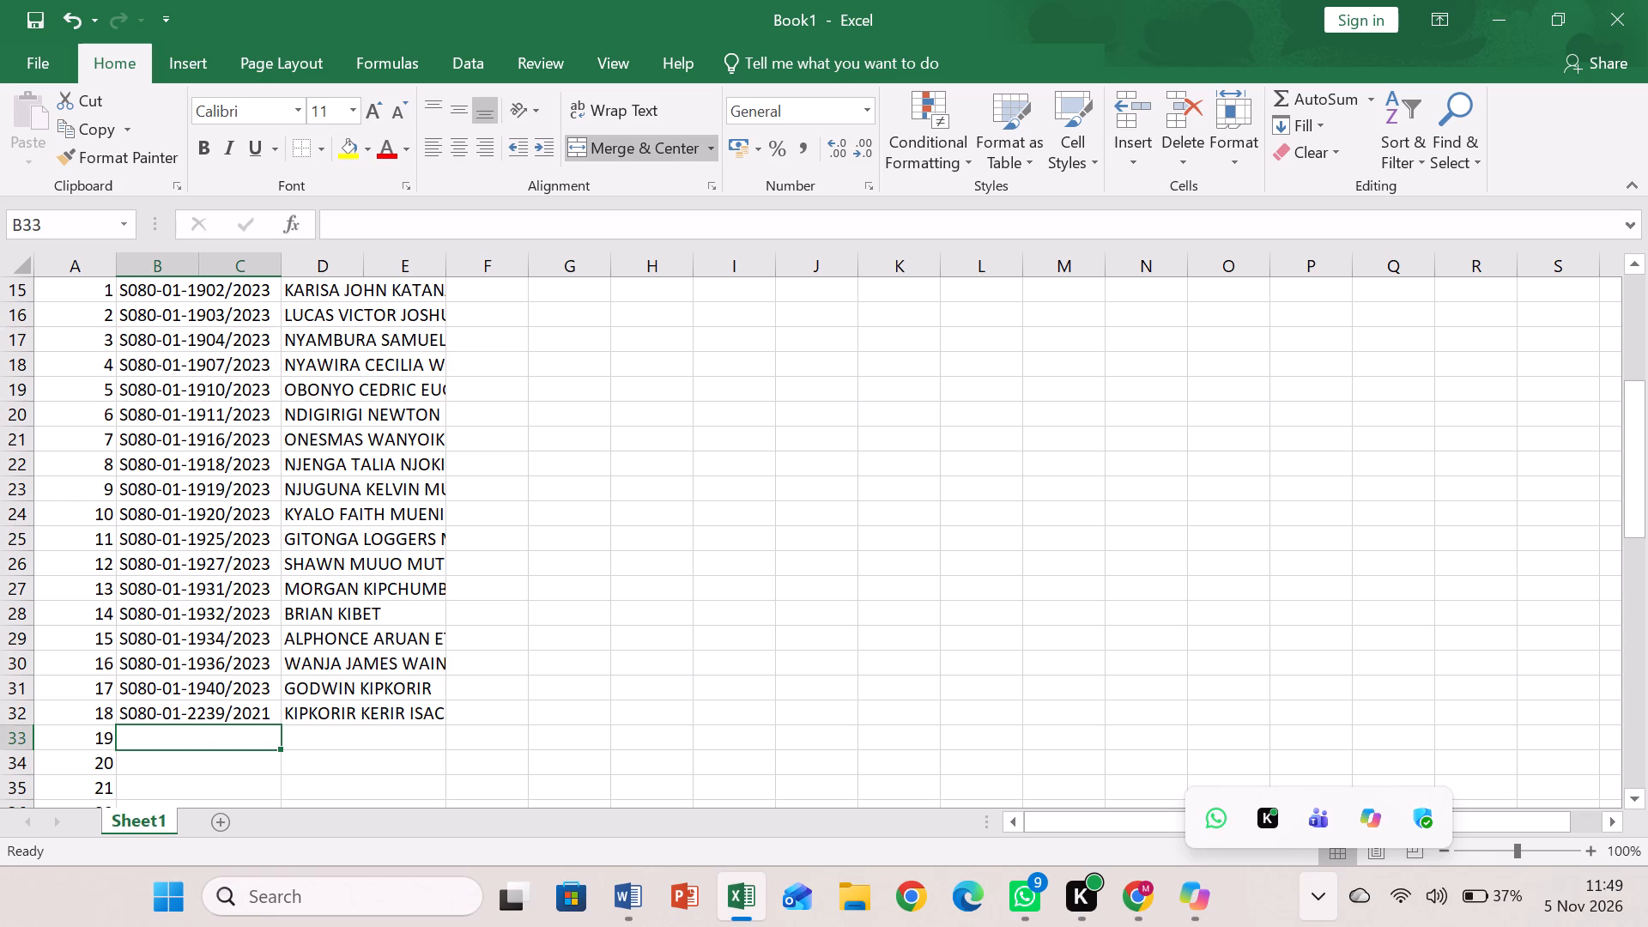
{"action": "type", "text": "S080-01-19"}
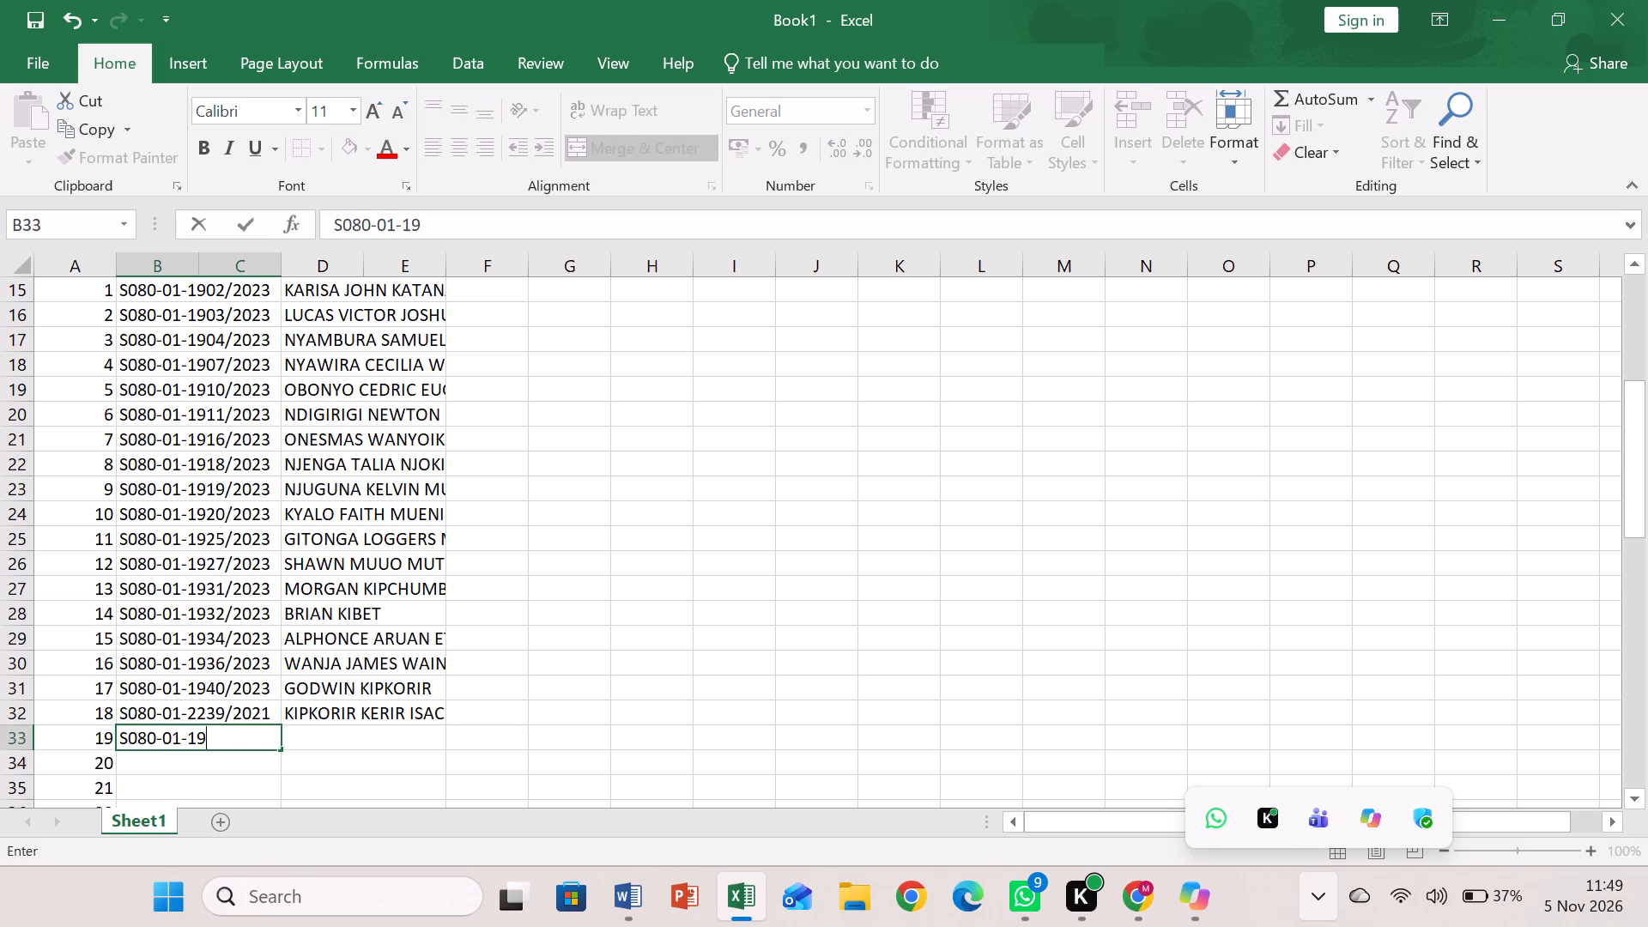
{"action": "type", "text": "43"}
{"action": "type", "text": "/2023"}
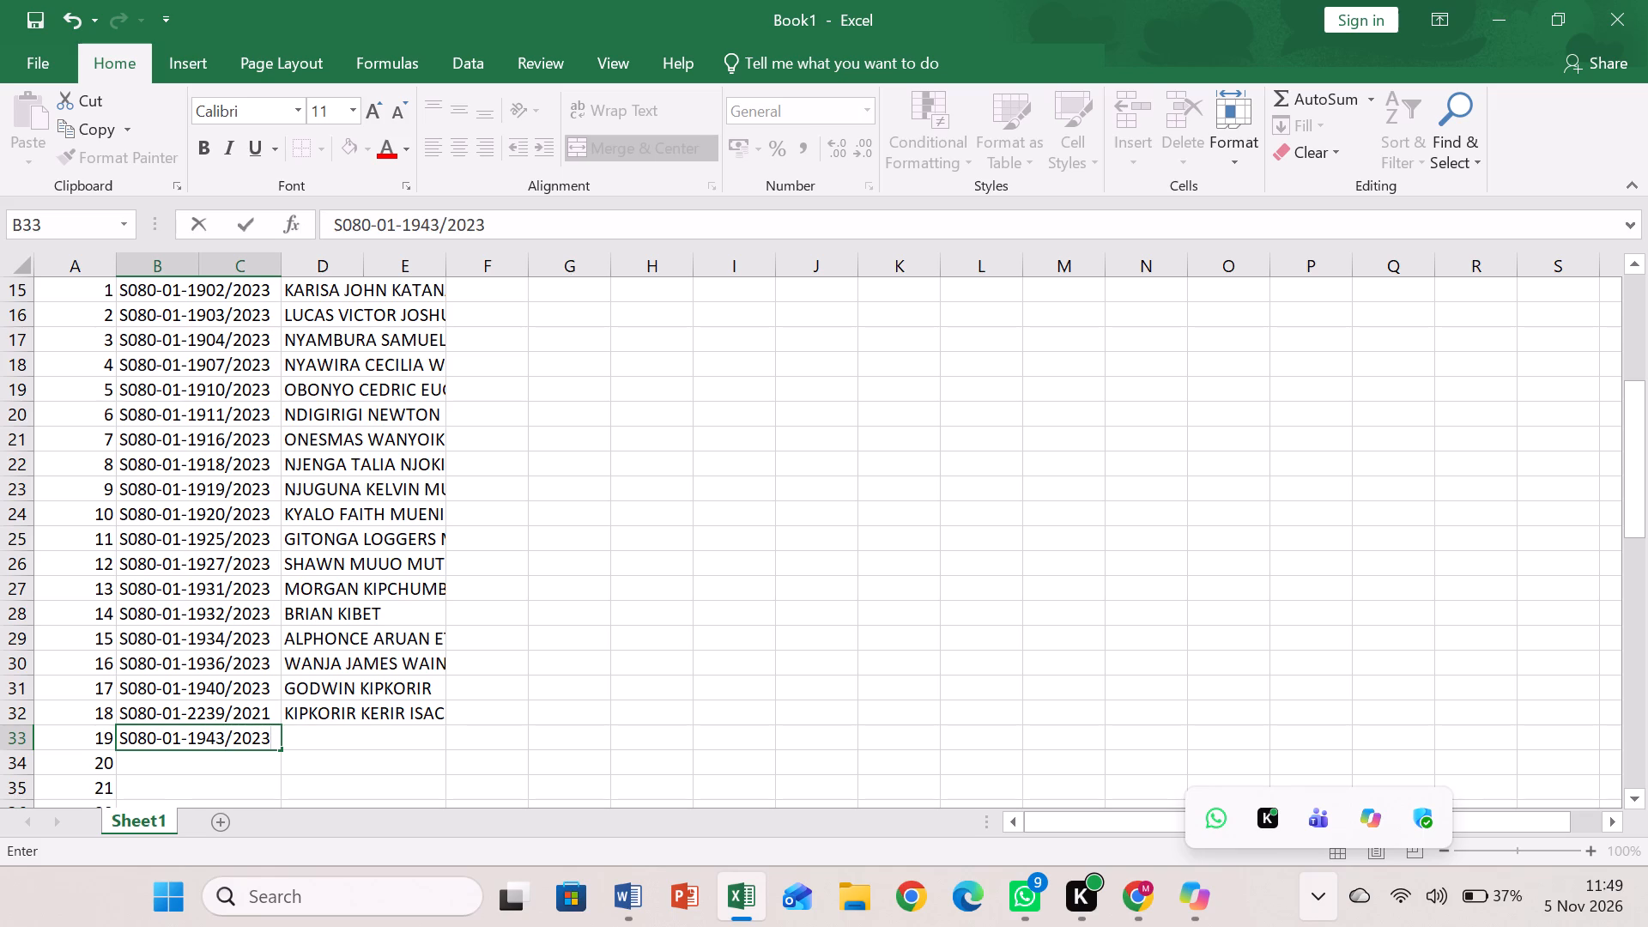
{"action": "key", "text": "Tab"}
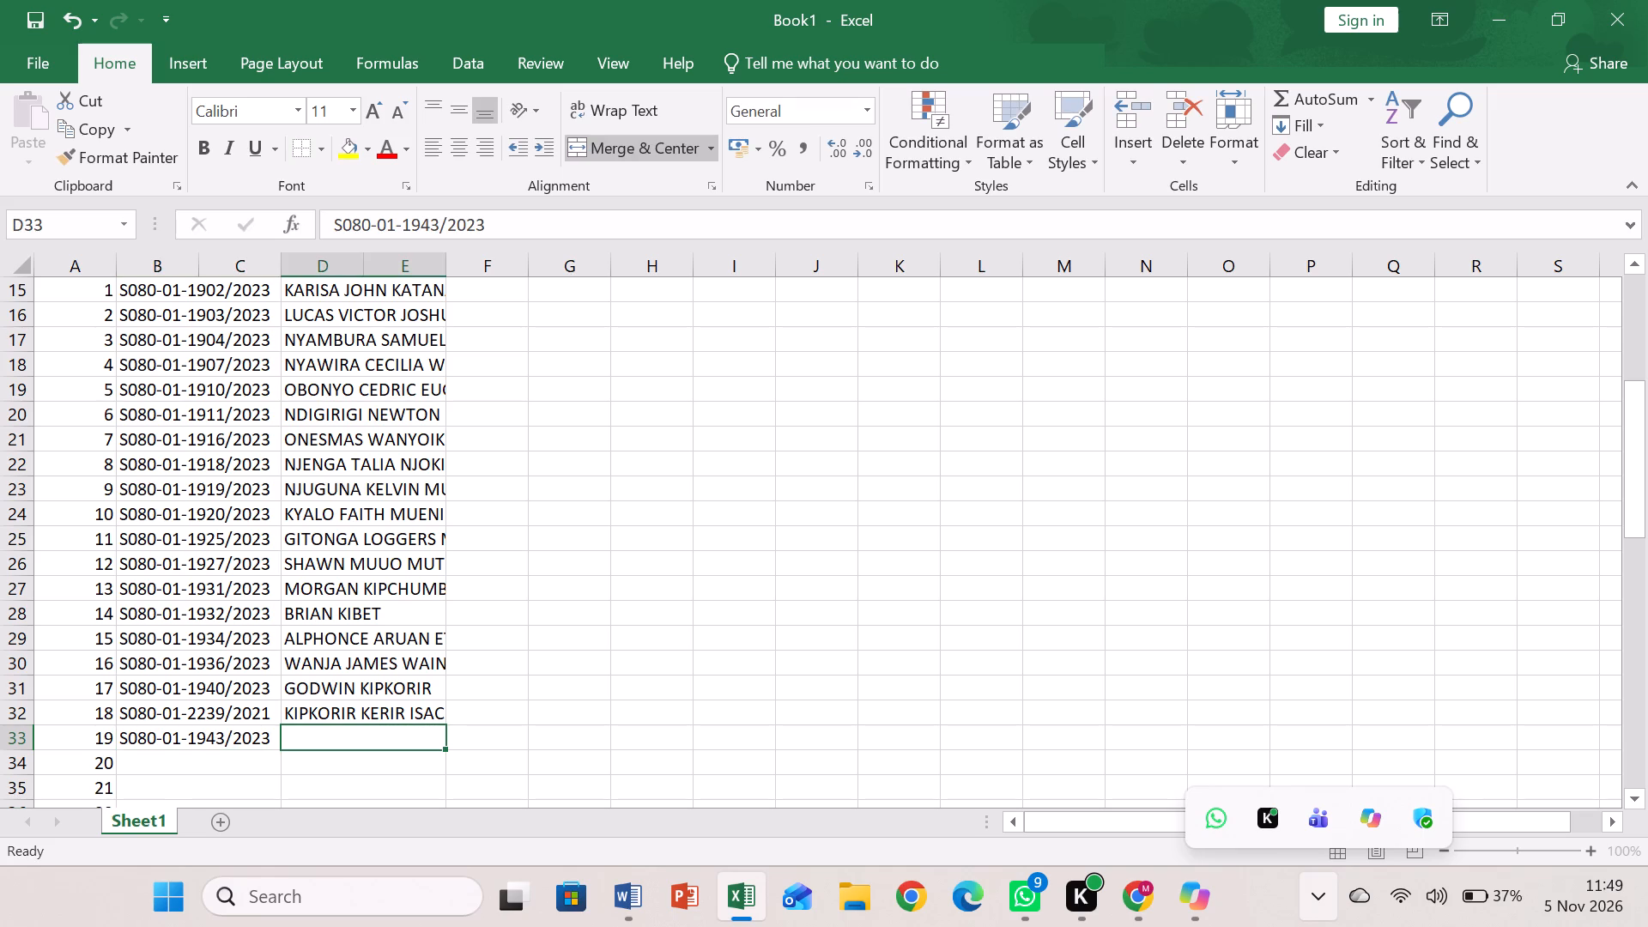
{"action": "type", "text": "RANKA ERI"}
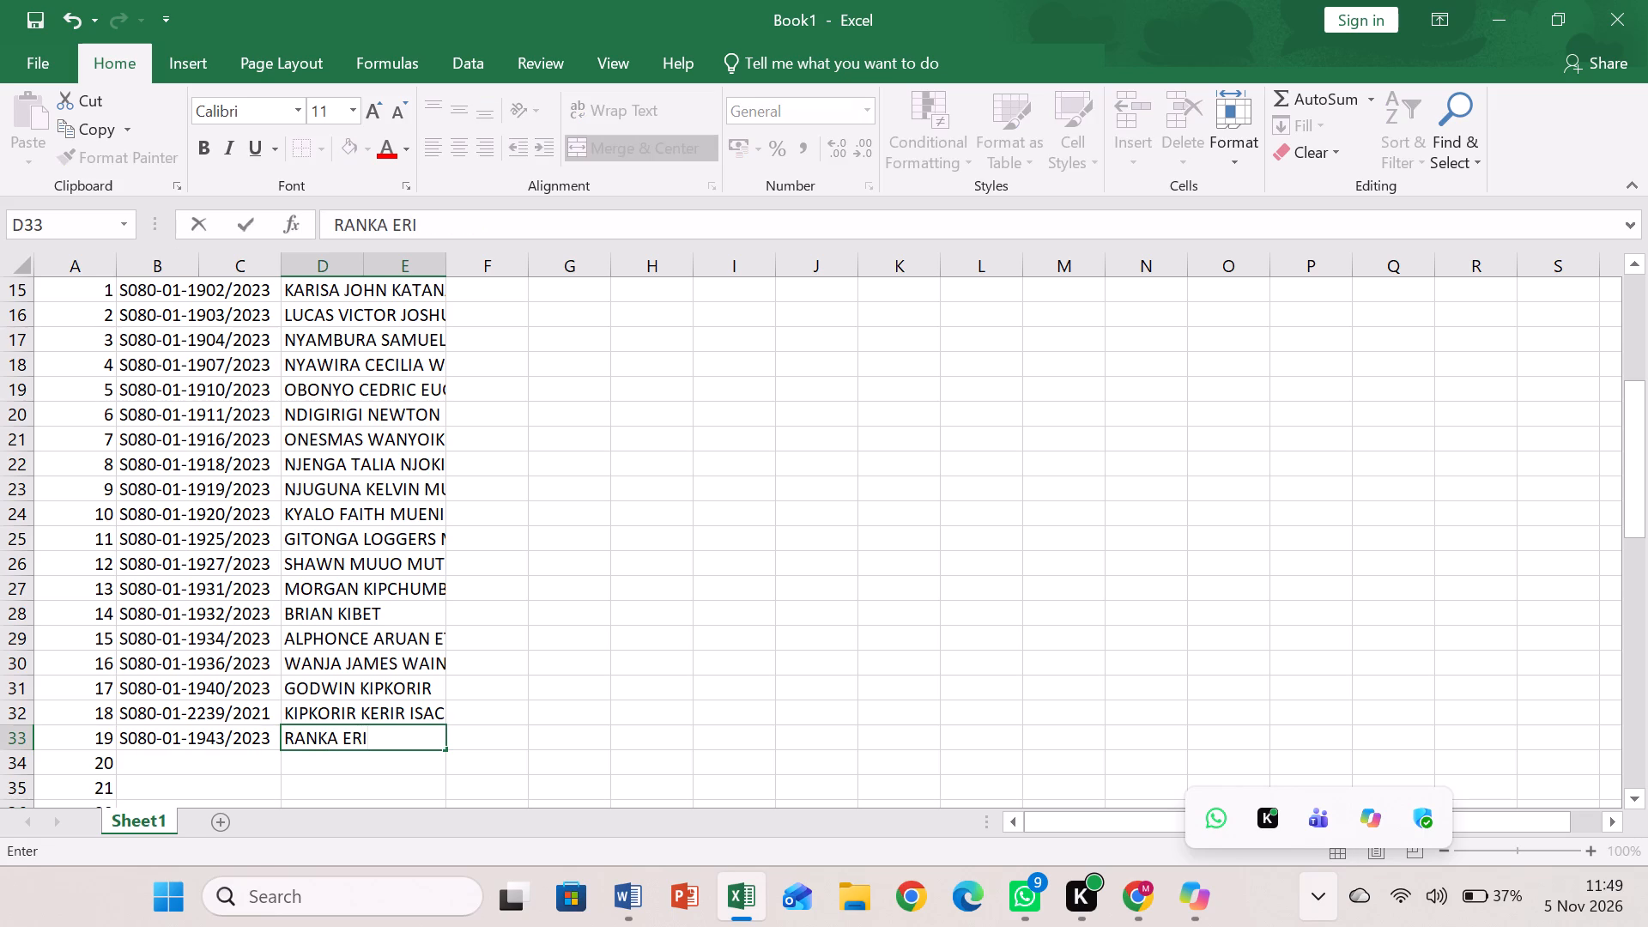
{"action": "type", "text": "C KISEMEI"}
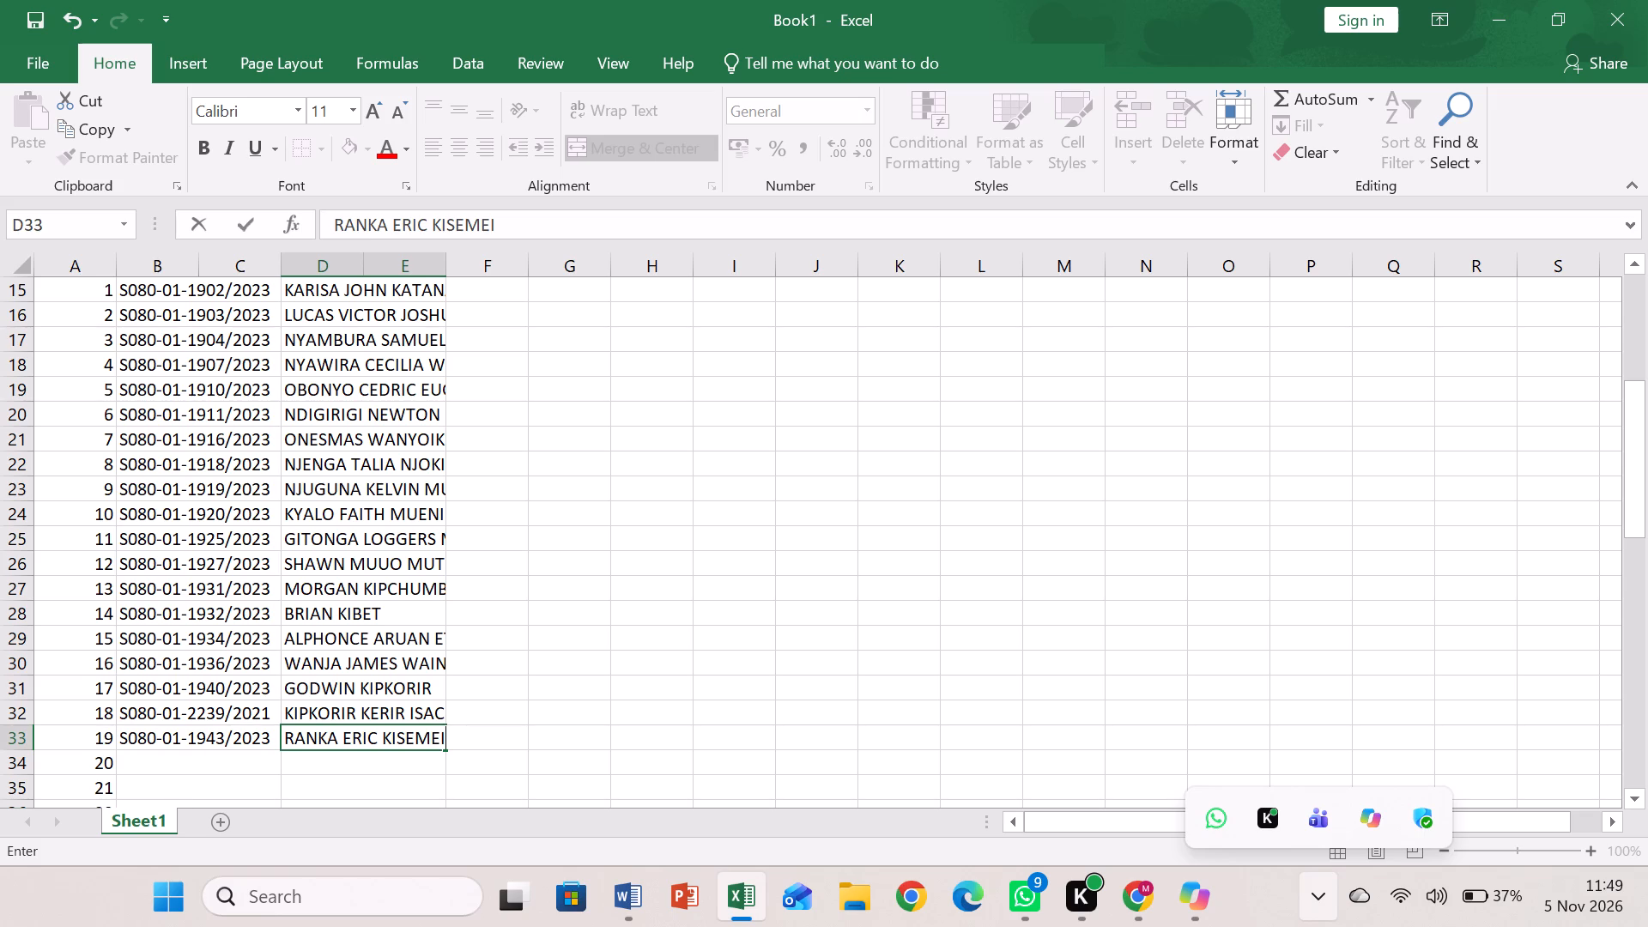
{"action": "left_click", "coordinate": [375, 744]}
{"action": "left_click", "coordinate": [375, 744]}
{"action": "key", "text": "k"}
{"action": "key", "text": "Return"}
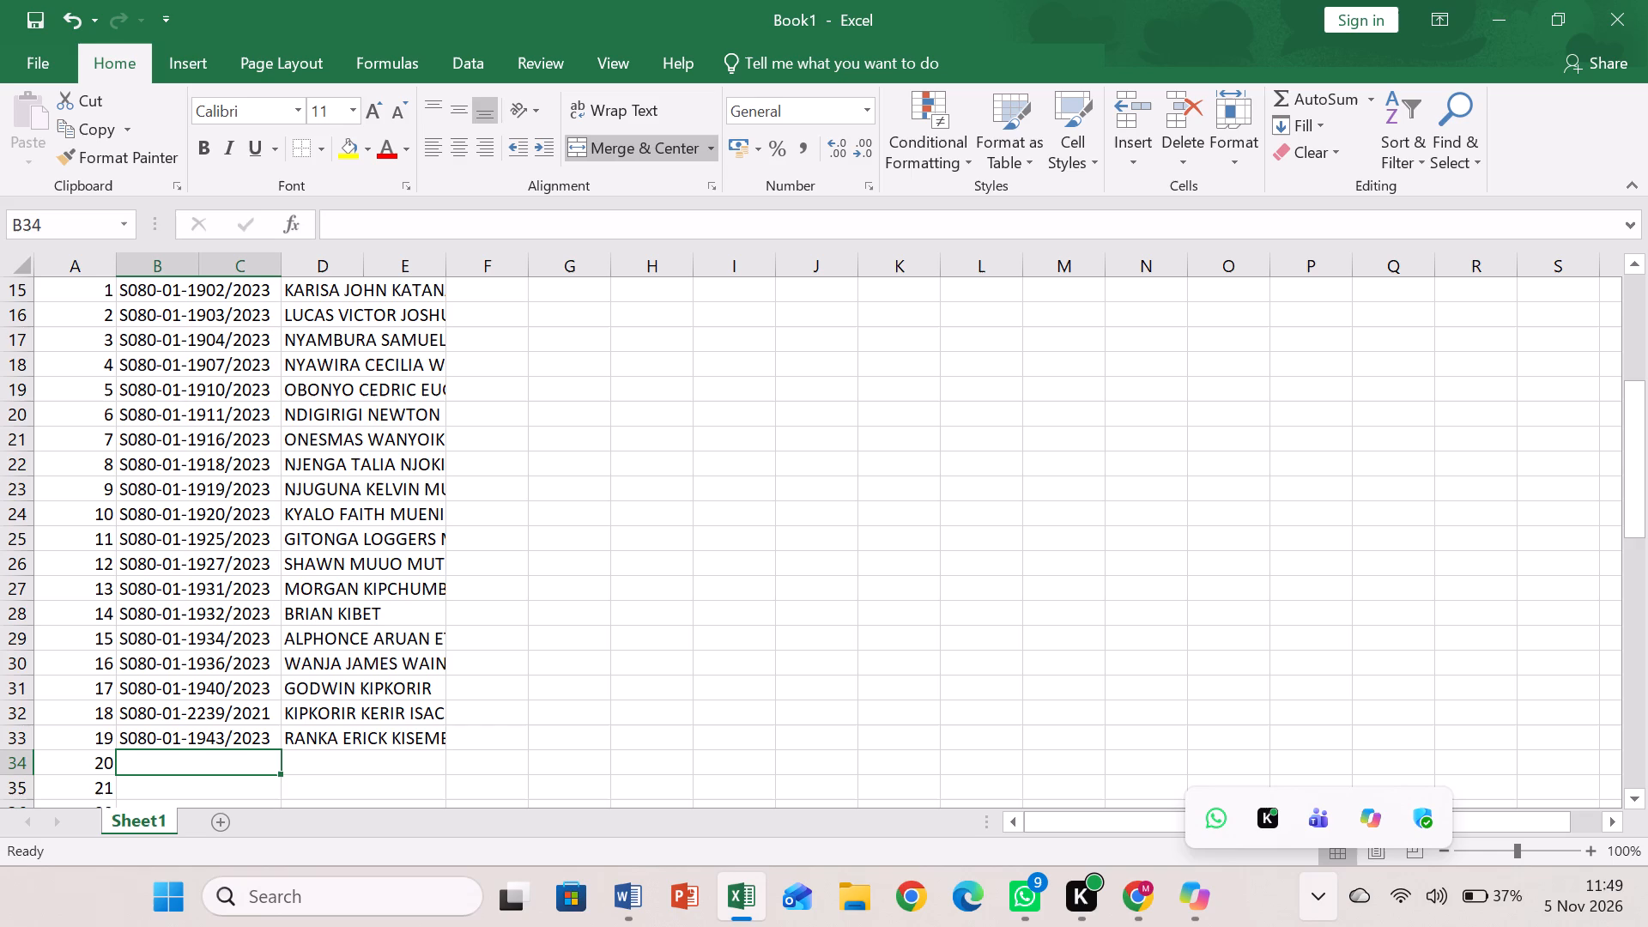
Fill row 34 with the twentieth student's registration number in B34 and full name in D34.
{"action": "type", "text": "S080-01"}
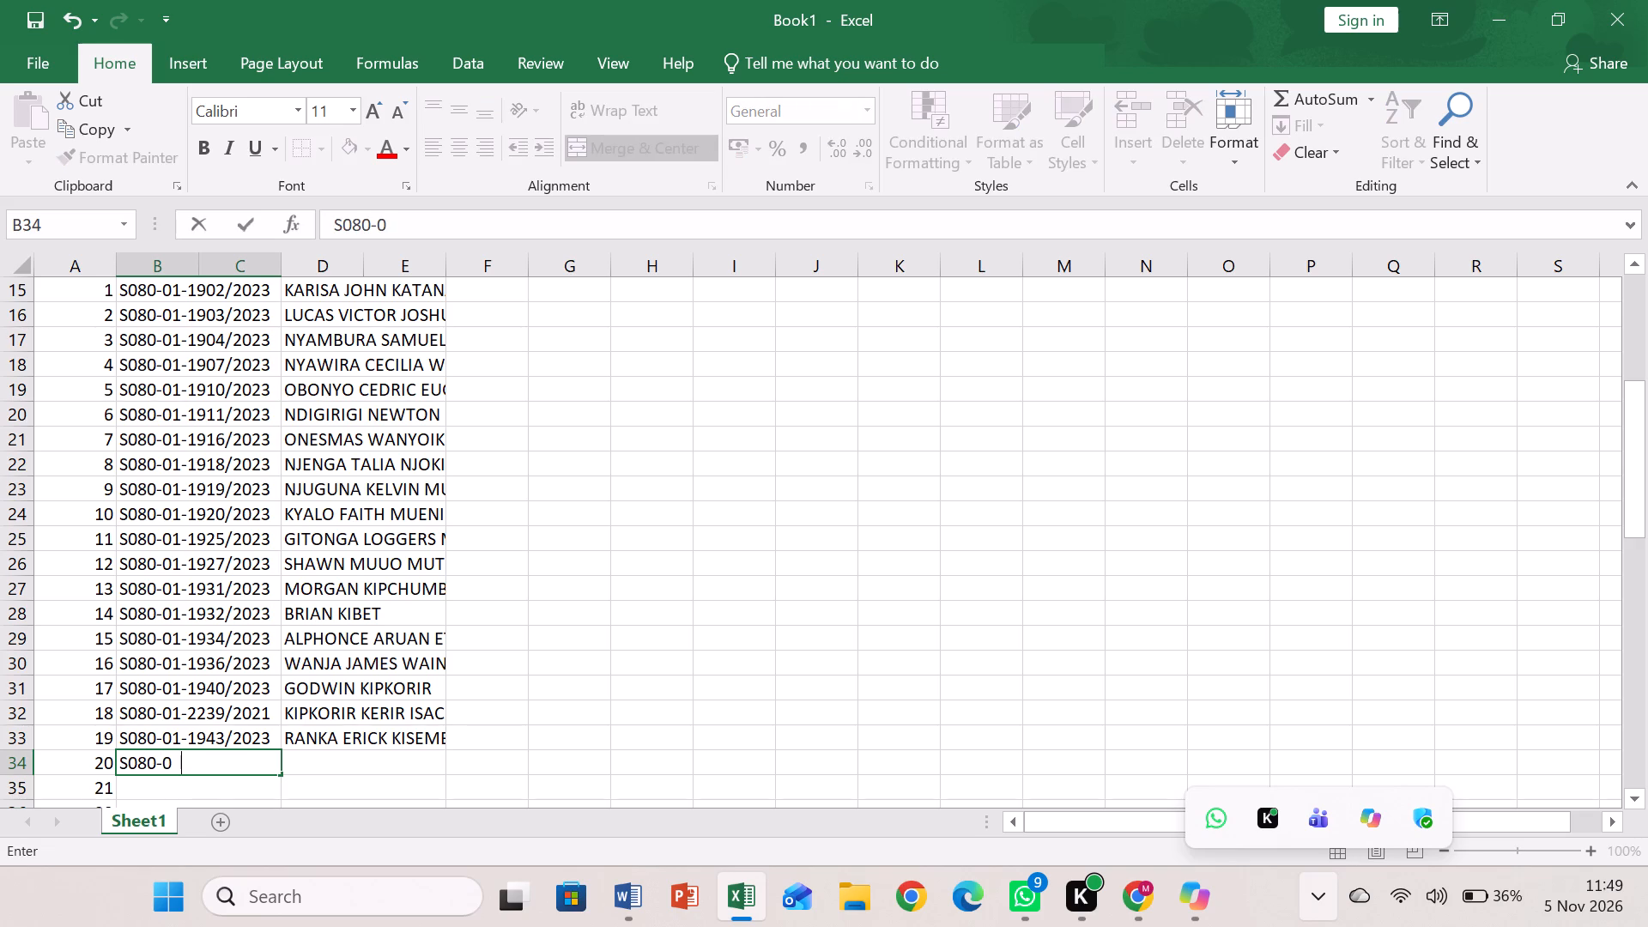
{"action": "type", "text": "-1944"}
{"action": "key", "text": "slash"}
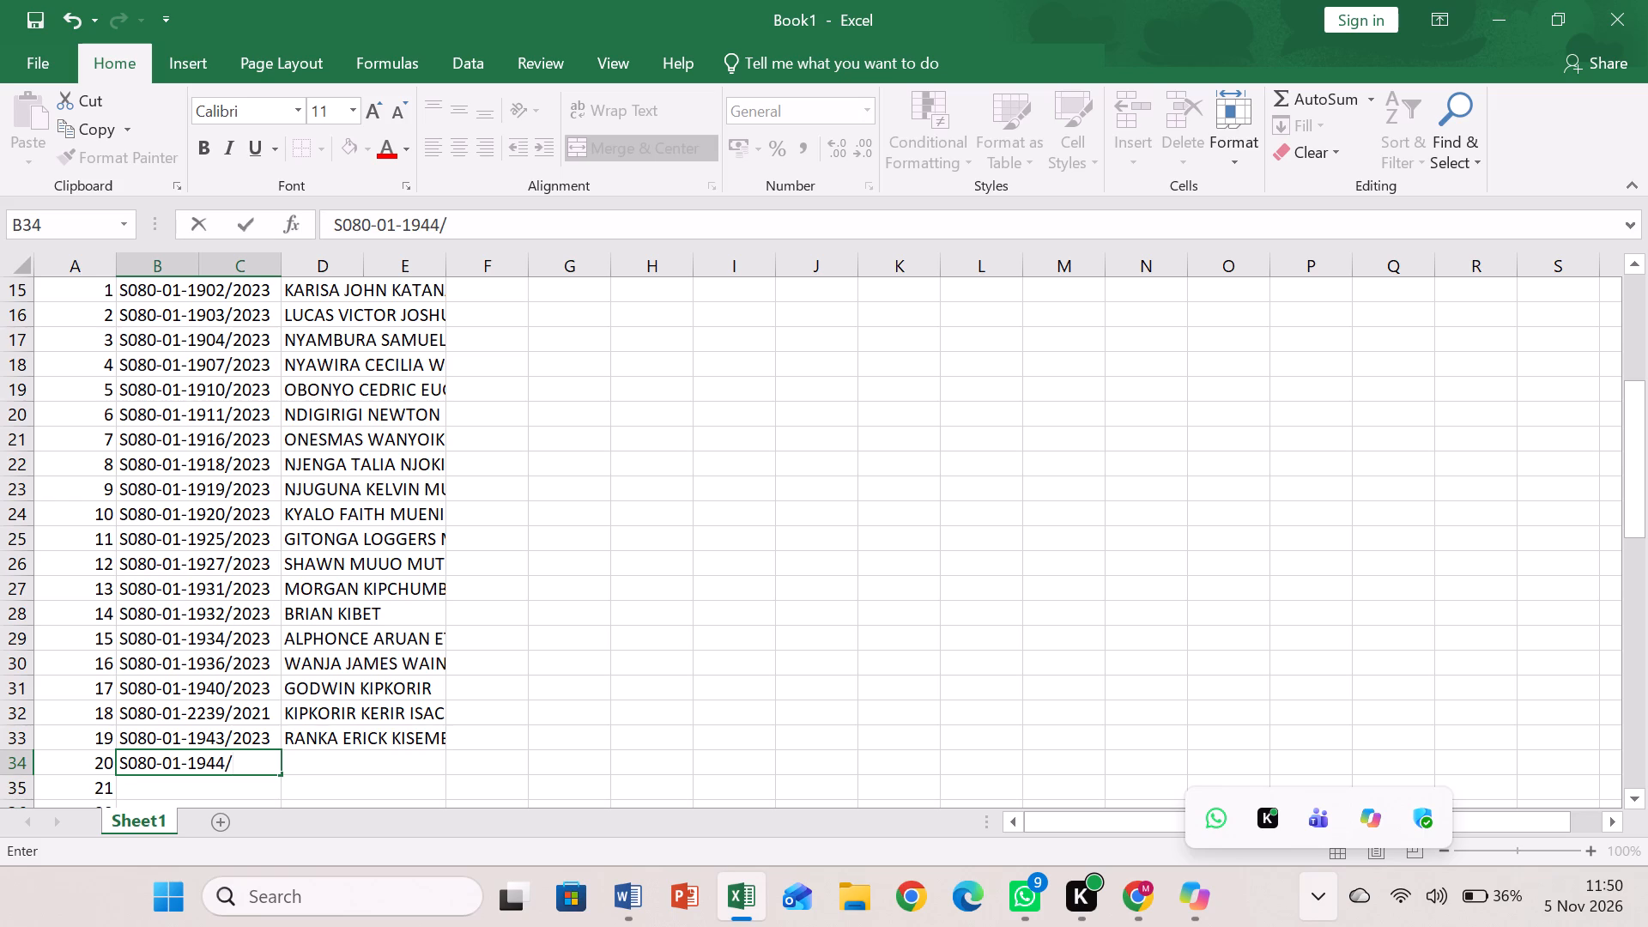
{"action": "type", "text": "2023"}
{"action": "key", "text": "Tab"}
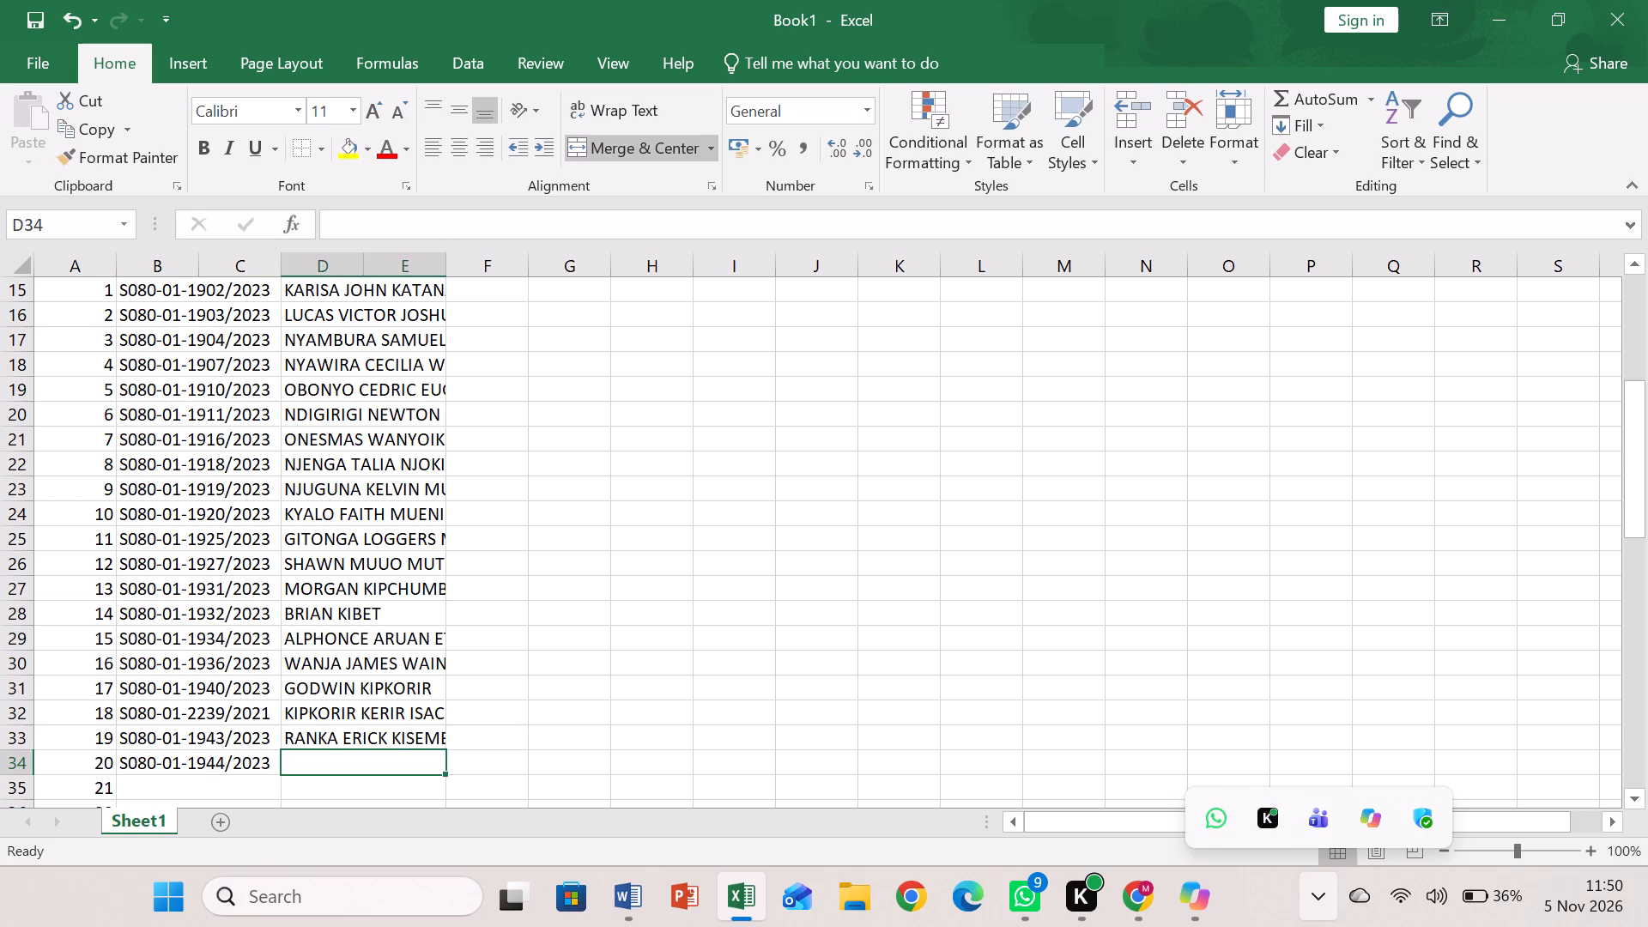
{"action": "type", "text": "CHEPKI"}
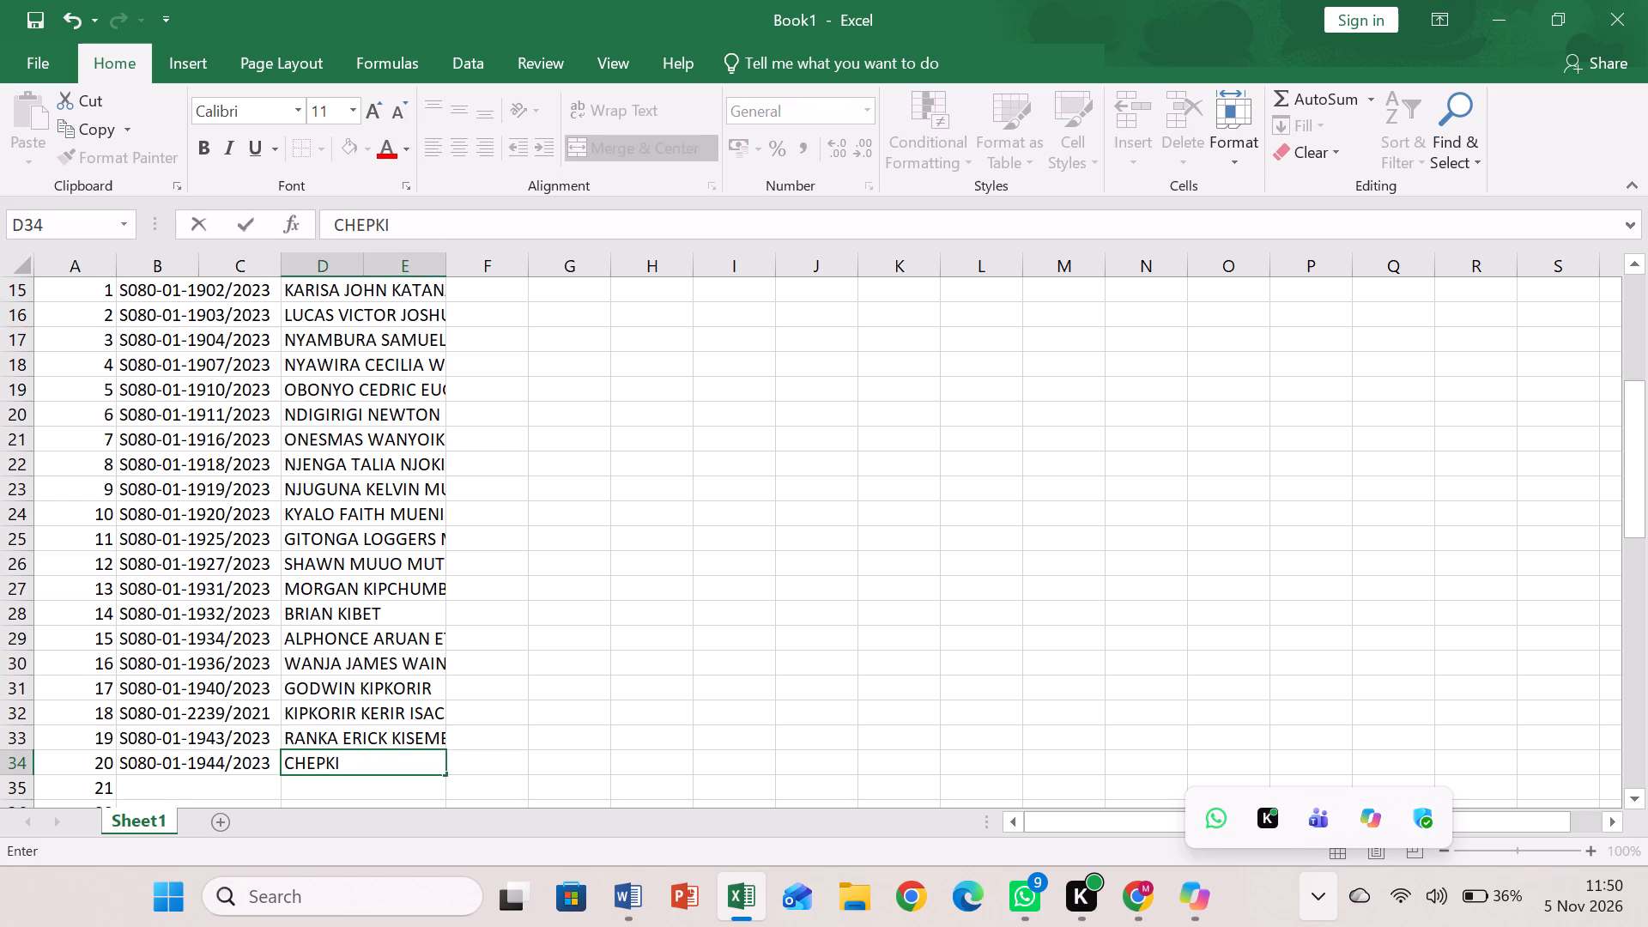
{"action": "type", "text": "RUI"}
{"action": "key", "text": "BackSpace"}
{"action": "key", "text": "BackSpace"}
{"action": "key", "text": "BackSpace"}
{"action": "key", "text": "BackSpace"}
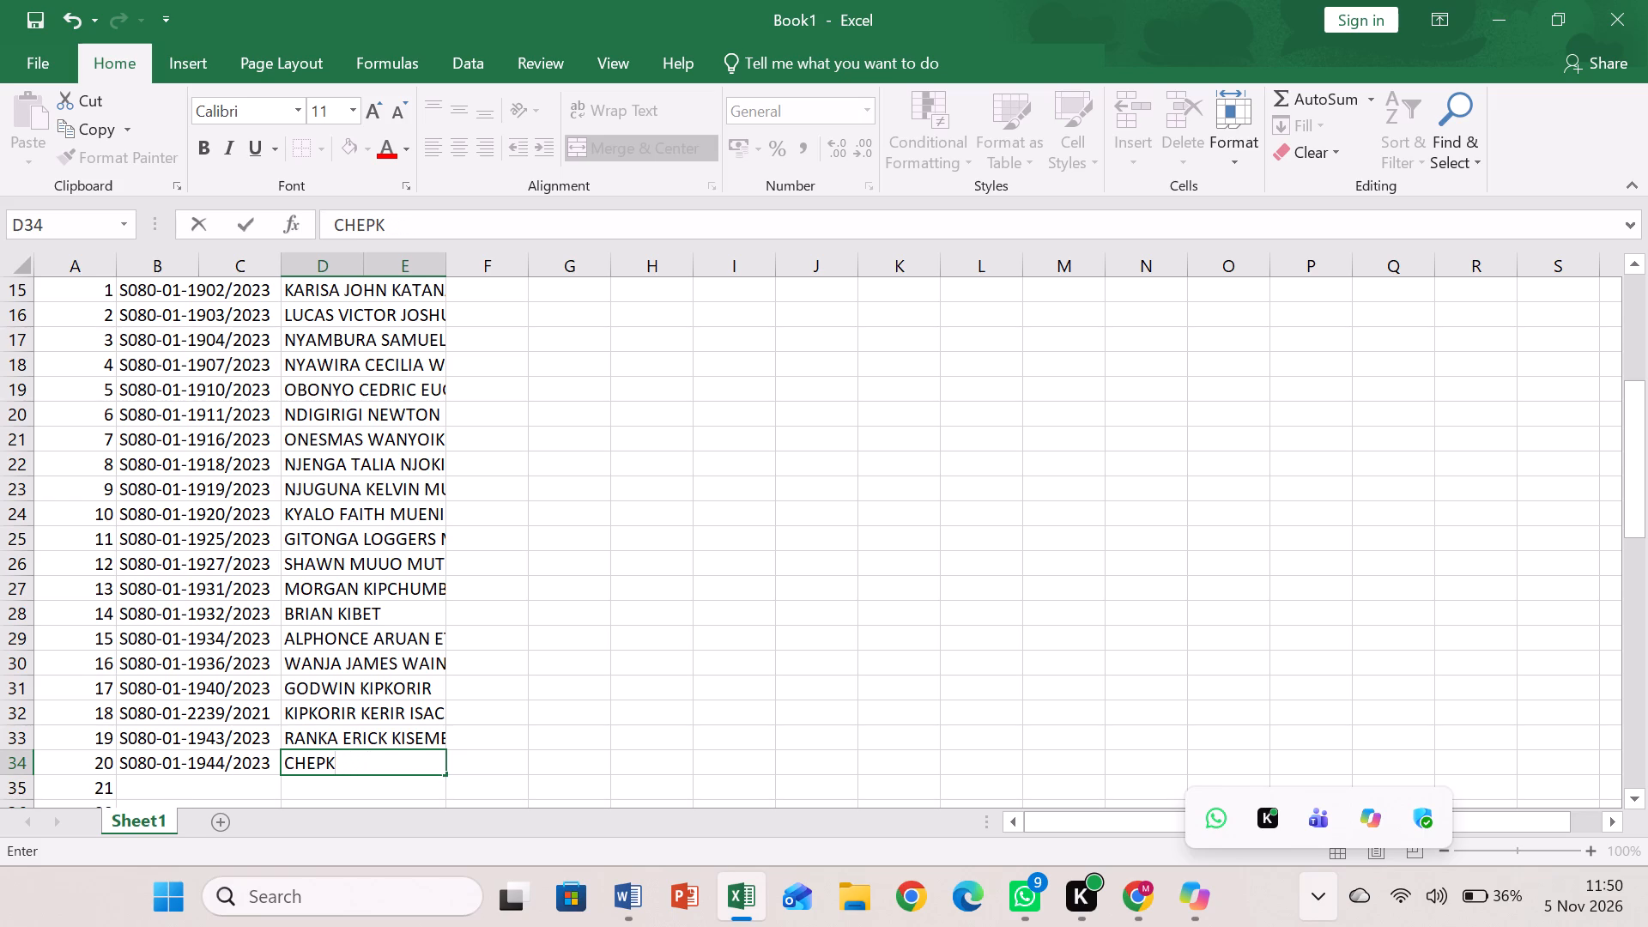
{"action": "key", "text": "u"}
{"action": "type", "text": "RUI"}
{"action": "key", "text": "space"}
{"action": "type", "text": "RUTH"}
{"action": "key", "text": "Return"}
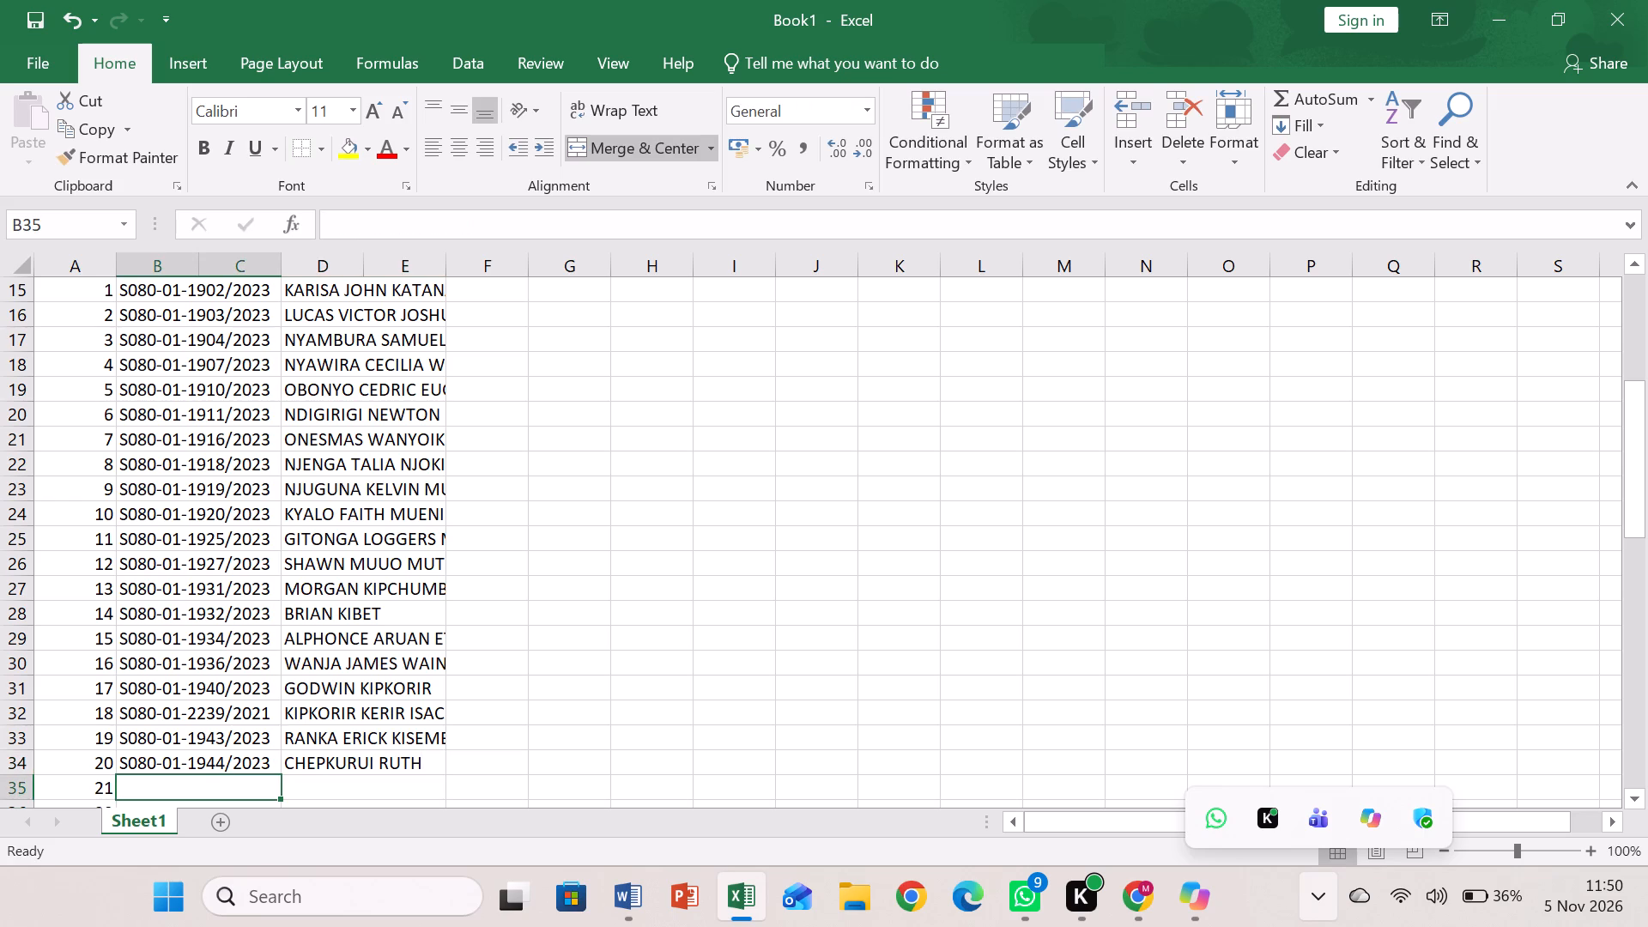
Fill row 35 with the twenty-first student's registration number in B35 and full name in D35.
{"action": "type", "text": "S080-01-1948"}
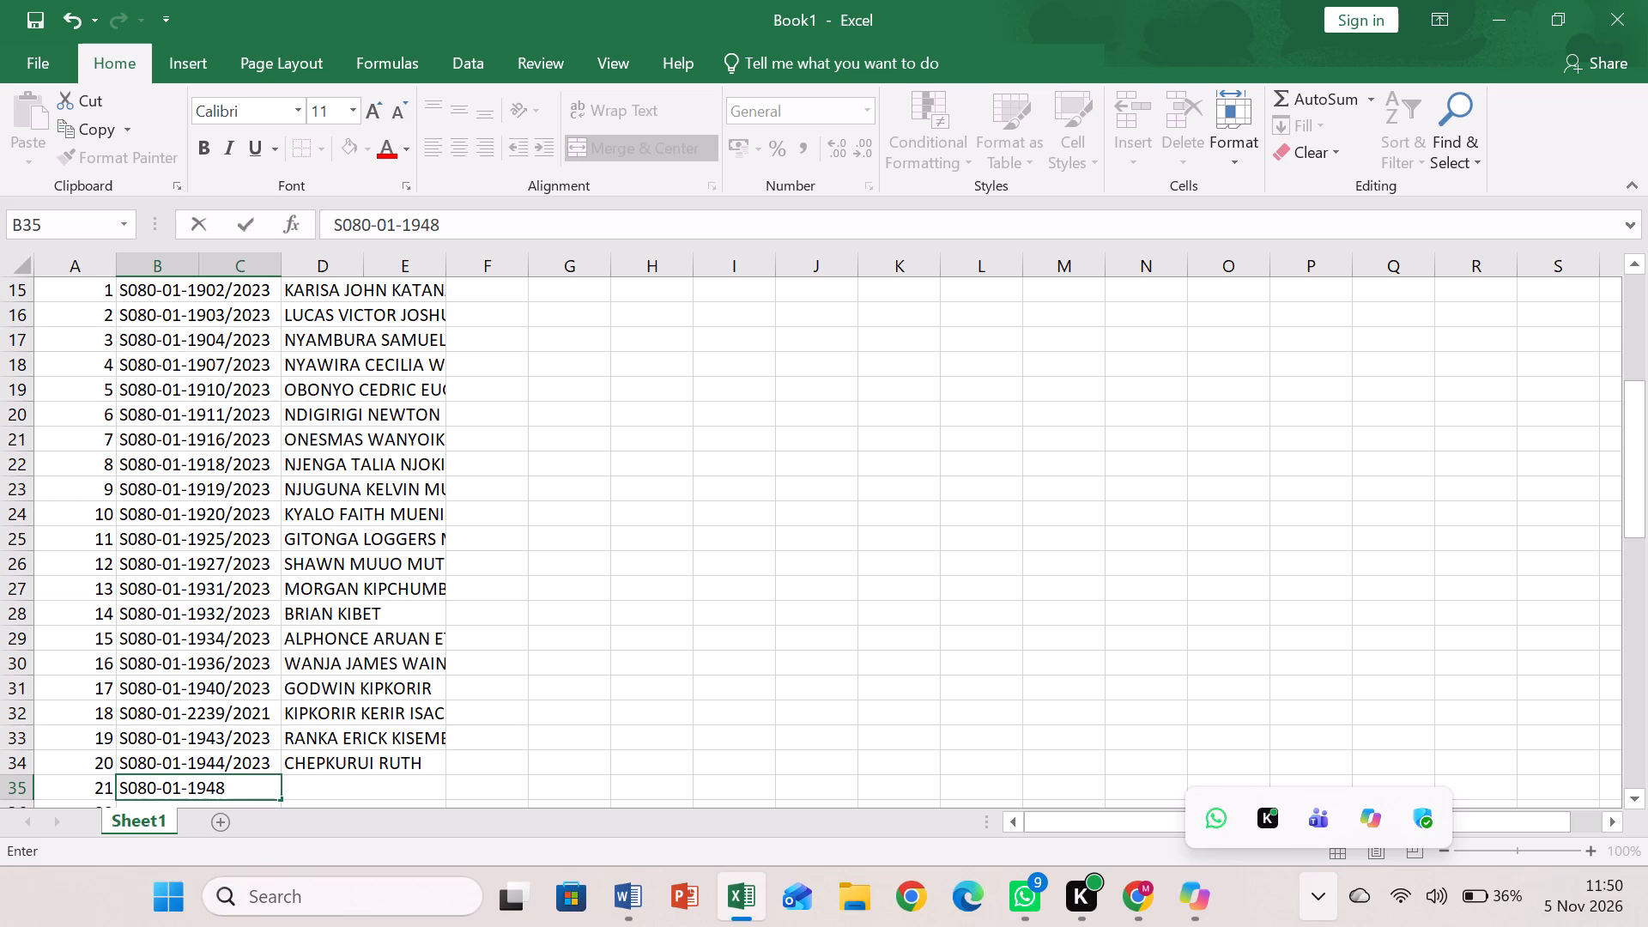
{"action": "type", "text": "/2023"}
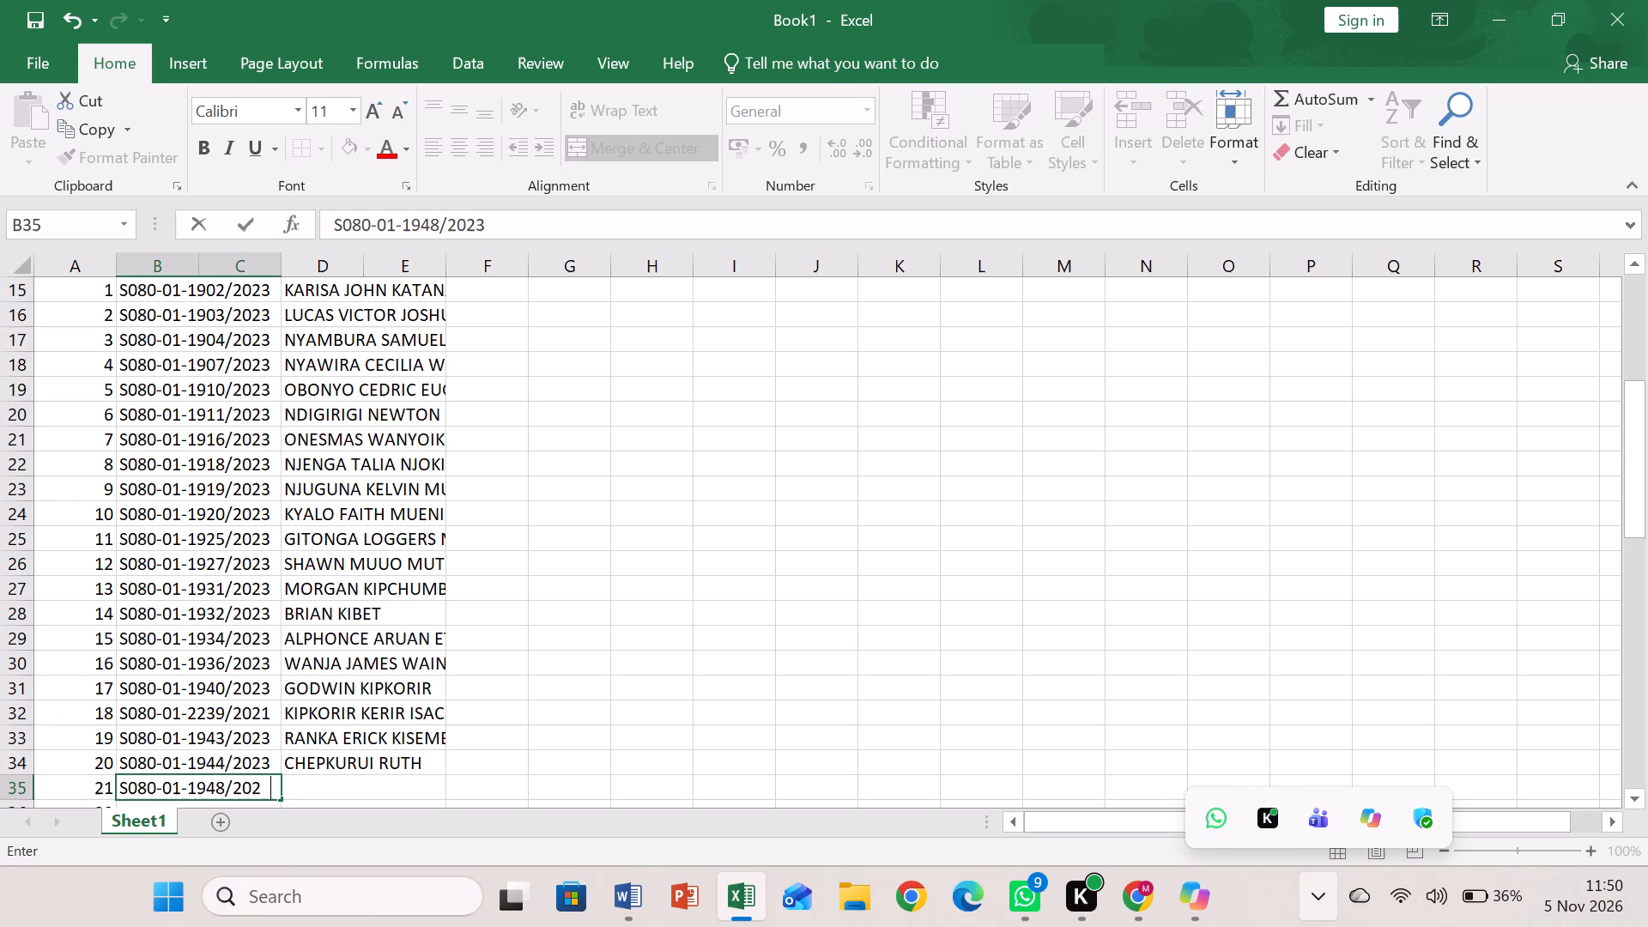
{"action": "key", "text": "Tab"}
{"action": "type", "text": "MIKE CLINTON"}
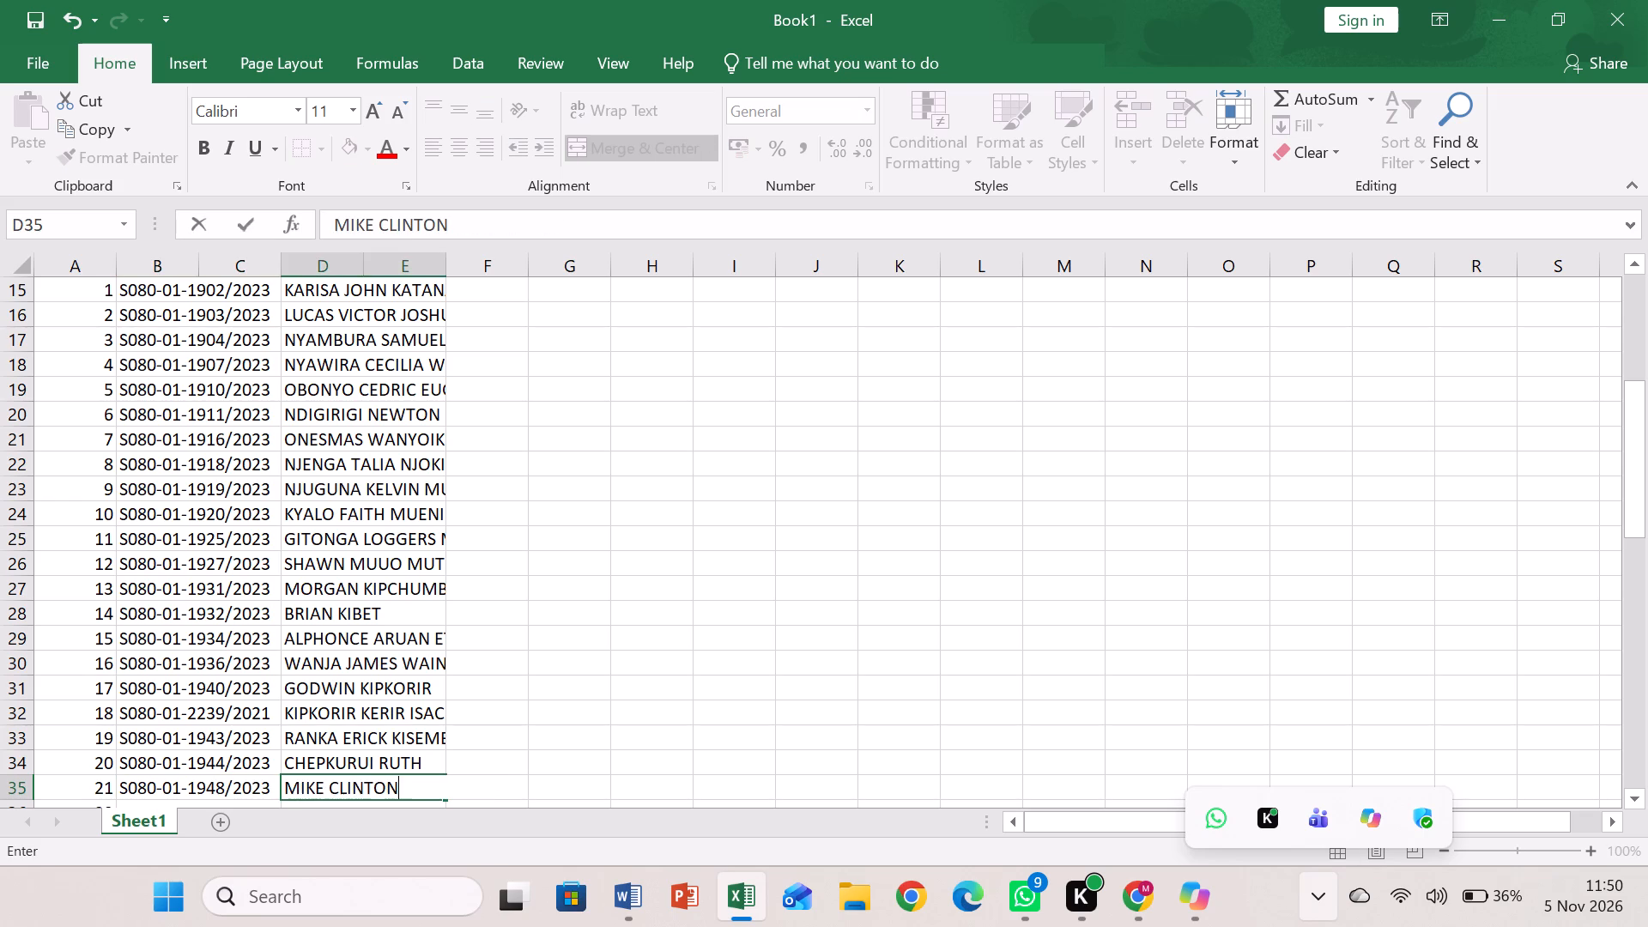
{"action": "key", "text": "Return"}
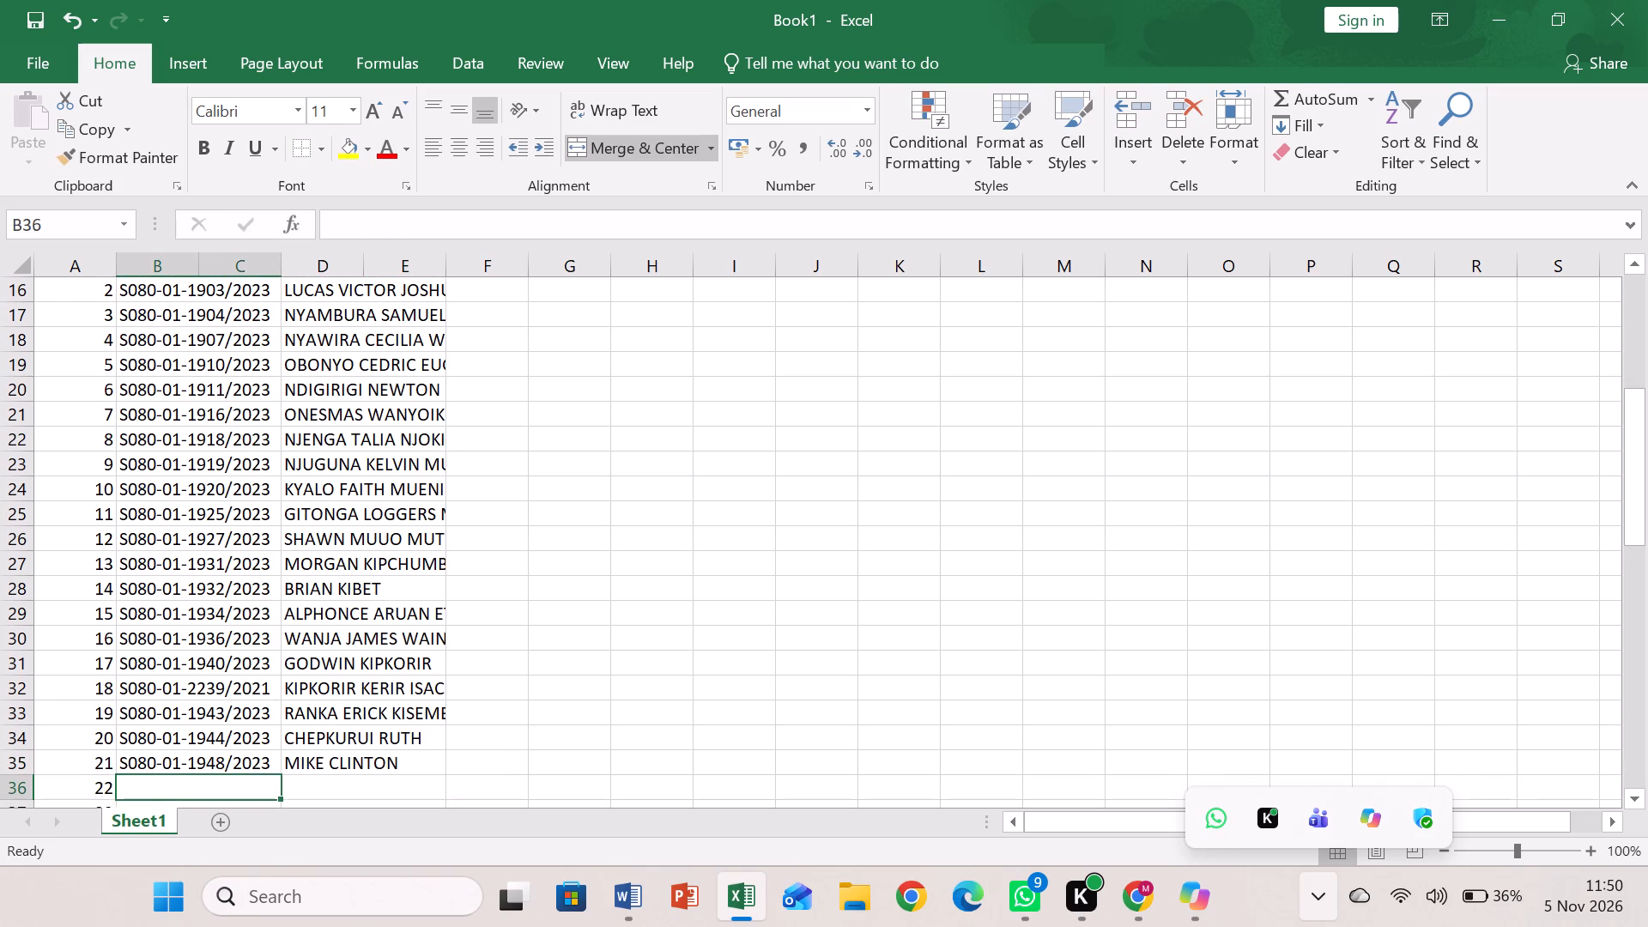
Fill row 36 with the twenty-second student's registration number in B36 and full name in D36.
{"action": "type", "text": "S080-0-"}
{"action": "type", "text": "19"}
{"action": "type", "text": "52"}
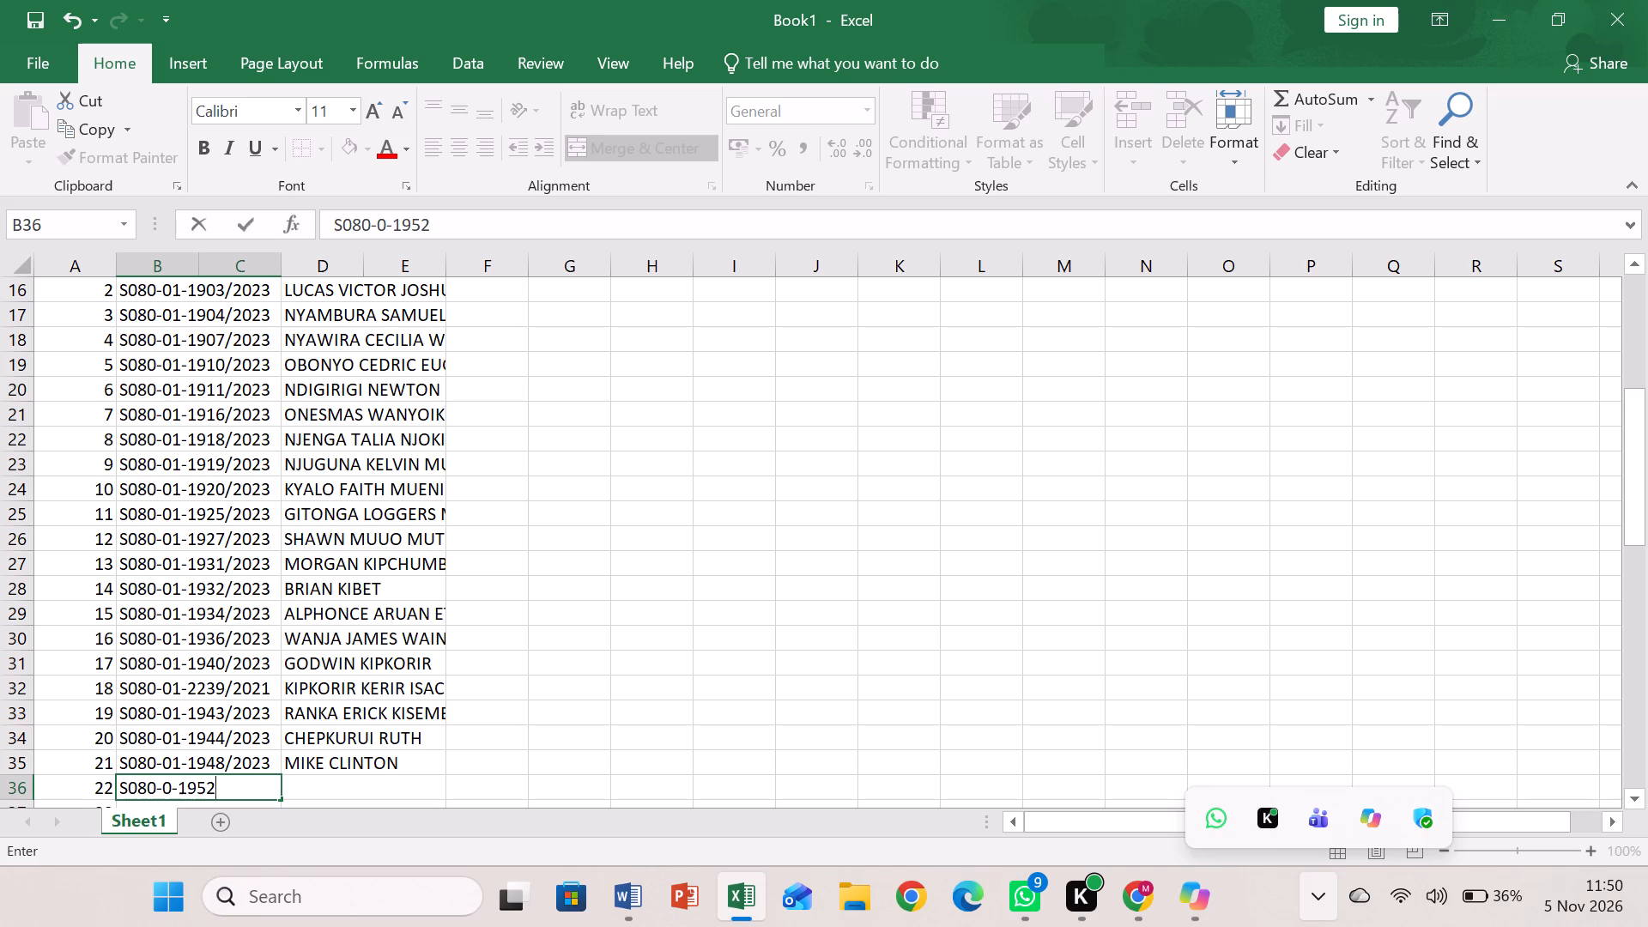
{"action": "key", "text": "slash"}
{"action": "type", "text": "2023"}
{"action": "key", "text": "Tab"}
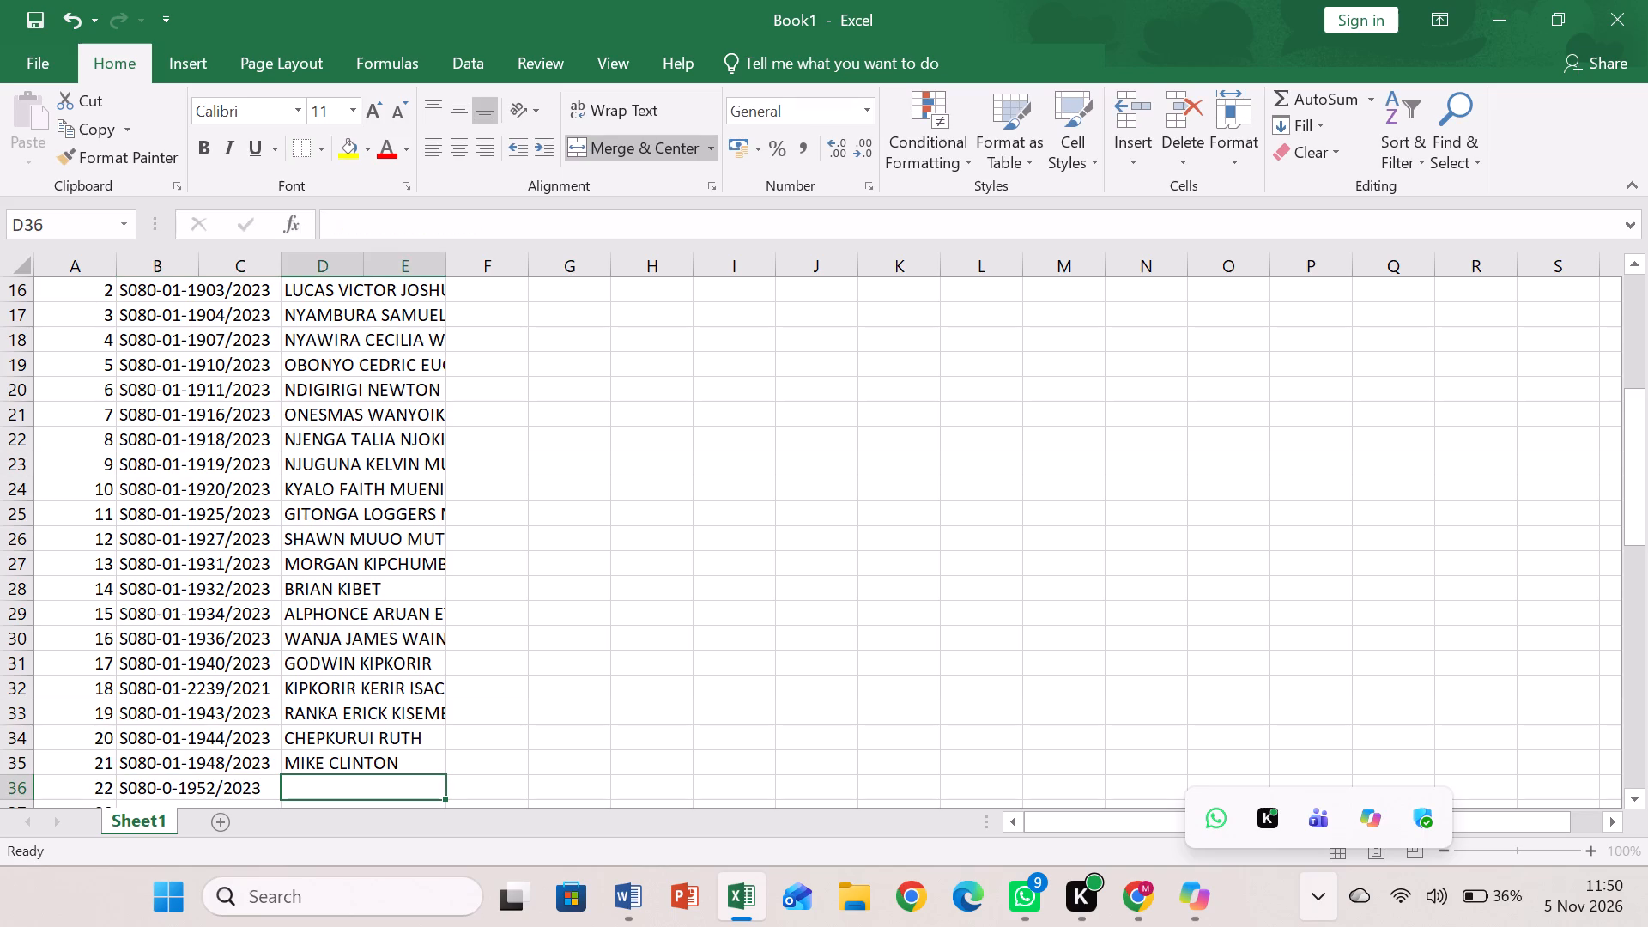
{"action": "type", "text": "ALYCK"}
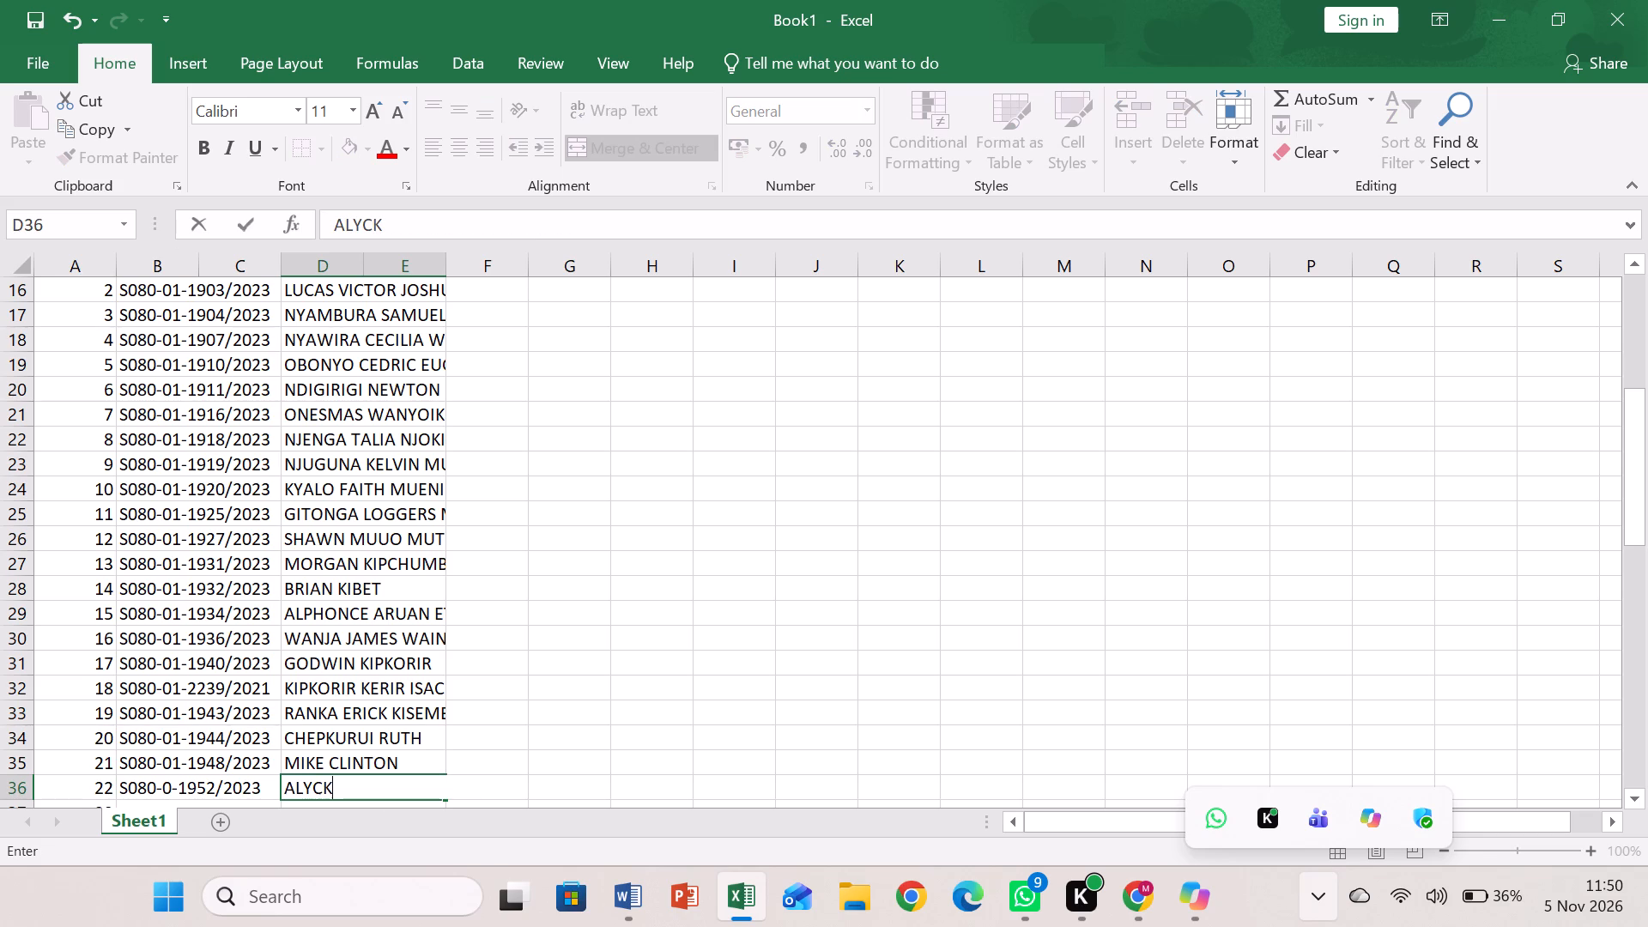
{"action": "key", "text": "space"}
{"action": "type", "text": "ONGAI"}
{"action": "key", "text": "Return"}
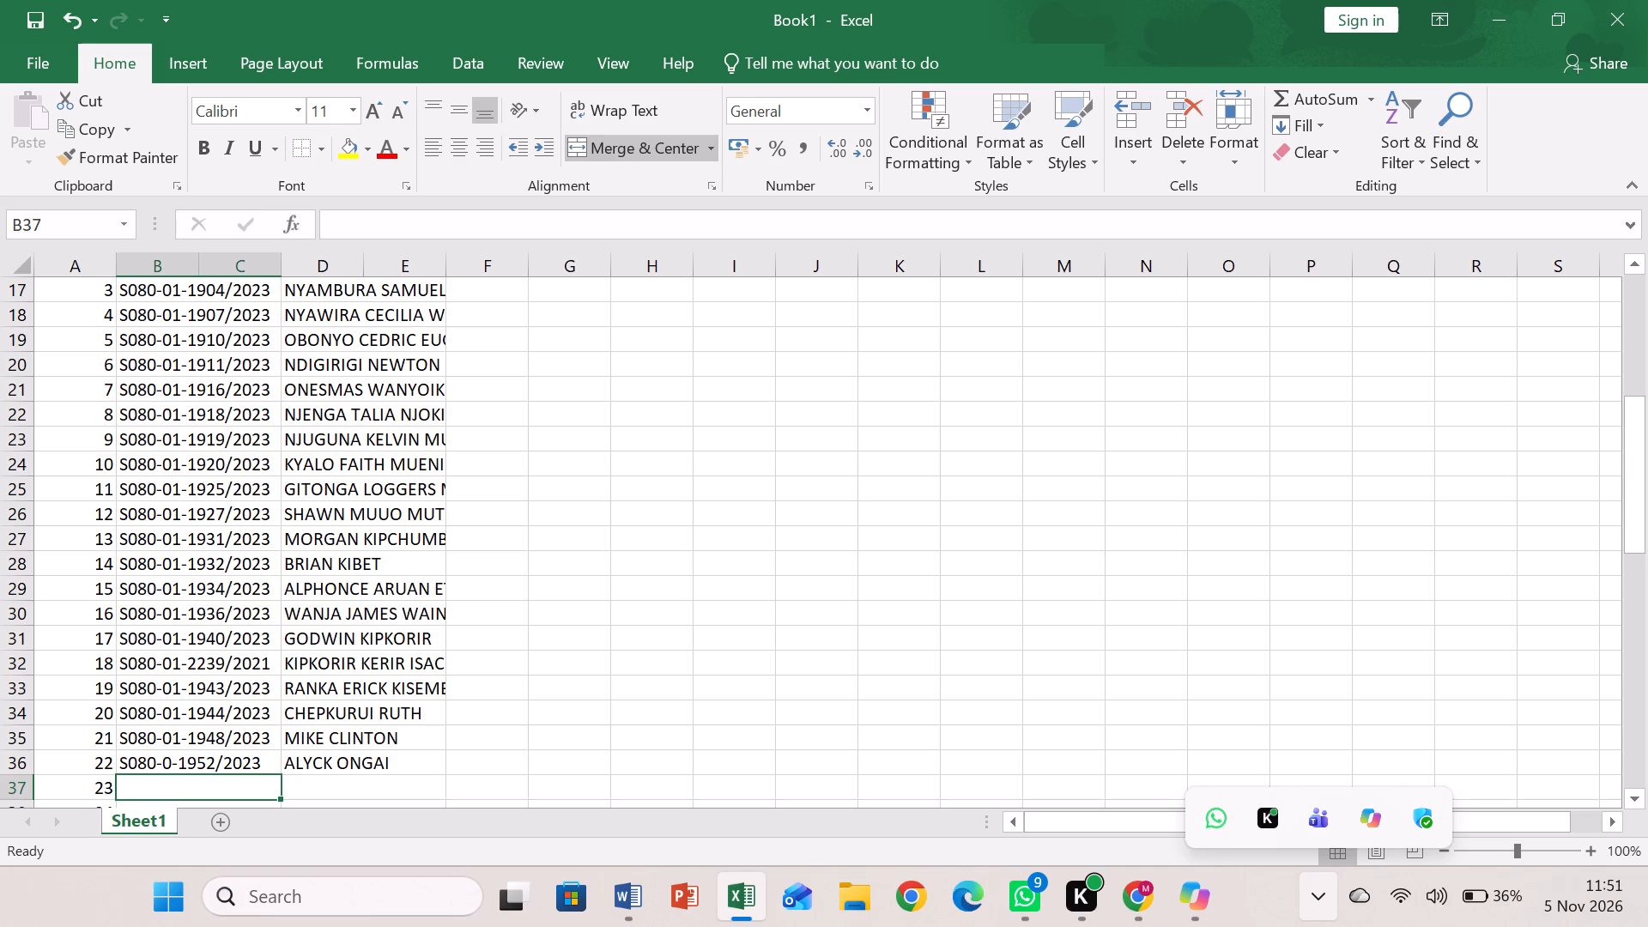
Fill row 37 with the twenty-third student's registration number in B37 and full name in D37.
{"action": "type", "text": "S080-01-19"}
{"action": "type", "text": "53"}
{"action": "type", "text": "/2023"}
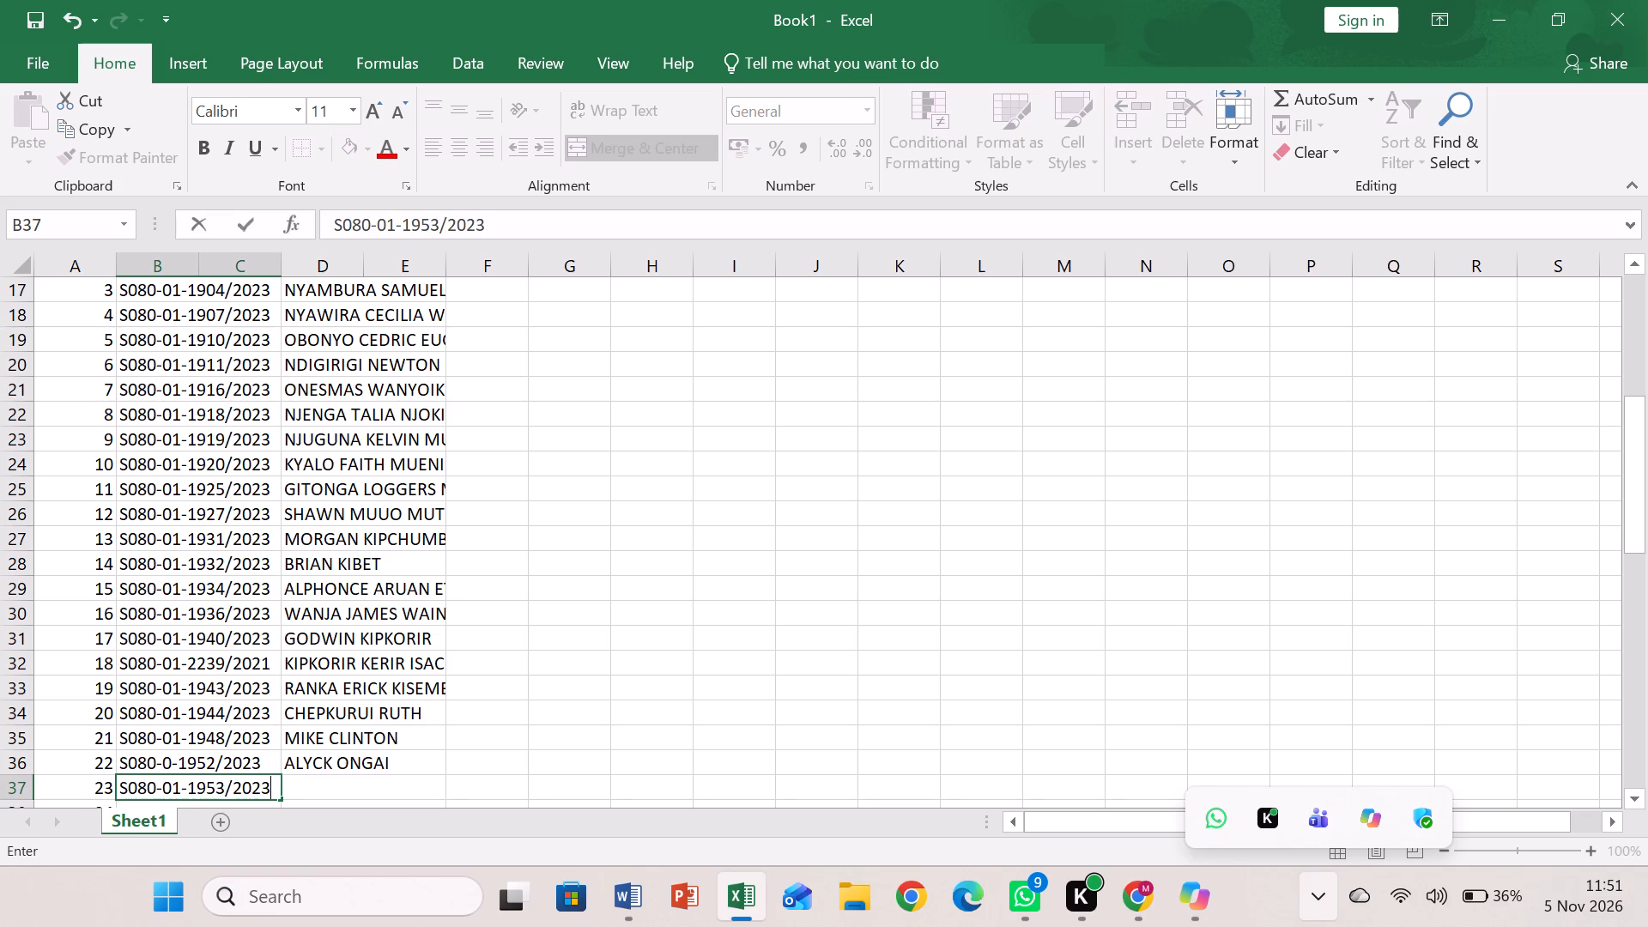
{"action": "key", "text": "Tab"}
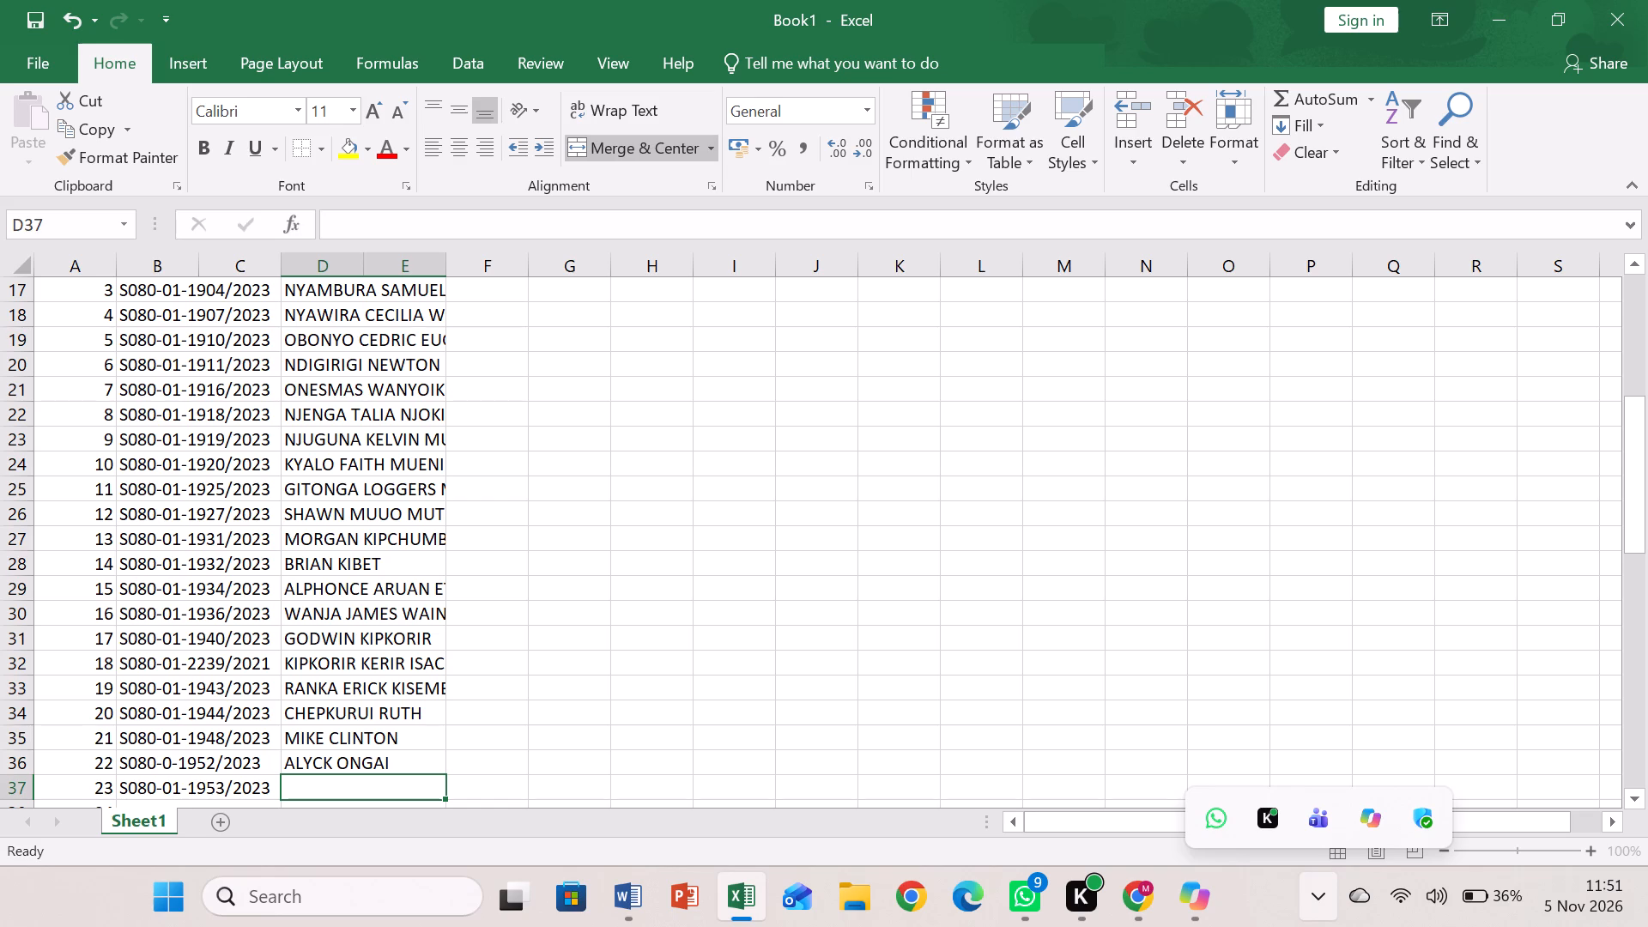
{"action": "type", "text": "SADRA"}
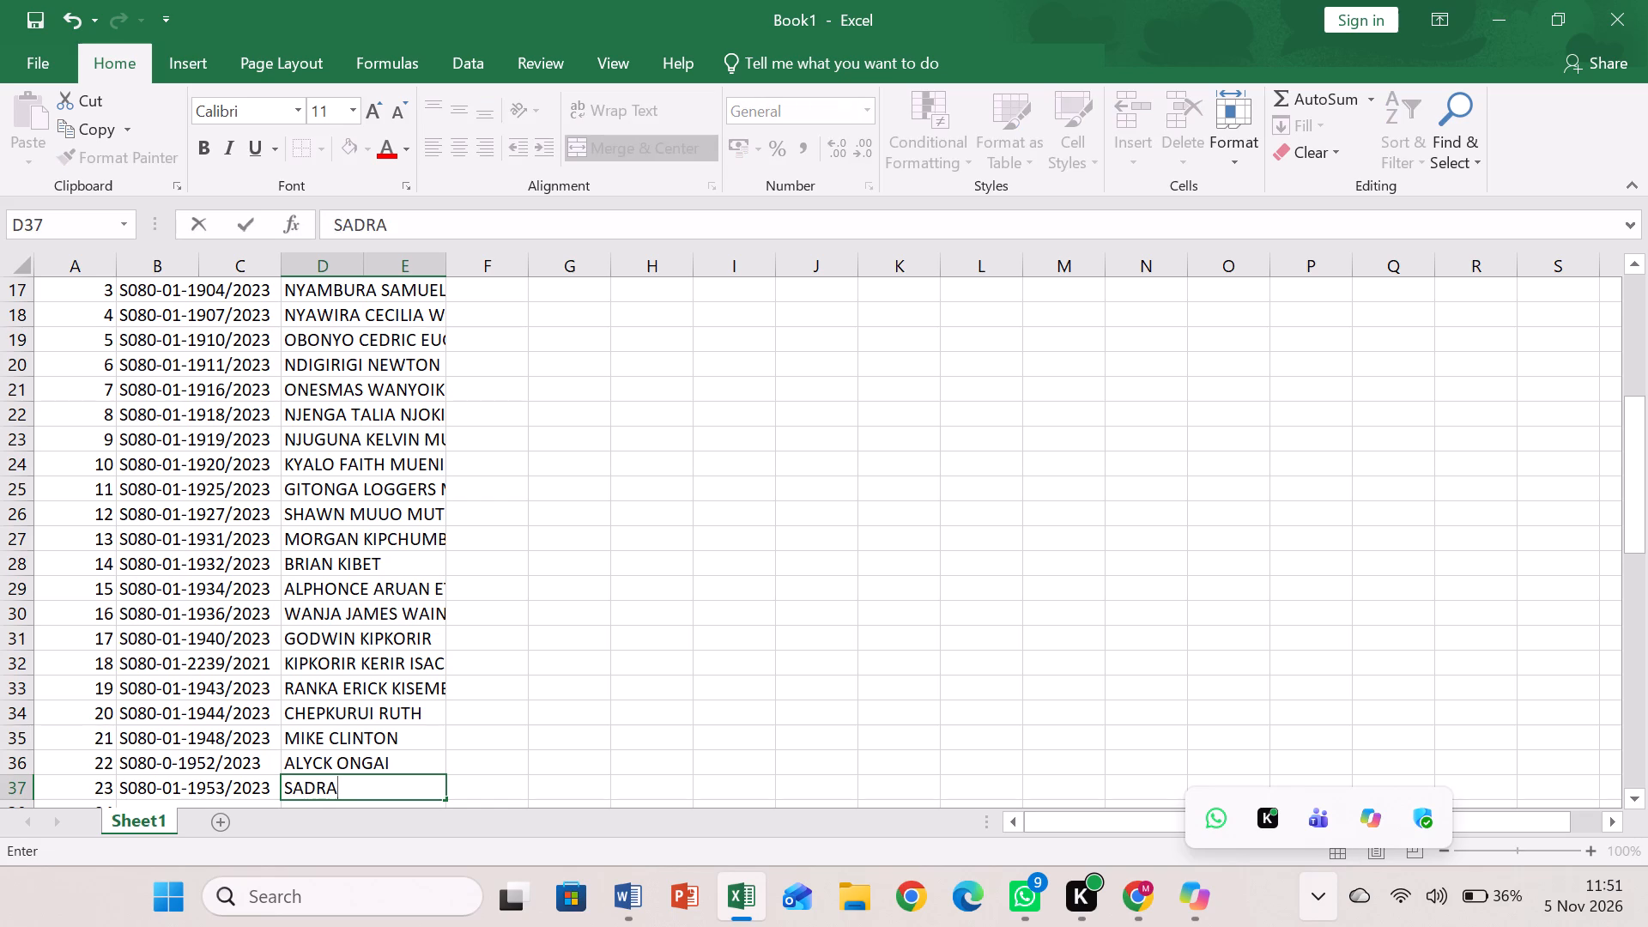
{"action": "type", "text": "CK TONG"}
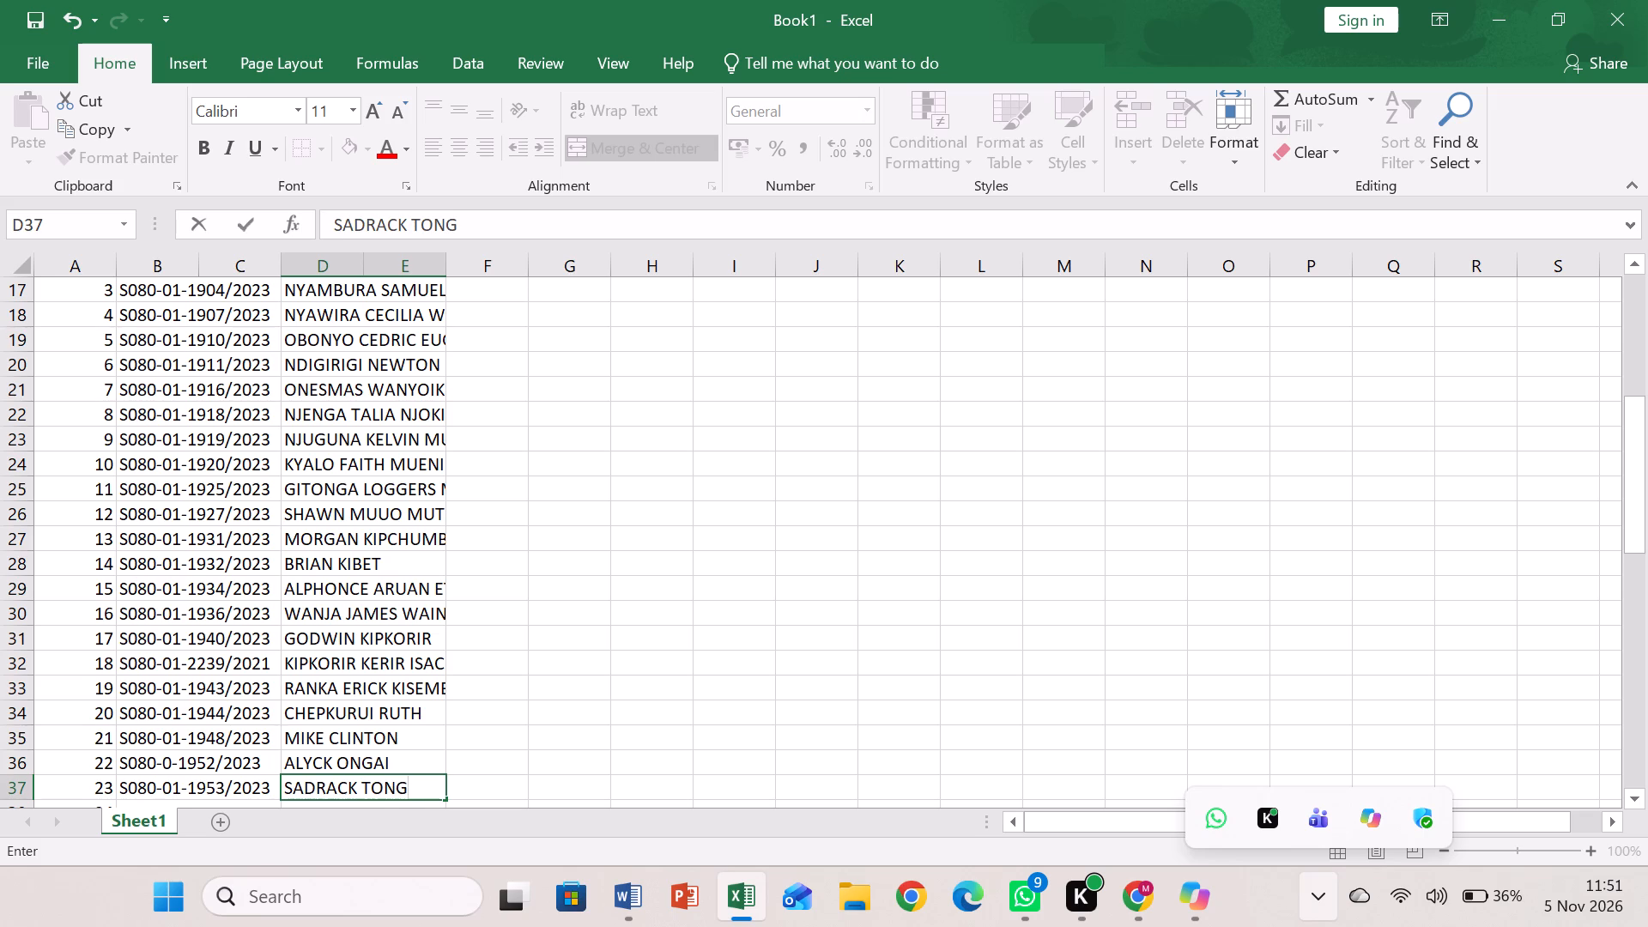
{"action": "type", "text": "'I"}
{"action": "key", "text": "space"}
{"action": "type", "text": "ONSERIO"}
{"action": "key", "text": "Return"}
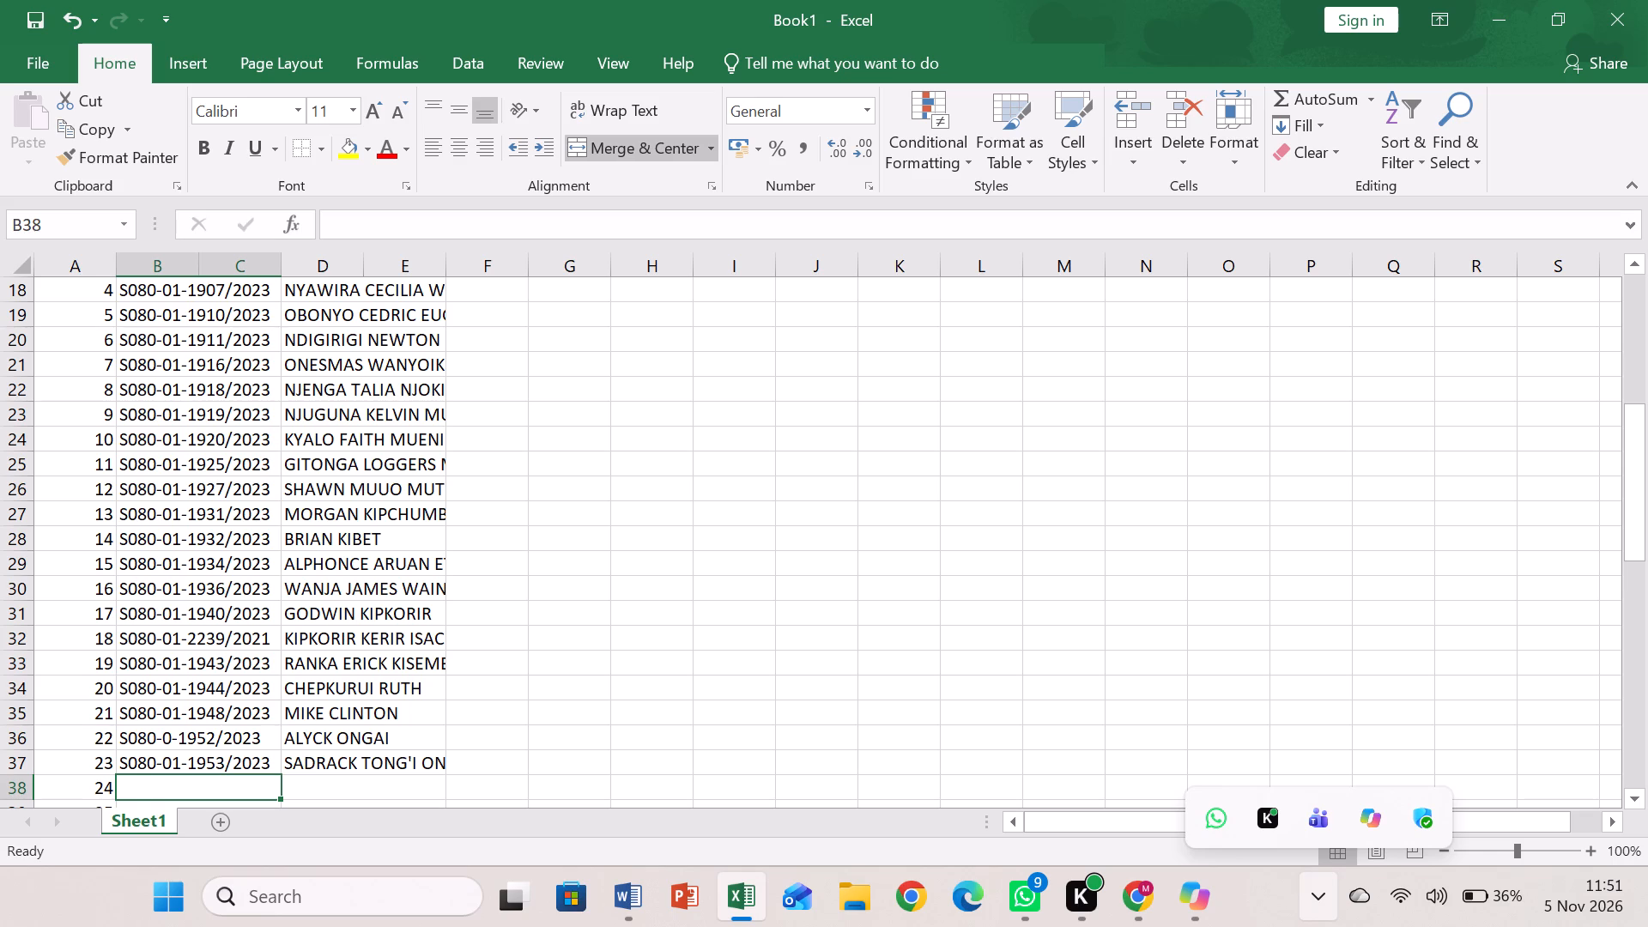
Fill row 38 with the twenty-fourth student's registration number in B38 and full name in D38.
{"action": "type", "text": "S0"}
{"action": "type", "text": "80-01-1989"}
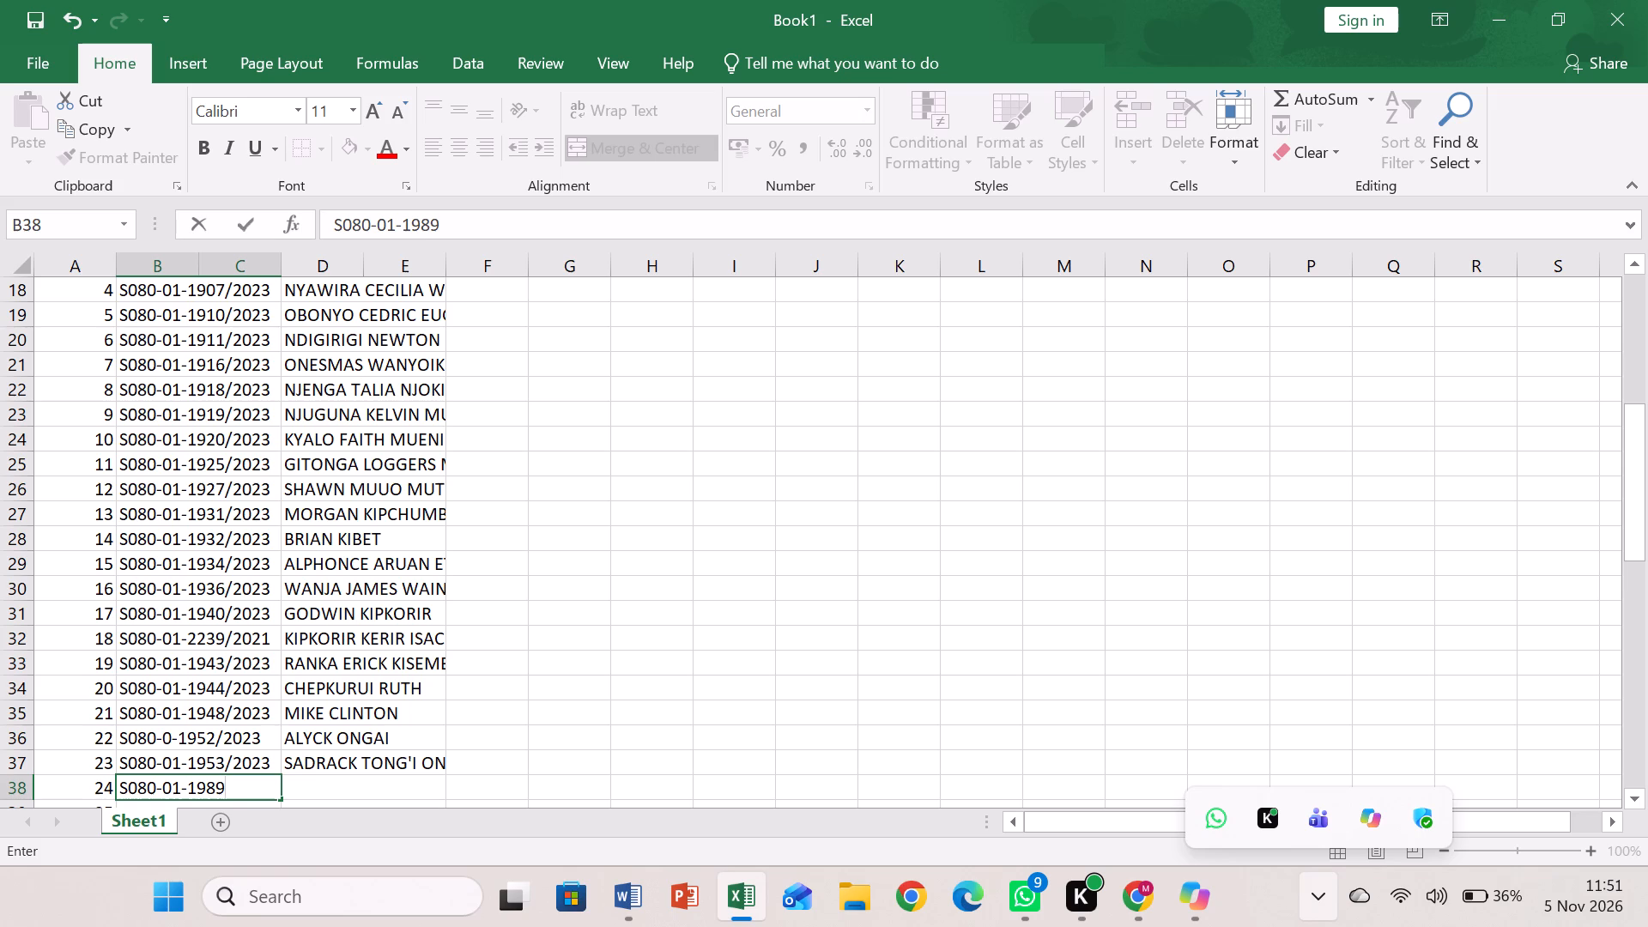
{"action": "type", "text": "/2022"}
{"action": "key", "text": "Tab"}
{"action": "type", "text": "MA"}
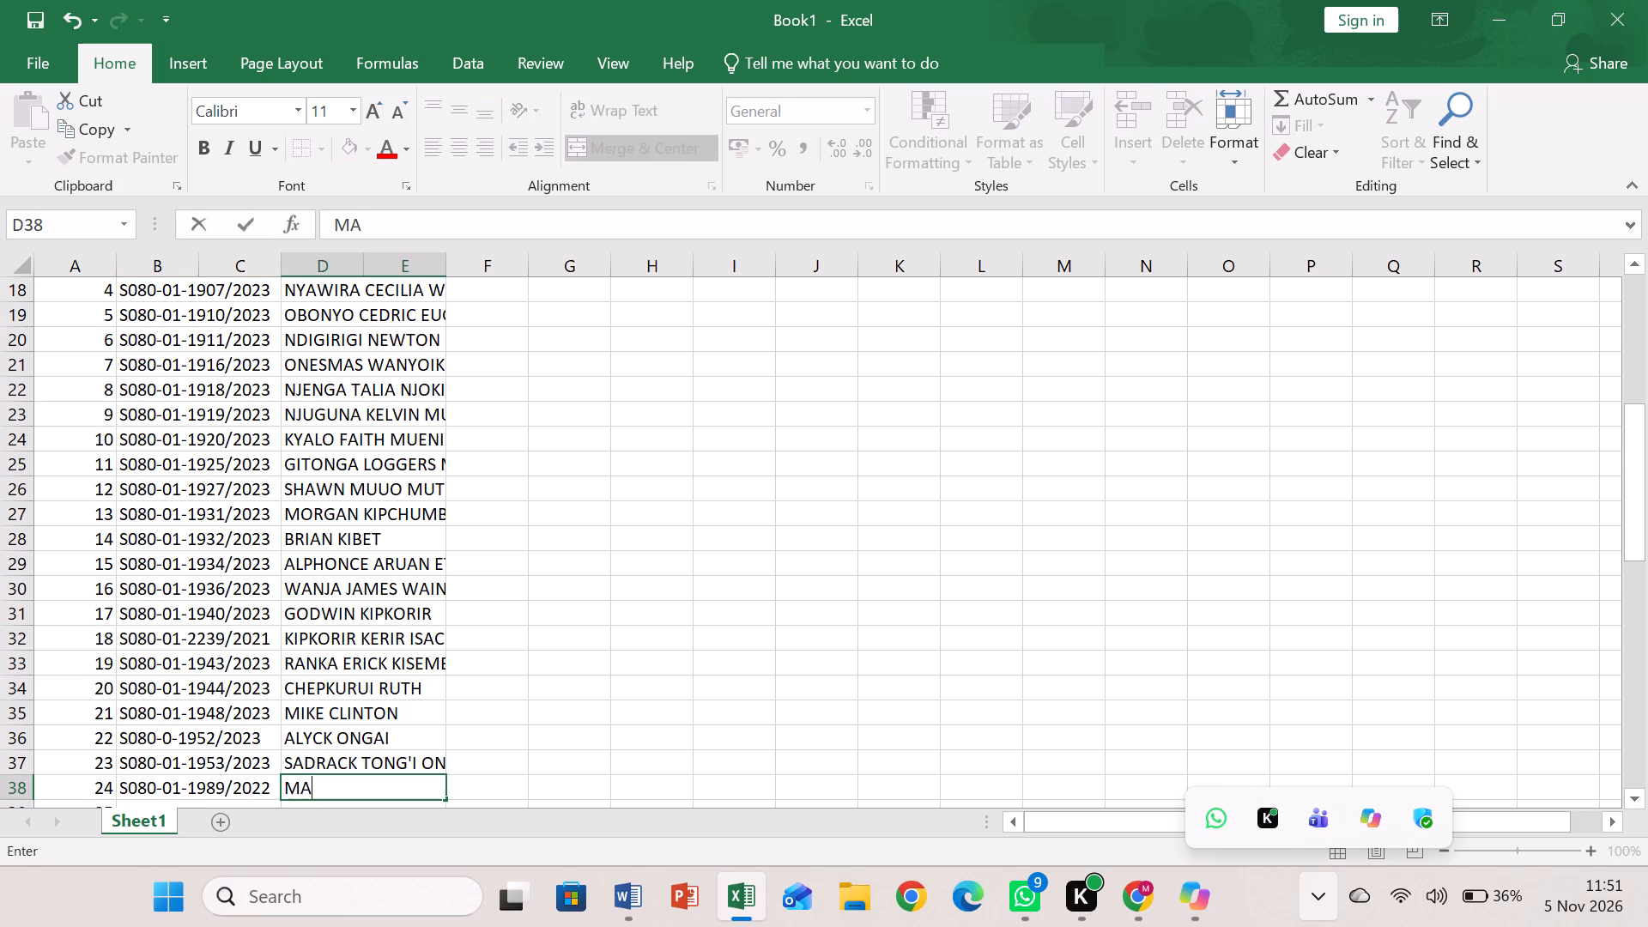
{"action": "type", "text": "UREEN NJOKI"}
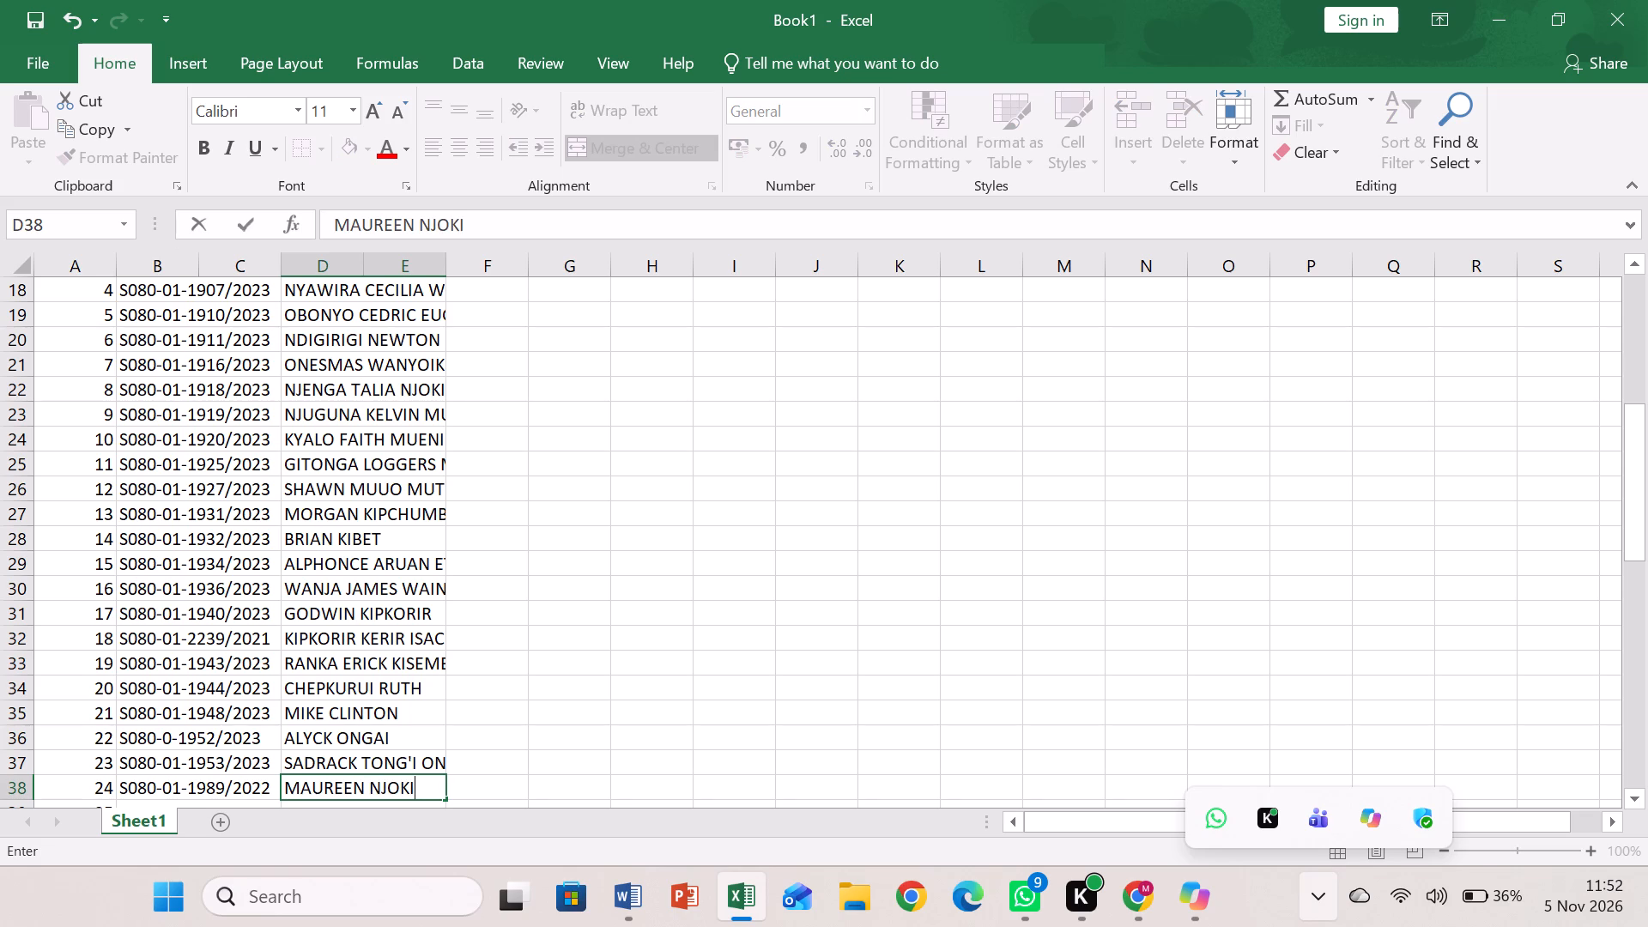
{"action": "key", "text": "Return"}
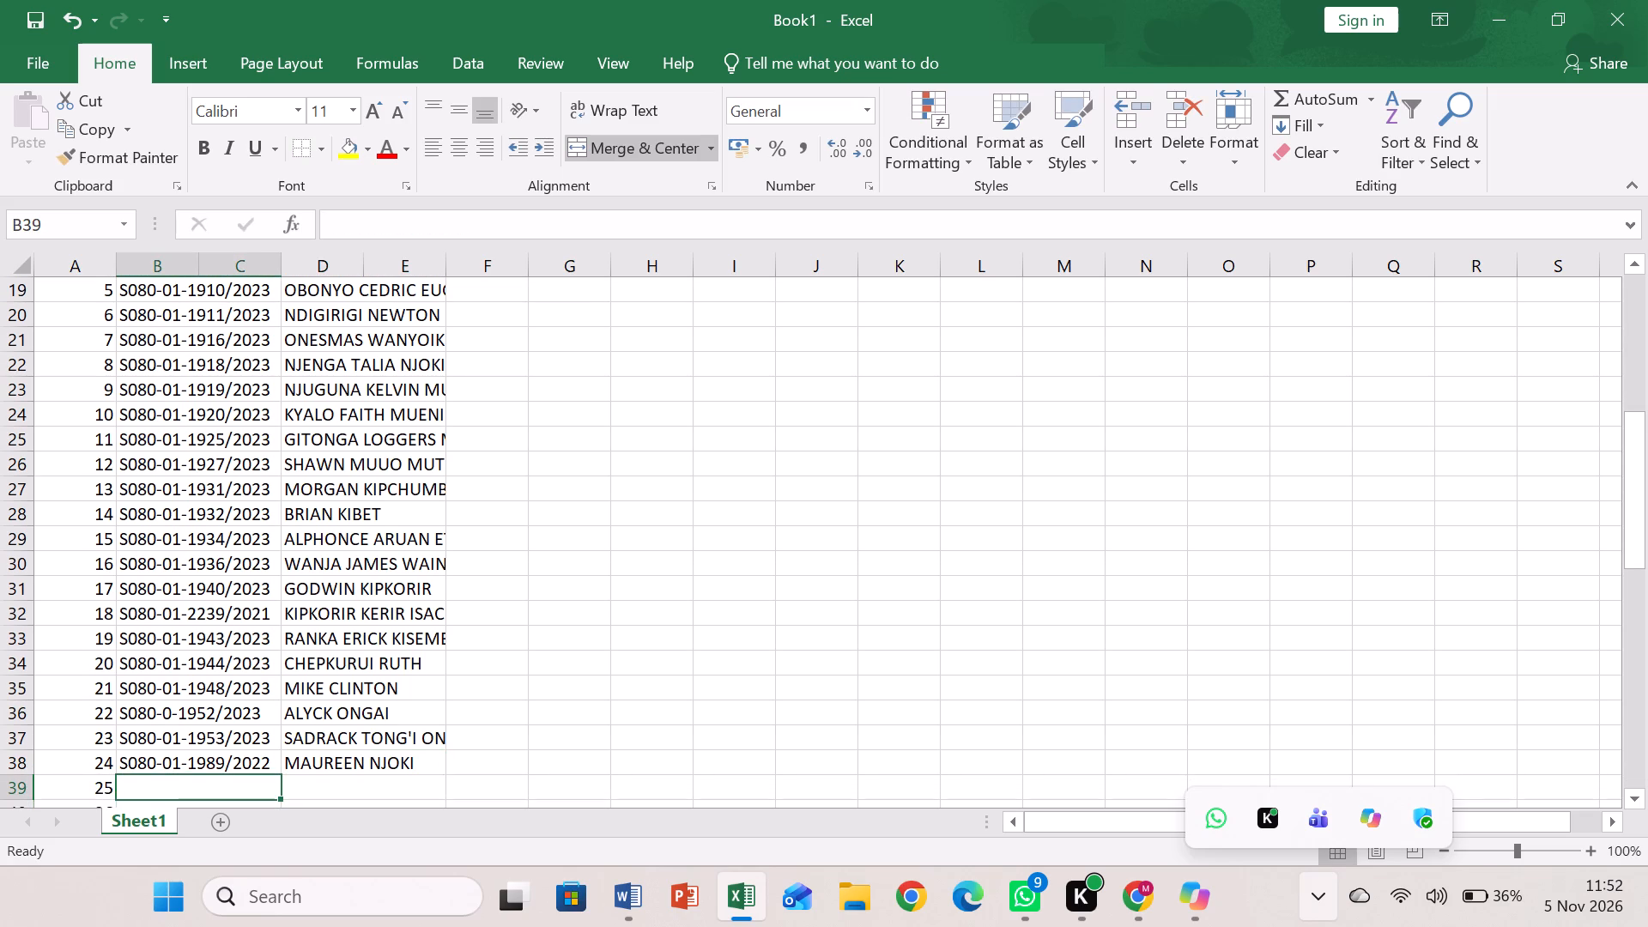
Fill row 39 with the twenty-fifth student's registration number in B39 and full name in D39.
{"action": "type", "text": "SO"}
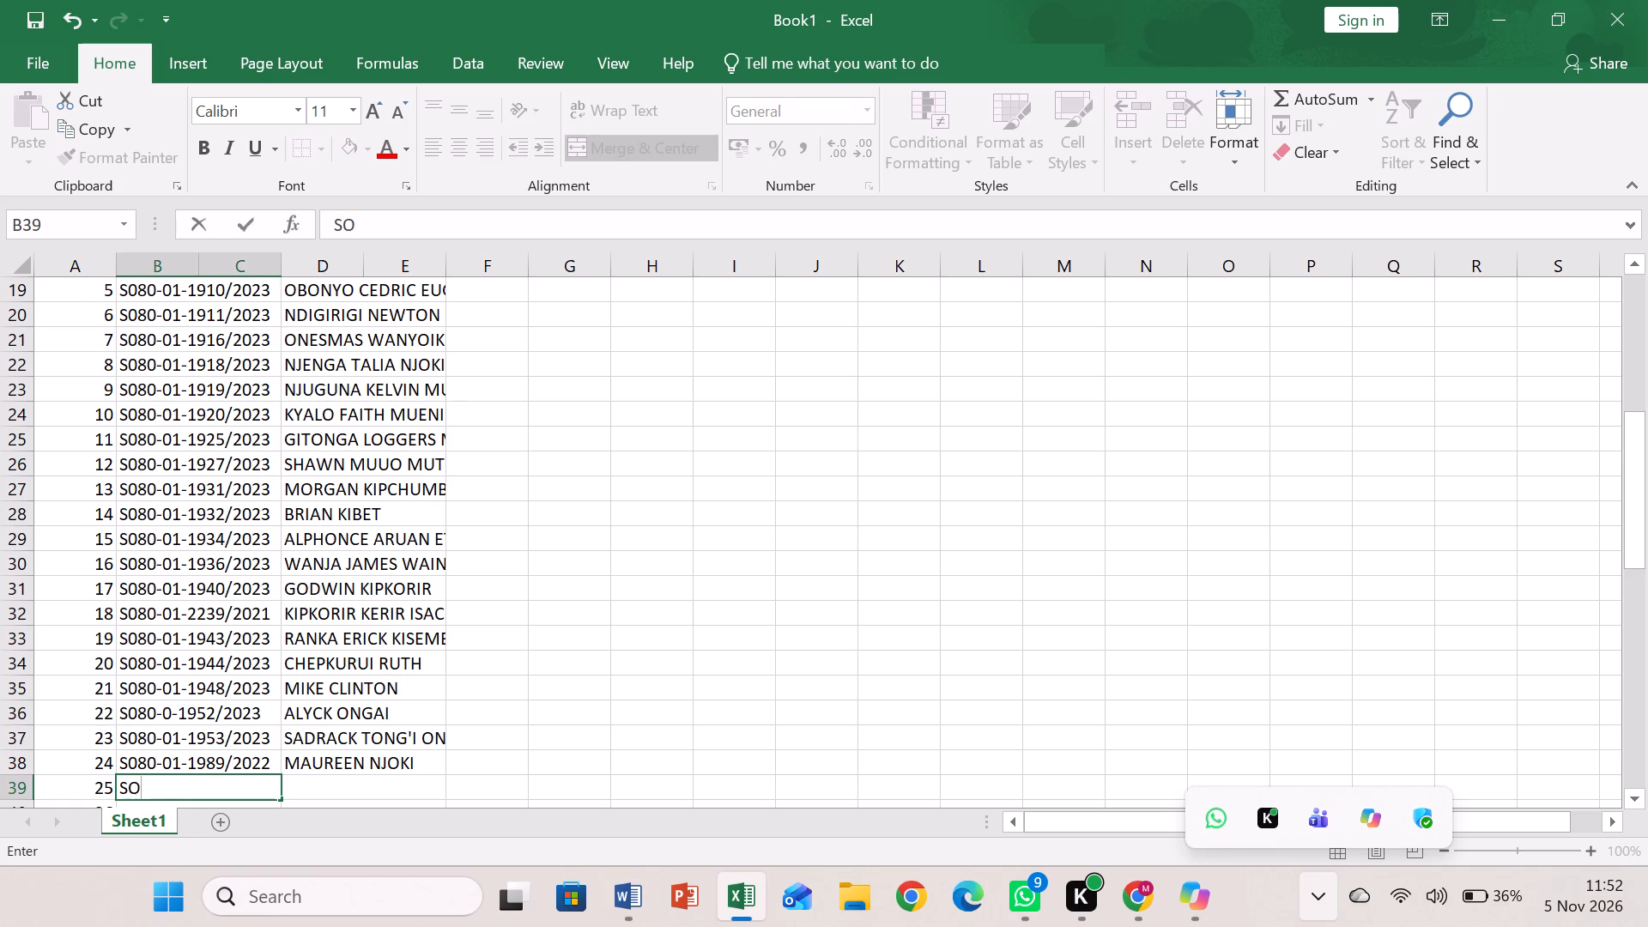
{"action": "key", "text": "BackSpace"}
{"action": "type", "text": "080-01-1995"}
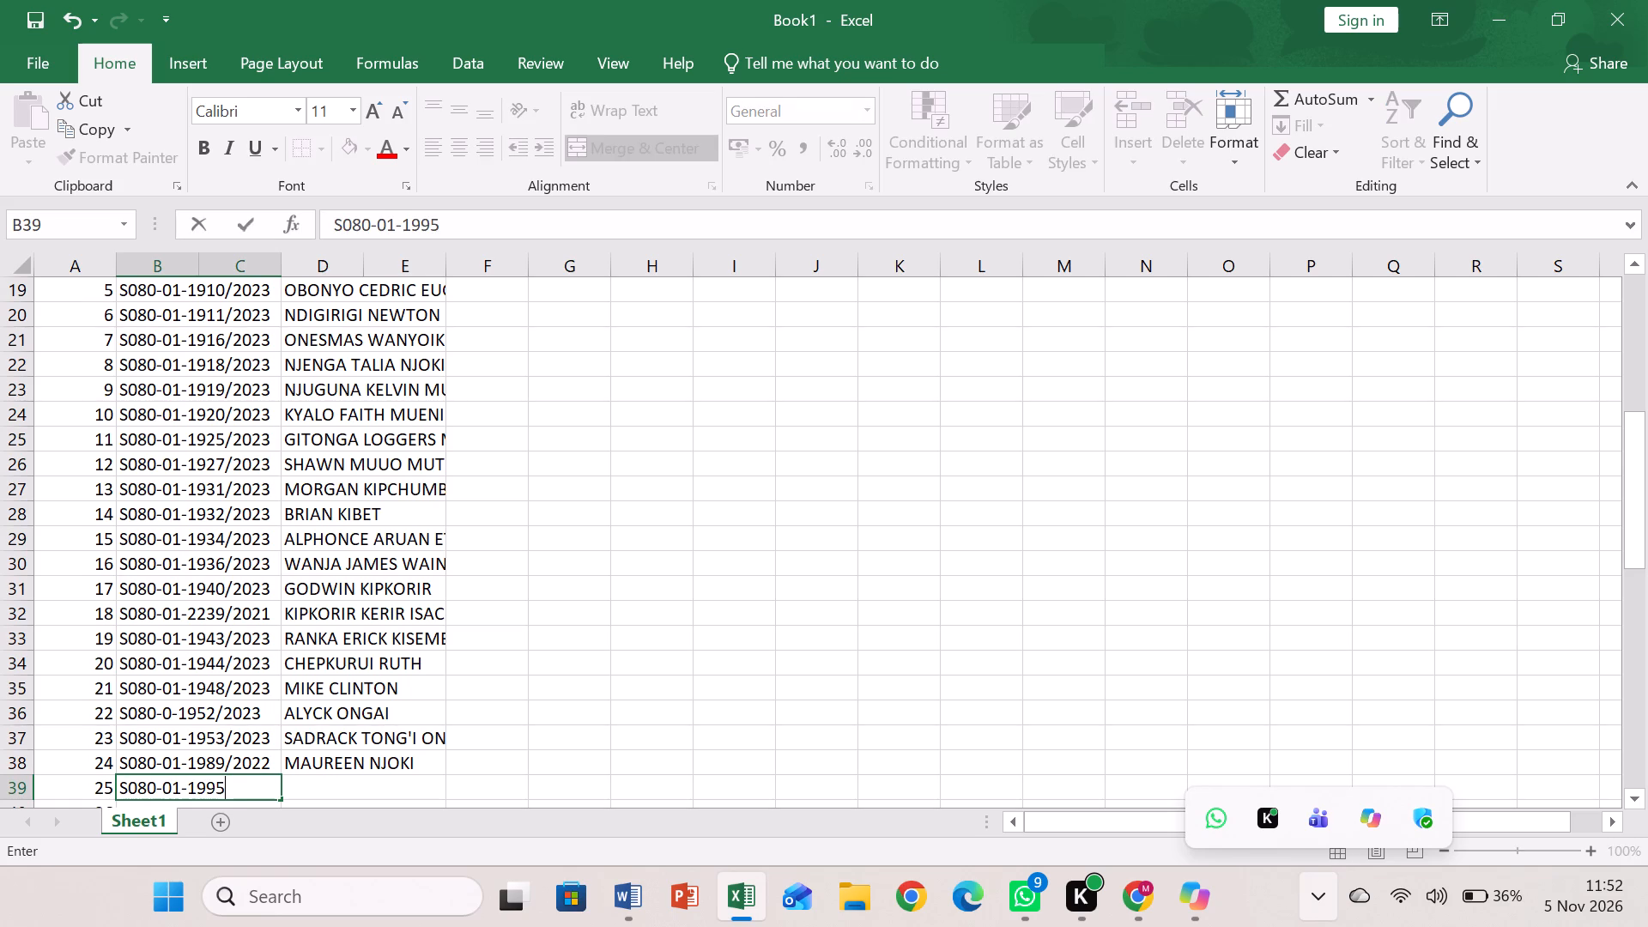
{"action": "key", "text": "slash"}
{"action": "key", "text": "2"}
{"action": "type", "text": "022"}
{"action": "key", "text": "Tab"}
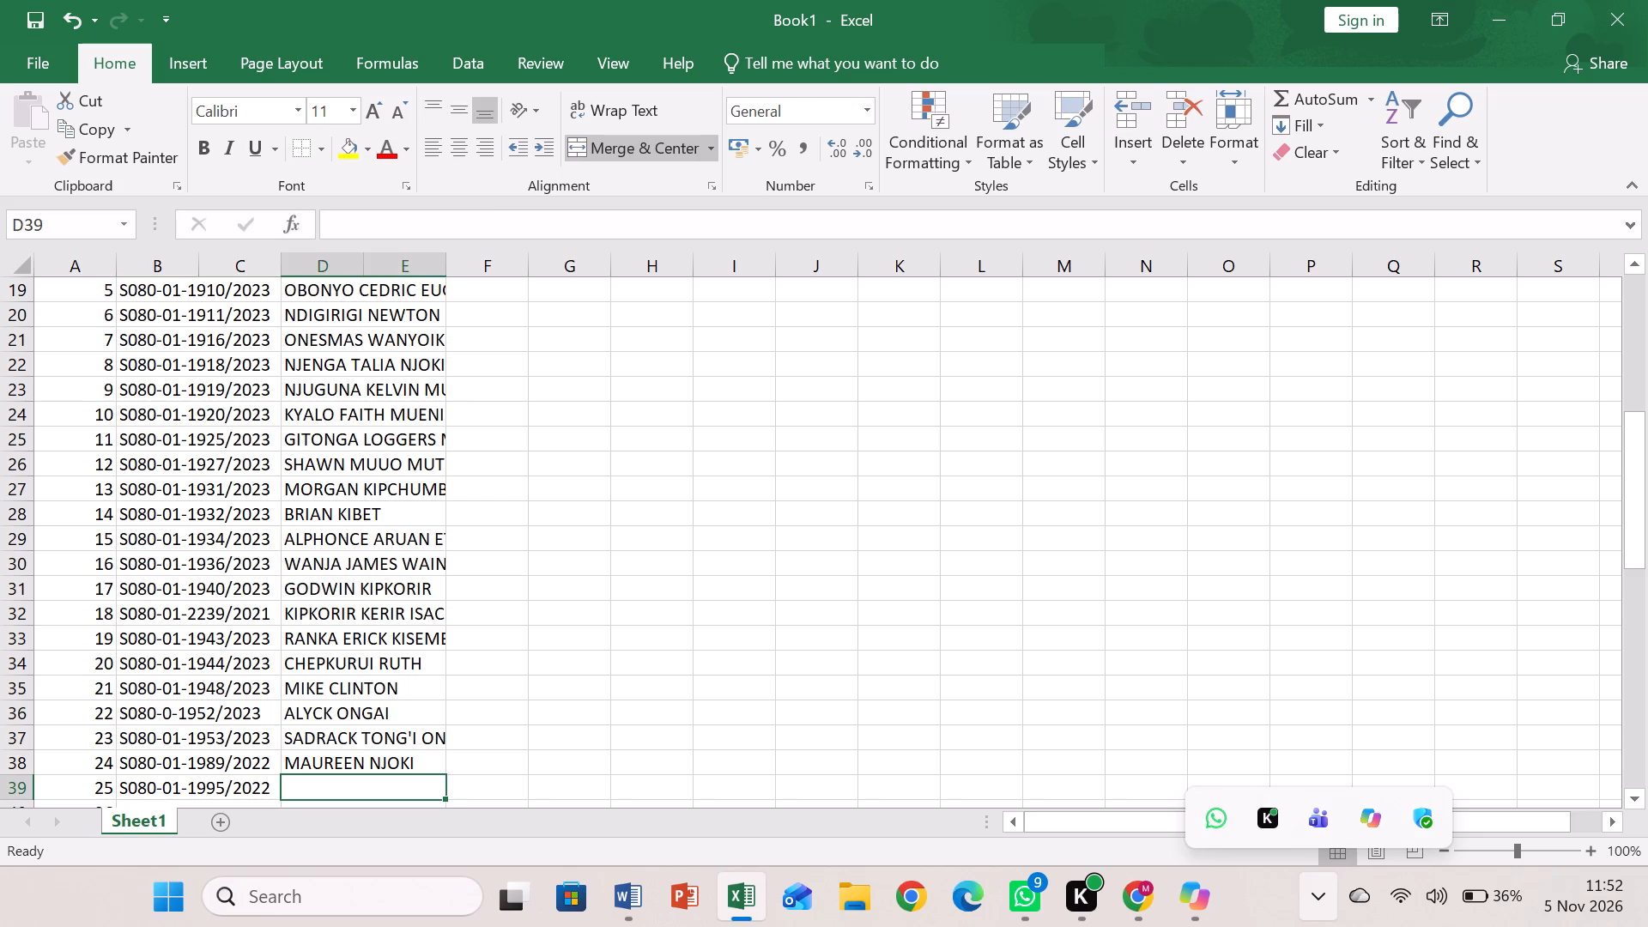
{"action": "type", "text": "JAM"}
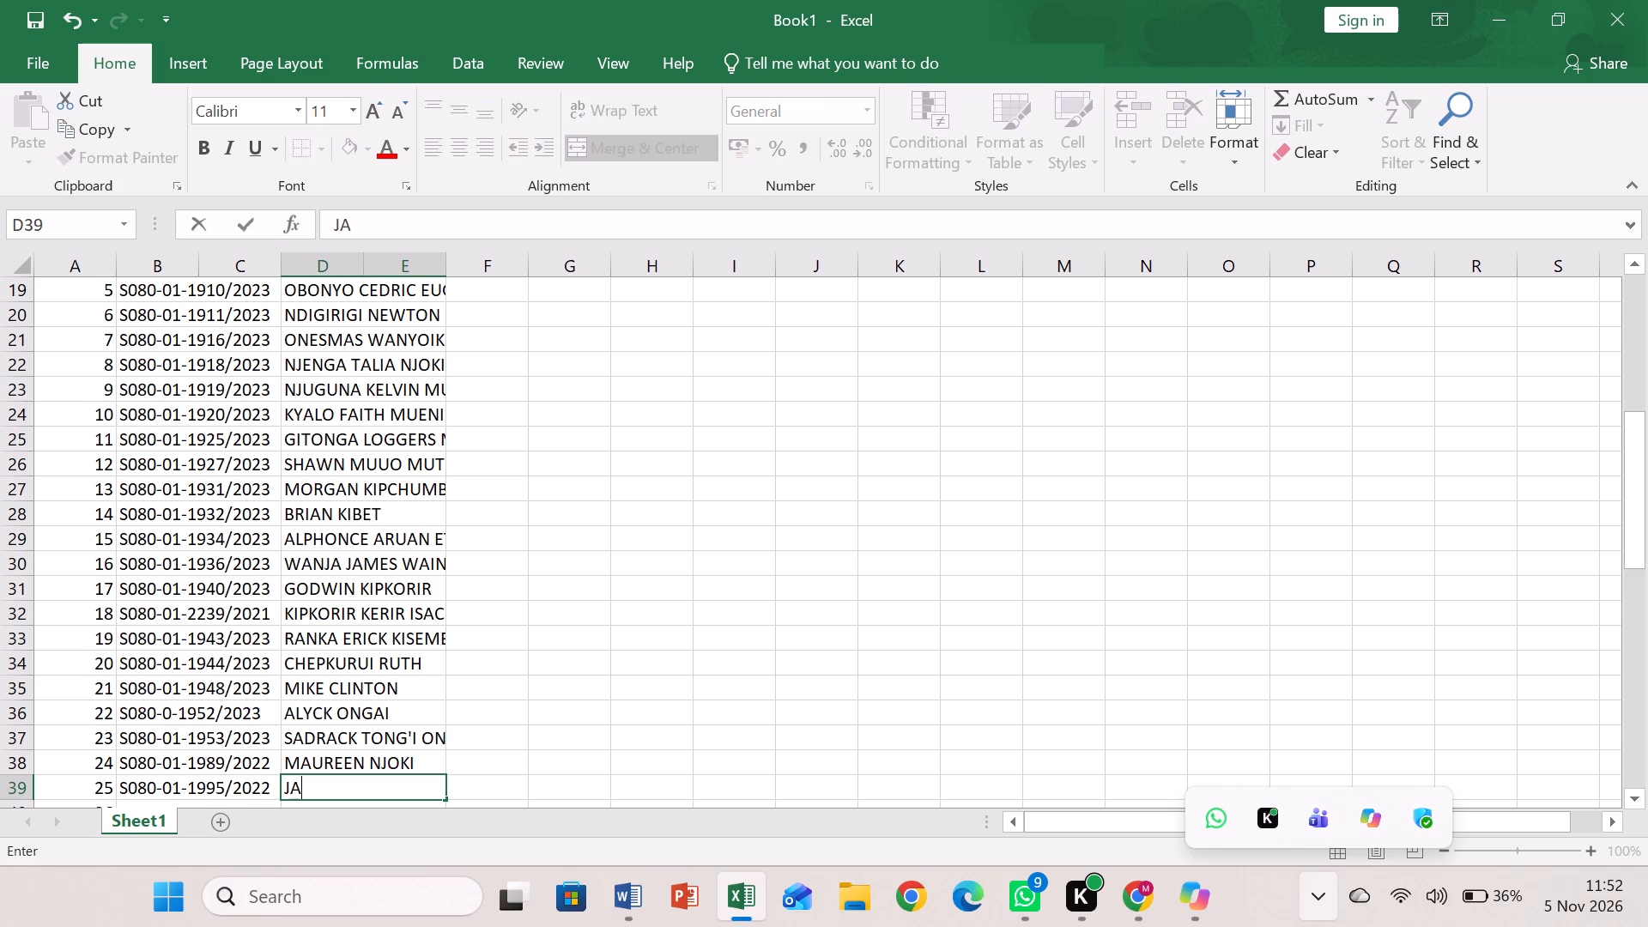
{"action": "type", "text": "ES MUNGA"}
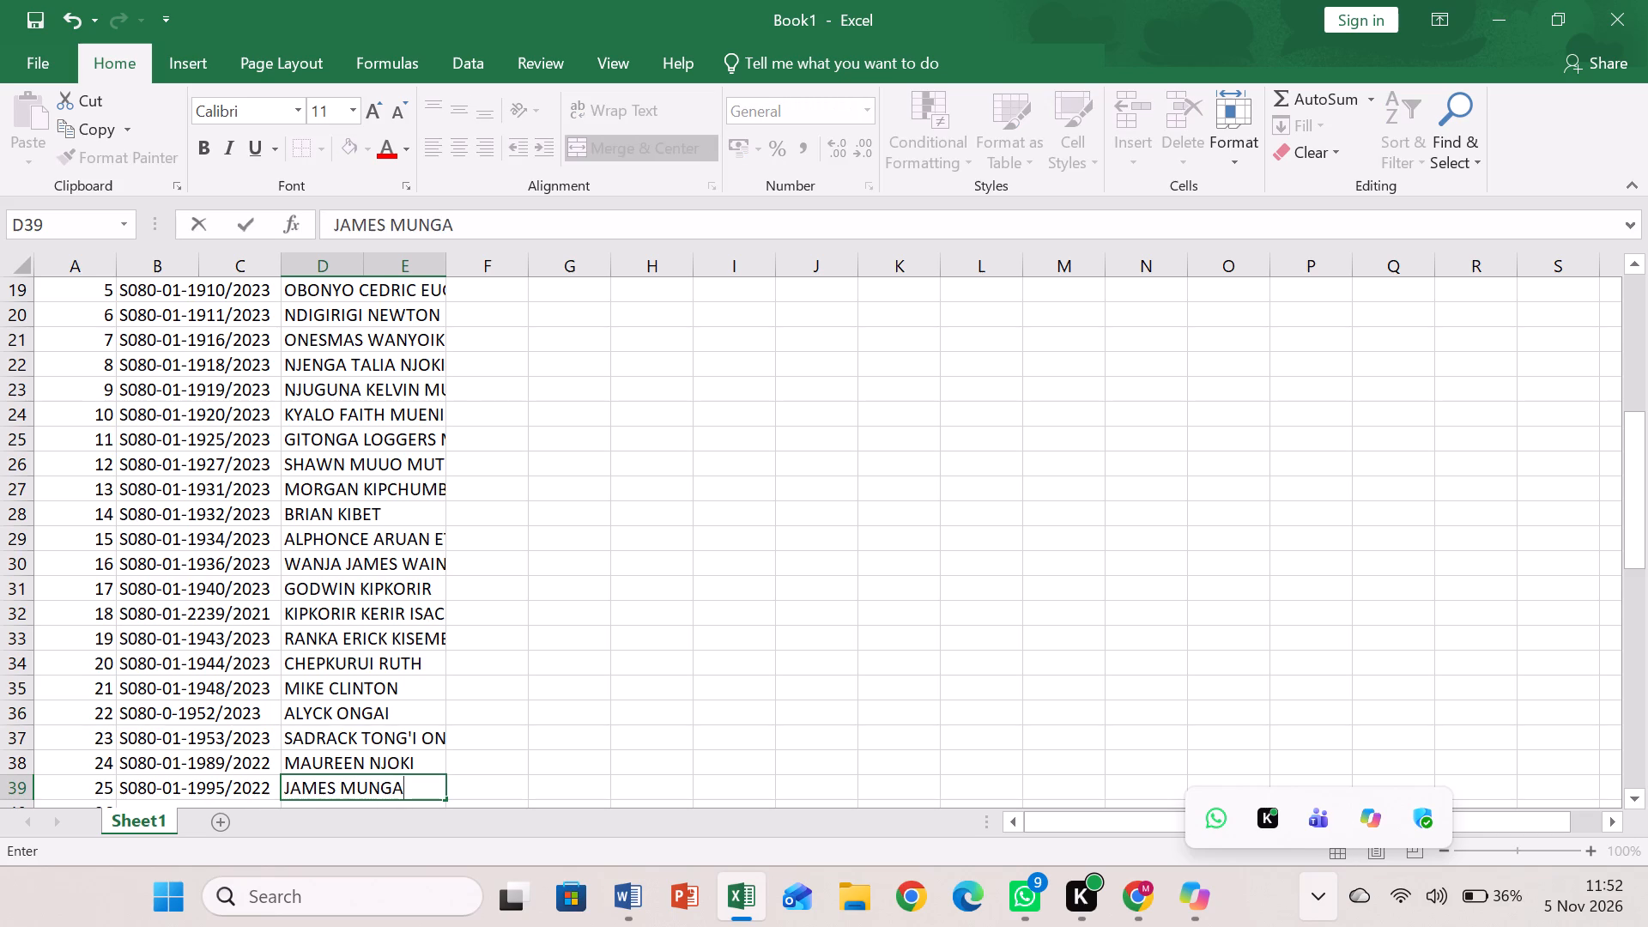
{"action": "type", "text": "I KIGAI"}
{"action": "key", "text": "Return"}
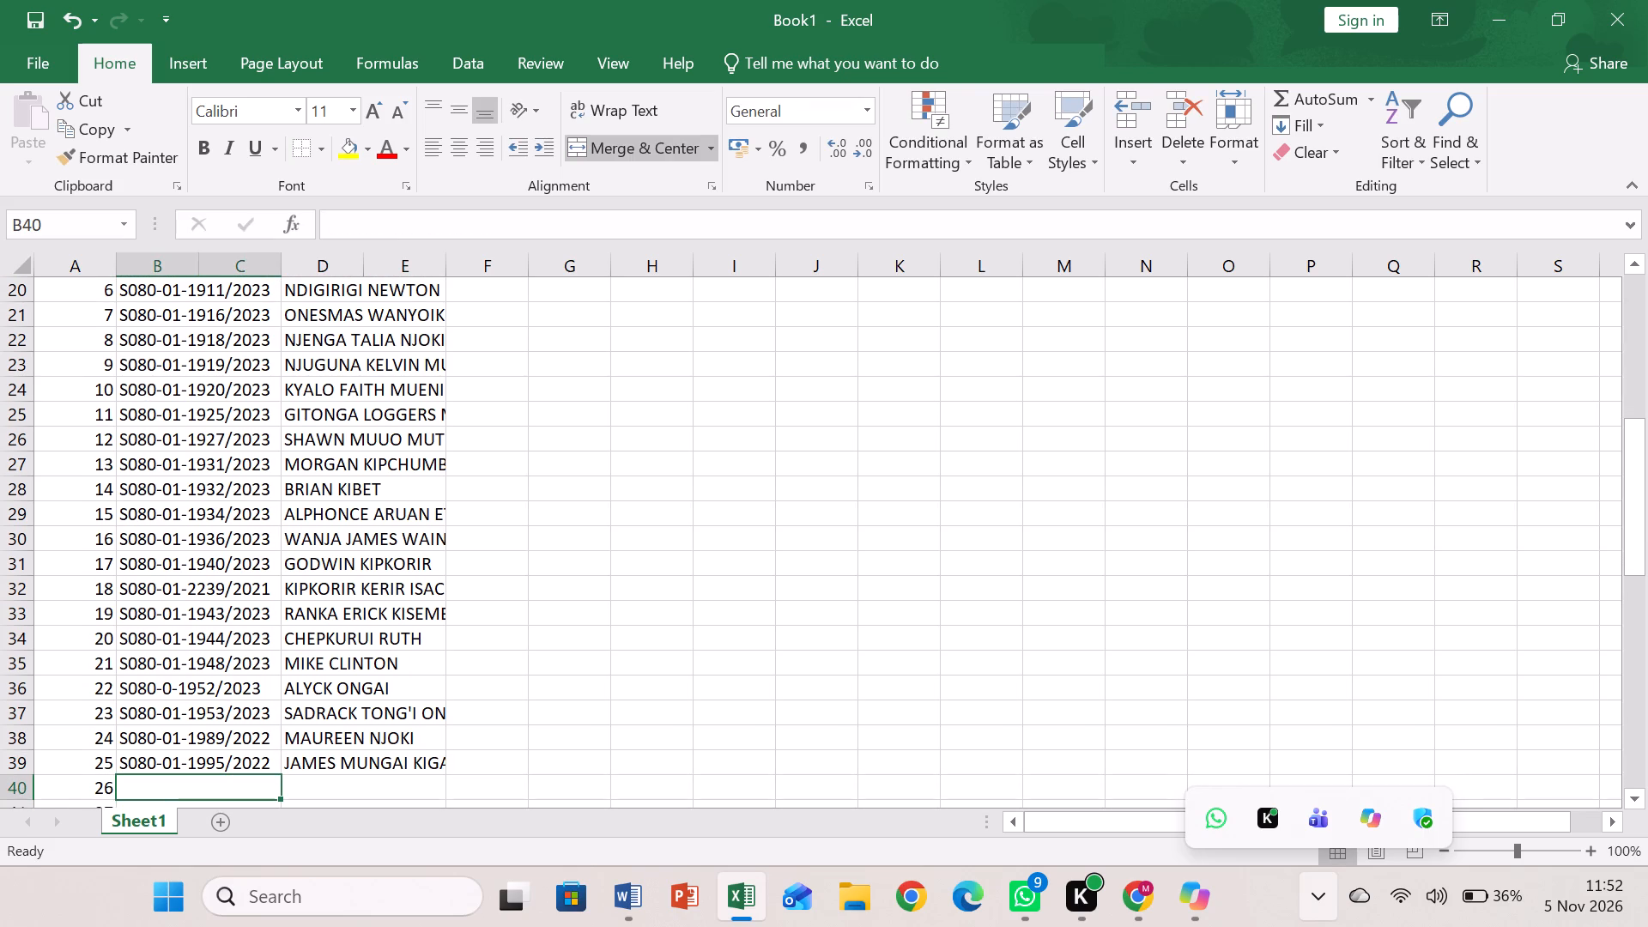
Fill row 40 with the twenty-sixth student's registration number in B40 and full name in D40.
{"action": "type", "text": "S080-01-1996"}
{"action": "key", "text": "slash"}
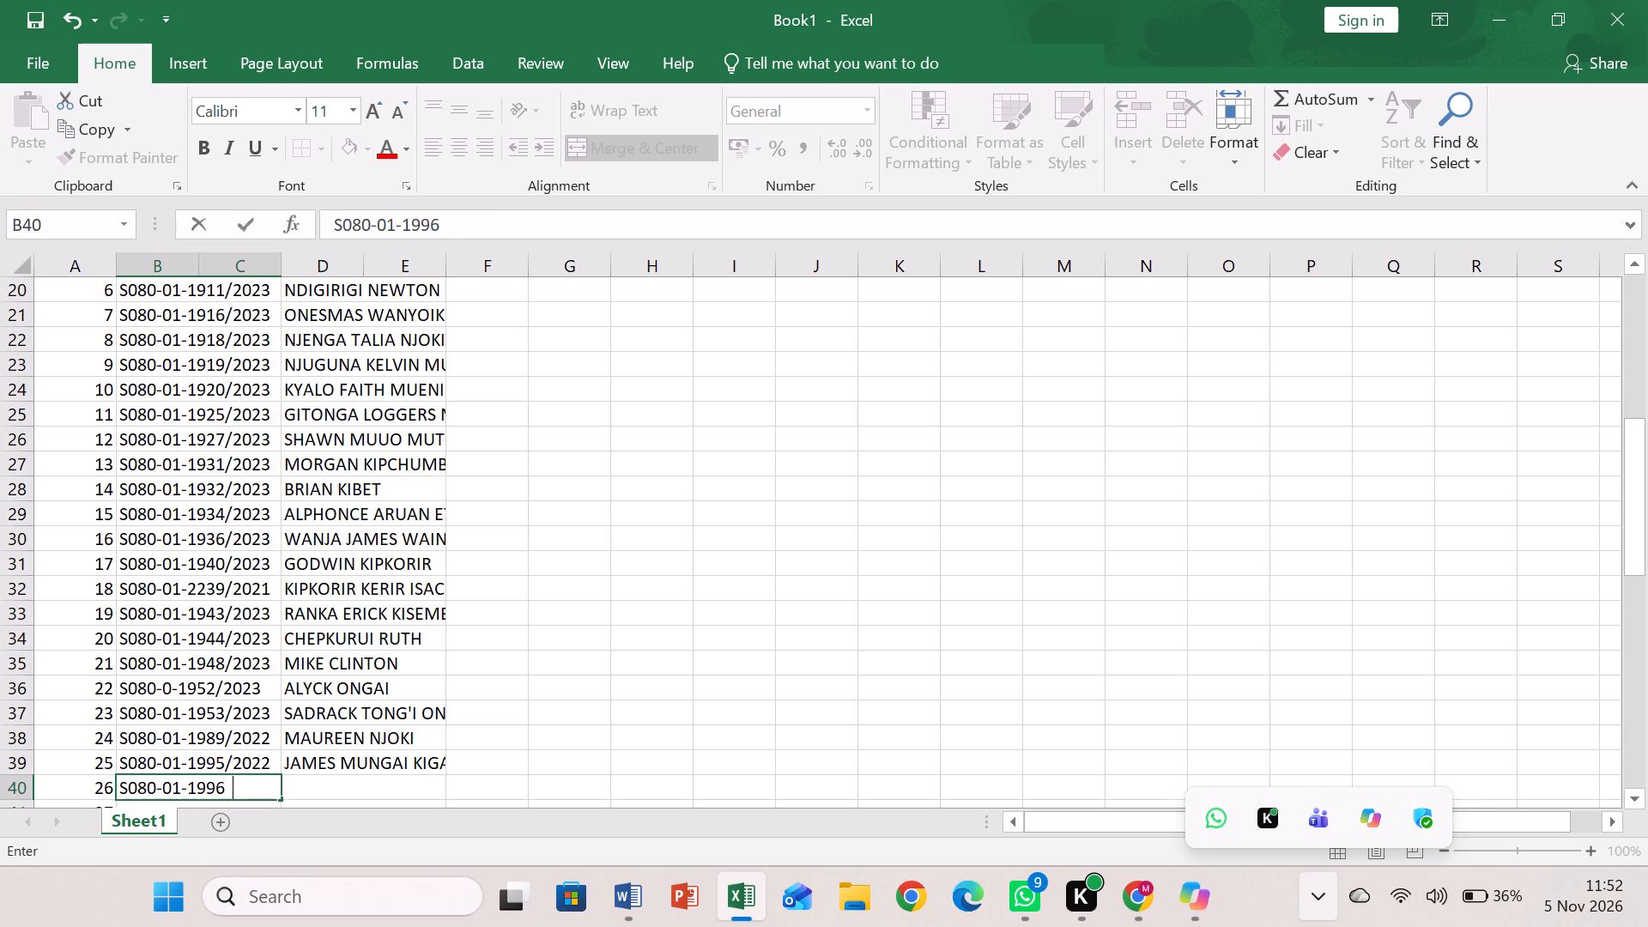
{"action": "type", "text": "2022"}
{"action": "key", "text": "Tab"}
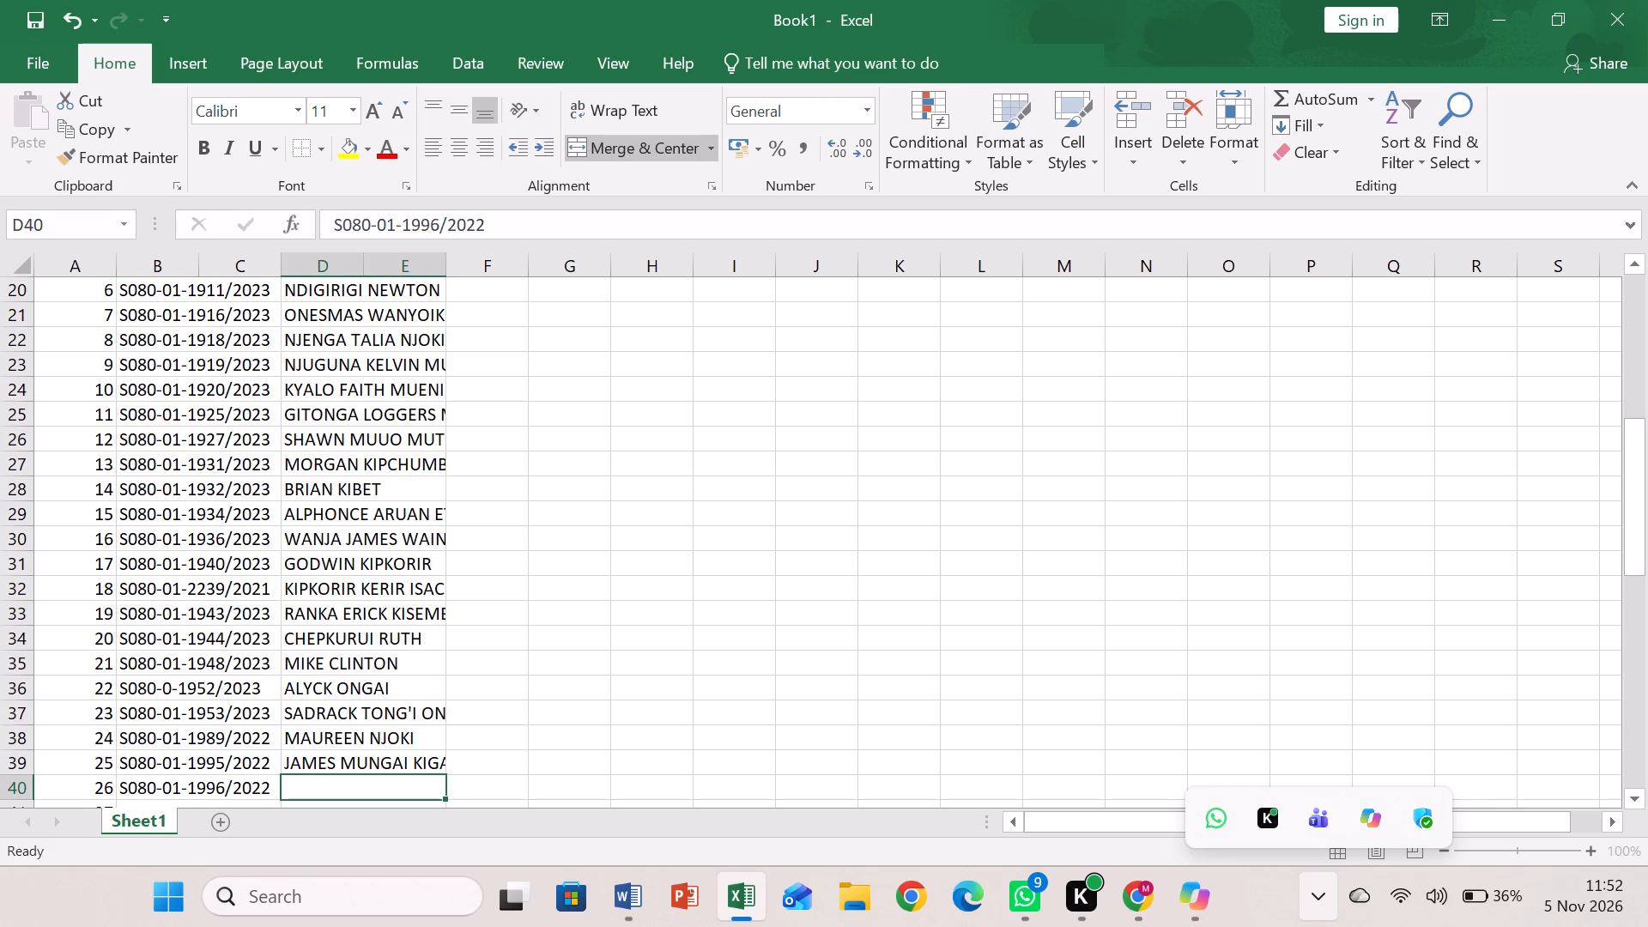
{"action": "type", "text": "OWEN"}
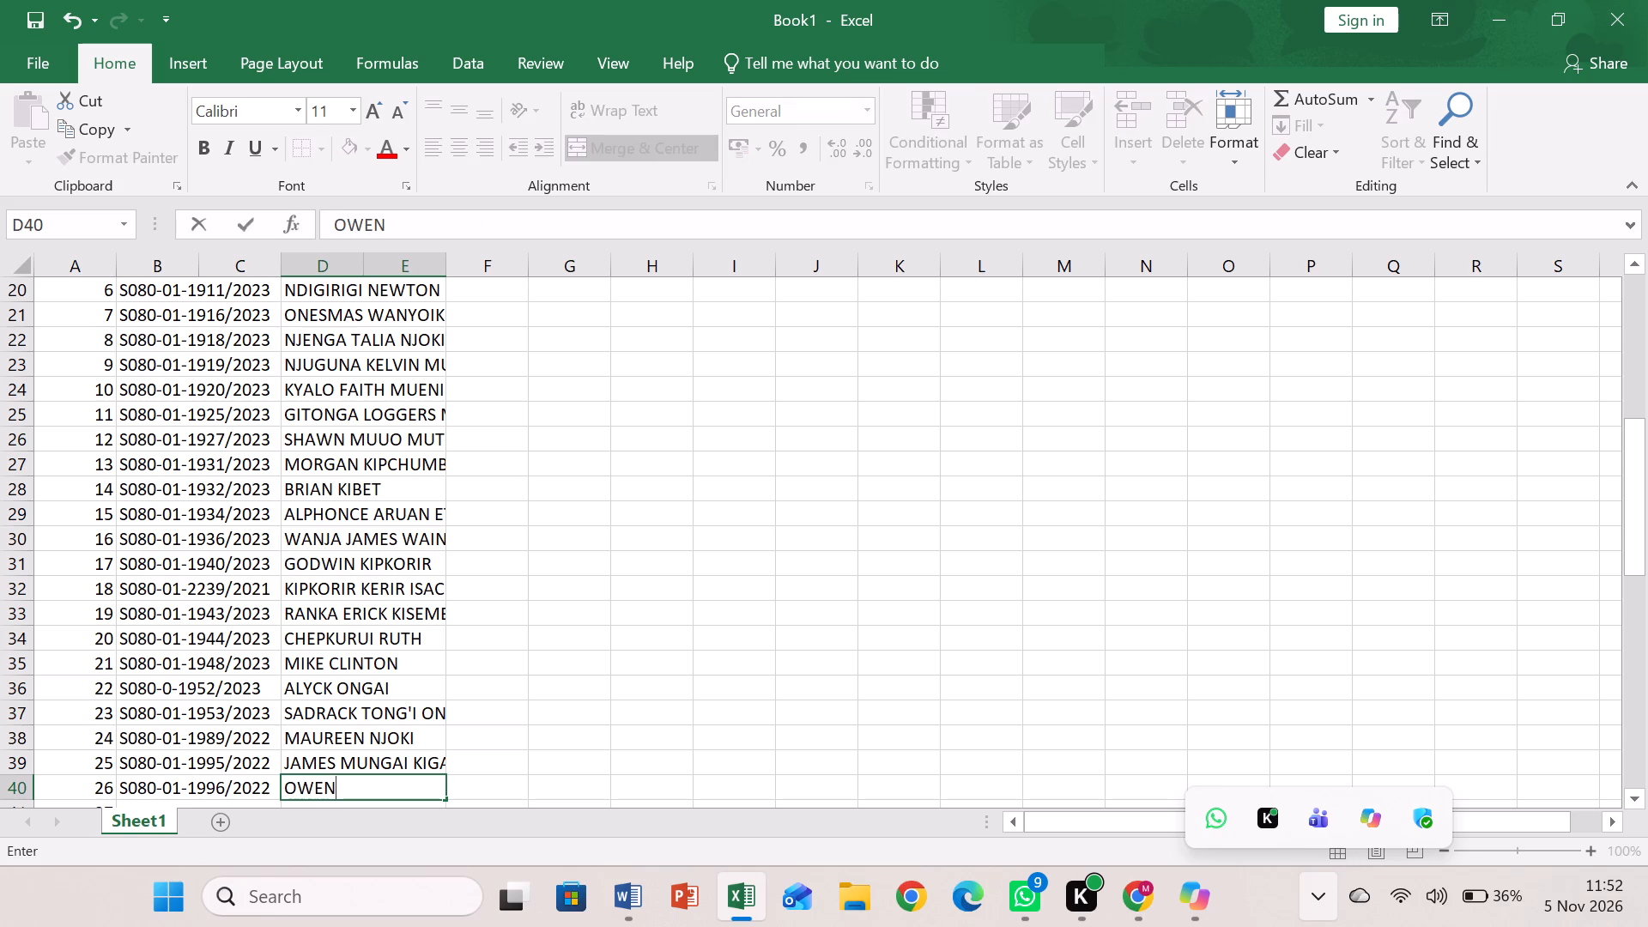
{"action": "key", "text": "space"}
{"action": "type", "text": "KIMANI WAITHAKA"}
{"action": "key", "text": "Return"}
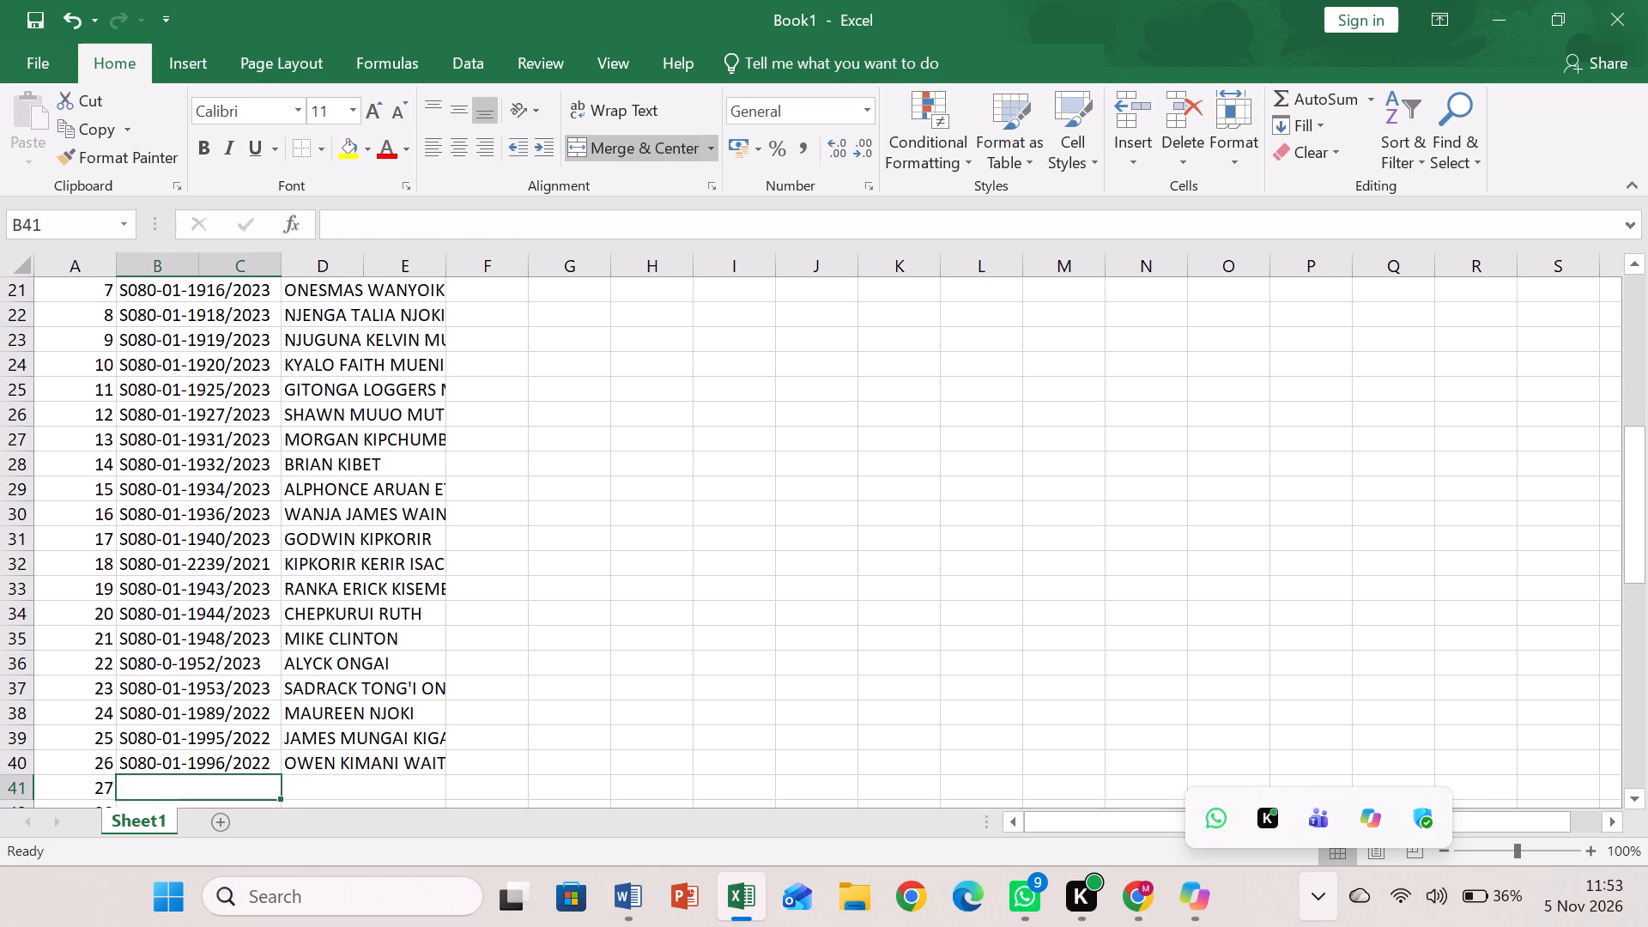
Fill row 41 with the twenty-seventh student's registration number in B41 and full name in D41.
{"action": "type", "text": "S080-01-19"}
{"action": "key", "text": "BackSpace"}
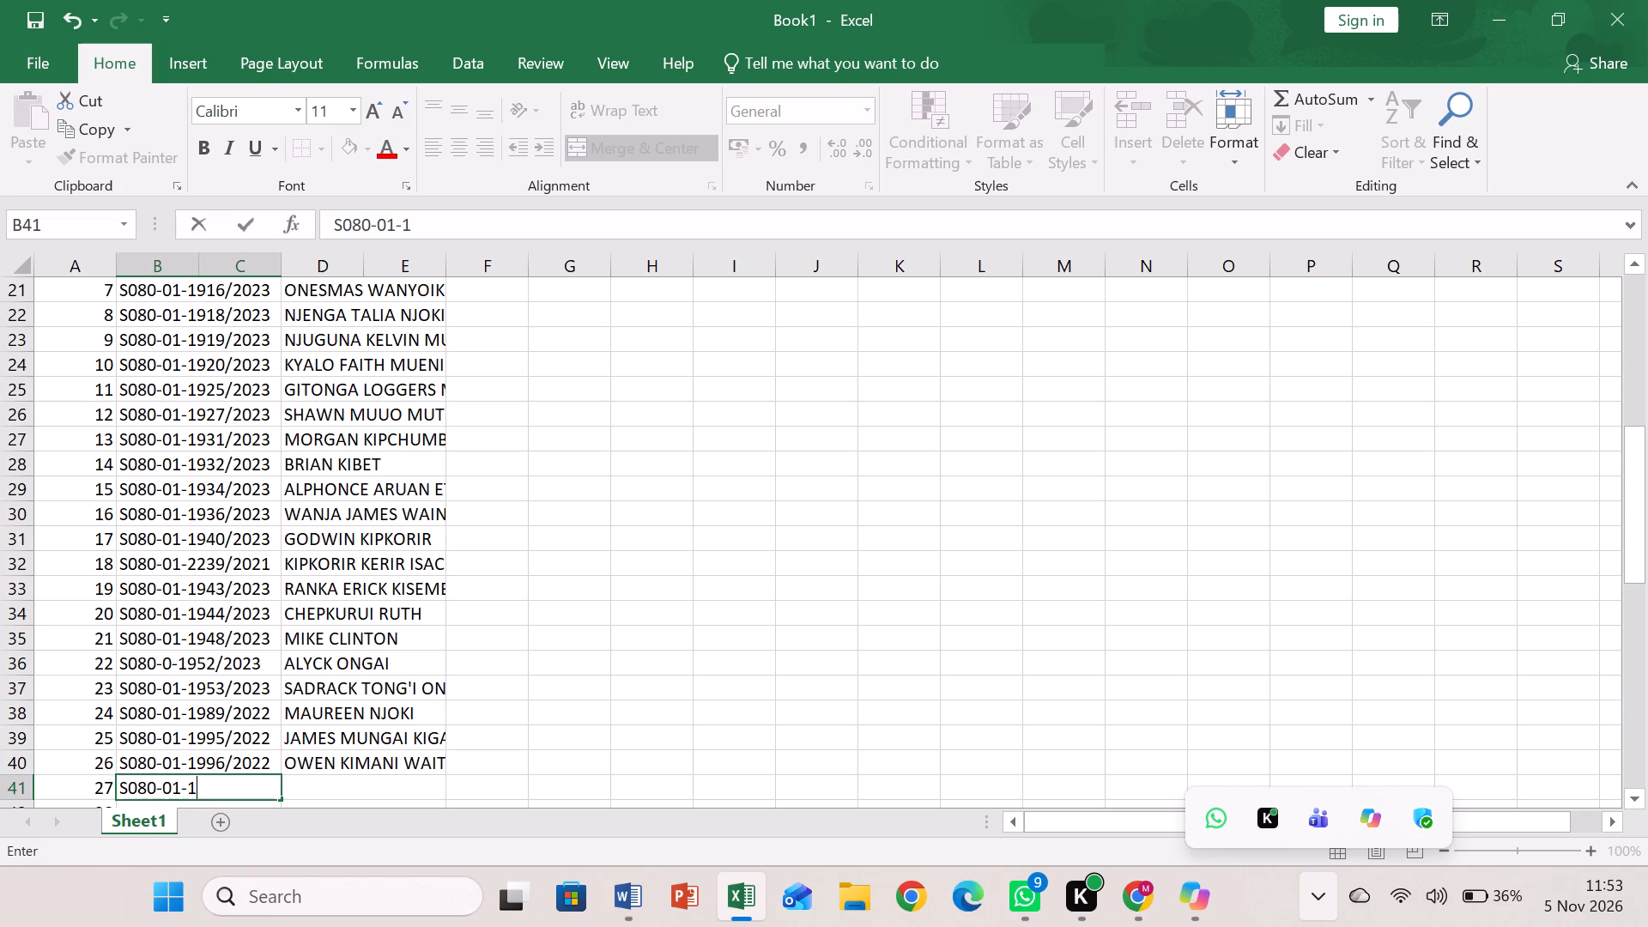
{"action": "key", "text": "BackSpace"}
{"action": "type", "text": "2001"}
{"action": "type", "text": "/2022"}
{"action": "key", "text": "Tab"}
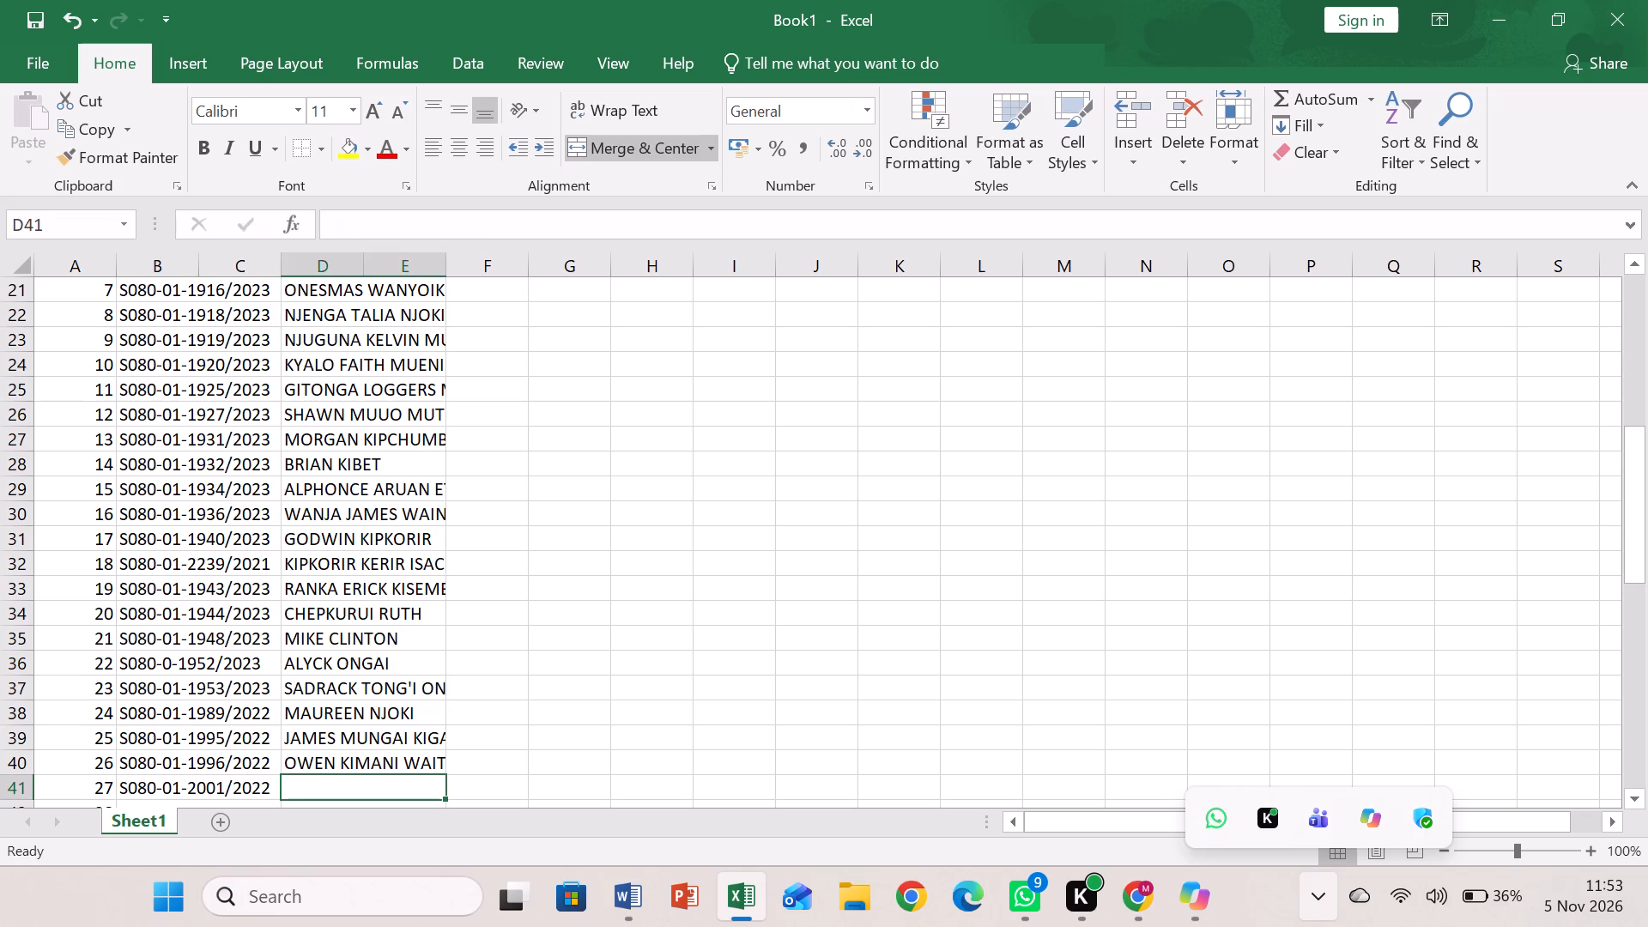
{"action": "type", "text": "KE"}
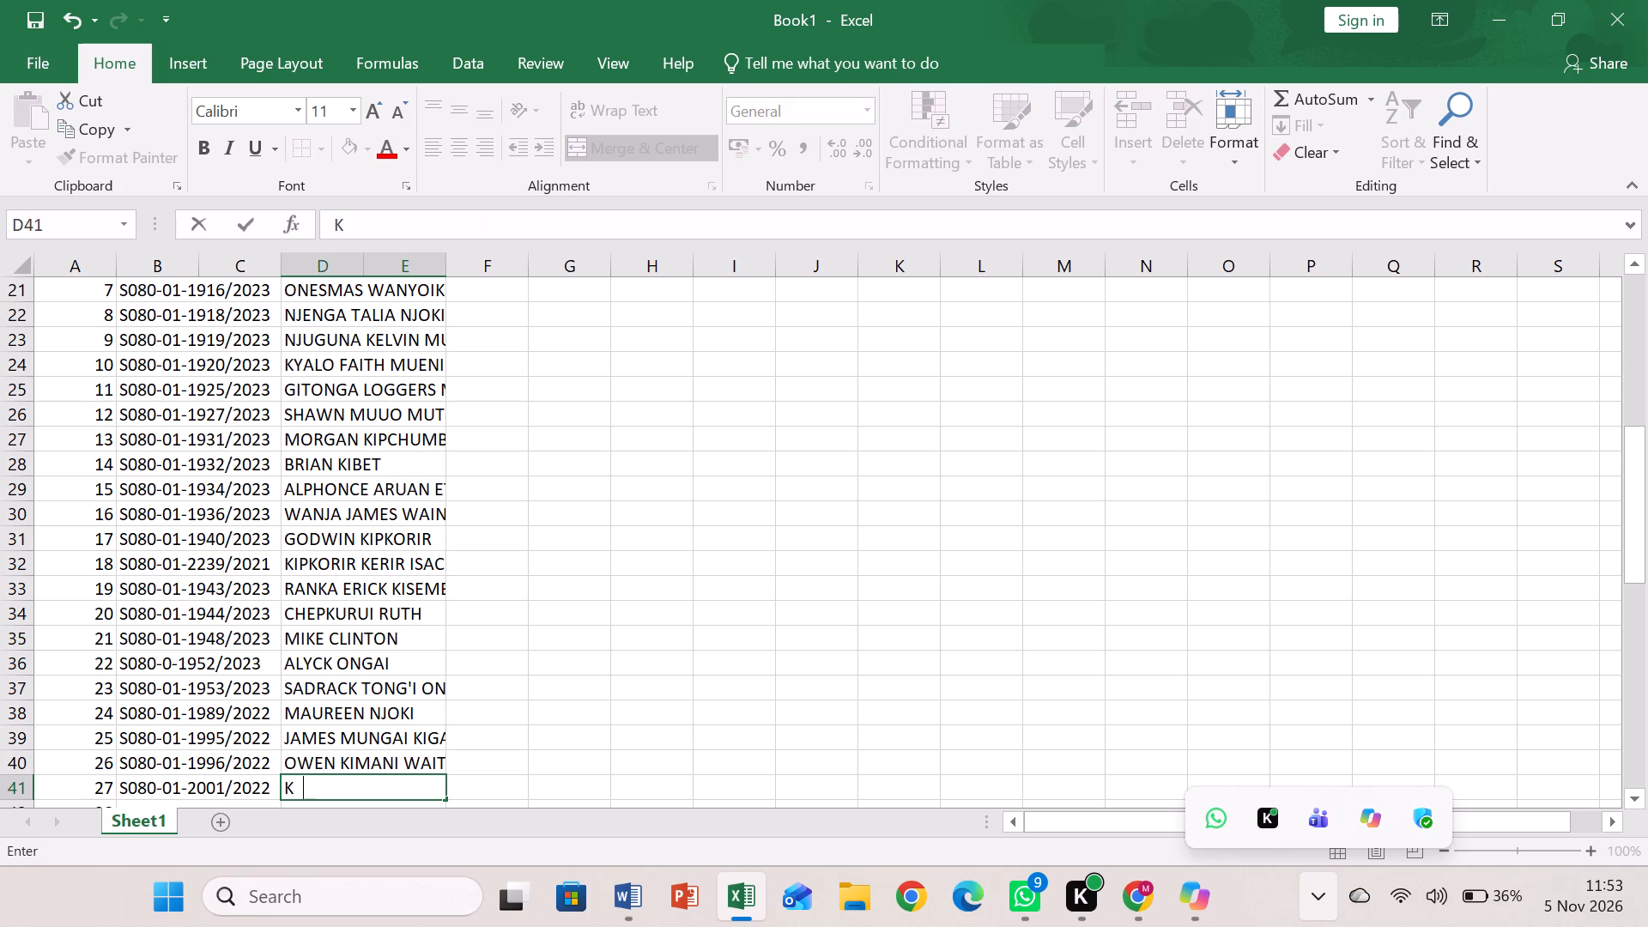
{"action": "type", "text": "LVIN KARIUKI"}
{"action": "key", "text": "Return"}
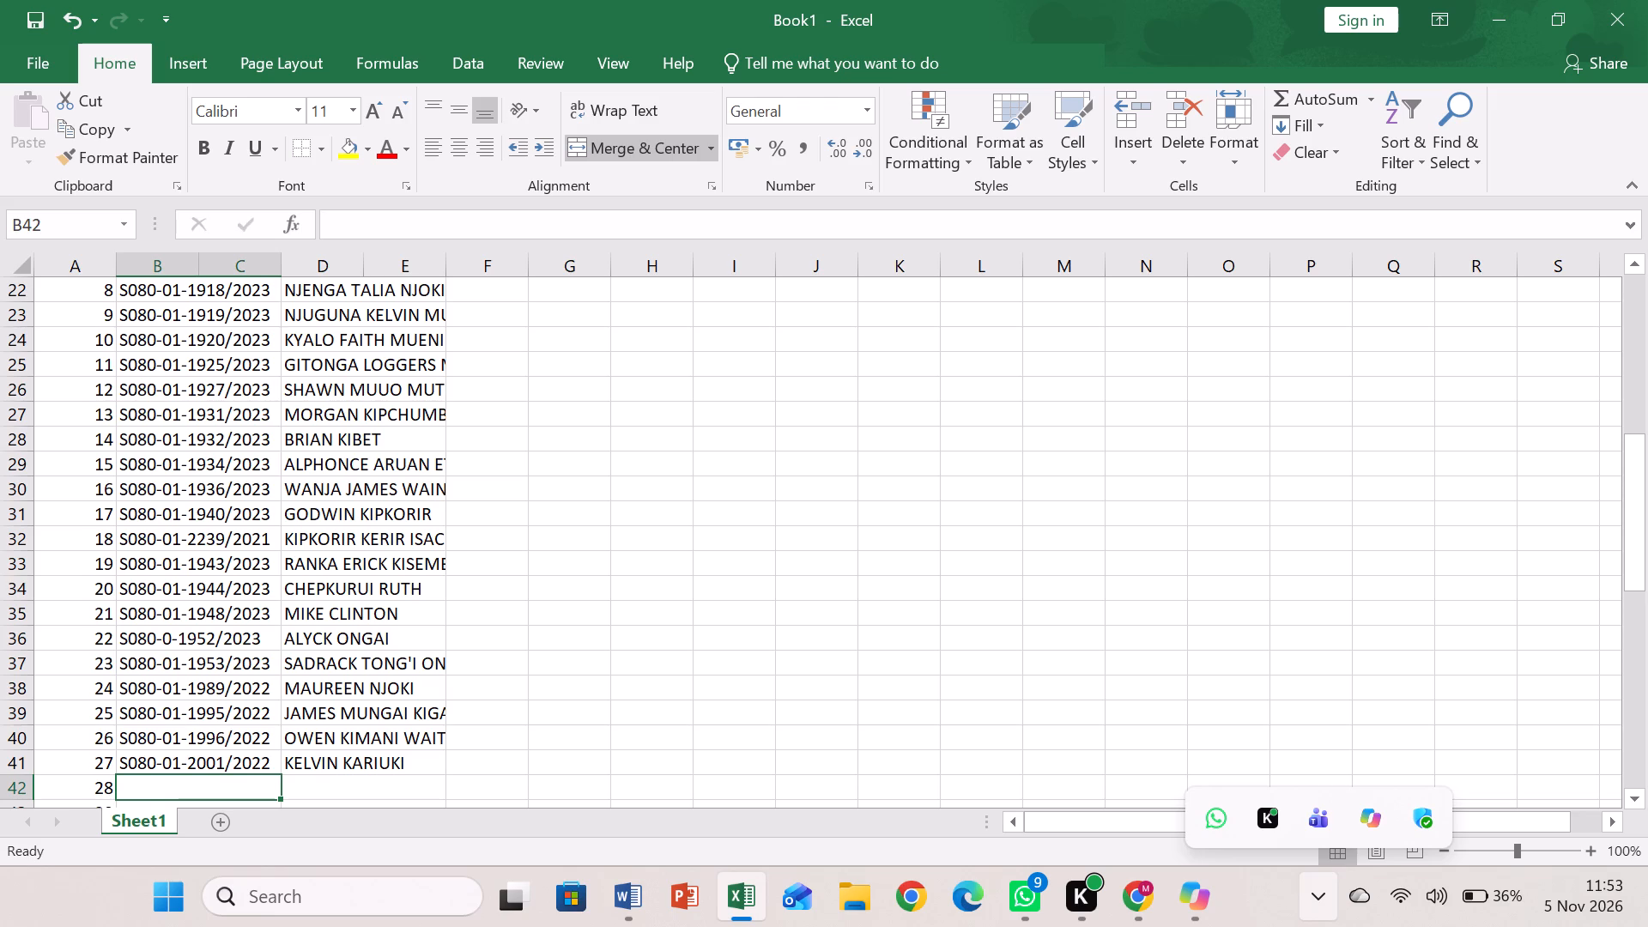
Fill row 42 with the twenty-eighth student's registration number in B42 and full name in D42, correcting the middle name's spelling.
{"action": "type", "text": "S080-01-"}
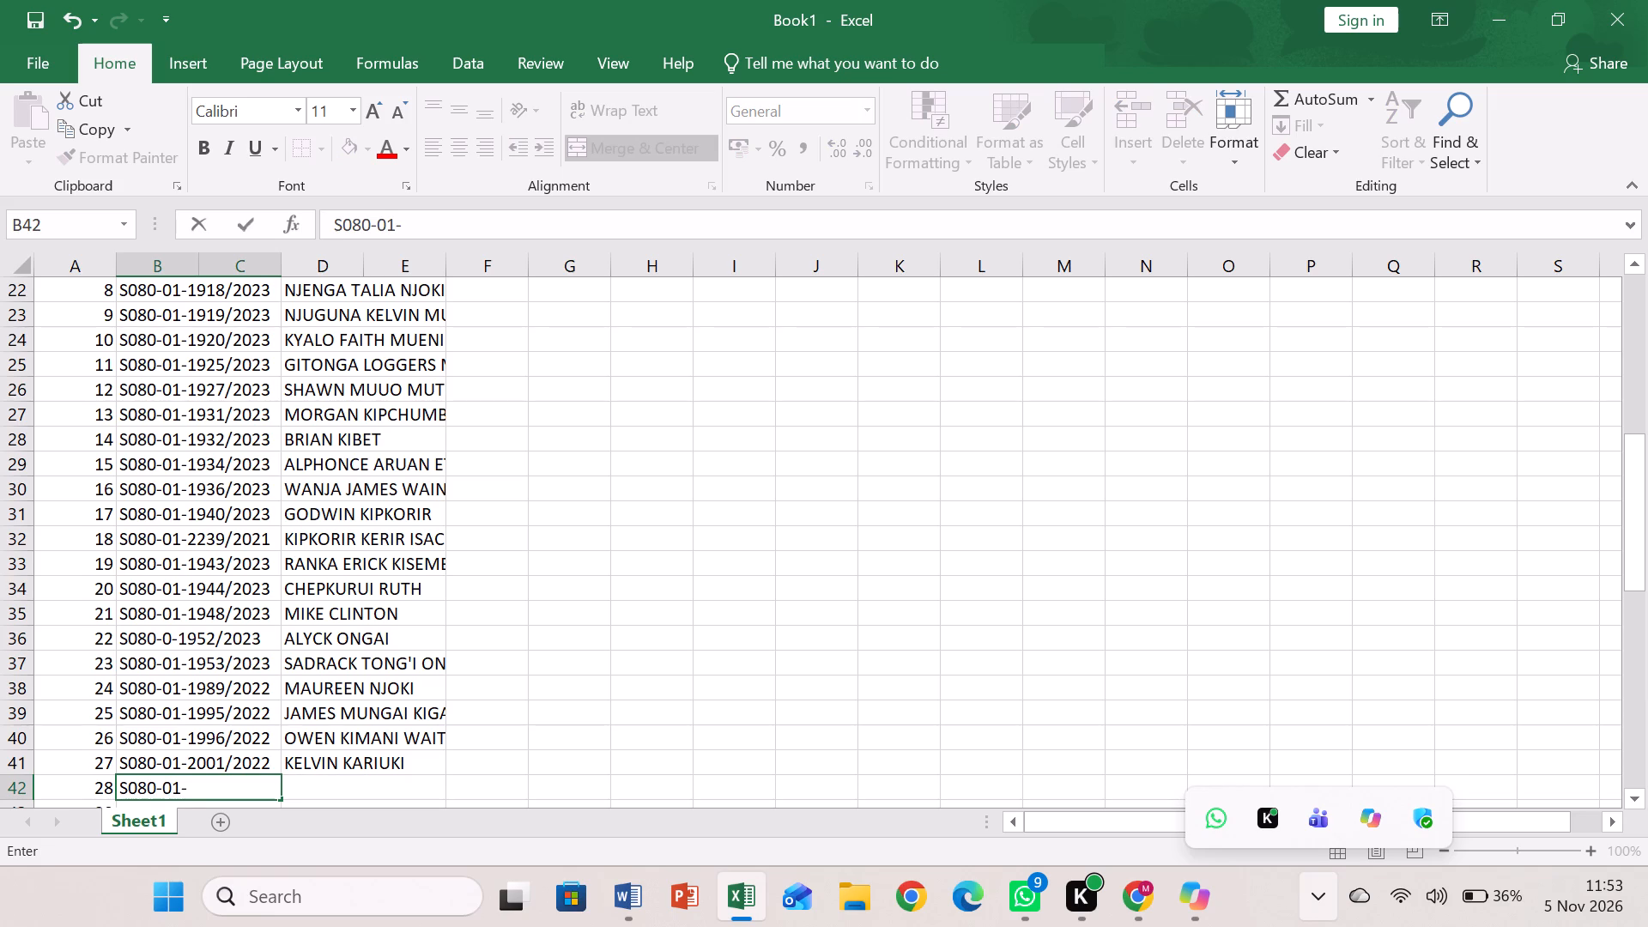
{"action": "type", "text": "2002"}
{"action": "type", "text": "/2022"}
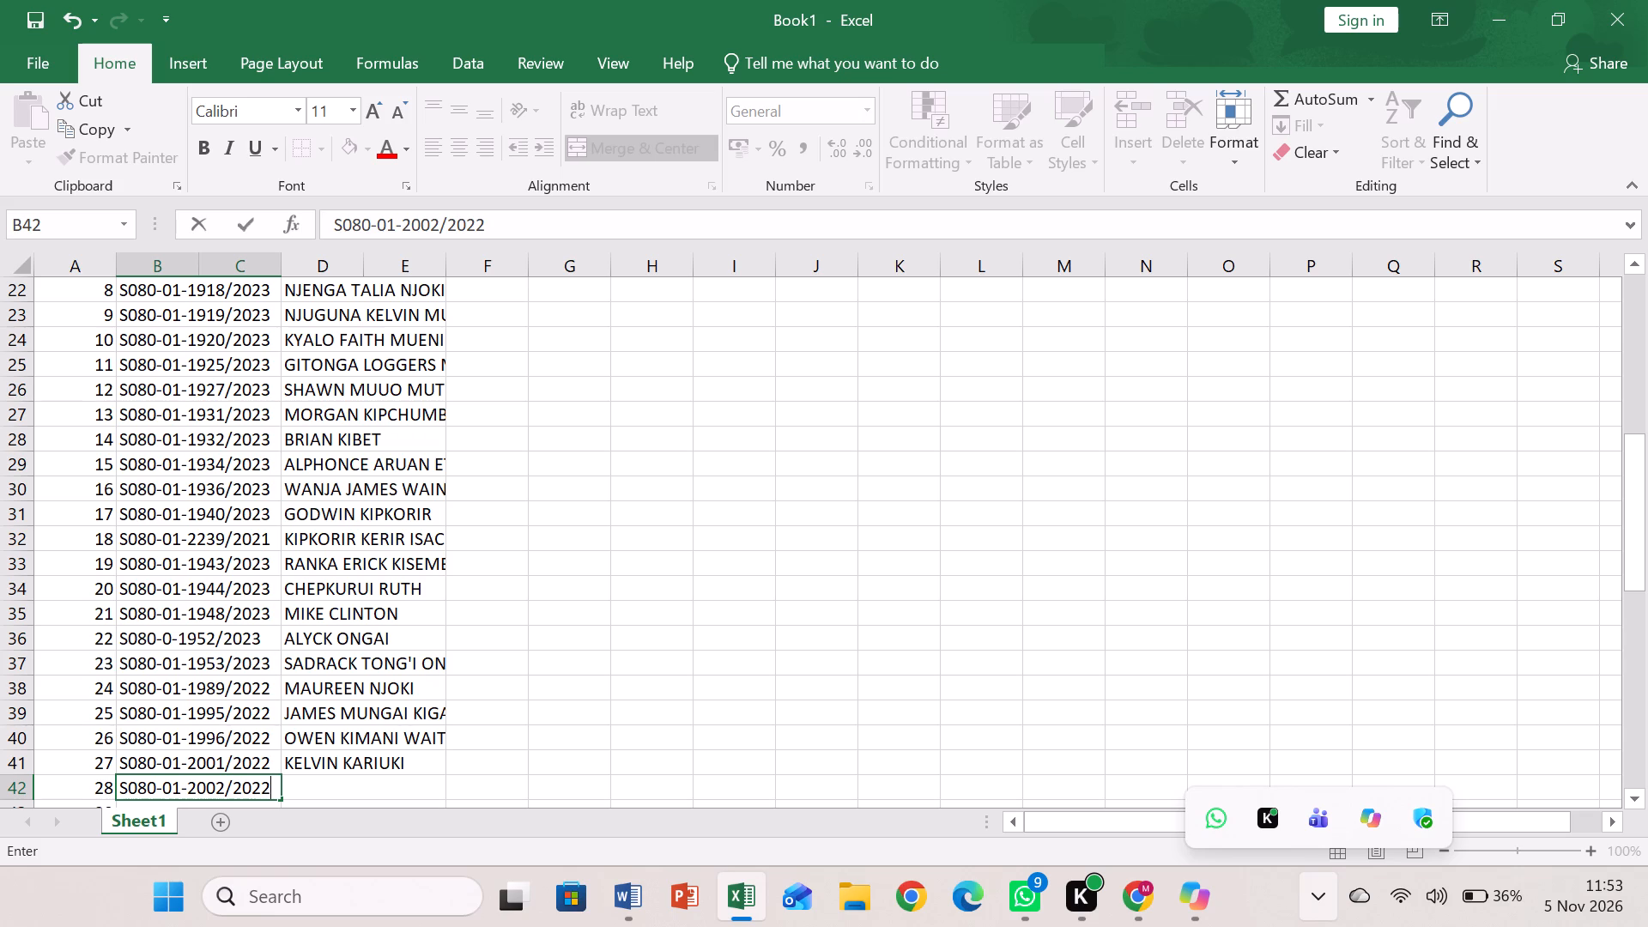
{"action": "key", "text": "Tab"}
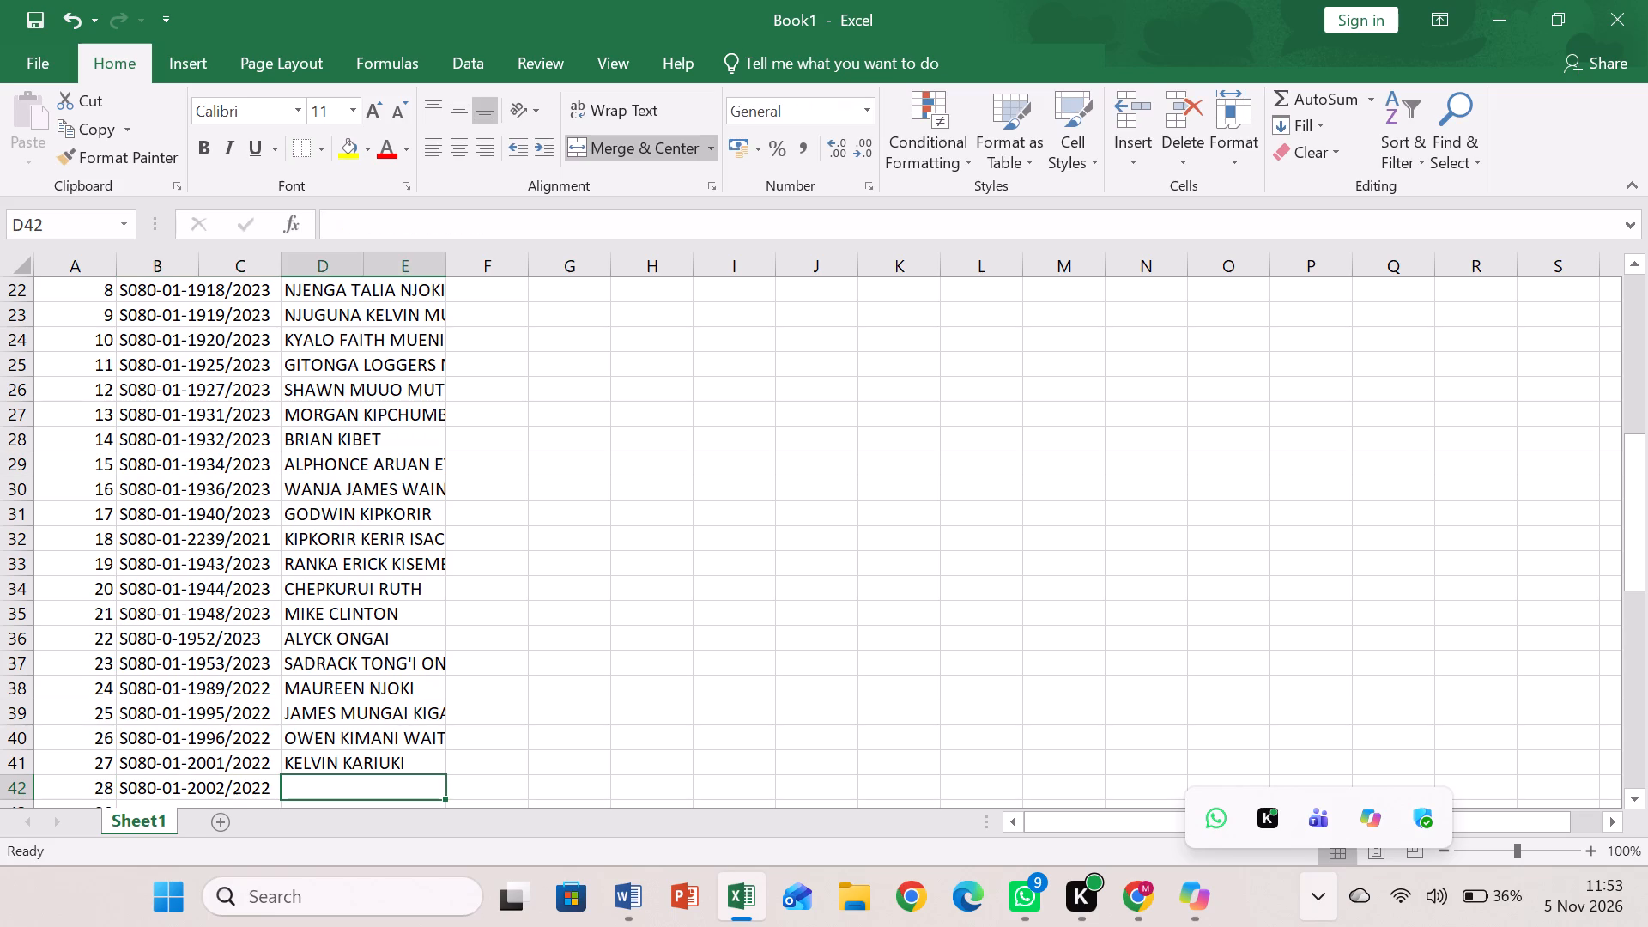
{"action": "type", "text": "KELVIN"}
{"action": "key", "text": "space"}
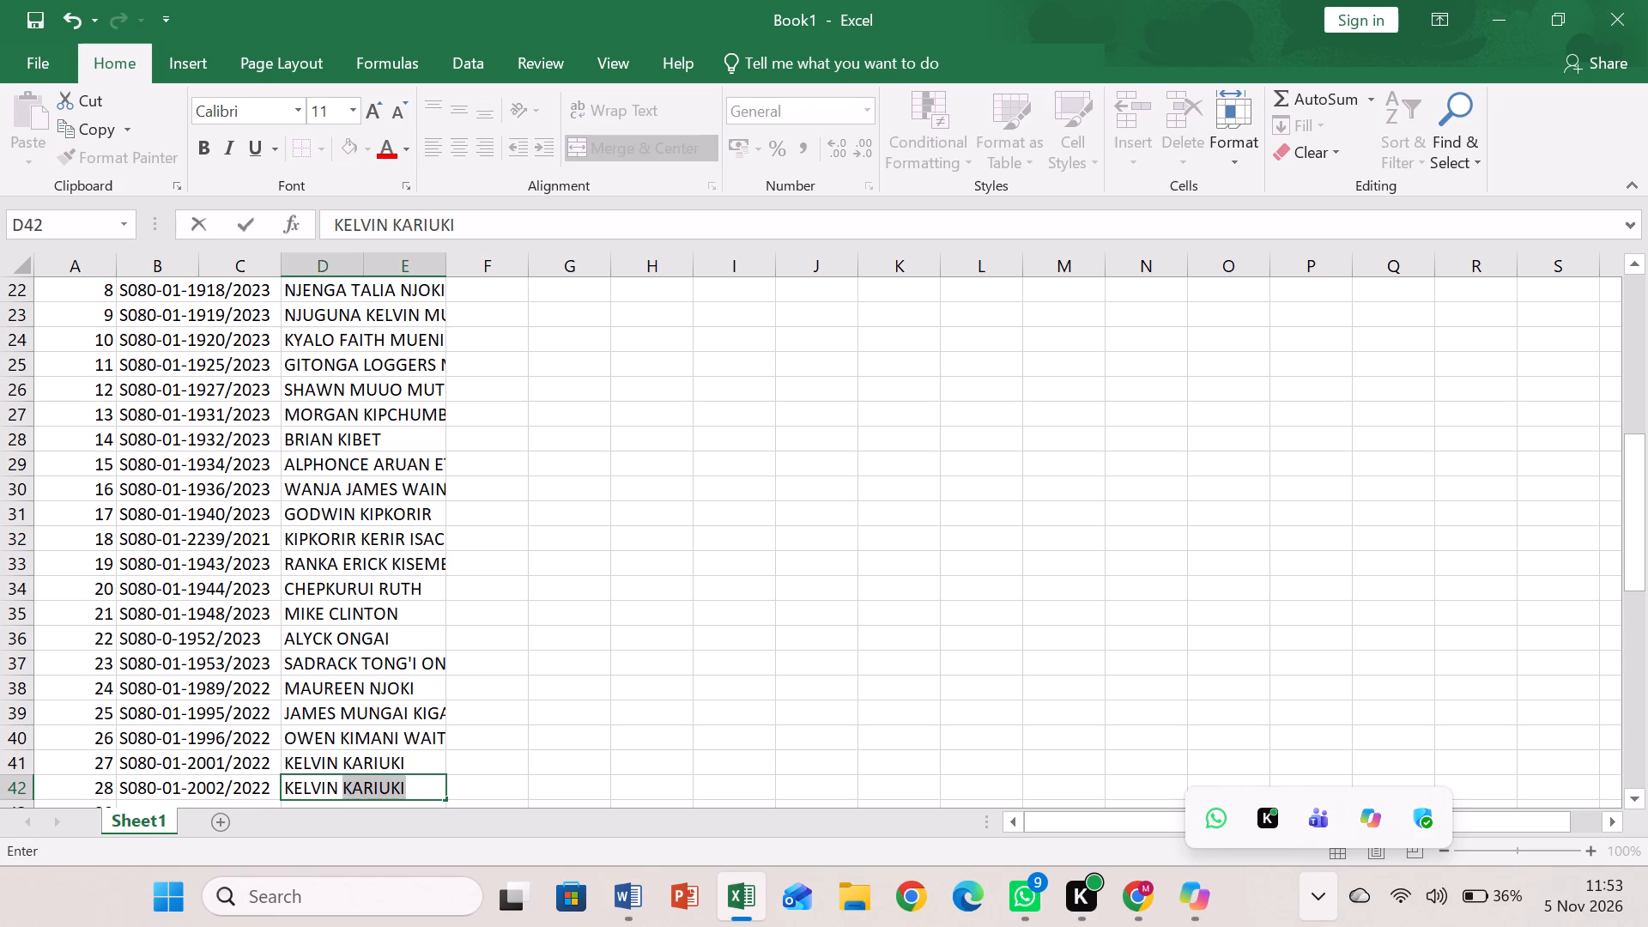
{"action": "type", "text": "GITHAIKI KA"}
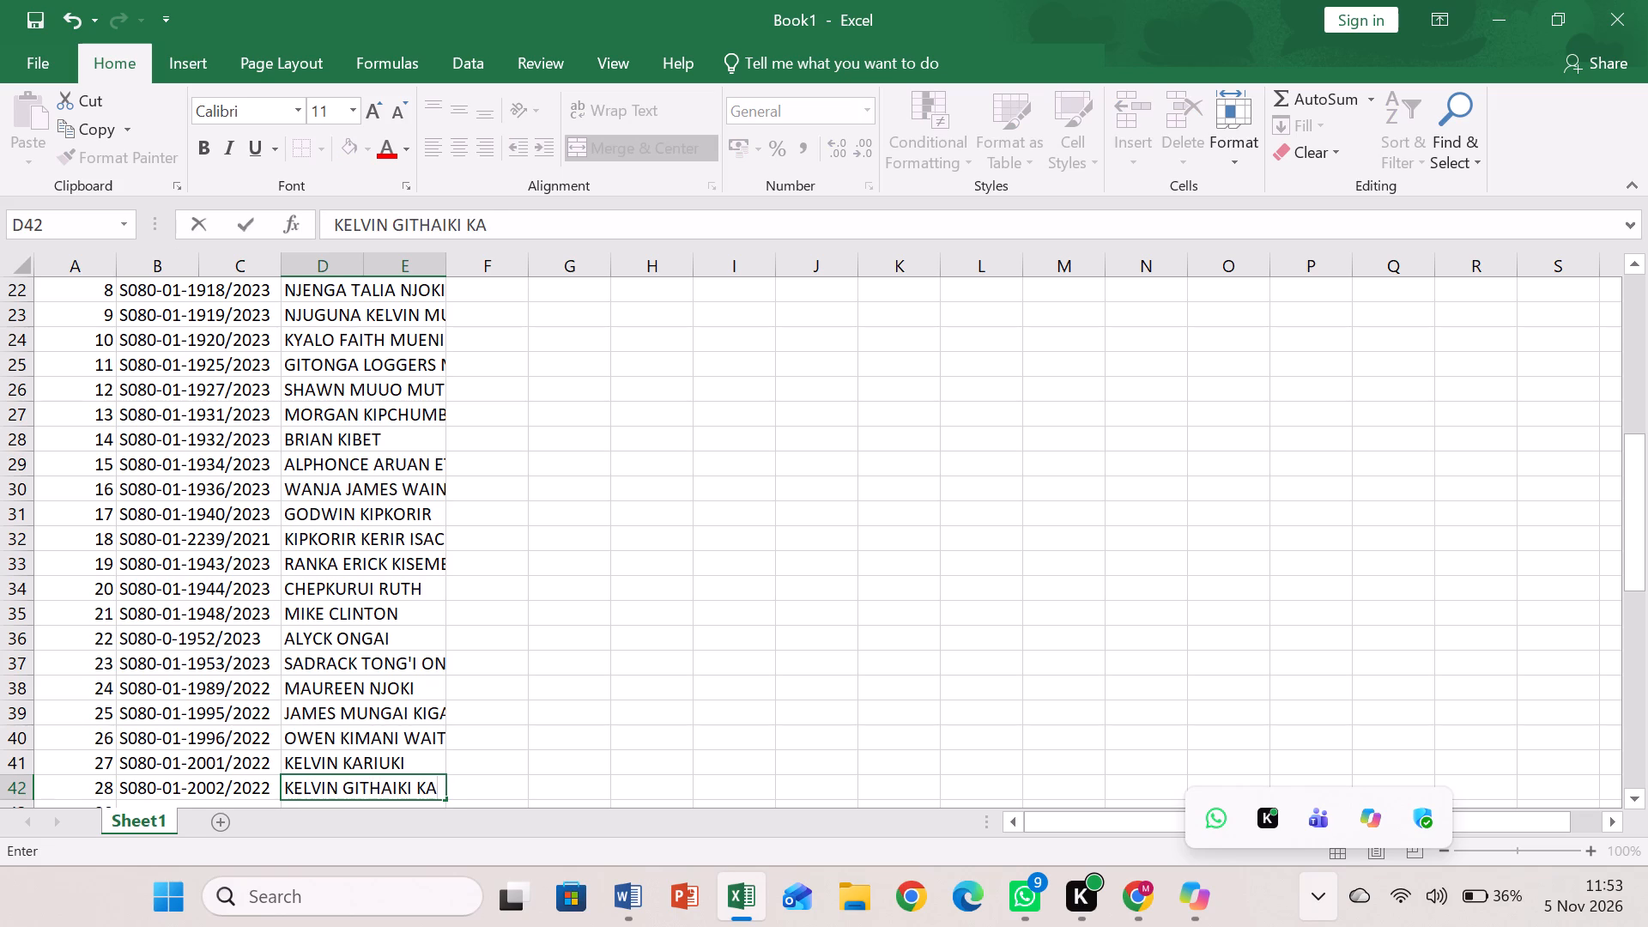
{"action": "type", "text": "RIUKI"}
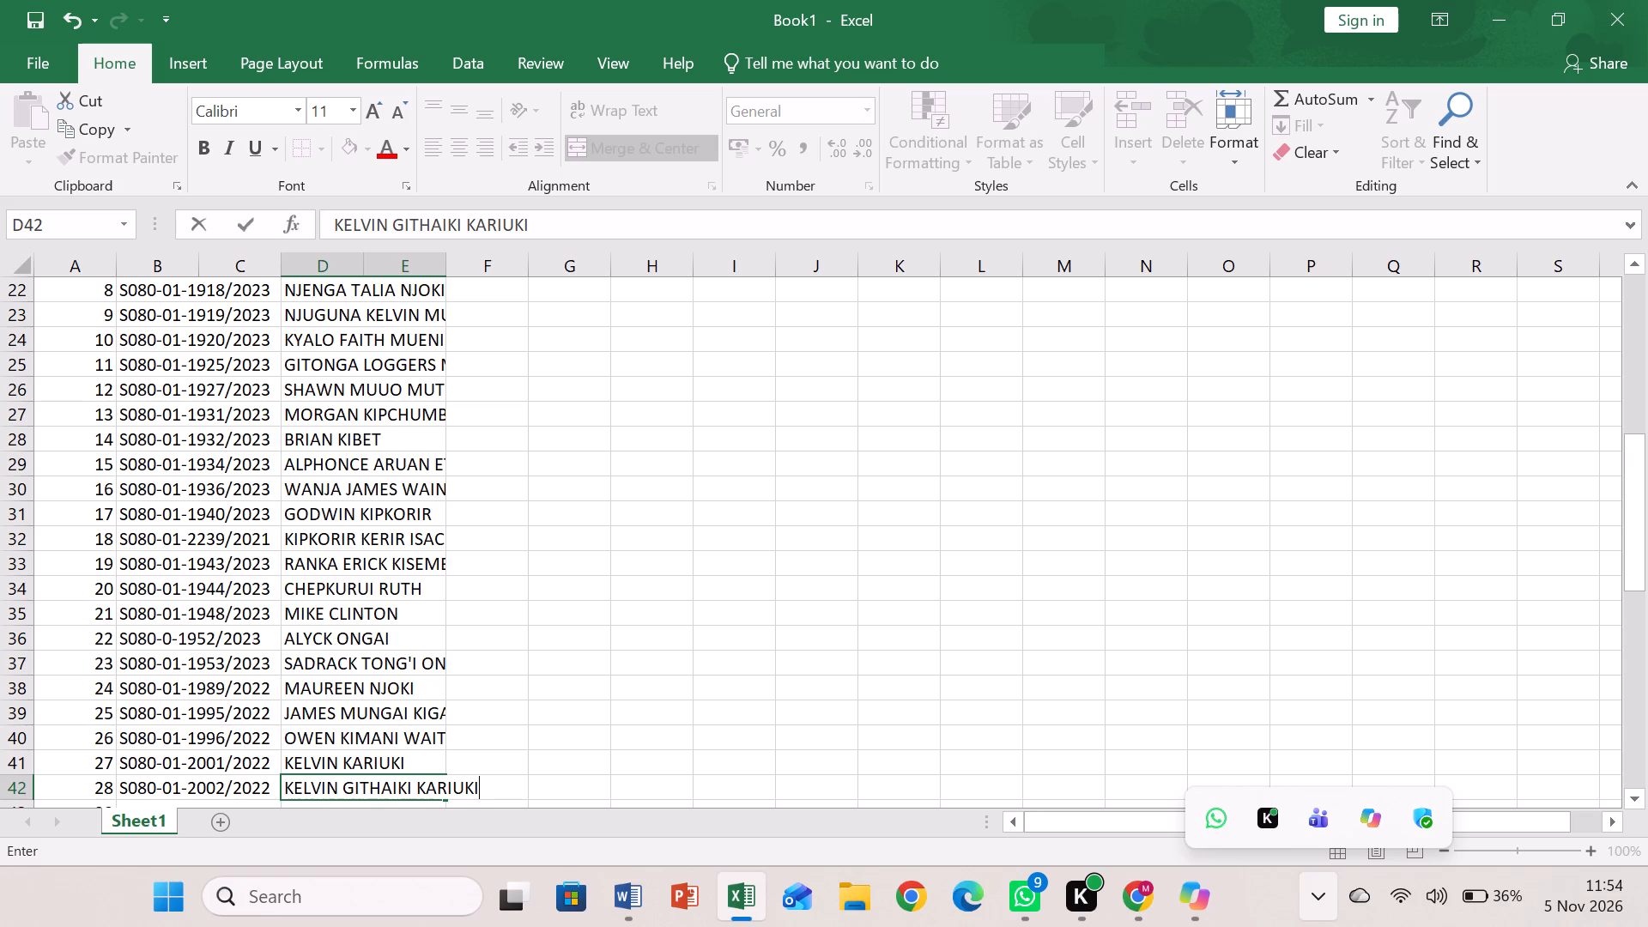
{"action": "left_click", "coordinate": [414, 785]}
{"action": "key", "text": "BackSpace"}
{"action": "key", "text": "BackSpace"}
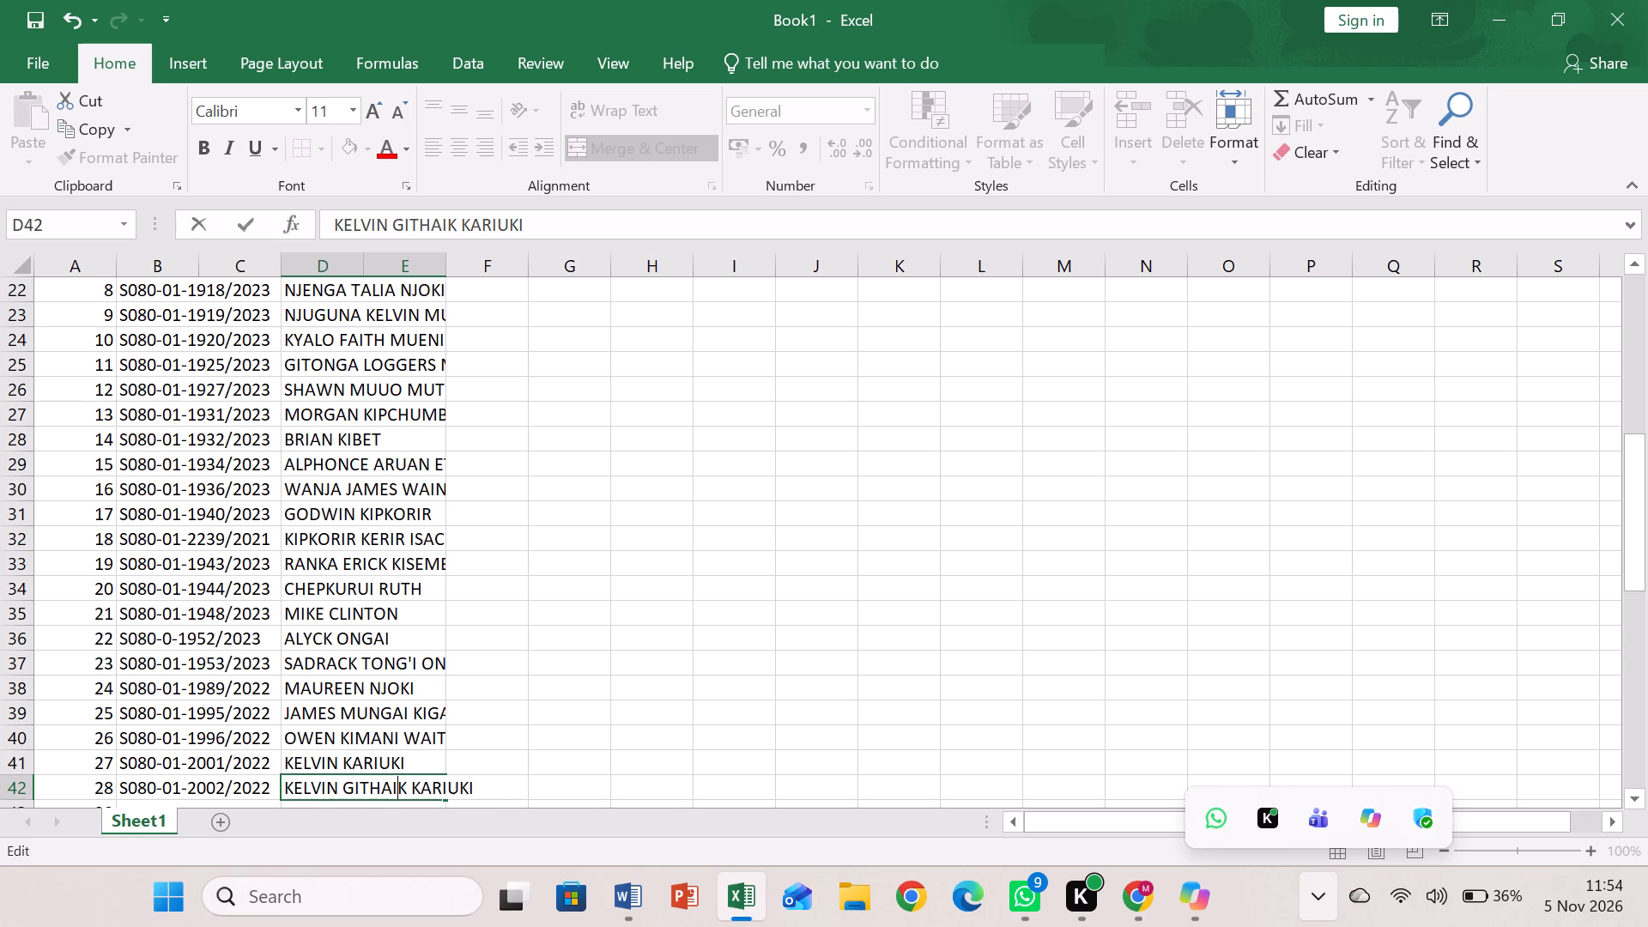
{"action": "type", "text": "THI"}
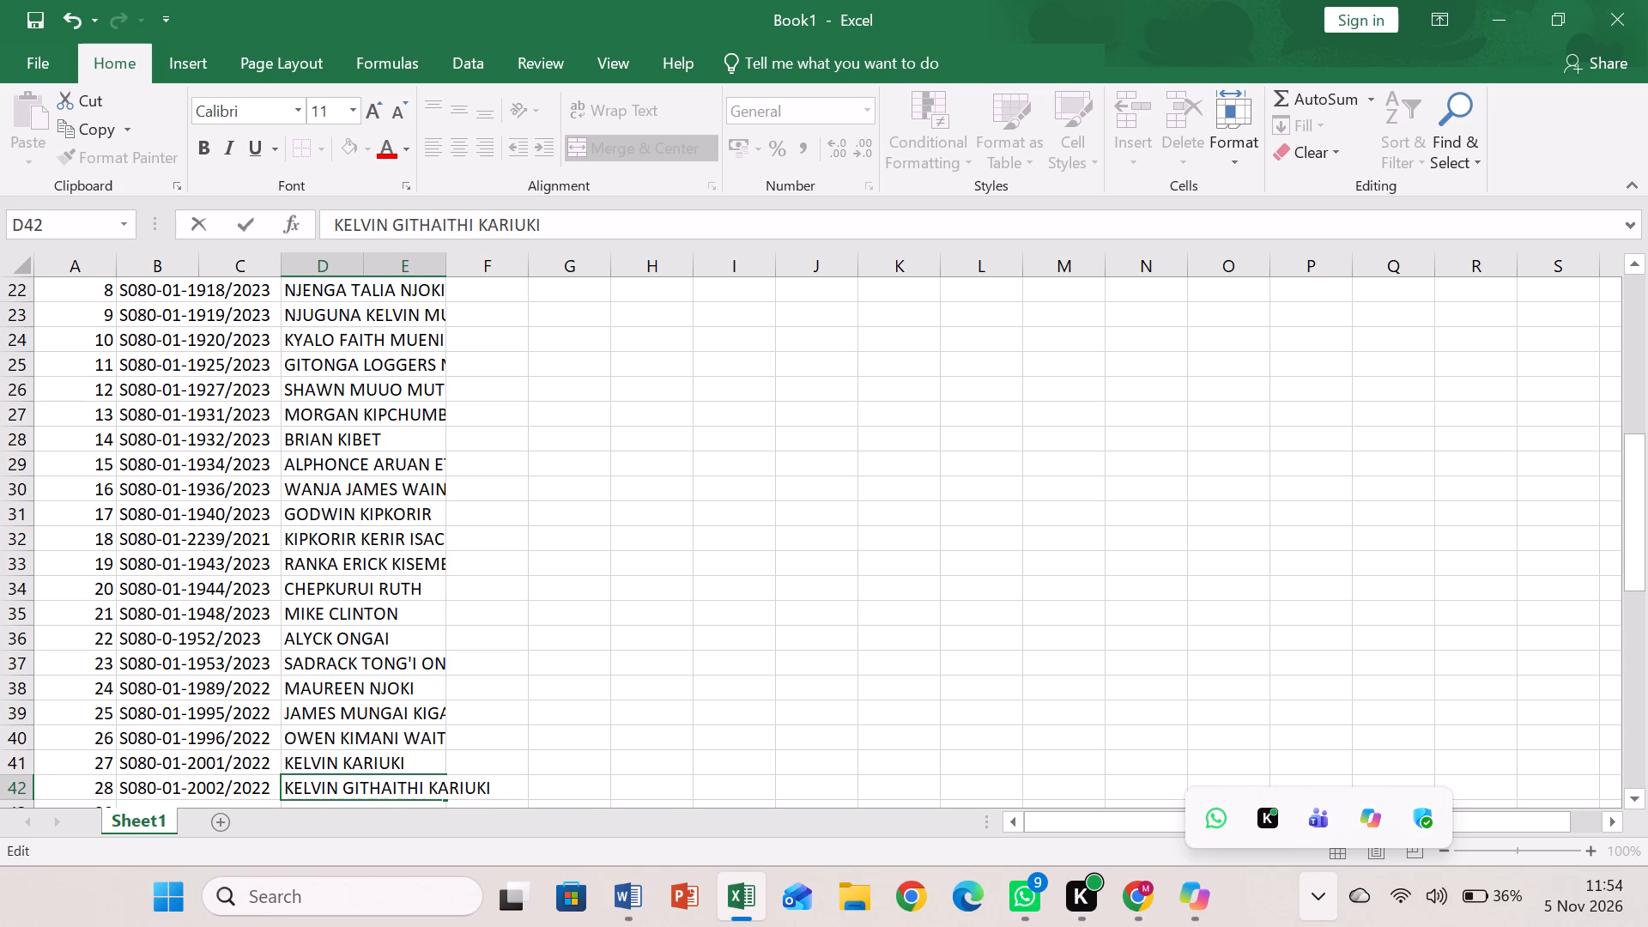
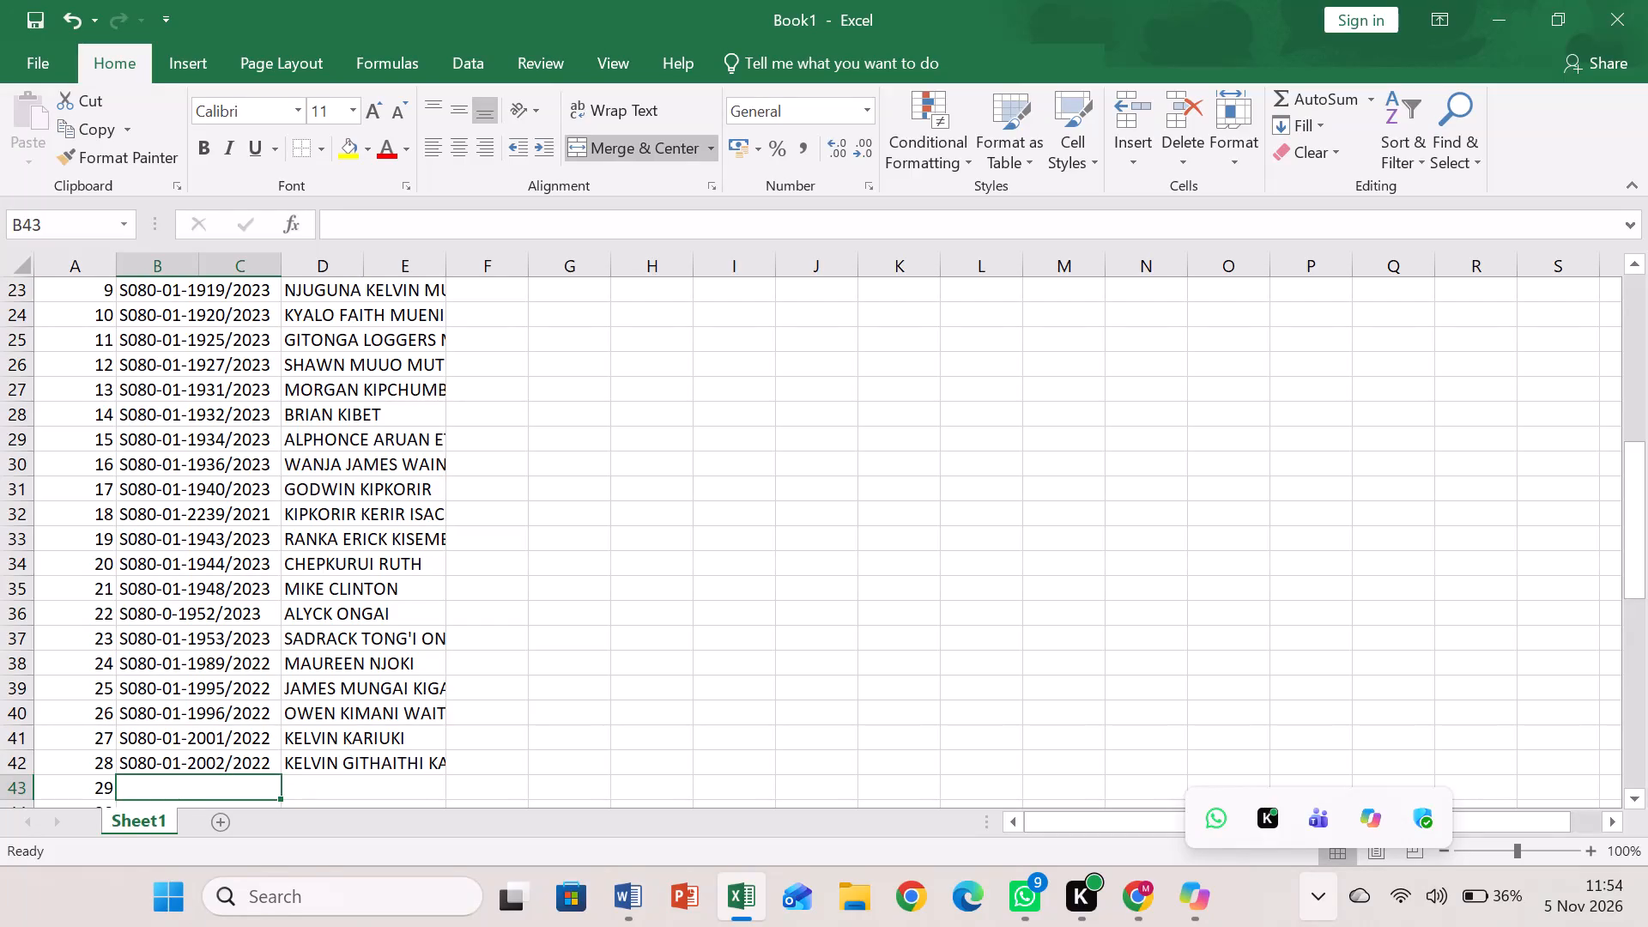
Fill row 43 with the twenty-ninth student's registration number in B43 and full name in D43.
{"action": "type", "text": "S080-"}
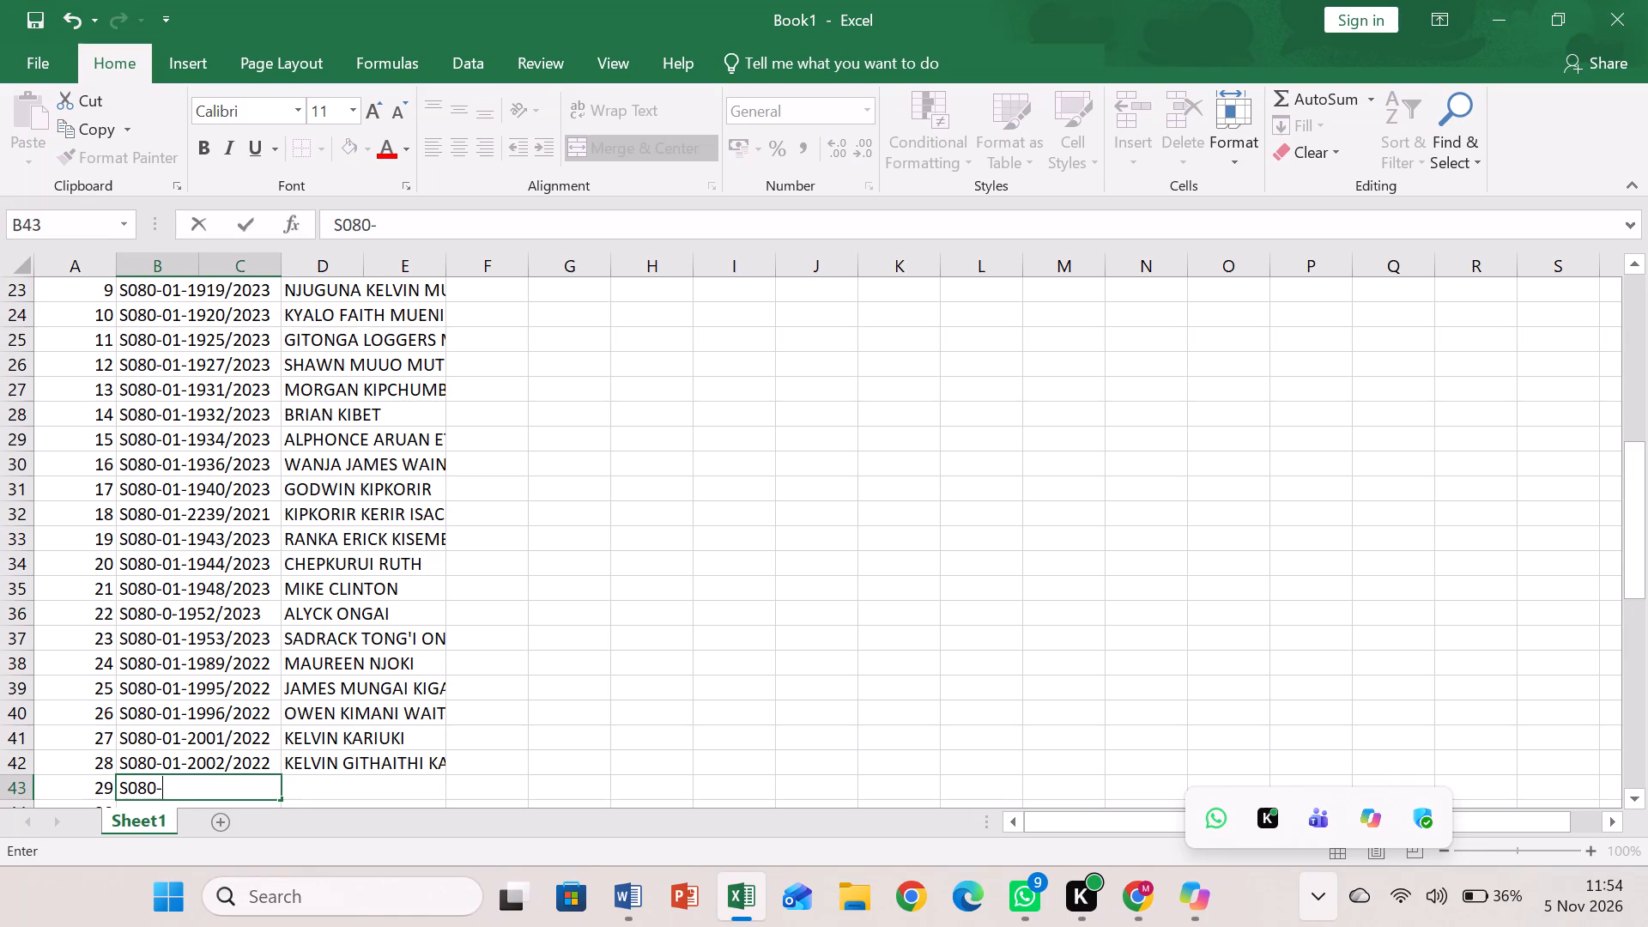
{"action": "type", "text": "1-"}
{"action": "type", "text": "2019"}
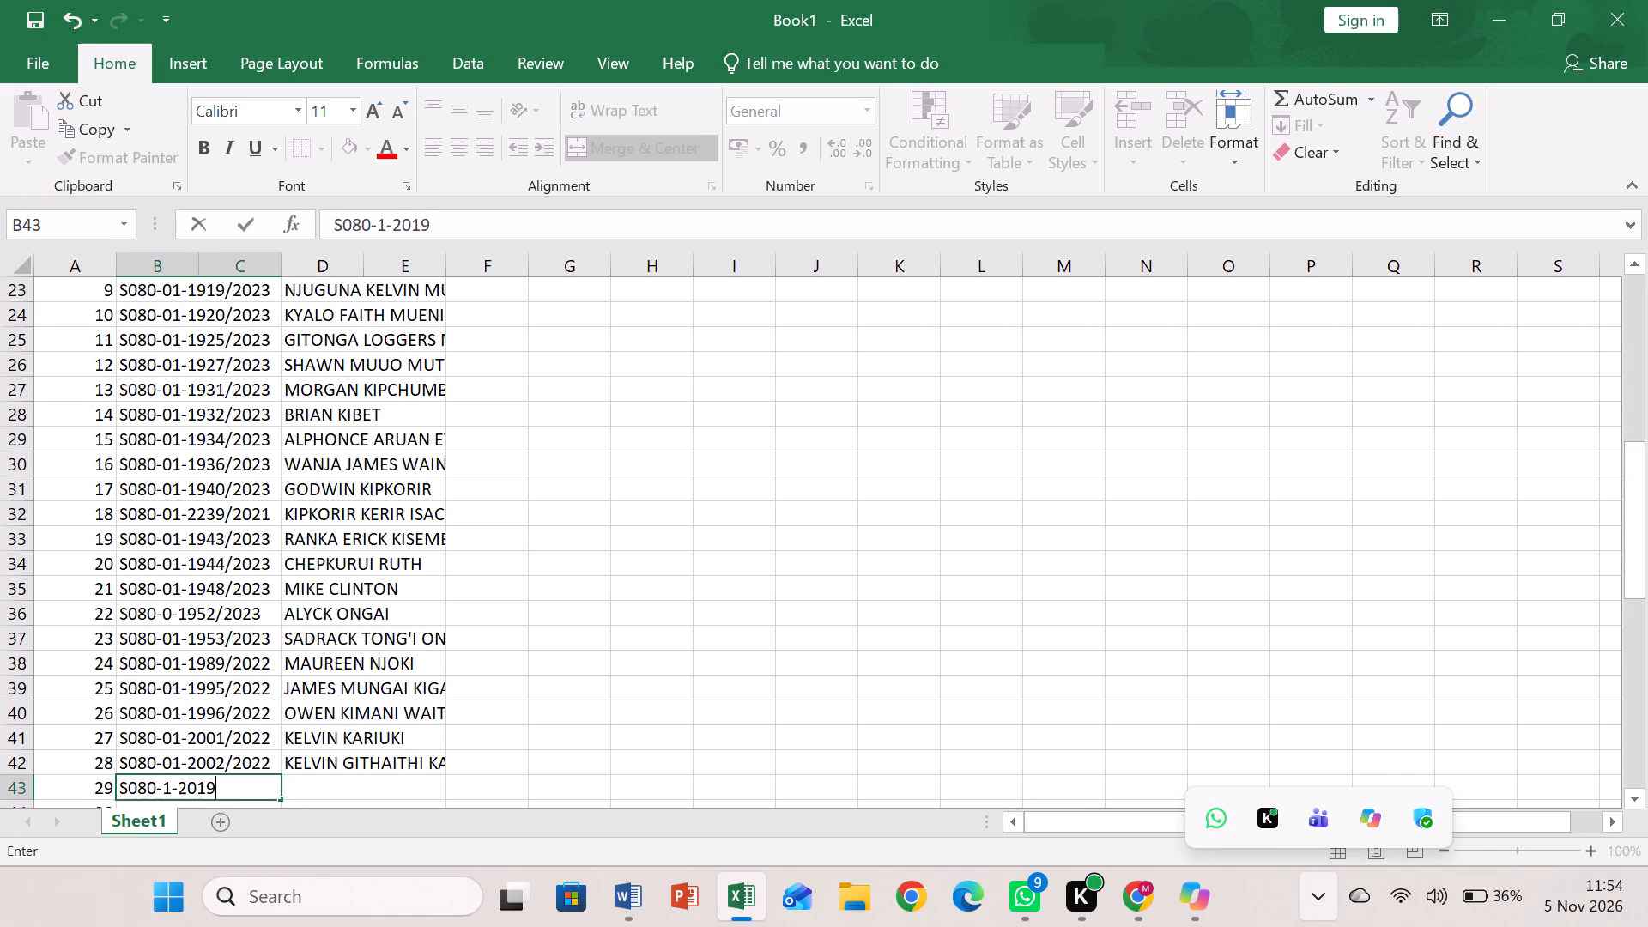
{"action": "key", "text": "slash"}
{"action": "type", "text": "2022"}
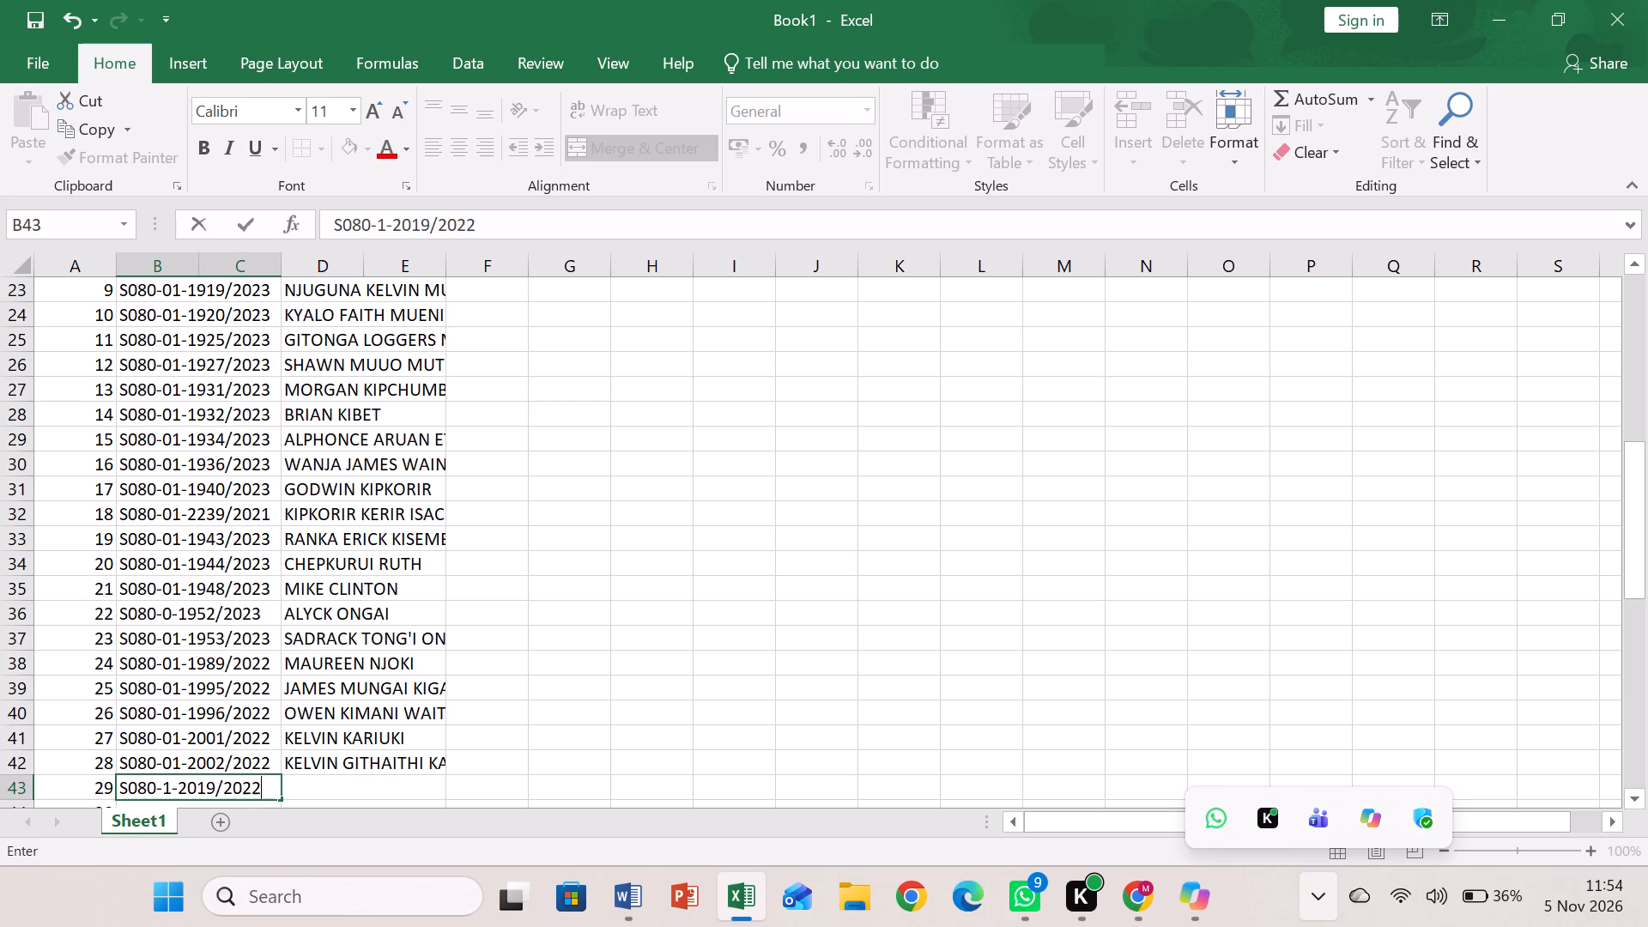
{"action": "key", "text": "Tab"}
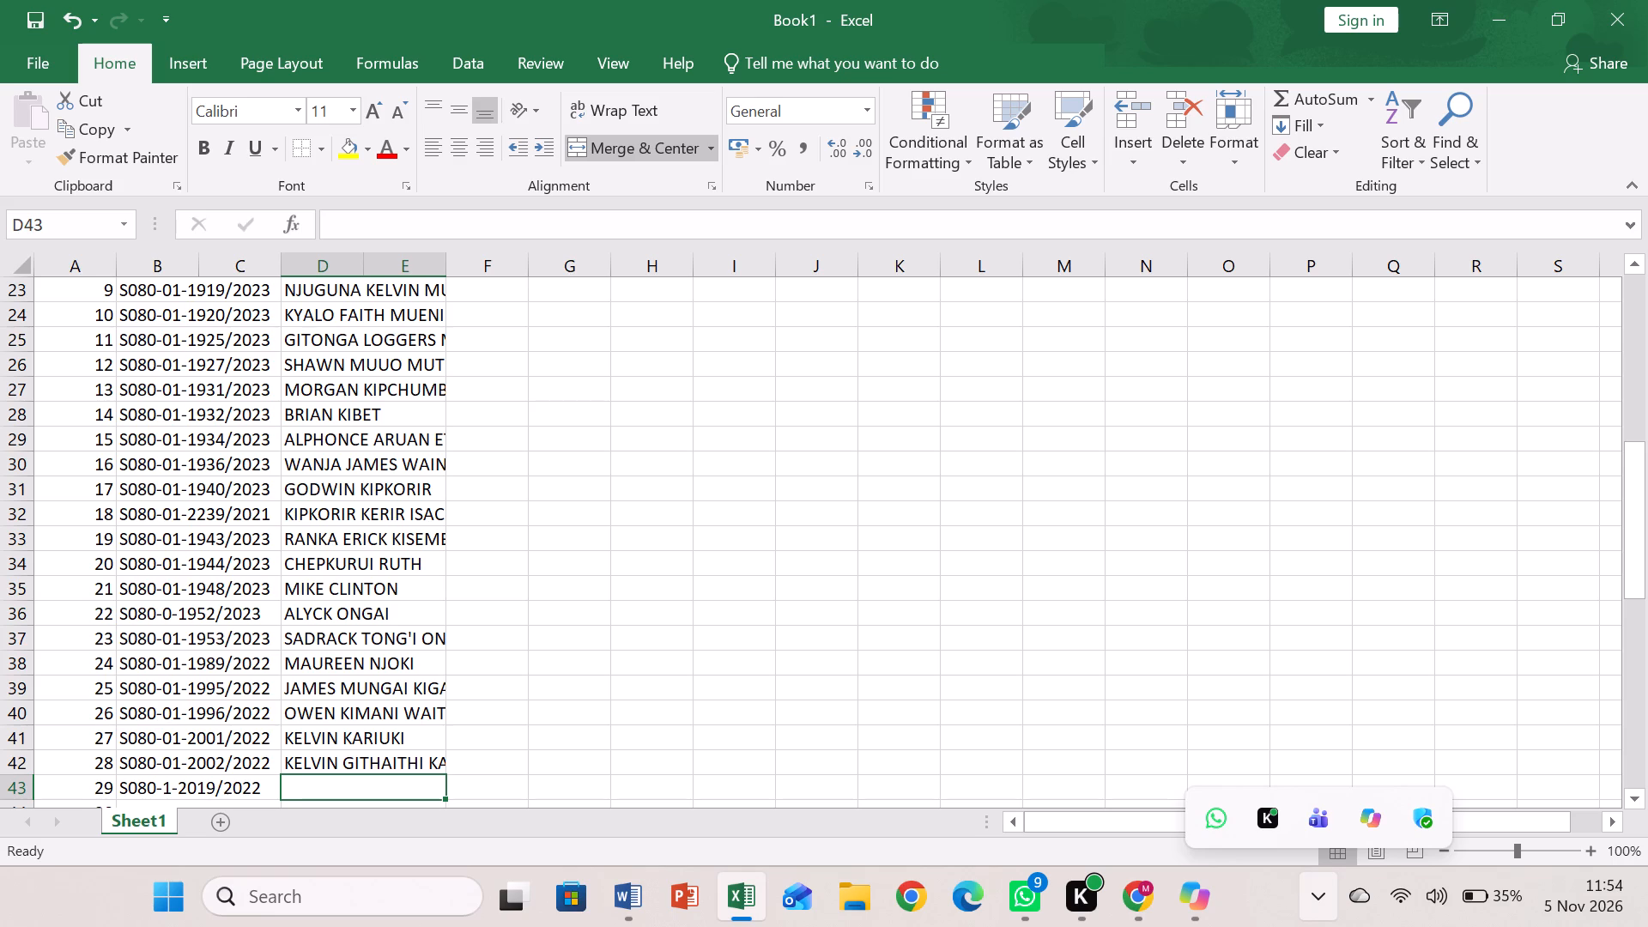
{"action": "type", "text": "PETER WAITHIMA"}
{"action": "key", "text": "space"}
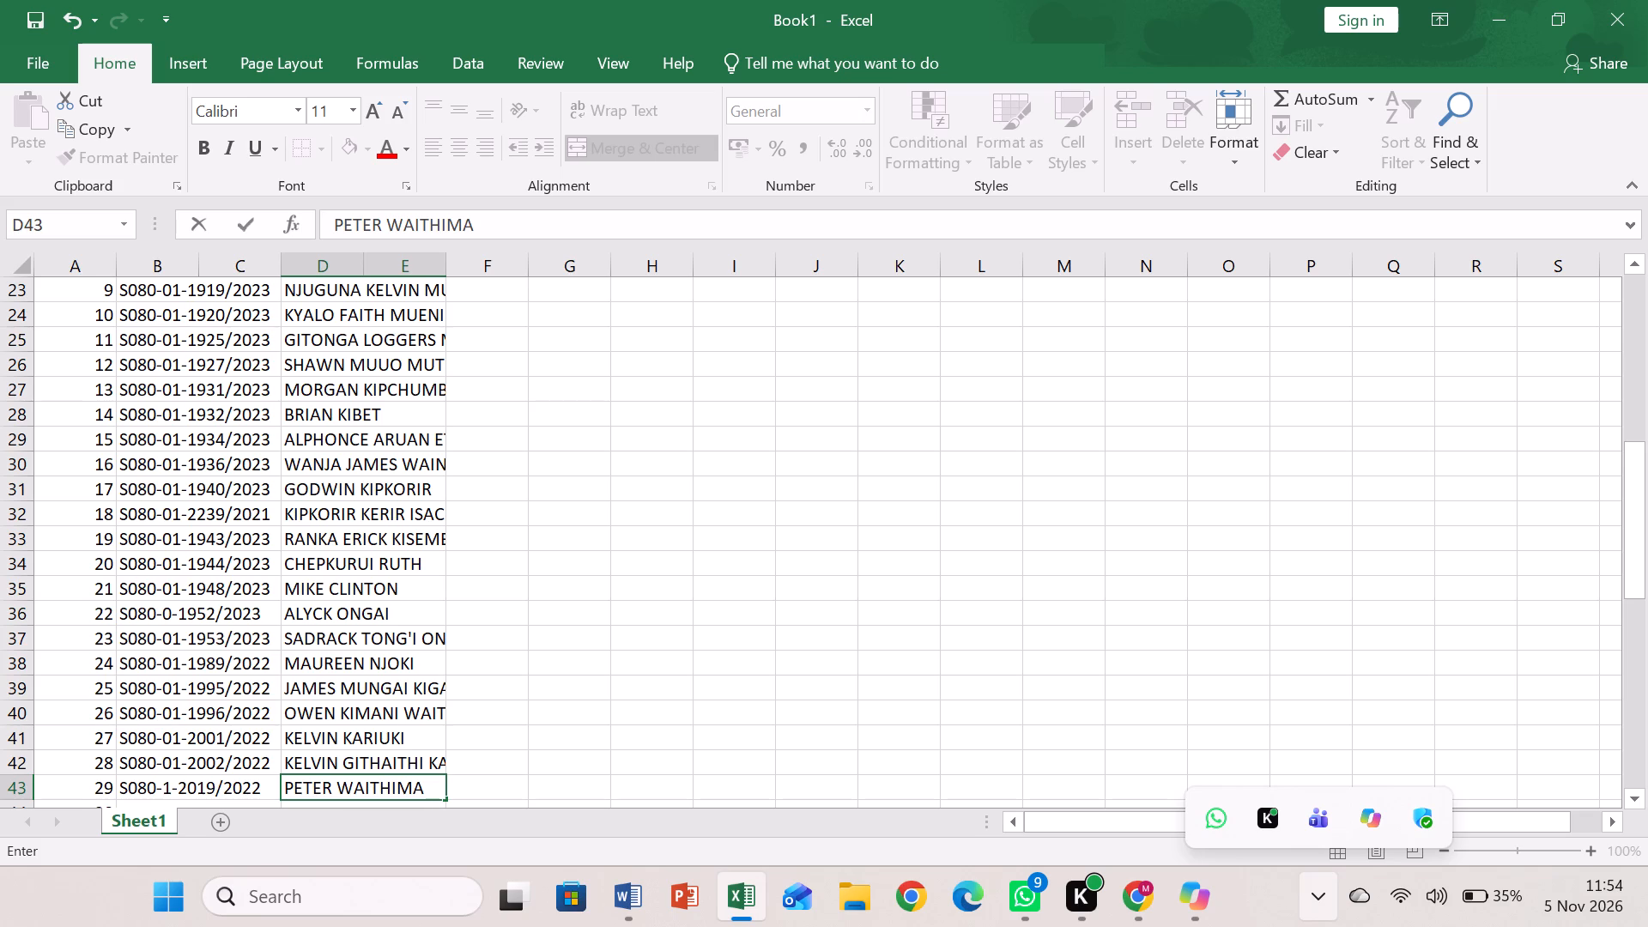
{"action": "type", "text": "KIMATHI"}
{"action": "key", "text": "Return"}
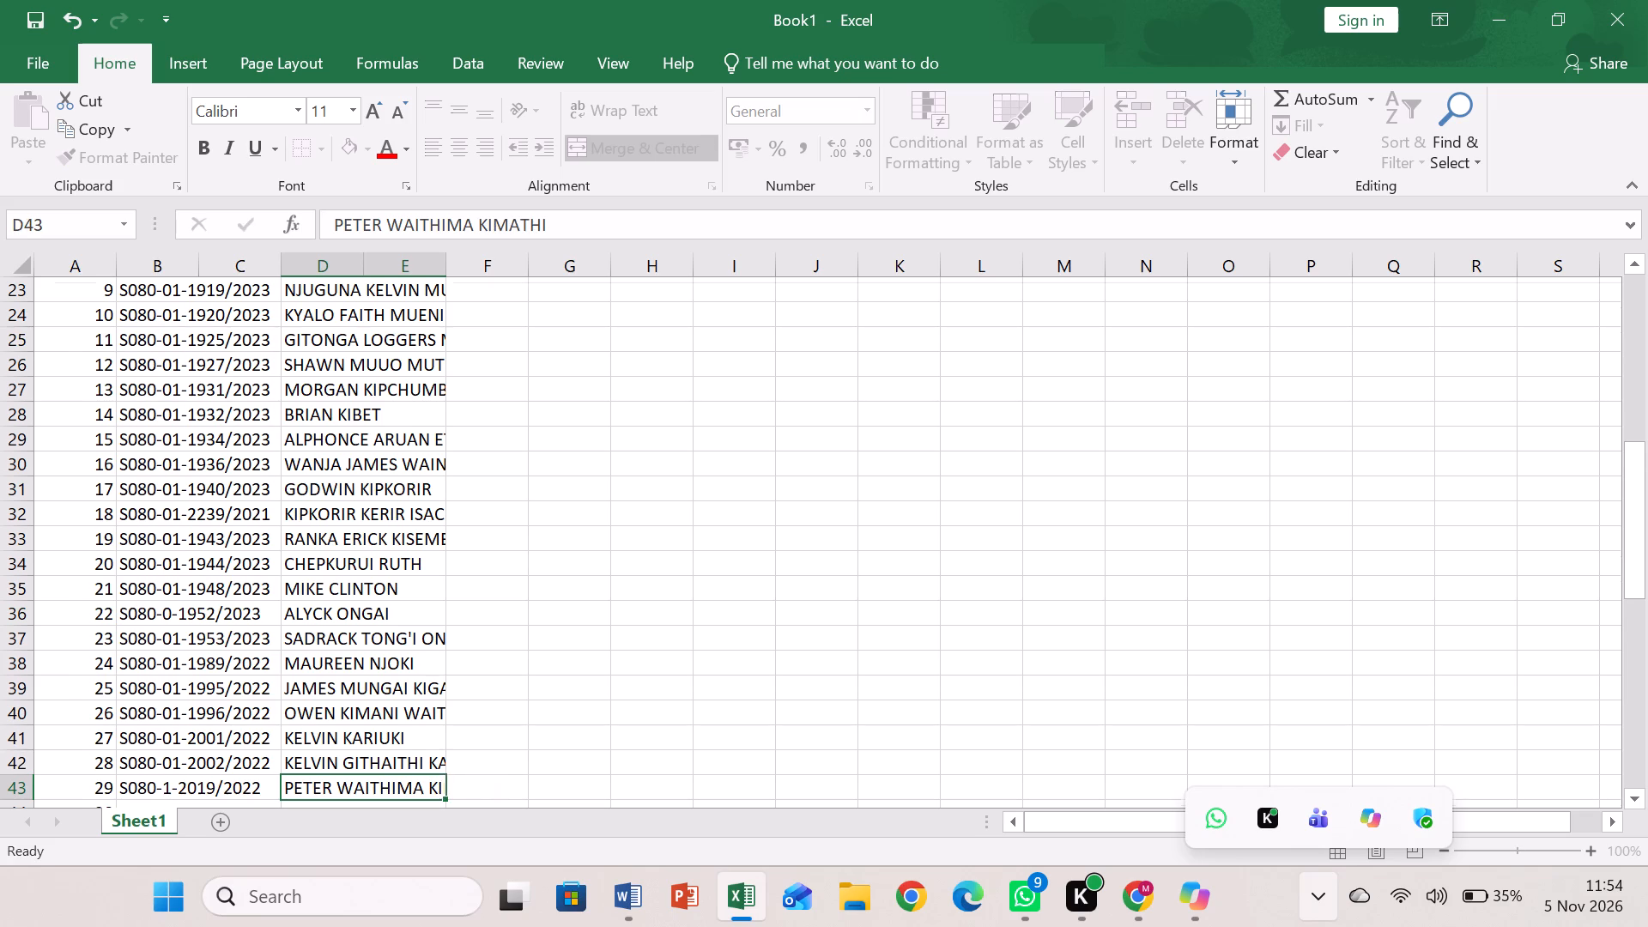
Clear the unused serial numbers 30, 31 and 32 from cells A44 to A46.
{"action": "scroll", "coordinate": [414, 785], "scroll_direction": "down", "scroll_amount": 1}
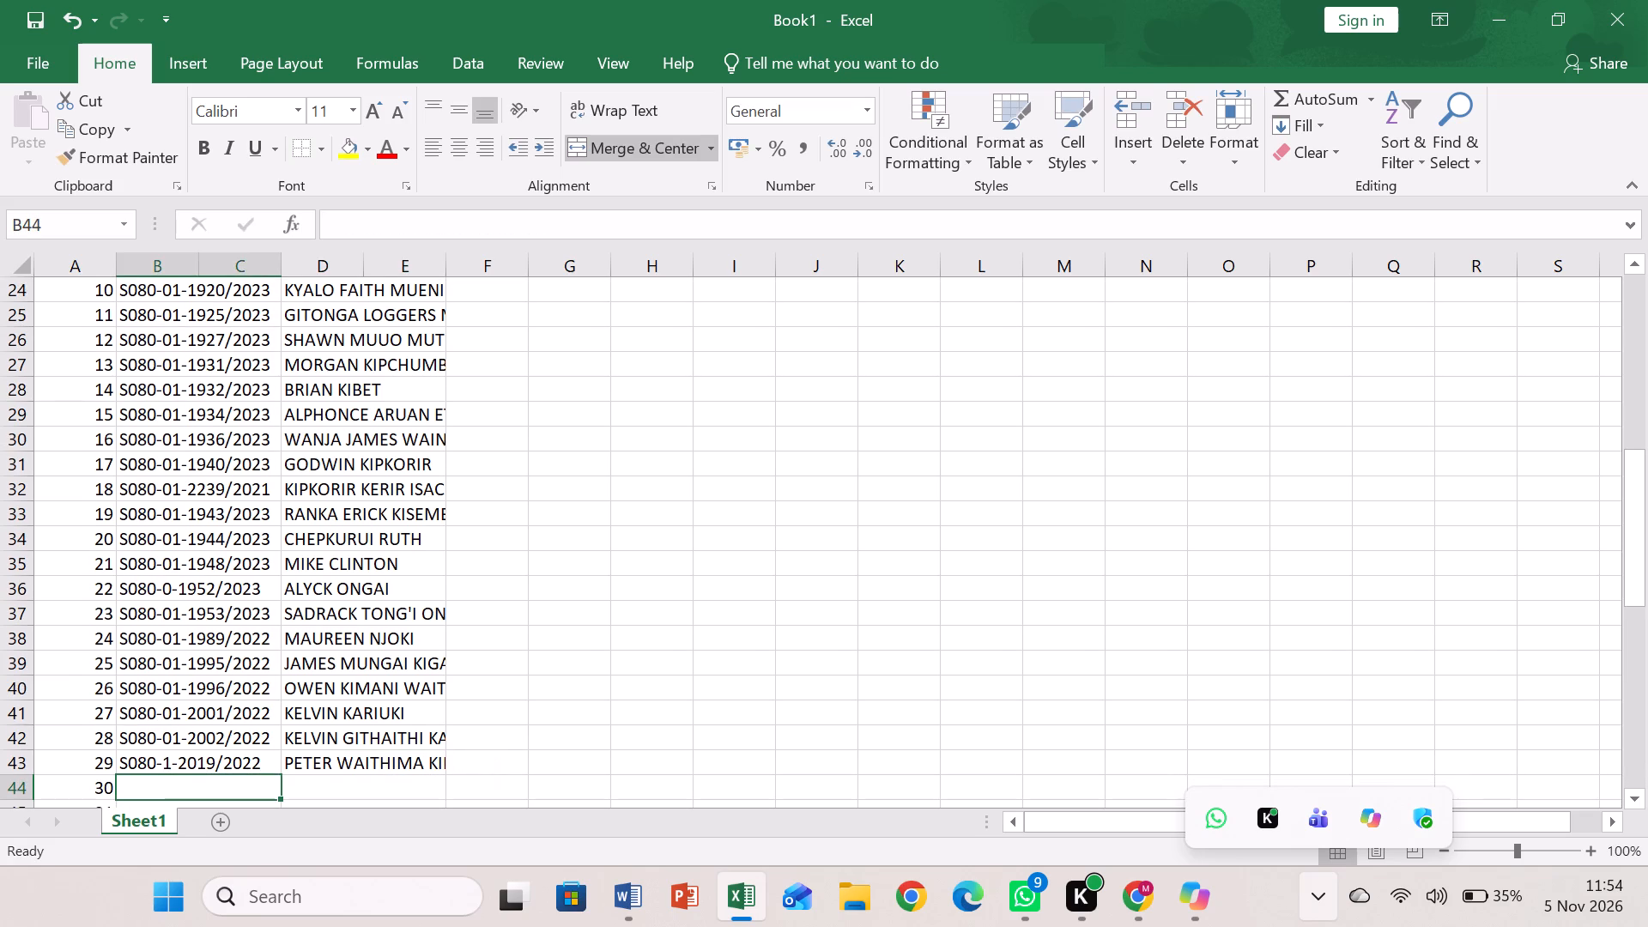
{"action": "scroll", "coordinate": [414, 785], "scroll_direction": "down", "scroll_amount": 1}
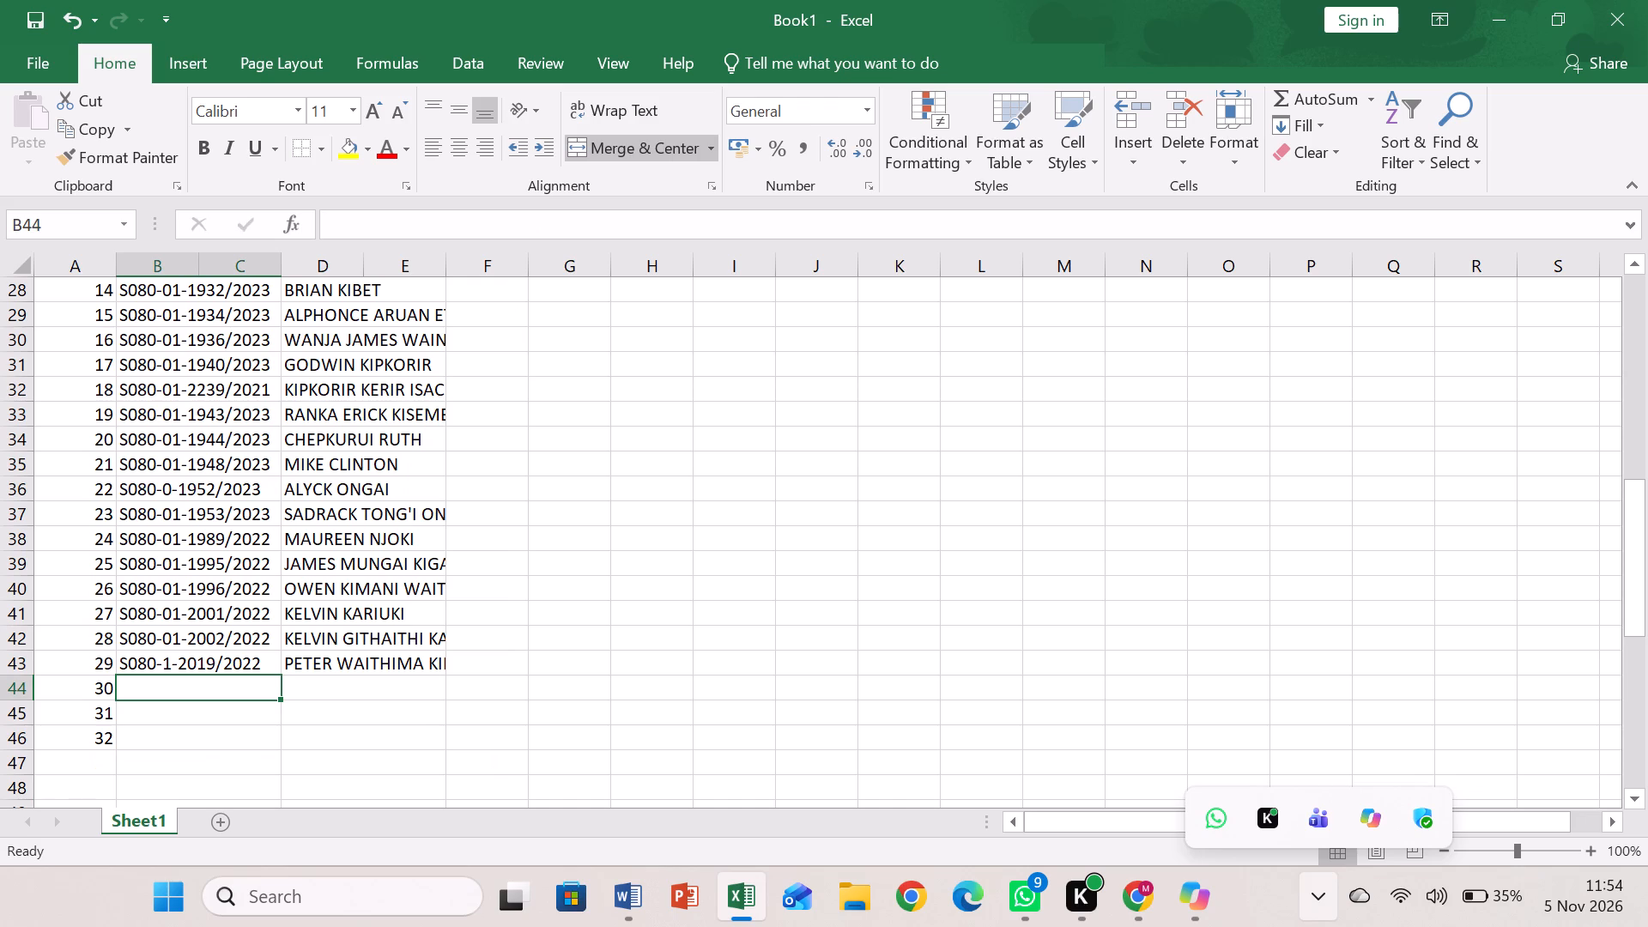
{"action": "left_click", "coordinate": [100, 690]}
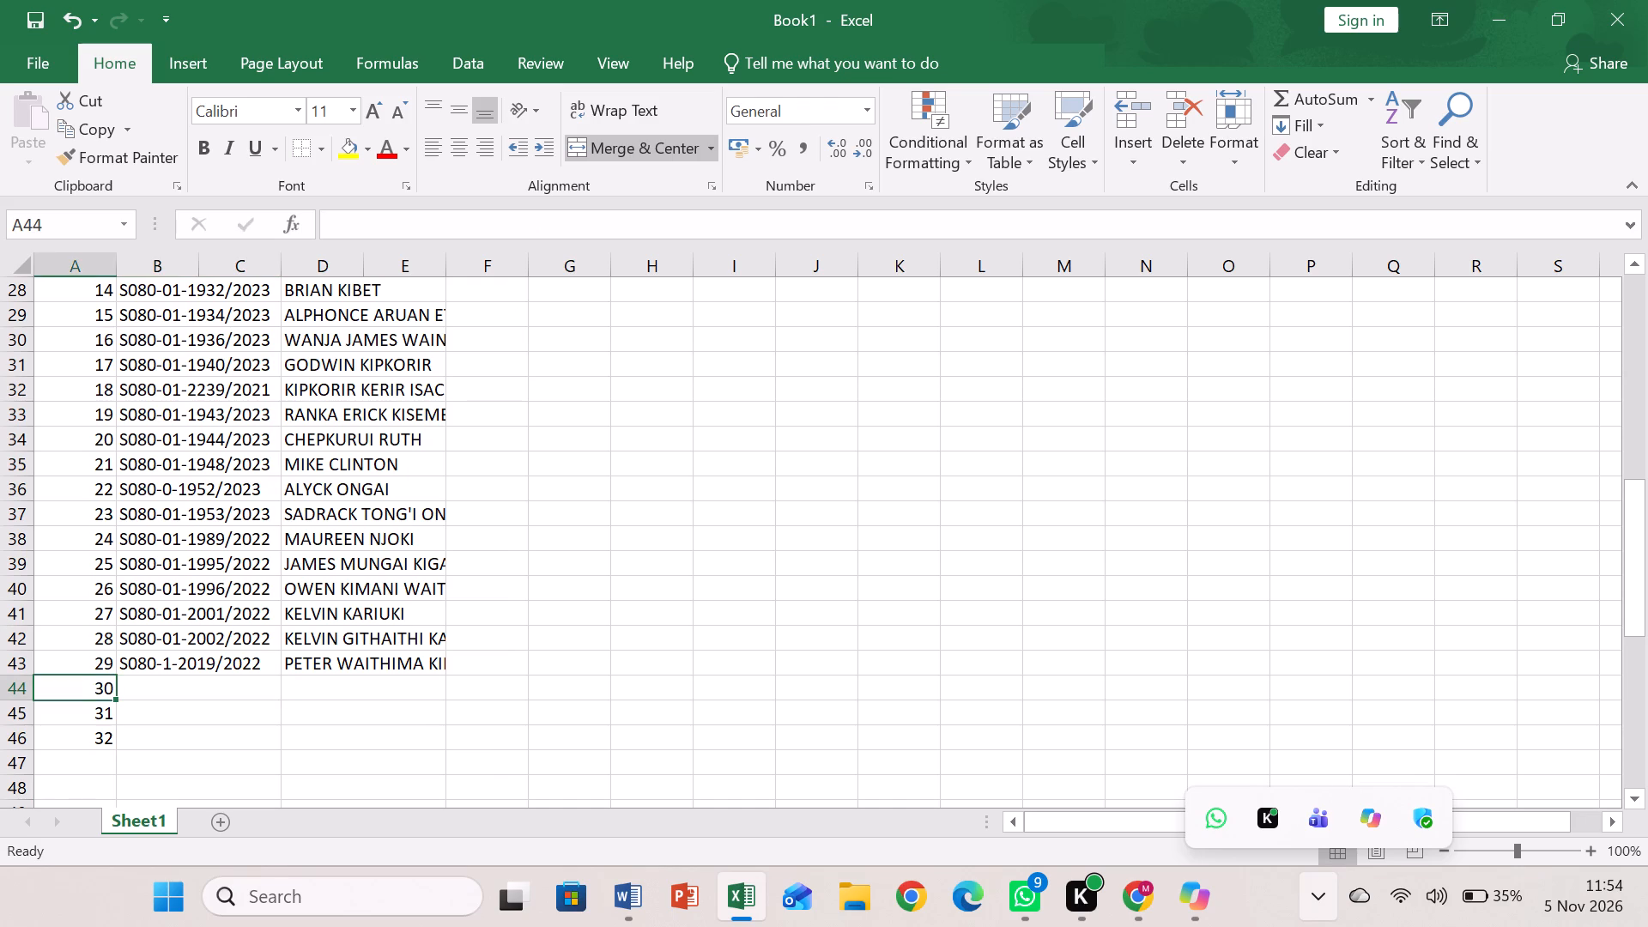
{"action": "key", "text": "BackSpace"}
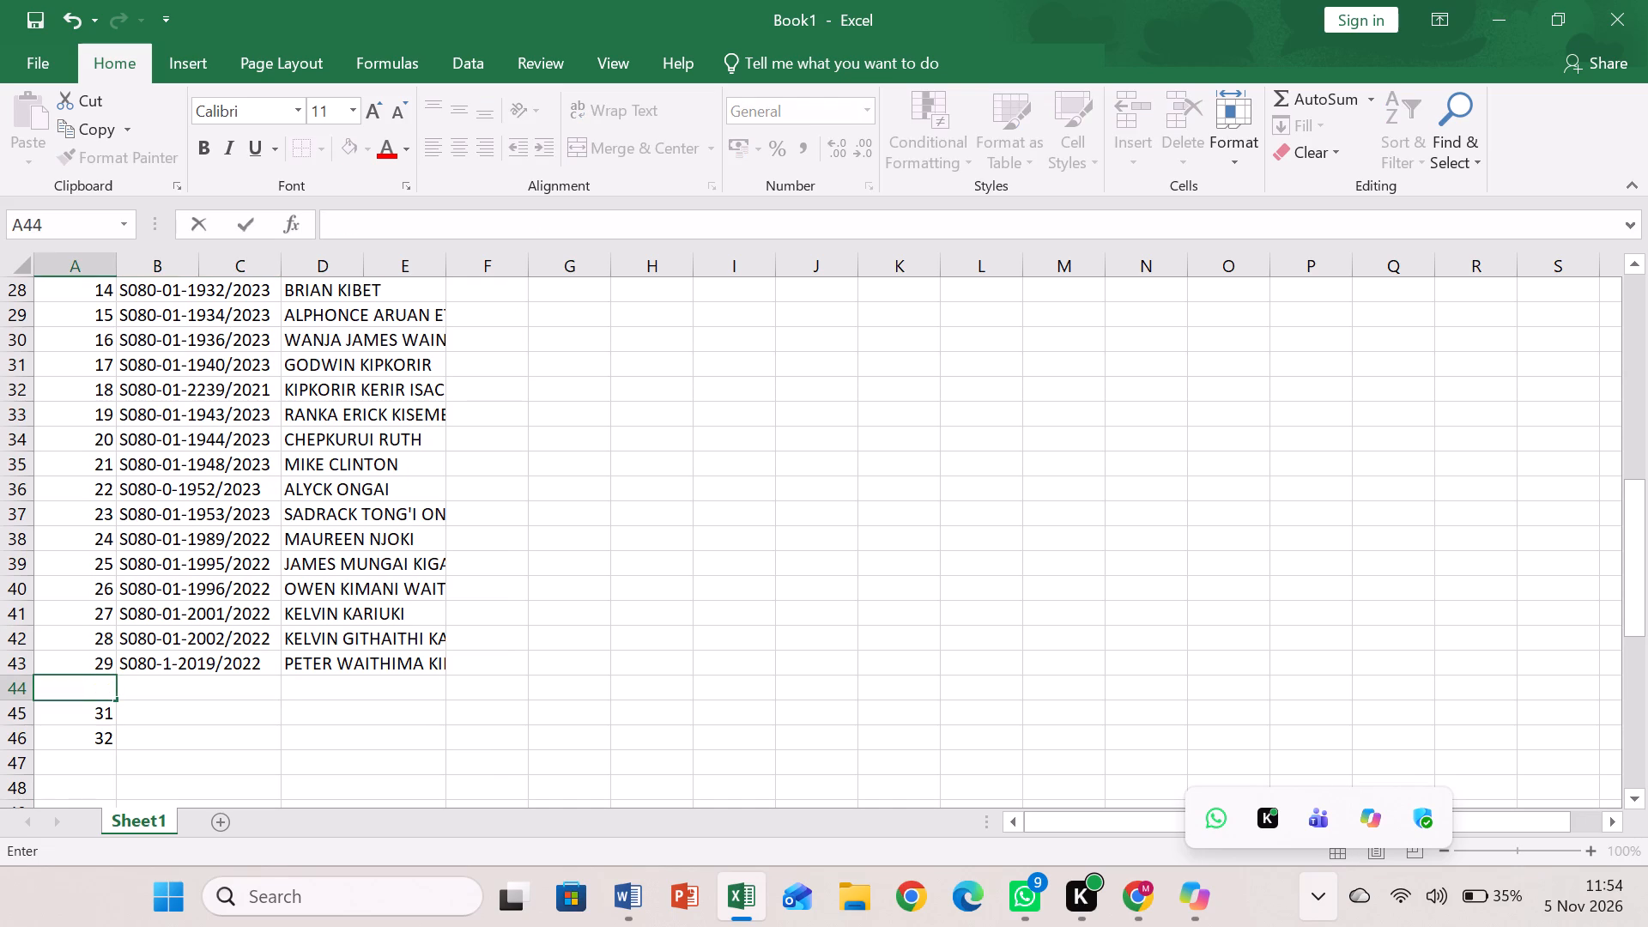
{"action": "left_click", "coordinate": [103, 711]}
{"action": "key", "text": "BackSpace"}
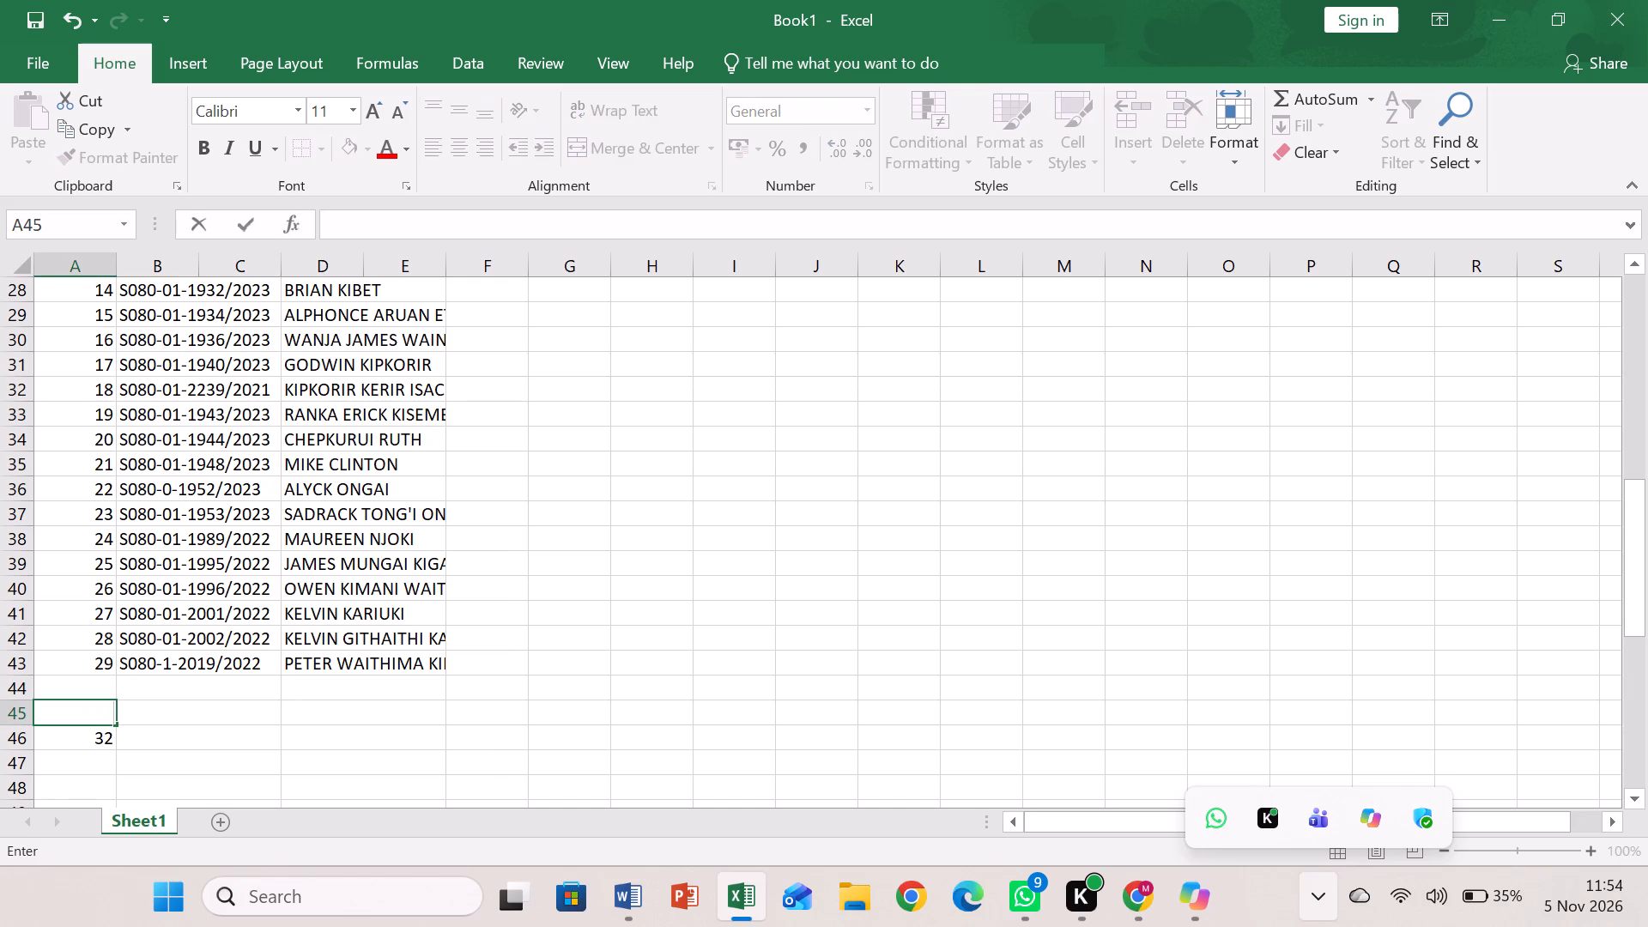
{"action": "left_click", "coordinate": [104, 730]}
{"action": "key", "text": "BackSpace"}
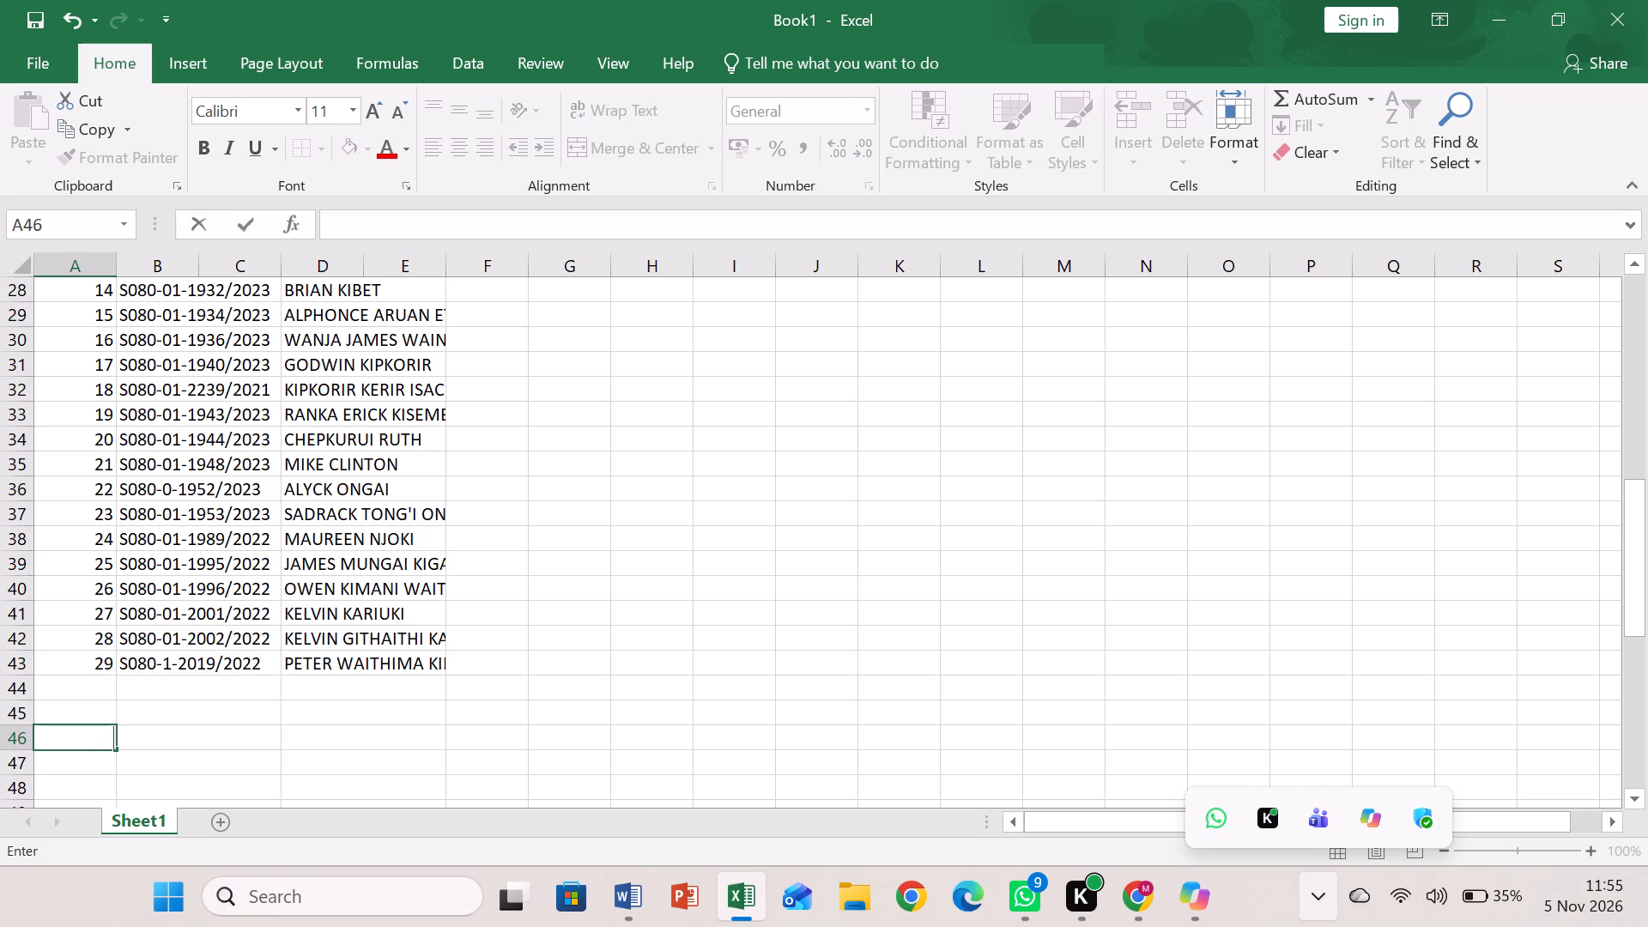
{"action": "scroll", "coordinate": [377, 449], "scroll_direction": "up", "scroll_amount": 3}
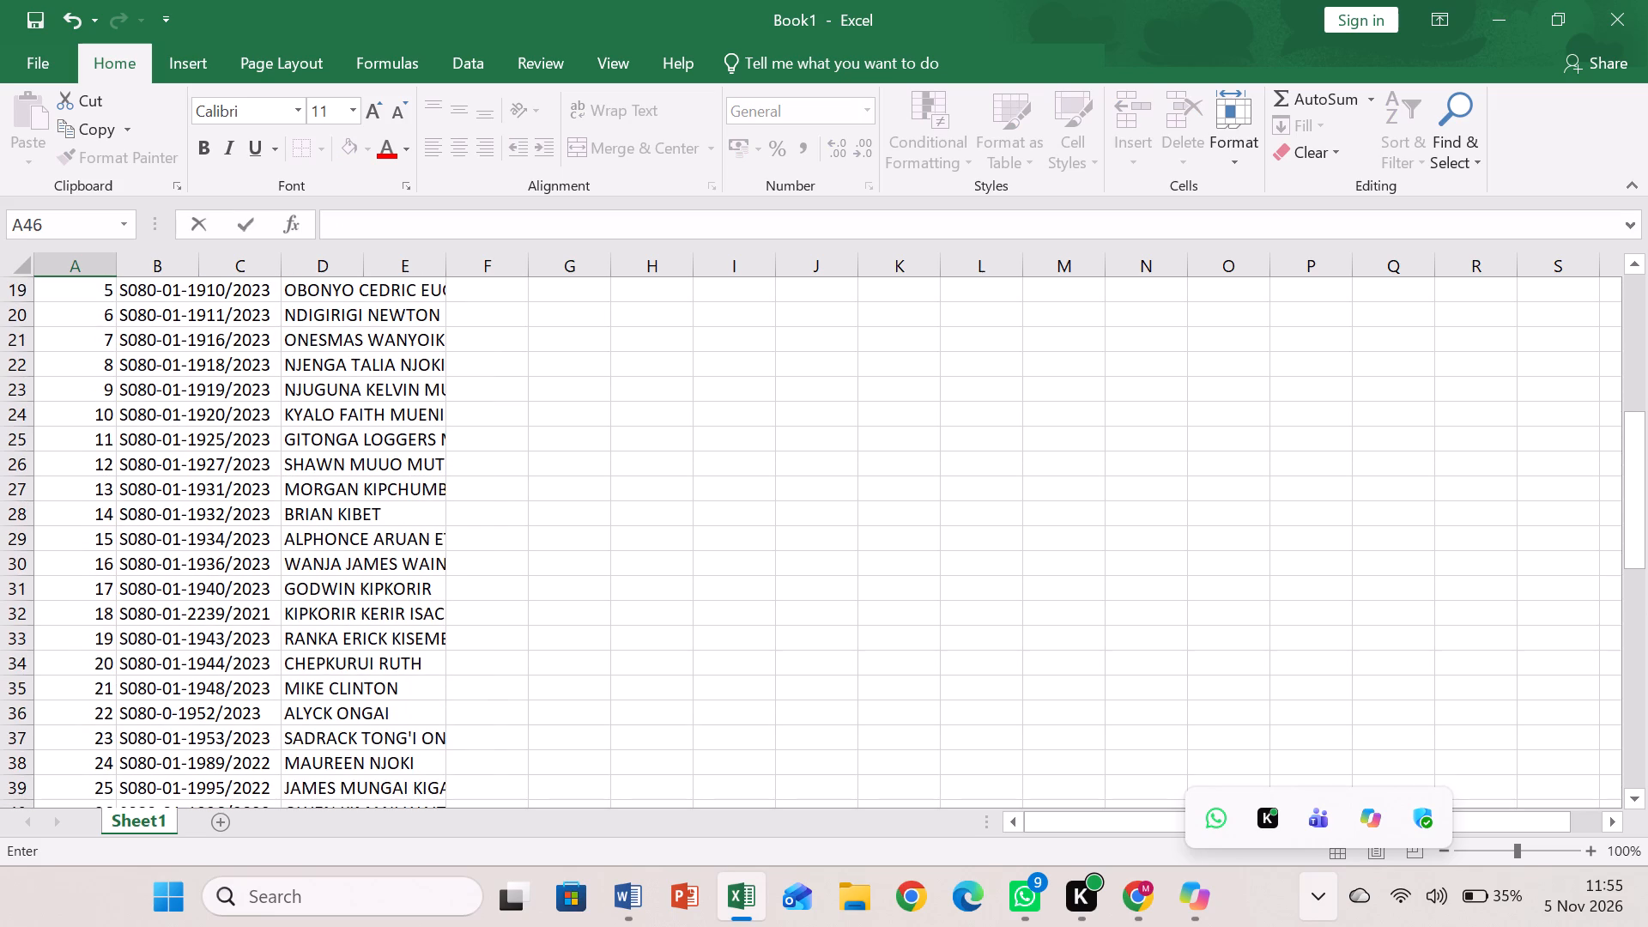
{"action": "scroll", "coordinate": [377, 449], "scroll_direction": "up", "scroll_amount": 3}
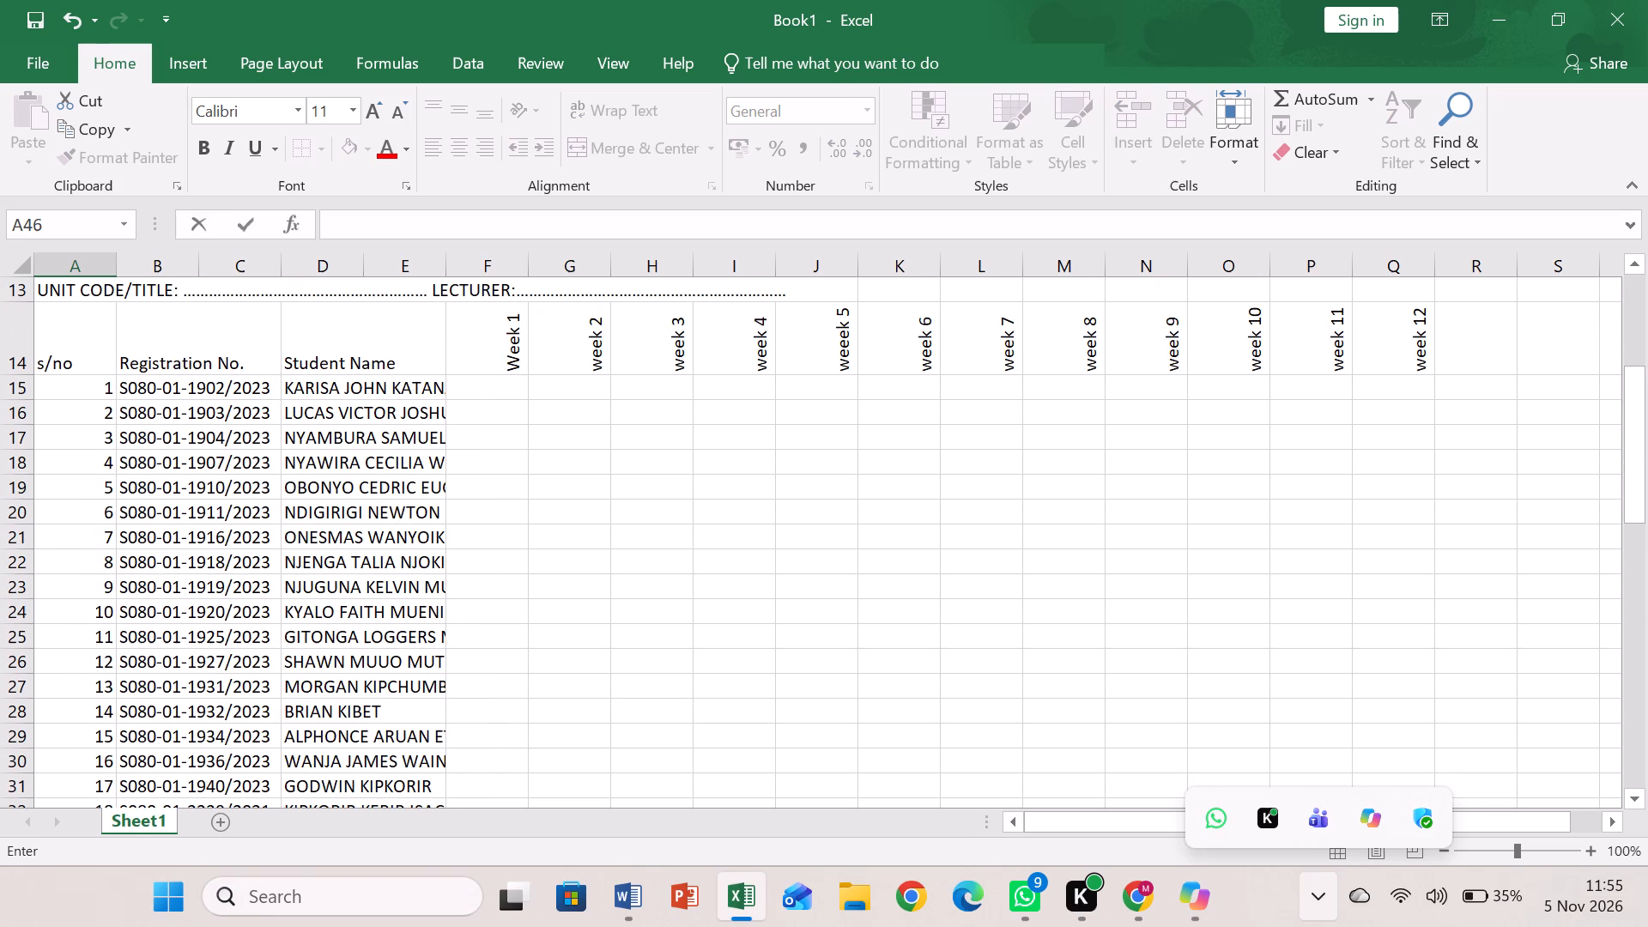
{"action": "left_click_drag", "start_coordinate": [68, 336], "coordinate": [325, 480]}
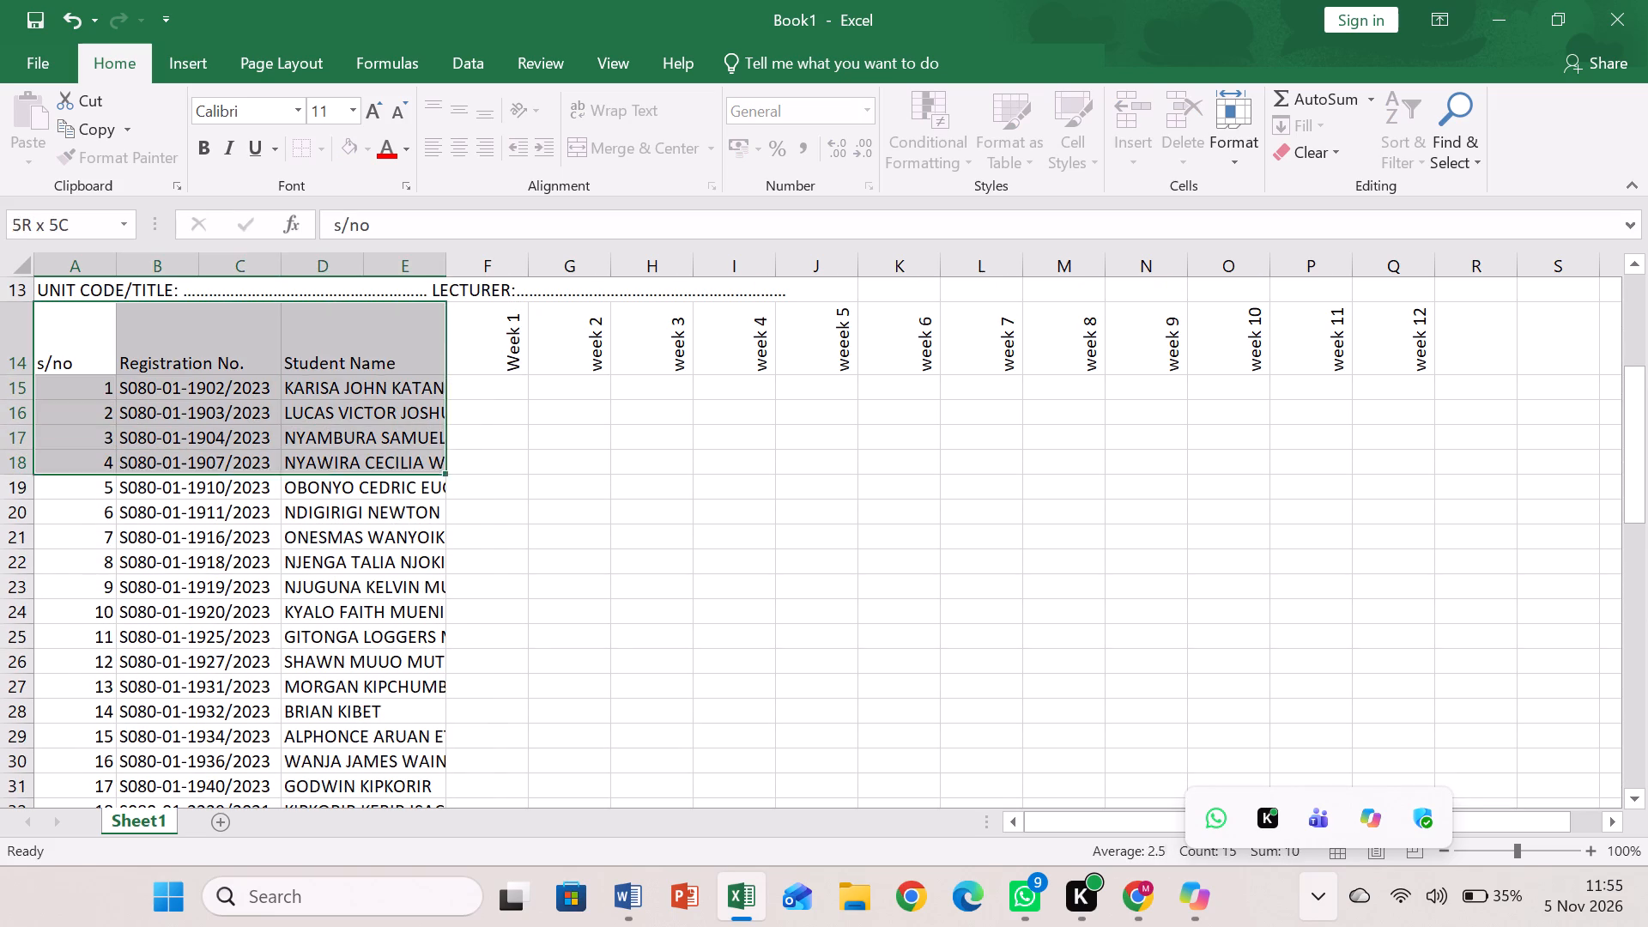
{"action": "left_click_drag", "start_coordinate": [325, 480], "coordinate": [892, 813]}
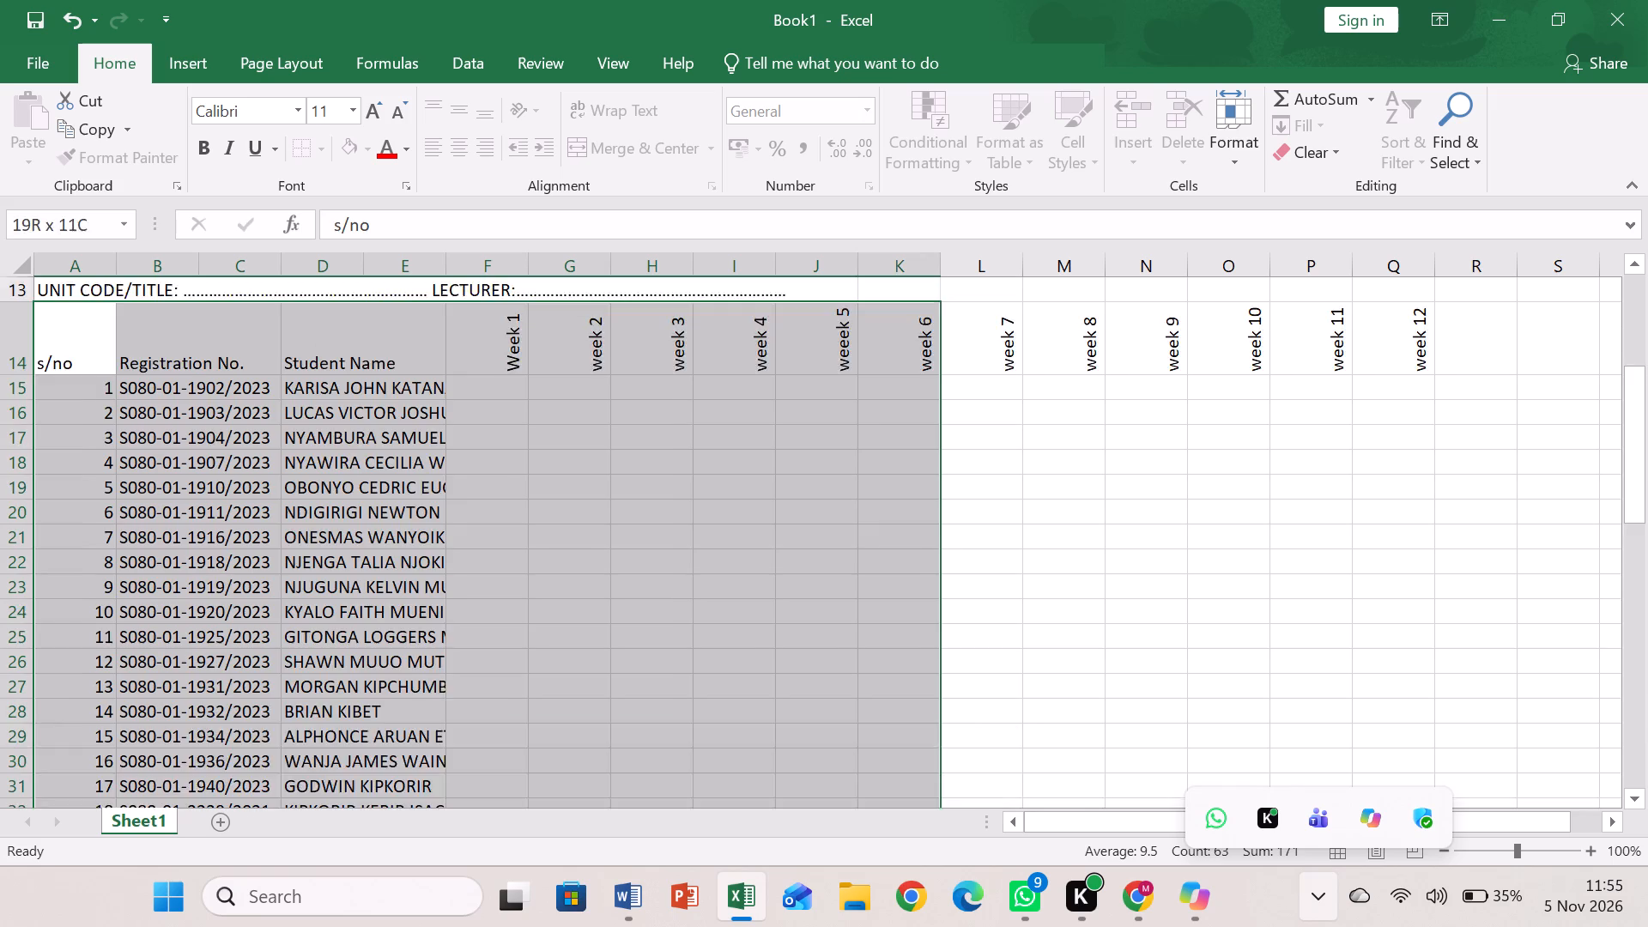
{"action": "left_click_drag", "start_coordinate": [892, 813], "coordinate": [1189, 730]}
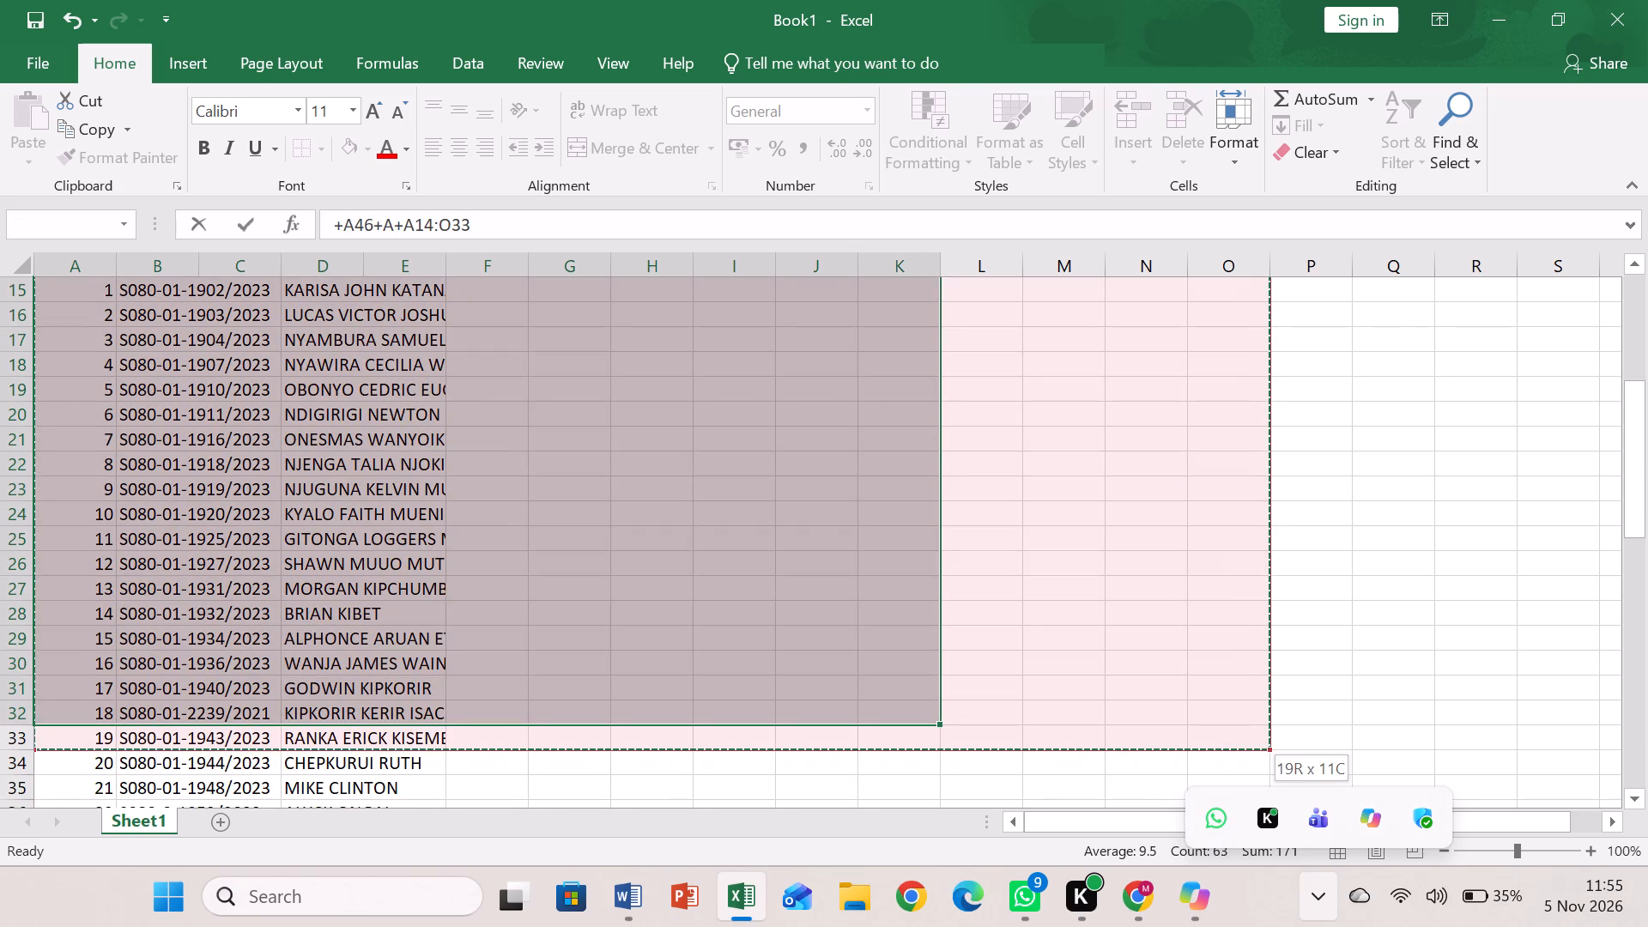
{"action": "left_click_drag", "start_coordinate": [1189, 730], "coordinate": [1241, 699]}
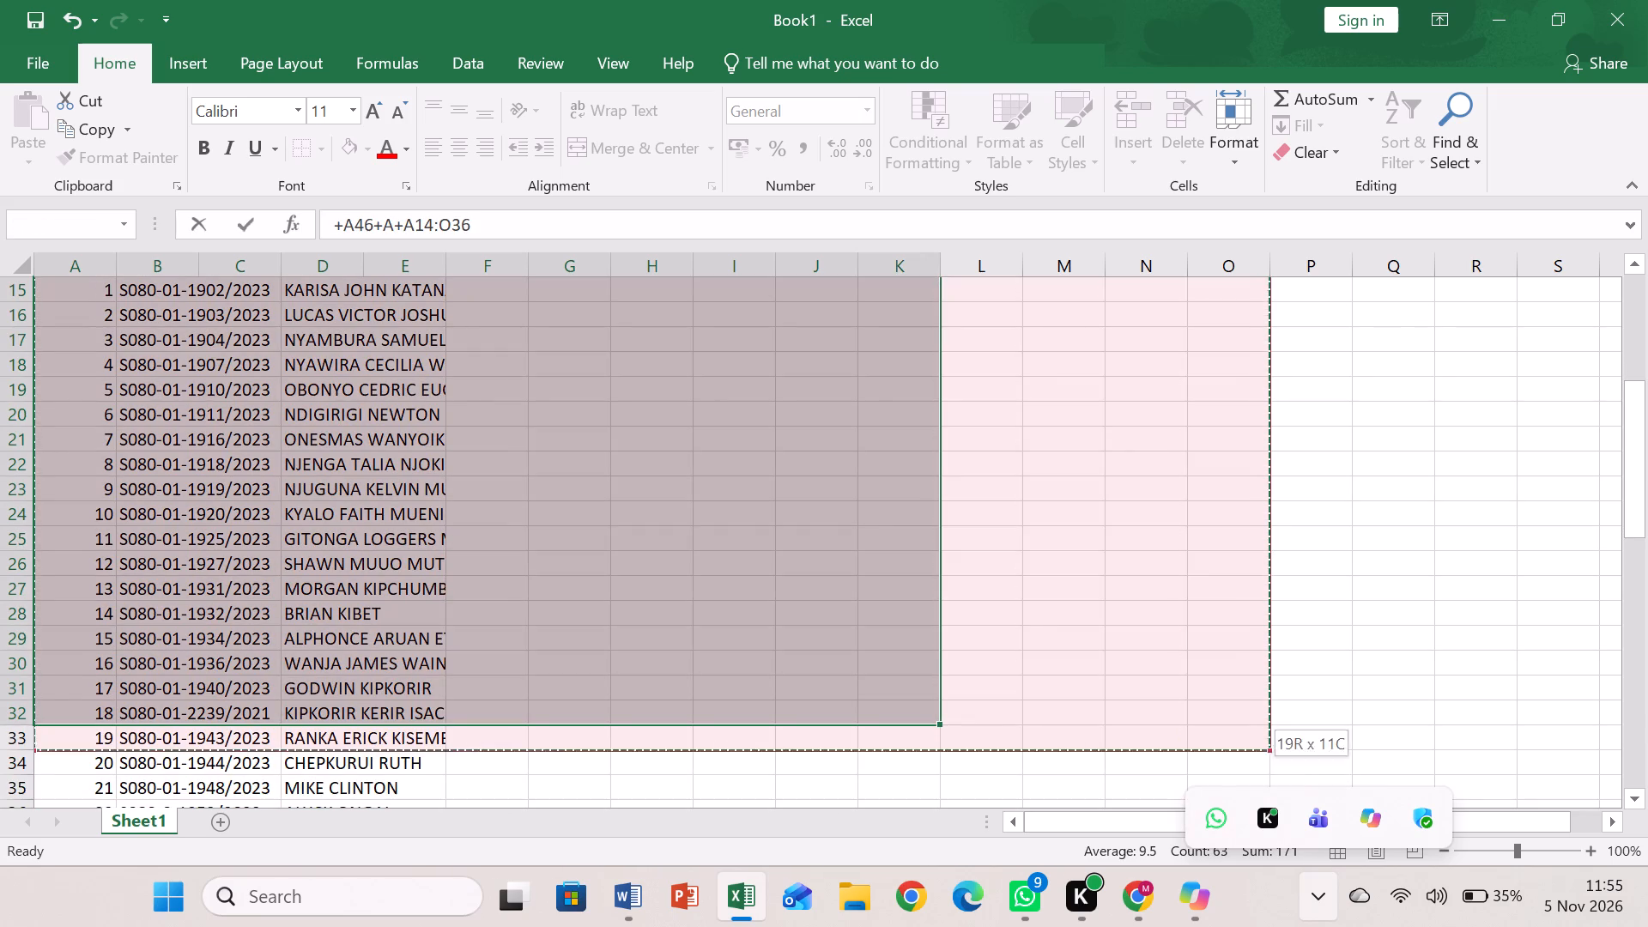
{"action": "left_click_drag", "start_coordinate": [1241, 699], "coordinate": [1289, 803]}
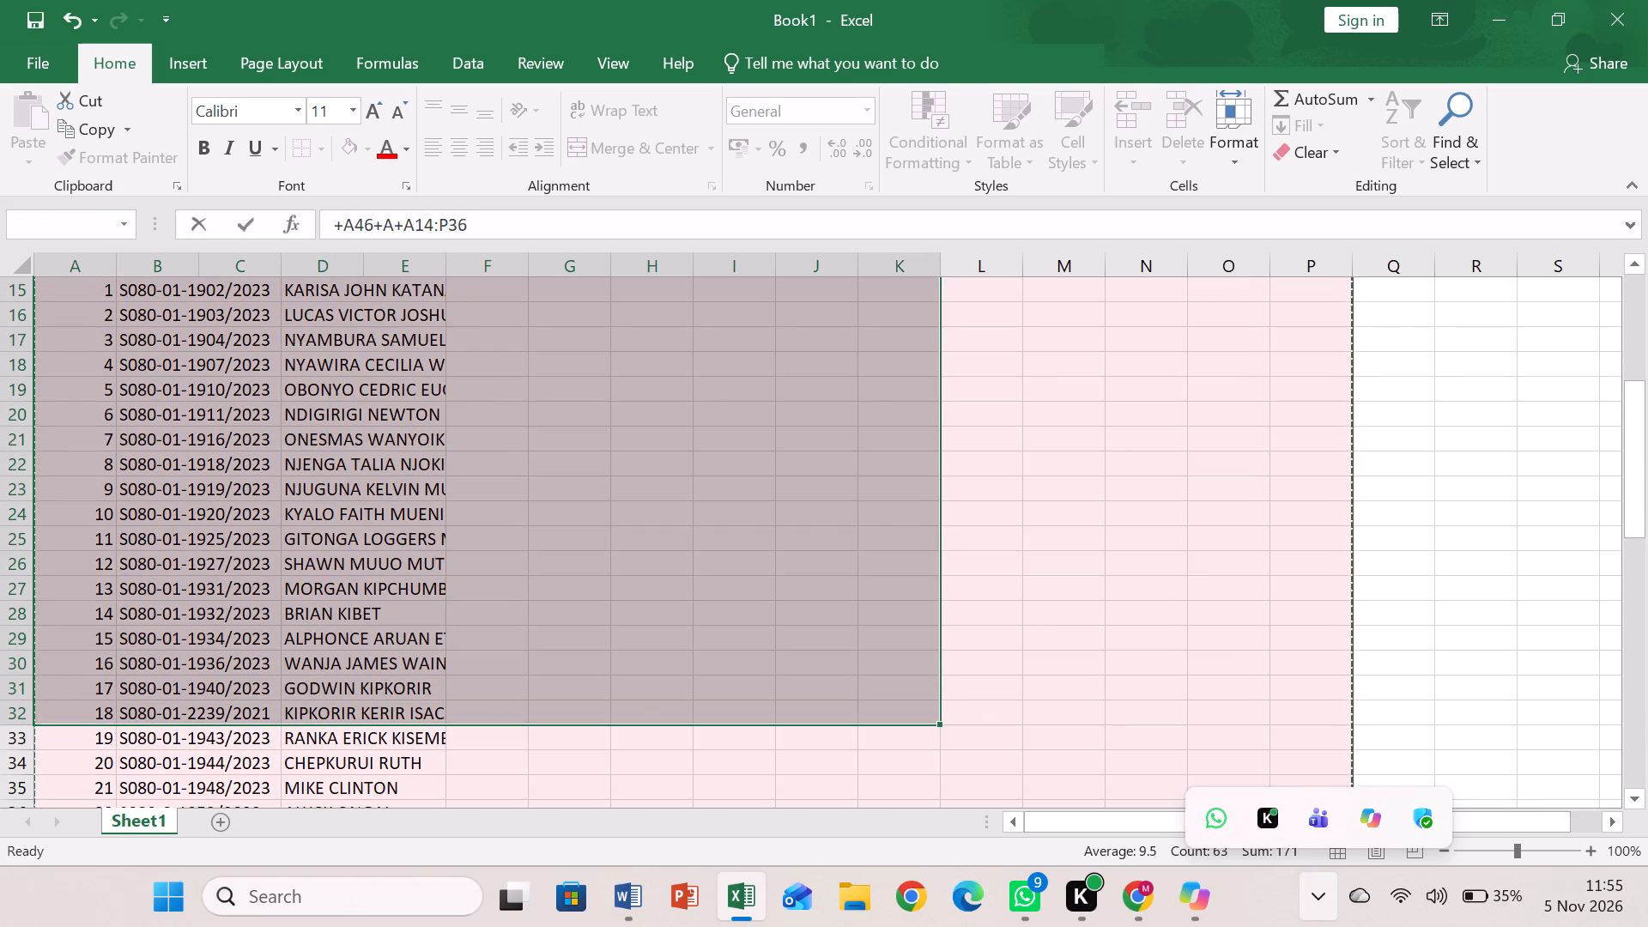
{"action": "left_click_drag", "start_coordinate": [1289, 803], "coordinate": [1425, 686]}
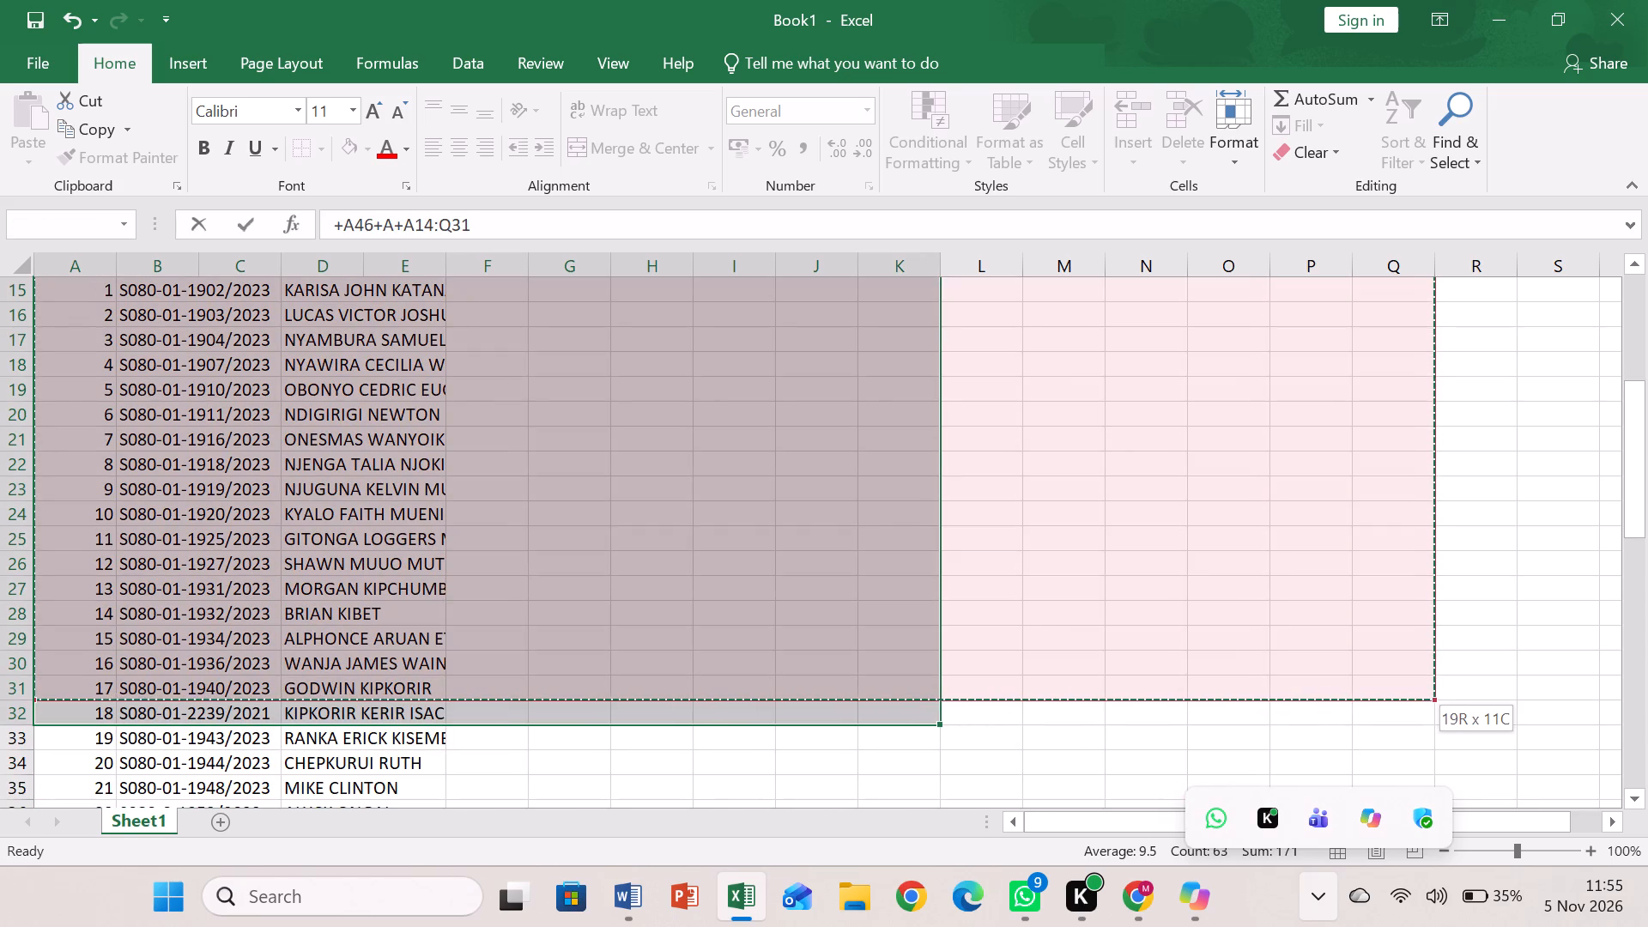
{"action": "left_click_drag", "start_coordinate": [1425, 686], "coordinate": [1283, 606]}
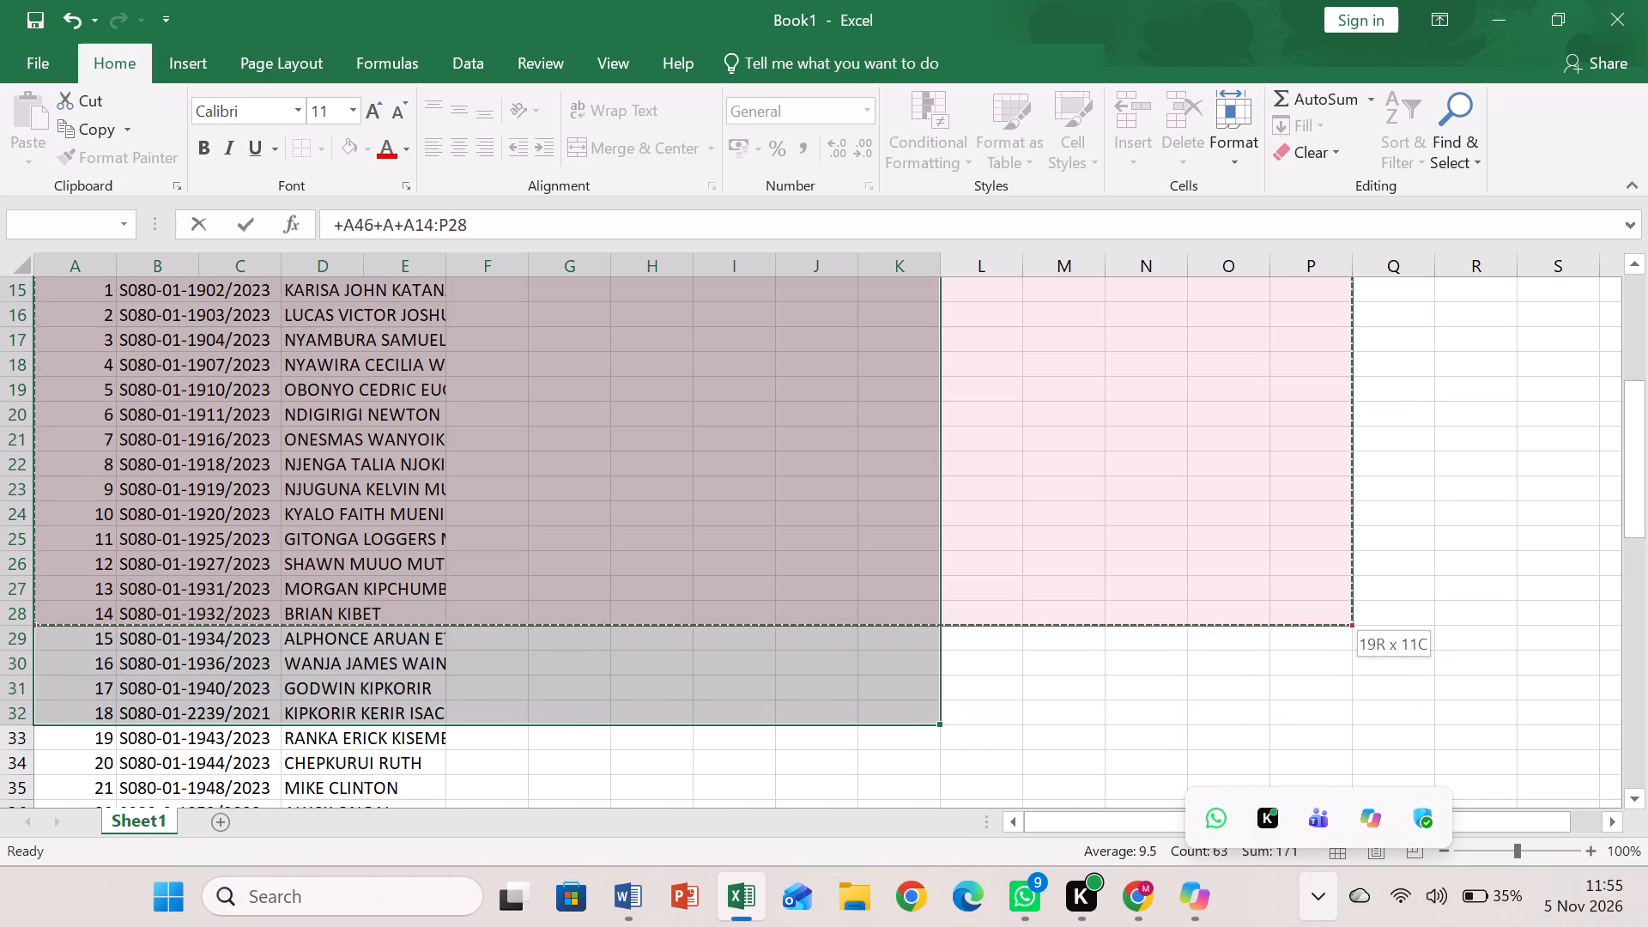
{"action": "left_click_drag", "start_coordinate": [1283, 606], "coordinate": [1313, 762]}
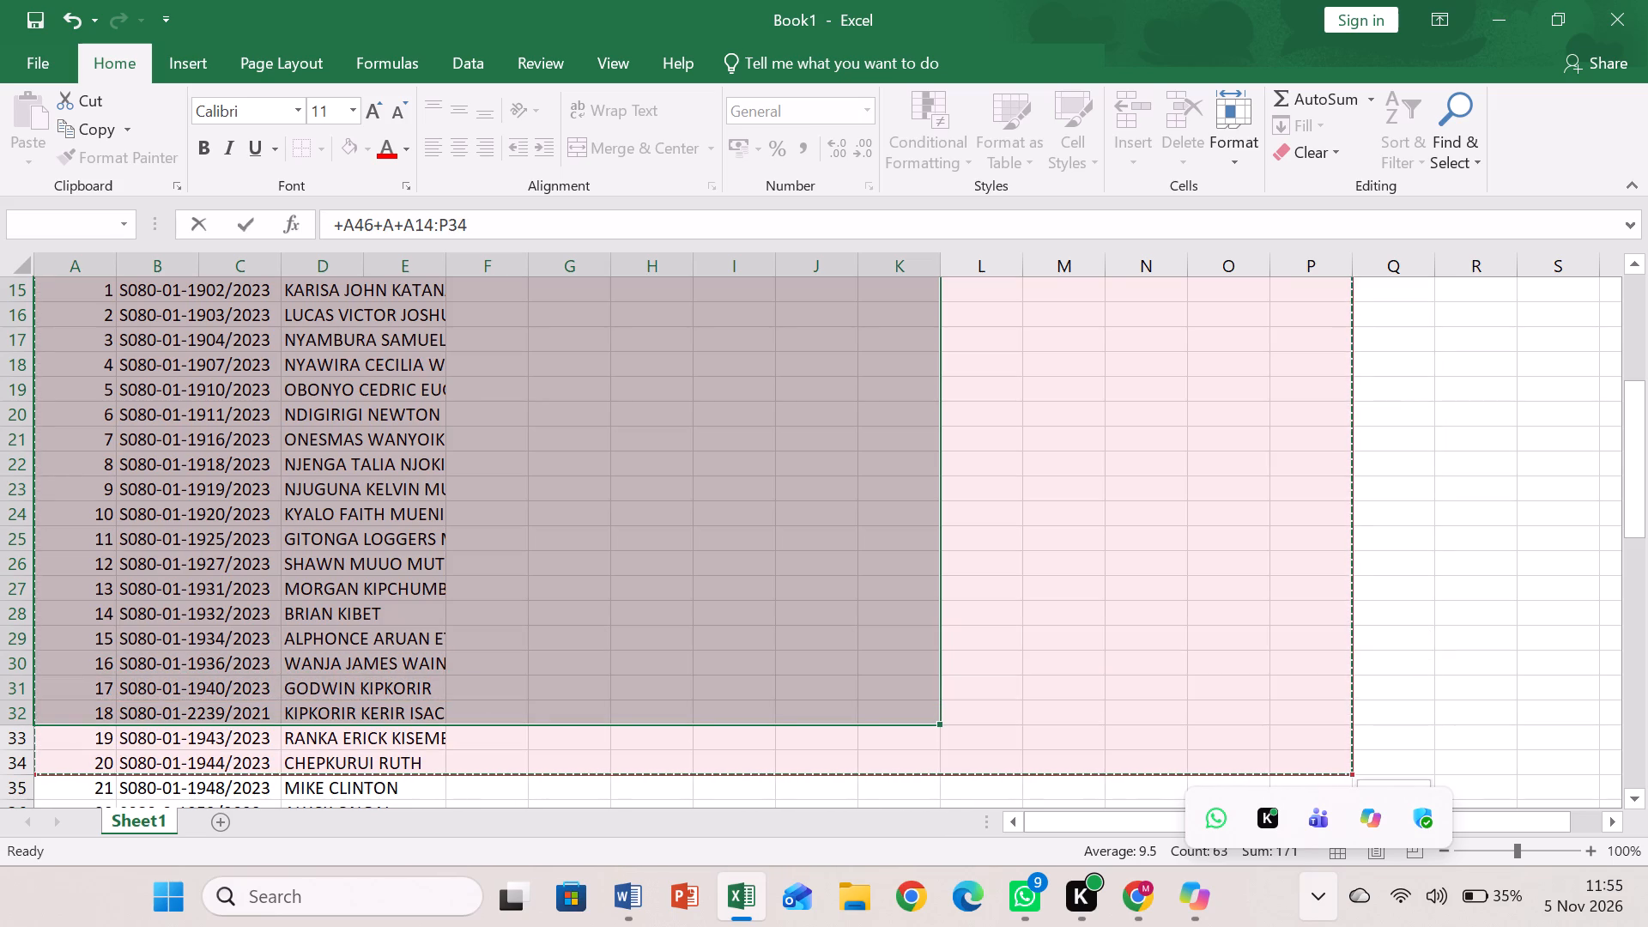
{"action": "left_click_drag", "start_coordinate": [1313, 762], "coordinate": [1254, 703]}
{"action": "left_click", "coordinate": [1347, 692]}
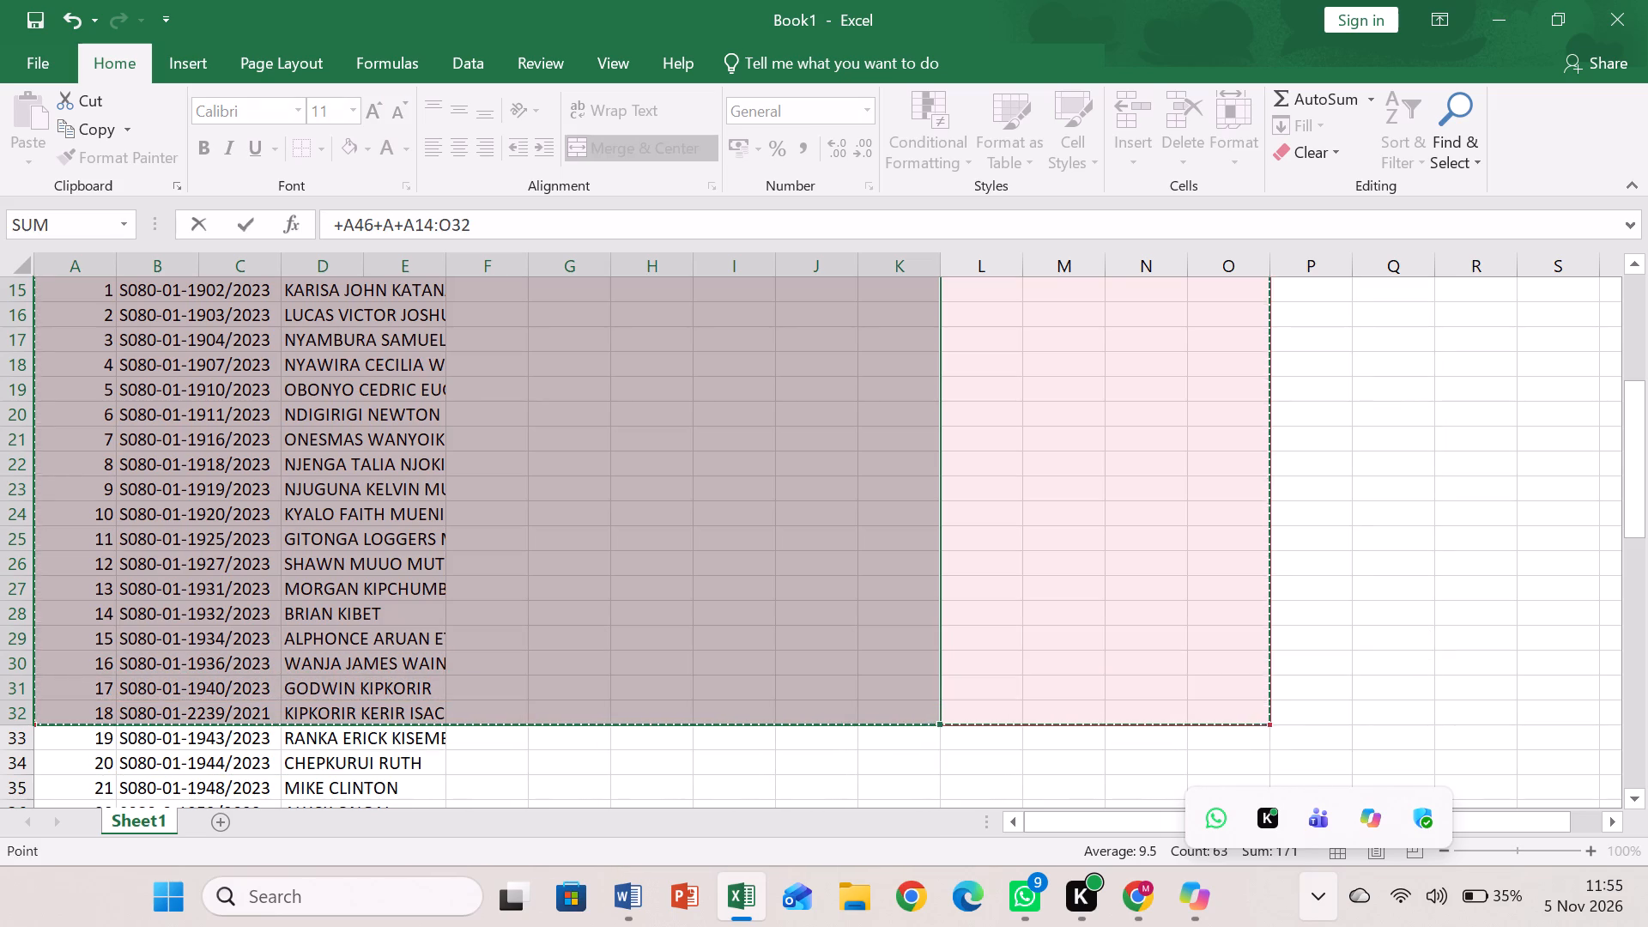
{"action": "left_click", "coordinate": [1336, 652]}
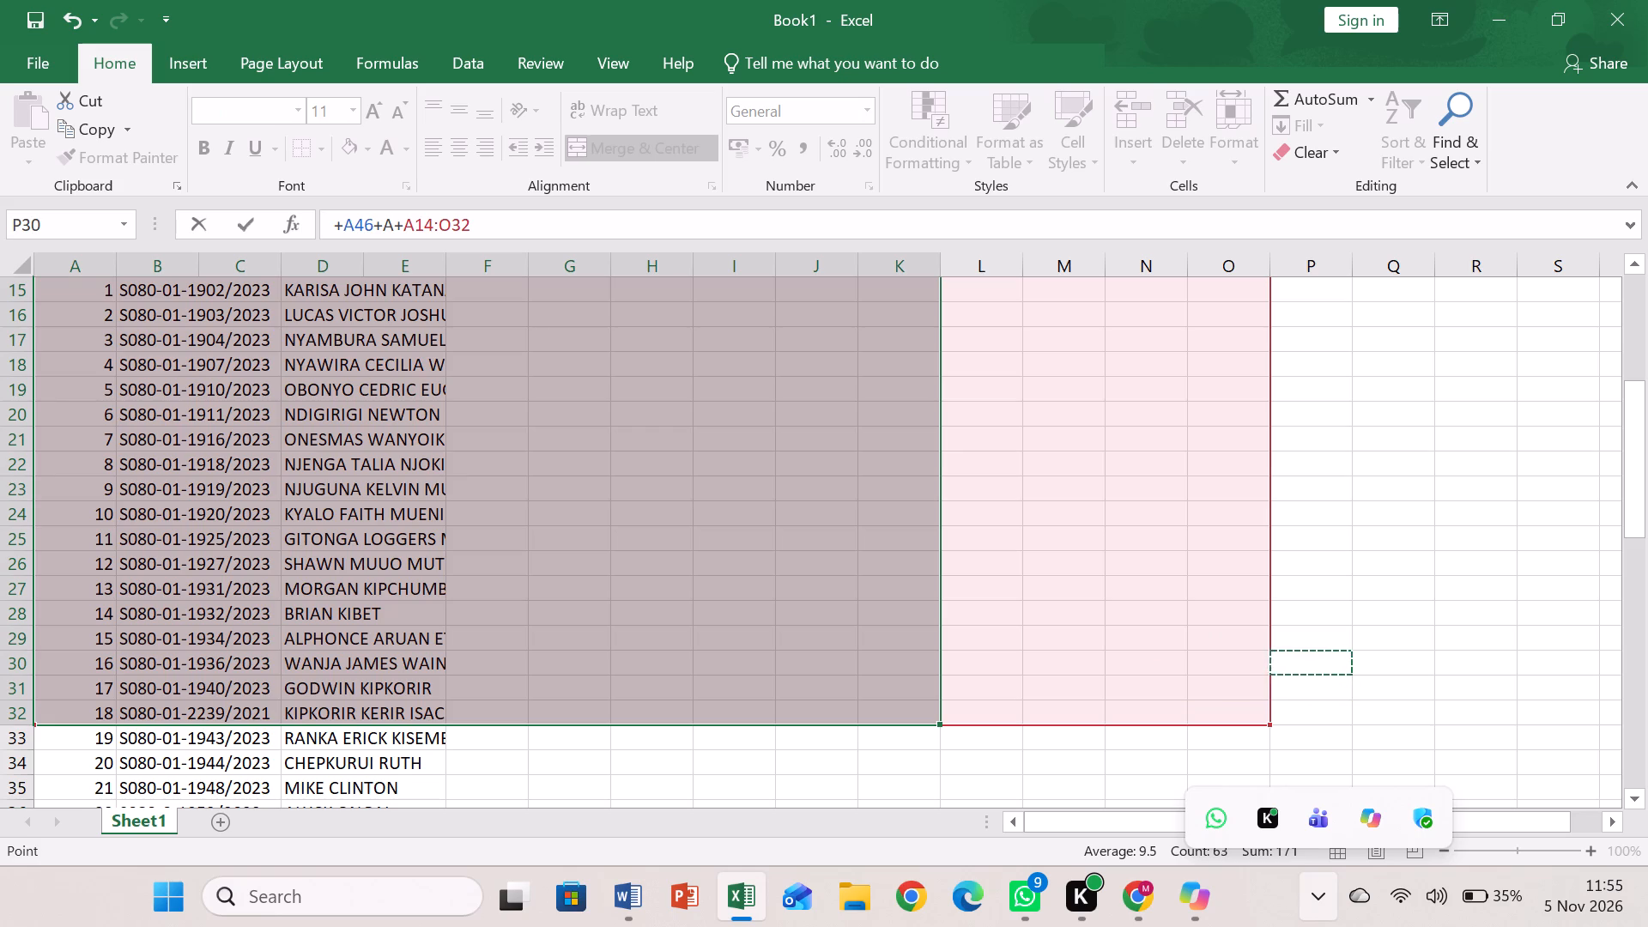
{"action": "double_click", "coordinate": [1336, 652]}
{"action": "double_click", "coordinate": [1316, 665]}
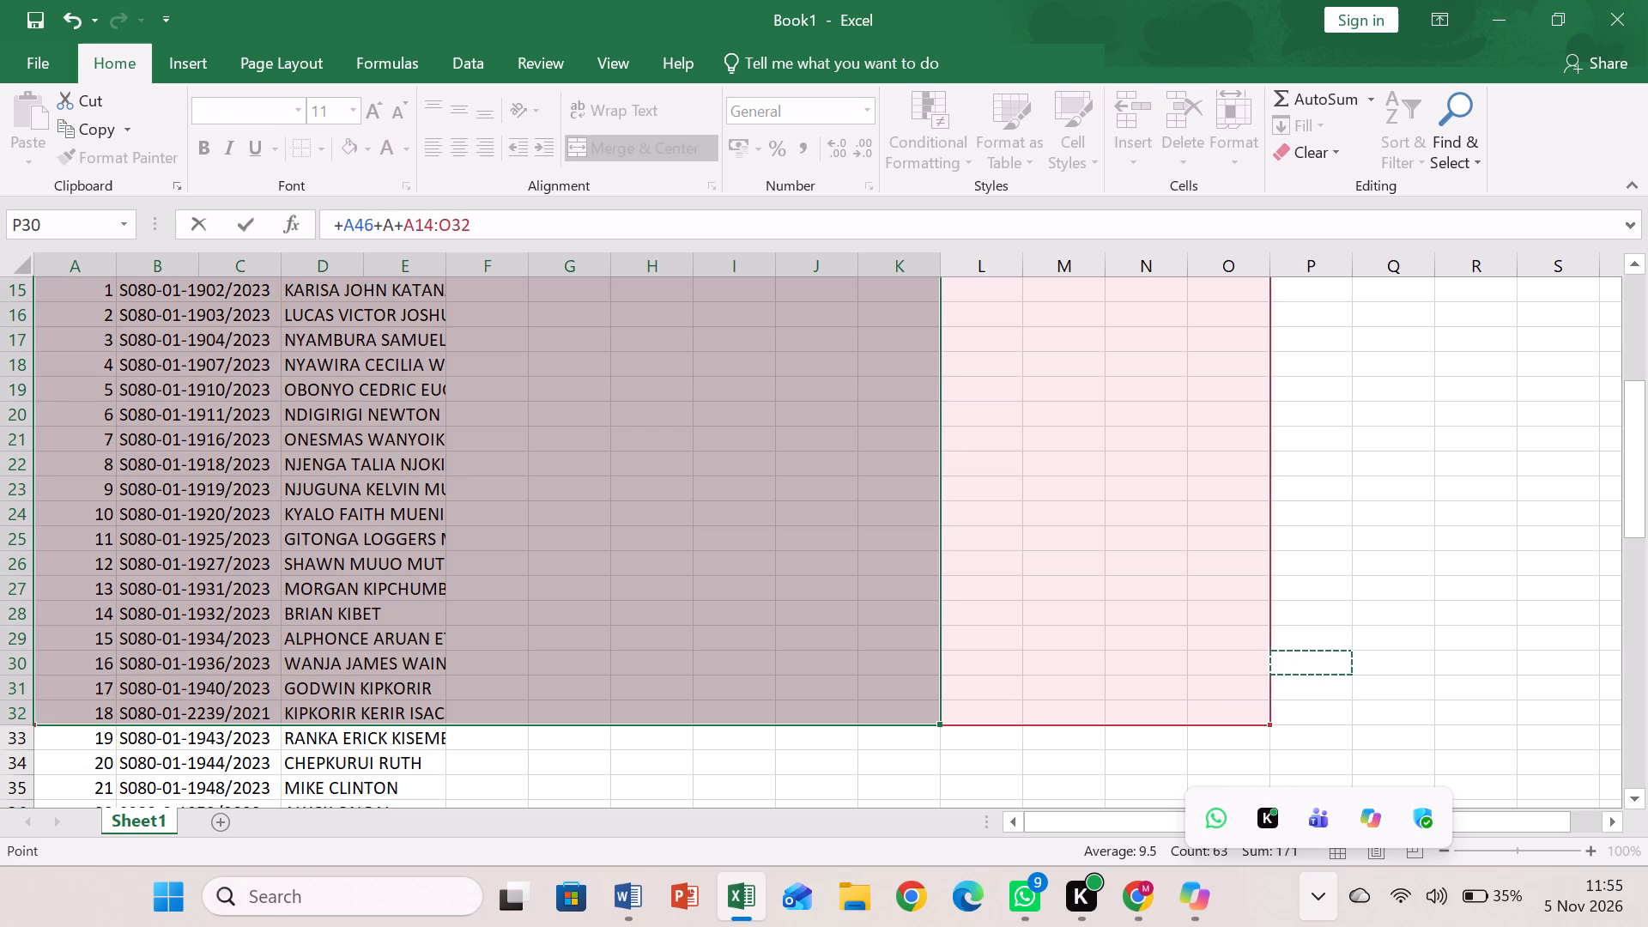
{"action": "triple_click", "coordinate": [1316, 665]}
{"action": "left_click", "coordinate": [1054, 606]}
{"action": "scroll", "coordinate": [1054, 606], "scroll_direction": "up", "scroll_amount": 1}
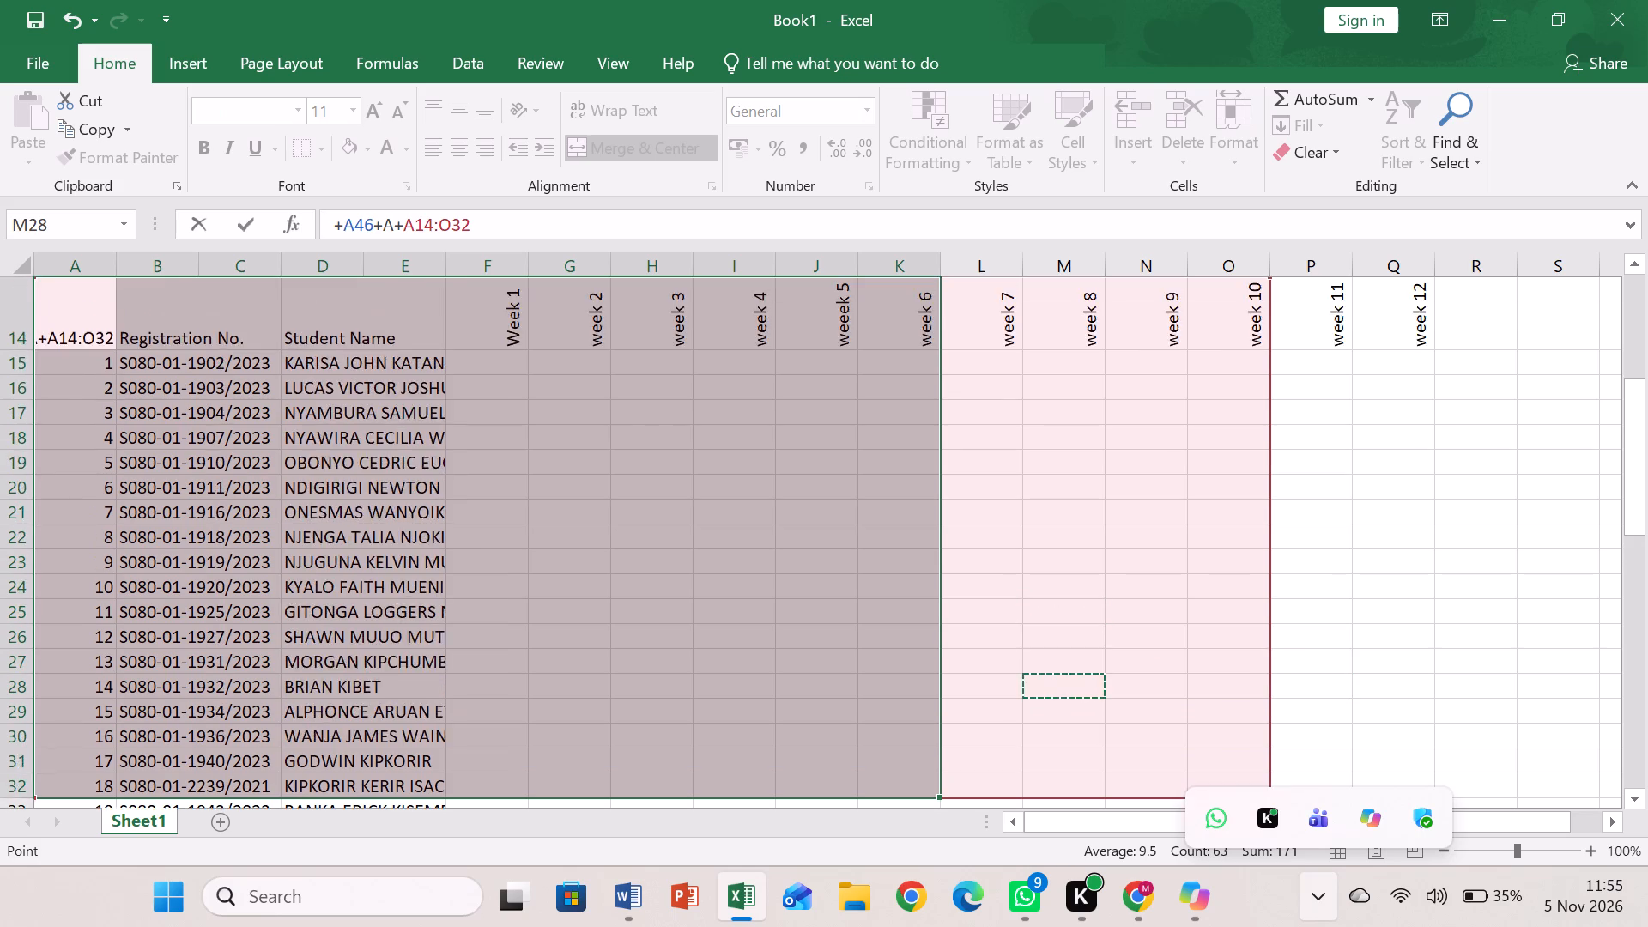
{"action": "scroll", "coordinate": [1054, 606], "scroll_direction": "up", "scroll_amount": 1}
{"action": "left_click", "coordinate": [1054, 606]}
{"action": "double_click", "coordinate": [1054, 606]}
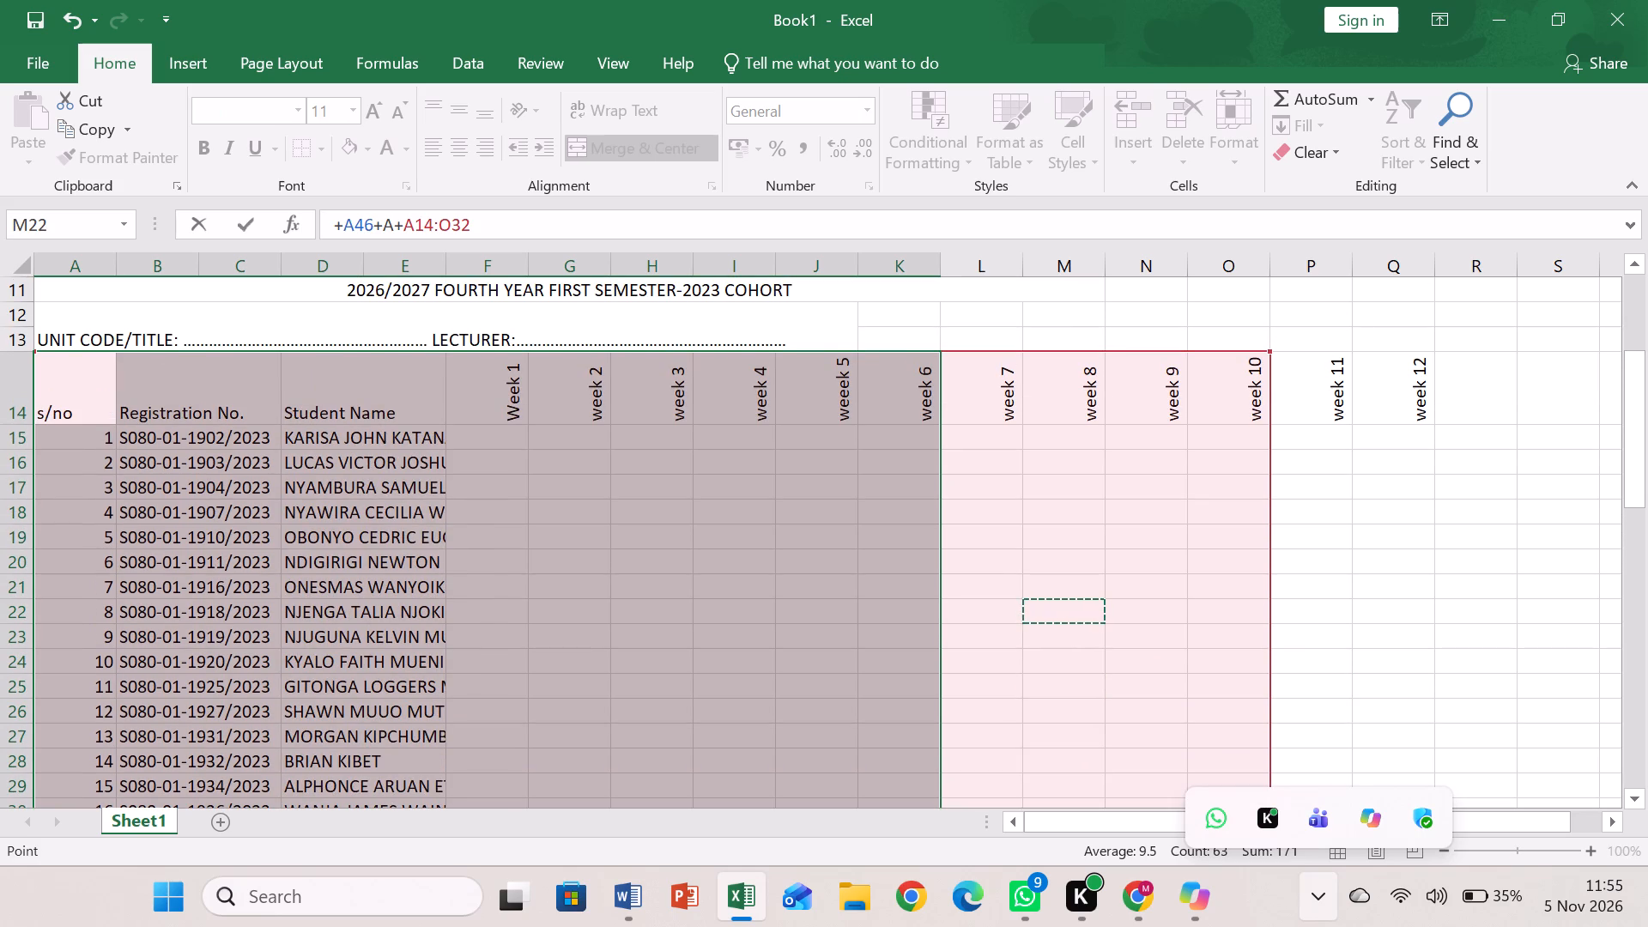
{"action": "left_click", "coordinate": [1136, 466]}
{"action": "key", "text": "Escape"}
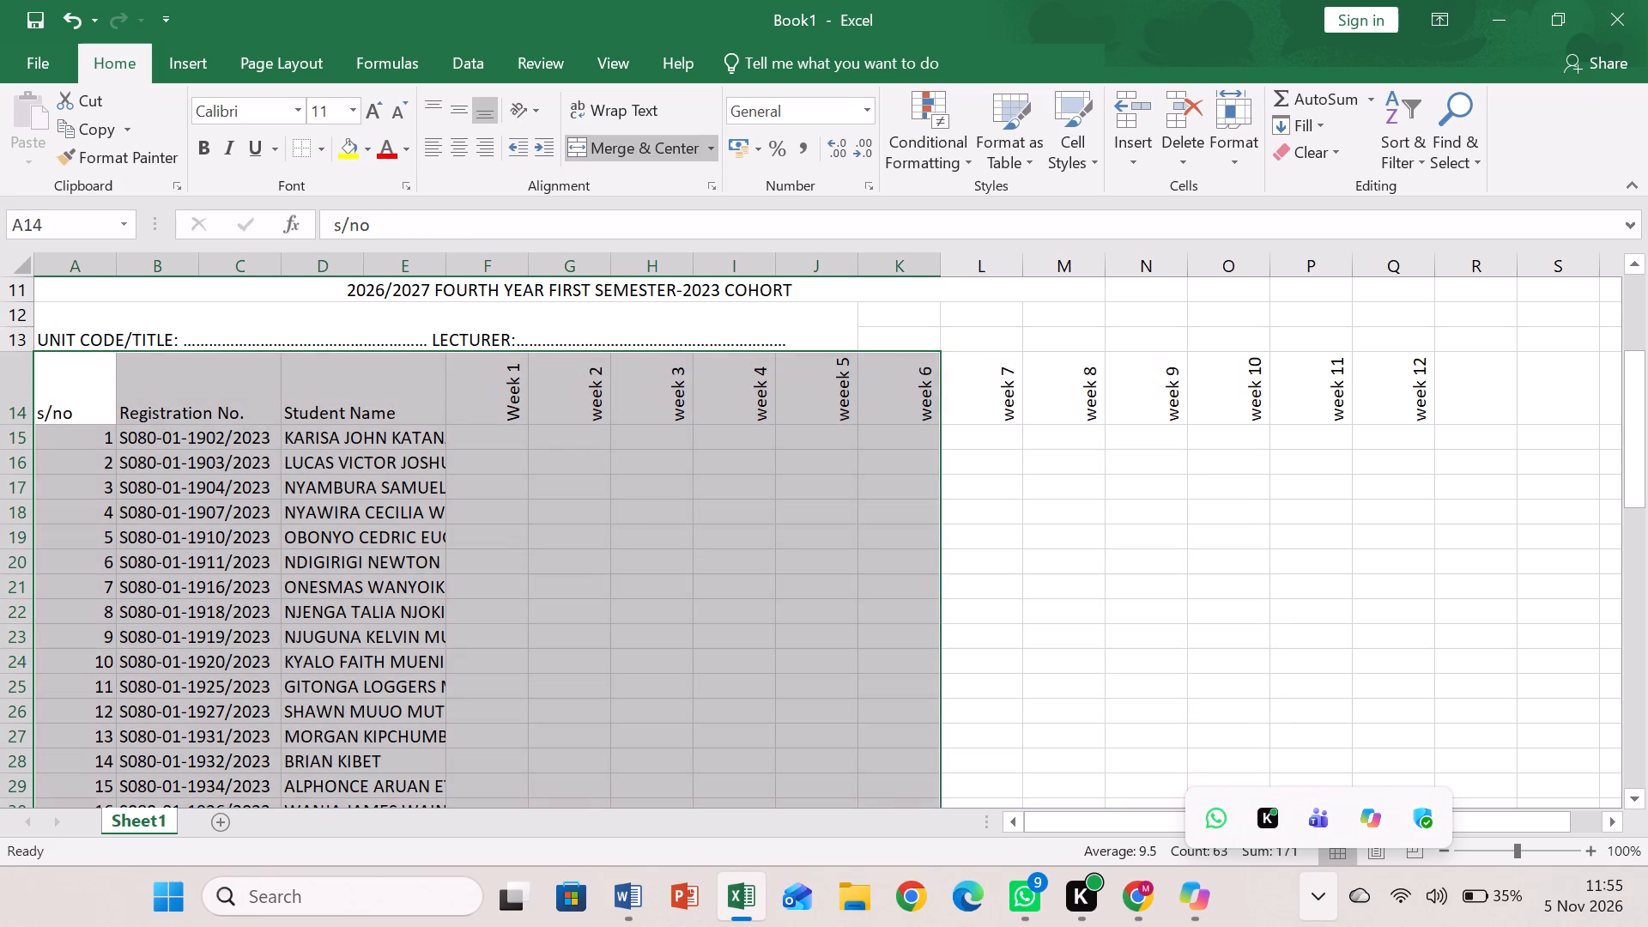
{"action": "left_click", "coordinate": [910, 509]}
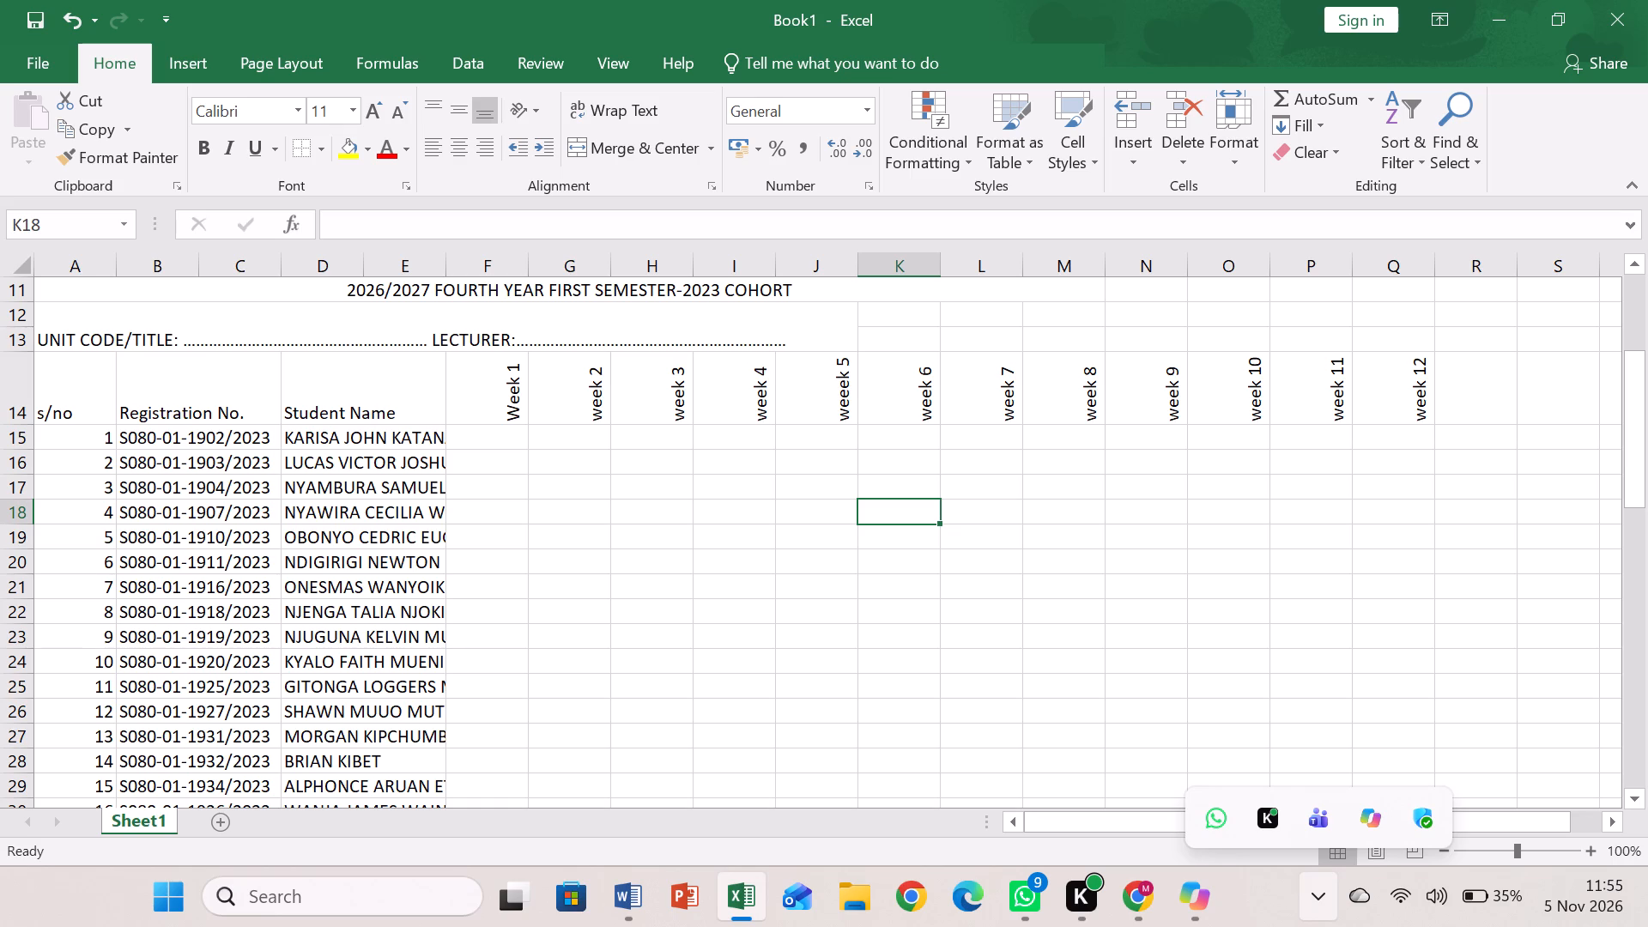
Convert the range A14:Q43, from the s/no heading to the last student row, into a table with the headers option off.
{"action": "left_click_drag", "start_coordinate": [63, 371], "coordinate": [297, 410]}
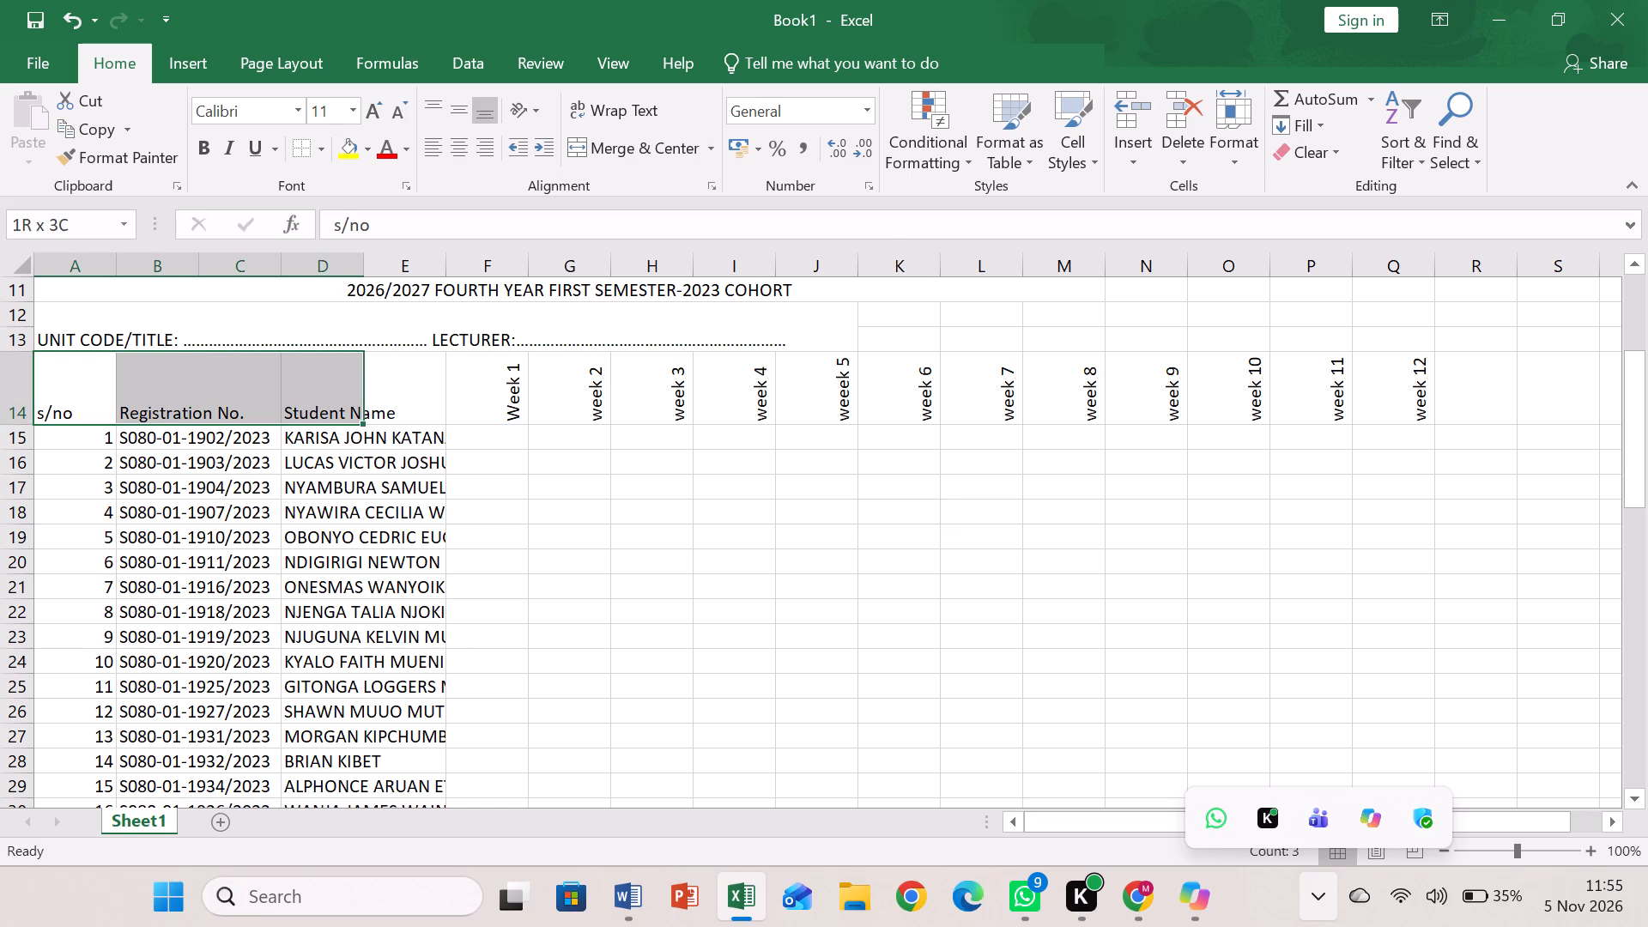
{"action": "left_click_drag", "start_coordinate": [297, 410], "coordinate": [1039, 435]}
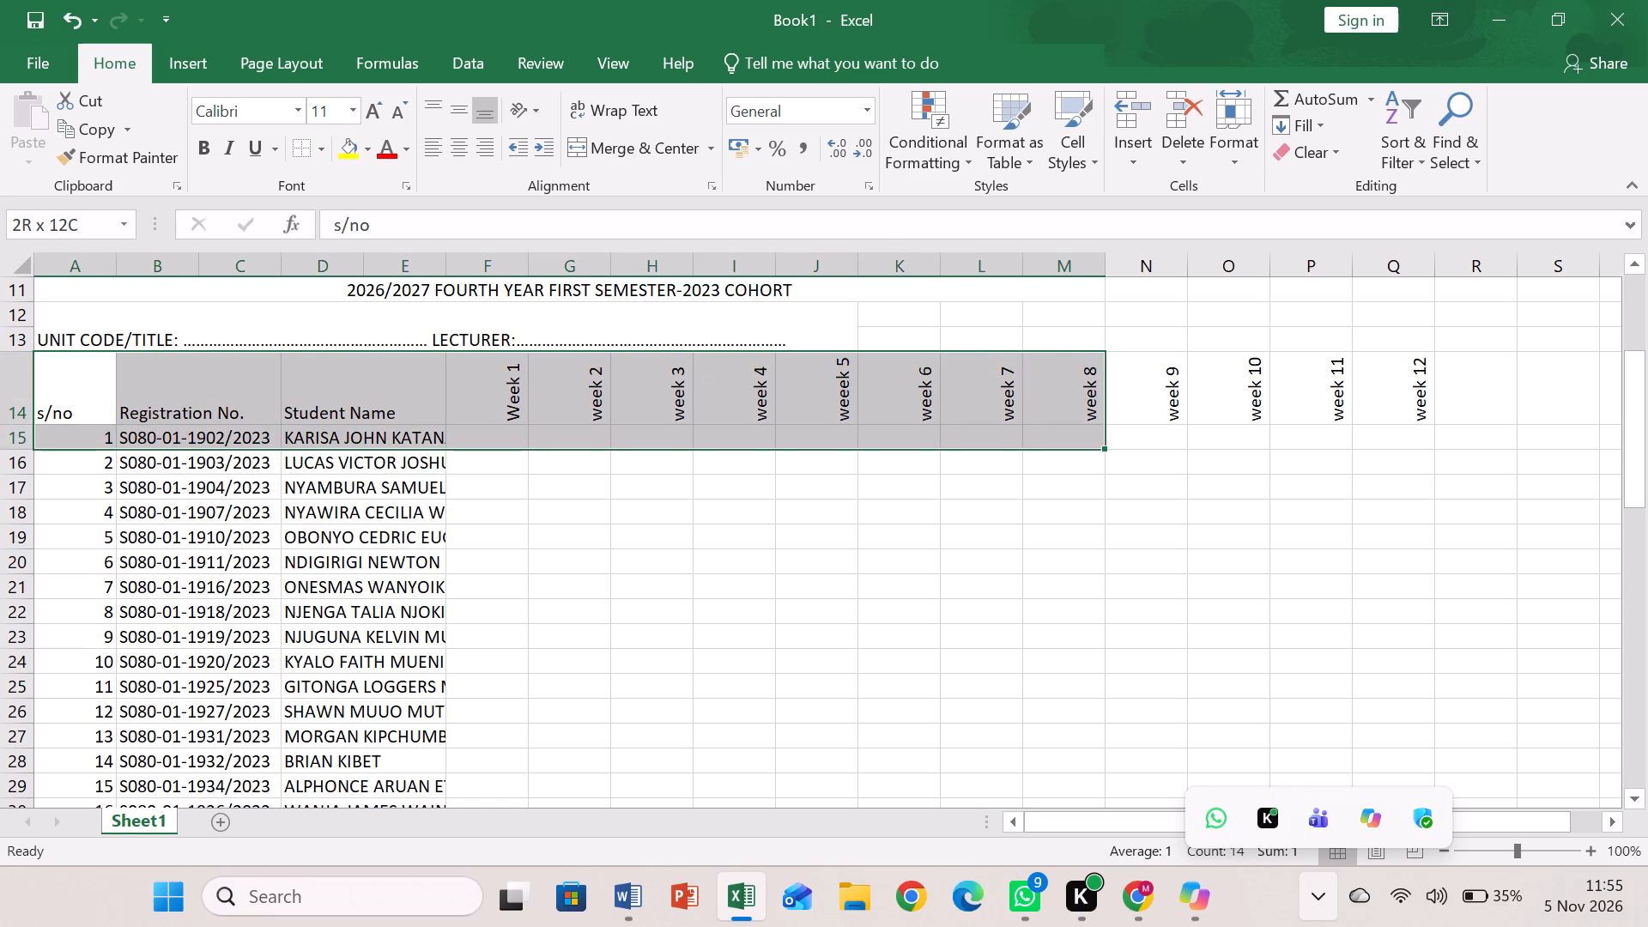
{"action": "left_click_drag", "start_coordinate": [1039, 435], "coordinate": [1360, 511]}
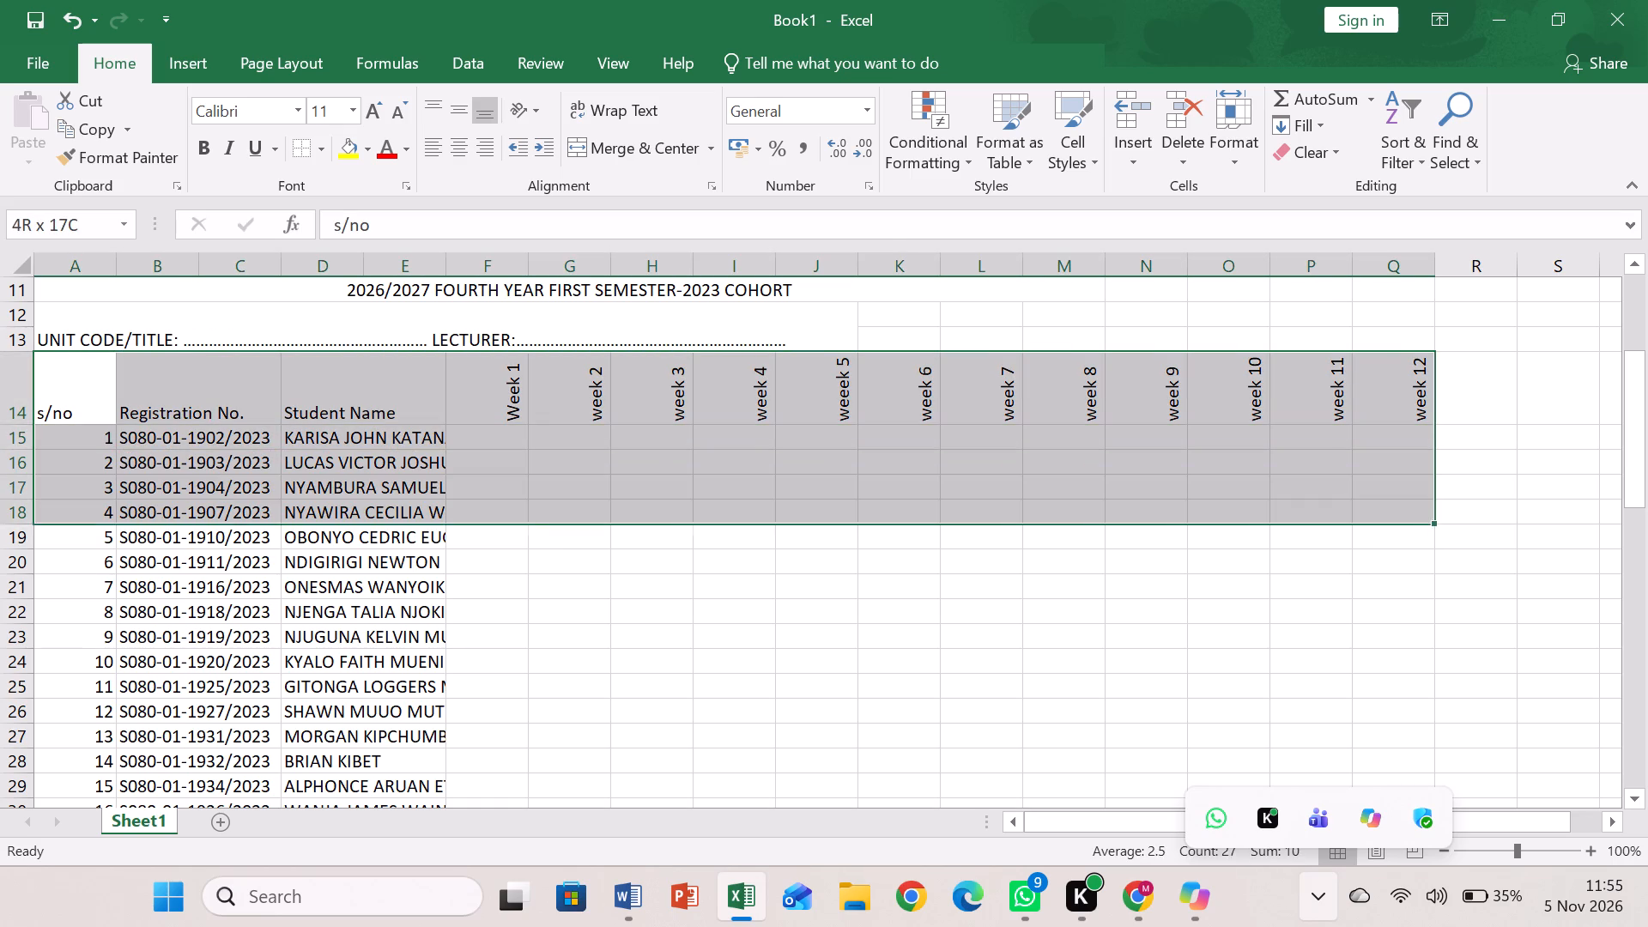
{"action": "left_click_drag", "start_coordinate": [1360, 511], "coordinate": [1415, 838]}
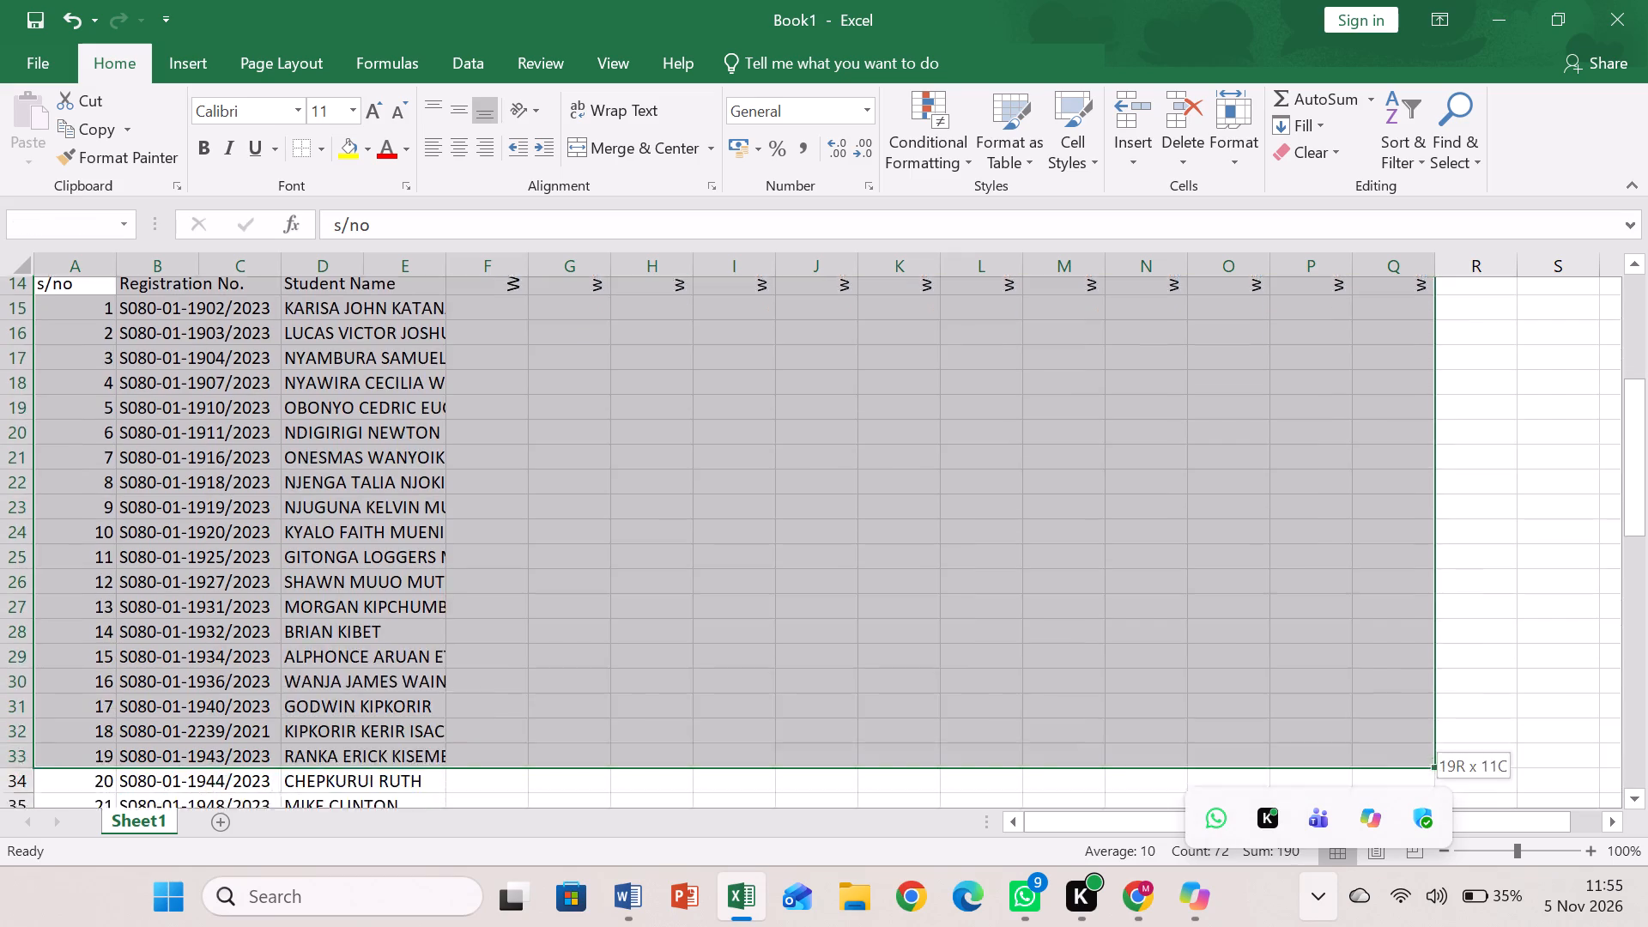
{"action": "left_click_drag", "start_coordinate": [1415, 838], "coordinate": [1384, 712]}
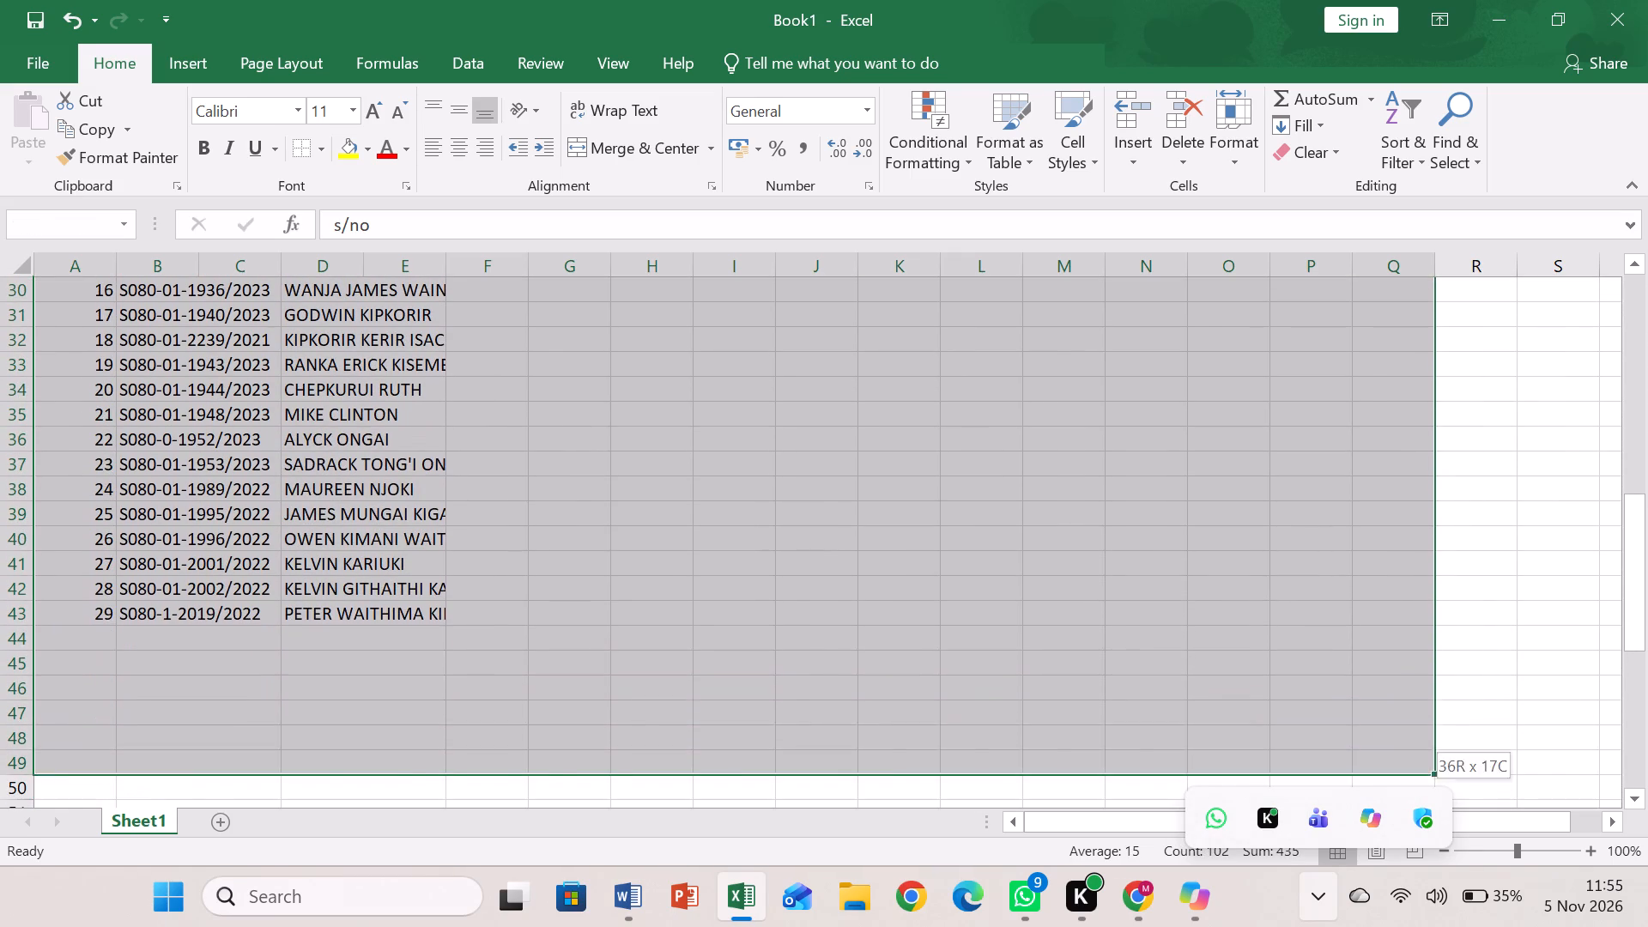
{"action": "left_click_drag", "start_coordinate": [1384, 712], "coordinate": [1368, 620]}
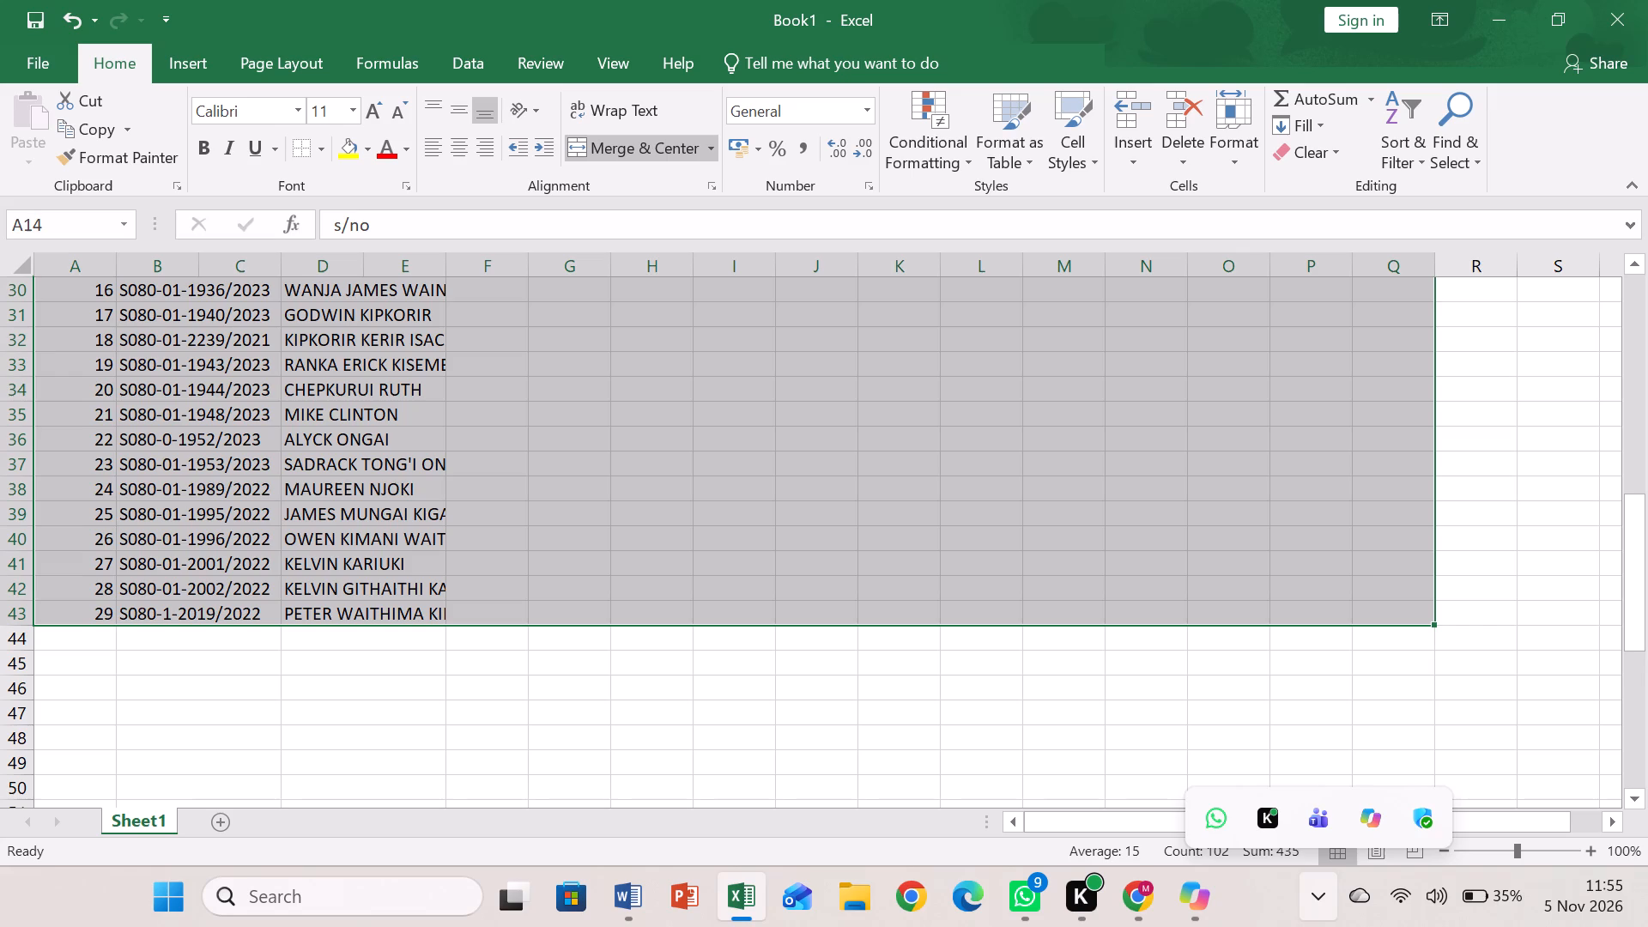
{"action": "key", "text": "ctrl+t"}
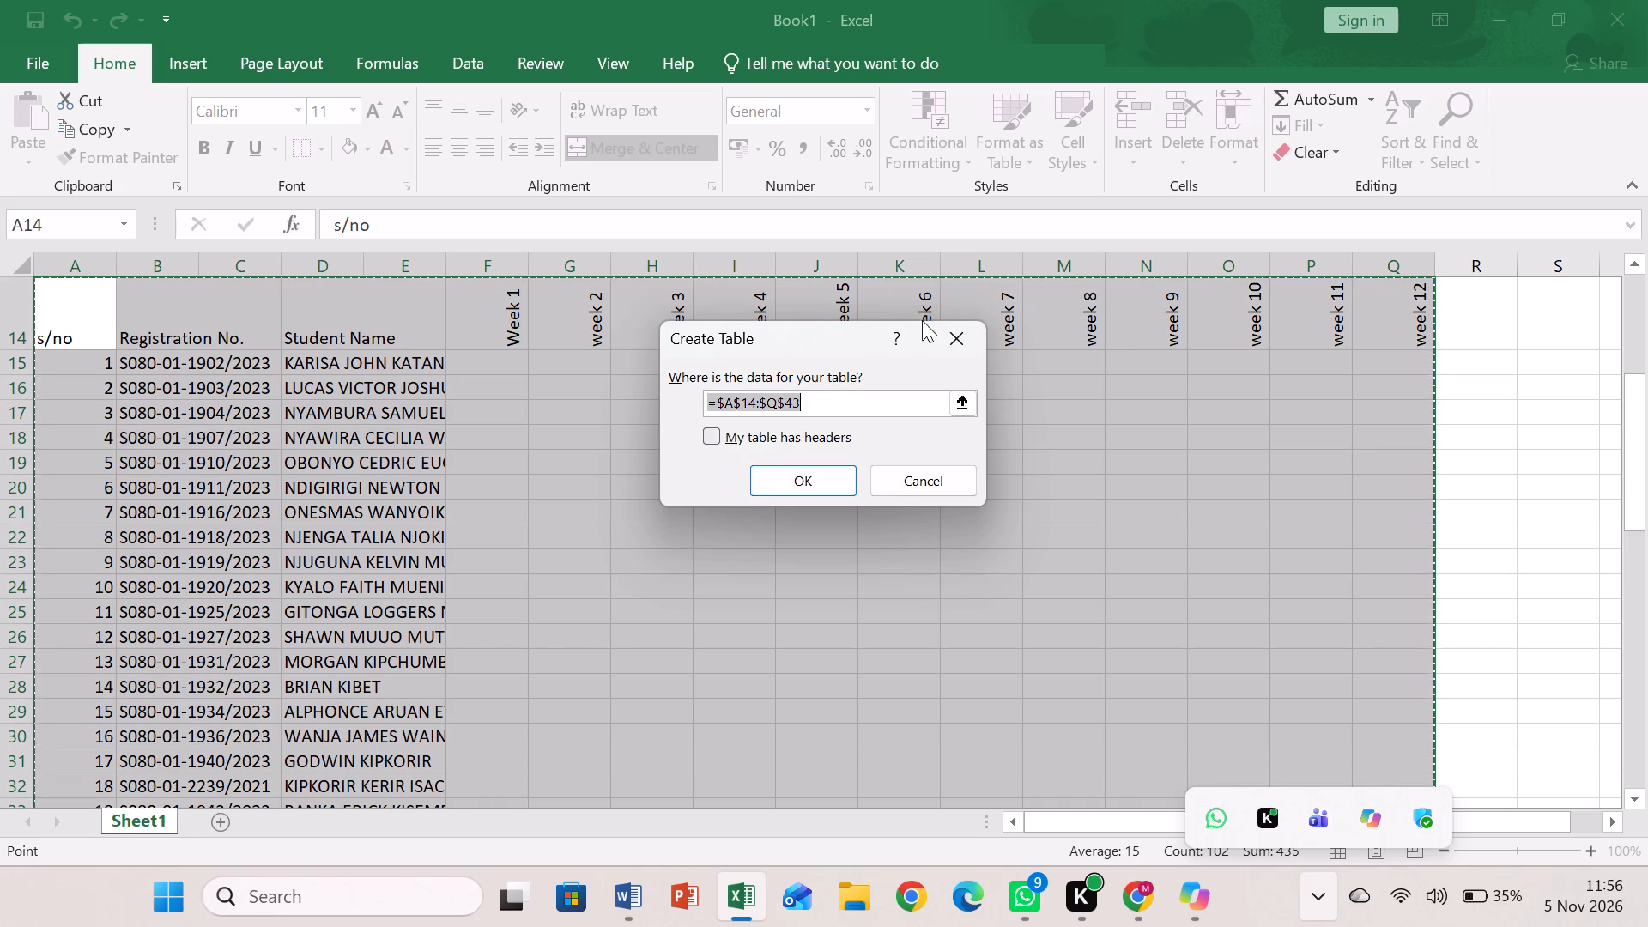
{"action": "left_click", "coordinate": [957, 348]}
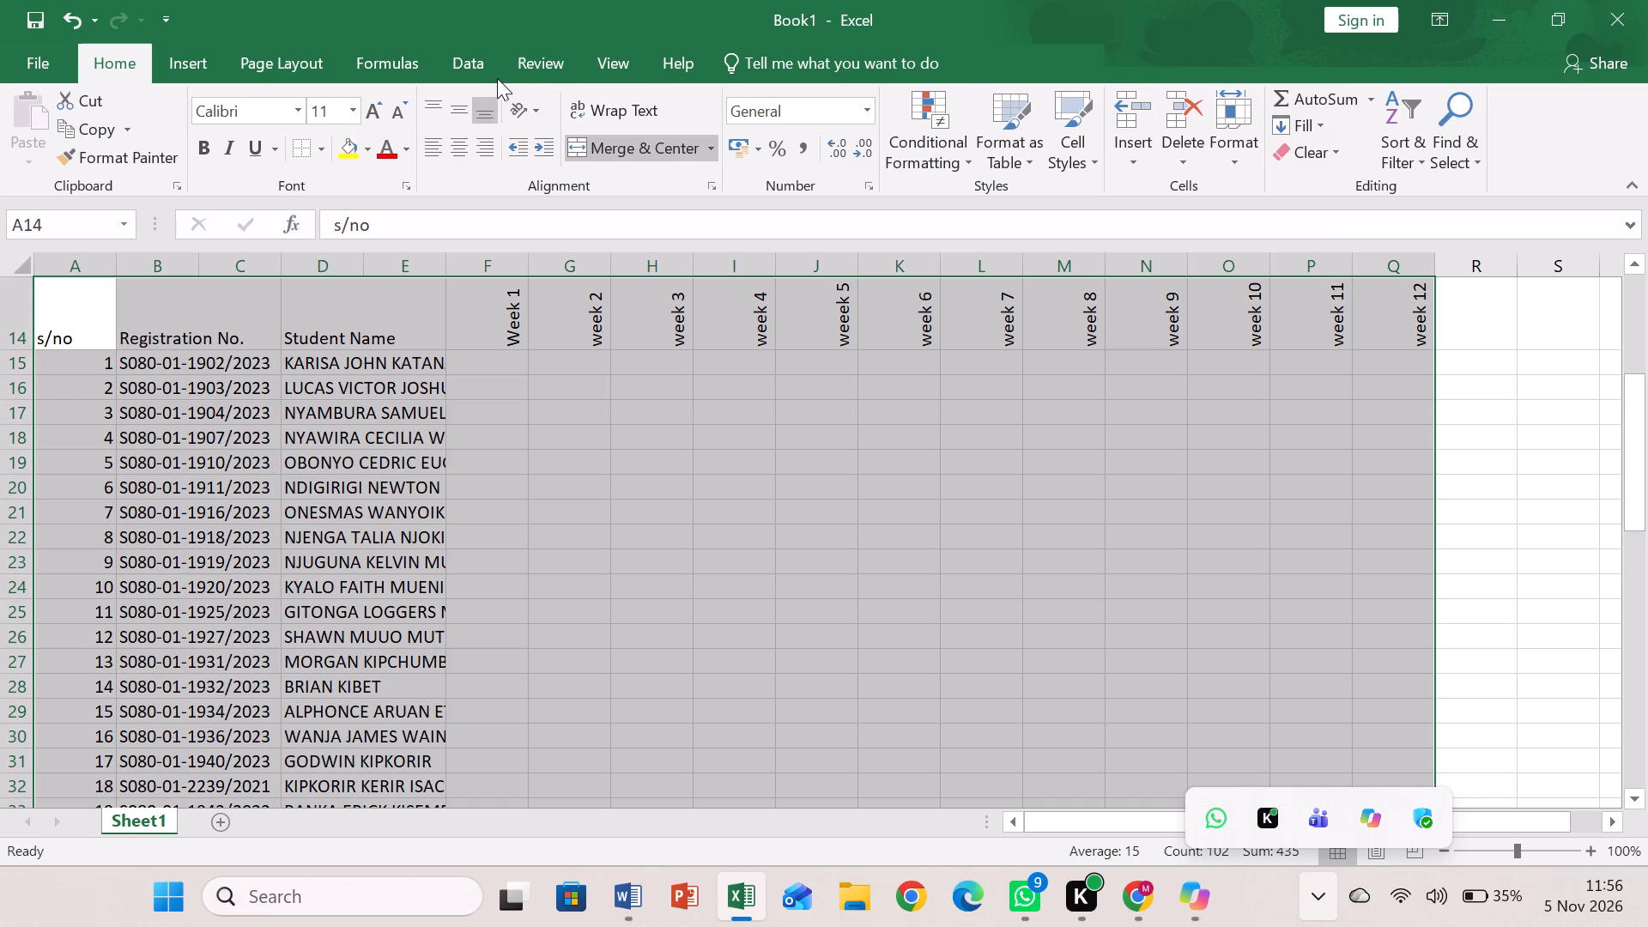
{"action": "left_click", "coordinate": [181, 48]}
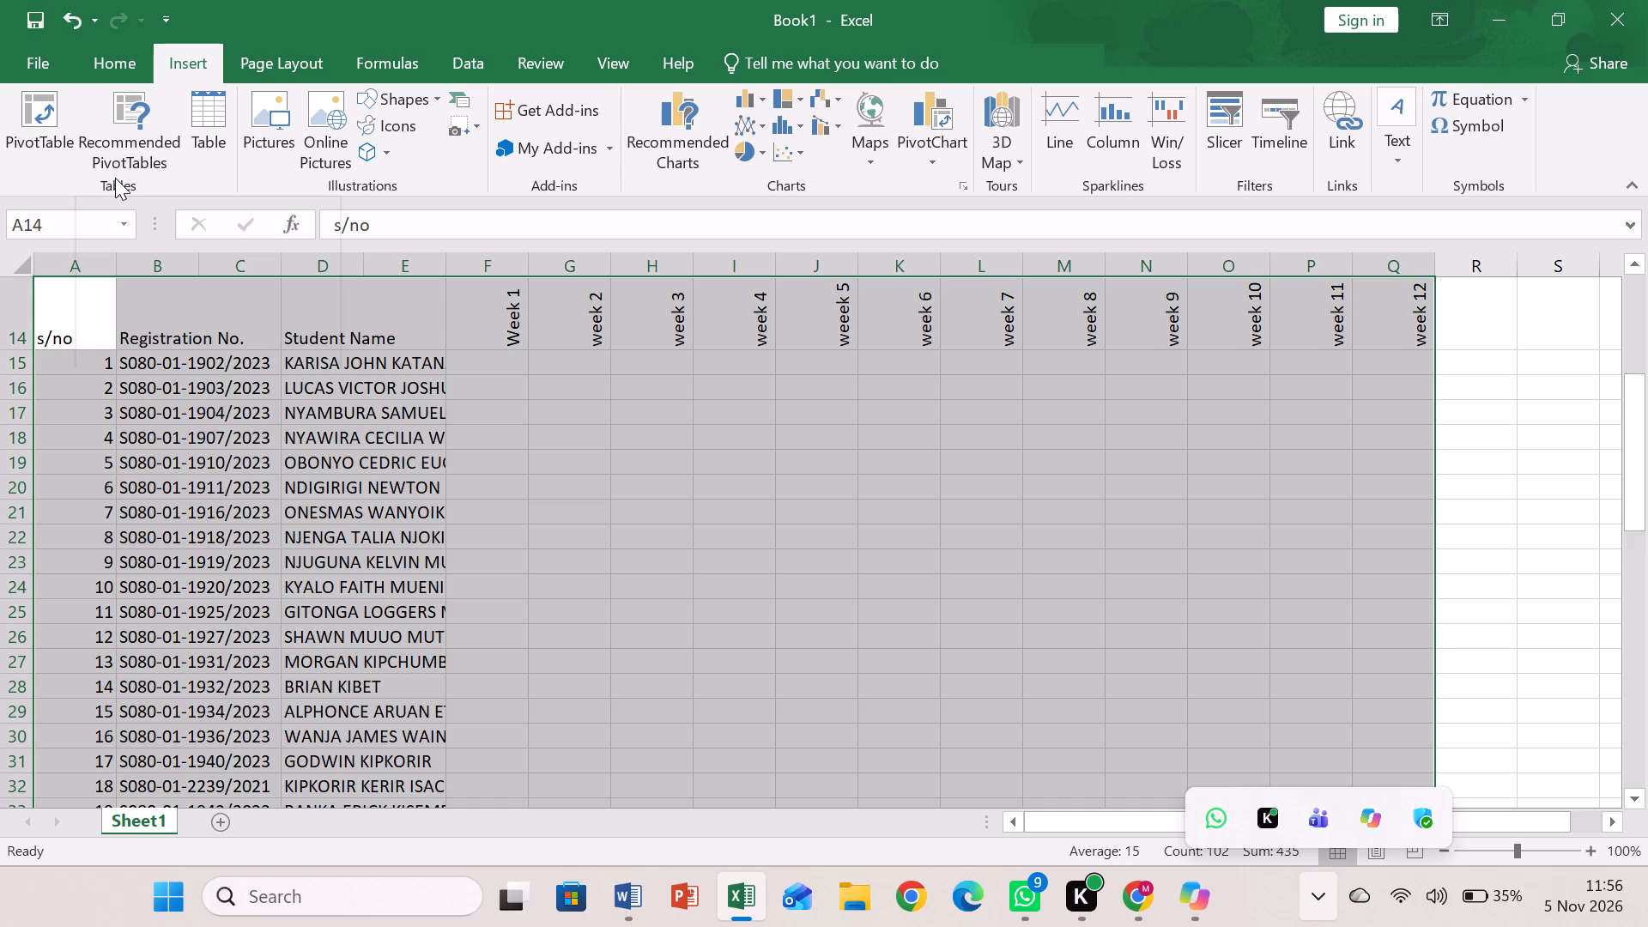
{"action": "left_click", "coordinate": [203, 150]}
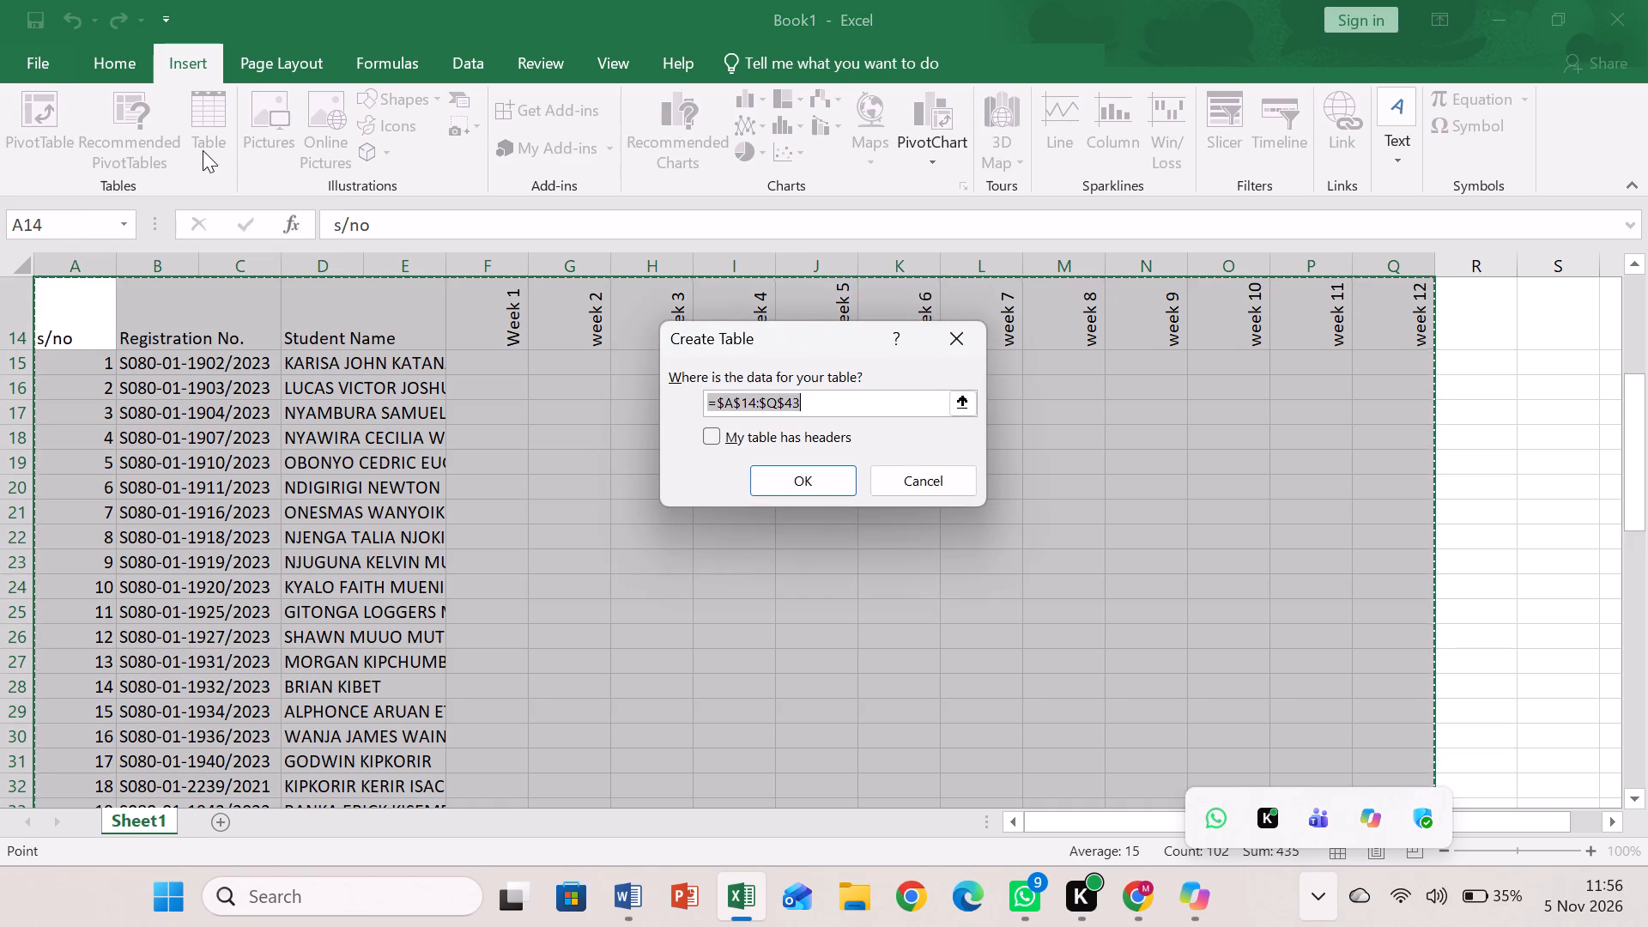
{"action": "left_click", "coordinate": [810, 482]}
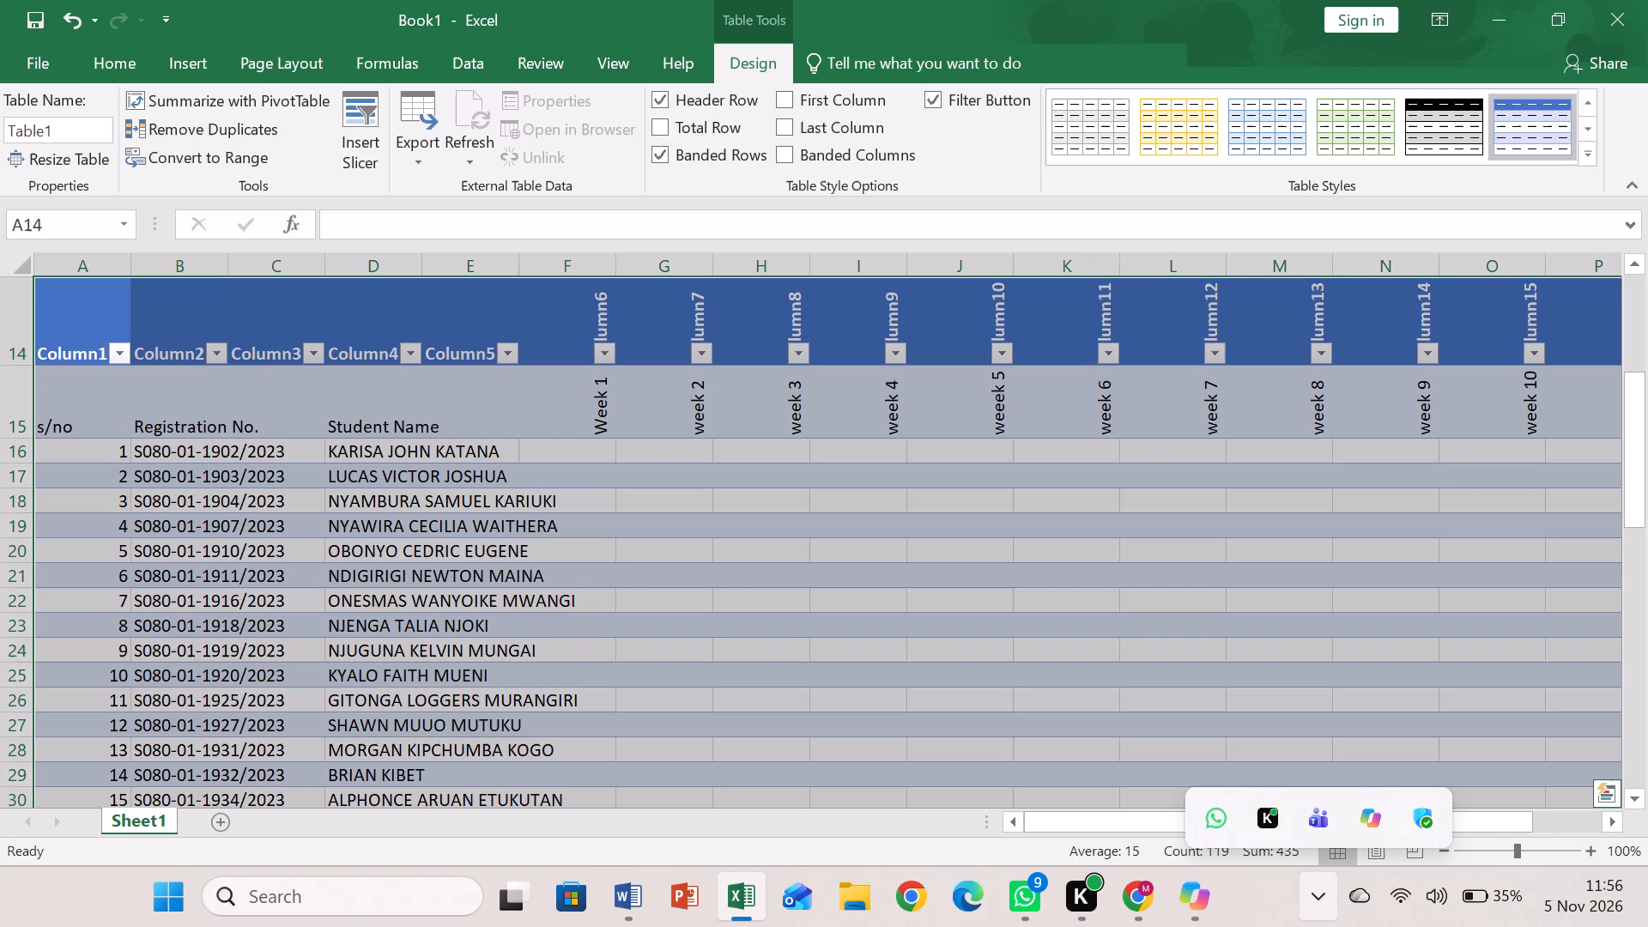
Apply the plain style without colours or banding, the first in the Light group, to the attendance table.
{"action": "scroll", "coordinate": [810, 482], "scroll_direction": "down", "scroll_amount": 1}
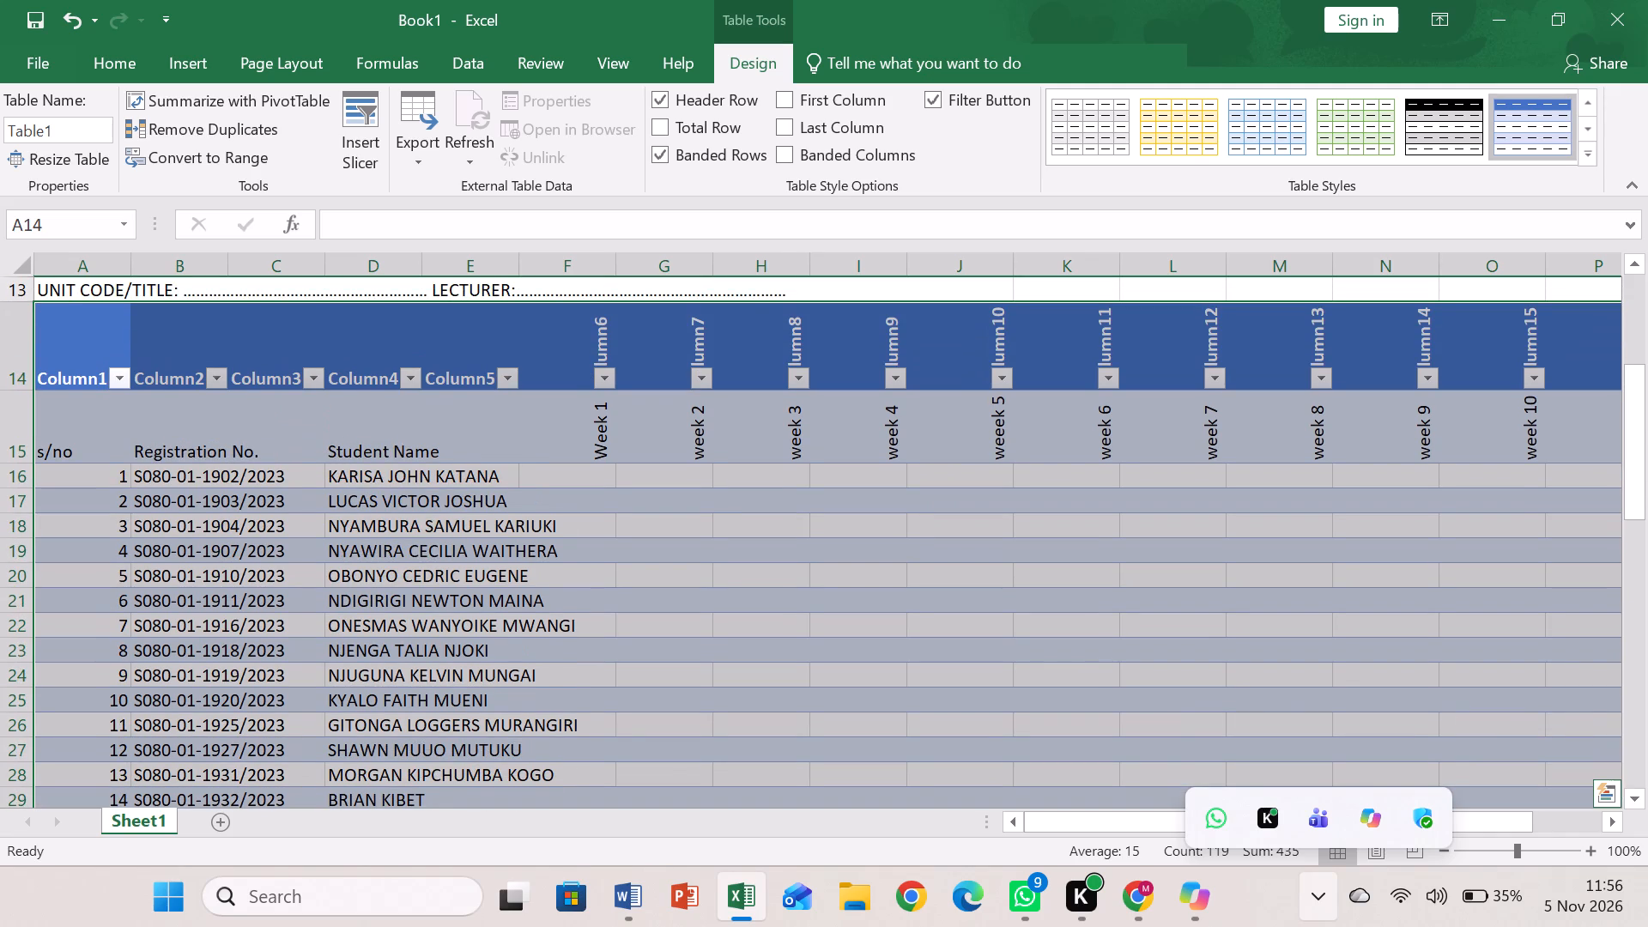
{"action": "scroll", "coordinate": [810, 482], "scroll_direction": "up", "scroll_amount": 1}
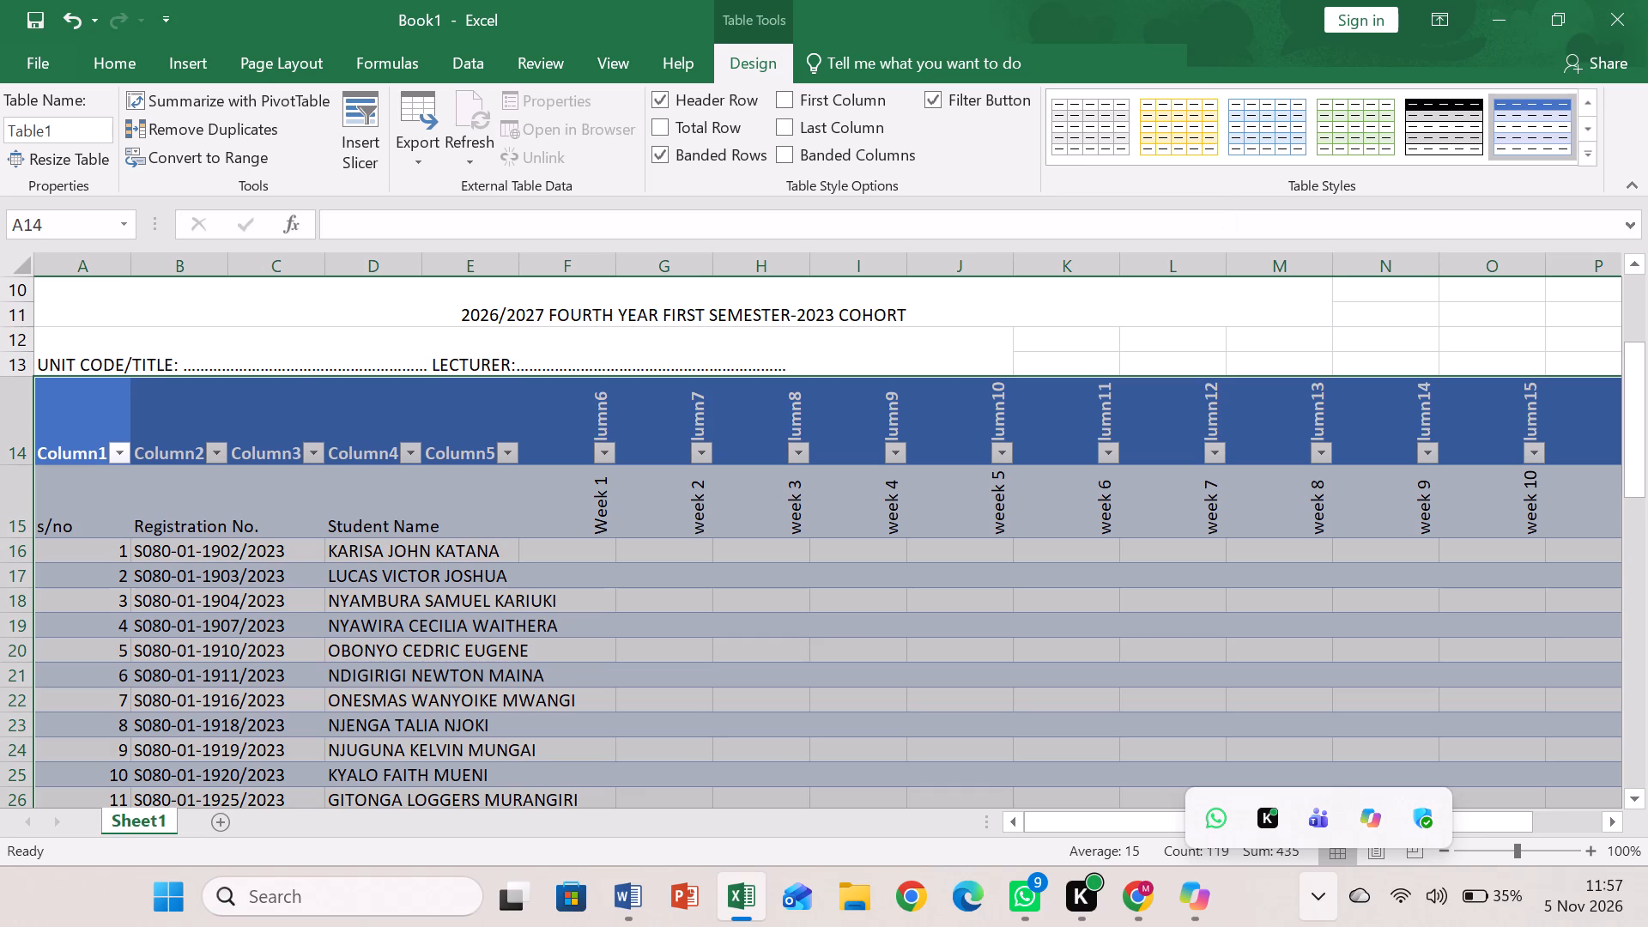
{"action": "scroll", "coordinate": [1005, 435], "scroll_direction": "down", "scroll_amount": 1}
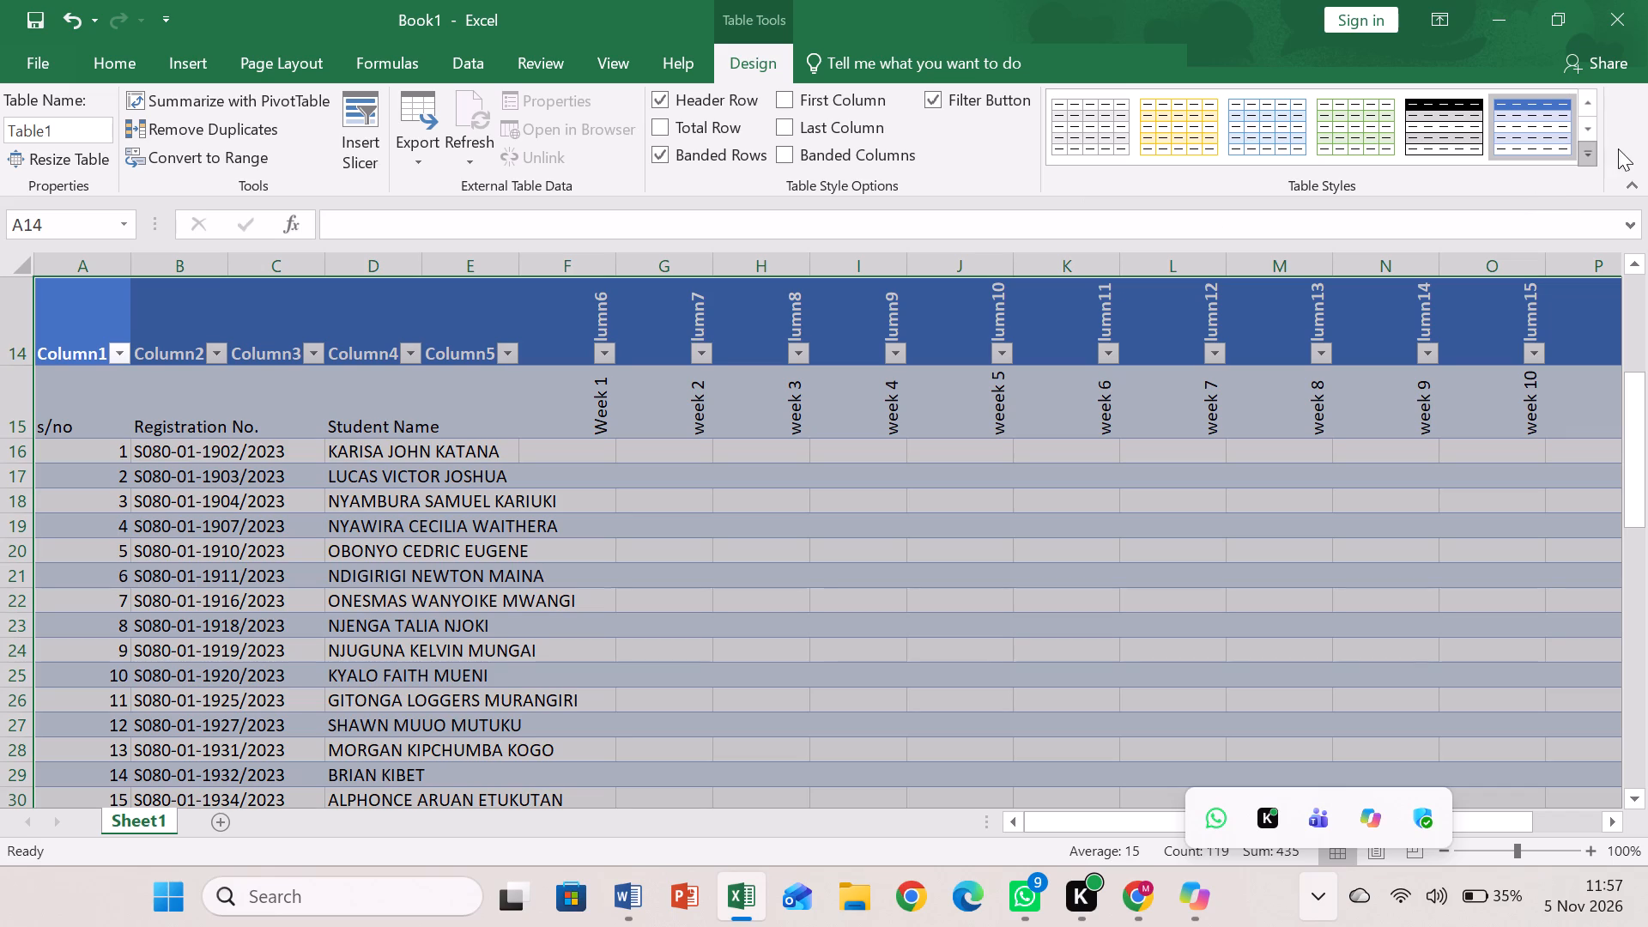
{"action": "left_click", "coordinate": [1578, 157]}
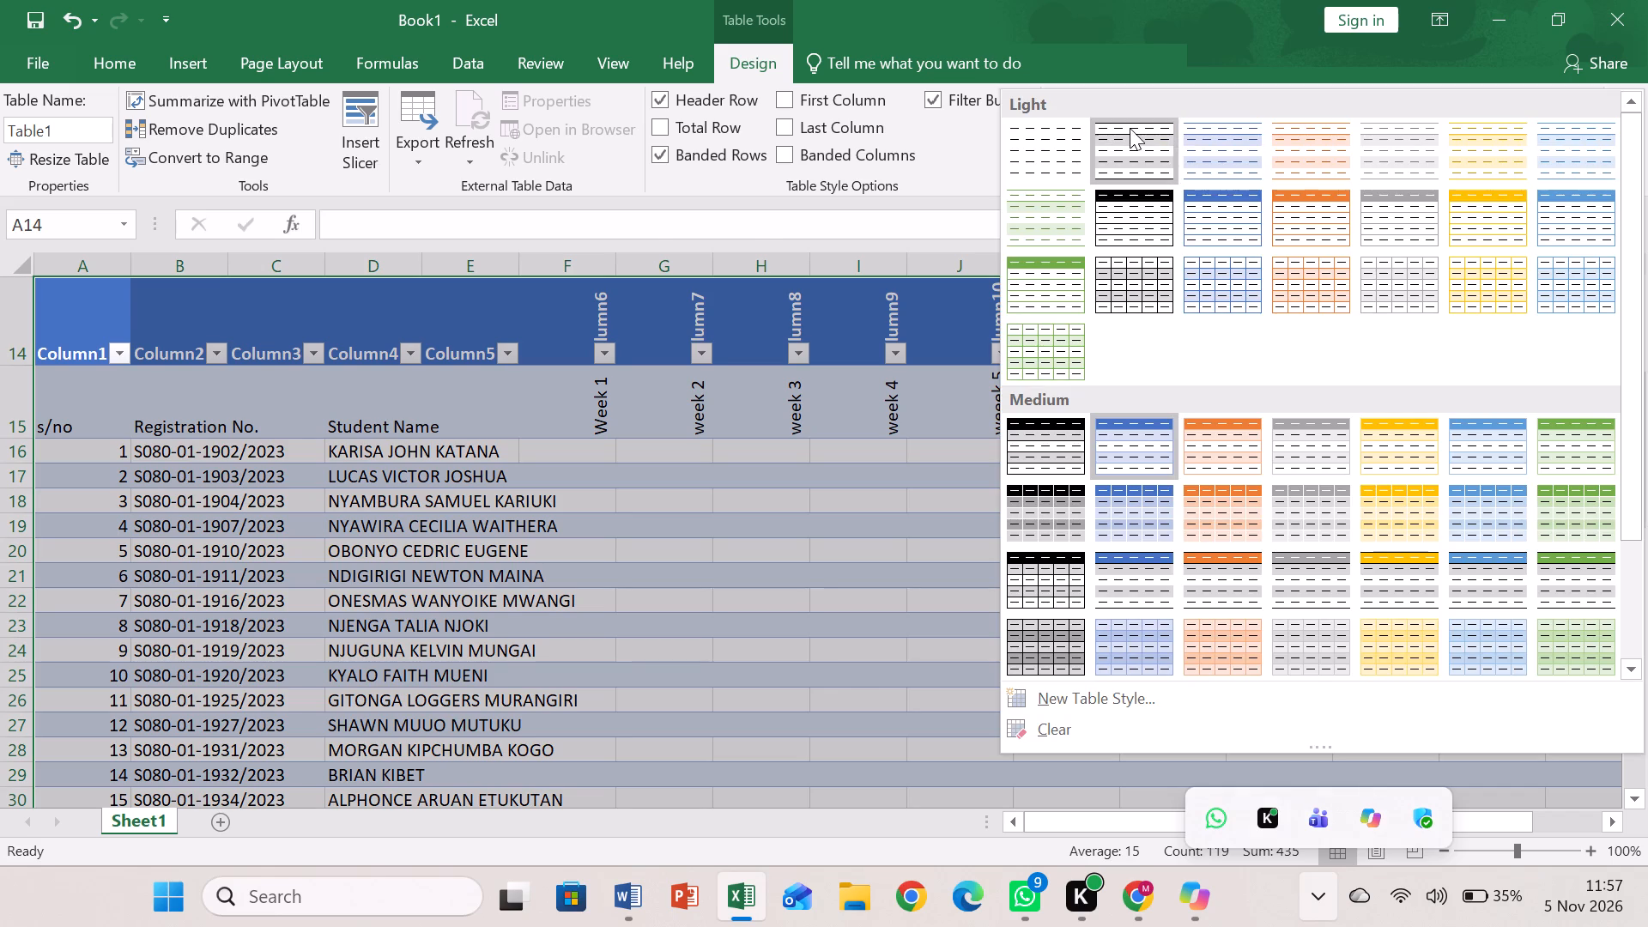
{"action": "left_click", "coordinate": [1032, 141]}
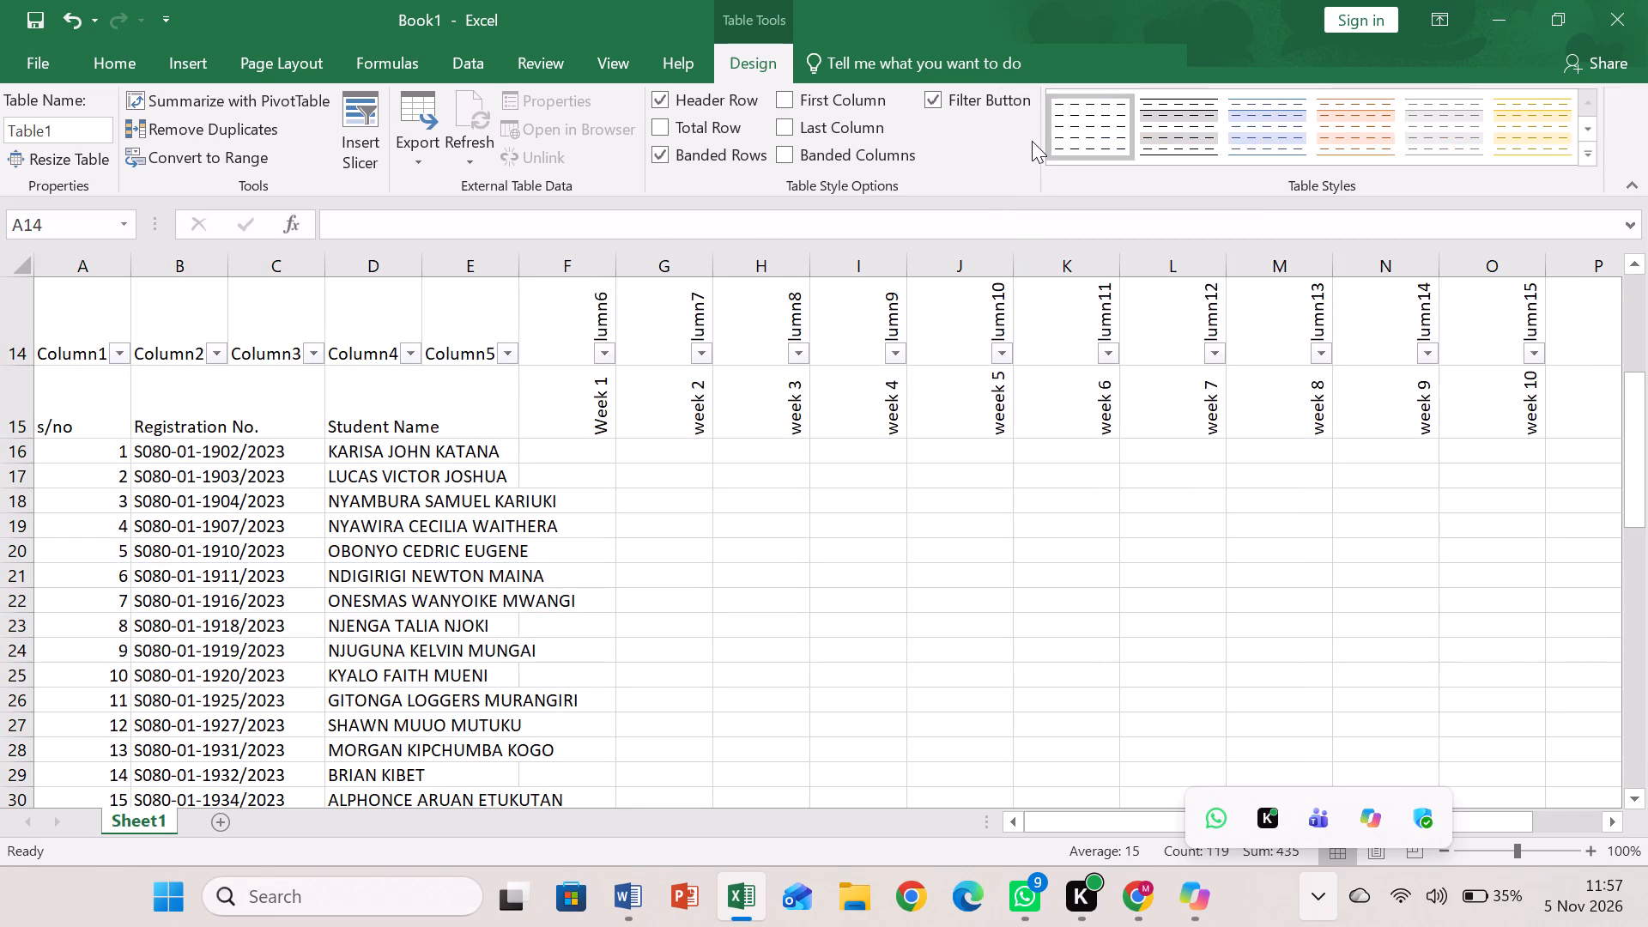
{"action": "left_click", "coordinate": [899, 454]}
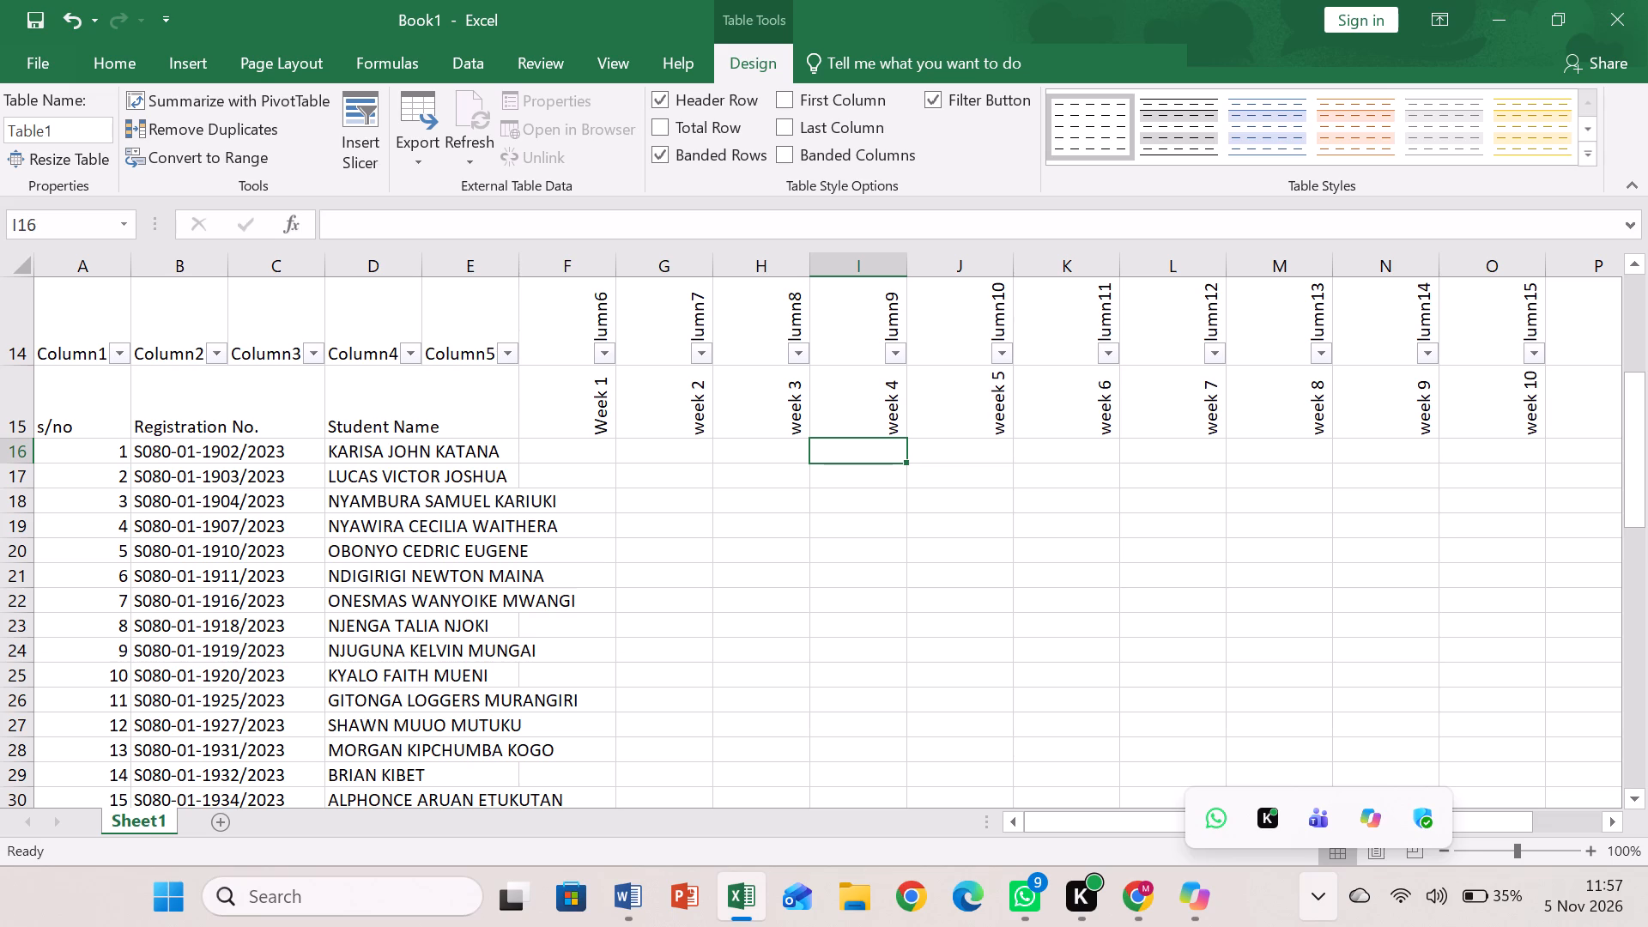
Review the attendance sheet from the university headings through the table's header rows and down the student rows.
{"action": "scroll", "coordinate": [385, 381], "scroll_direction": "up", "scroll_amount": 2}
{"action": "left_click_drag", "start_coordinate": [51, 372], "coordinate": [100, 402]}
{"action": "left_click", "coordinate": [100, 402]}
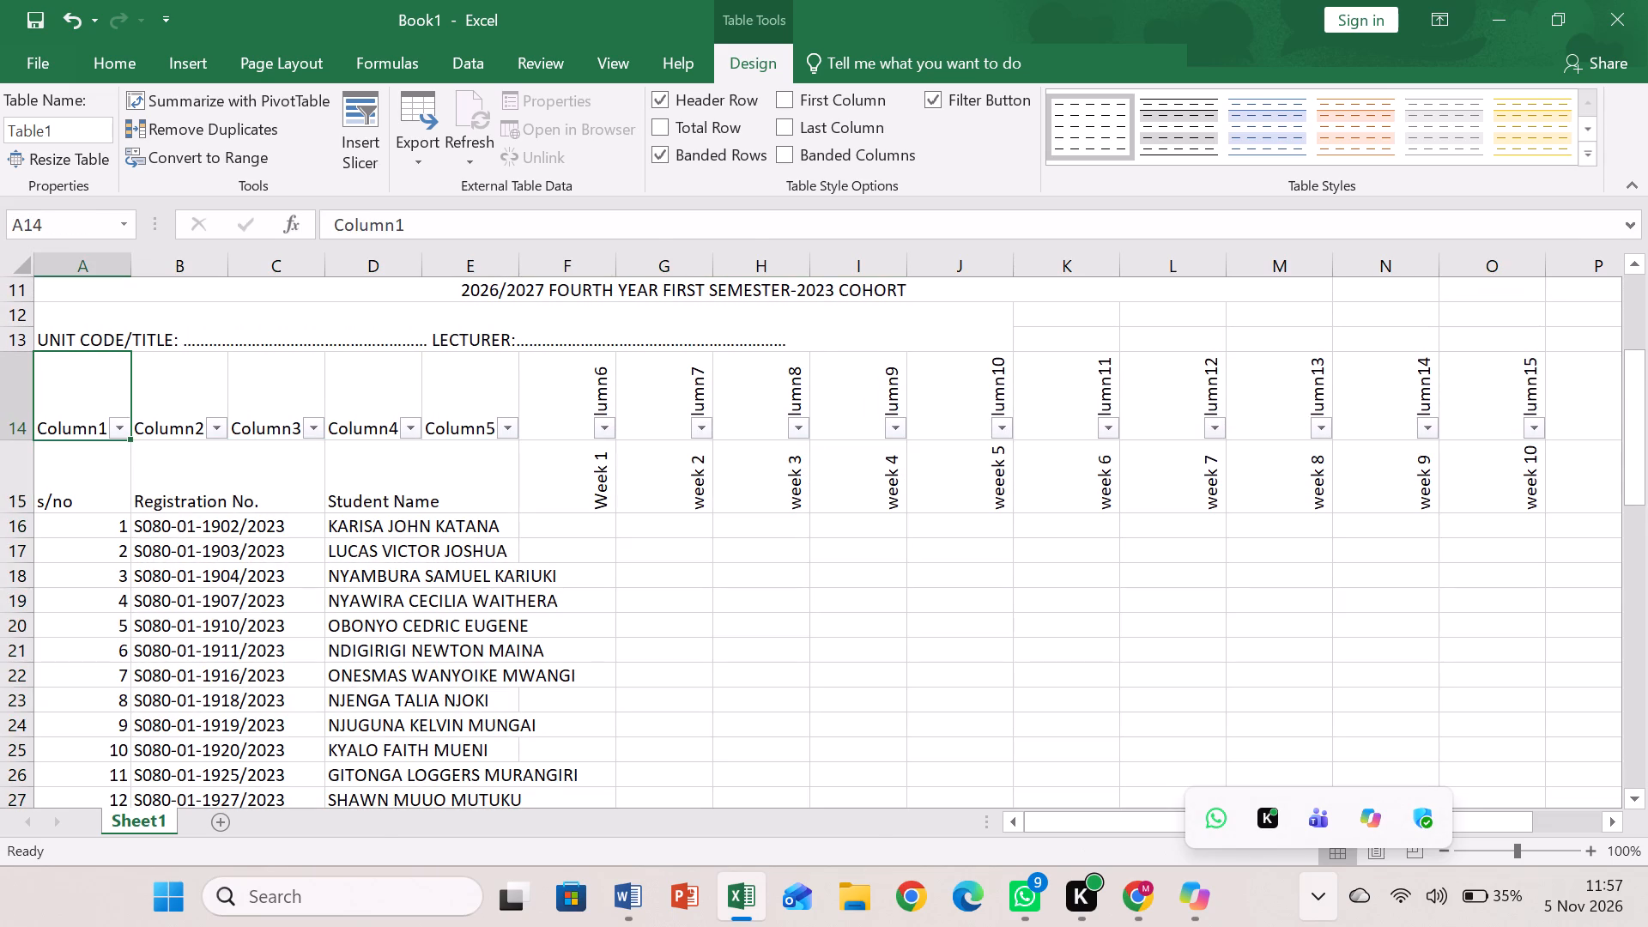
{"action": "left_click", "coordinate": [622, 621]}
{"action": "left_click", "coordinate": [622, 621]}
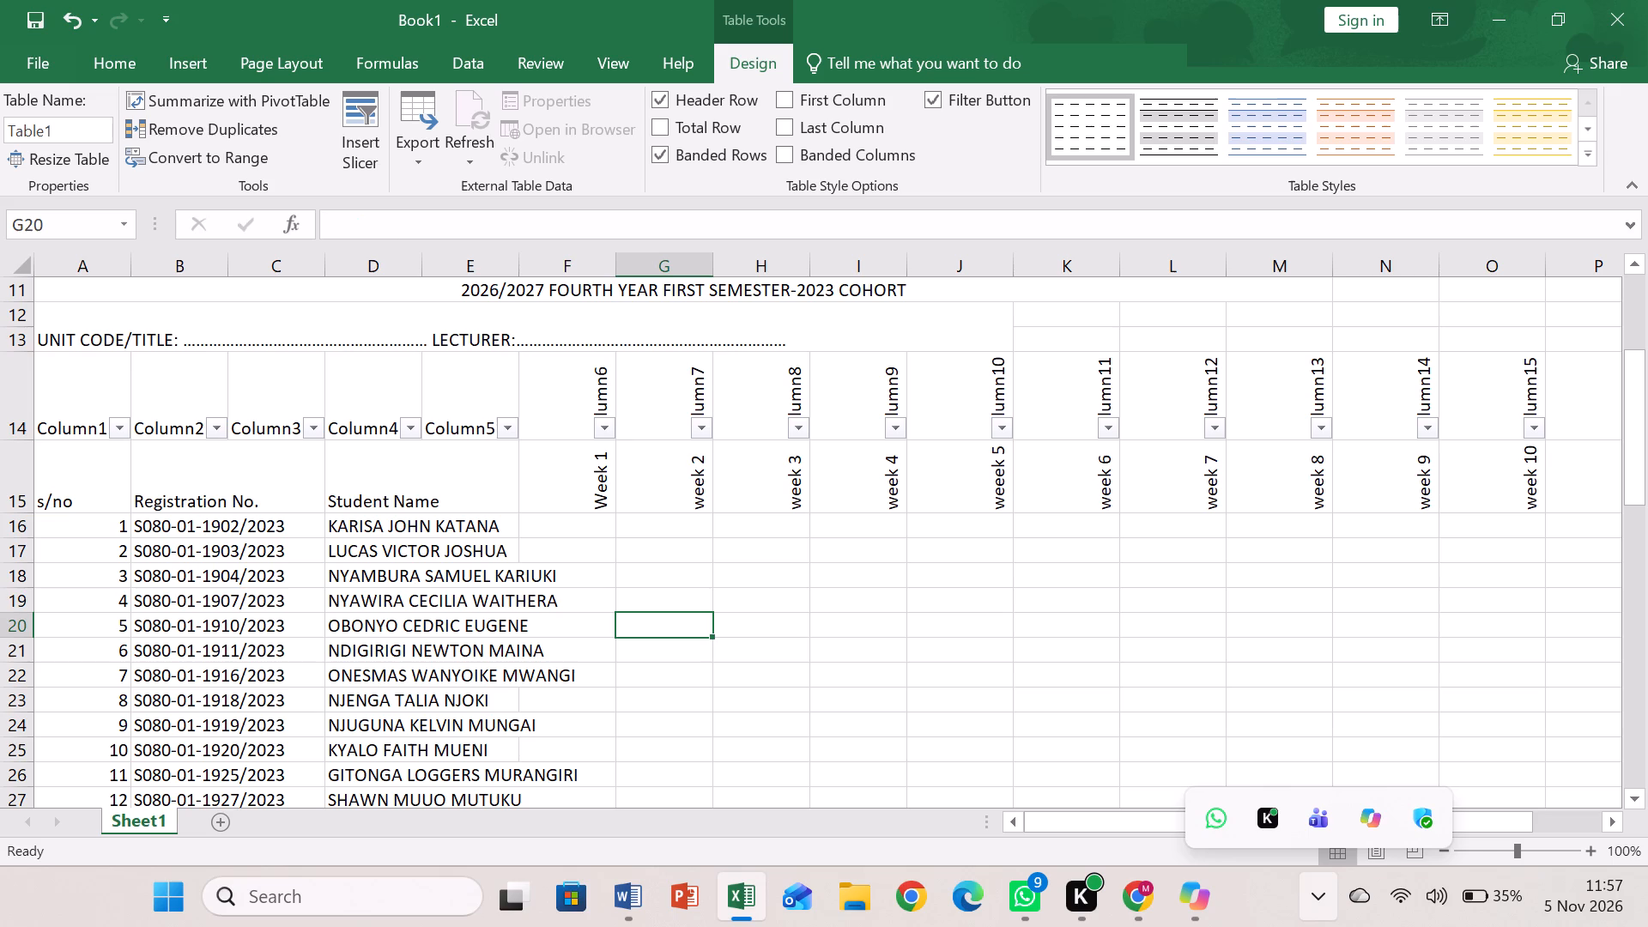
{"action": "scroll", "coordinate": [622, 621], "scroll_direction": "down", "scroll_amount": 1}
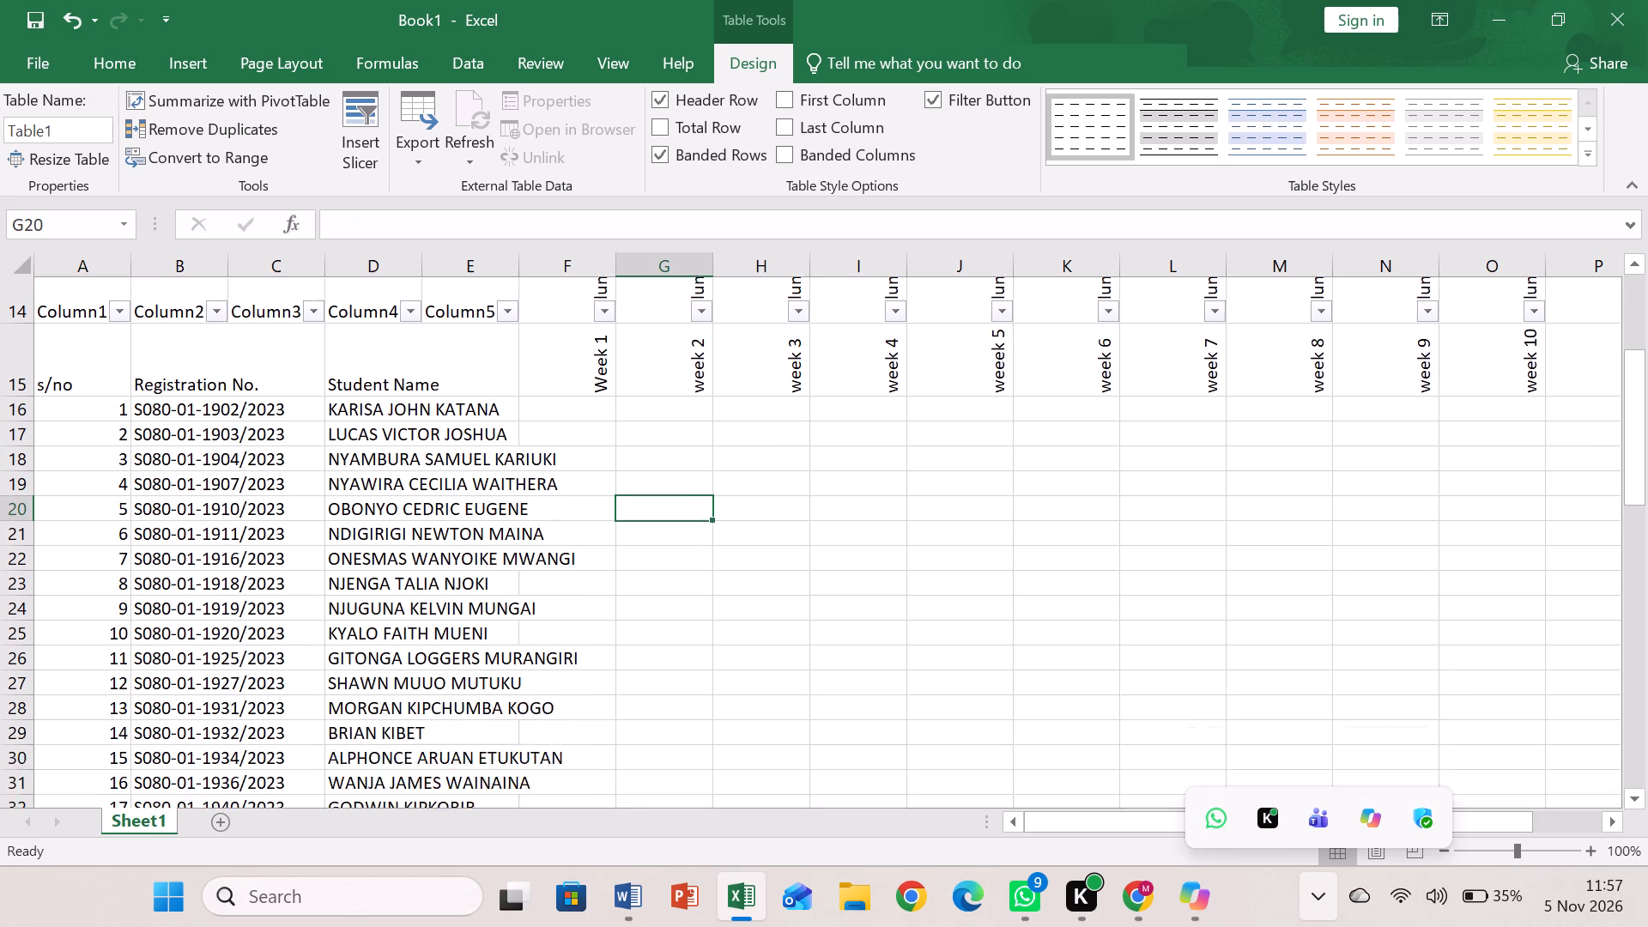
{"action": "scroll", "coordinate": [622, 621], "scroll_direction": "down", "scroll_amount": 3}
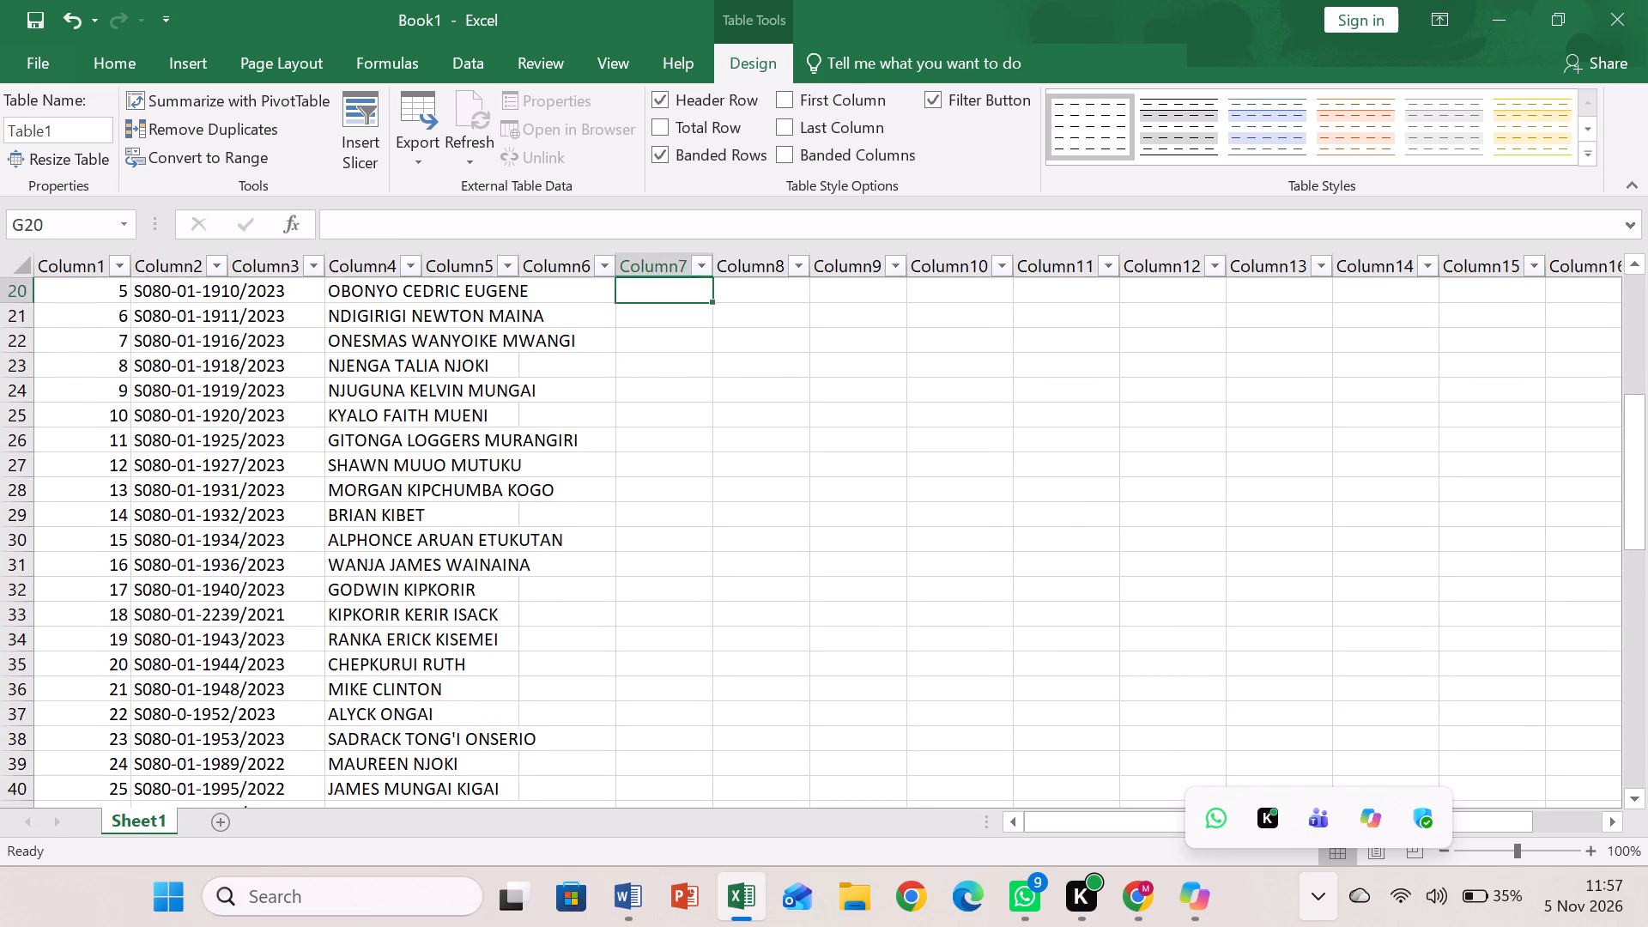
{"action": "scroll", "coordinate": [622, 621], "scroll_direction": "down", "scroll_amount": 1}
{"action": "scroll", "coordinate": [622, 621], "scroll_direction": "up", "scroll_amount": 3}
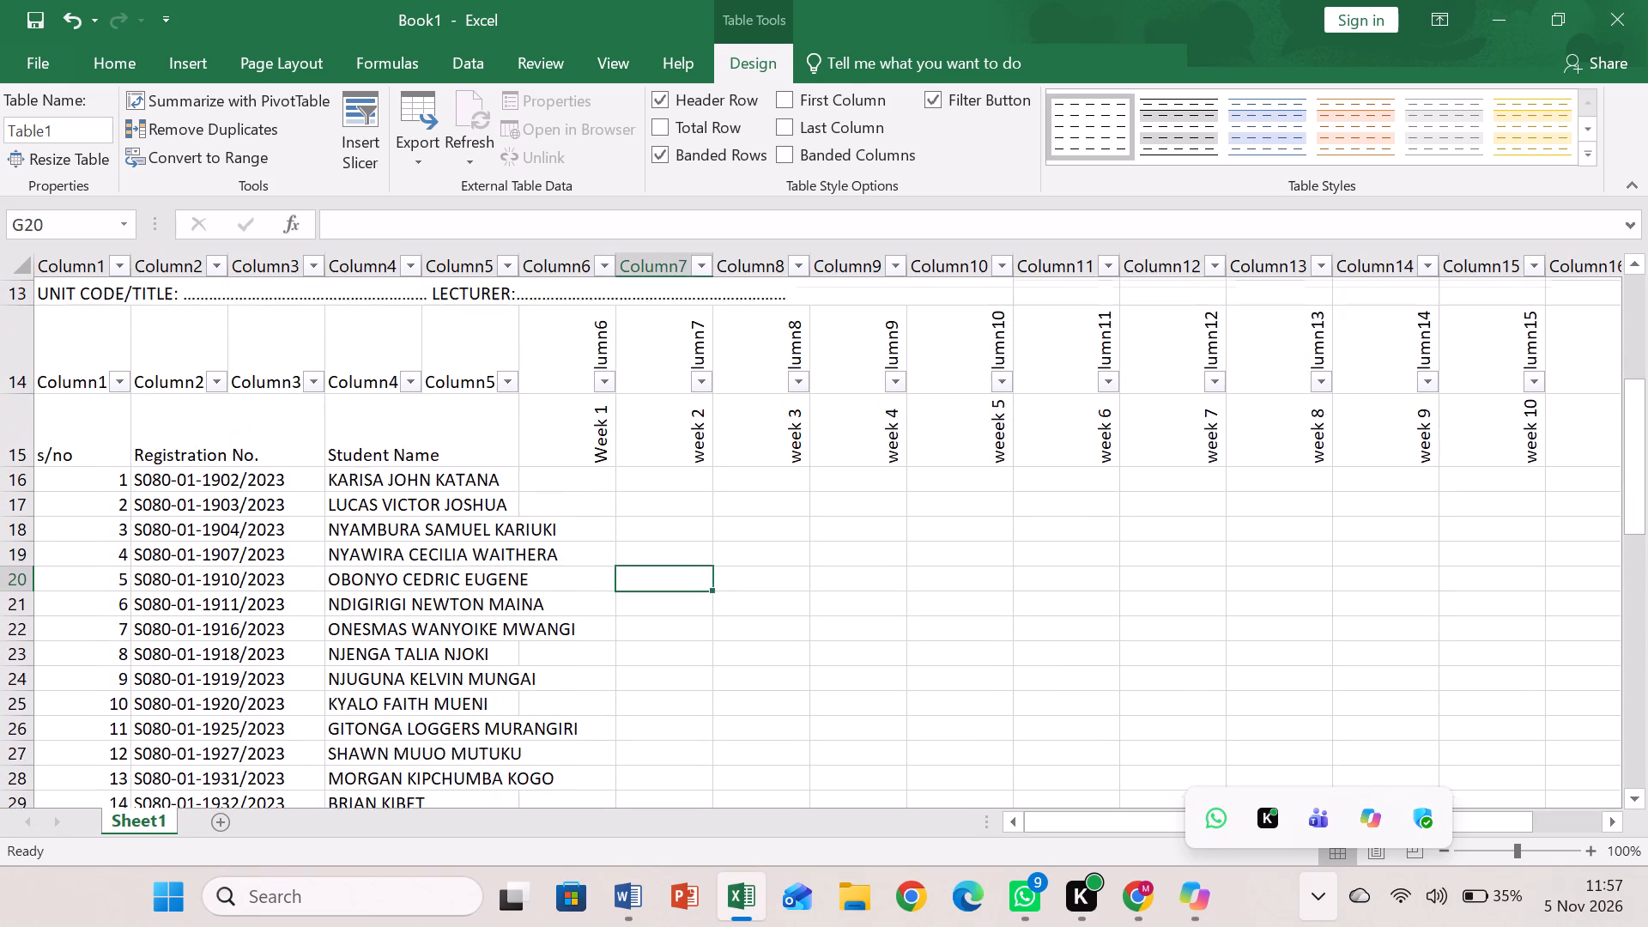
{"action": "scroll", "coordinate": [622, 621], "scroll_direction": "up", "scroll_amount": 1}
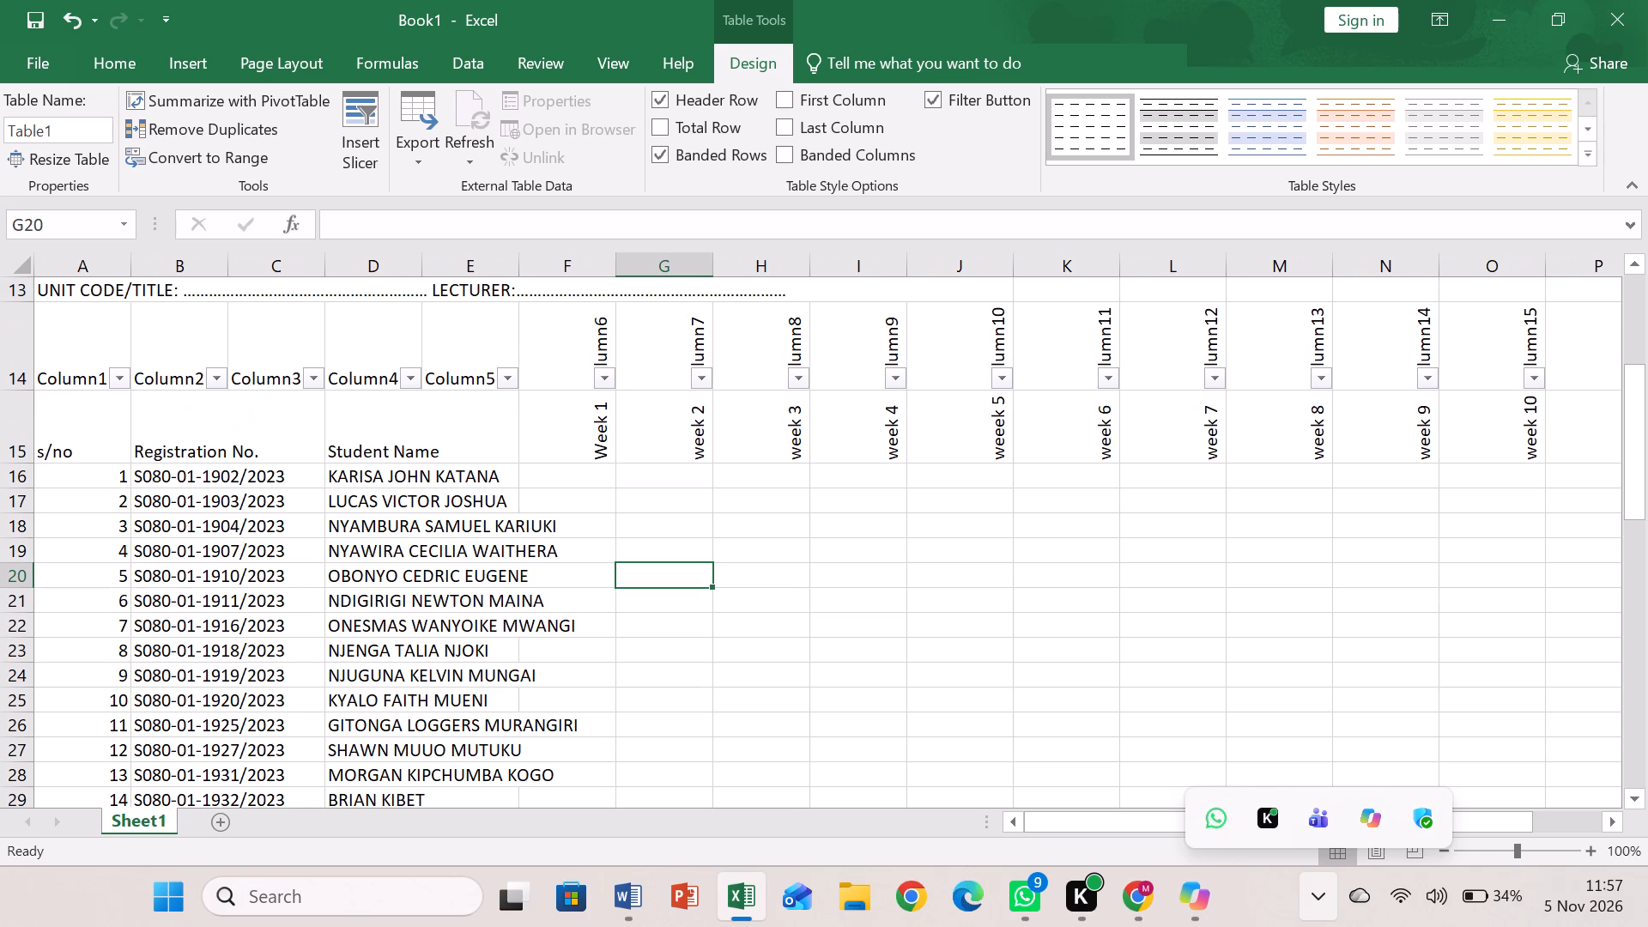
{"action": "scroll", "coordinate": [1227, 566], "scroll_direction": "up", "scroll_amount": 1}
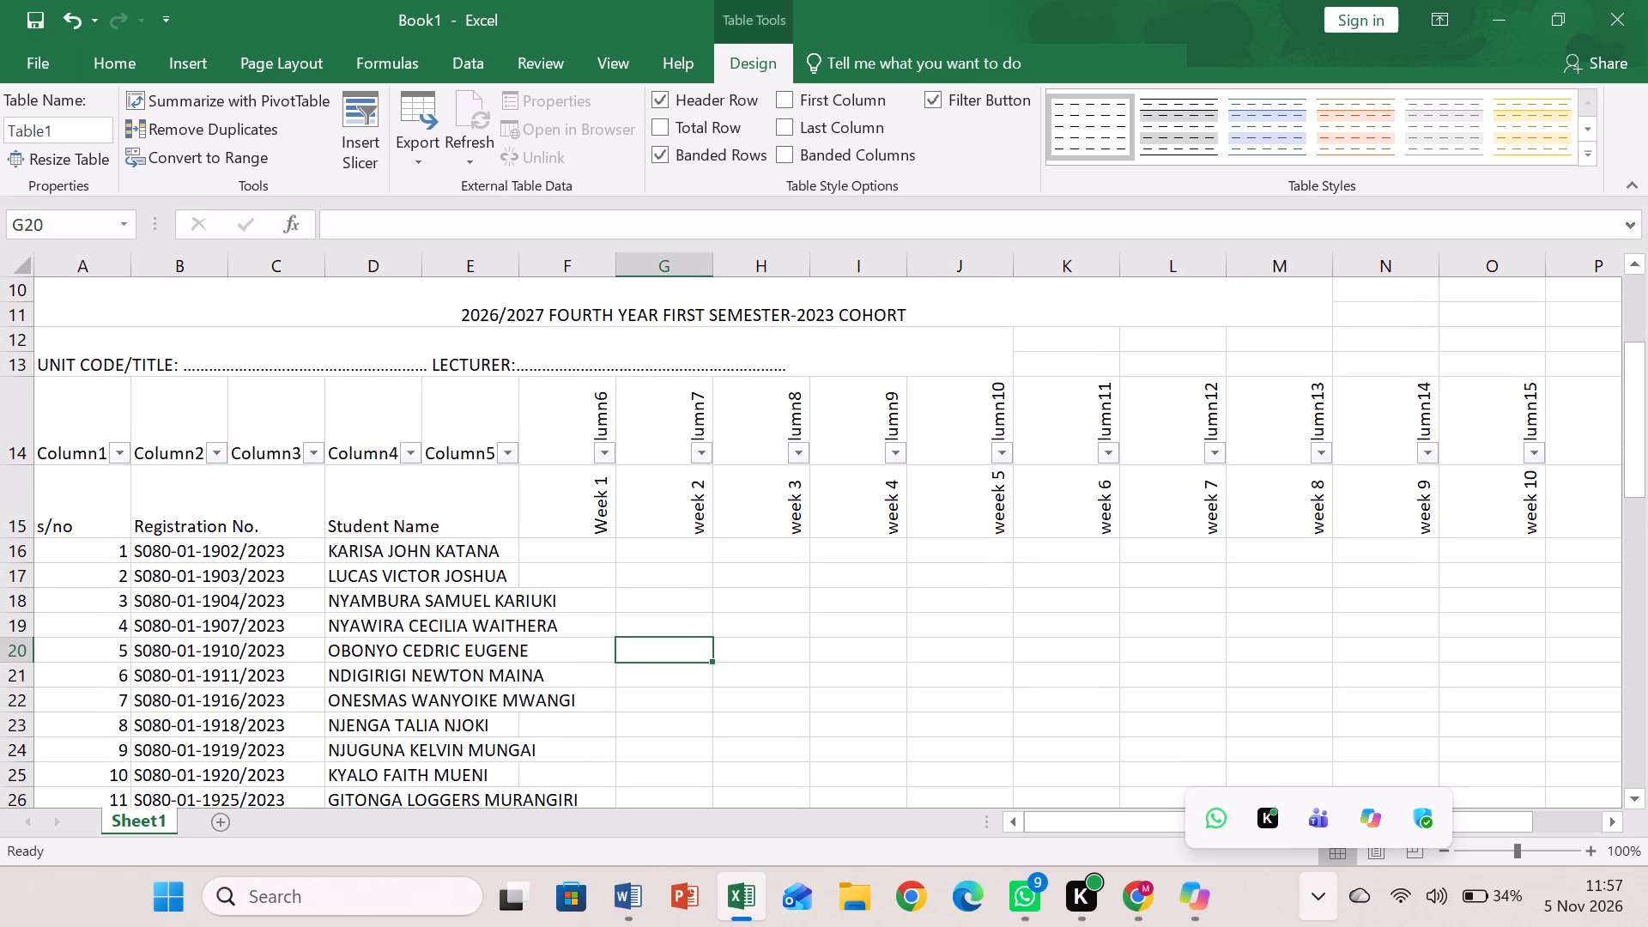
{"action": "scroll", "coordinate": [1227, 566], "scroll_direction": "up", "scroll_amount": 3}
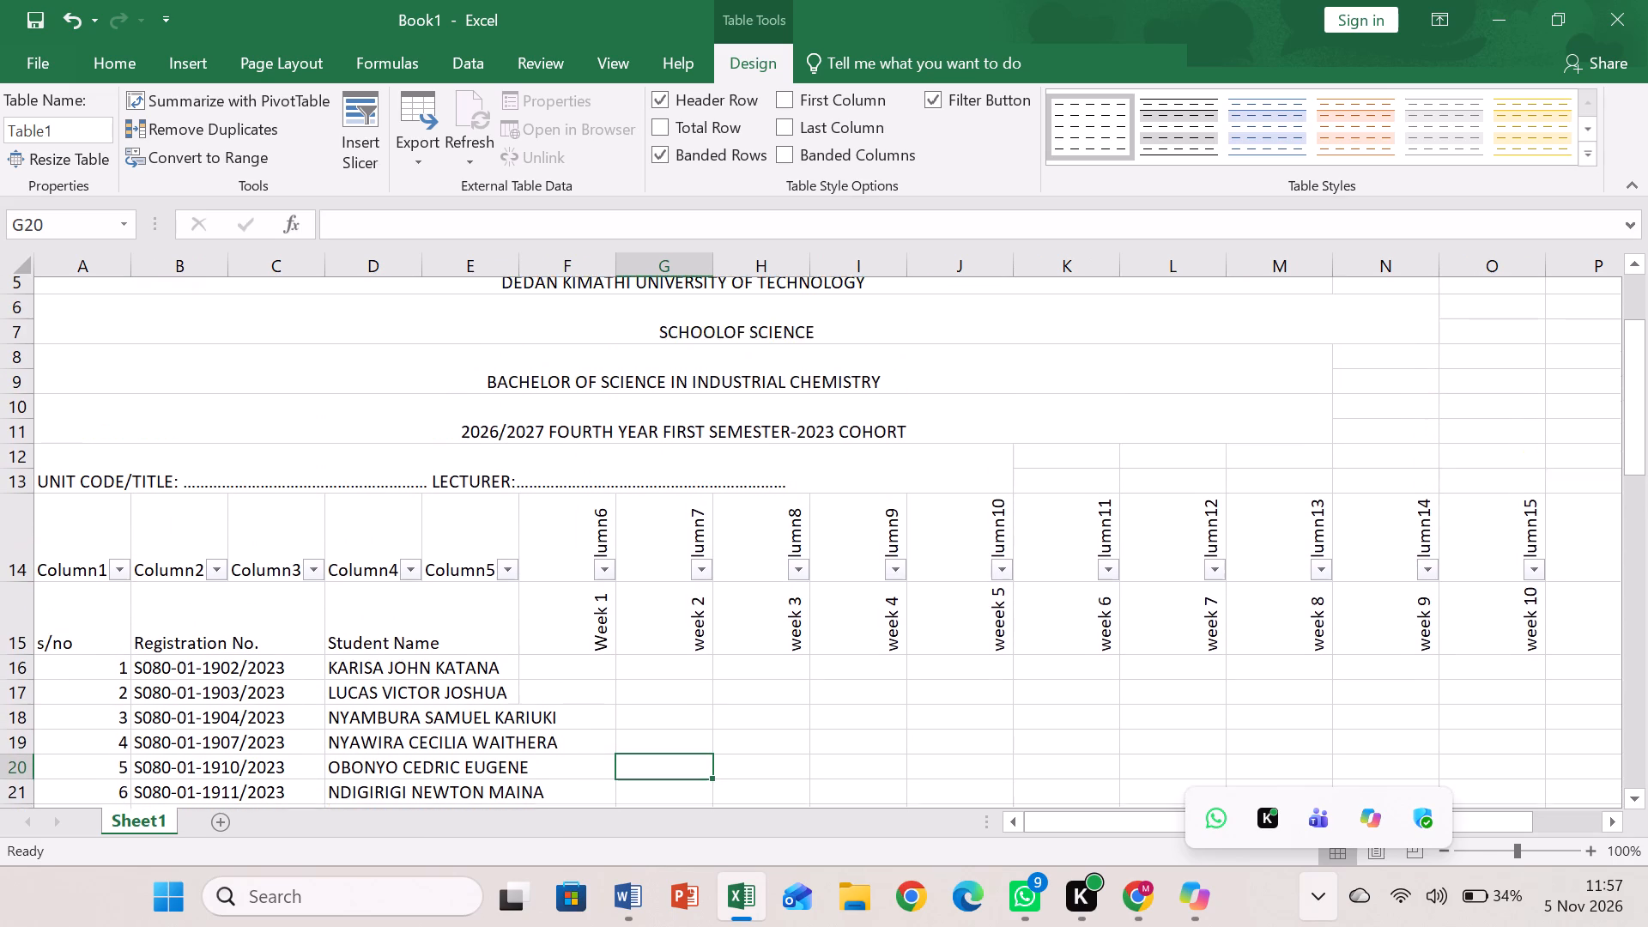
{"action": "scroll", "coordinate": [1227, 566], "scroll_direction": "up", "scroll_amount": 3}
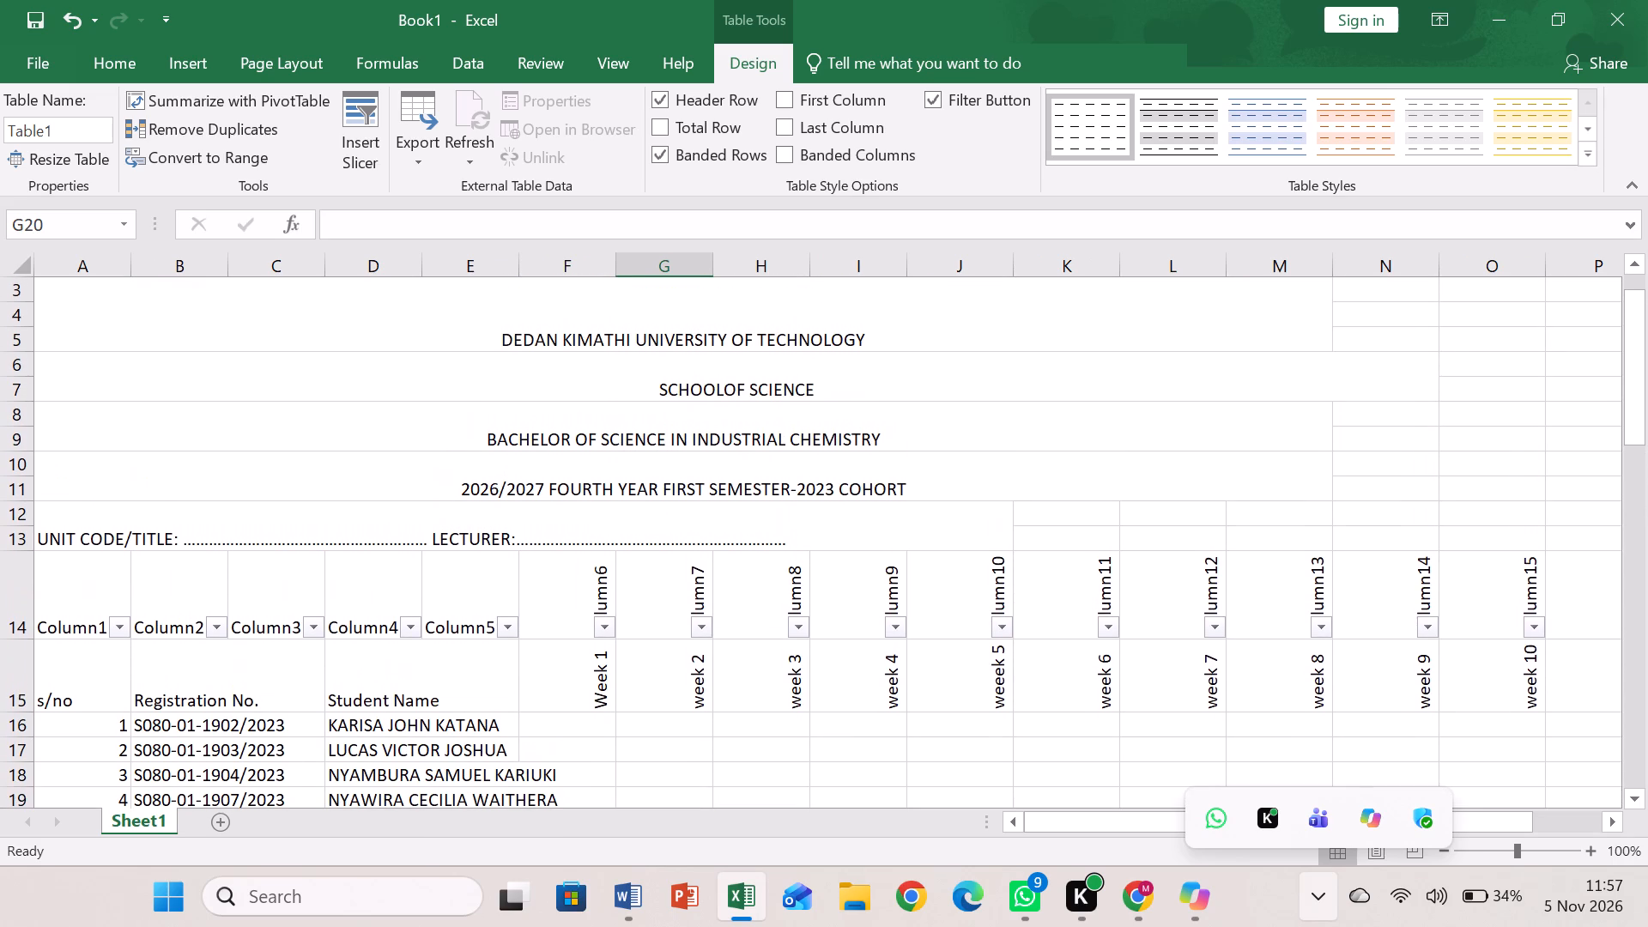
{"action": "scroll", "coordinate": [1227, 566], "scroll_direction": "down", "scroll_amount": 5}
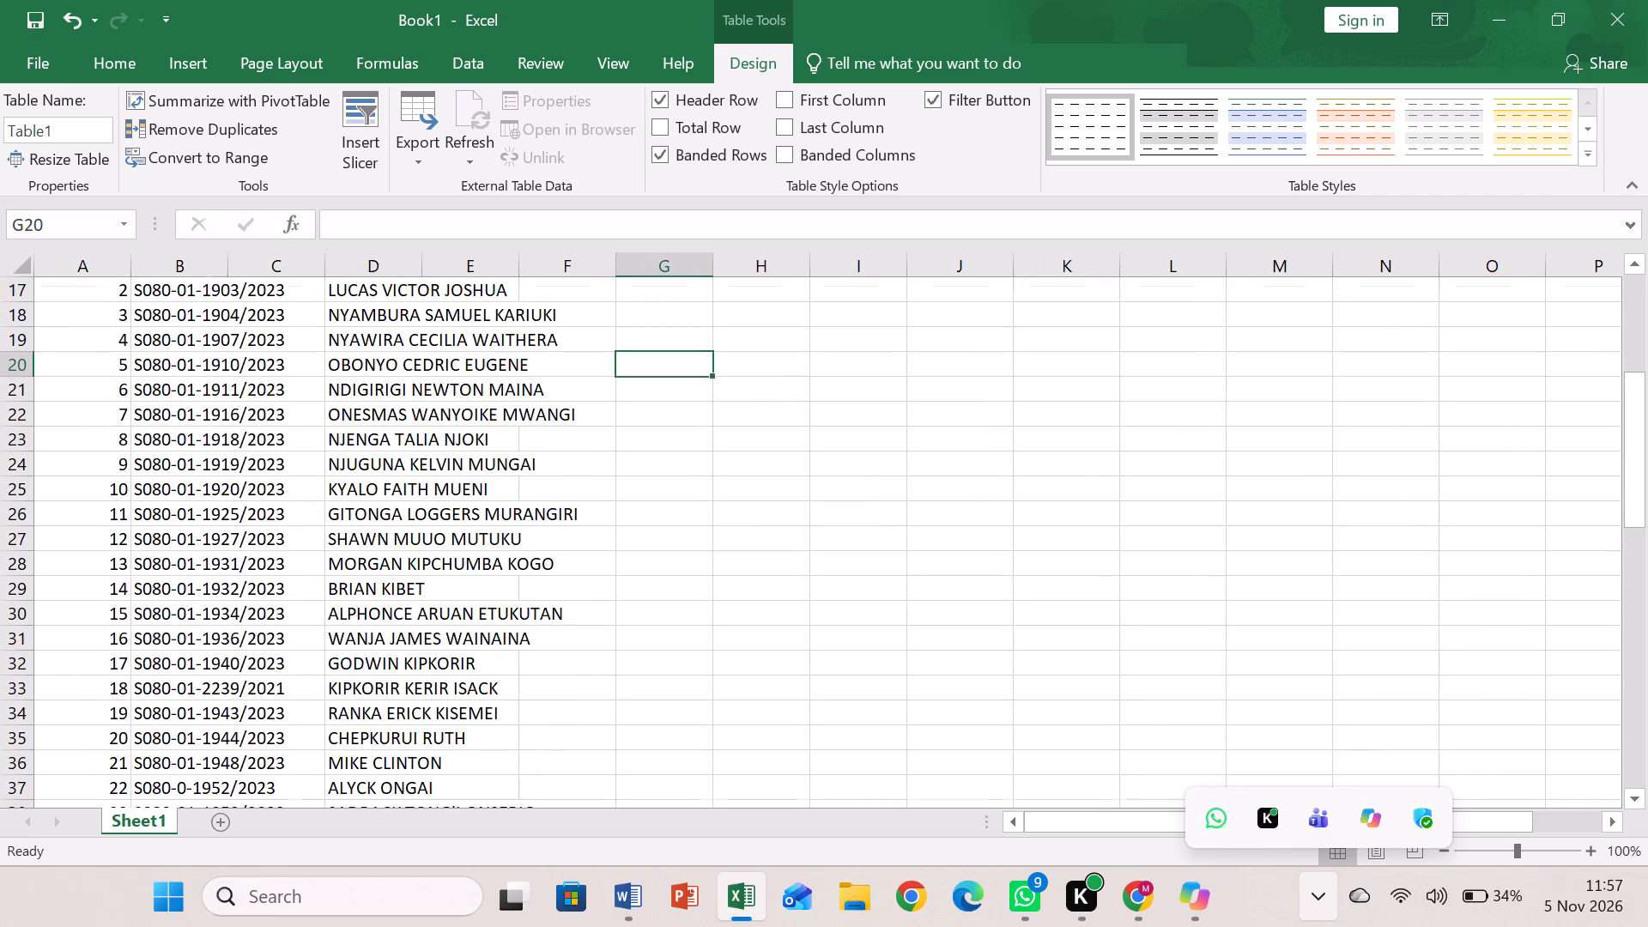
{"action": "scroll", "coordinate": [1227, 566], "scroll_direction": "down", "scroll_amount": 3}
{"action": "scroll", "coordinate": [1227, 566], "scroll_direction": "up", "scroll_amount": 2}
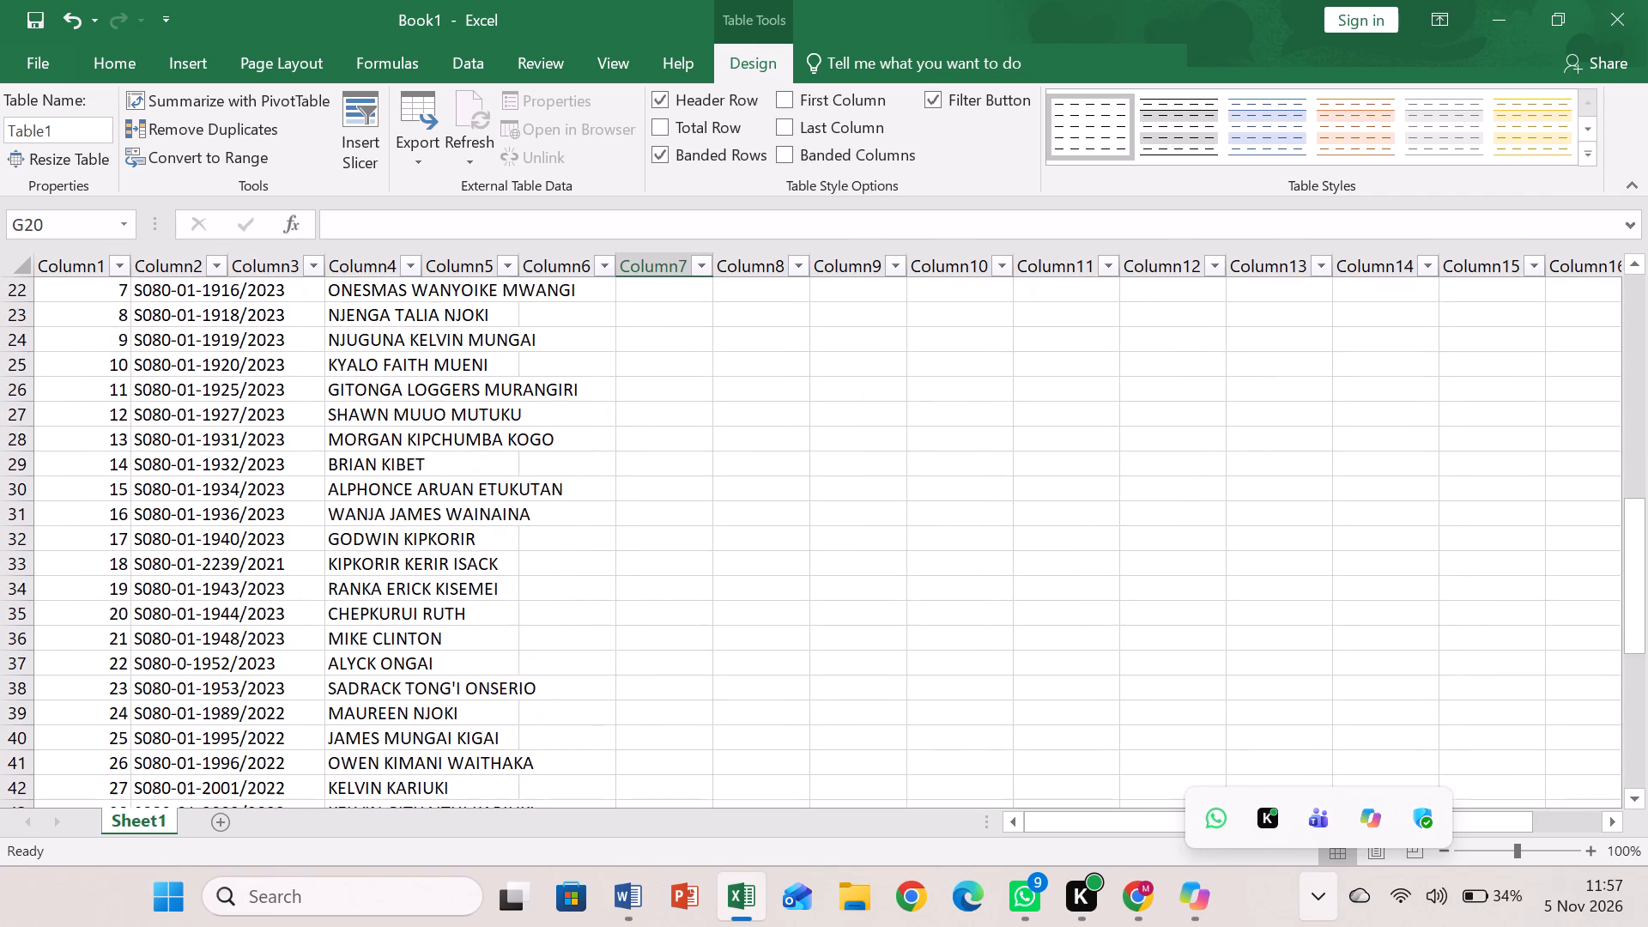
{"action": "scroll", "coordinate": [1227, 566], "scroll_direction": "up", "scroll_amount": 4}
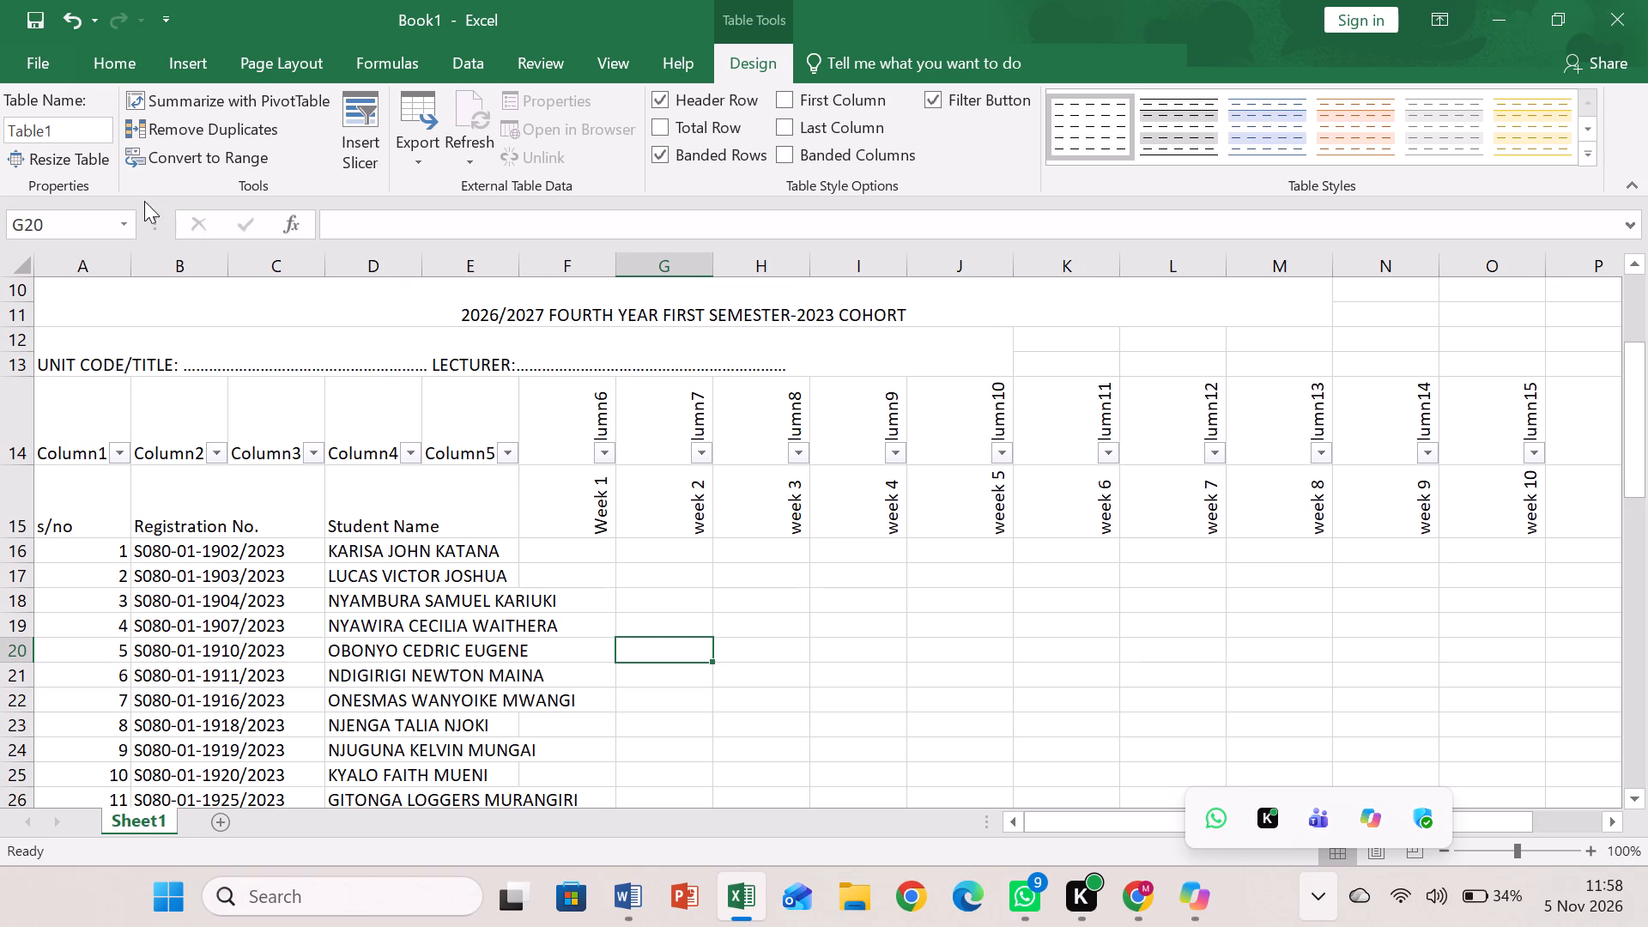
Save the attendance workbook in the Documents folder on this PC under the name PRACTICE, as an Excel Workbook.
{"action": "left_click", "coordinate": [39, 58]}
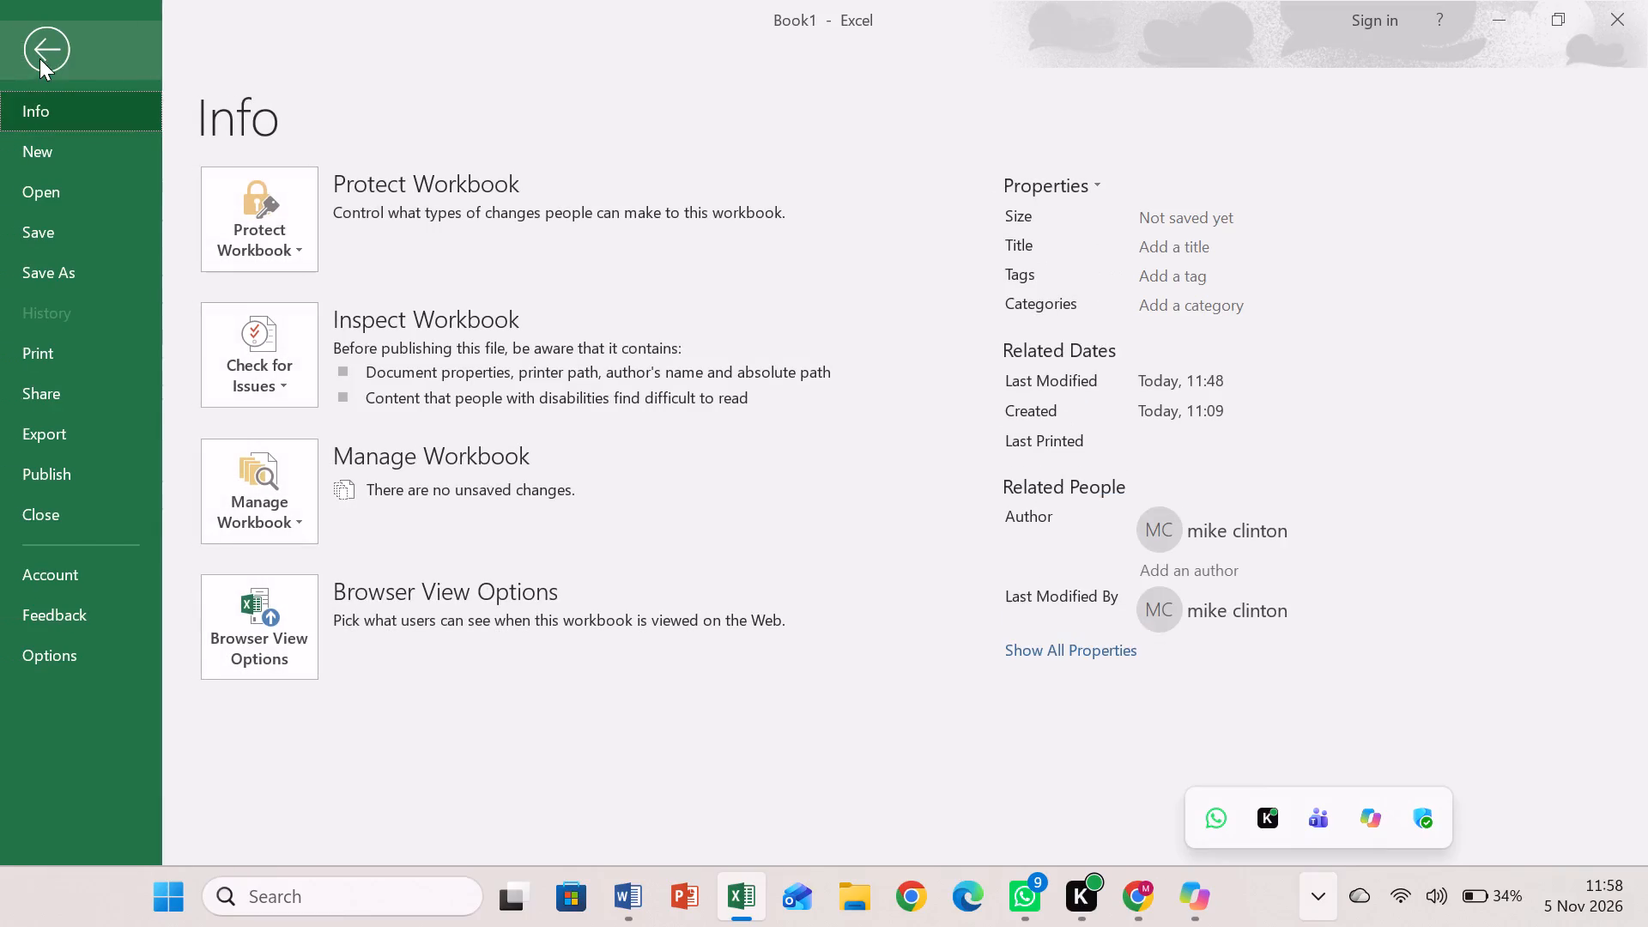
{"action": "left_click", "coordinate": [46, 270]}
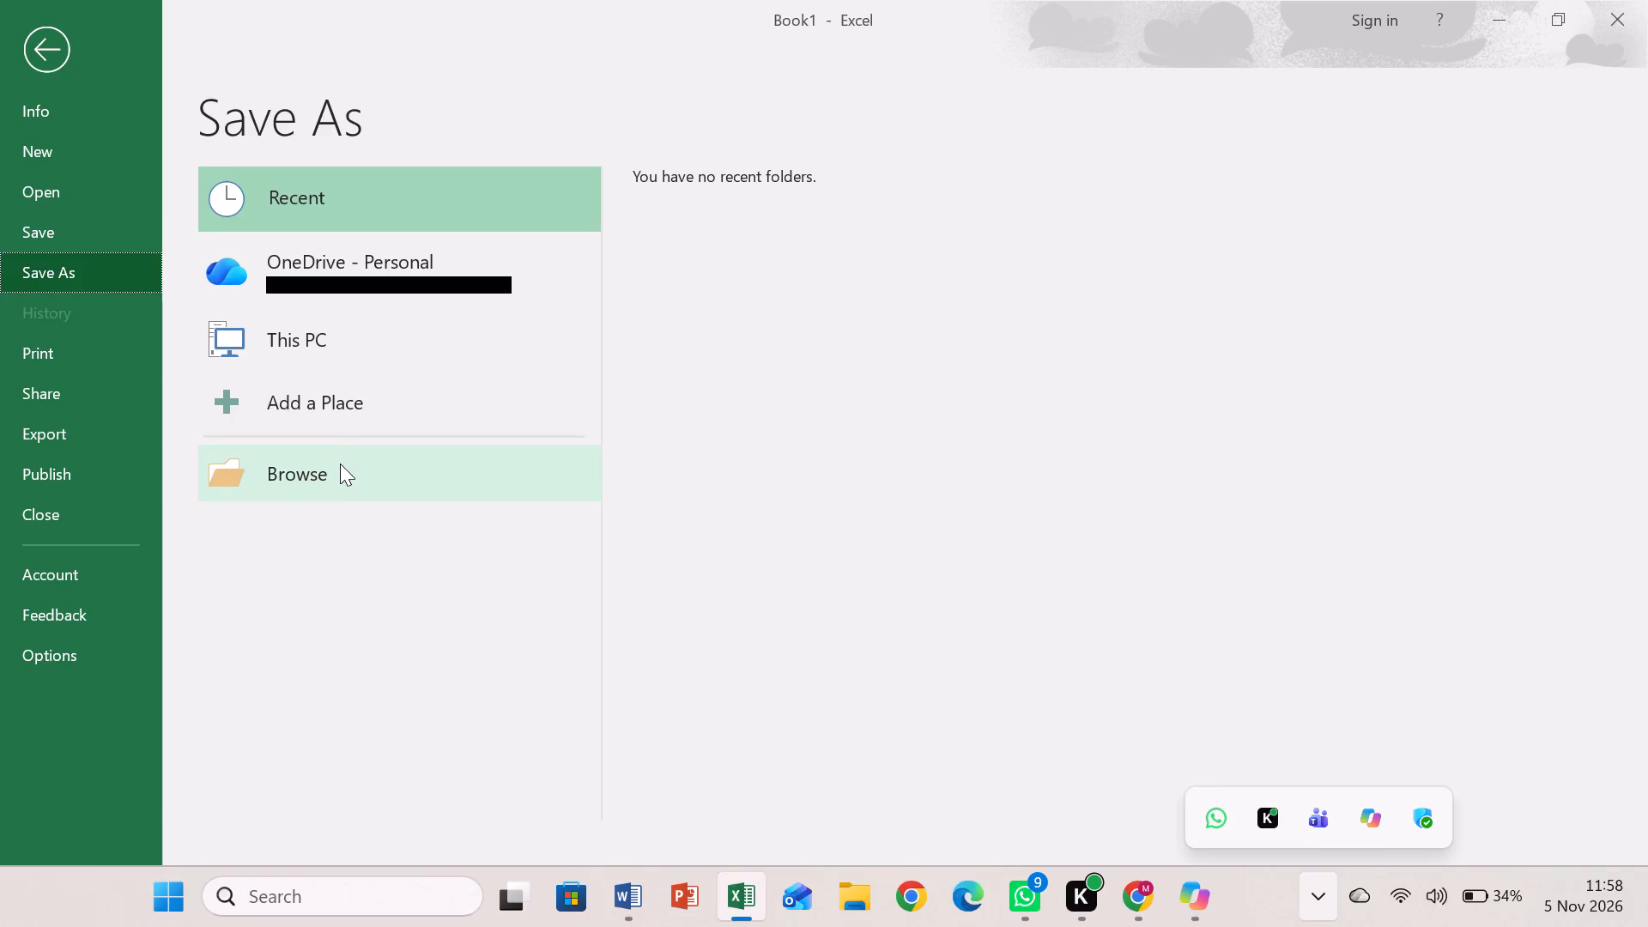
{"action": "left_click", "coordinate": [393, 330]}
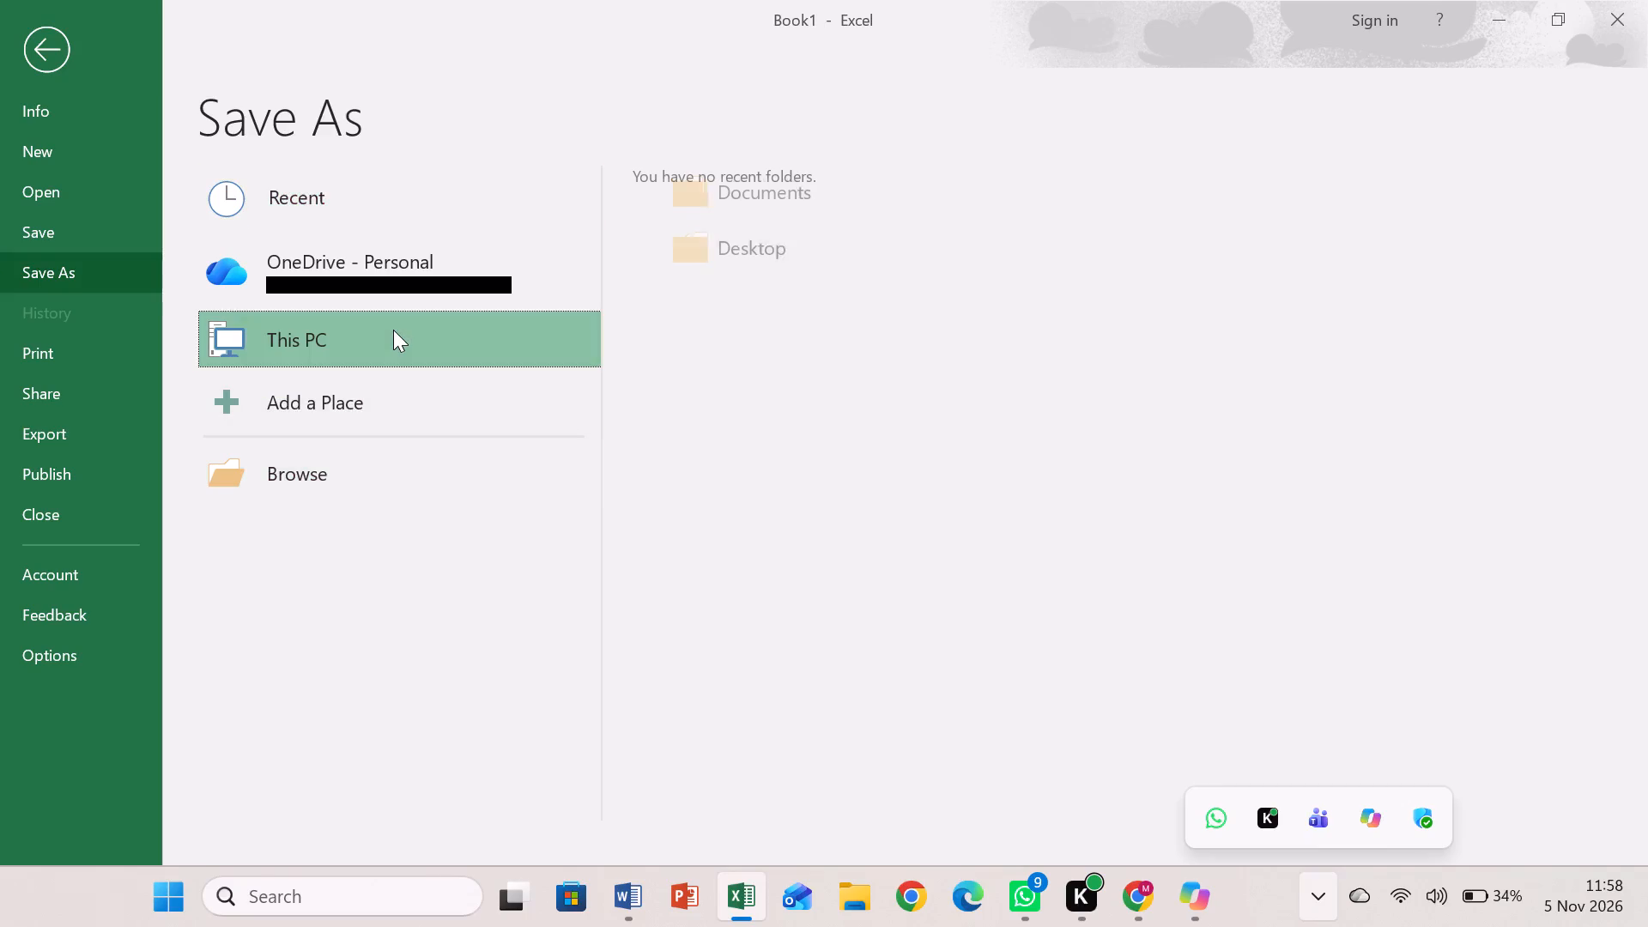
{"action": "left_click", "coordinate": [745, 191]}
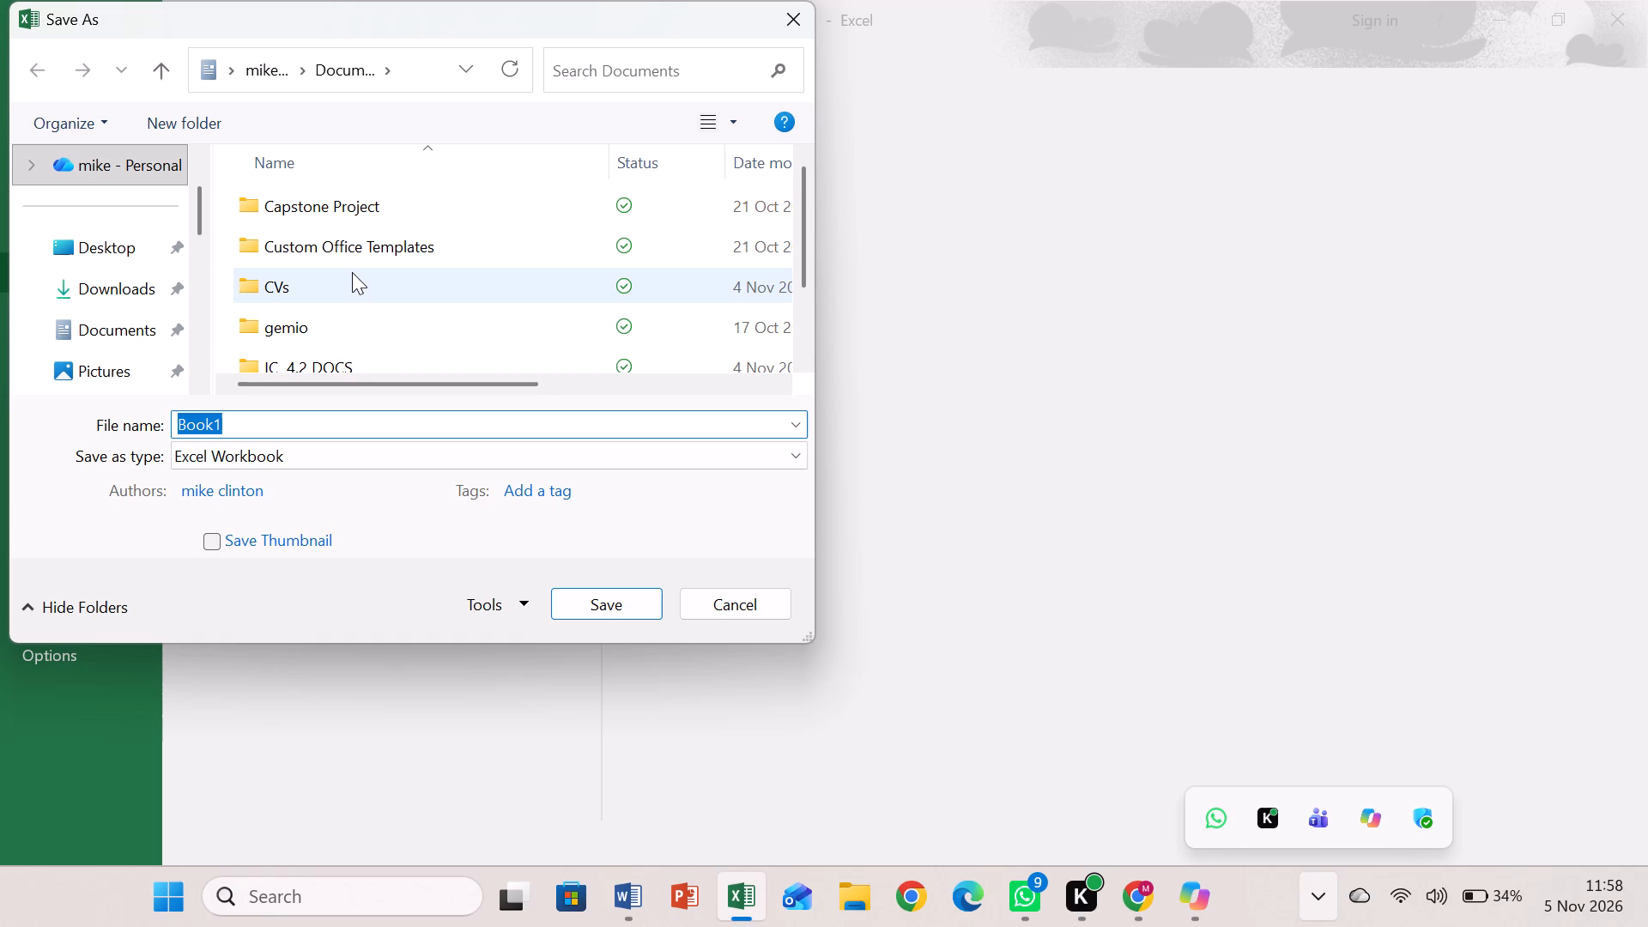
{"action": "left_click", "coordinate": [337, 316]}
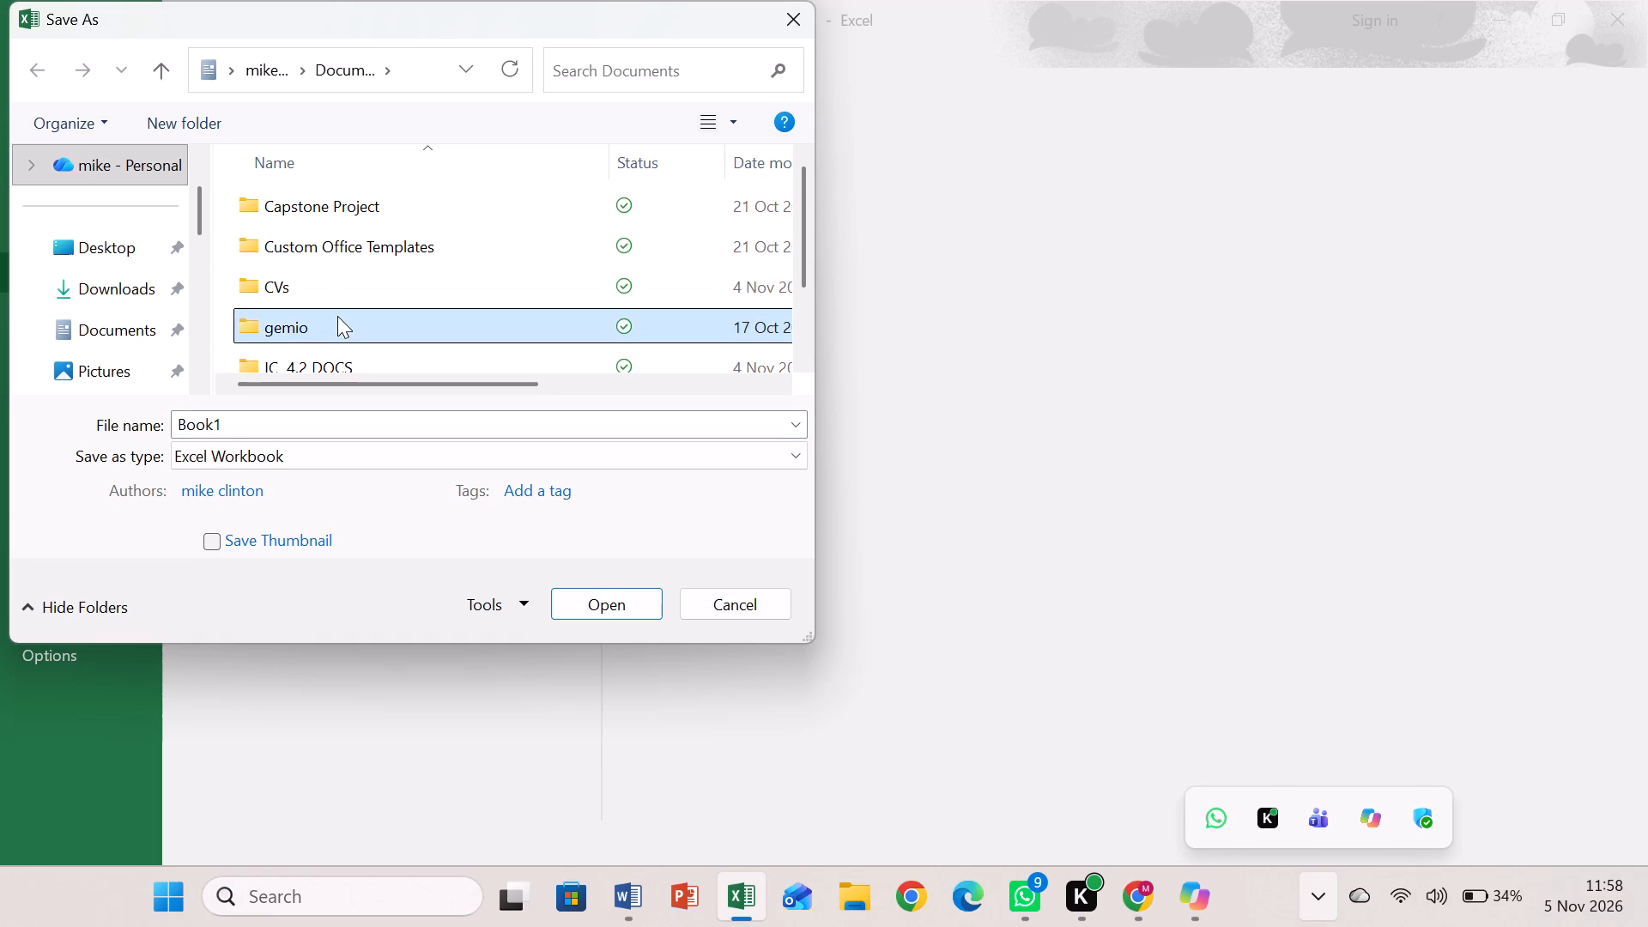
{"action": "left_click", "coordinate": [227, 421]}
{"action": "key", "text": "BackSpace"}
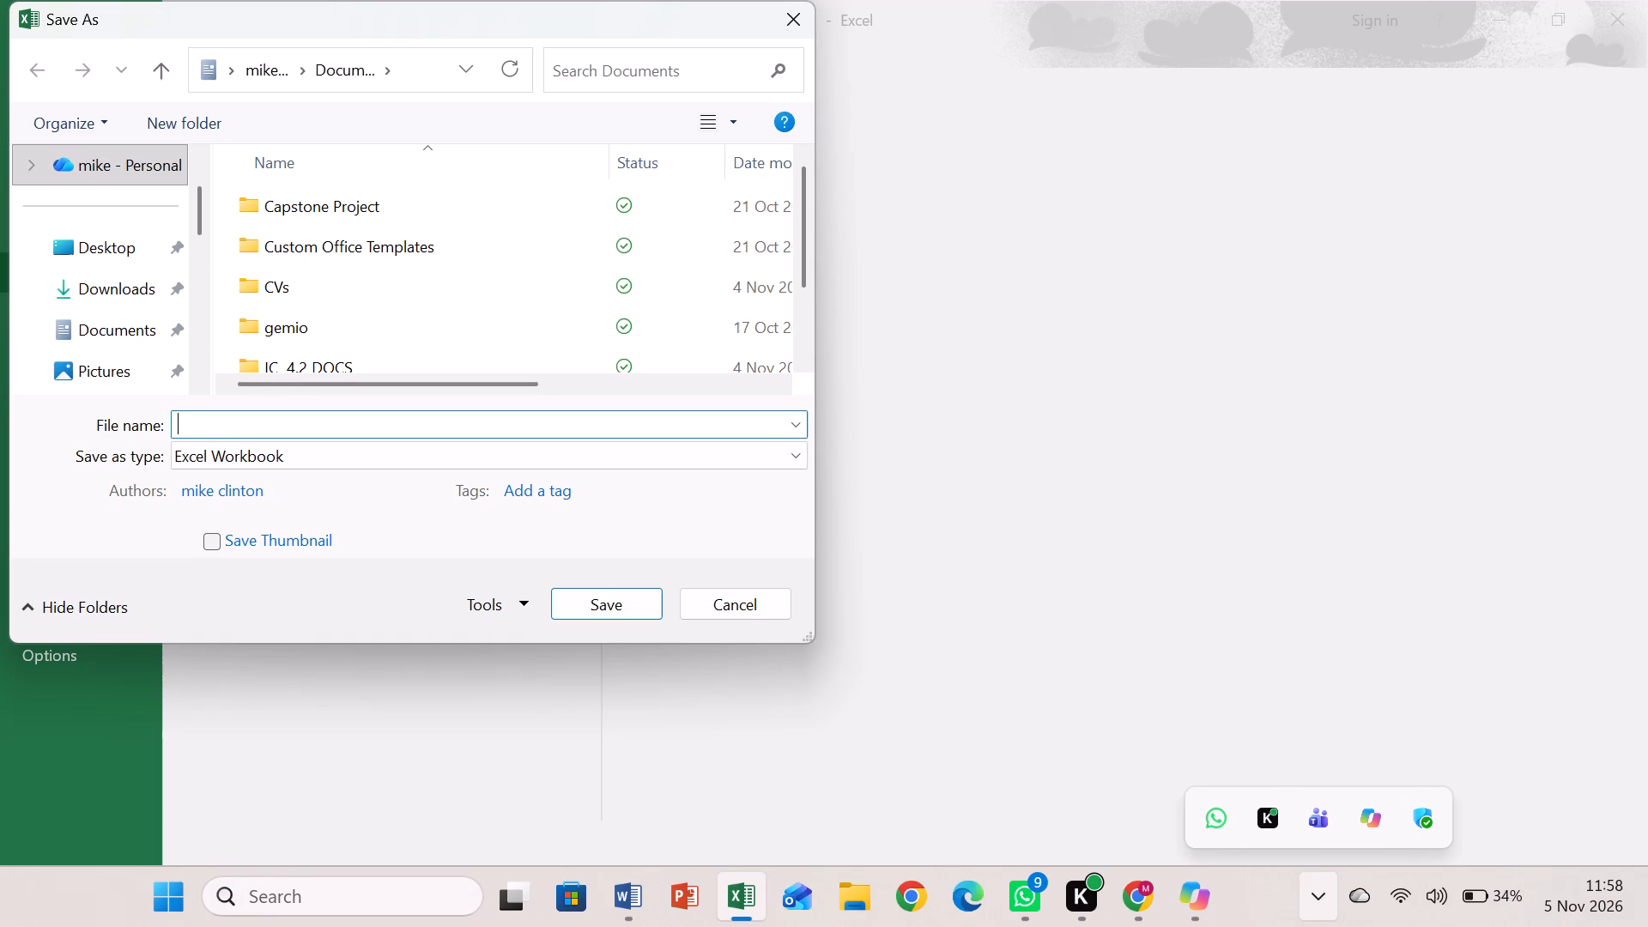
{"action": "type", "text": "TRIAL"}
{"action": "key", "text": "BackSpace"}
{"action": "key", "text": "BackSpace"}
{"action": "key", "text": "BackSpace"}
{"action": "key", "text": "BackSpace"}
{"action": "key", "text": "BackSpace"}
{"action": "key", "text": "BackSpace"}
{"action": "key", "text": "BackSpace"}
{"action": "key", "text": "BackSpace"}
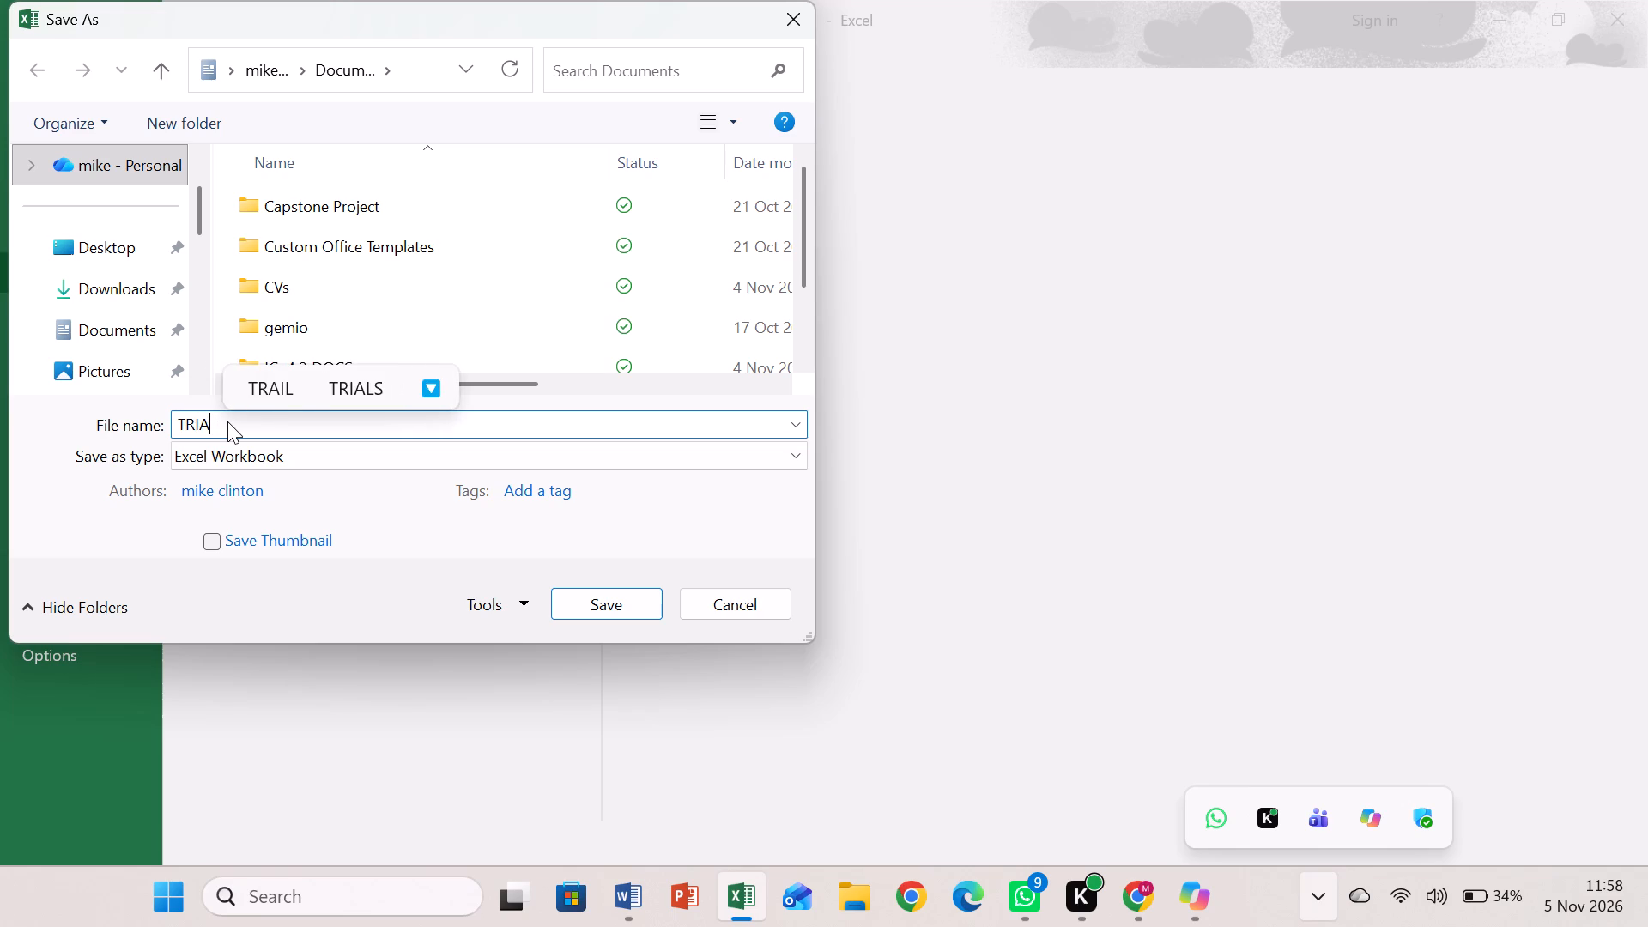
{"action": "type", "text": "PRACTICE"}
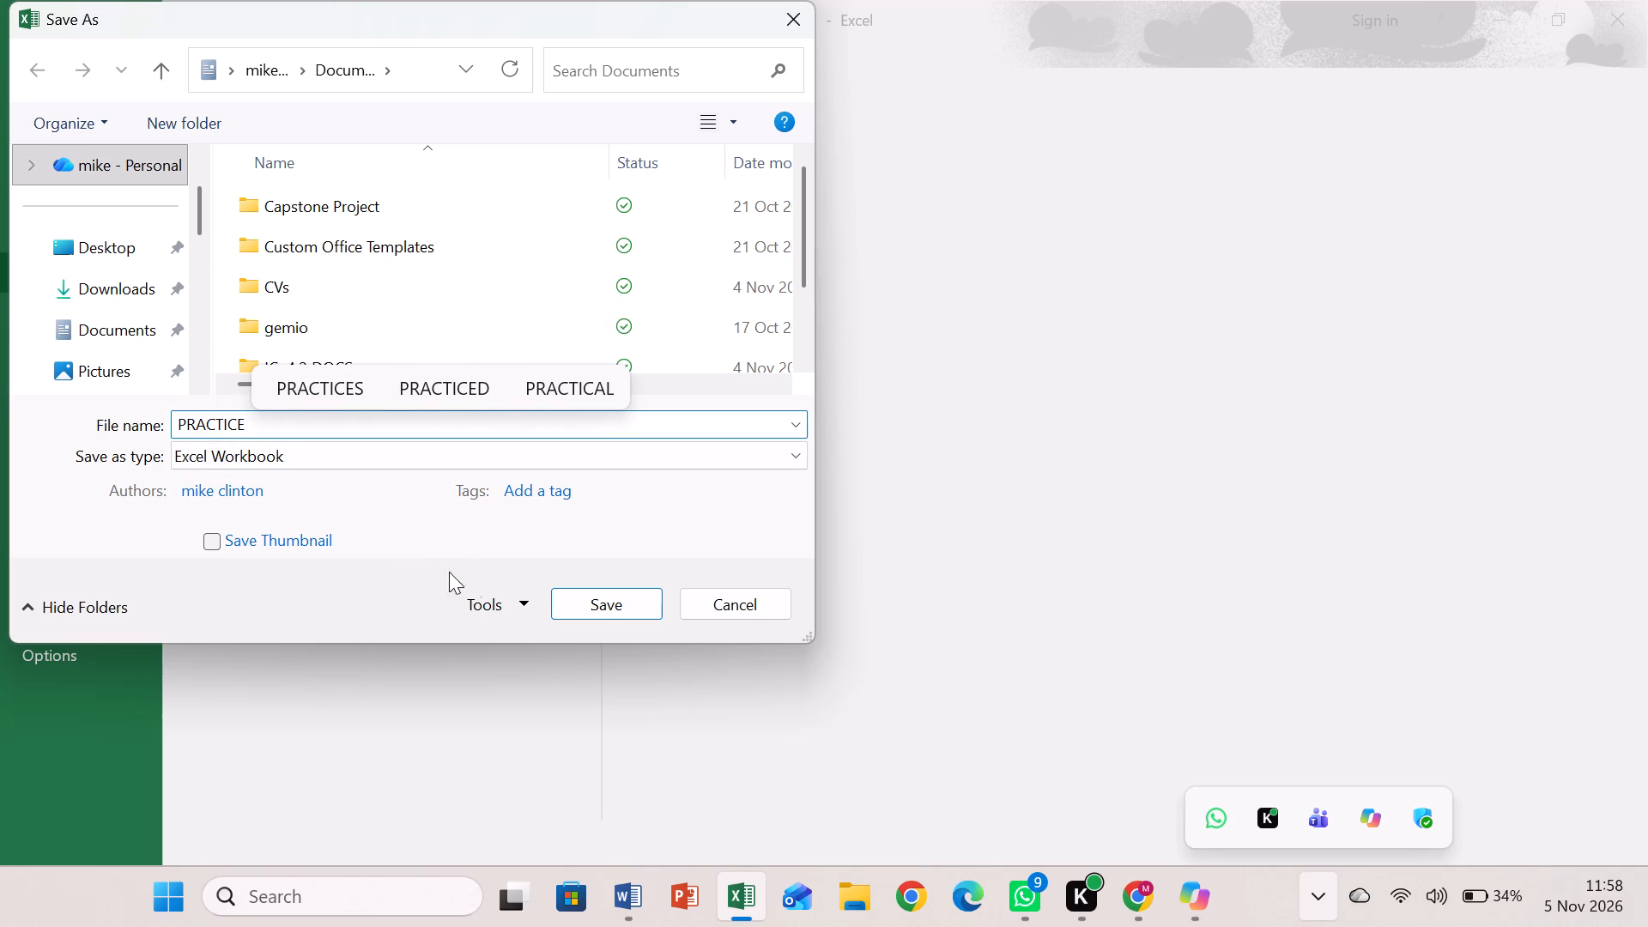
{"action": "left_click", "coordinate": [603, 597]}
{"action": "left_click", "coordinate": [603, 597]}
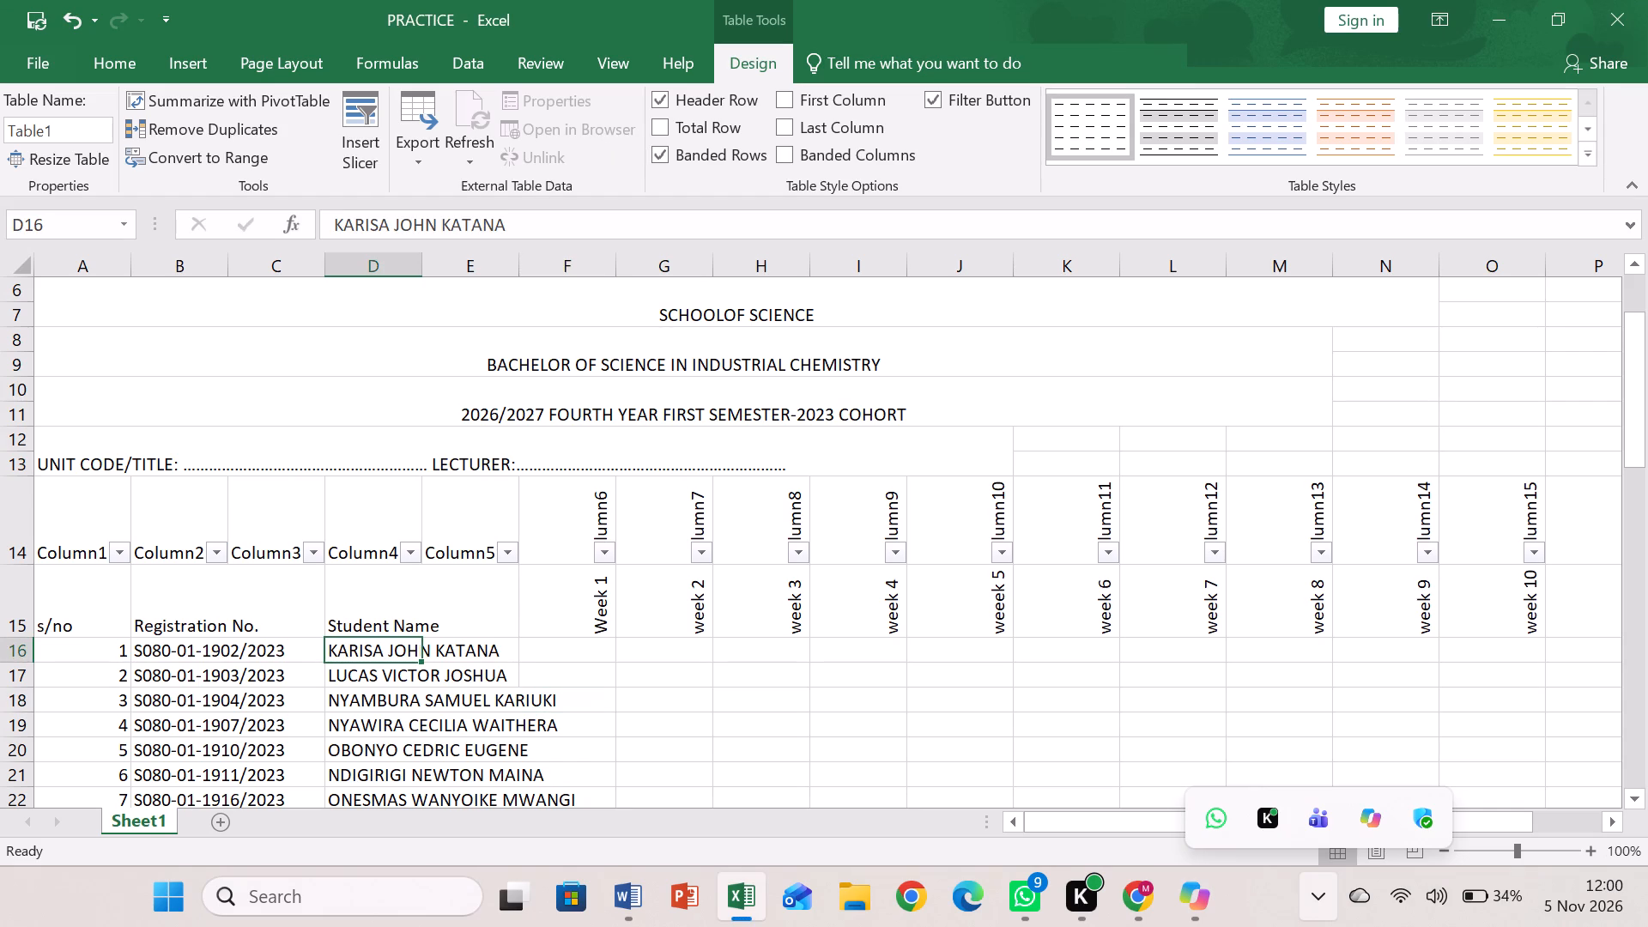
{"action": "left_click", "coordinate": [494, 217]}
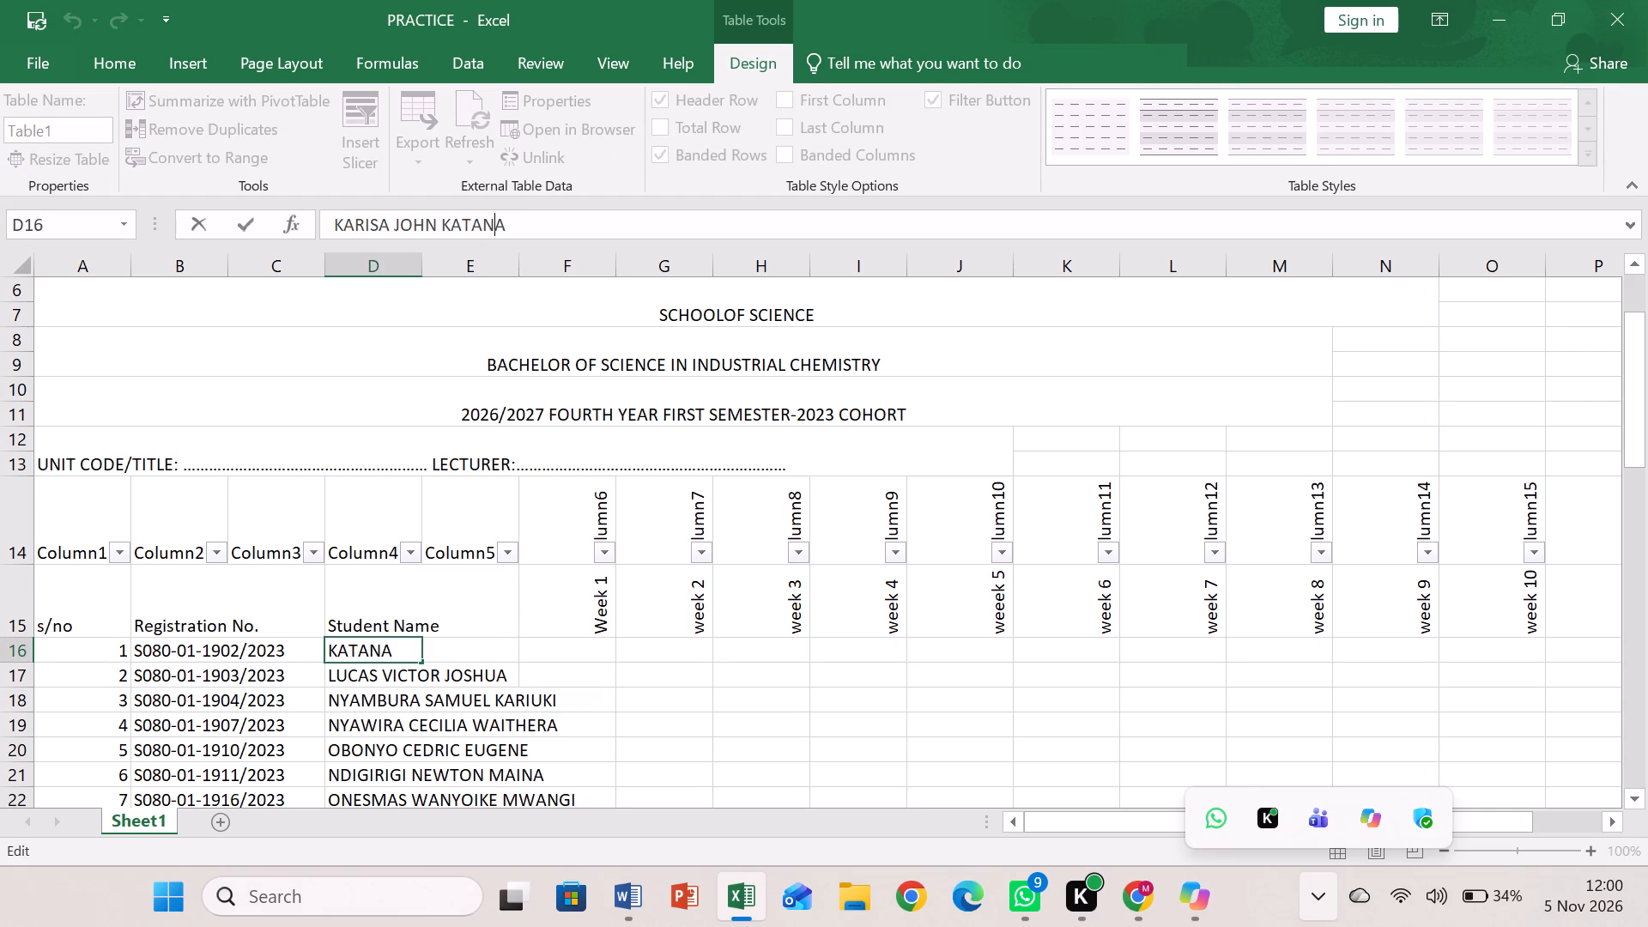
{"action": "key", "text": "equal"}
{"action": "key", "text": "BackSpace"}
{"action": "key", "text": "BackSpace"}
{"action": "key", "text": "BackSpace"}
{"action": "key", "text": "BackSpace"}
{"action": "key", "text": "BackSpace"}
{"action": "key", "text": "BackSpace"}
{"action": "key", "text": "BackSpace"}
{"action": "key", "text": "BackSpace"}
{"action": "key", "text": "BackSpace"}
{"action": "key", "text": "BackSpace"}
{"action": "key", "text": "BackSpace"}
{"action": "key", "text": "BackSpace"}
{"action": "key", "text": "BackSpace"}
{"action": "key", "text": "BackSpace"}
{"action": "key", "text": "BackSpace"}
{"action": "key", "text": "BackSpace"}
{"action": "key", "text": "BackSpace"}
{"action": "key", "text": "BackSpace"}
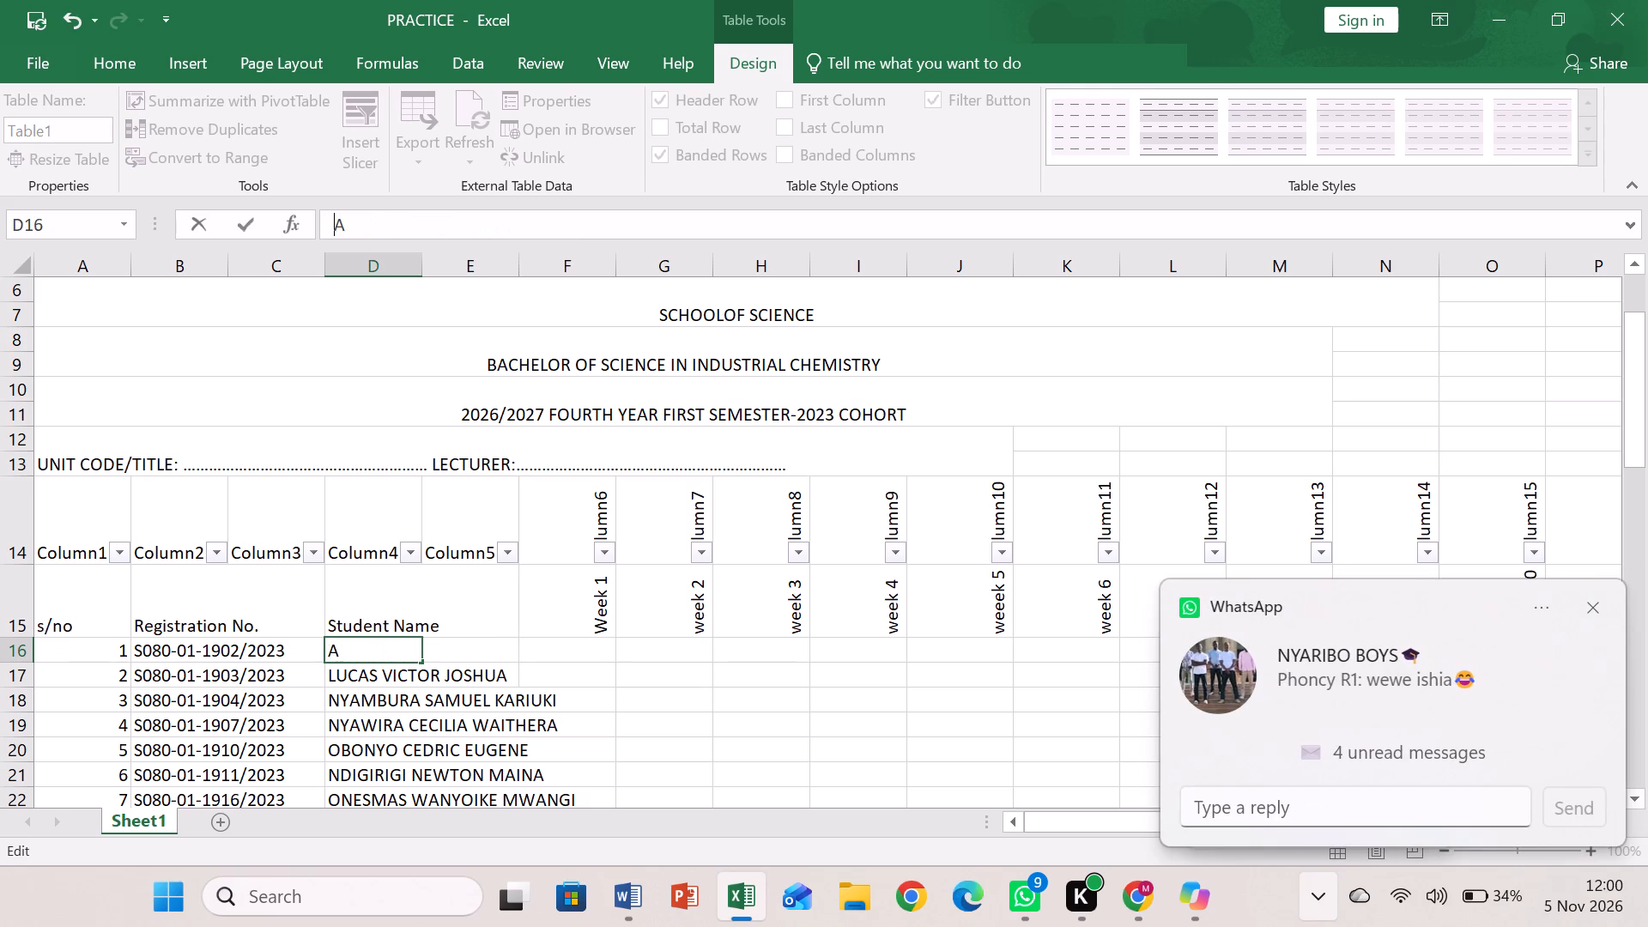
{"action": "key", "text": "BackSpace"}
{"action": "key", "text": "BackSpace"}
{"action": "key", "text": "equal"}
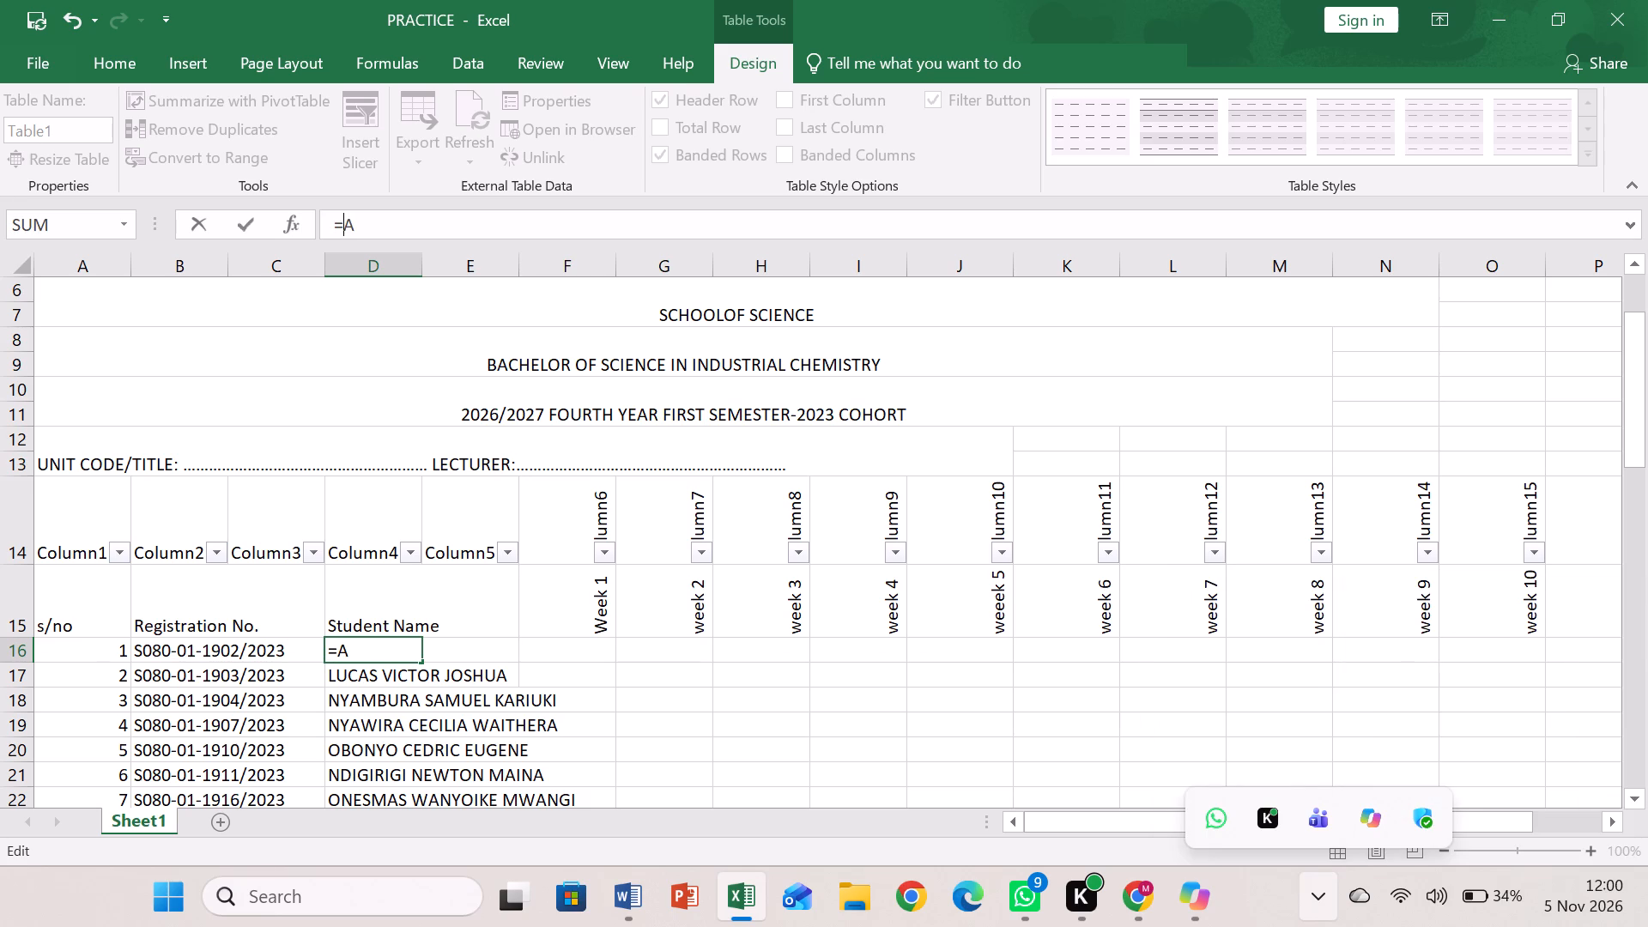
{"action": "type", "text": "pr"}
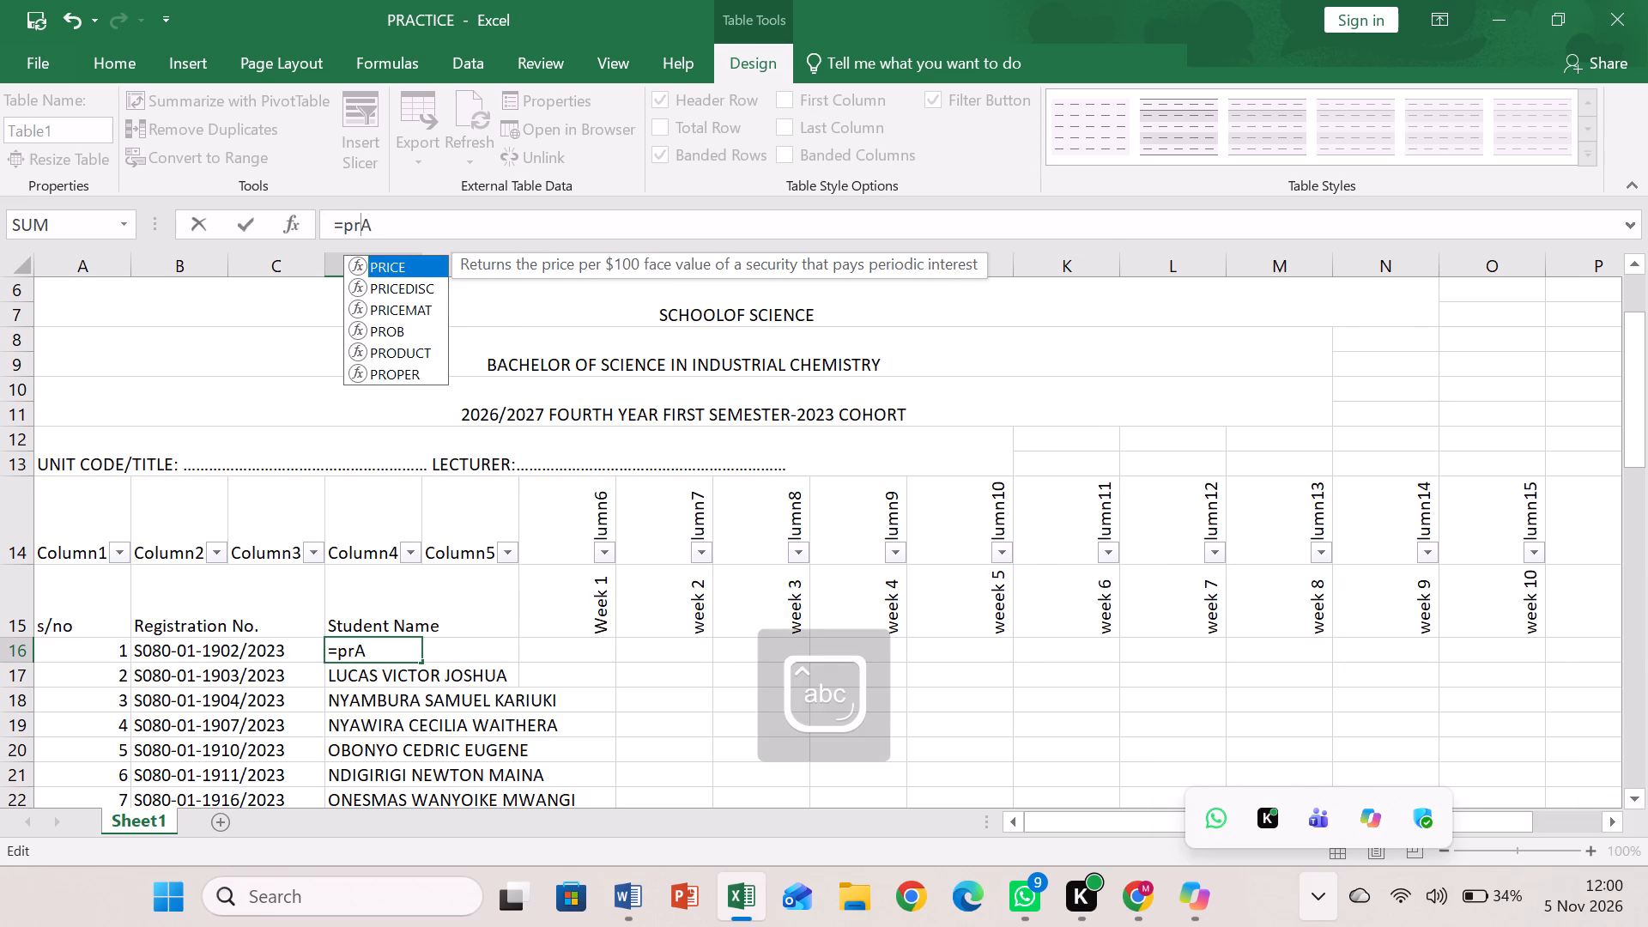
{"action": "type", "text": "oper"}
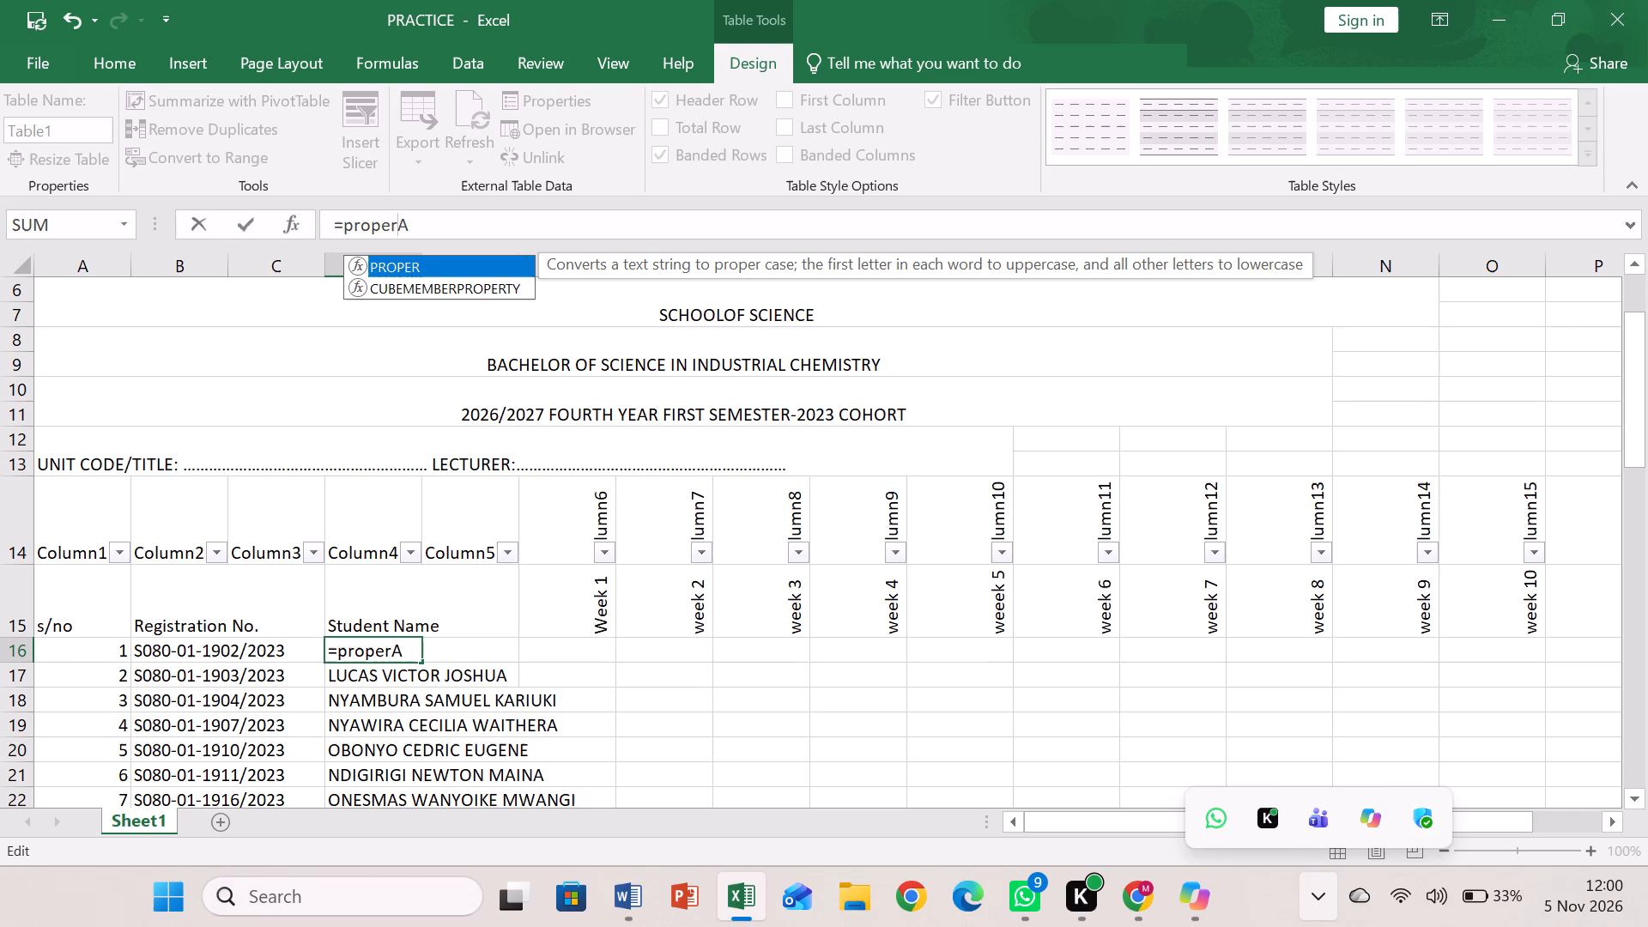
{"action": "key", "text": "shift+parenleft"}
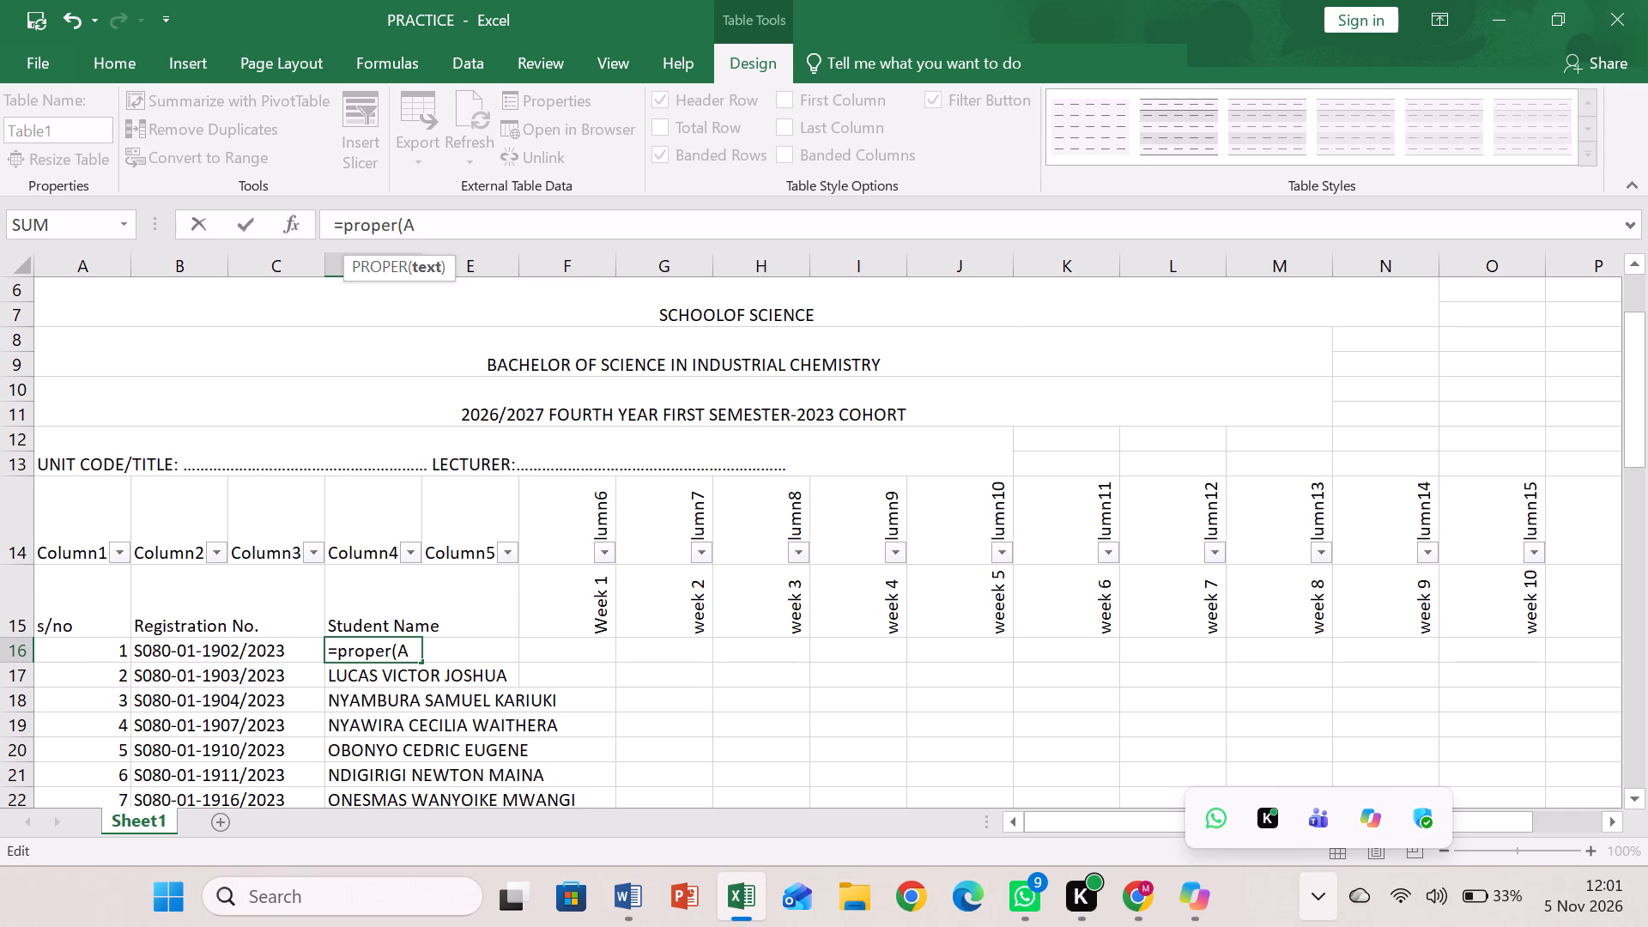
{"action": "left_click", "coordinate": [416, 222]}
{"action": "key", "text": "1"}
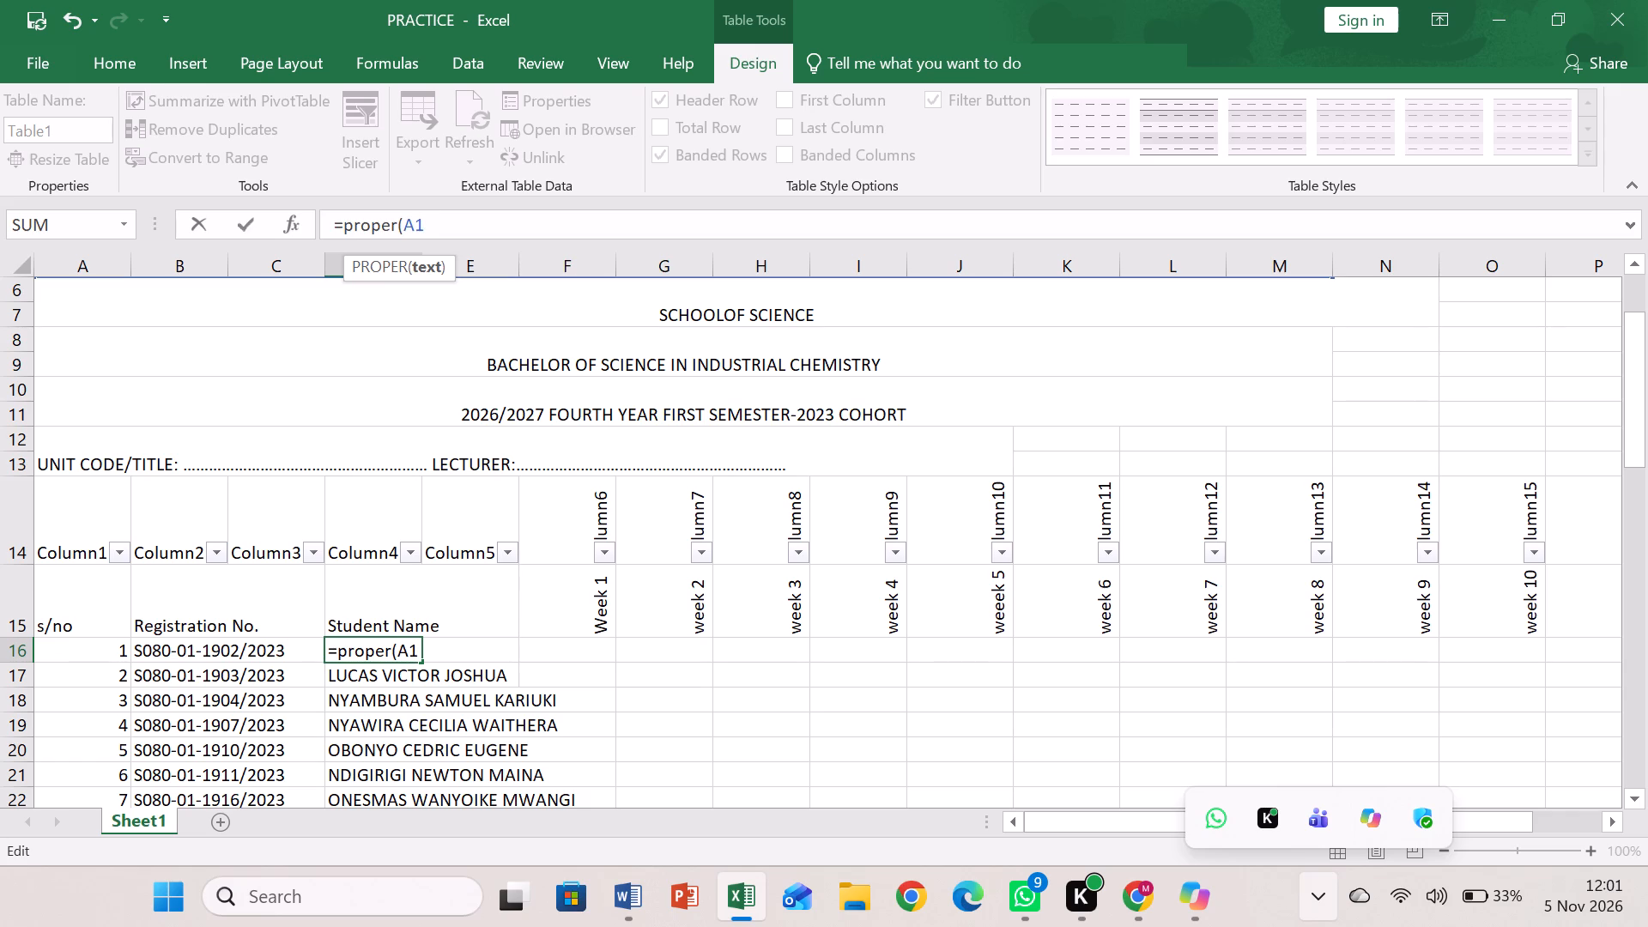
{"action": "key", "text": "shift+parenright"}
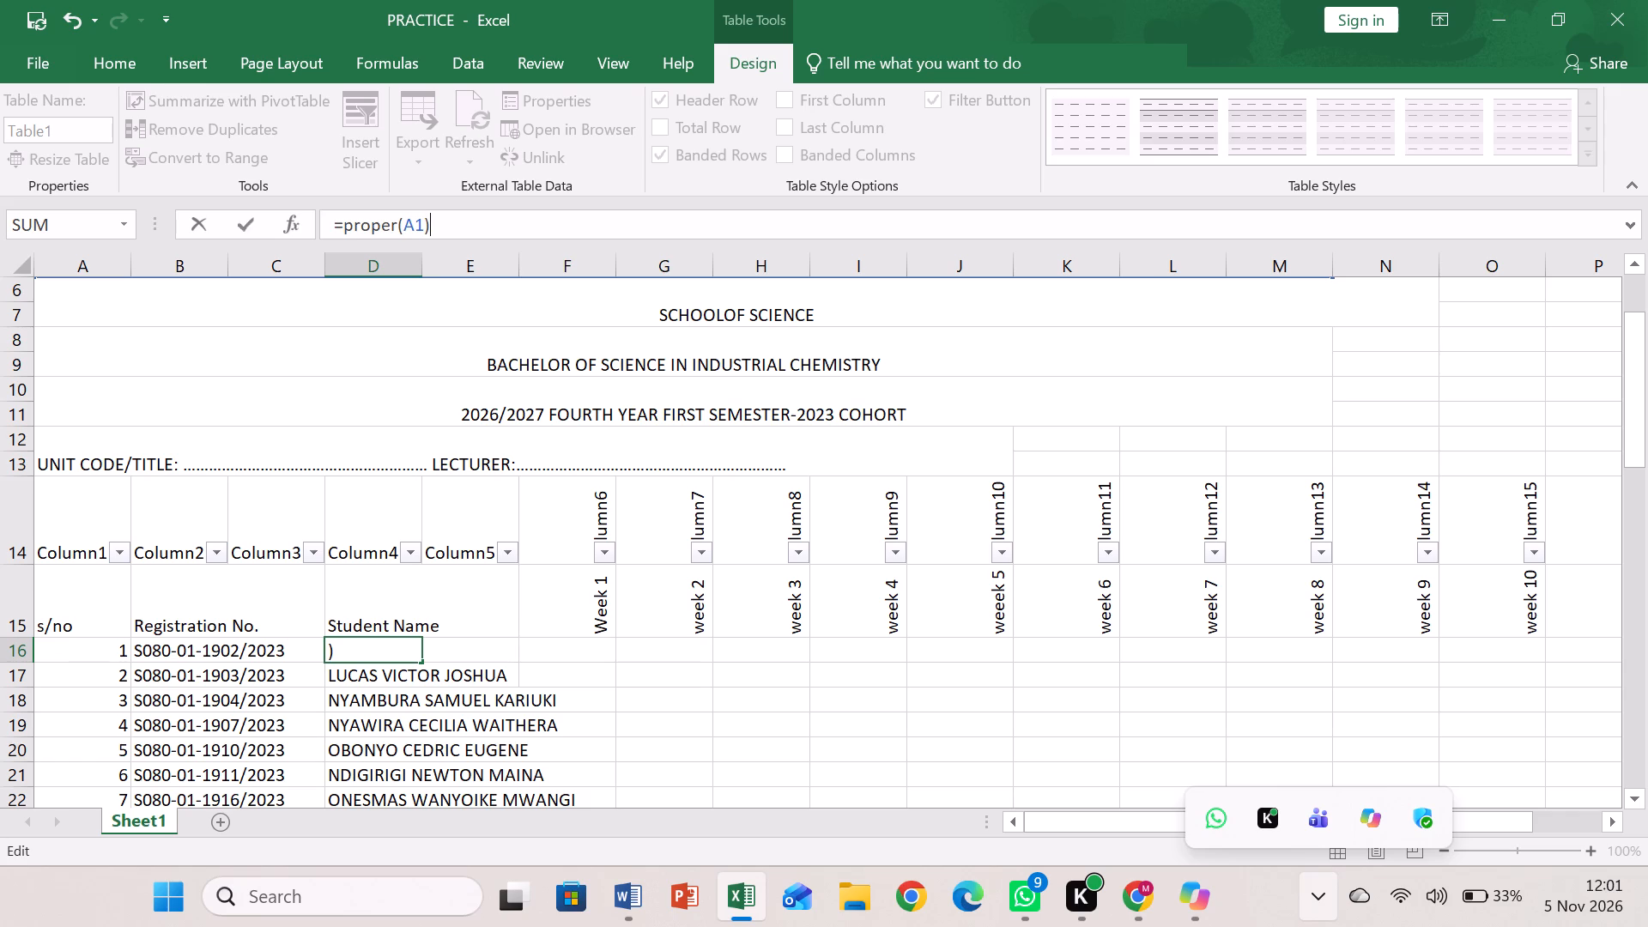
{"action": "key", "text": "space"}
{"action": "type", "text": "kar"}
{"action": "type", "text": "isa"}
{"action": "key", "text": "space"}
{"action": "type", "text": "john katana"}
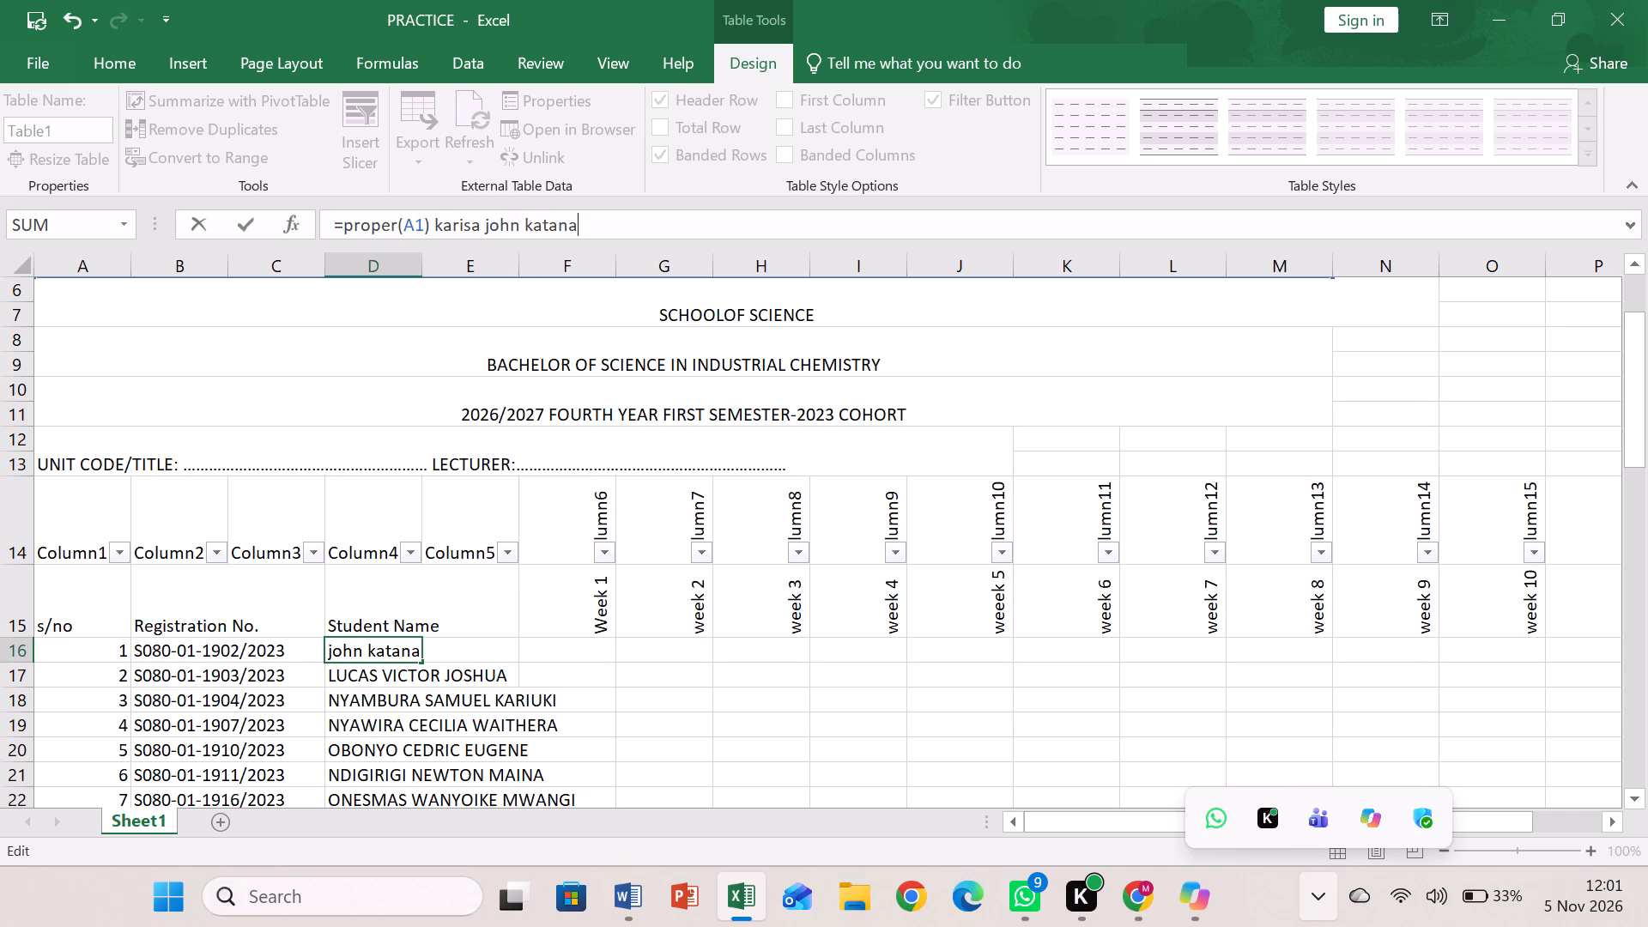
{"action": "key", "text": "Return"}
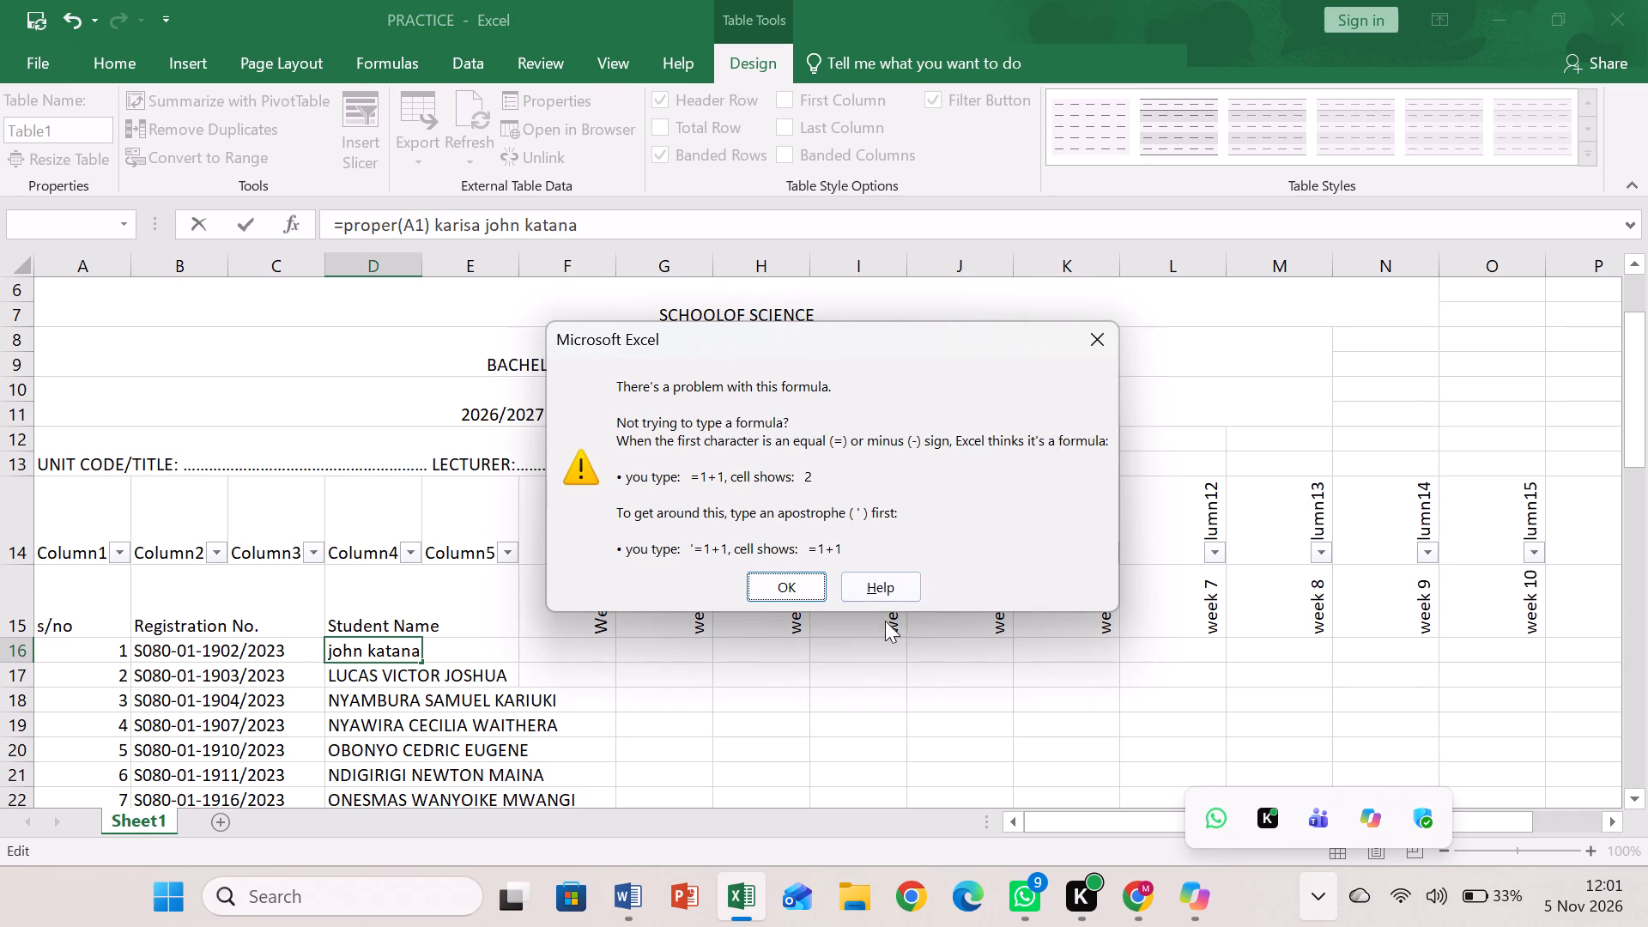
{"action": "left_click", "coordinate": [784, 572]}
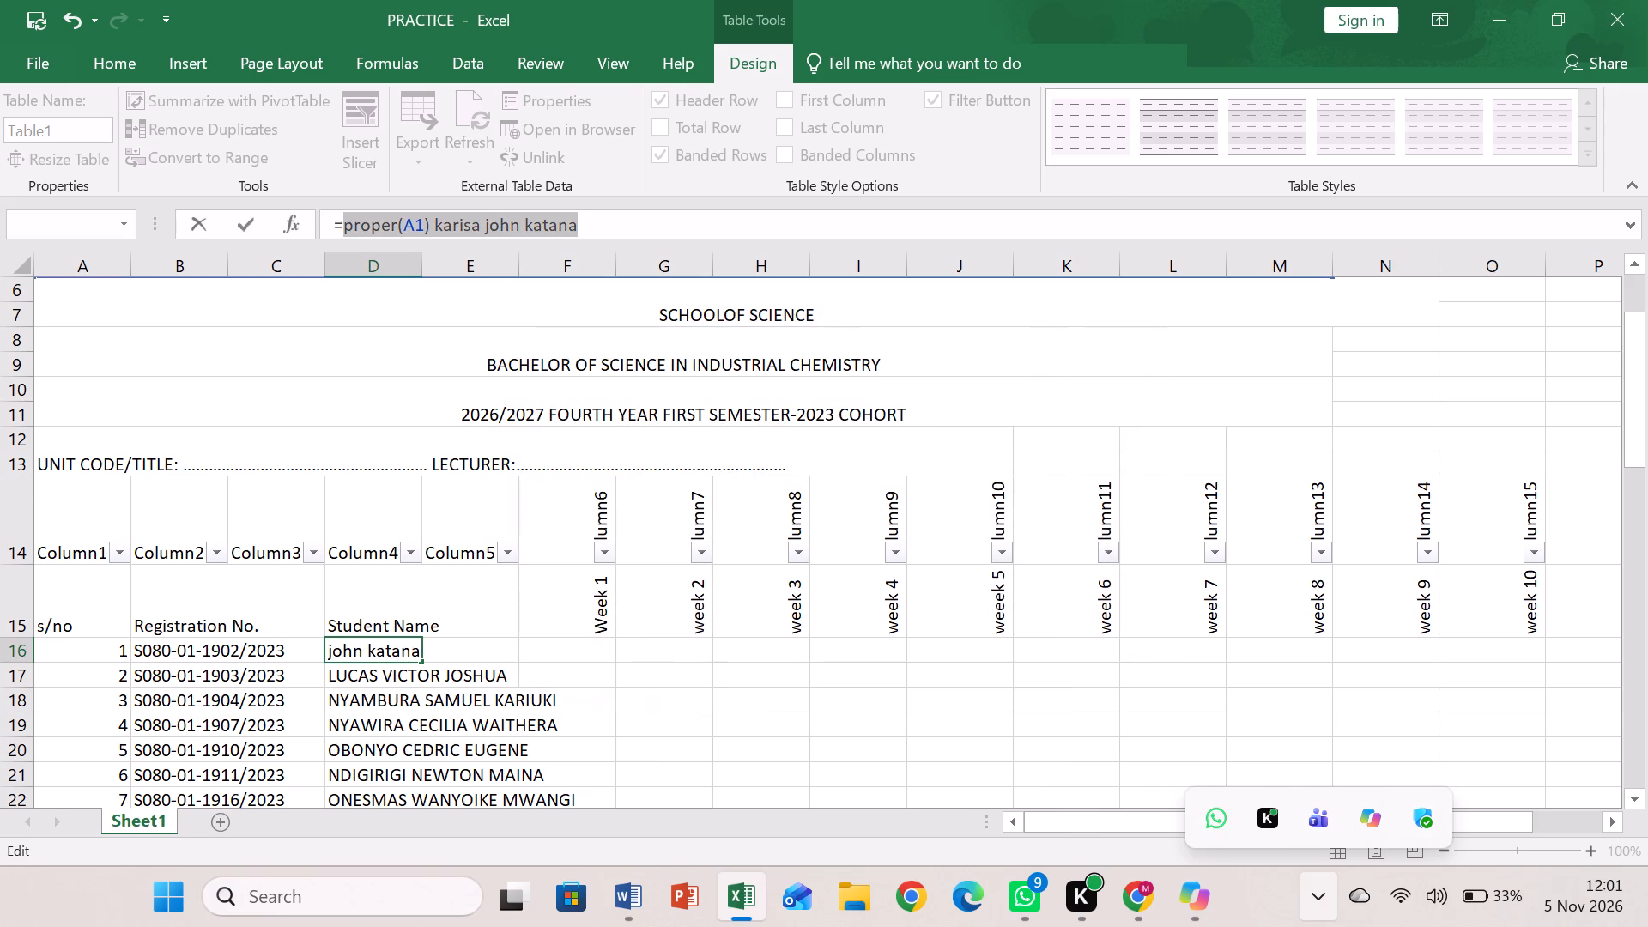
Replace the failed formula in D16 with the first student's full name, capitalising only the first letter of each word.
{"action": "left_click", "coordinate": [608, 227]}
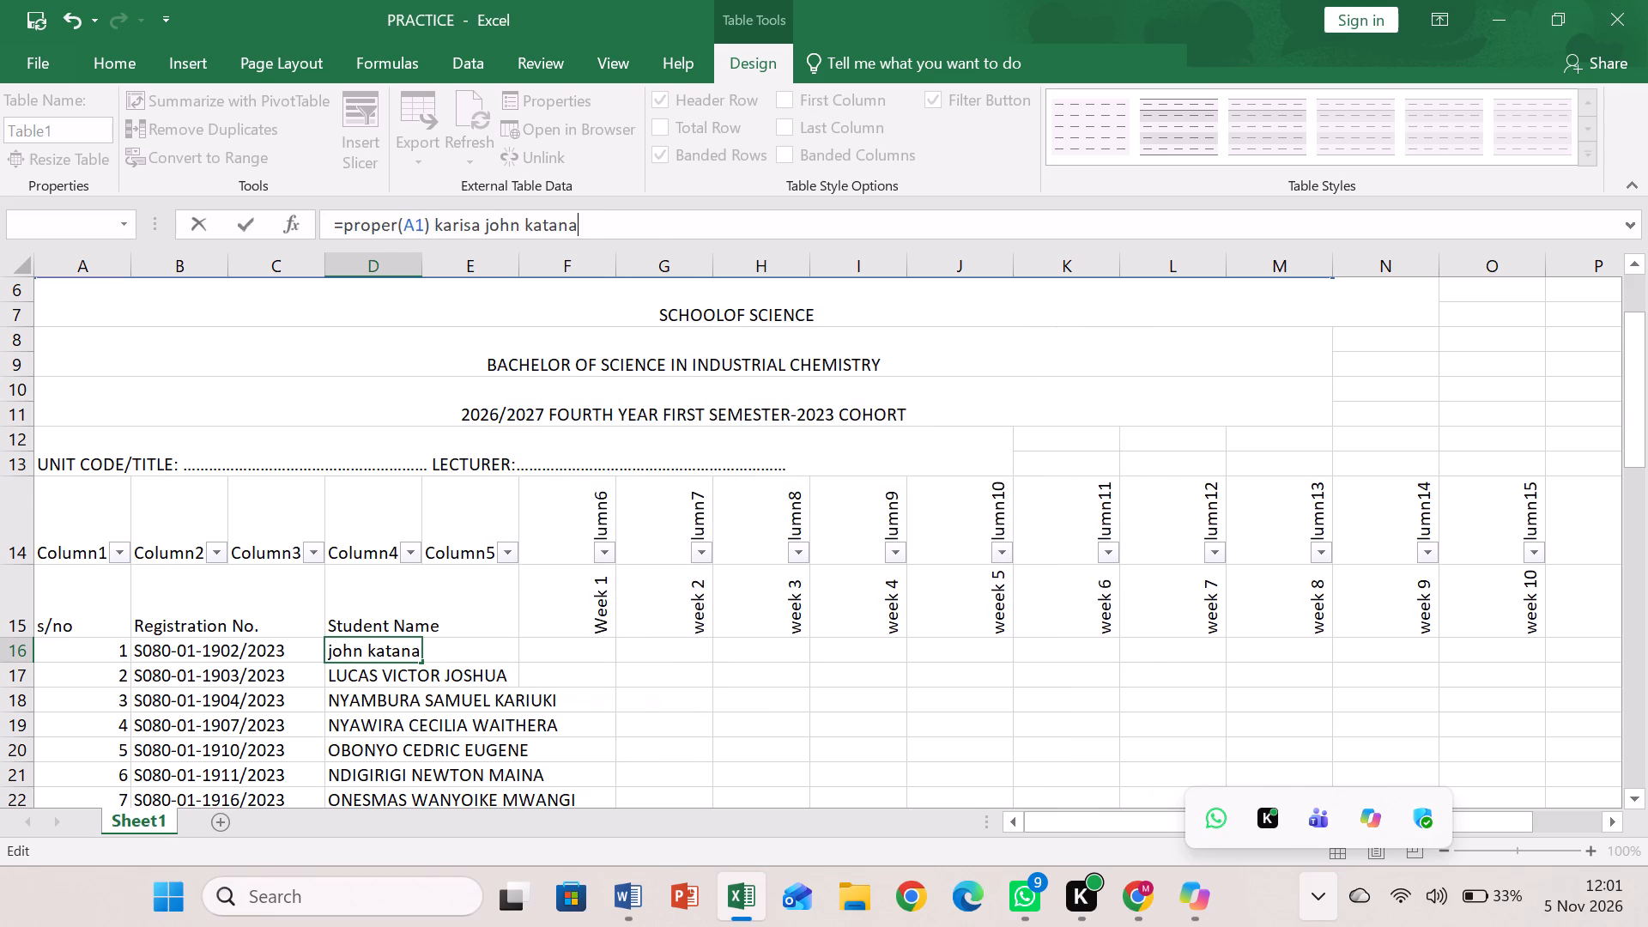
{"action": "left_click", "coordinate": [608, 227]}
{"action": "key", "text": "BackSpace"}
{"action": "key", "text": "BackSpace"}
{"action": "key", "text": "BackSpace"}
{"action": "key", "text": "BackSpace"}
{"action": "key", "text": "BackSpace"}
{"action": "key", "text": "BackSpace"}
{"action": "key", "text": "BackSpace"}
{"action": "key", "text": "BackSpace"}
{"action": "key", "text": "BackSpace"}
{"action": "key", "text": "BackSpace"}
{"action": "key", "text": "BackSpace"}
{"action": "key", "text": "BackSpace"}
{"action": "key", "text": "BackSpace"}
{"action": "key", "text": "BackSpace"}
{"action": "key", "text": "BackSpace"}
{"action": "key", "text": "BackSpace"}
{"action": "key", "text": "BackSpace"}
{"action": "key", "text": "BackSpace"}
{"action": "key", "text": "BackSpace"}
{"action": "key", "text": "BackSpace"}
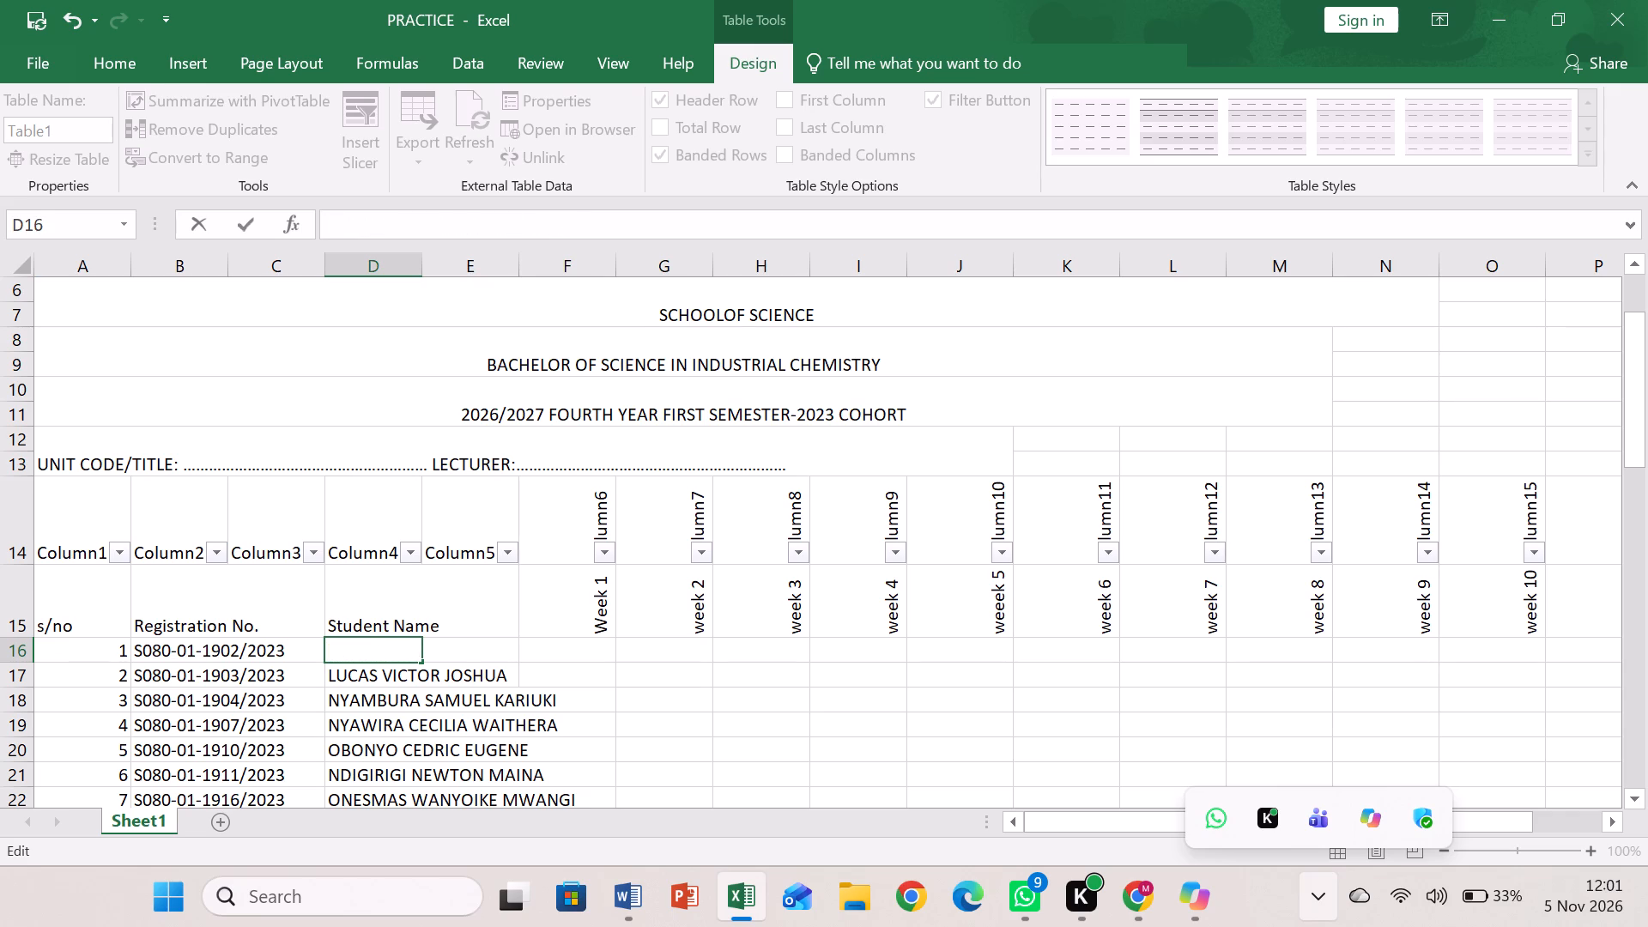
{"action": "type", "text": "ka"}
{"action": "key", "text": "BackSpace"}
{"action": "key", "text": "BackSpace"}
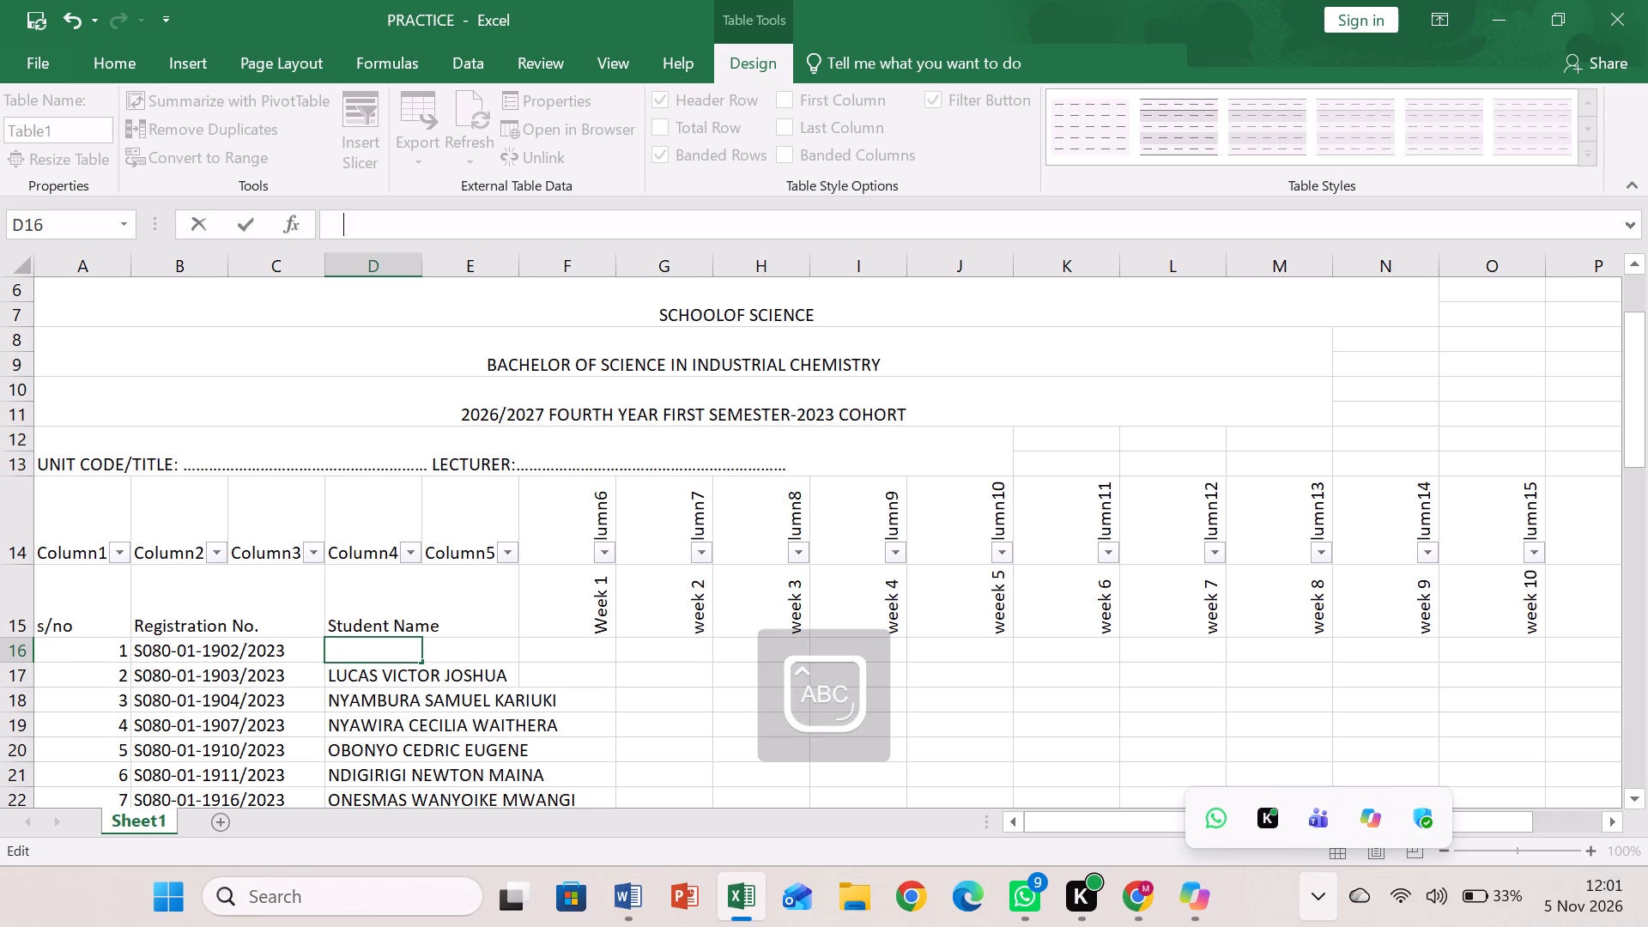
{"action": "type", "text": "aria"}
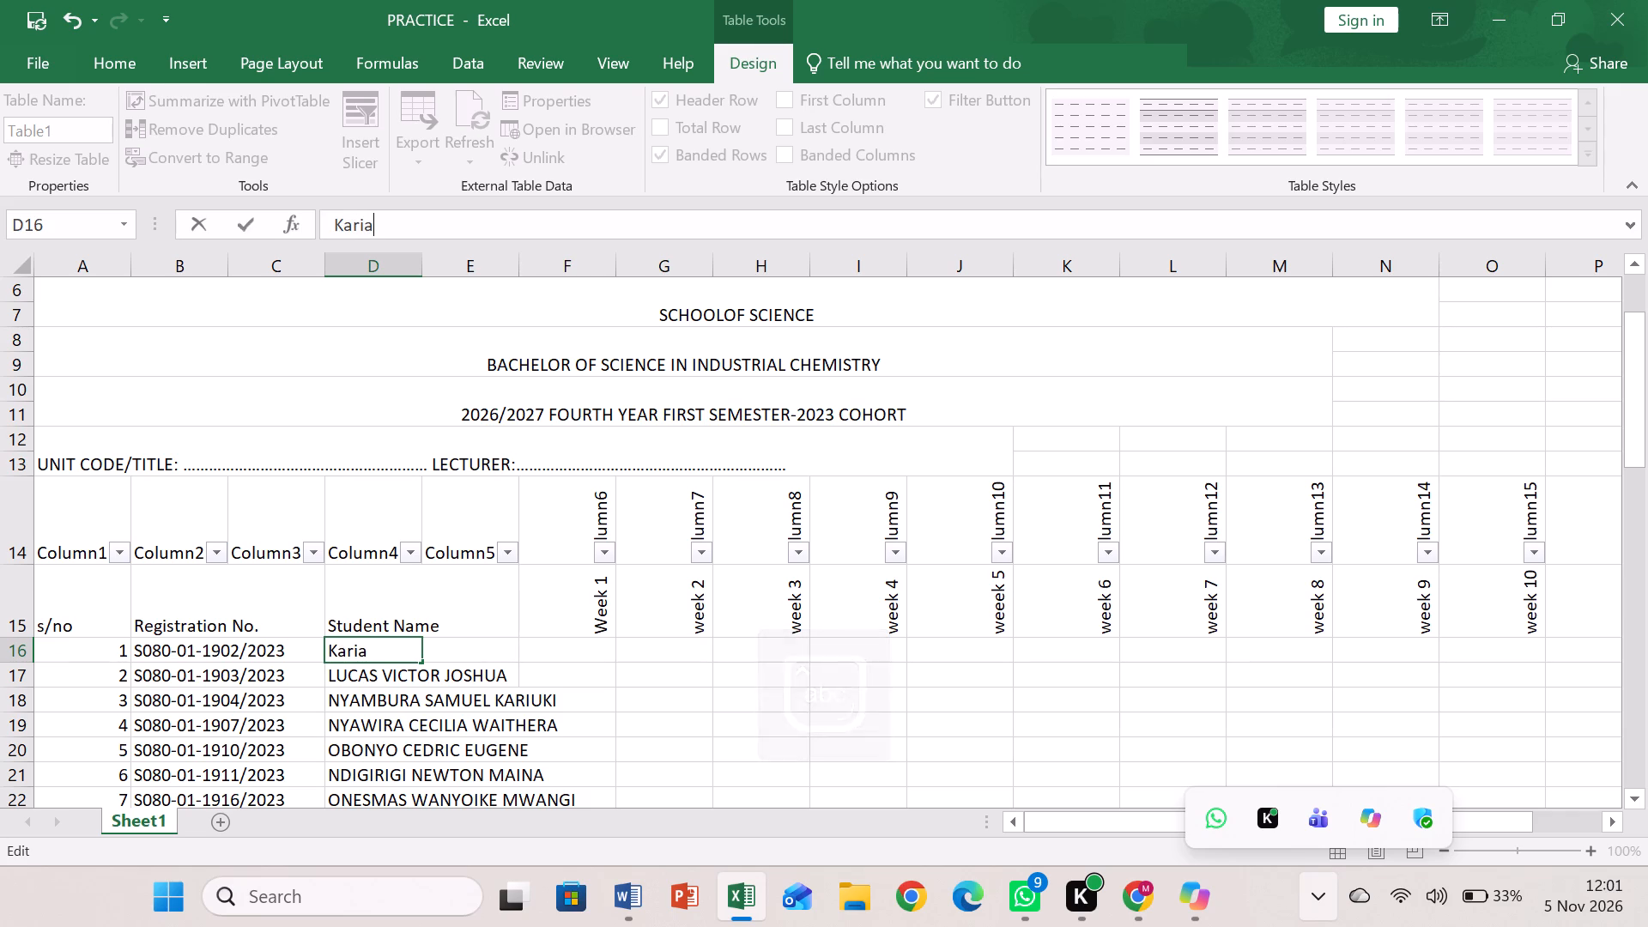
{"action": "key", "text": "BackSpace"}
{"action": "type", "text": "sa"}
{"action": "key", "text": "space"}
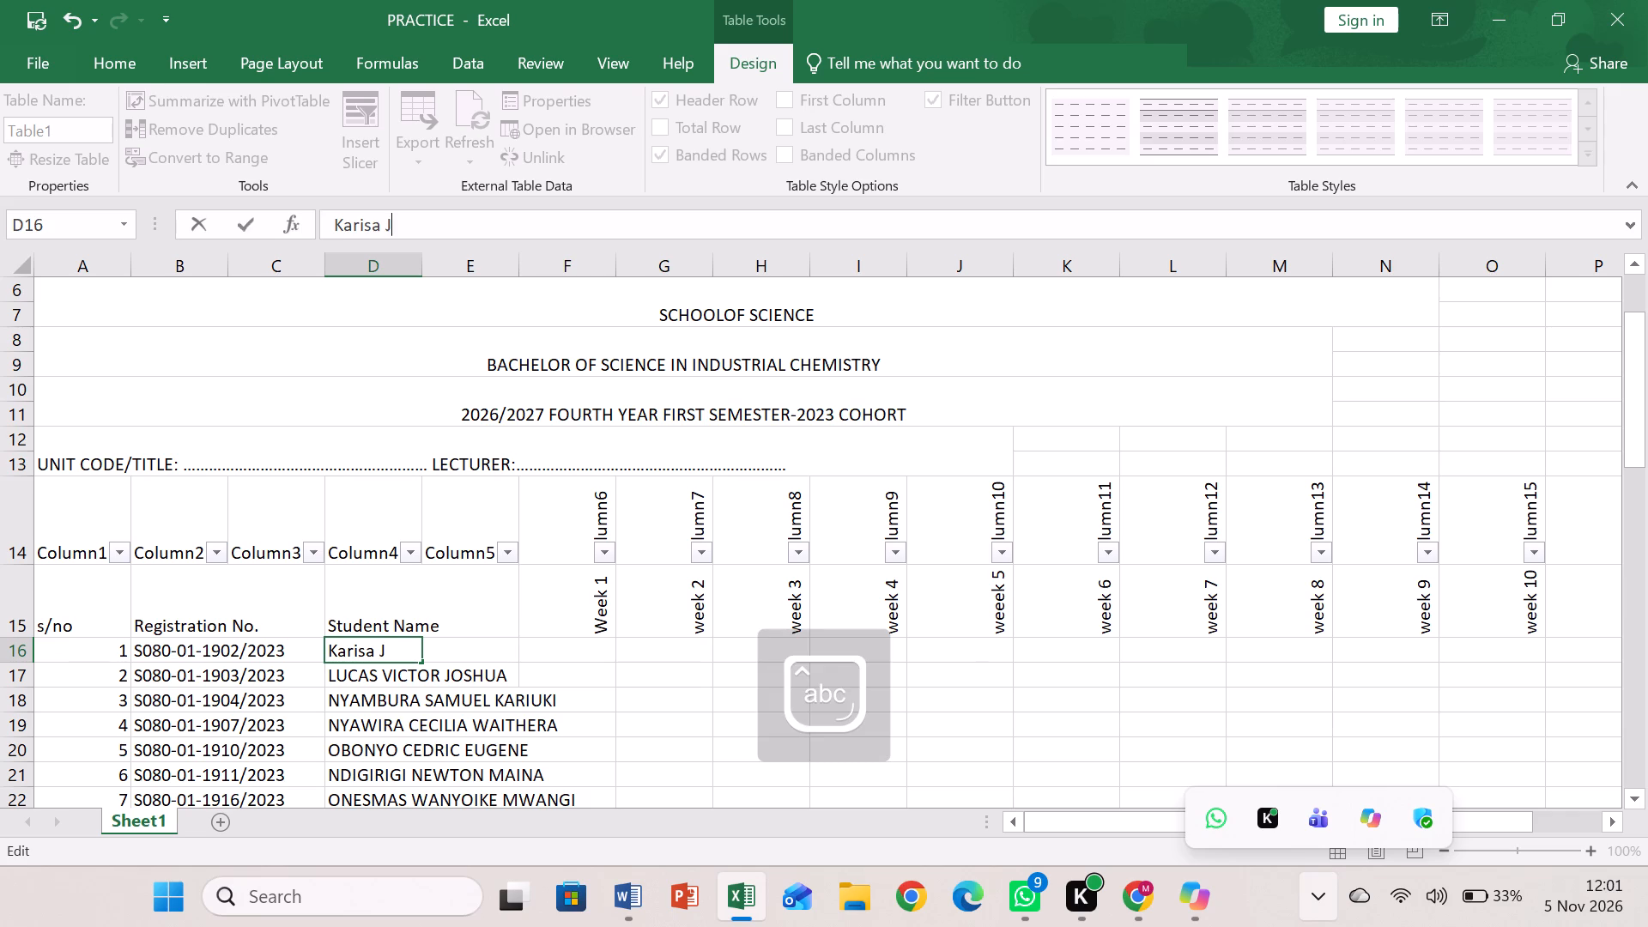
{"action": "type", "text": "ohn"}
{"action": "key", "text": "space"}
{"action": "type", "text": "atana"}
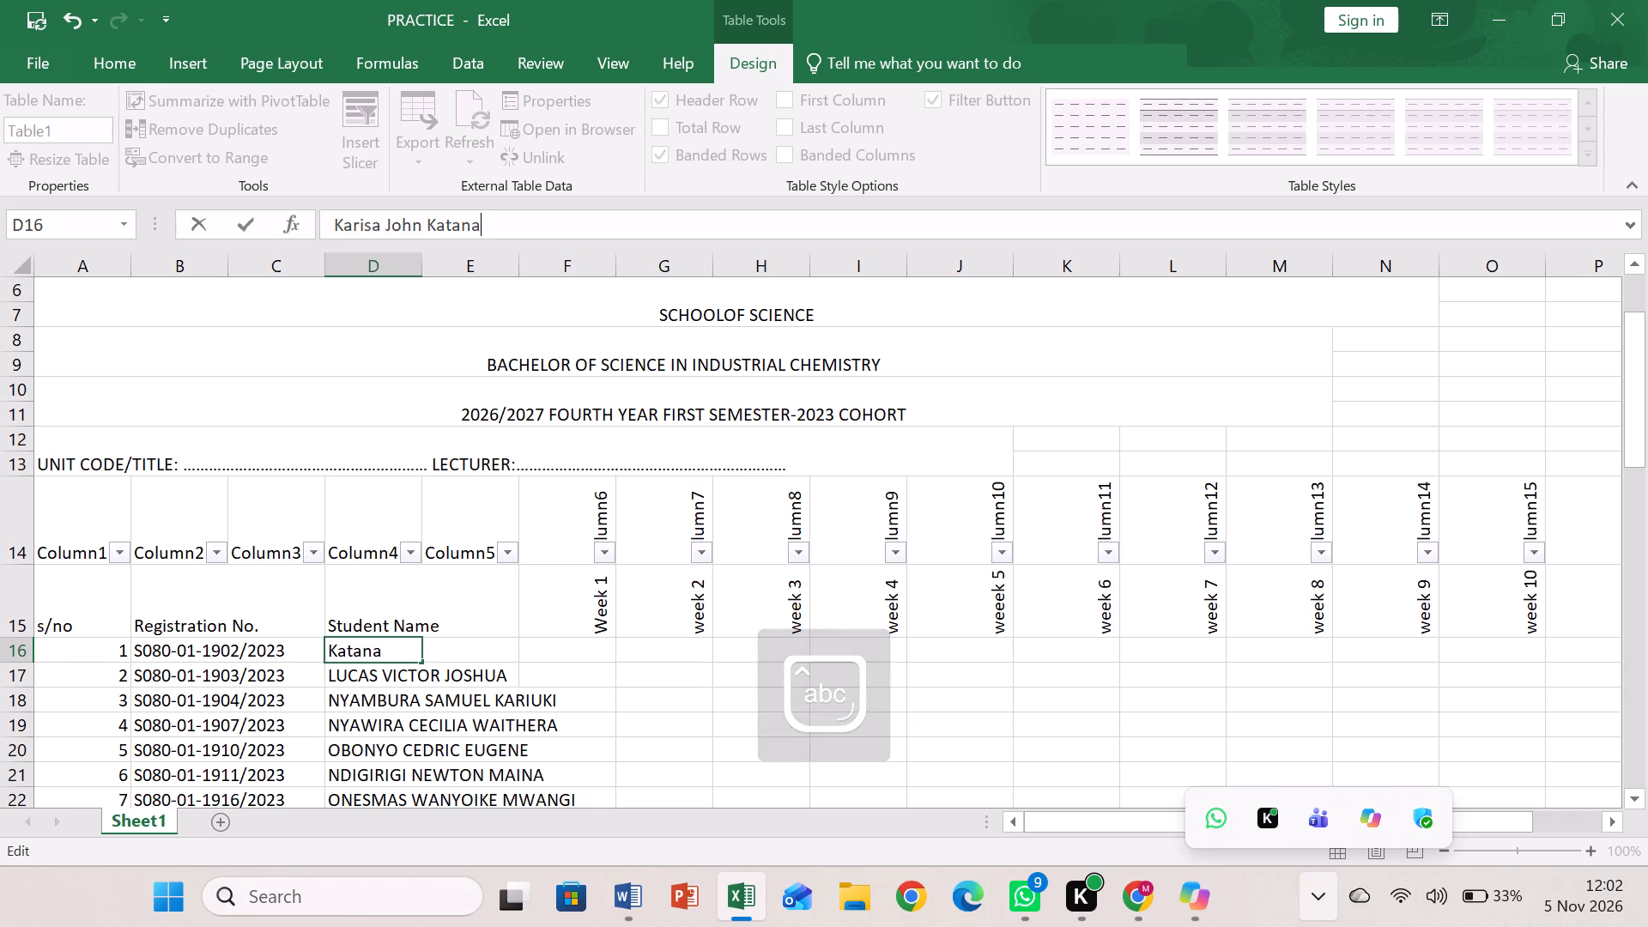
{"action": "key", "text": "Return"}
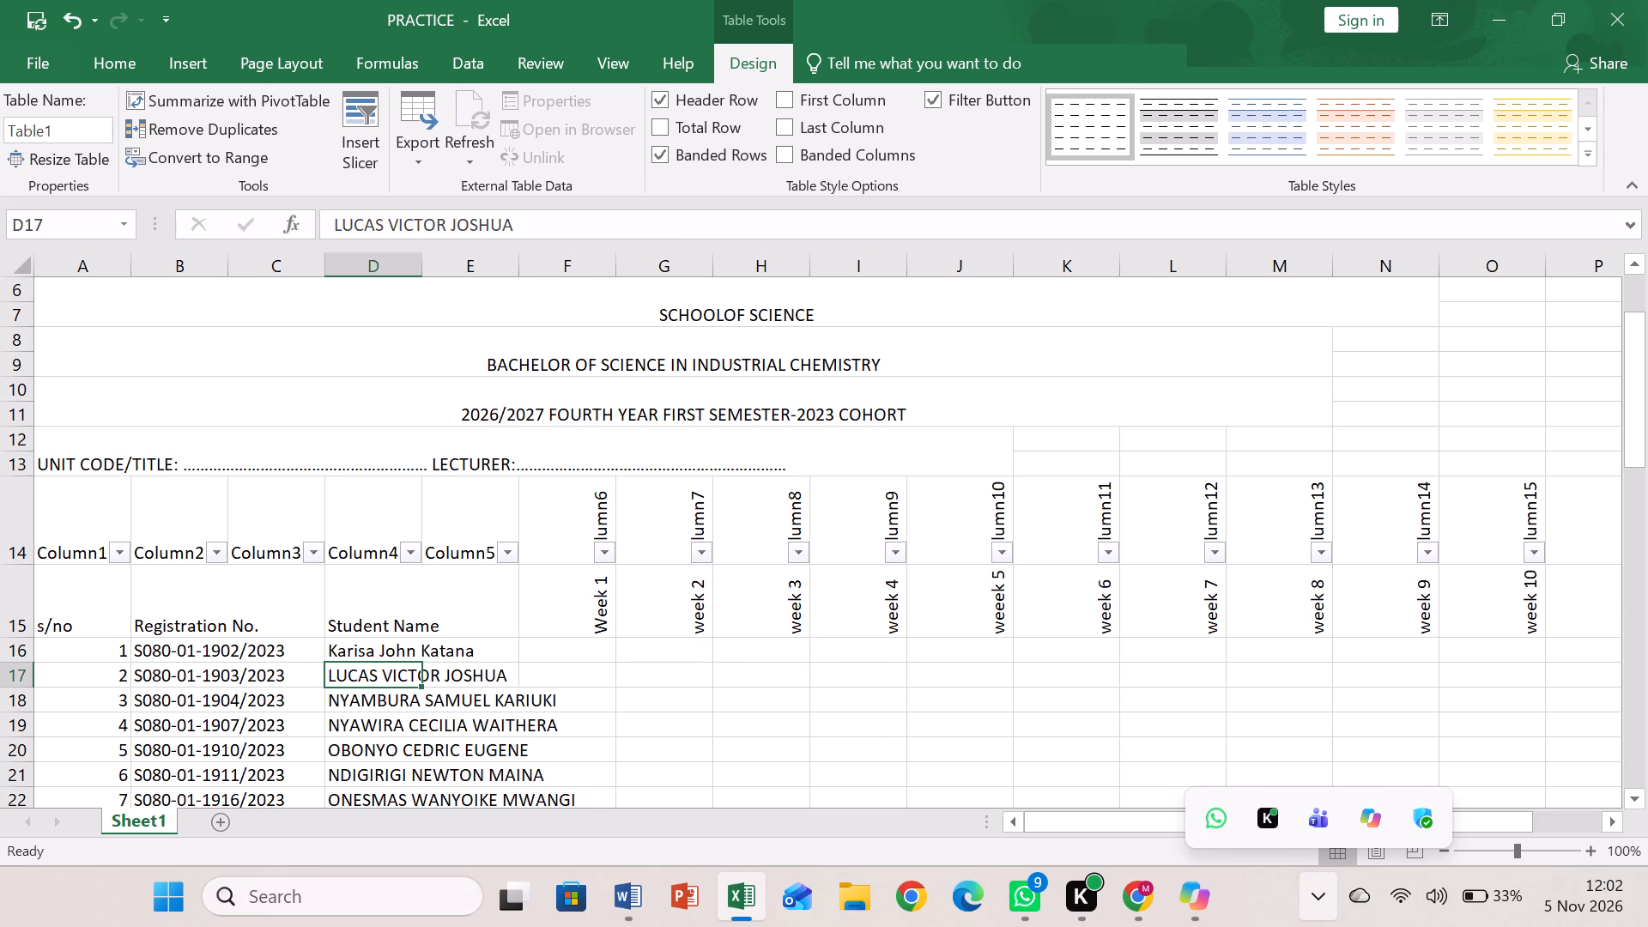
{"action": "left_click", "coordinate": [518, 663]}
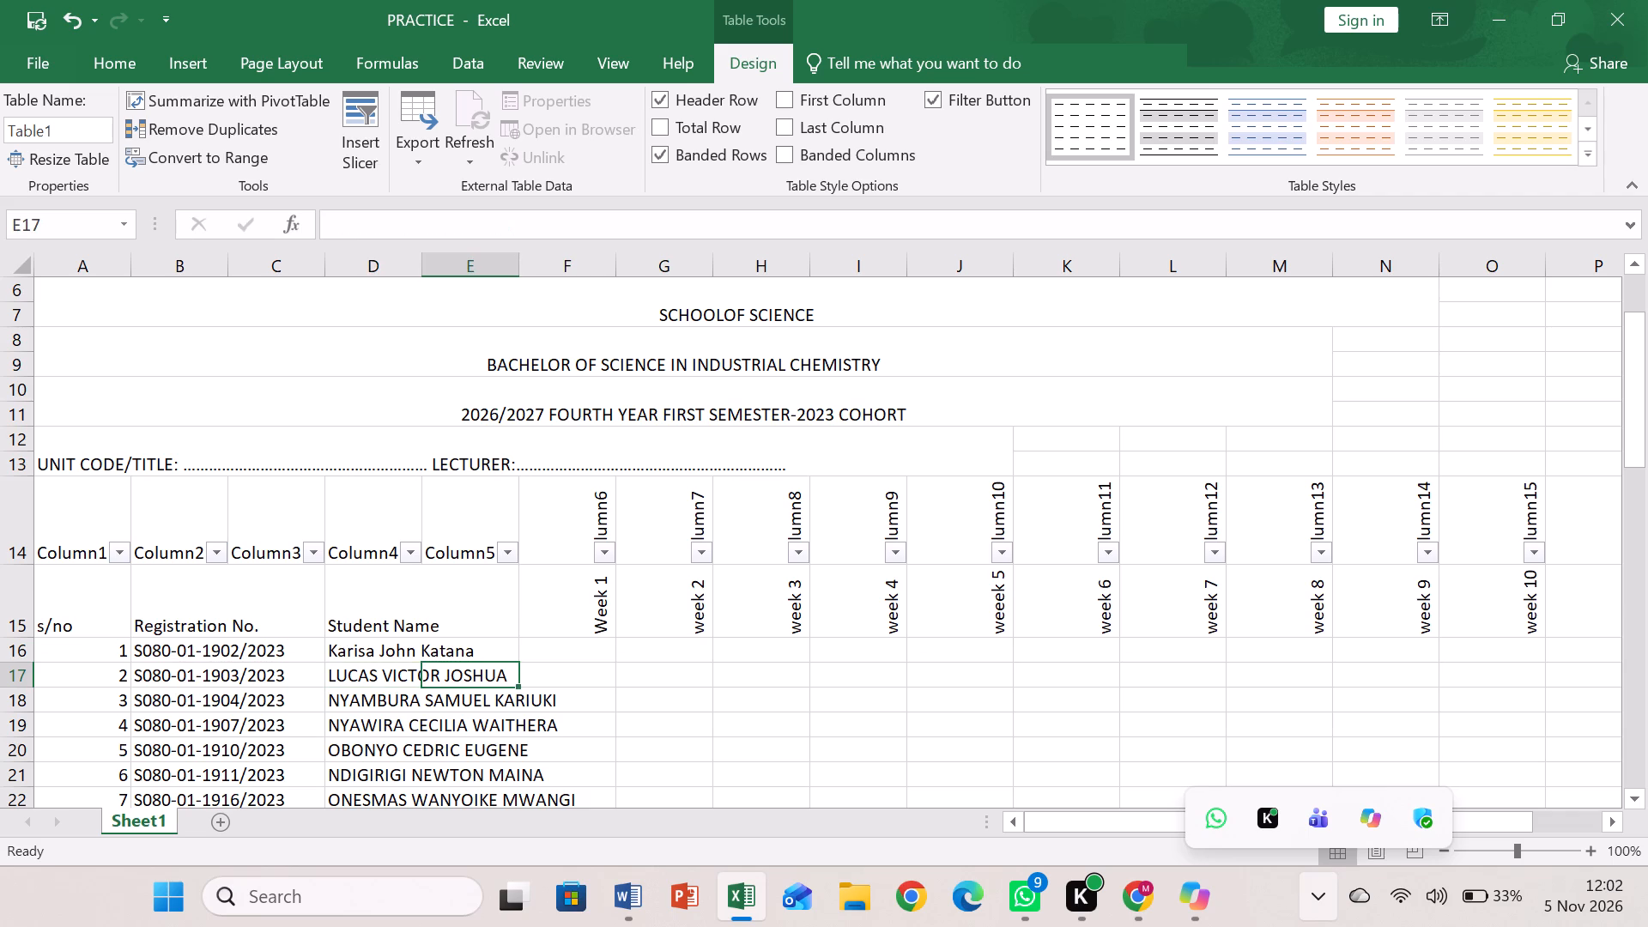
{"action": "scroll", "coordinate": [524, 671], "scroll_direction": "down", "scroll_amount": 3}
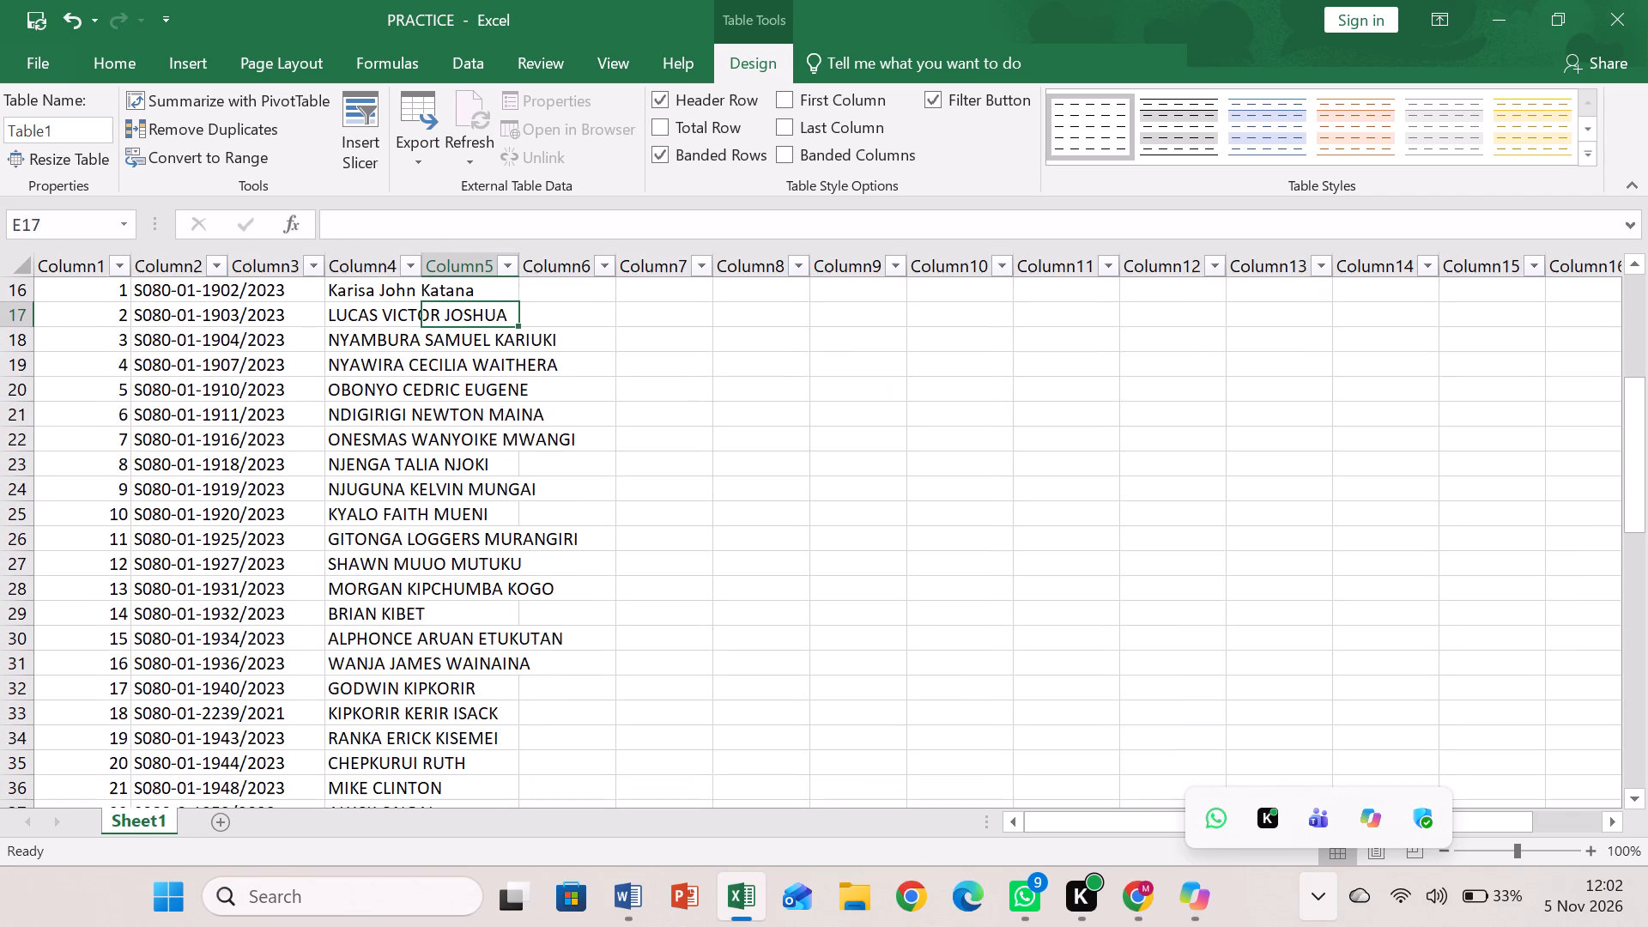